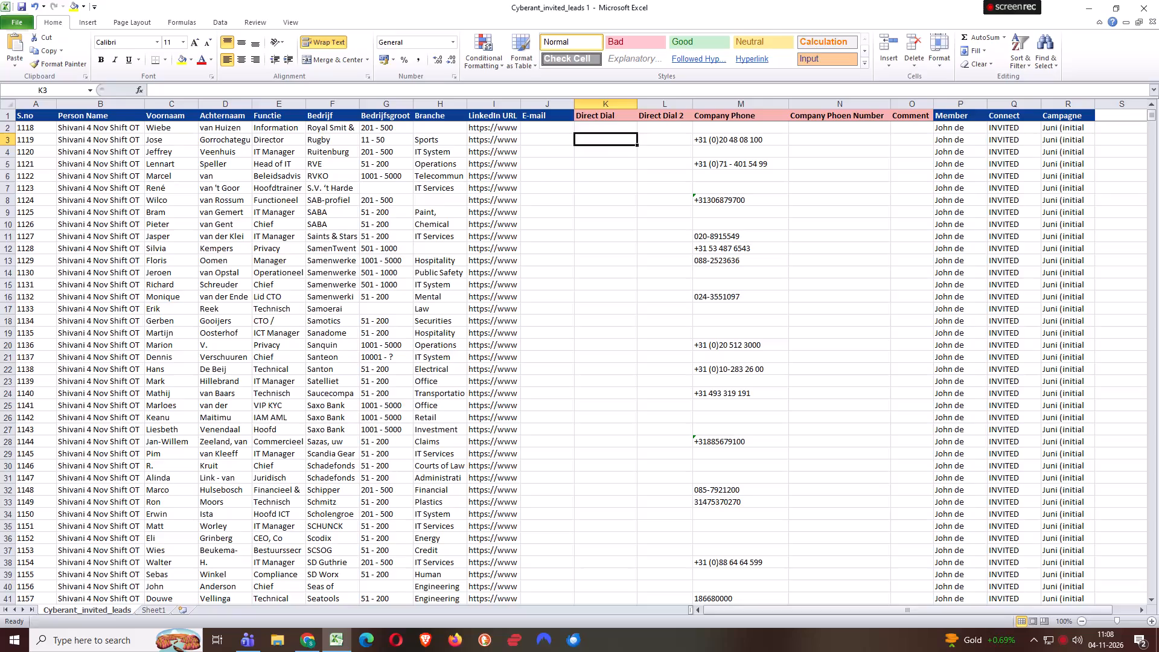
Narrow the S.no column to a width of about 6.43 and shrink the Person Name column well below its header's length.
drag(56, 104, 45, 105)
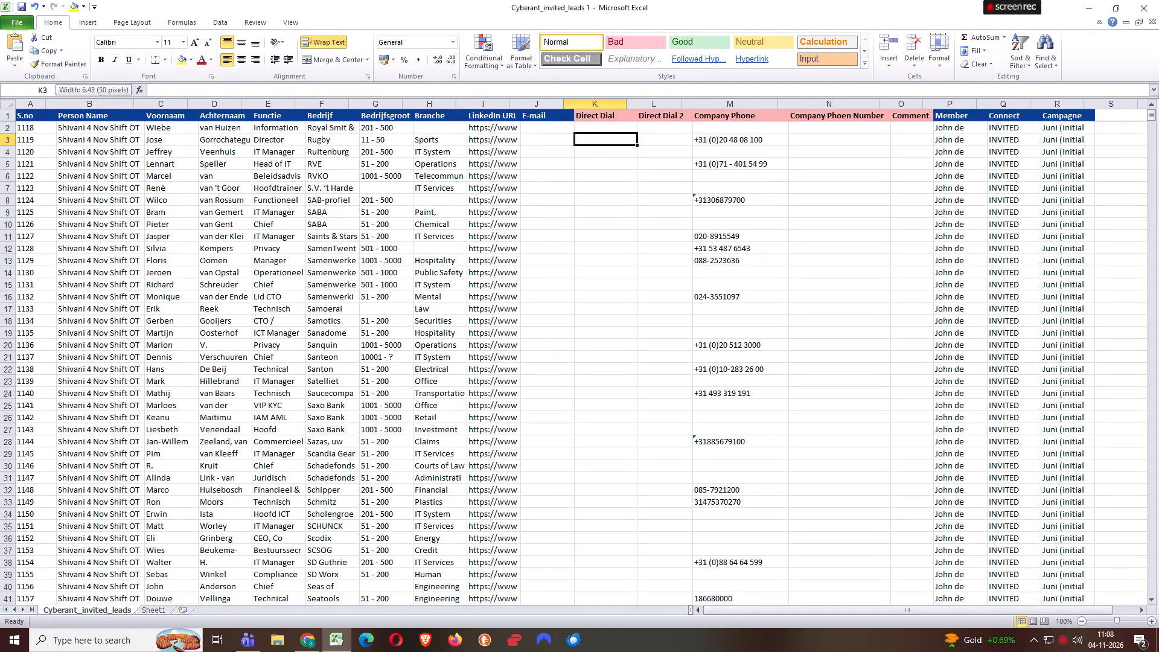
drag(45, 105, 44, 105)
drag(137, 102, 84, 99)
click(207, 255)
scroll(215, 223, up, 5)
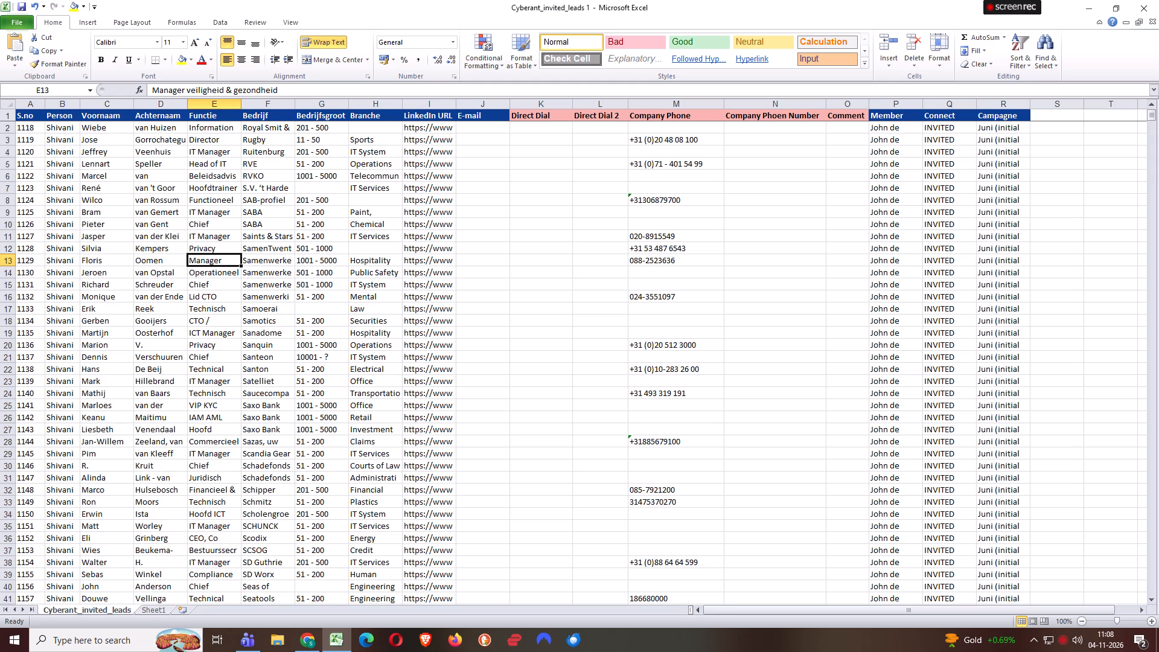
Hide the Member, Connect and Campagne columns.
click(658, 178)
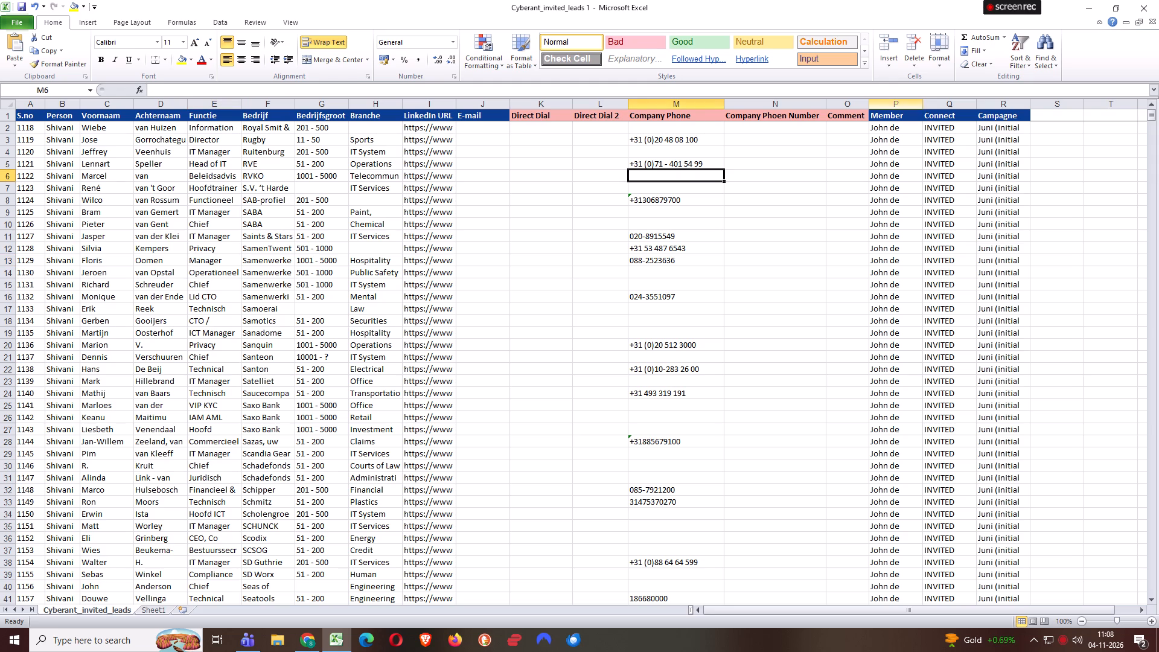
drag(903, 107, 1027, 107)
right_click(961, 219)
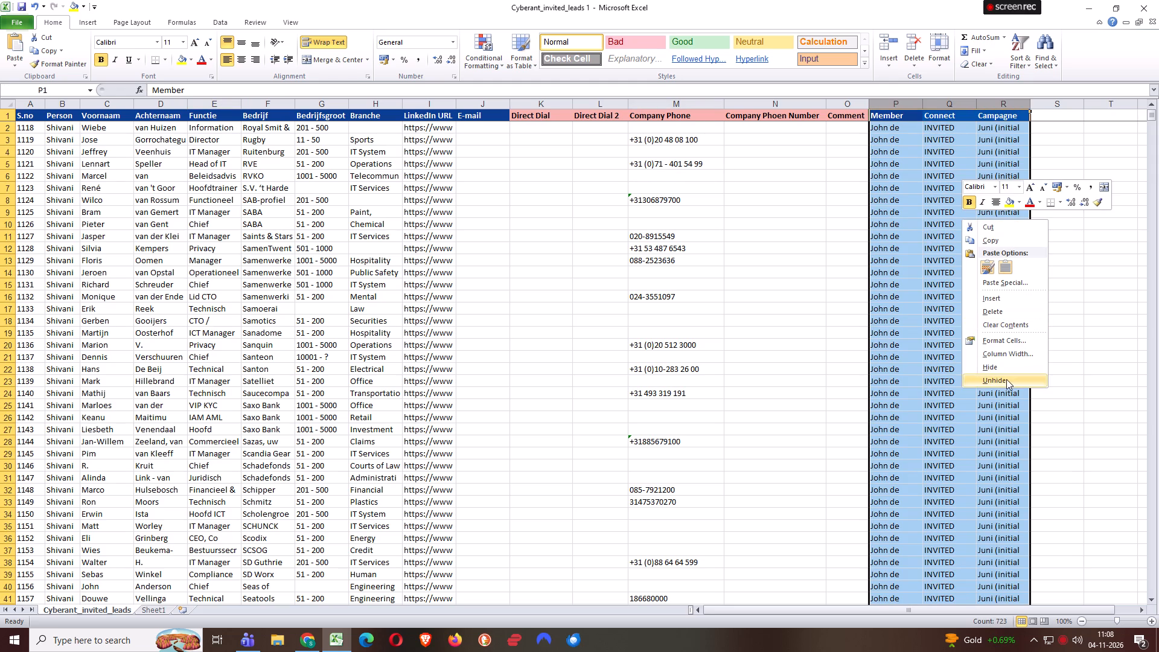
click(1006, 372)
click(826, 303)
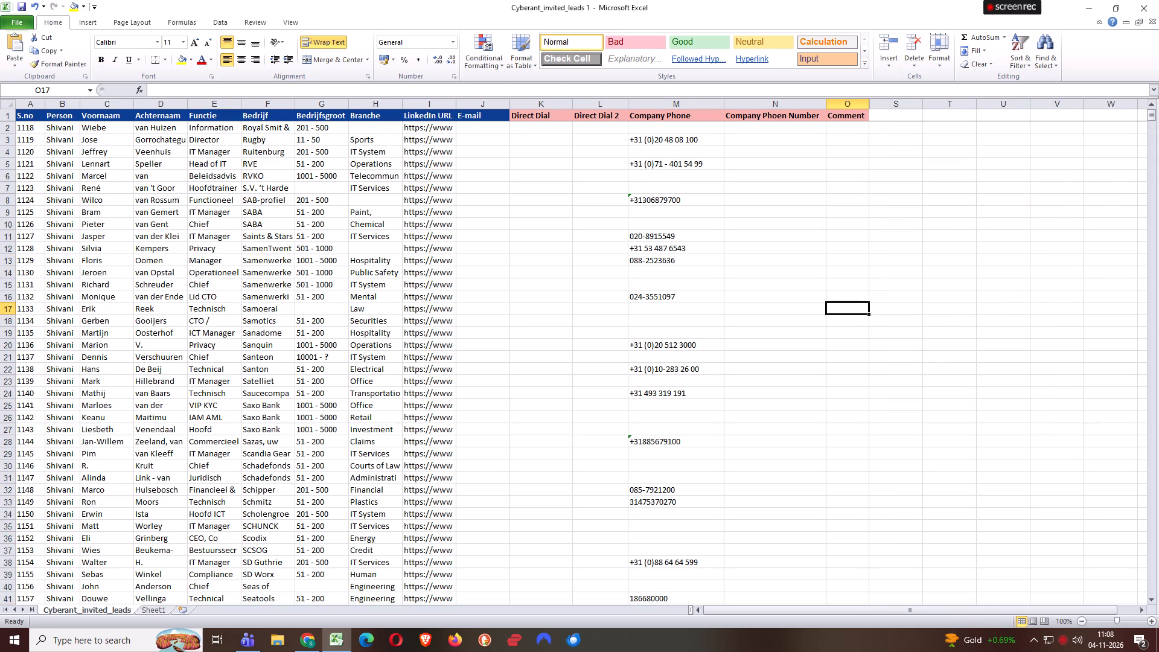
Widen column O slightly so that its Comments header fits in full.
drag(871, 103, 884, 102)
drag(735, 227, 45, 225)
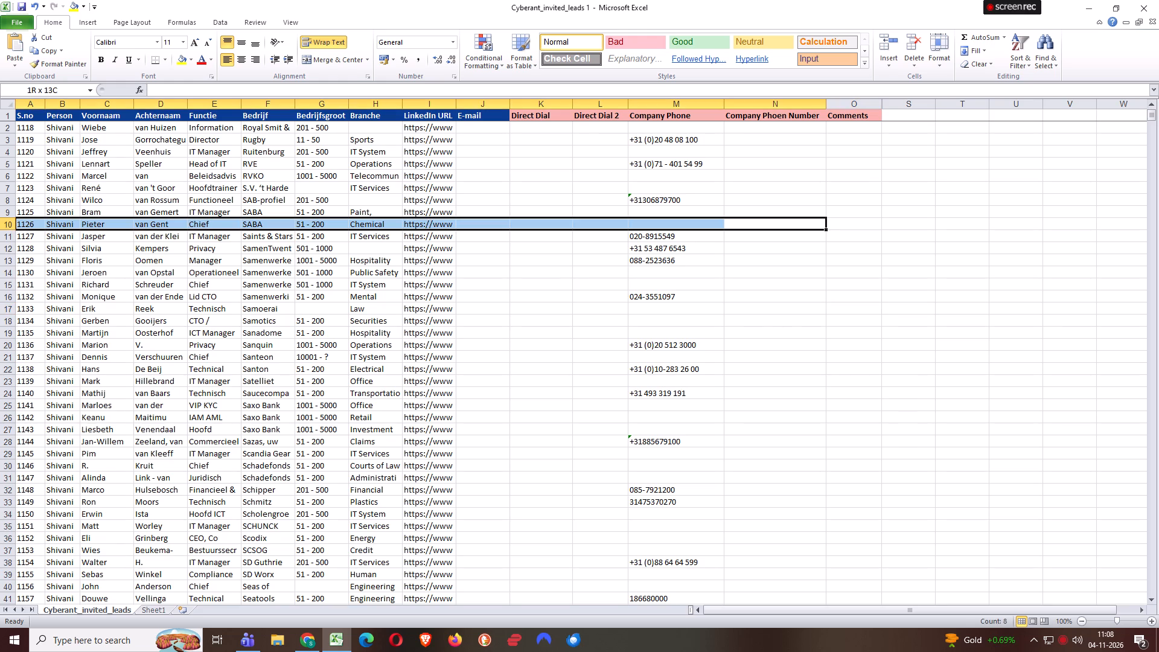
drag(45, 225, 43, 223)
click(474, 333)
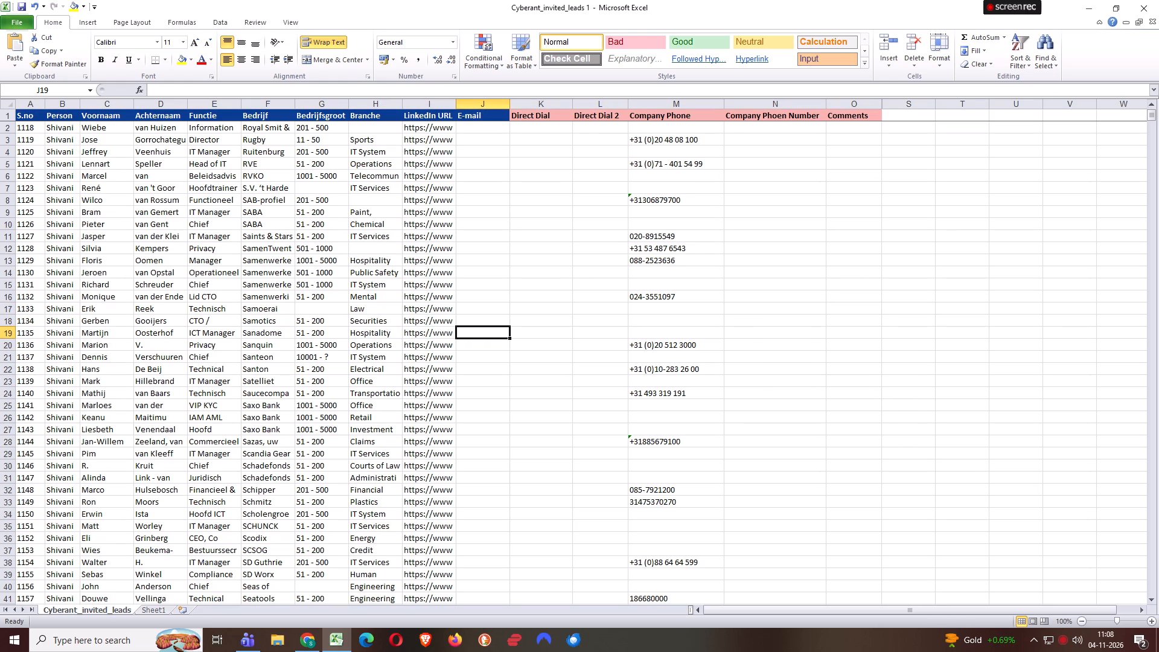
Hide the Bedrijfsgrootte and Branche columns.
drag(325, 103, 351, 110)
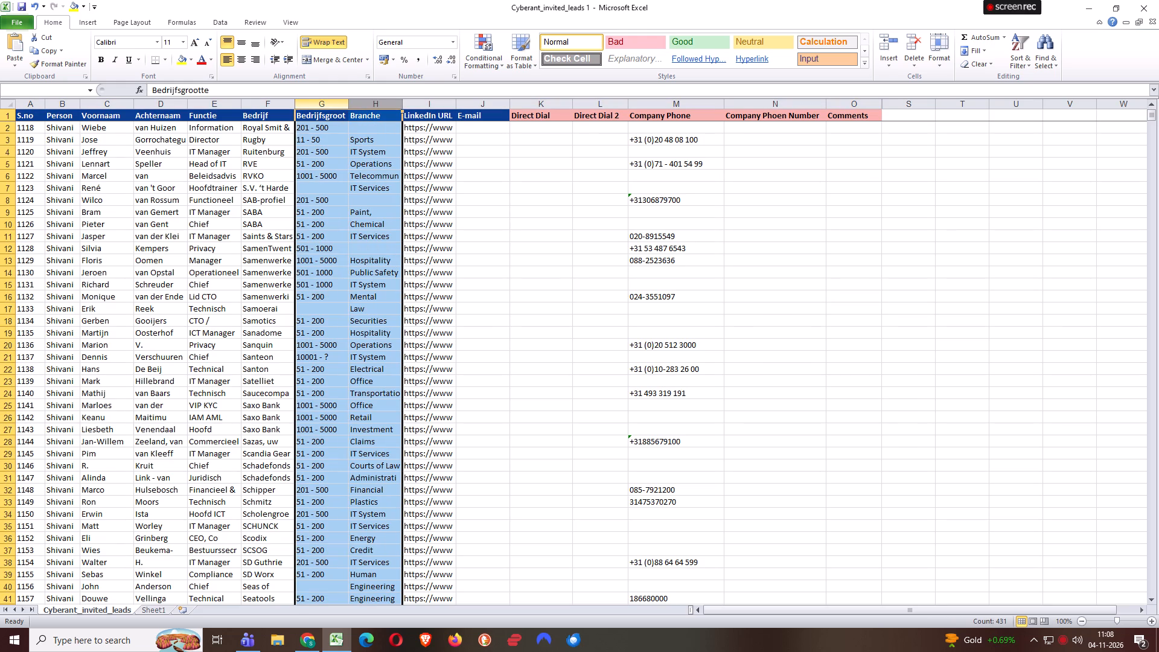
right_click(339, 167)
click(382, 310)
click(636, 320)
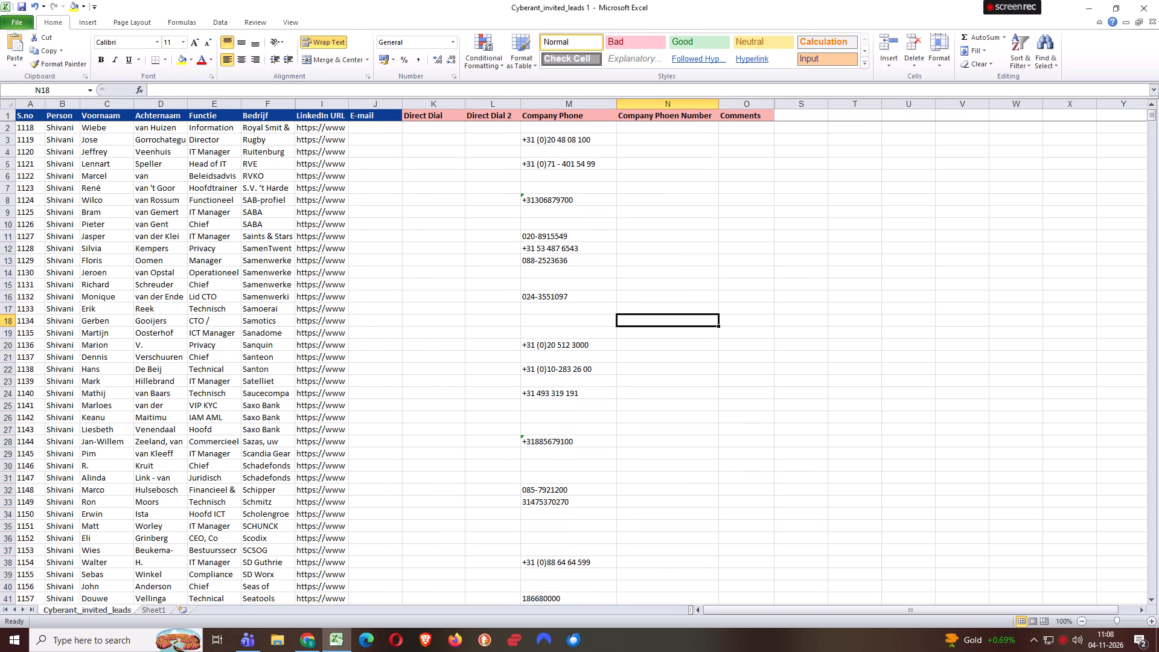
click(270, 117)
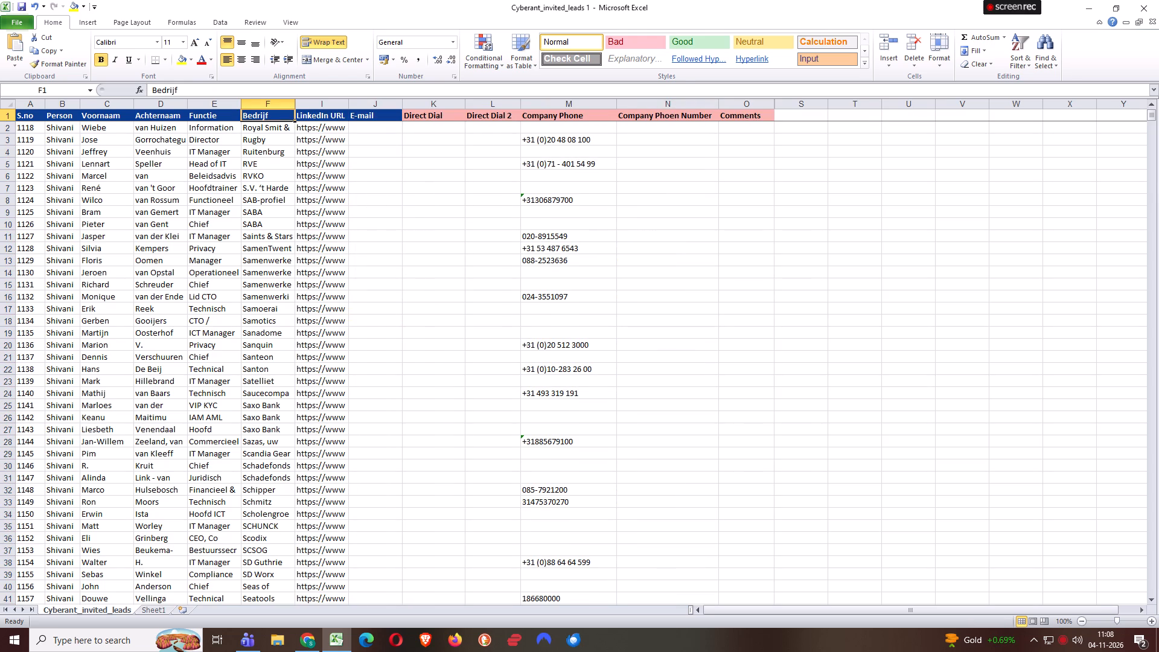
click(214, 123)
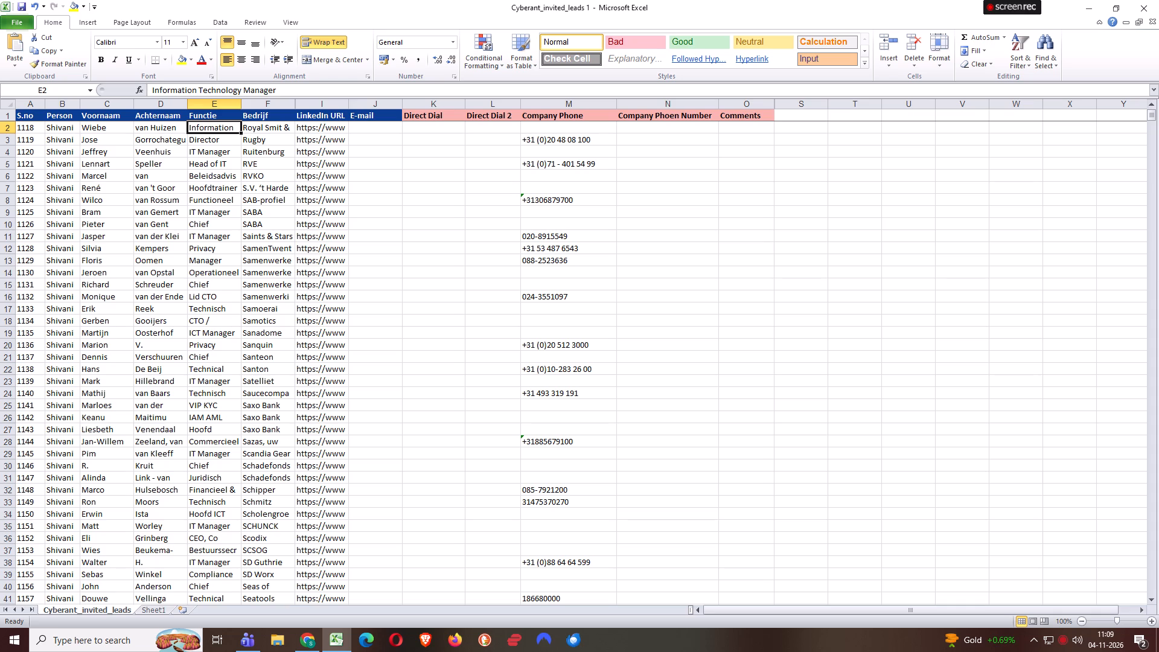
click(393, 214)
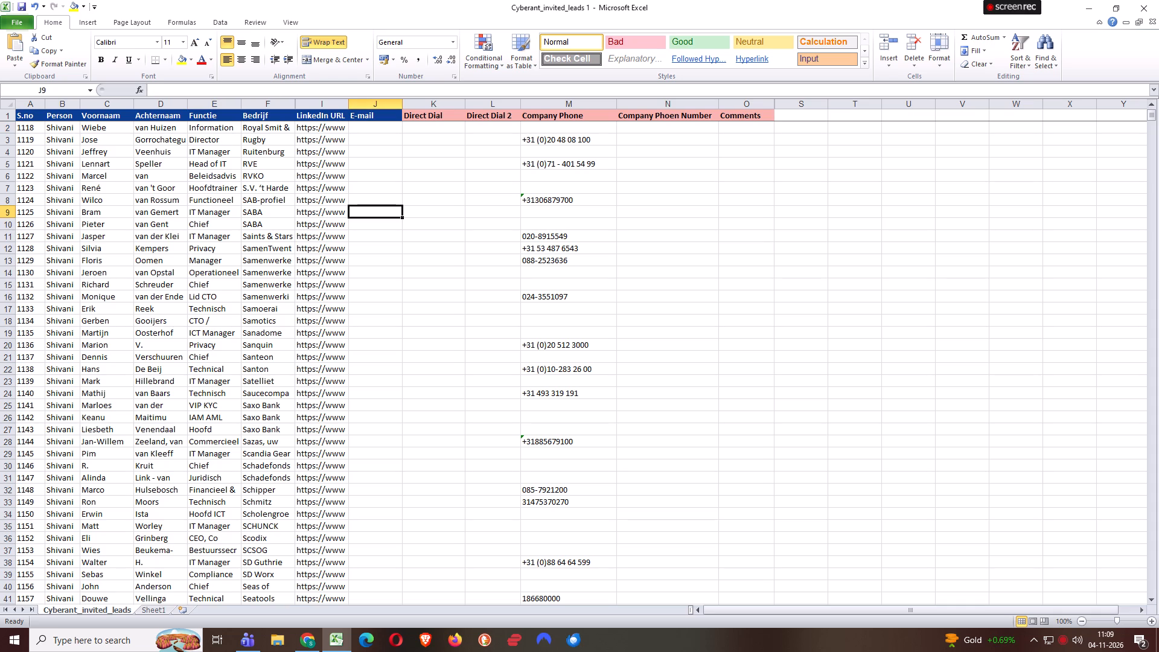
Hide the E-mail column.
click(399, 102)
click(382, 107)
right_click(382, 107)
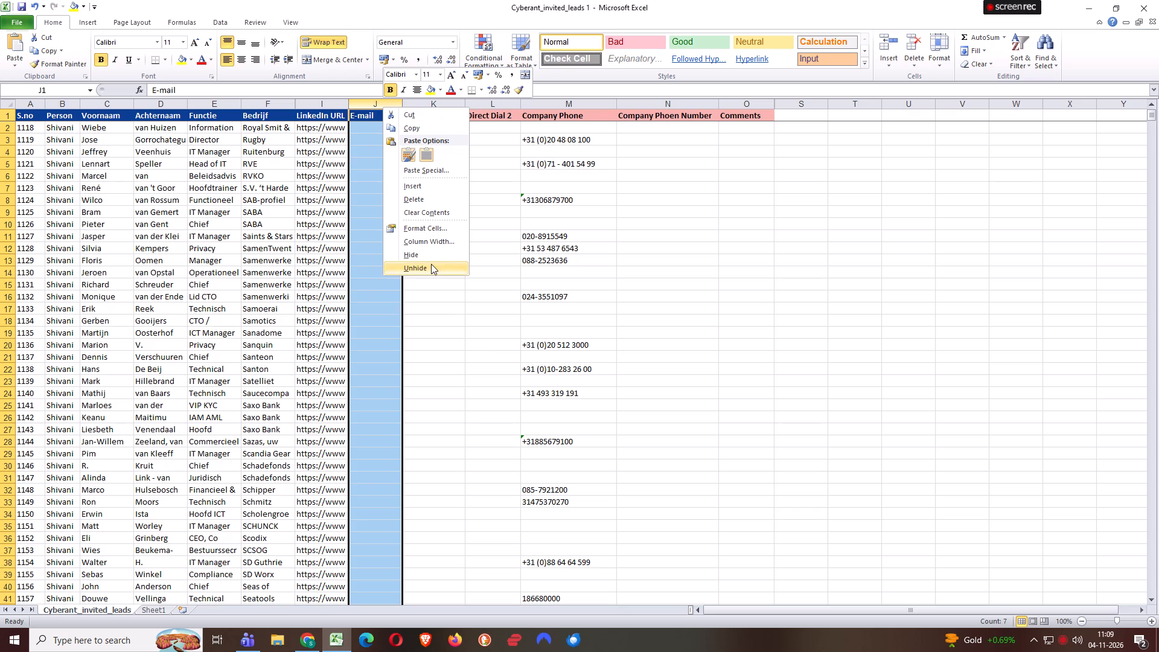
click(430, 254)
click(438, 336)
scroll(512, 242, up, 4)
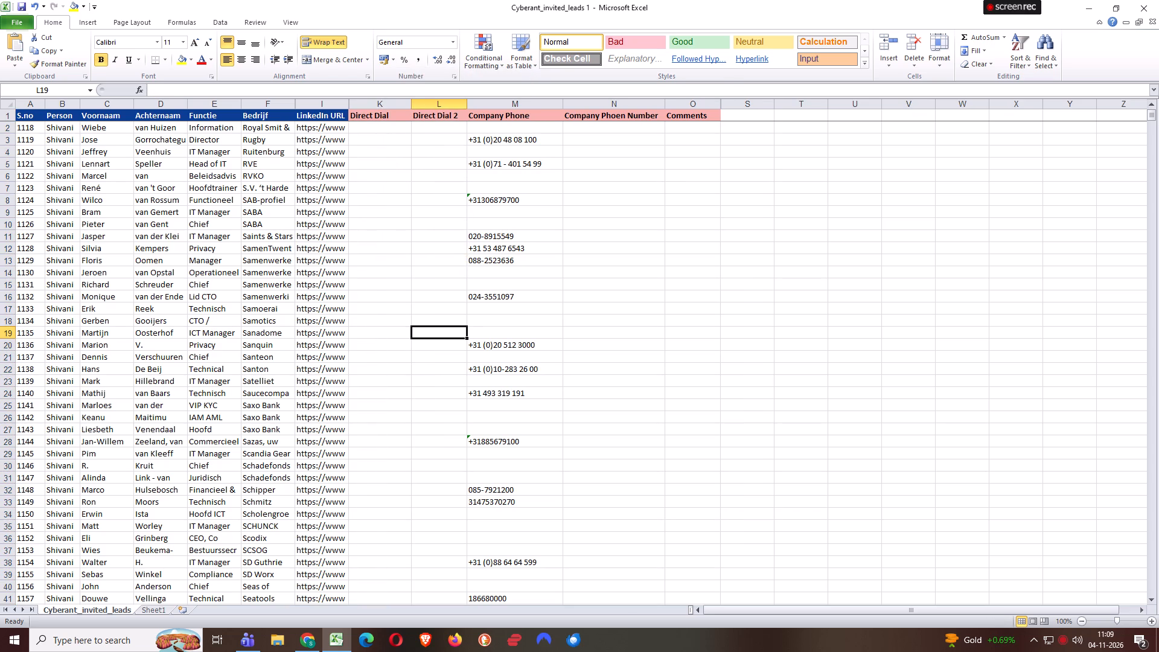
Save the workbook with the adjusted column layout.
click(398, 219)
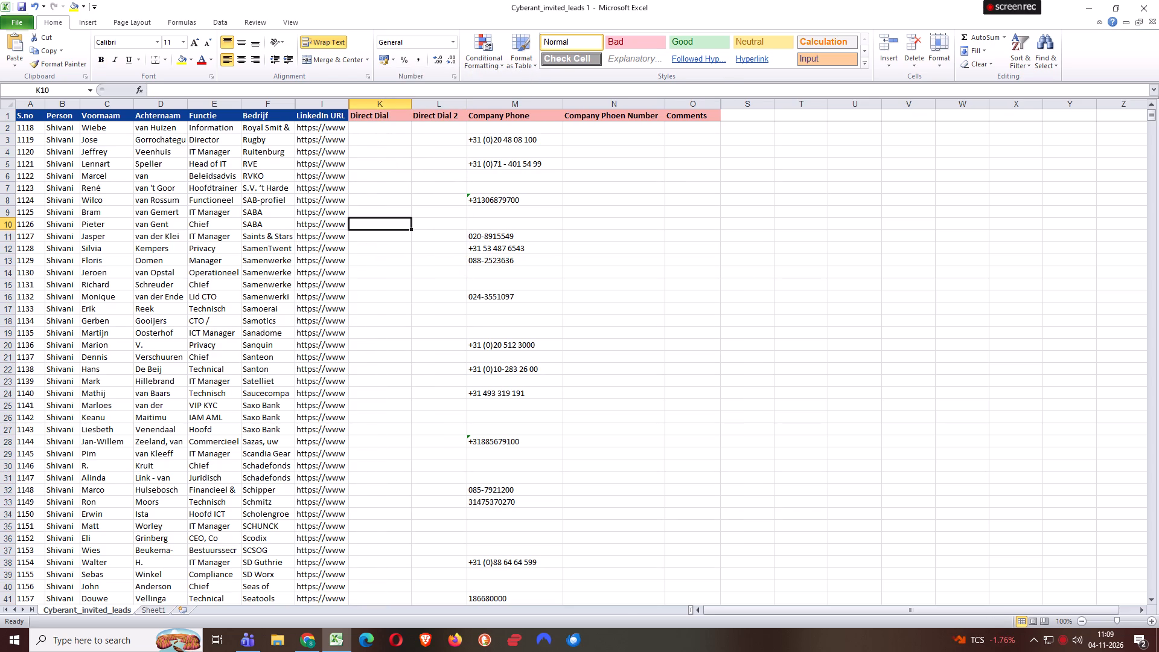
click(531, 363)
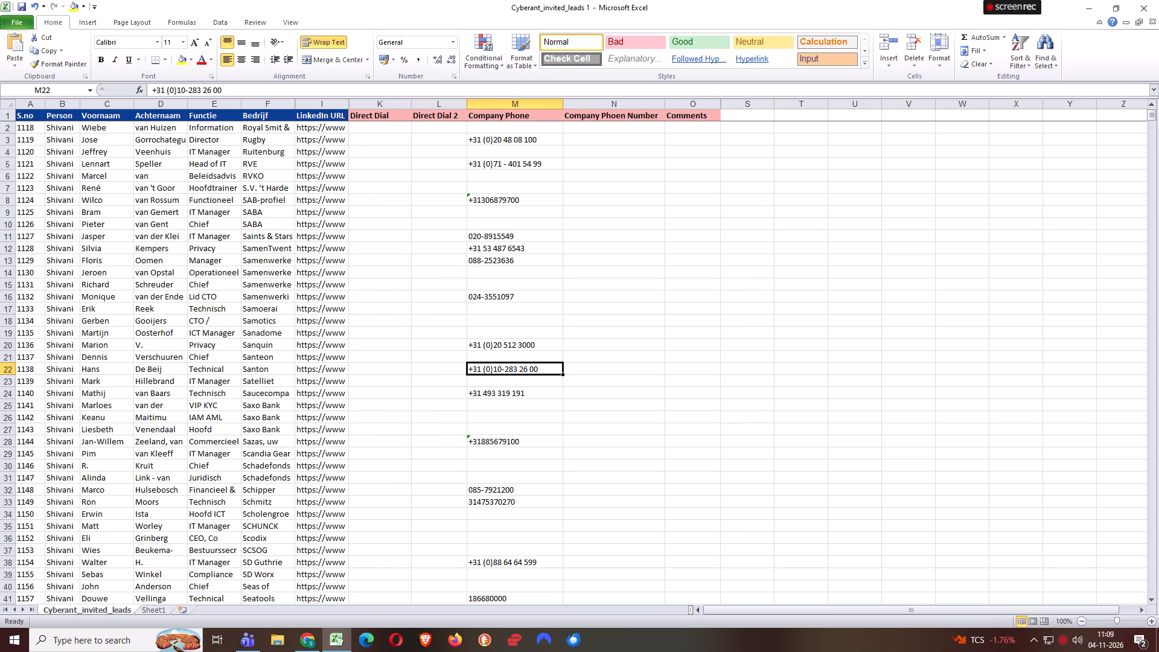
click(369, 195)
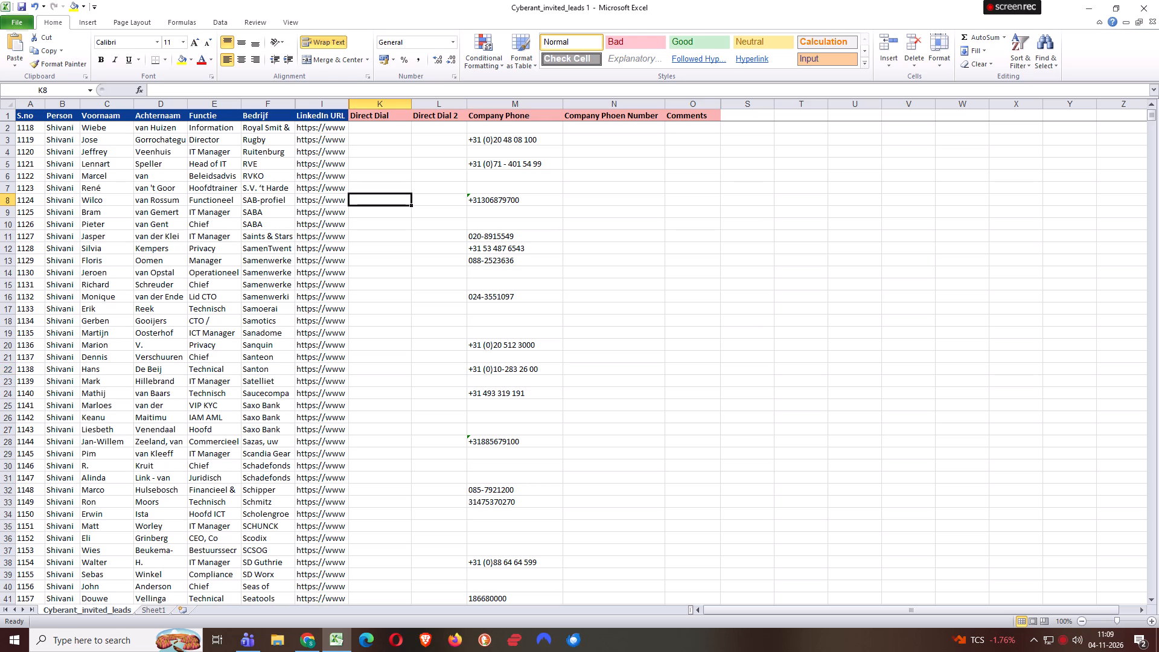
key(ctrl+s)
key(ctrl+s)
key(ctrl+s)
click(401, 177)
scroll(392, 243, up, 5)
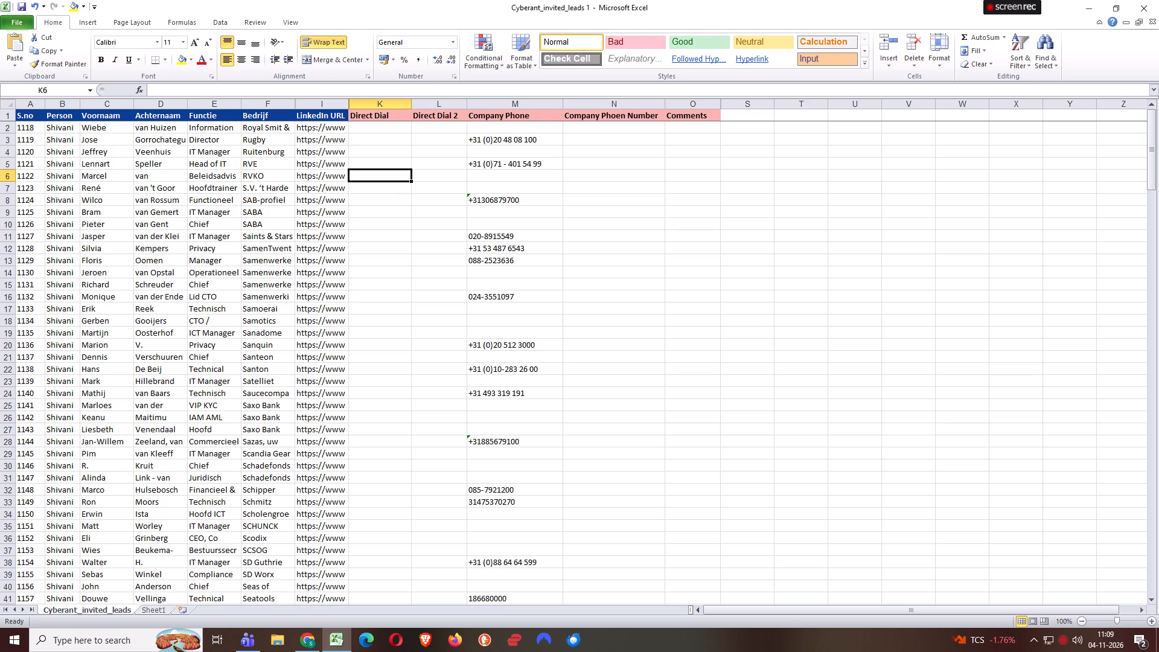
Widen the Achternaam column slightly so that longer surnames fit.
click(183, 107)
drag(185, 104, 196, 107)
click(247, 126)
click(283, 116)
click(281, 124)
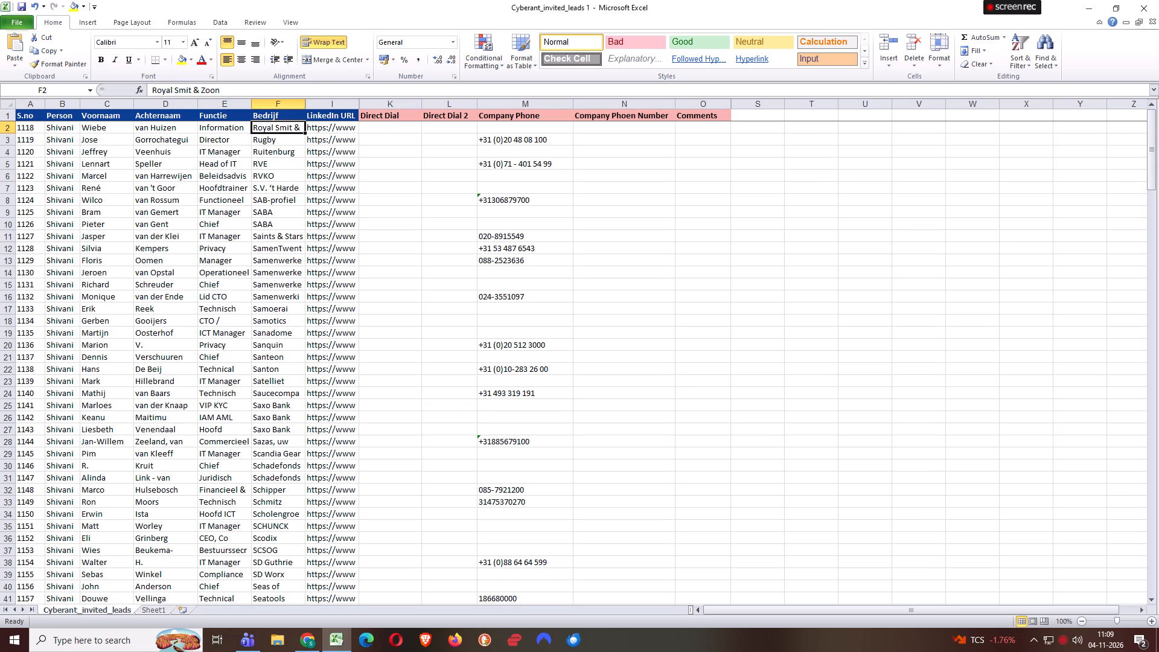
Switch to Chrome and open a new tab.
click(323, 641)
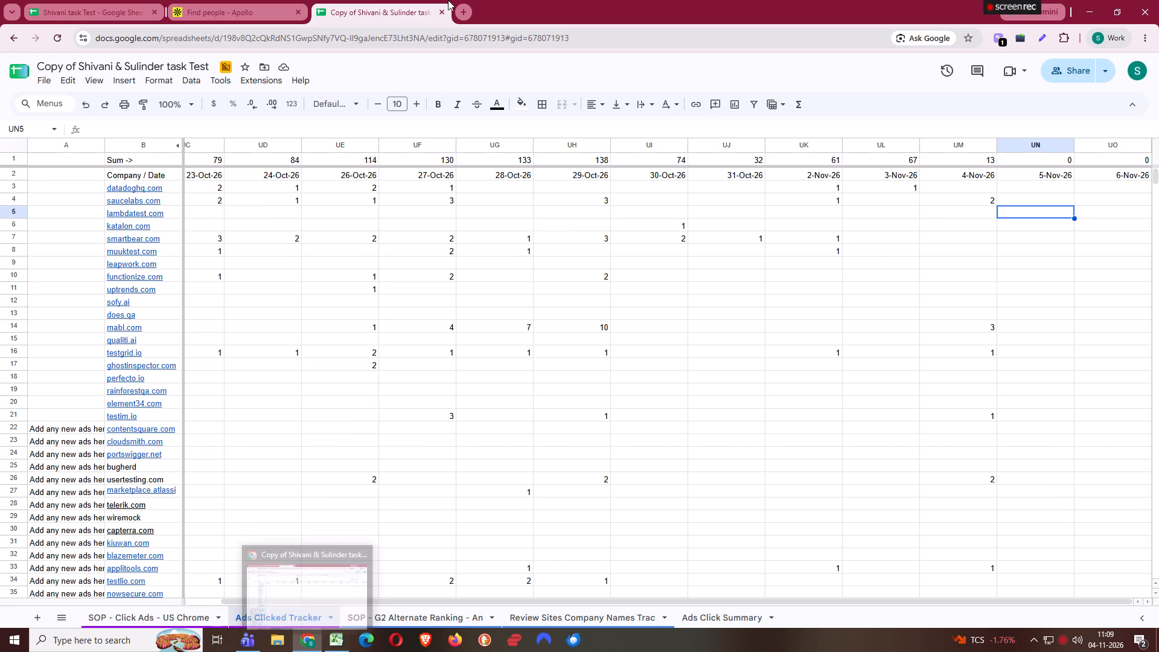
click(458, 0)
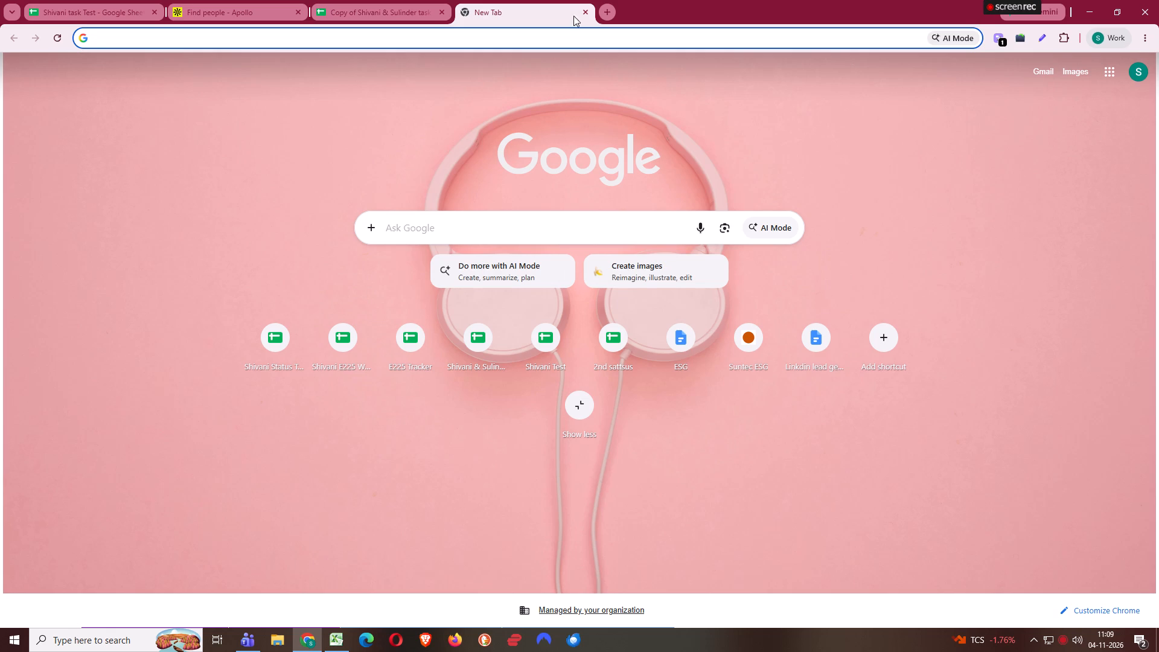
Switch back to Excel and clear all phone numbers below the Company Phone header, through the end of the lead list.
click(336, 650)
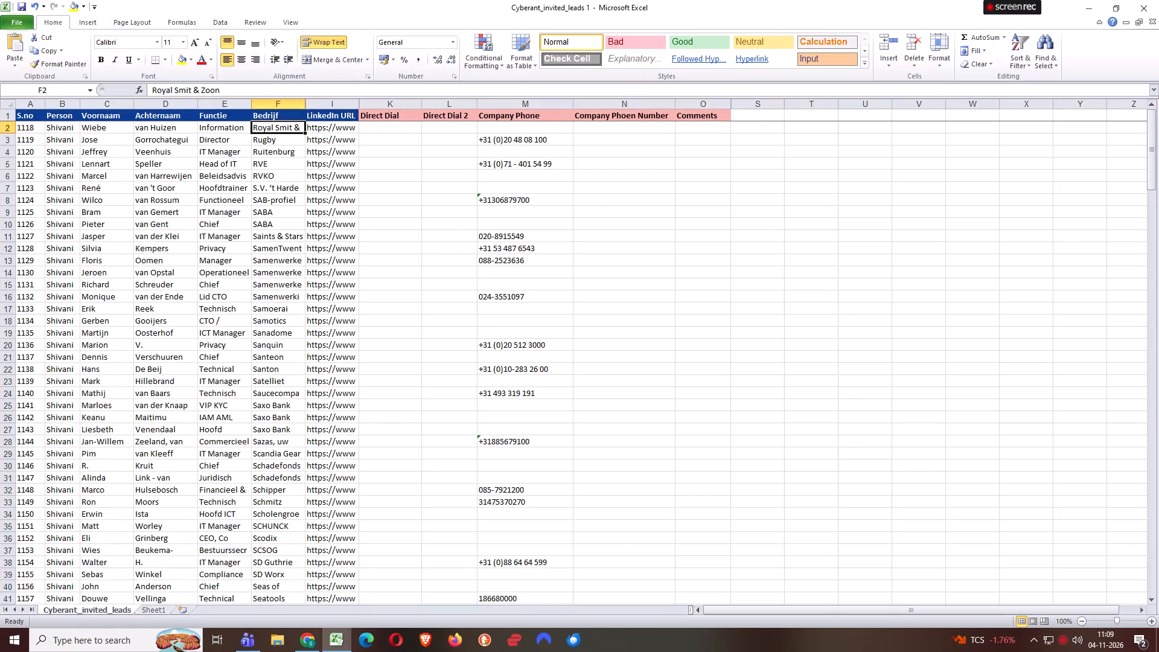
click(453, 164)
scroll(366, 213, up, 4)
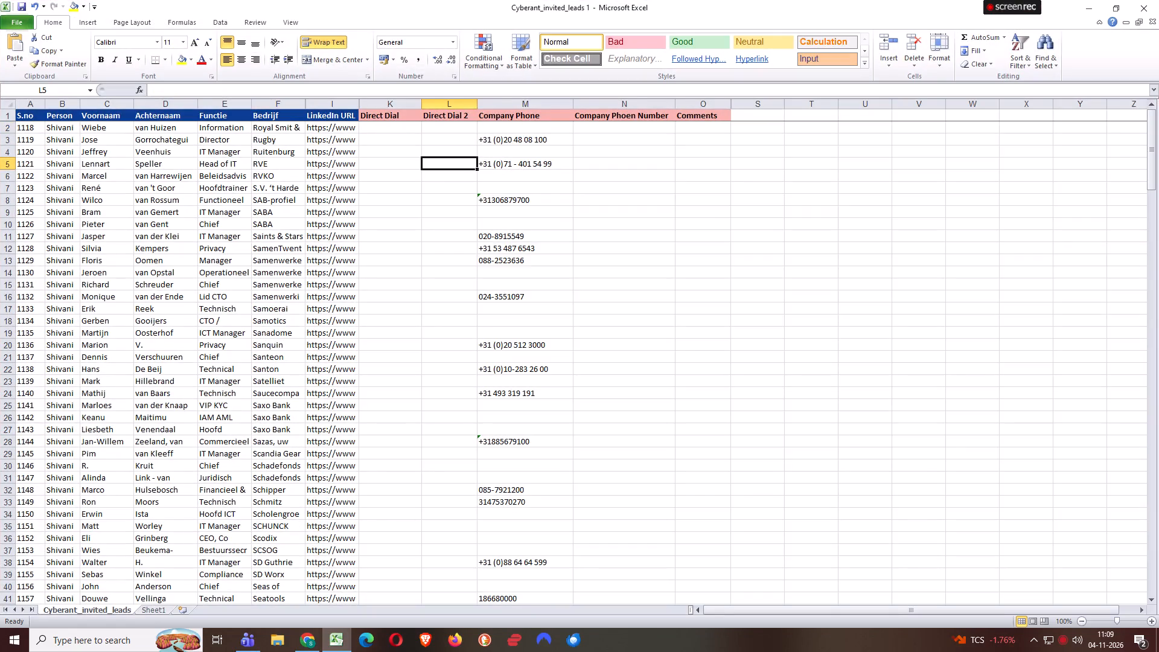
scroll(183, 139, up, 3)
scroll(468, 193, down, 3)
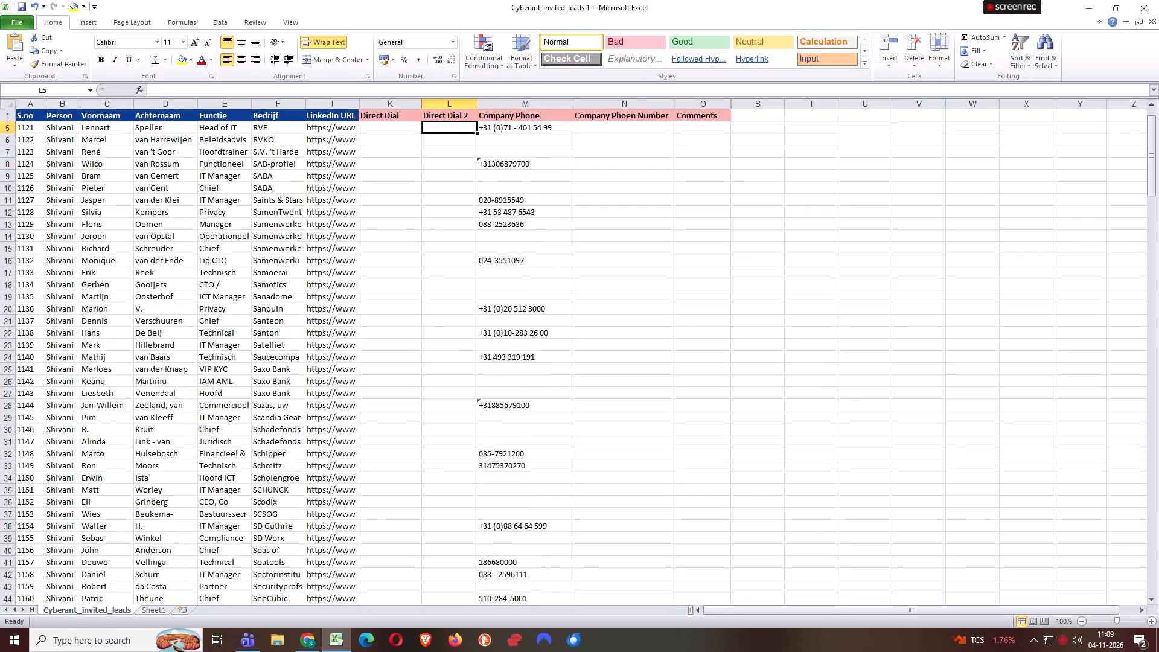
scroll(469, 193, down, 11)
scroll(472, 210, up, 16)
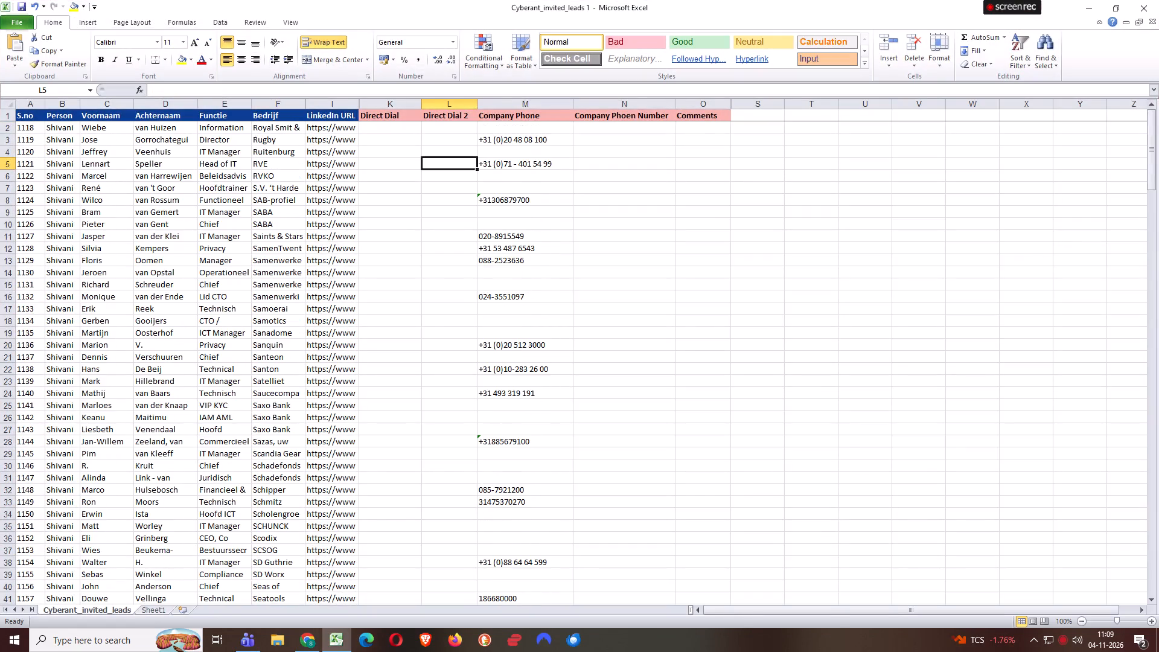
scroll(481, 211, up, 5)
drag(522, 131, 542, 651)
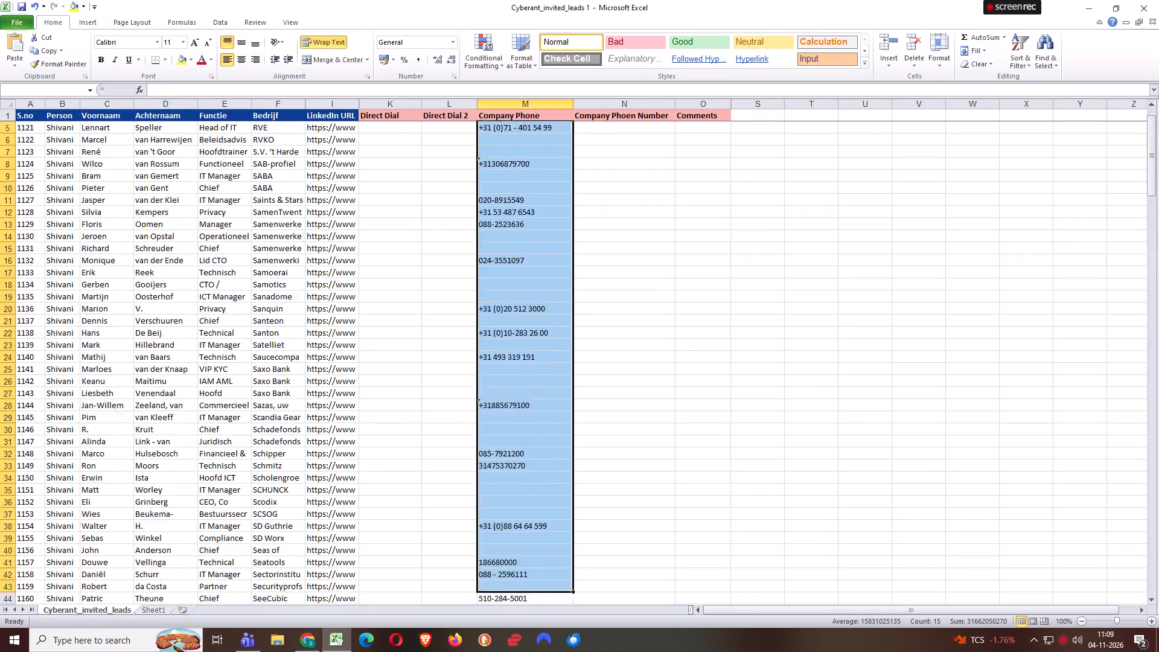
drag(542, 651, 544, 651)
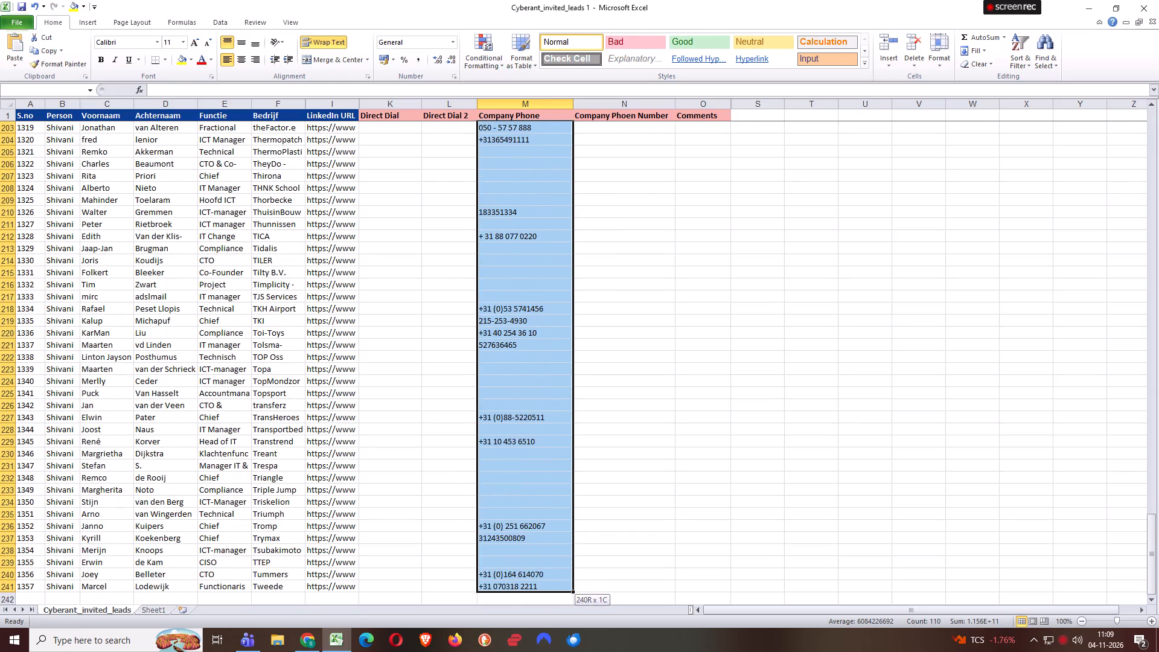
drag(544, 651, 549, 651)
key(Delete)
scroll(756, 383, up, 13)
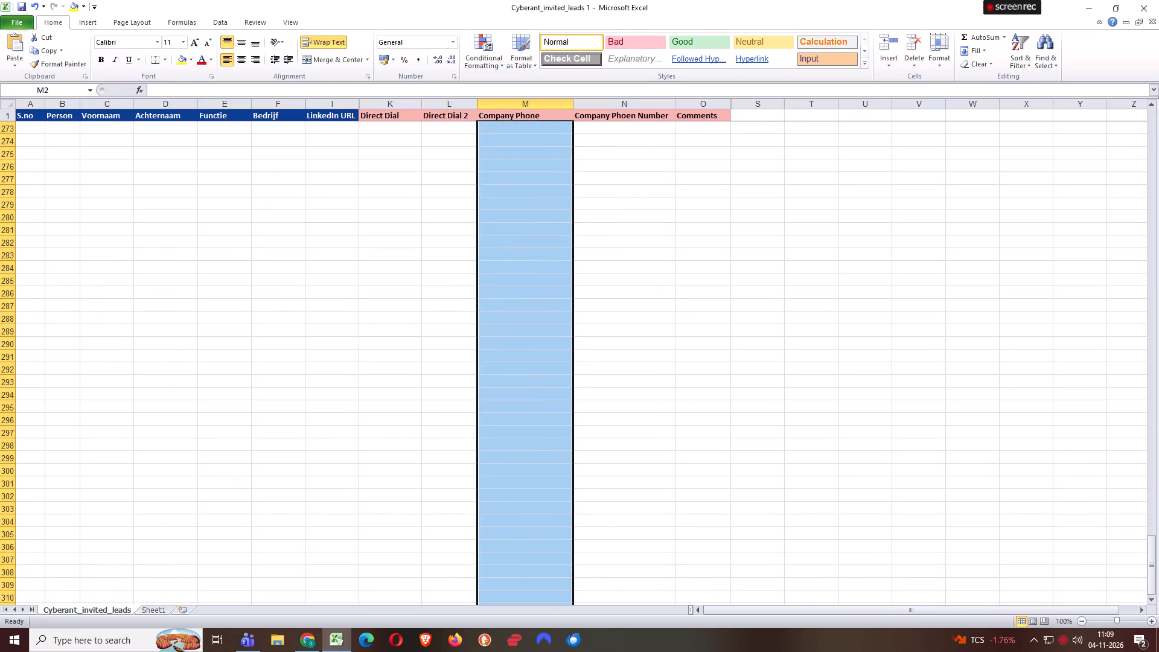
drag(1151, 560, 1158, 0)
click(442, 210)
Save the workbook with the emptied Company Phone column.
key(ctrl+s)
key(ctrl+s)
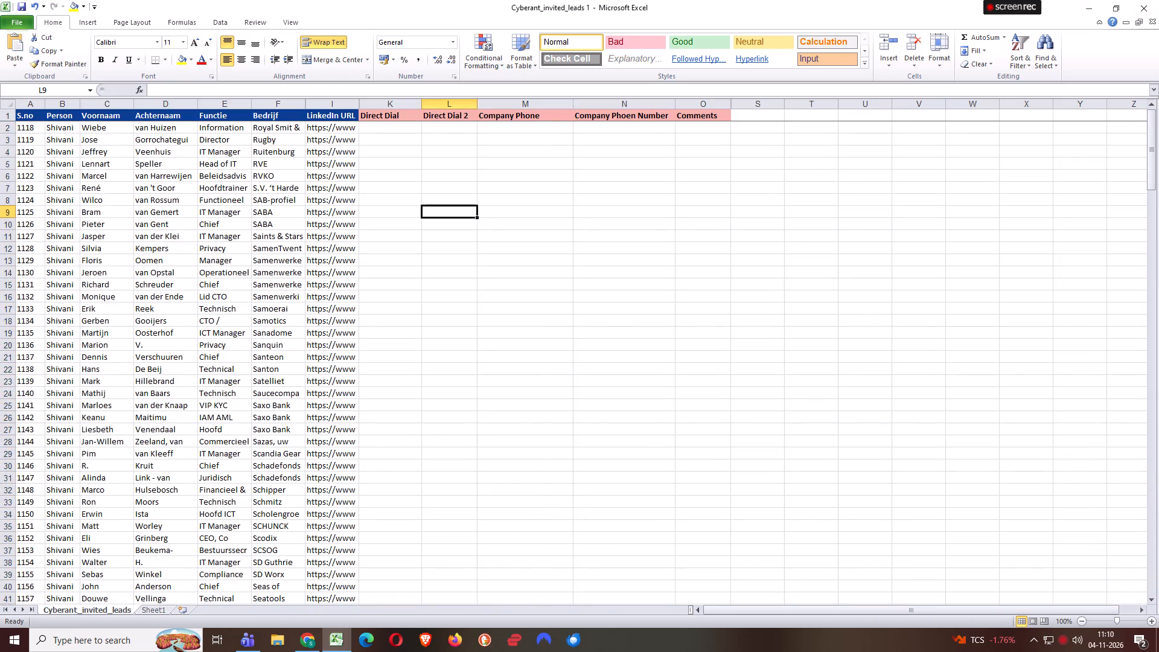
key(ctrl+s)
key(ctrl+s)
click(442, 290)
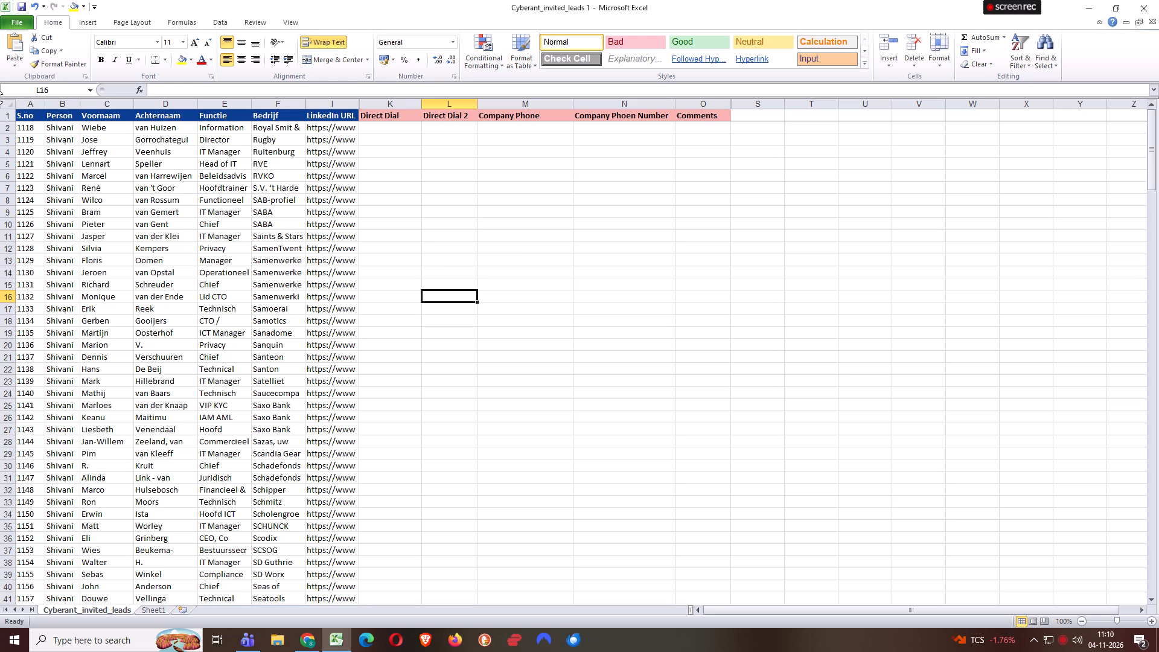
Add filters to the header row of the whole sheet.
click(4, 101)
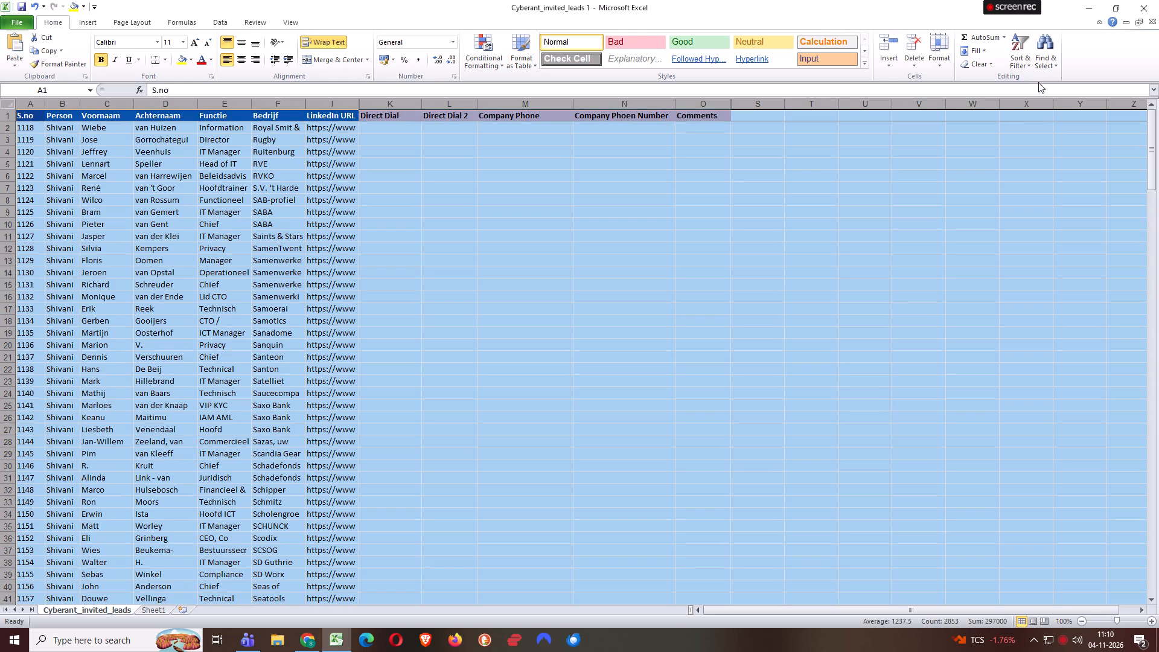
click(1029, 63)
click(1030, 117)
click(293, 306)
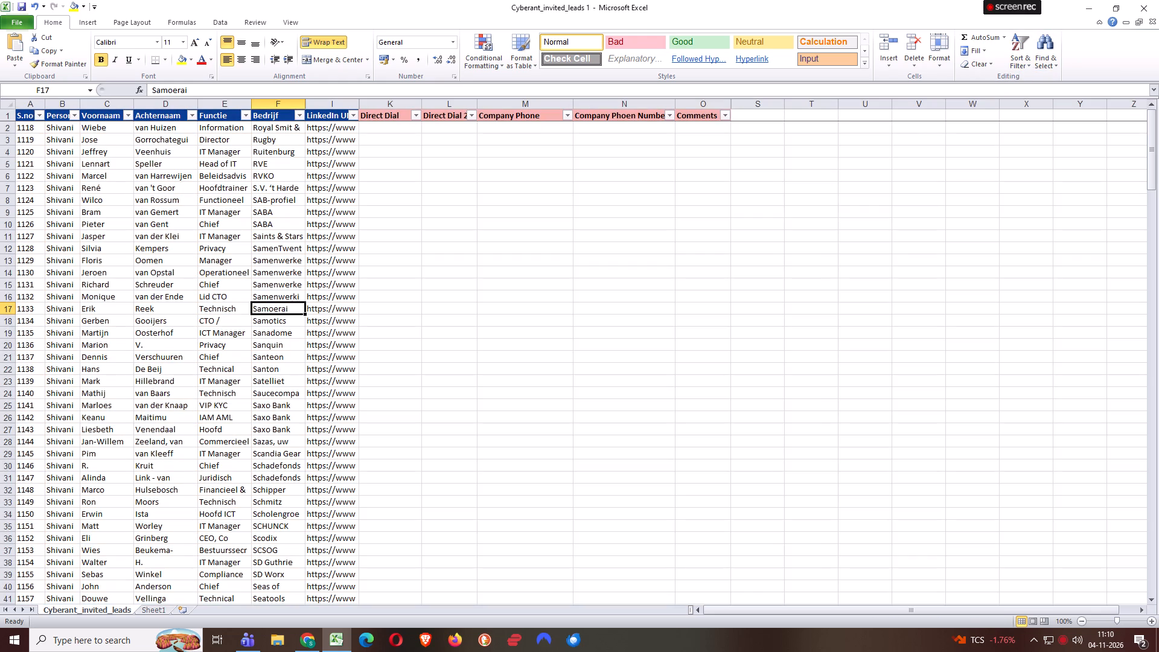
Filter the Bedrijf column by the company name copied from cell F13, Samenwerkende Kinderopvang.
click(282, 258)
key(ctrl+c)
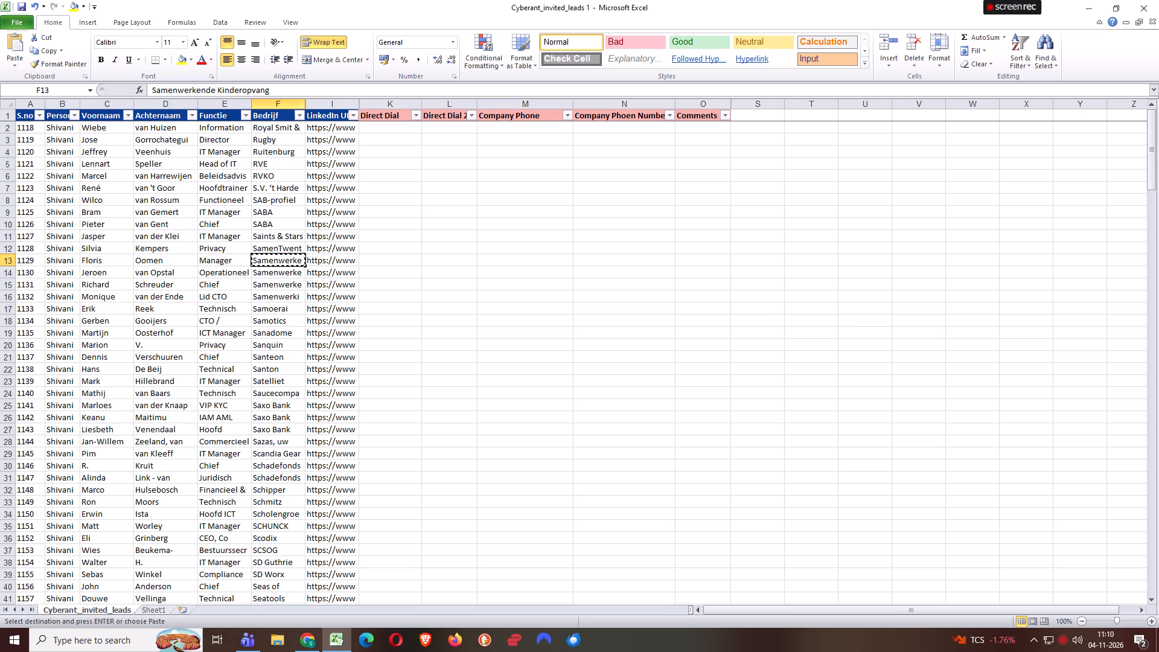
click(302, 115)
click(359, 225)
click(363, 210)
key(ctrl+v)
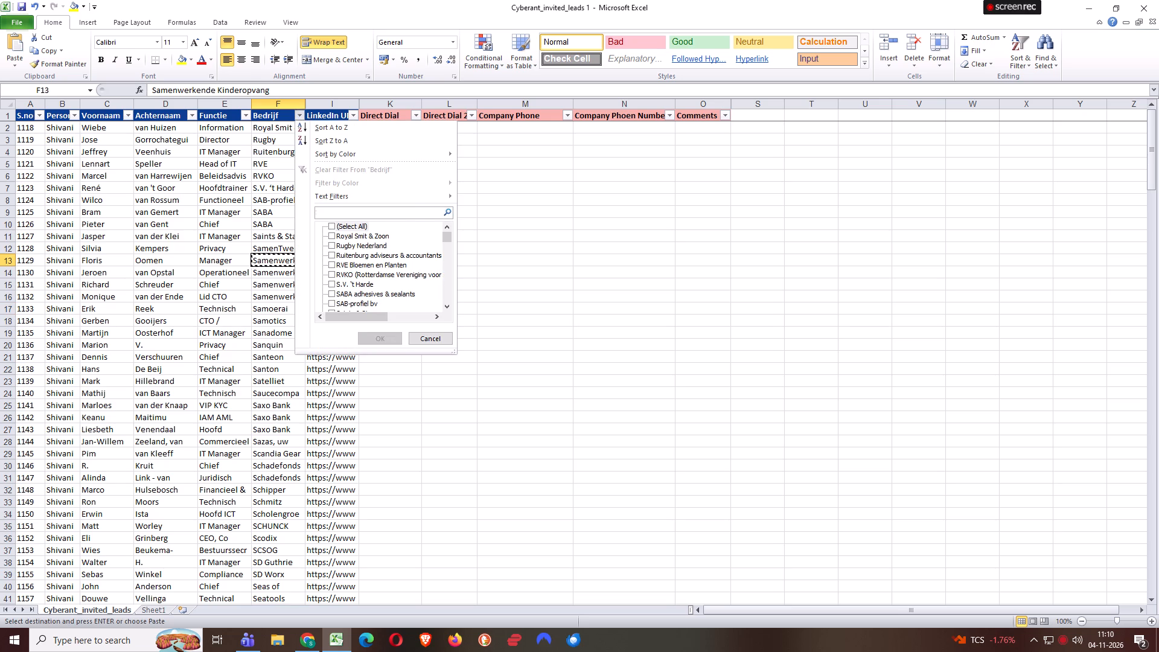
click(385, 333)
click(425, 316)
scroll(340, 251, up, 3)
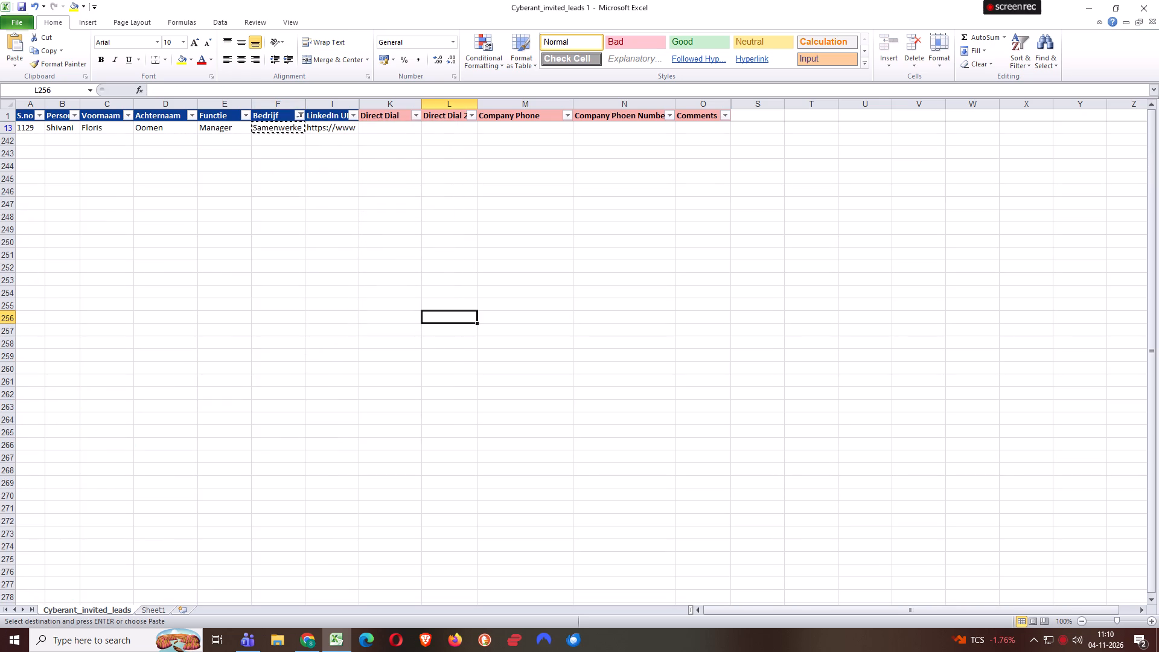
Undo the company filter on the Bedrijf column to bring back the full lead list.
scroll(340, 251, up, 3)
key(ctrl+z)
click(432, 182)
scroll(214, 287, up, 20)
scroll(214, 287, up, 4)
scroll(253, 269, down, 4)
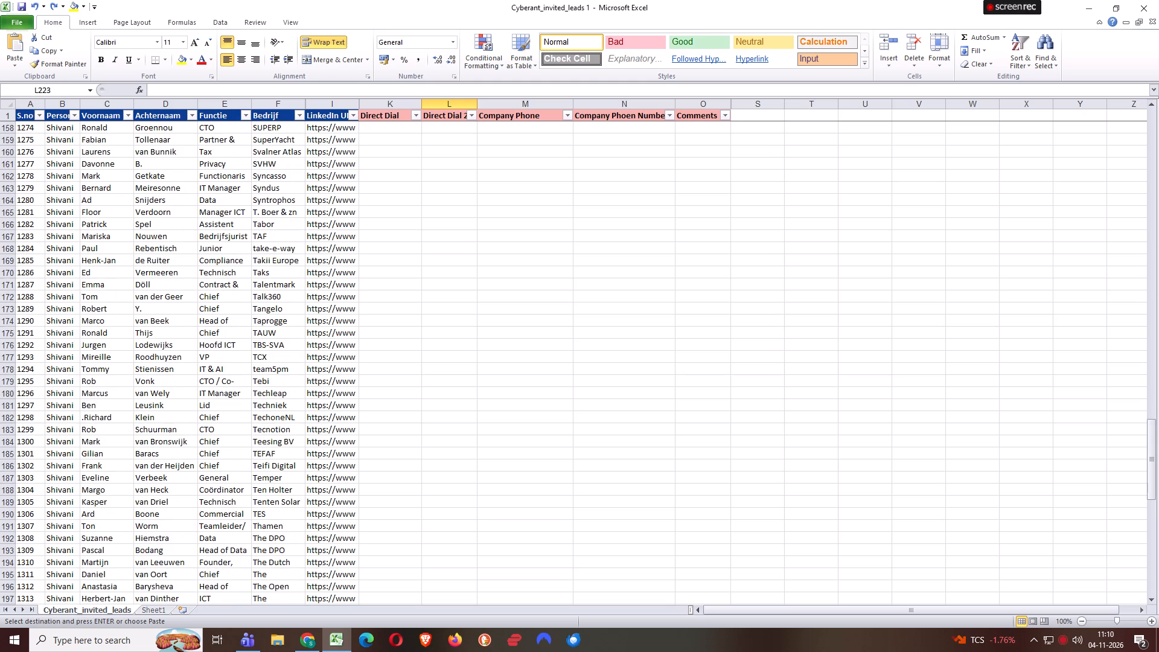
scroll(257, 269, up, 19)
scroll(259, 271, down, 4)
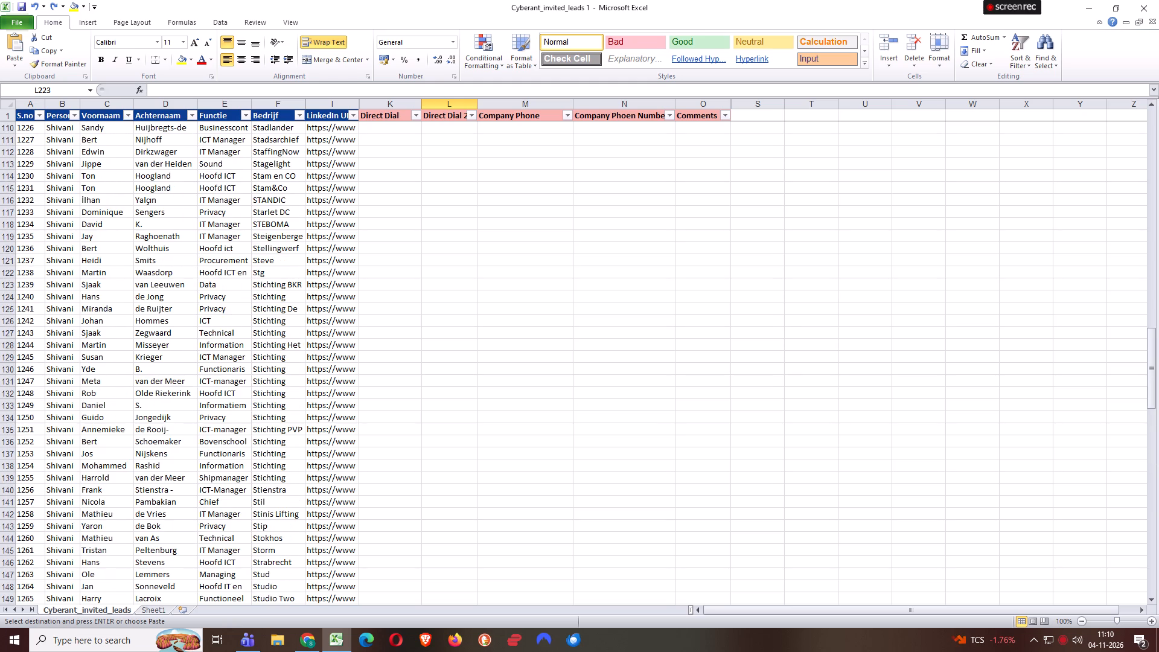
Check several Stichting company names and widen the Bedrijf column so longer company names can be read.
click(290, 257)
click(290, 276)
click(275, 291)
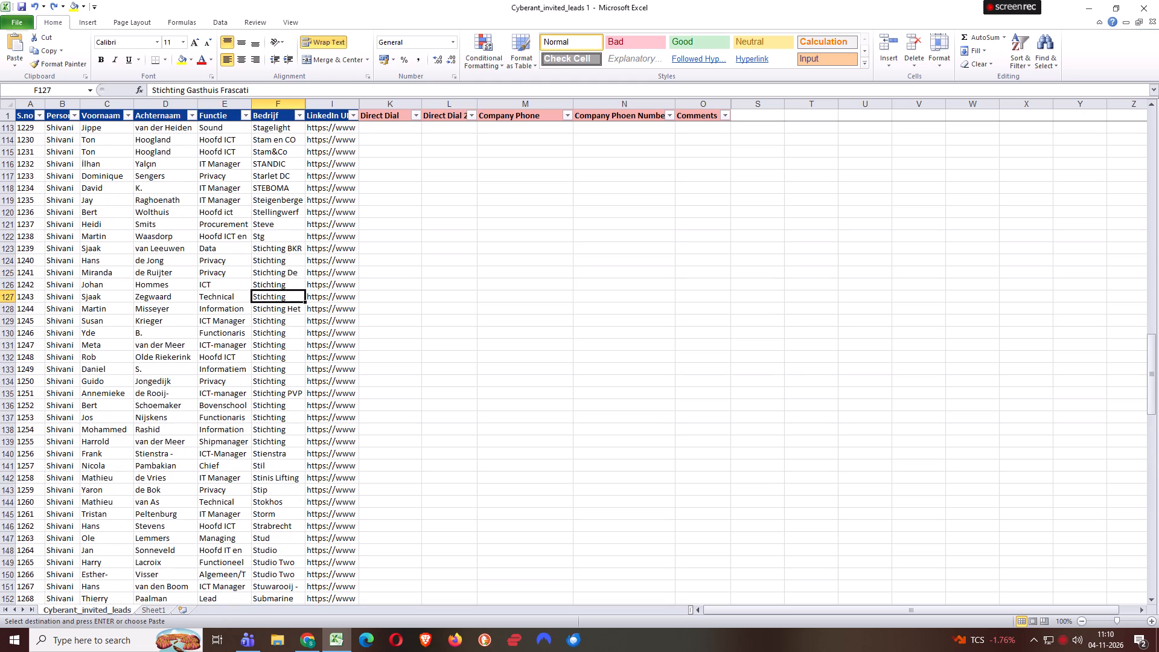
click(276, 332)
click(279, 357)
scroll(361, 89, up, 5)
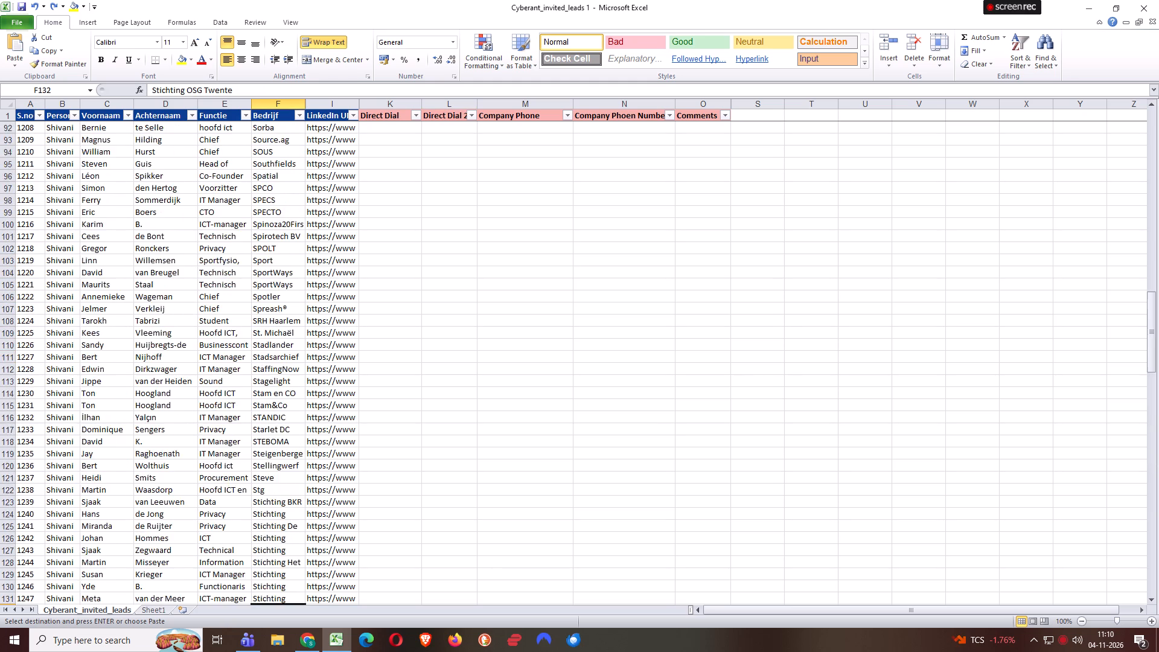
scroll(357, 103, up, 11)
drag(305, 104, 342, 117)
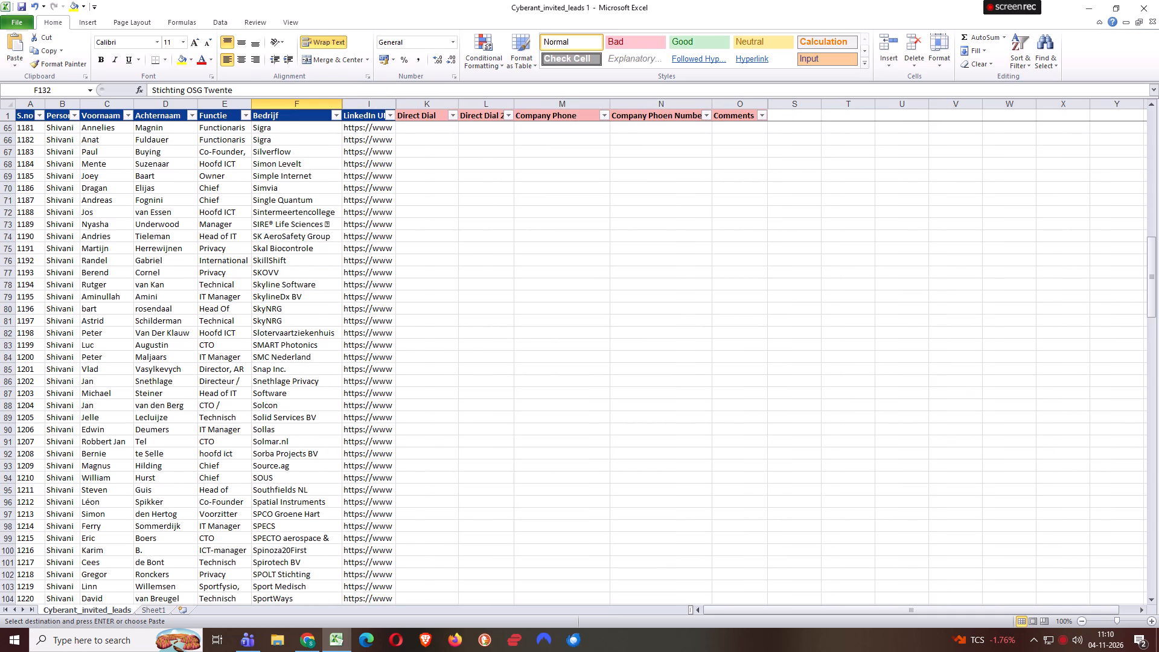
Look over the company names up to the start of the list and save the workbook.
click(317, 258)
scroll(279, 229, up, 20)
scroll(279, 229, up, 4)
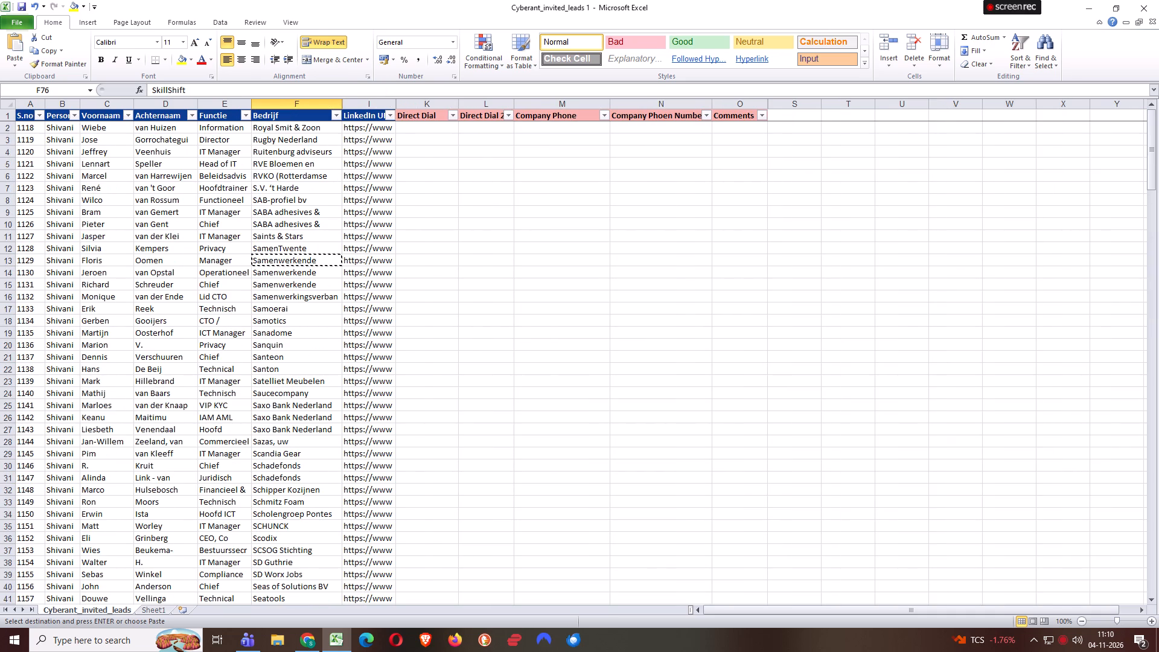
scroll(279, 216, up, 3)
click(307, 313)
scroll(322, 294, up, 5)
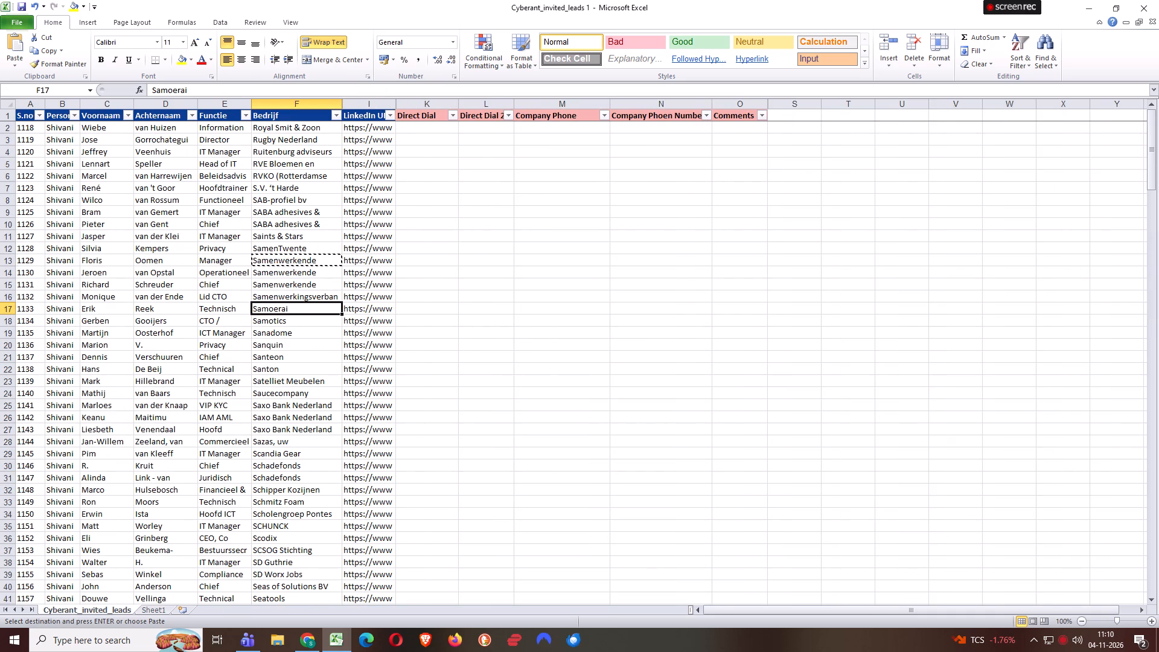
click(531, 179)
key(ctrl+s)
key(ctrl+s)
key(ctrl+s)
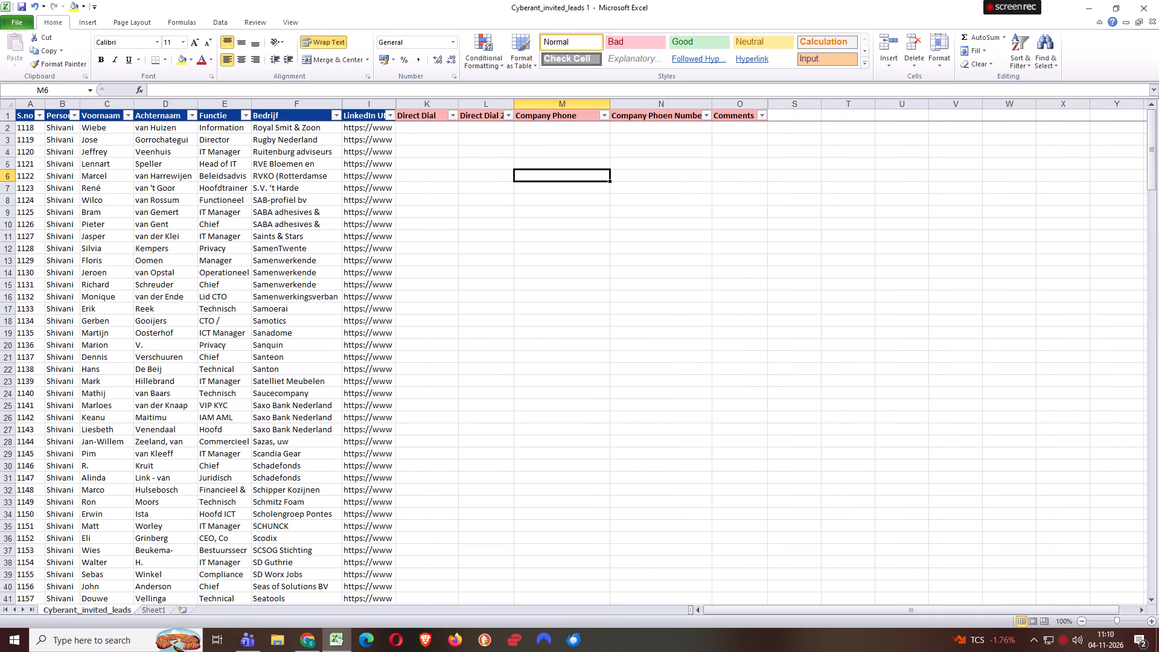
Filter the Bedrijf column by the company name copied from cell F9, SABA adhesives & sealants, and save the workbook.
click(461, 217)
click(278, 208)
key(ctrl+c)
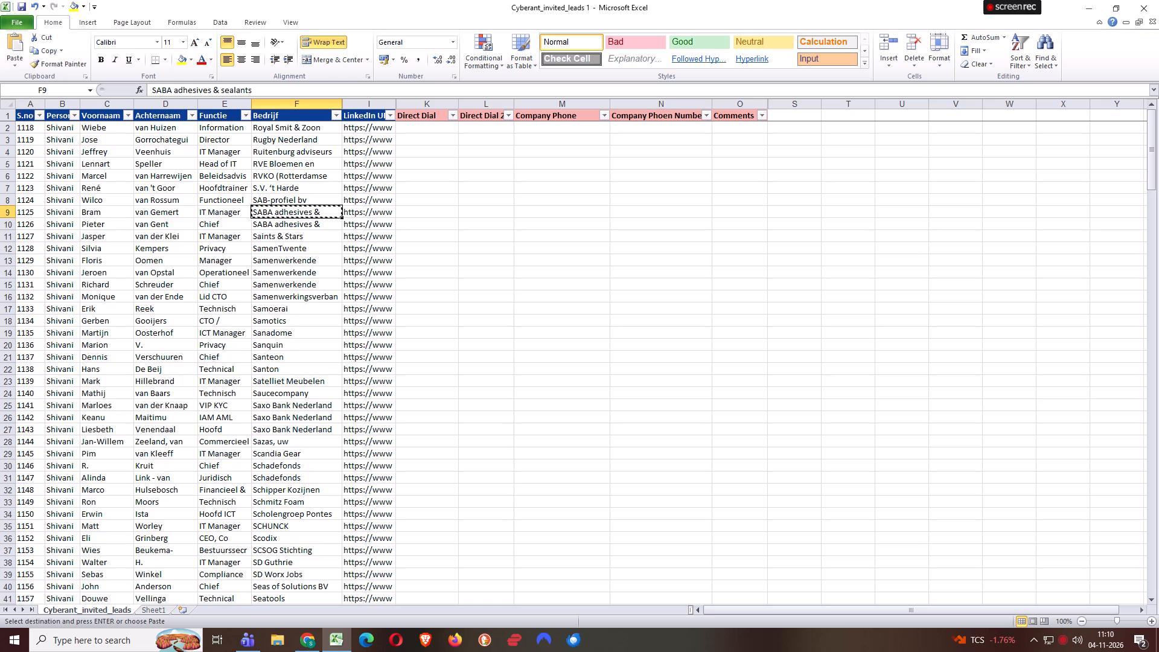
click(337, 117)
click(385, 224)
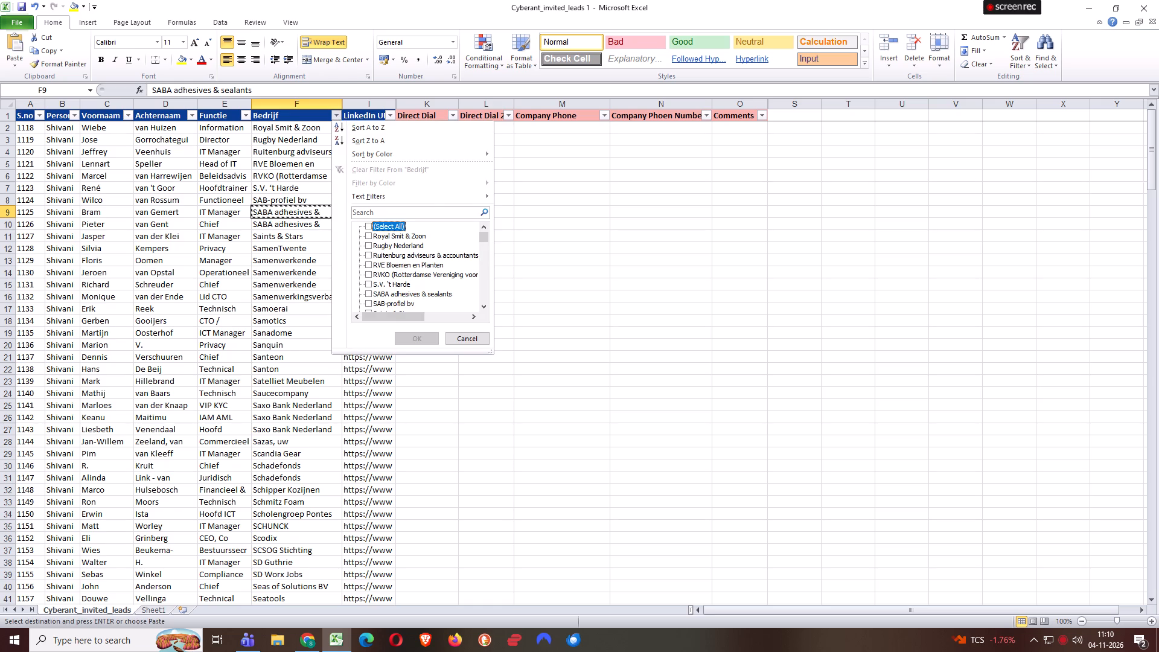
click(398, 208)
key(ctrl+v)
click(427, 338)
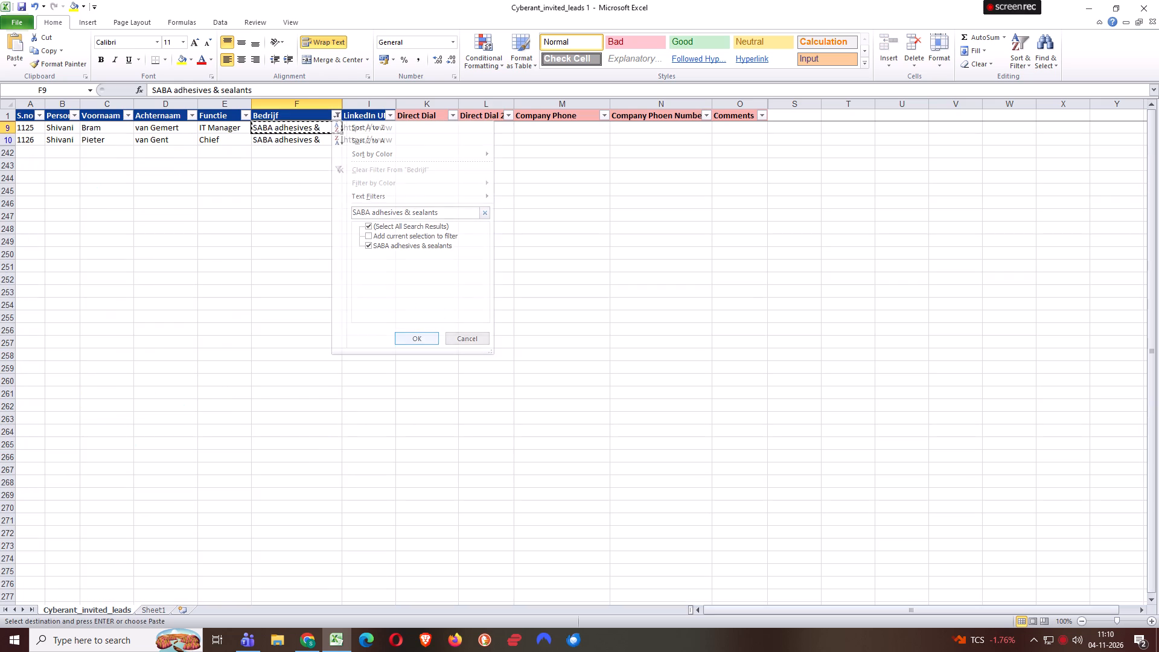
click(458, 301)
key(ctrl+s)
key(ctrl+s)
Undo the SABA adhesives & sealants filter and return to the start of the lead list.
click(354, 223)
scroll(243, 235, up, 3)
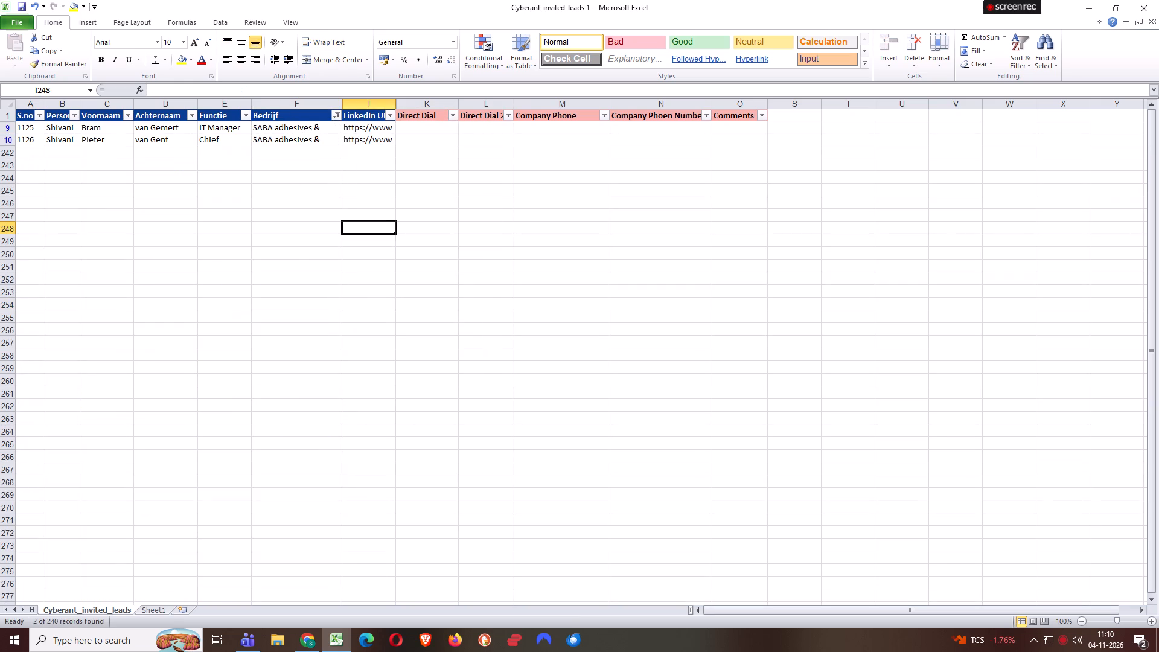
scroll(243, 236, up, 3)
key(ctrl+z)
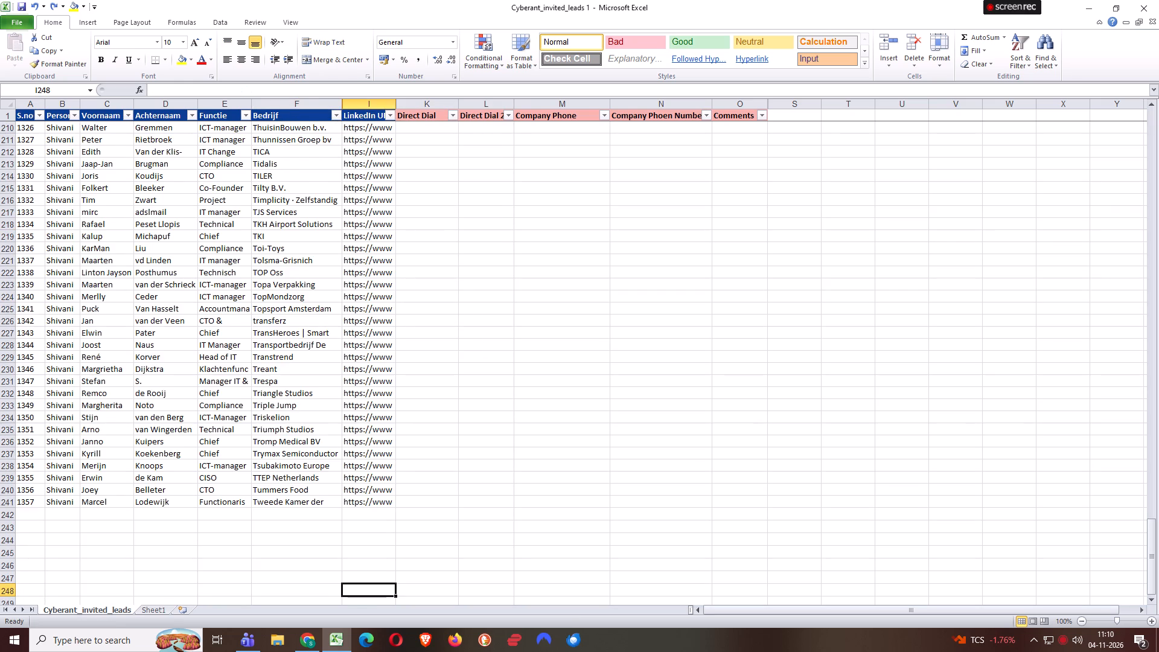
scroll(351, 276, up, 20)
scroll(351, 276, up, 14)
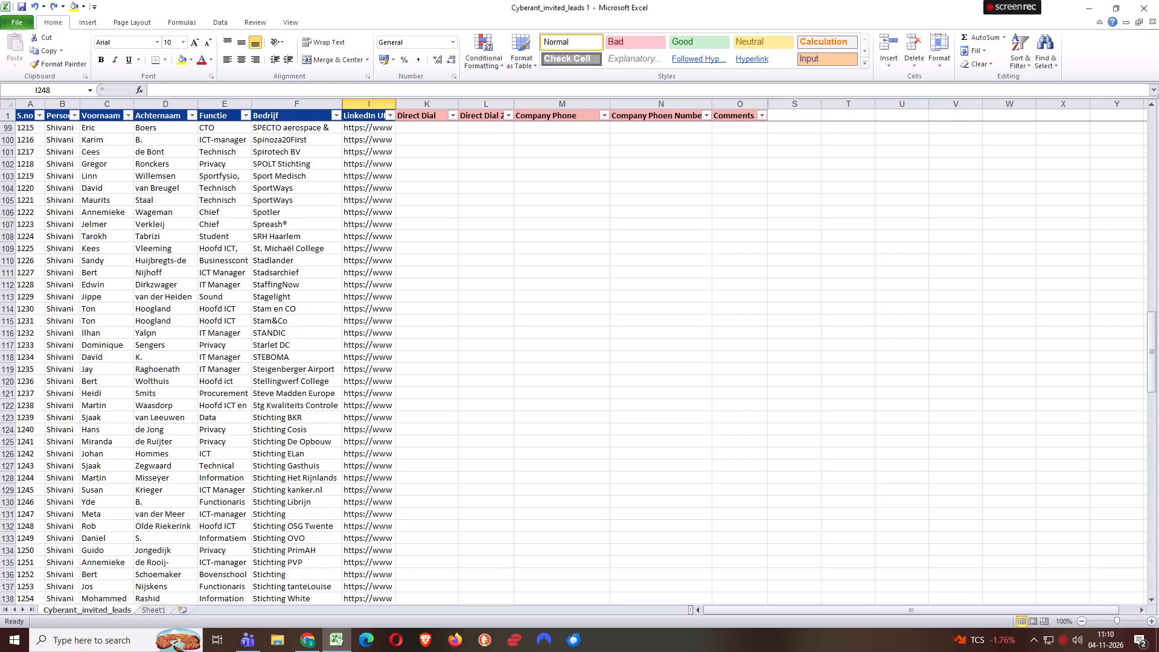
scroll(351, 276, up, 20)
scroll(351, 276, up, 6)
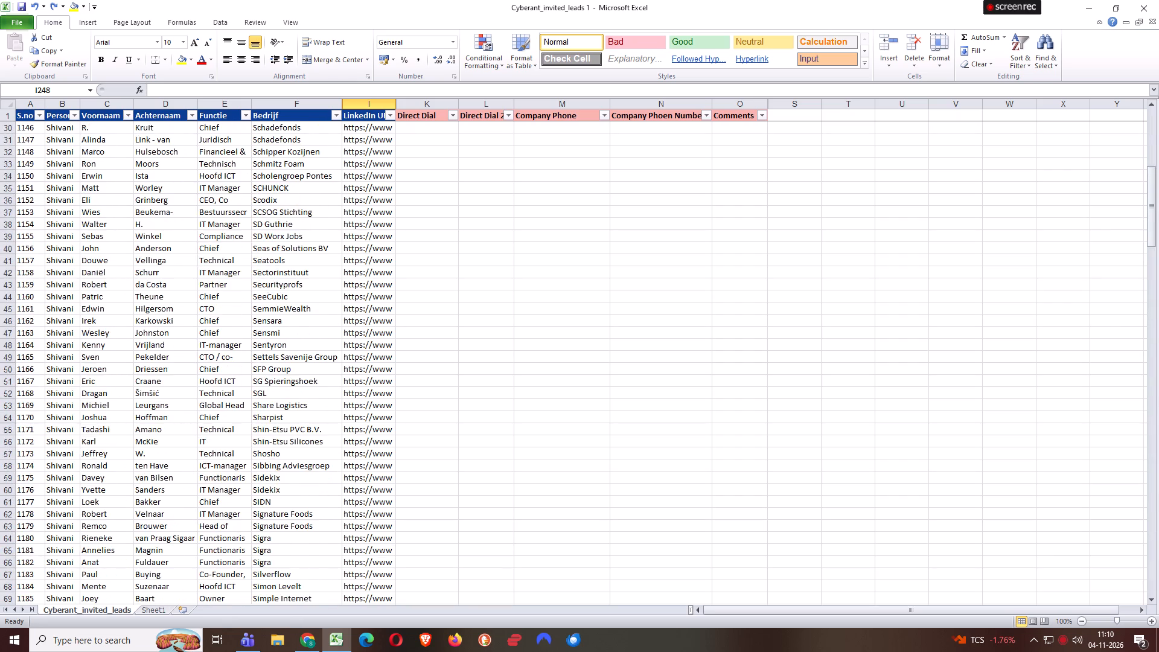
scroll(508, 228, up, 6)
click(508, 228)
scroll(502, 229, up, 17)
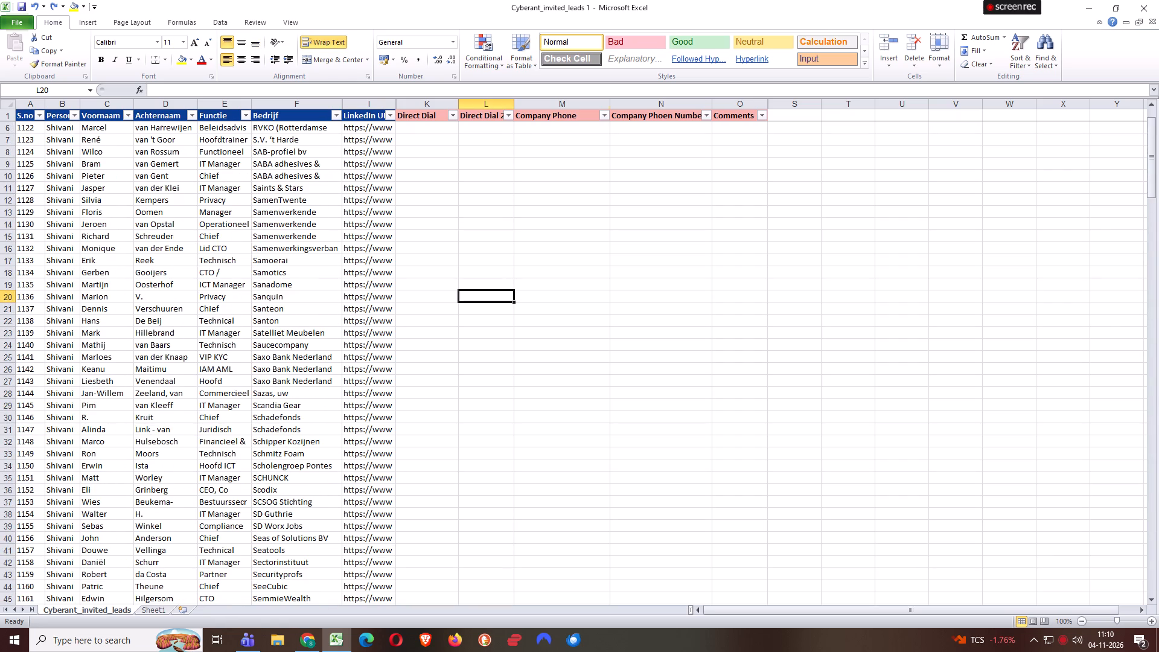
Copy the first and last name of the lead in row 2 and switch to the Apollo Find people page in Chrome.
click(525, 193)
click(279, 130)
scroll(266, 200, up, 4)
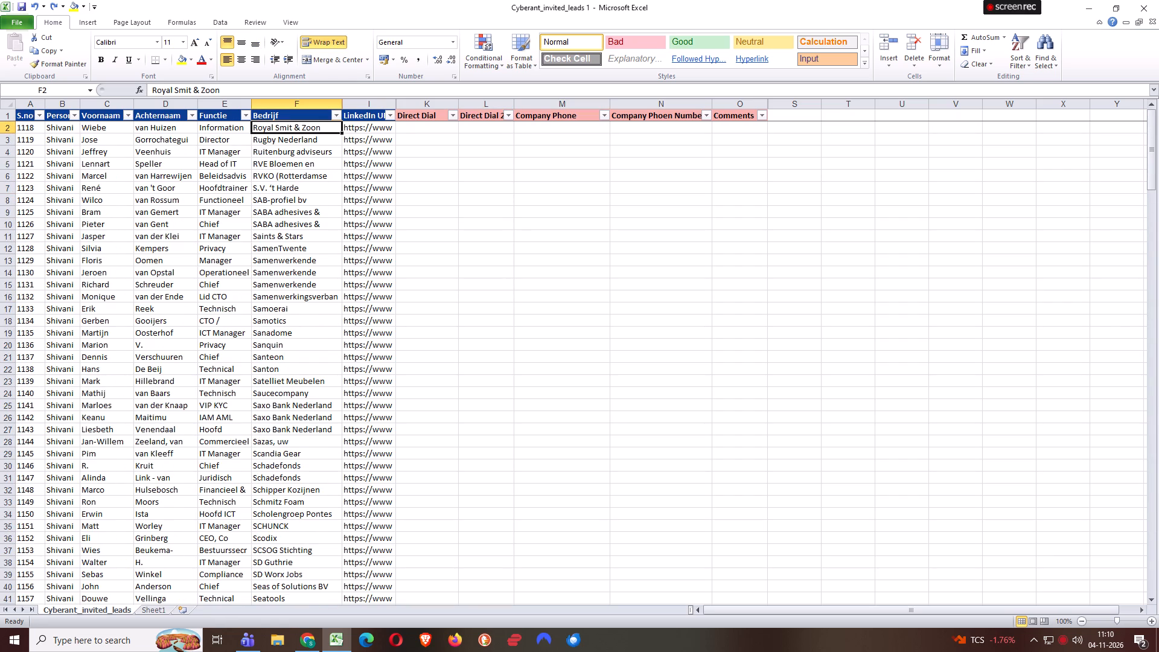
drag(99, 127, 133, 132)
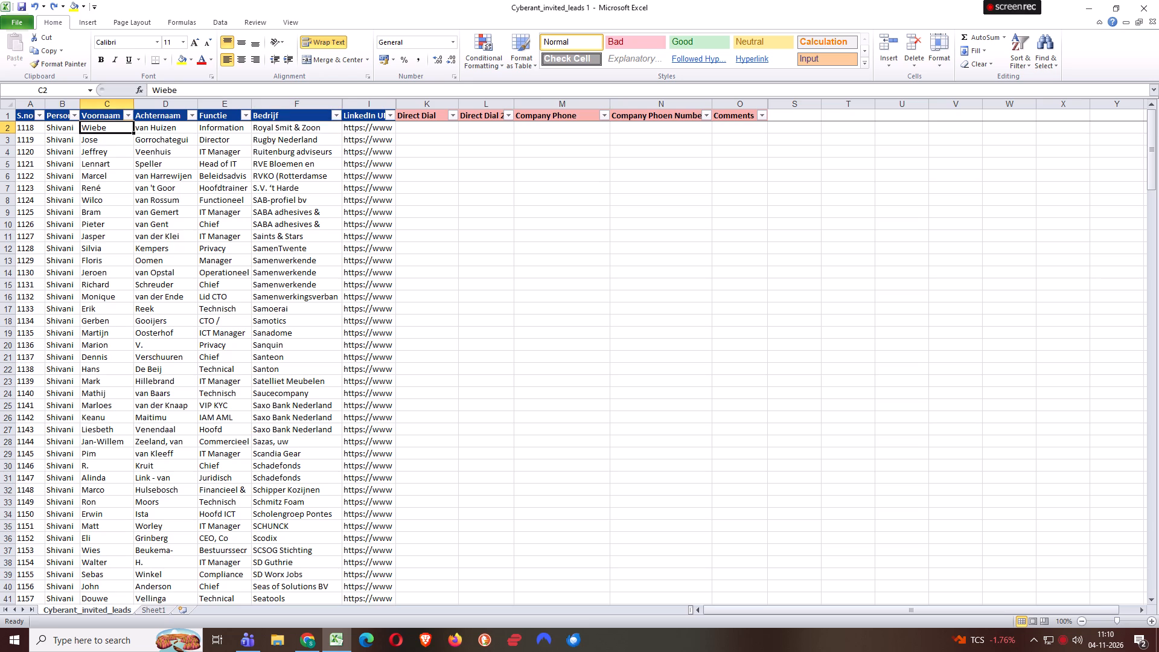
drag(133, 132, 138, 132)
key(ctrl+c)
key(alt+Tab)
click(281, 0)
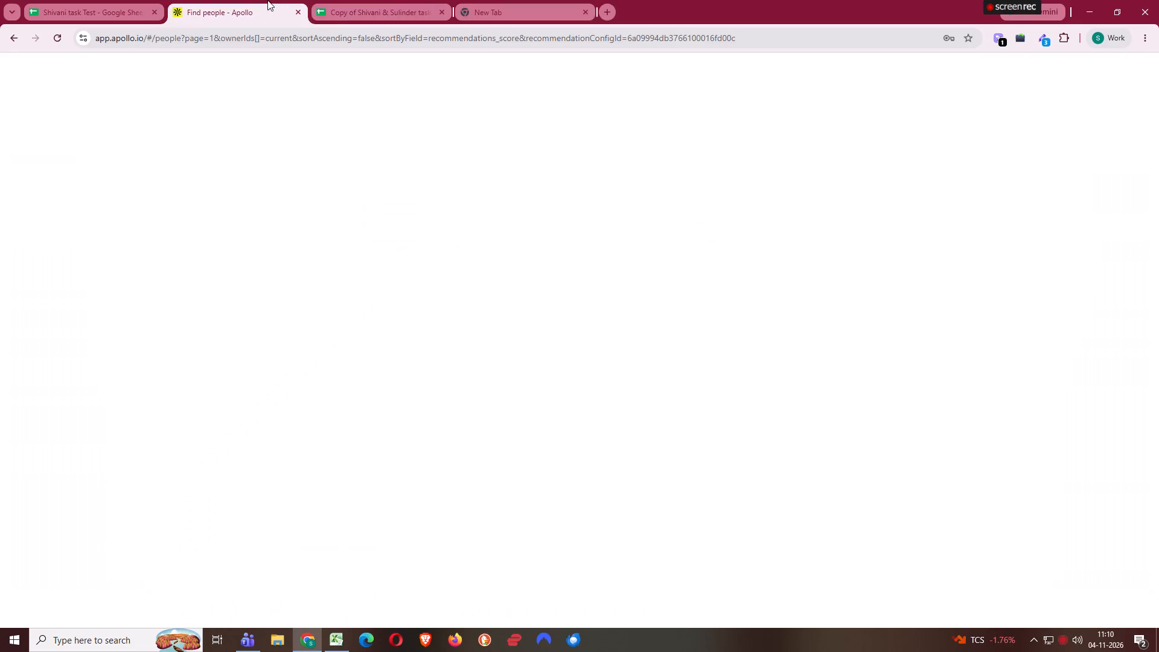
drag(267, 0, 423, 7)
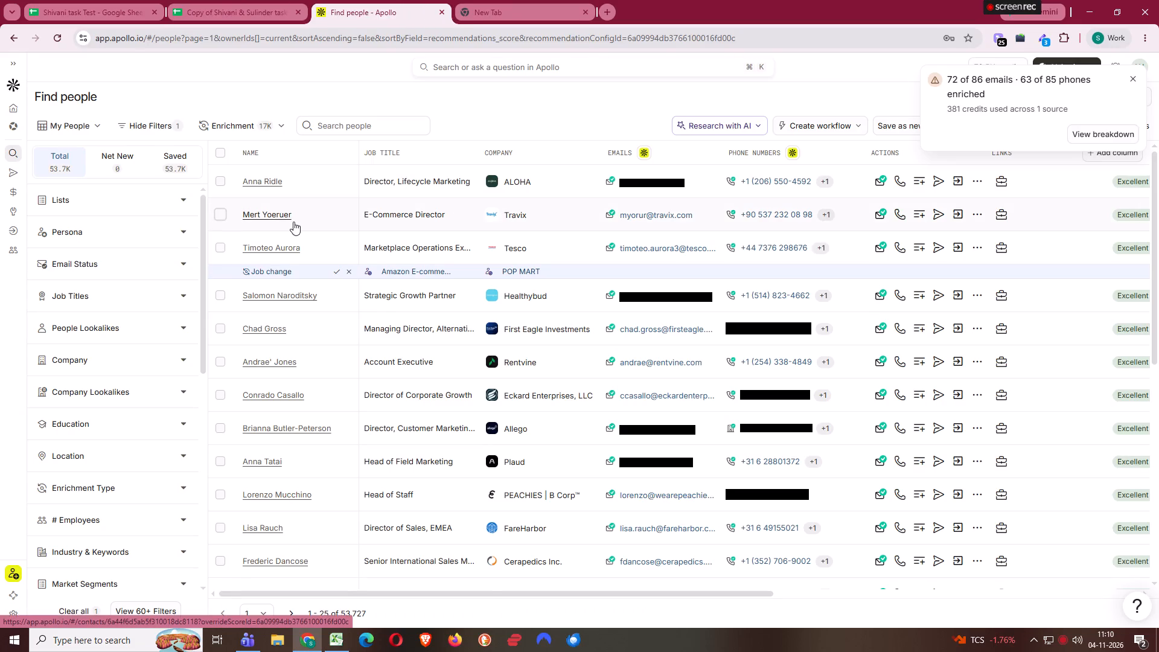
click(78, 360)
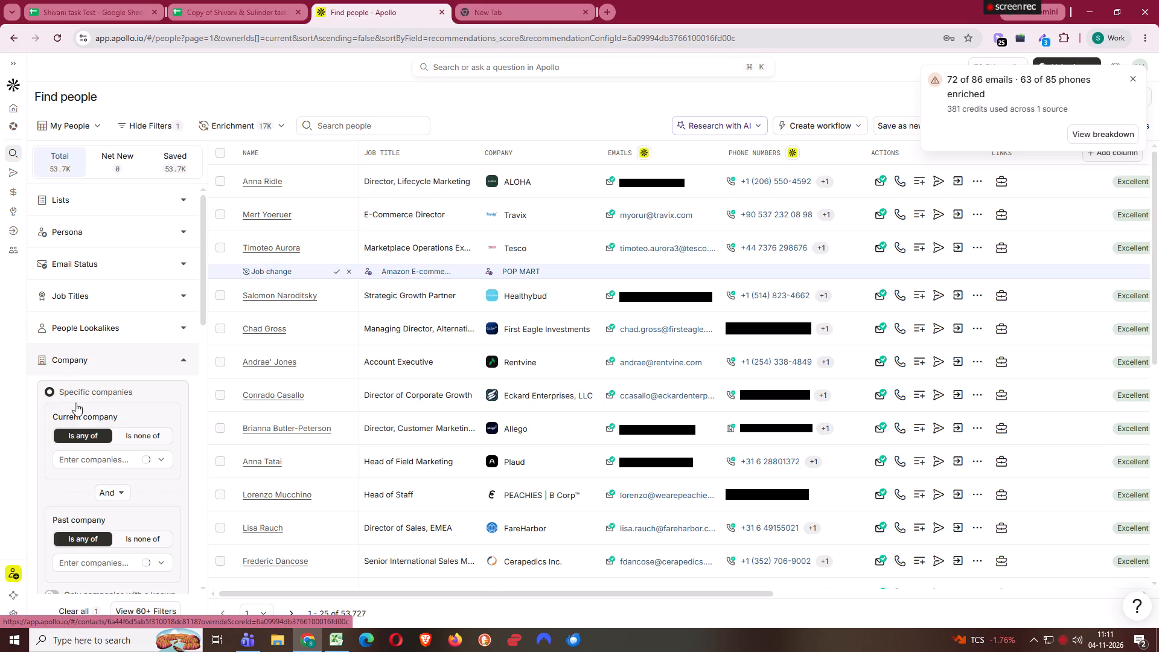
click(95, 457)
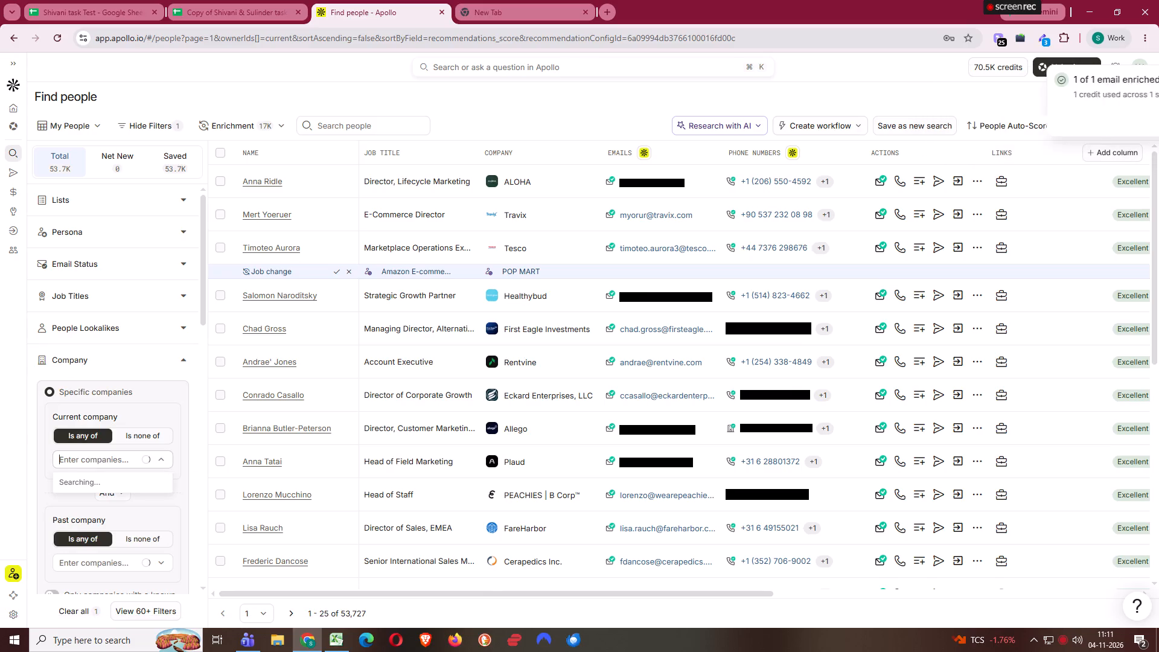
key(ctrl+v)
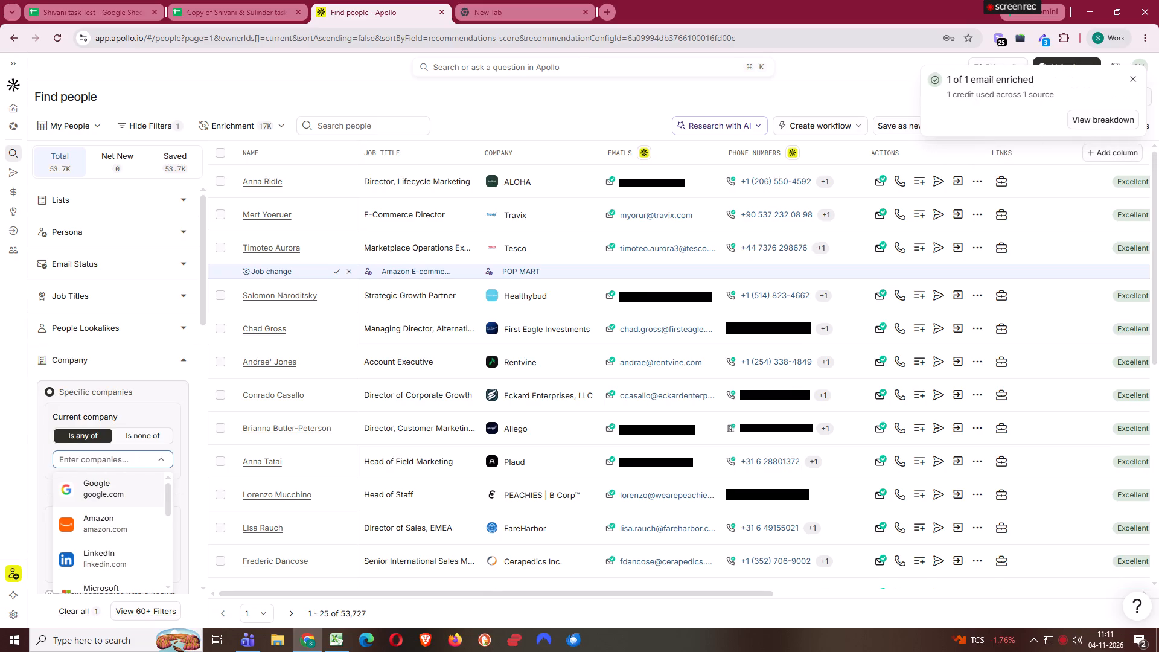
Search Apollo people for the copied lead name, and search again with the surname prefix "van" removed.
click(346, 124)
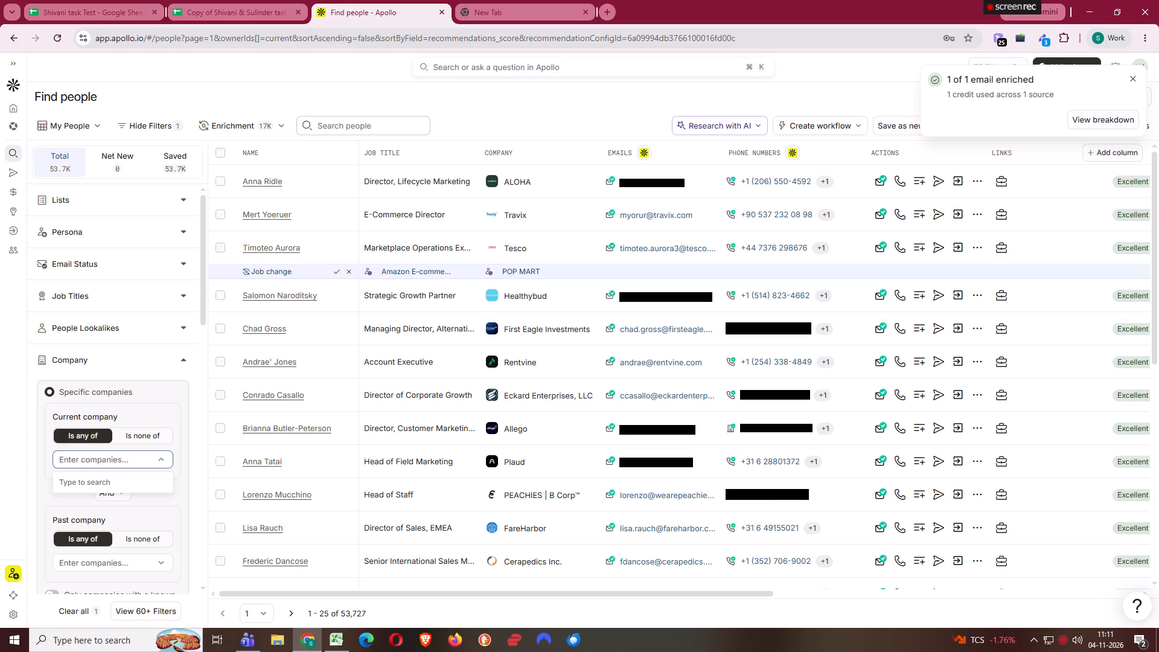
key(ctrl+v)
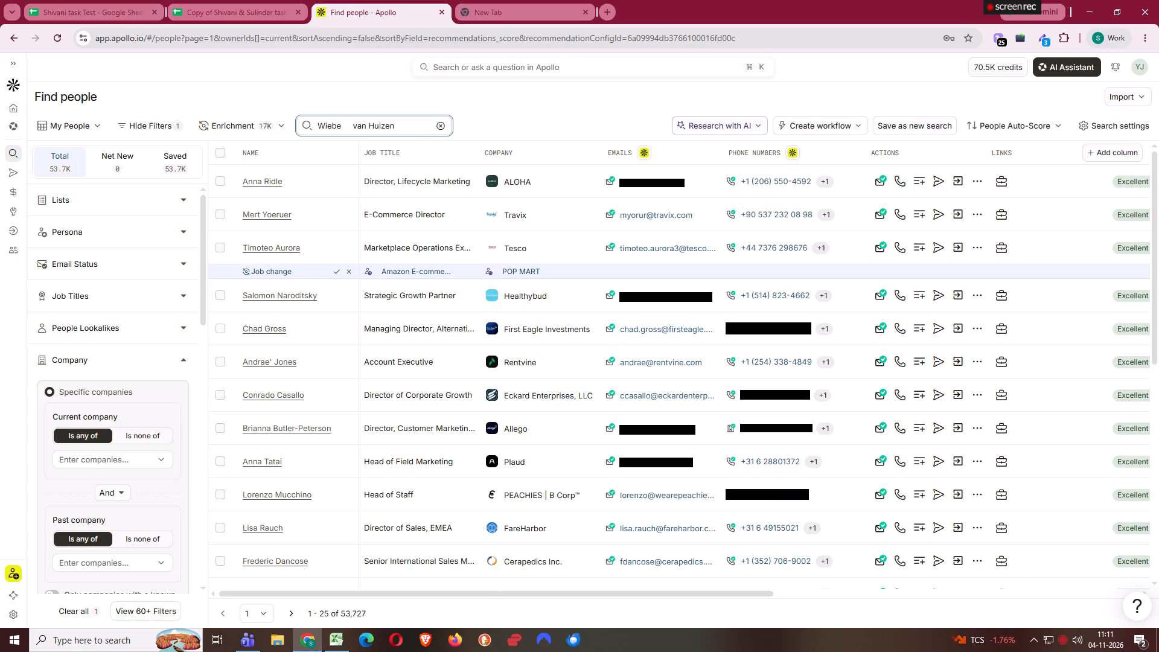
key(Return)
key(Return)
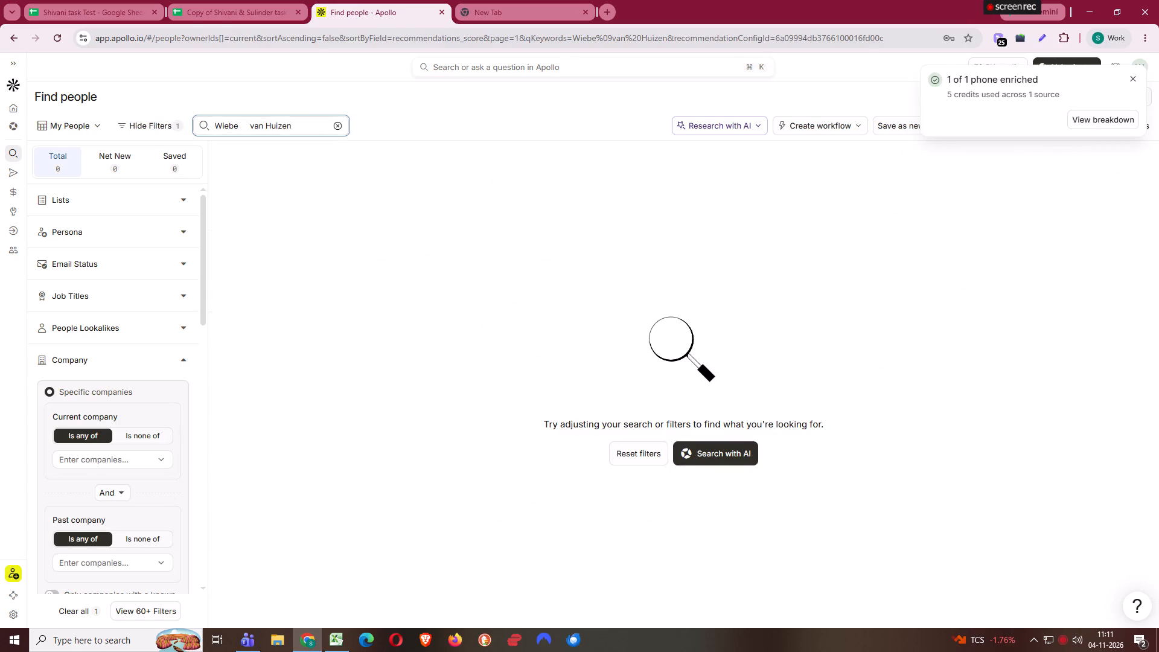
double_click(255, 123)
key(BackSpace)
key(Return)
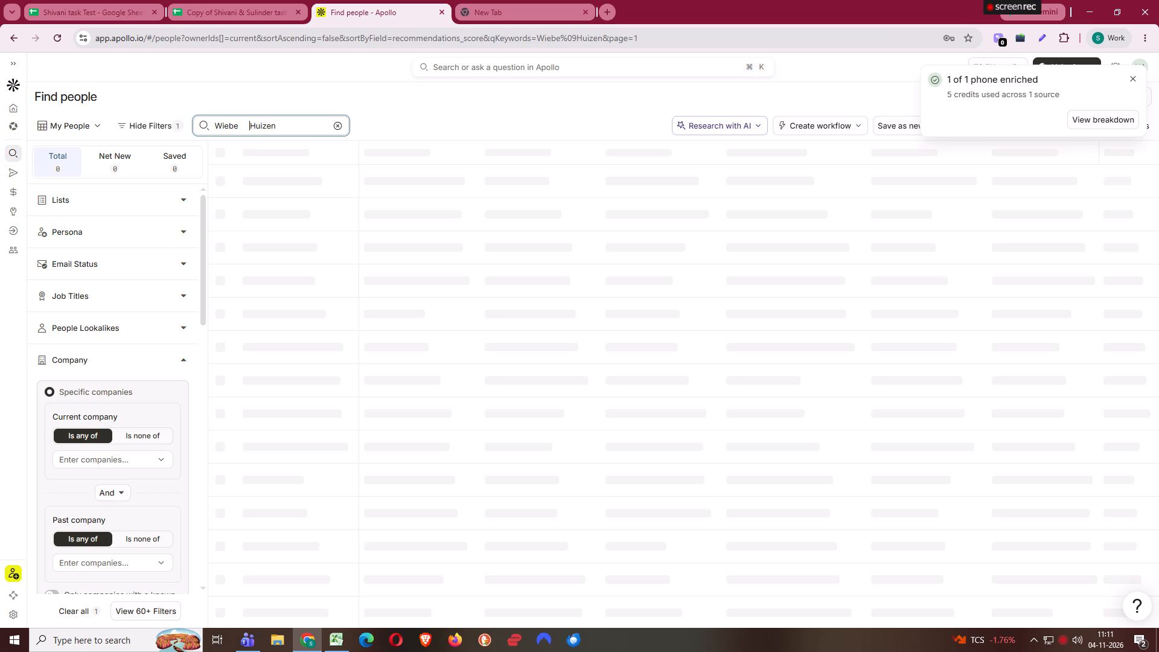
Switch back to Excel and save the leads workbook.
key(alt+Tab)
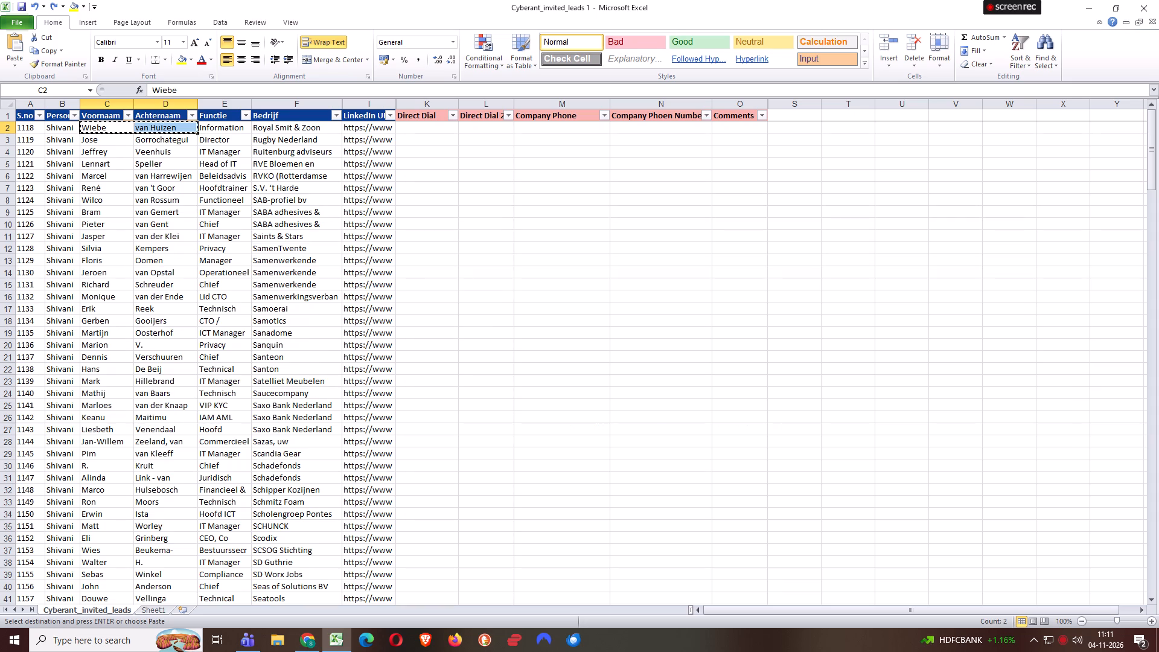
click(517, 213)
key(ctrl+s)
key(ctrl+s)
click(464, 182)
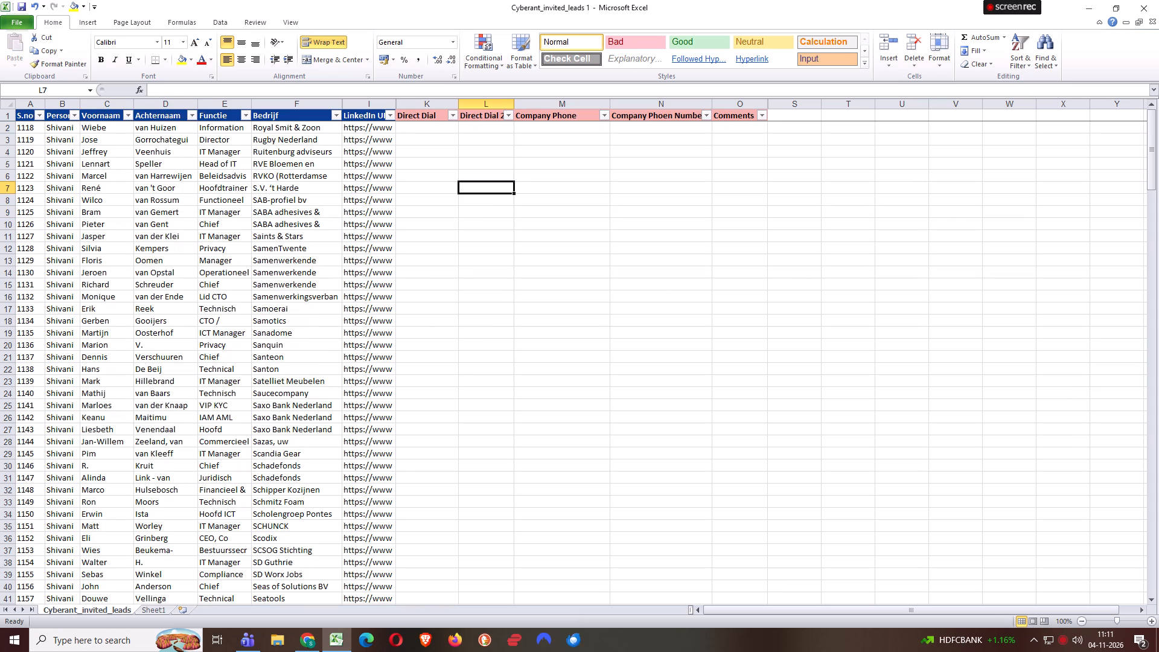
Copy the company name from cell F2 and search Google in Chrome for "Royal Smit & Zoon netherlands company phone number".
click(322, 129)
key(ctrl+c)
key(alt+Tab)
click(530, 0)
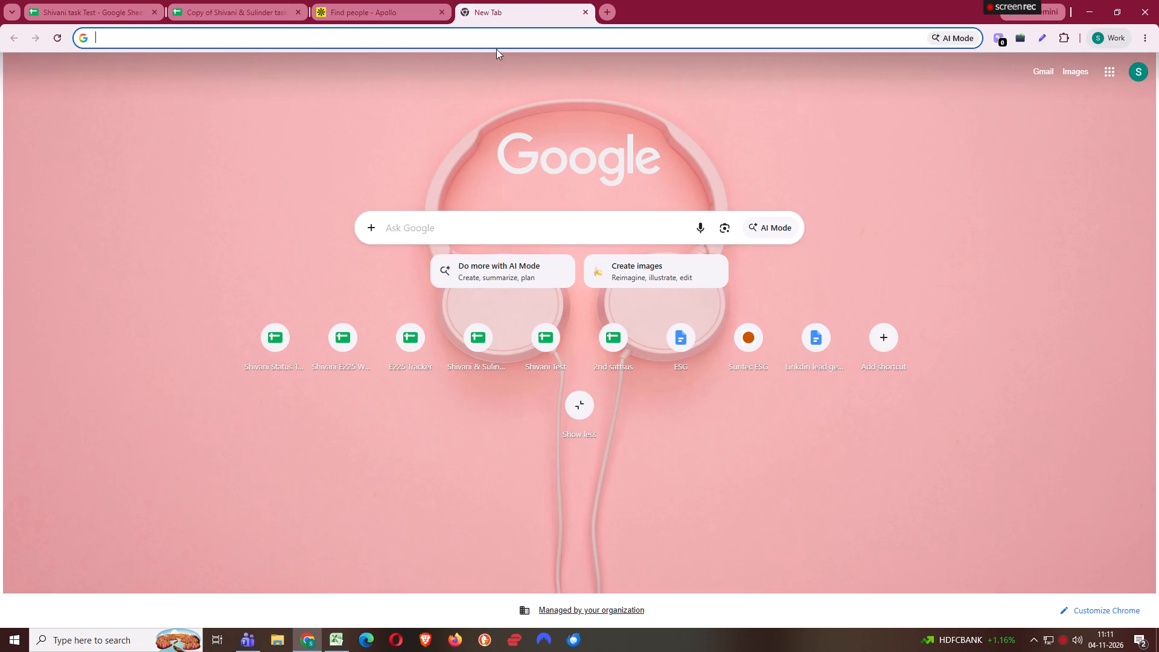
key(ctrl+v)
key(space)
text(netherlands company phone number)
key(Return)
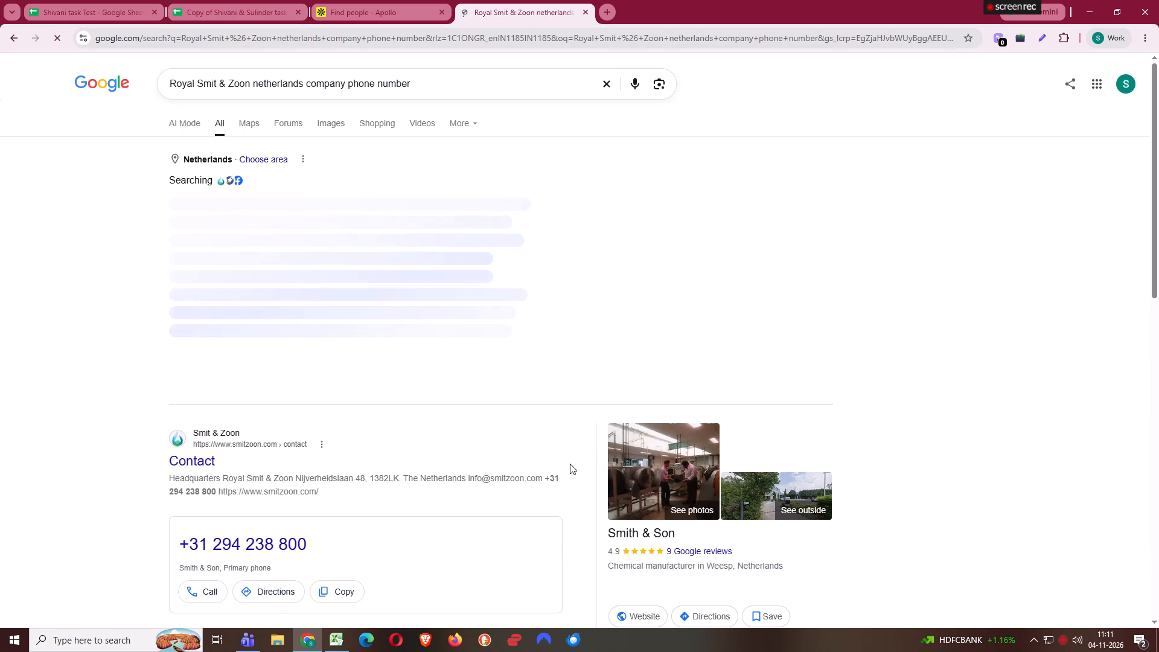
Copy the company phone number of Royal Smit & Zoon from the Google result and enter it as text in cell M2 in Excel.
scroll(342, 430, down, 2)
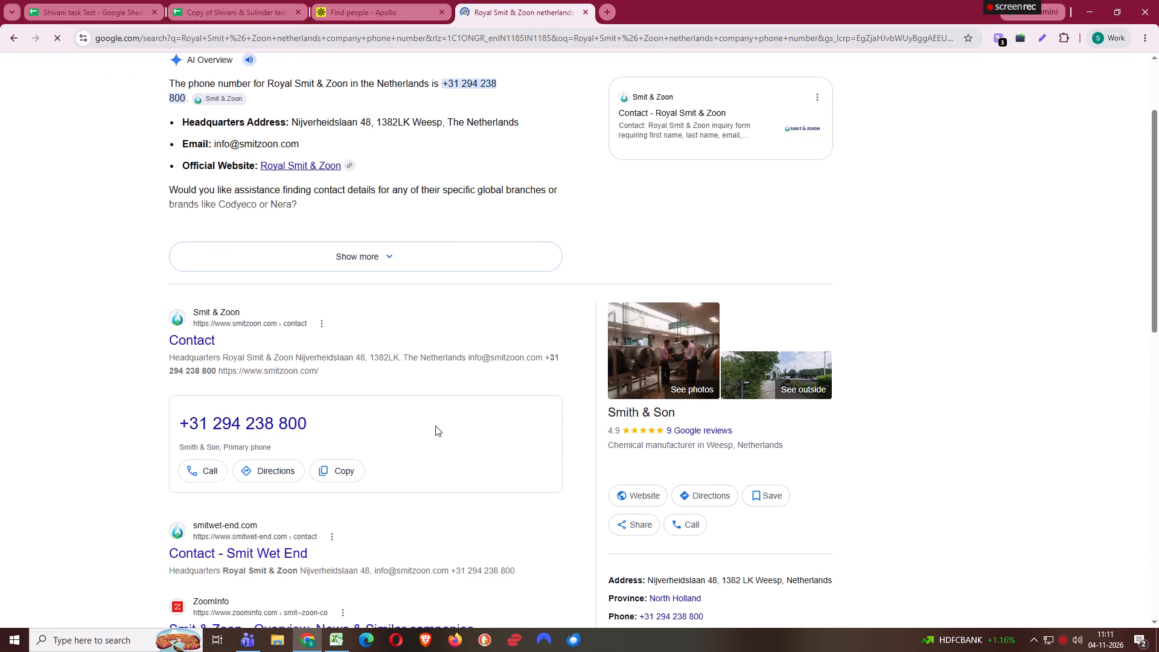
click(349, 473)
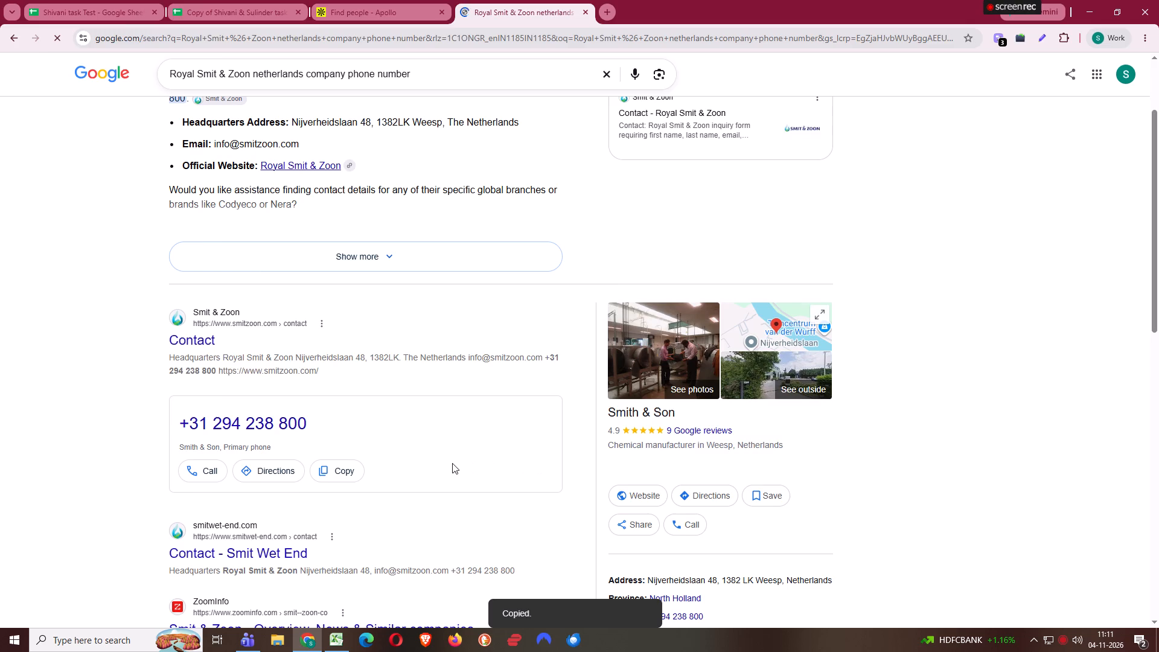
key(alt+Tab)
click(531, 128)
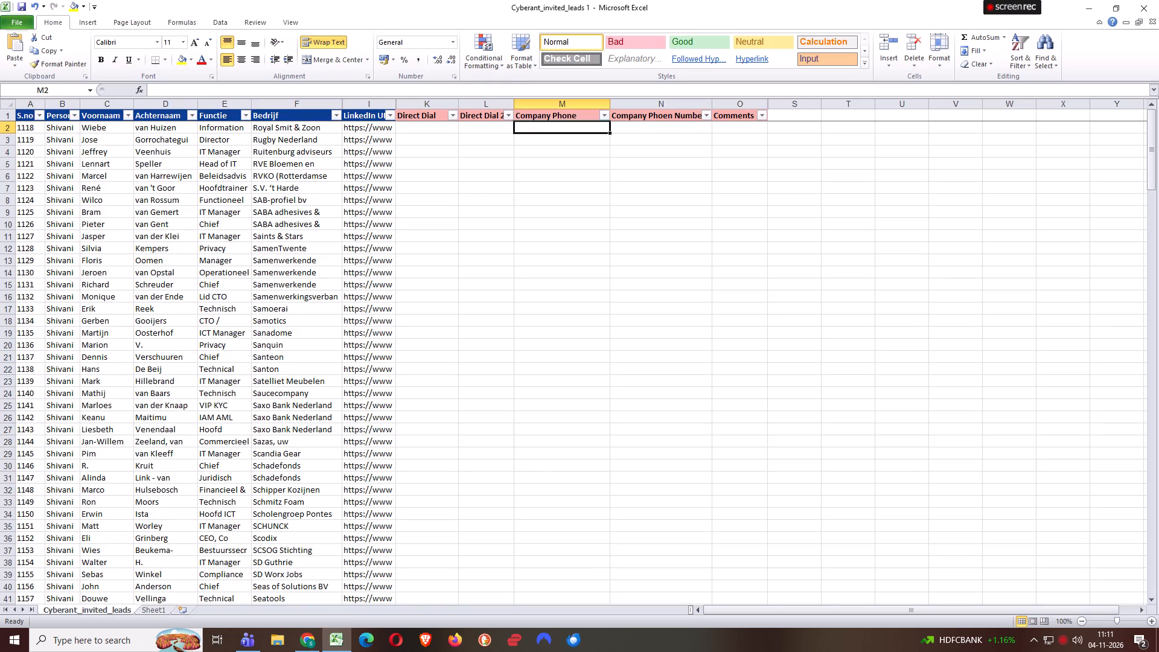
key(apostrophe)
key(ctrl+v)
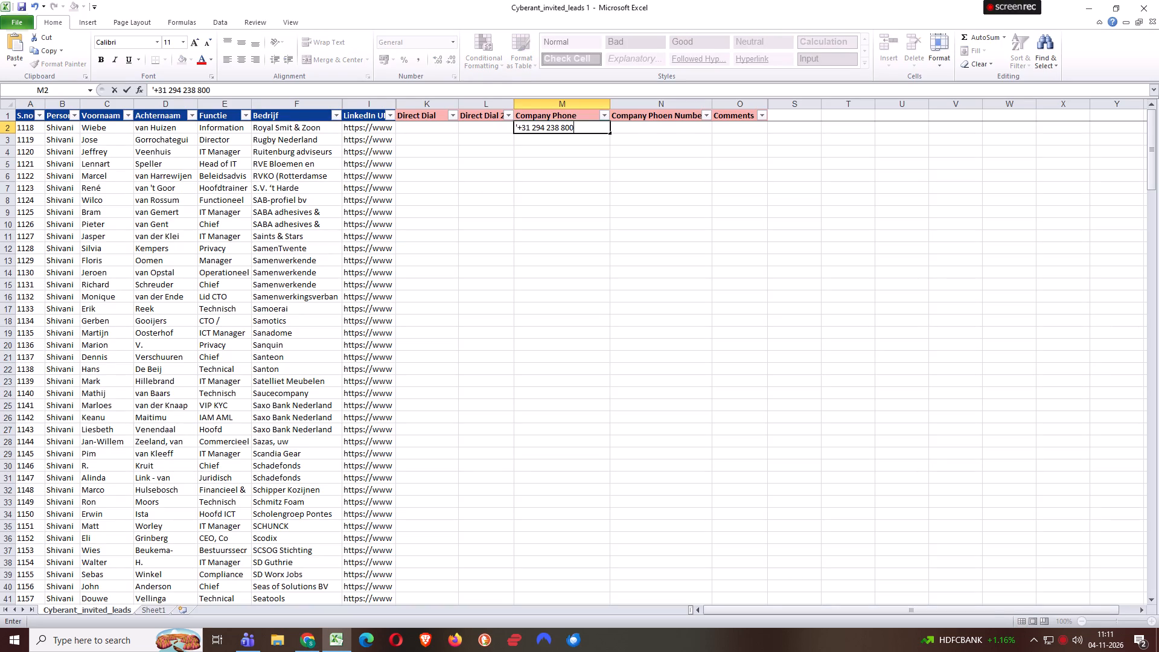
click(546, 128)
click(557, 186)
click(630, 241)
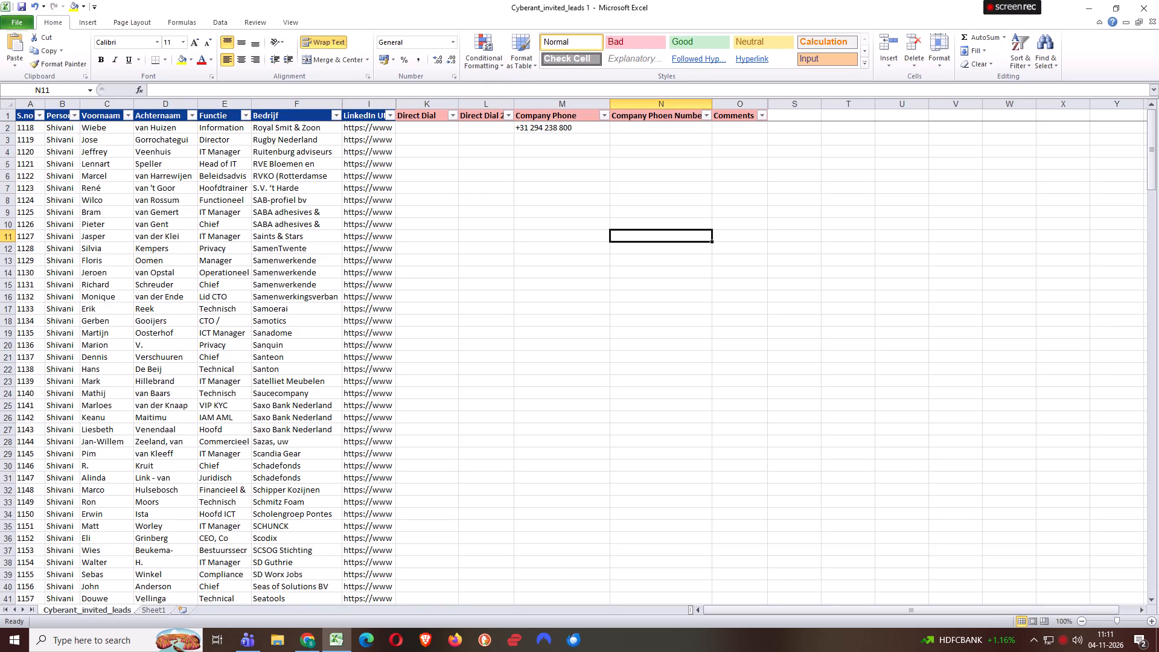
click(586, 141)
Copy the company name from cell F3 and search Google in Chrome for "Rugby Nederland netherlands company phone number".
key(alt+Tab)
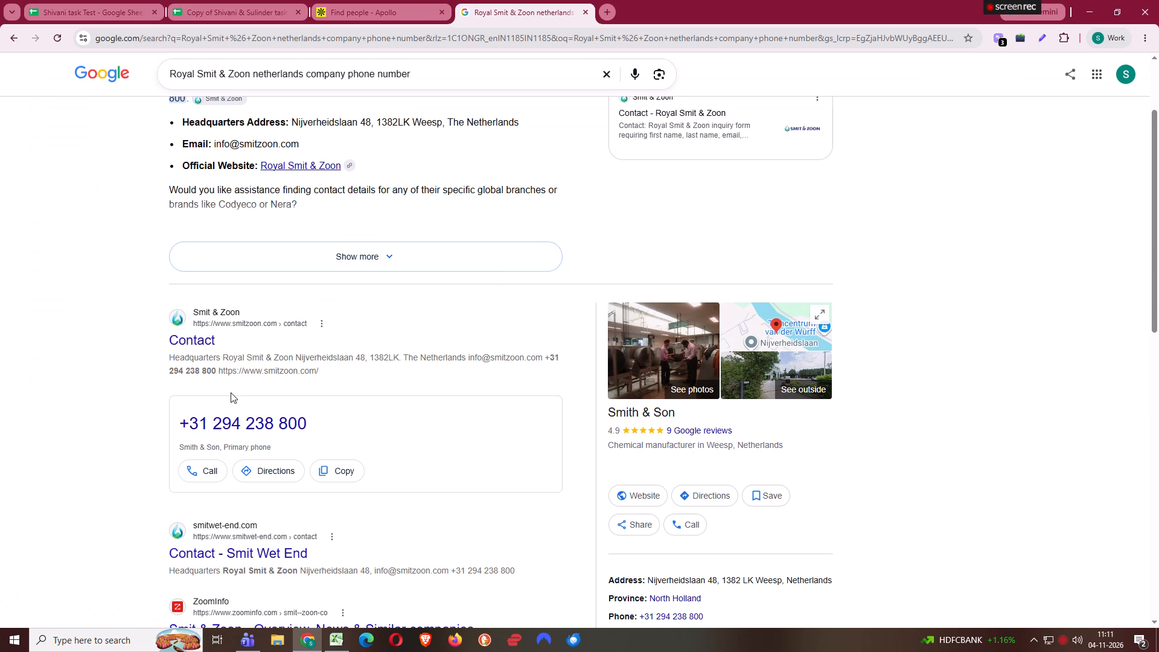
click(359, 0)
key(alt+Tab)
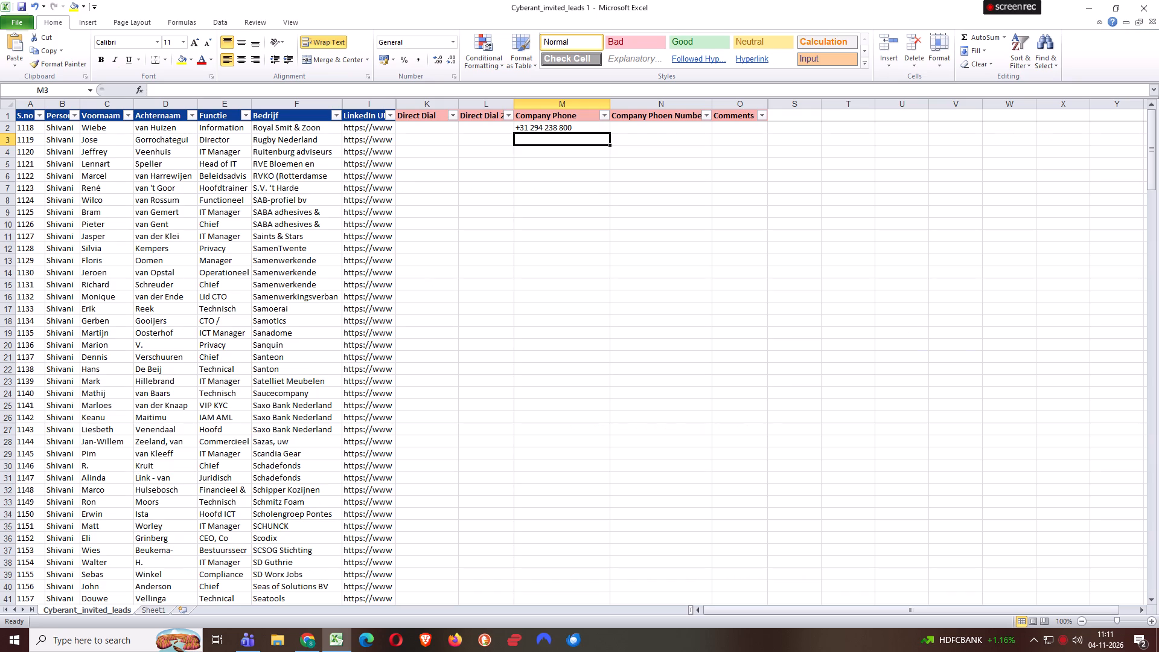
click(549, 217)
click(325, 147)
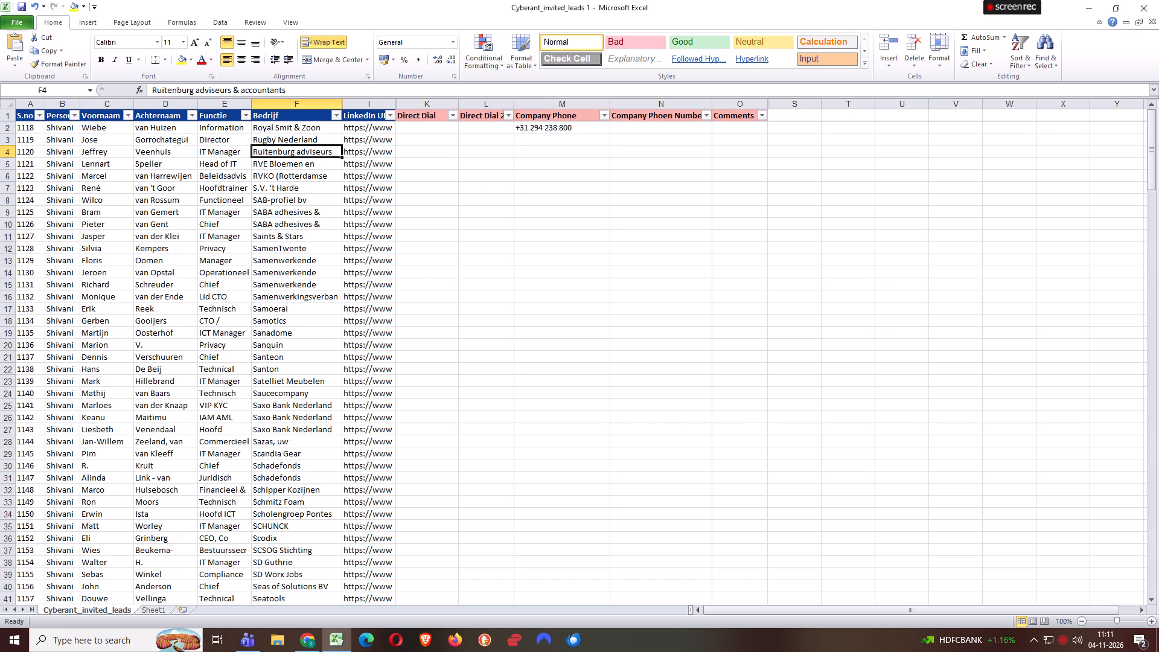
click(322, 135)
key(ctrl+c)
key(alt+Tab)
click(531, 0)
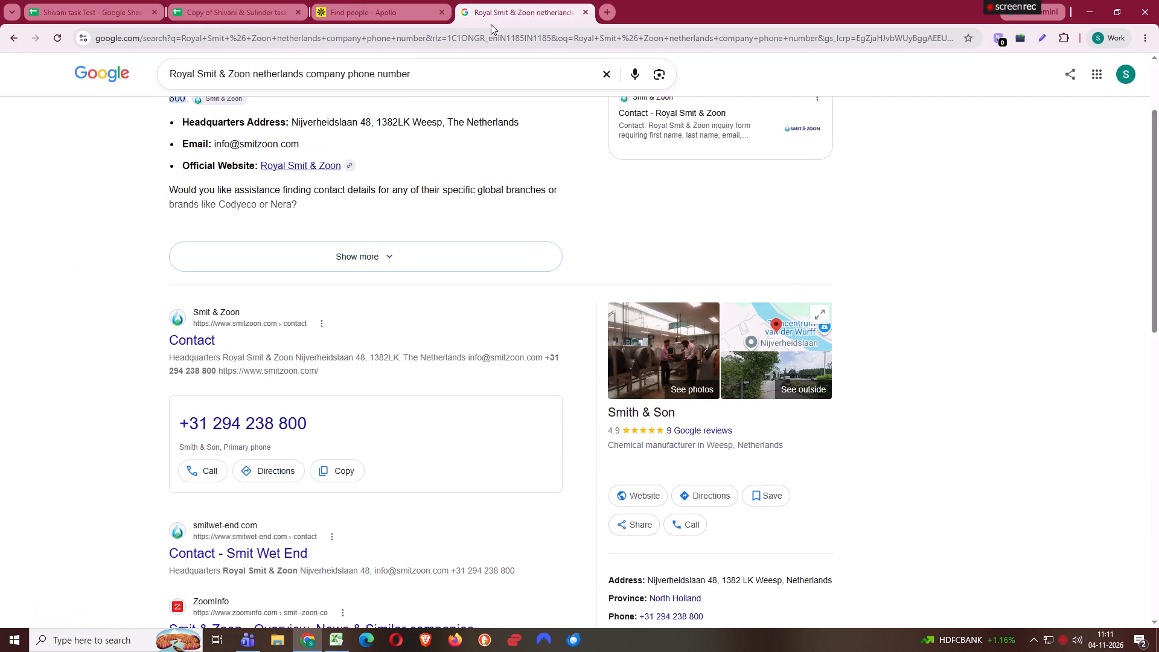
drag(253, 74, 0, 77)
key(ctrl+b)
key(ctrl+v)
key(Return)
scroll(0, 77, up, 1)
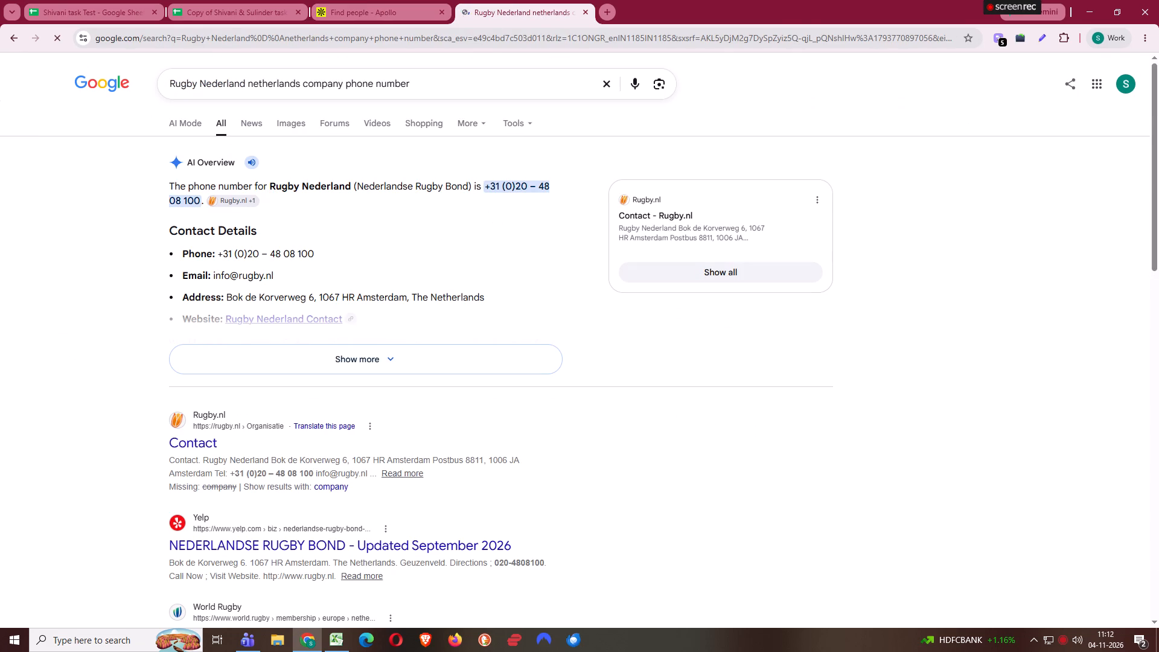
drag(220, 252, 359, 250)
key(ctrl+c)
key(ctrl+c)
key(ctrl+c)
key(ctrl+c)
key(alt+Tab)
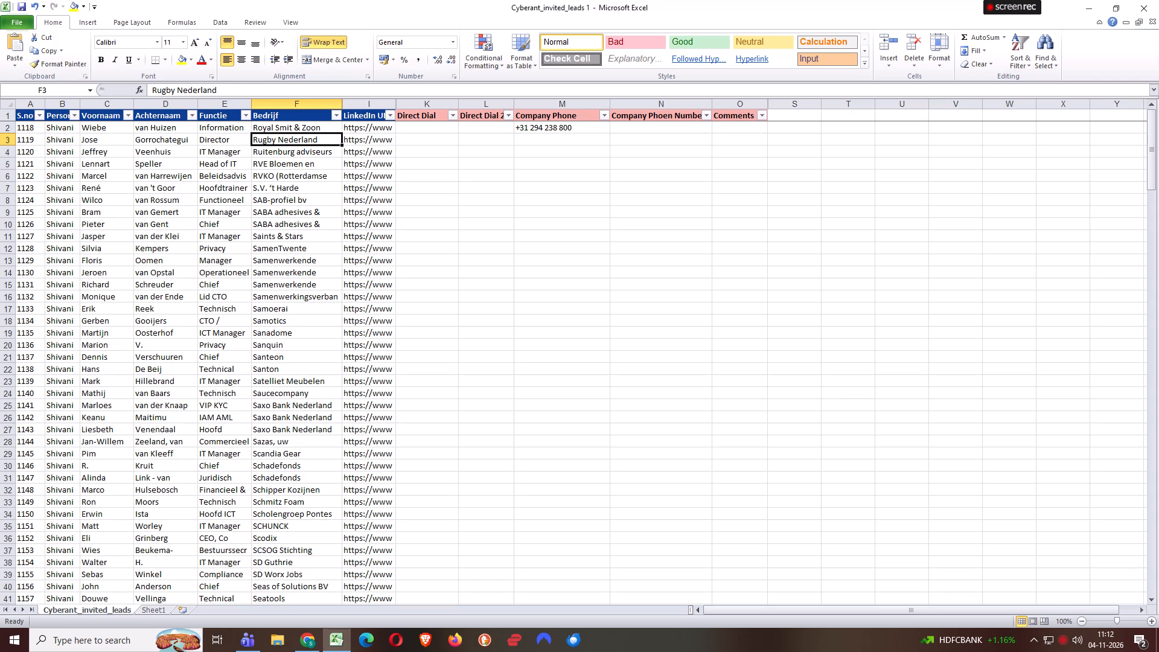
click(534, 141)
text('+)
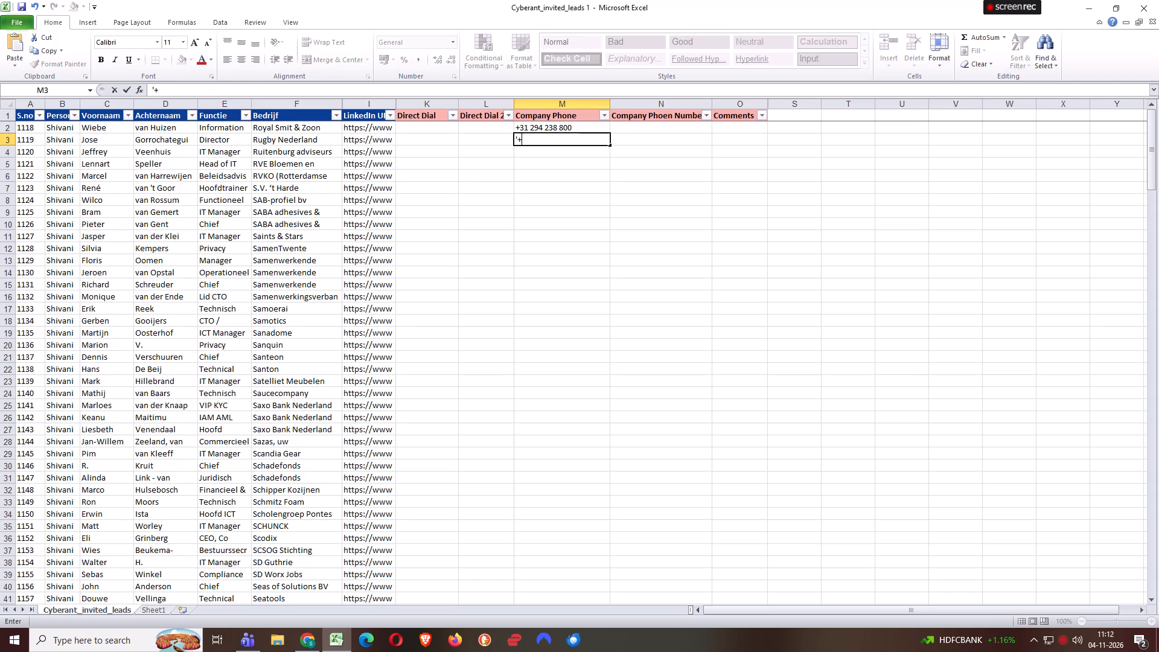
key(ctrl+v)
Remove the bracketed "(0)" and the dash from the phone number in cell M3.
click(543, 140)
key(BackSpace)
key(BackSpace)
key(BackSpace)
key(BackSpace)
key(space)
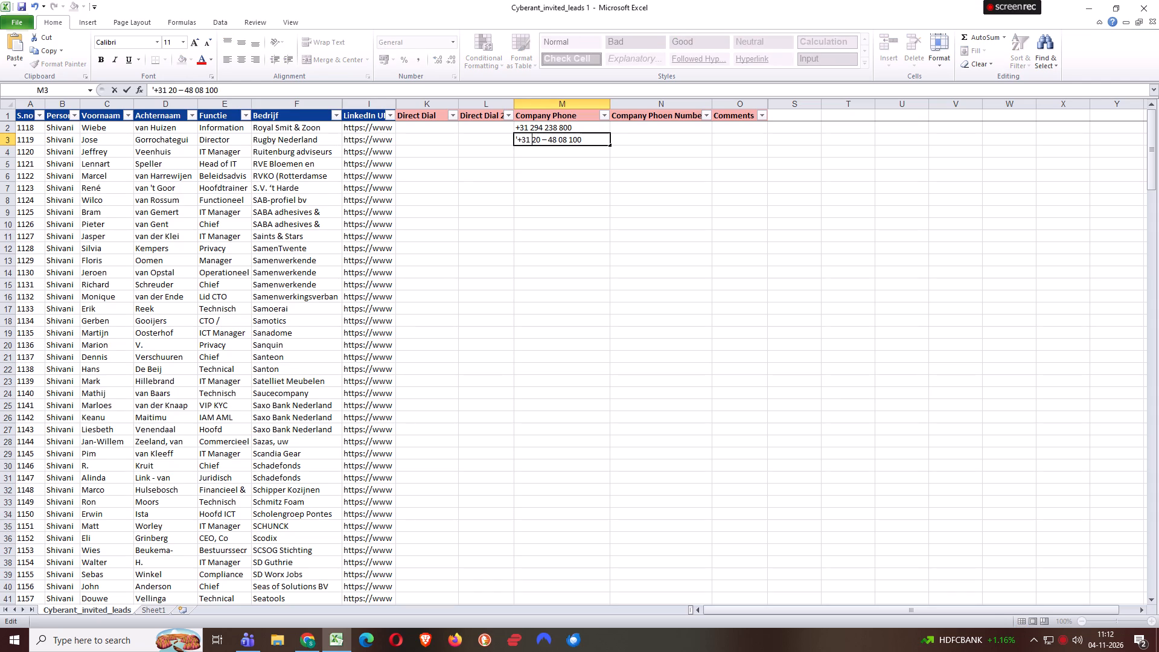
click(547, 138)
key(BackSpace)
key(BackSpace)
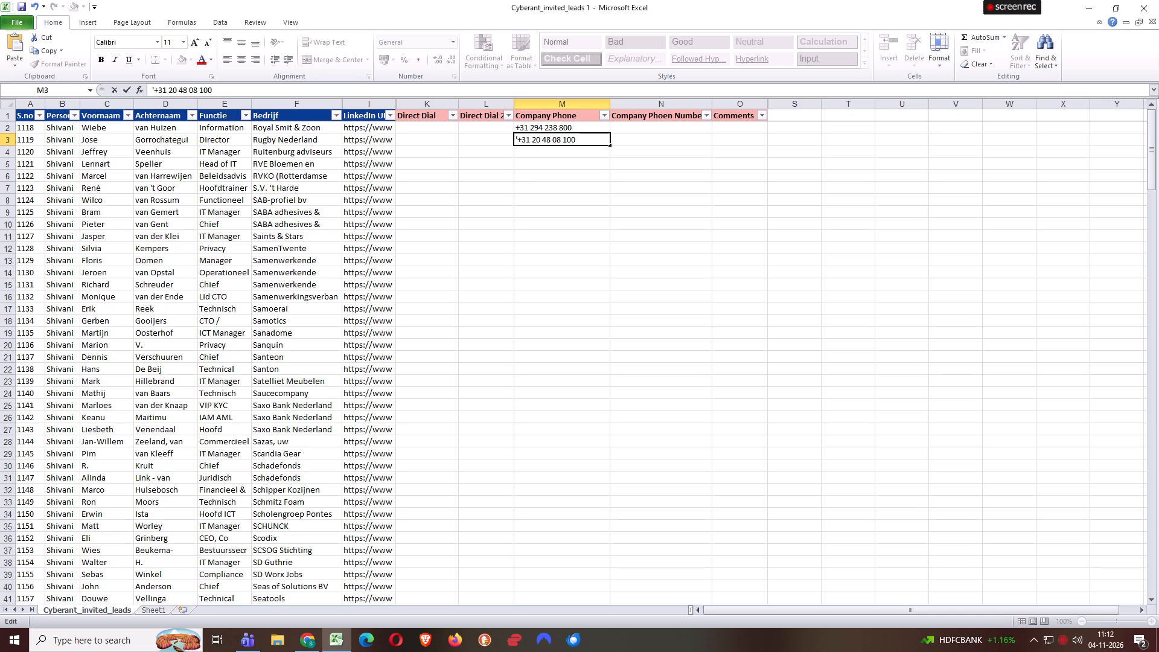
click(567, 161)
click(560, 207)
click(551, 149)
Copy the company name from cell F4 and search Google in Chrome for "Ruitenburg adviseurs & accountants netherlands company phone number".
key(alt+Tab)
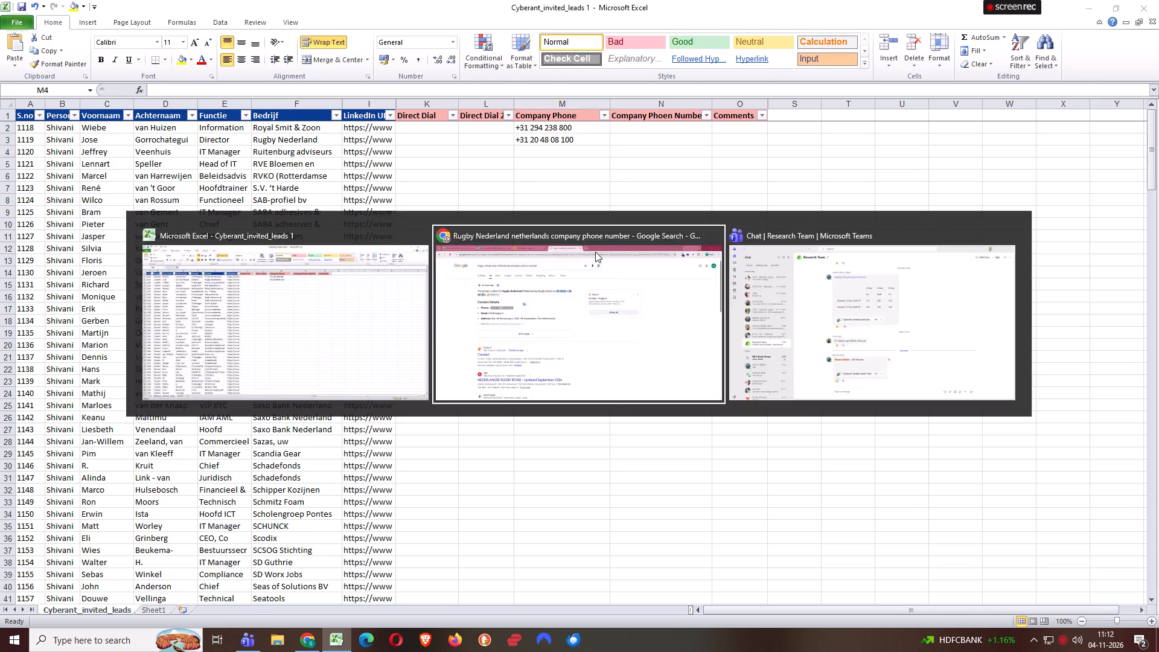
key(alt+Tab)
click(266, 154)
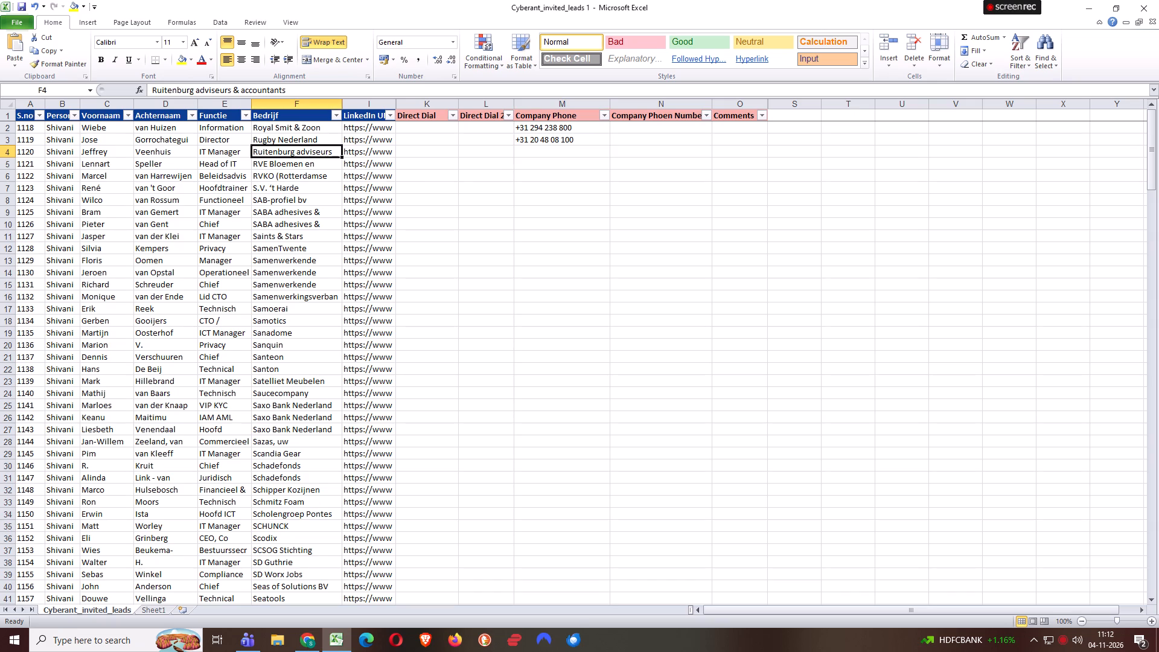
key(ctrl+c)
key(alt+Tab)
drag(246, 85, 0, 34)
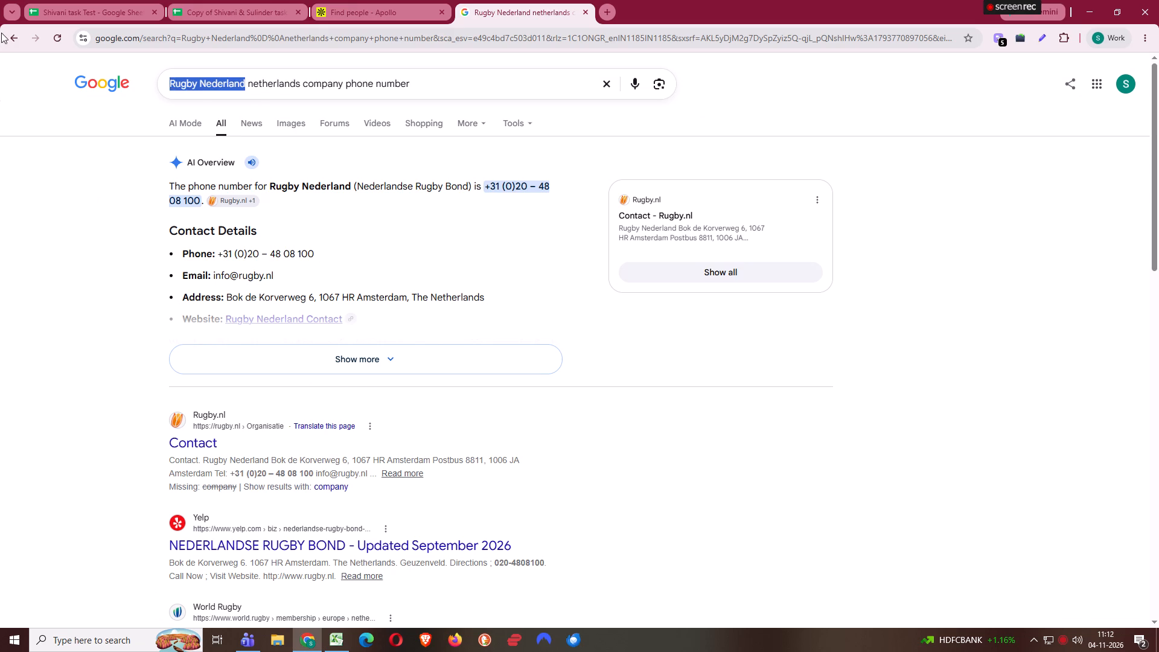
key(ctrl+v)
key(Return)
key(Return)
Switch to Excel and filter the Company Phone Number column (M) to show only blanks.
key(alt+Tab)
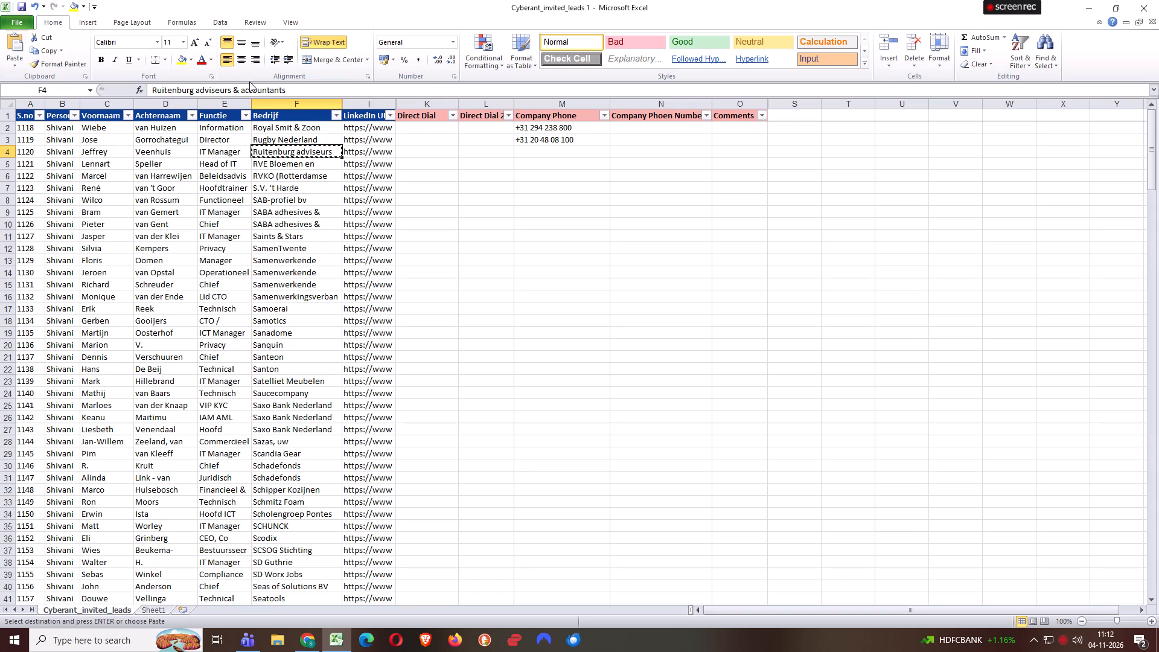
click(605, 115)
click(654, 228)
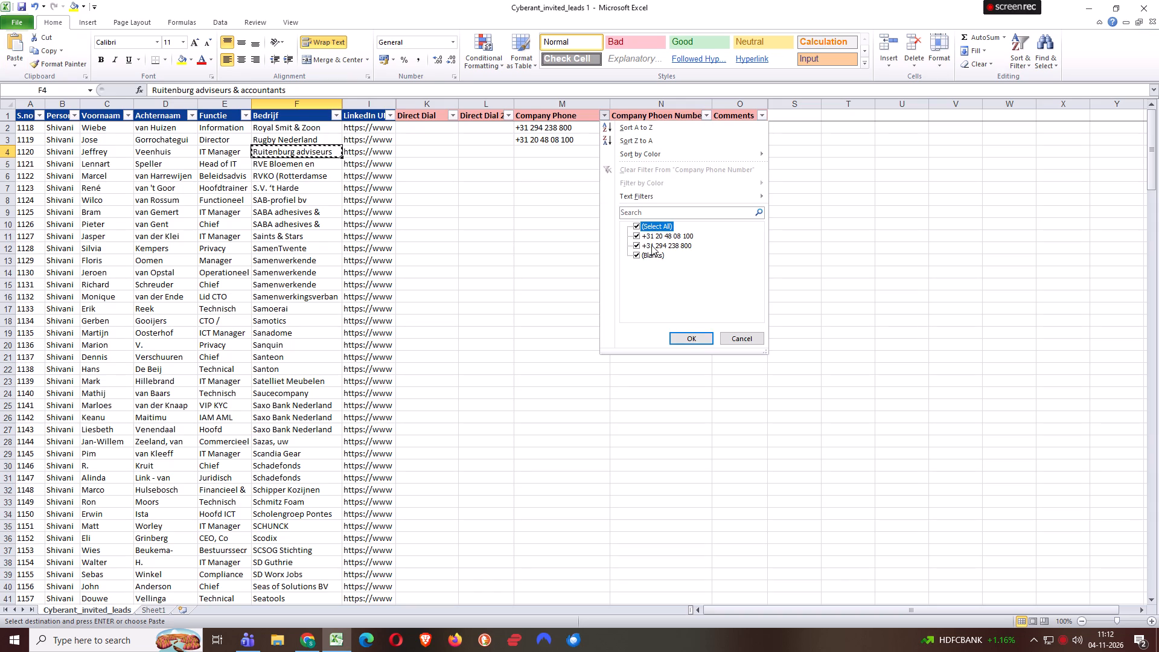
click(647, 252)
click(676, 337)
key(alt+Tab)
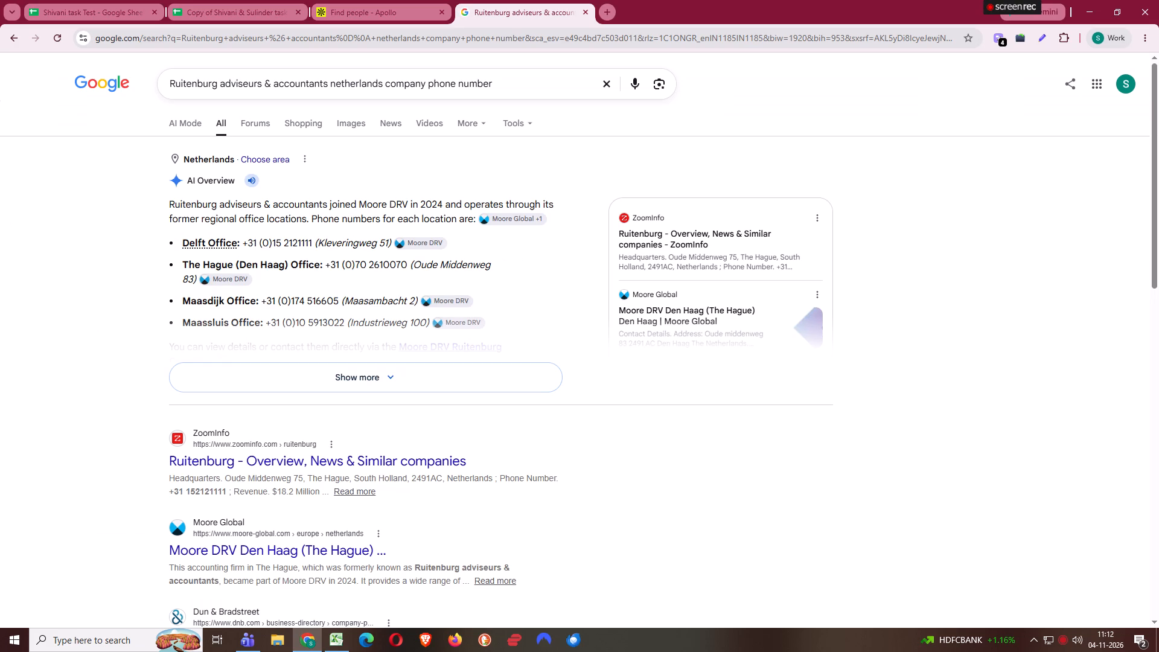
alt+click(181, 490)
key(alt+Tab)
click(552, 128)
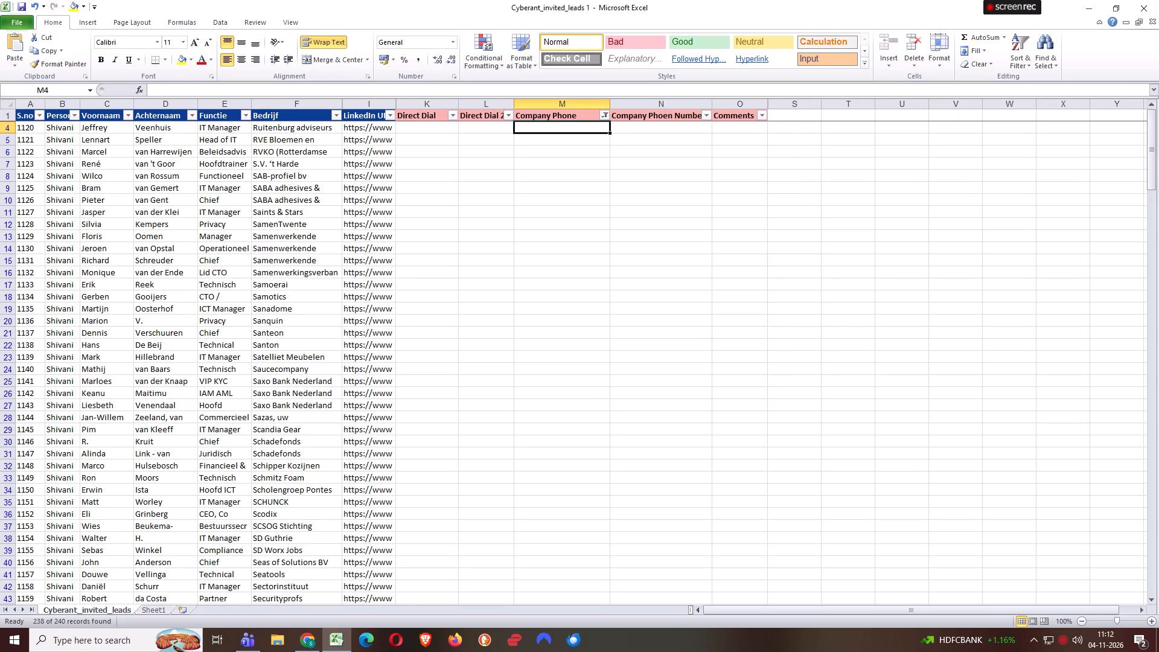
text('+)
key(ctrl+v)
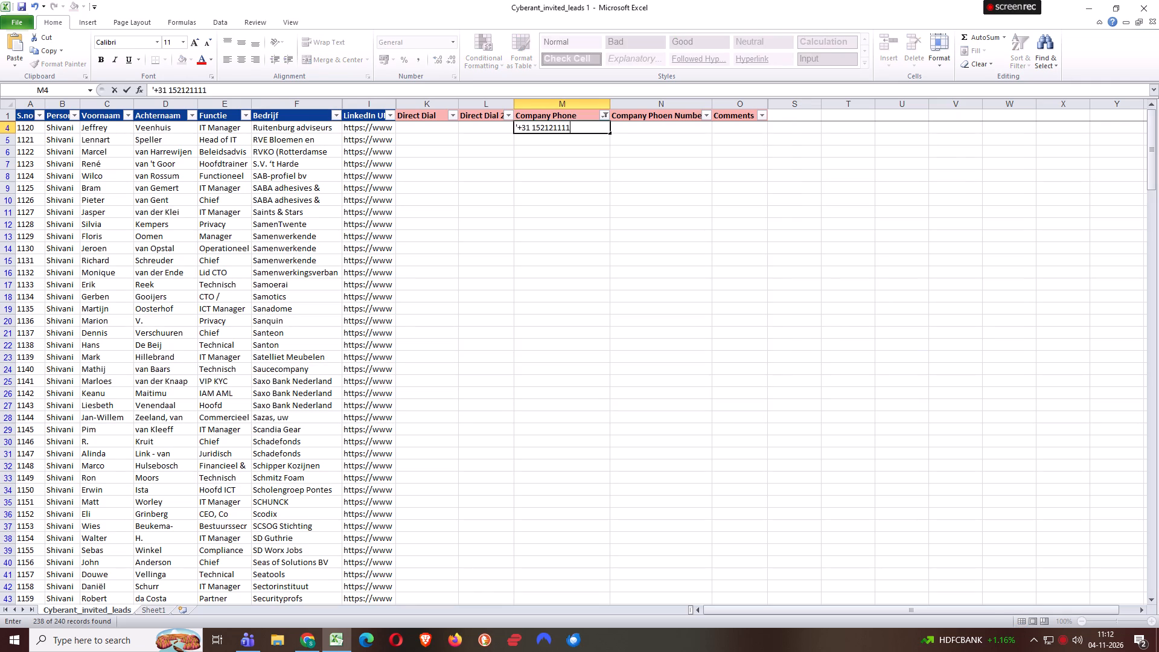
click(573, 256)
Reapply the blanks-only filter on the Company Phone Number column in Excel to hide the completed row 4.
key(alt+Tab)
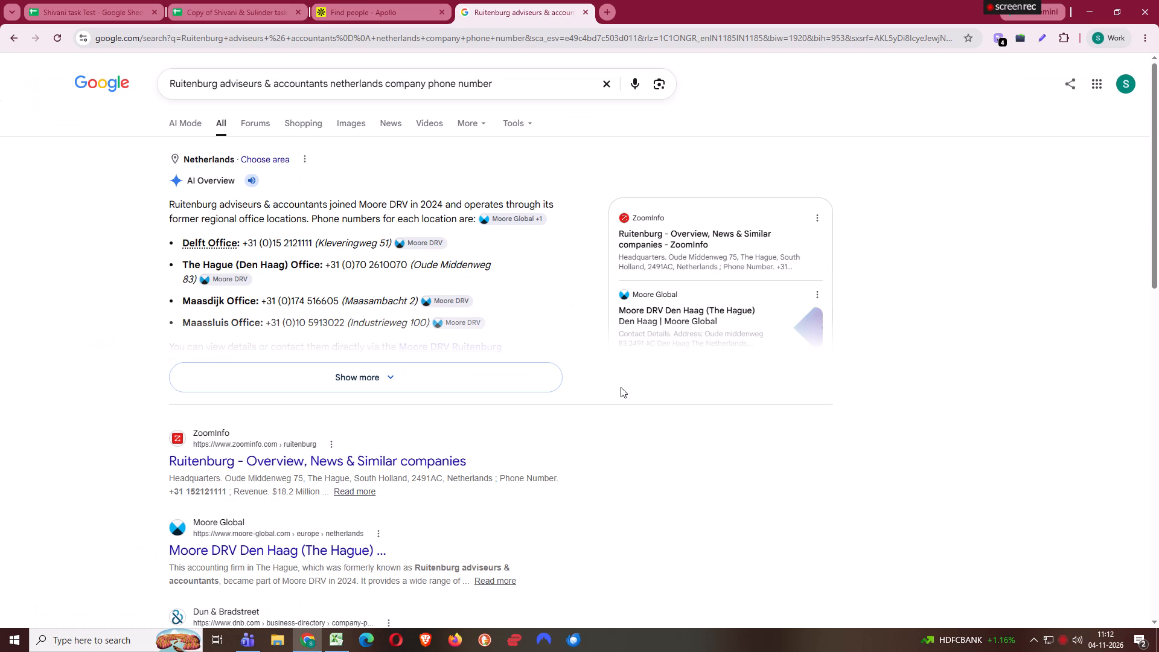
key(alt+Tab)
click(605, 117)
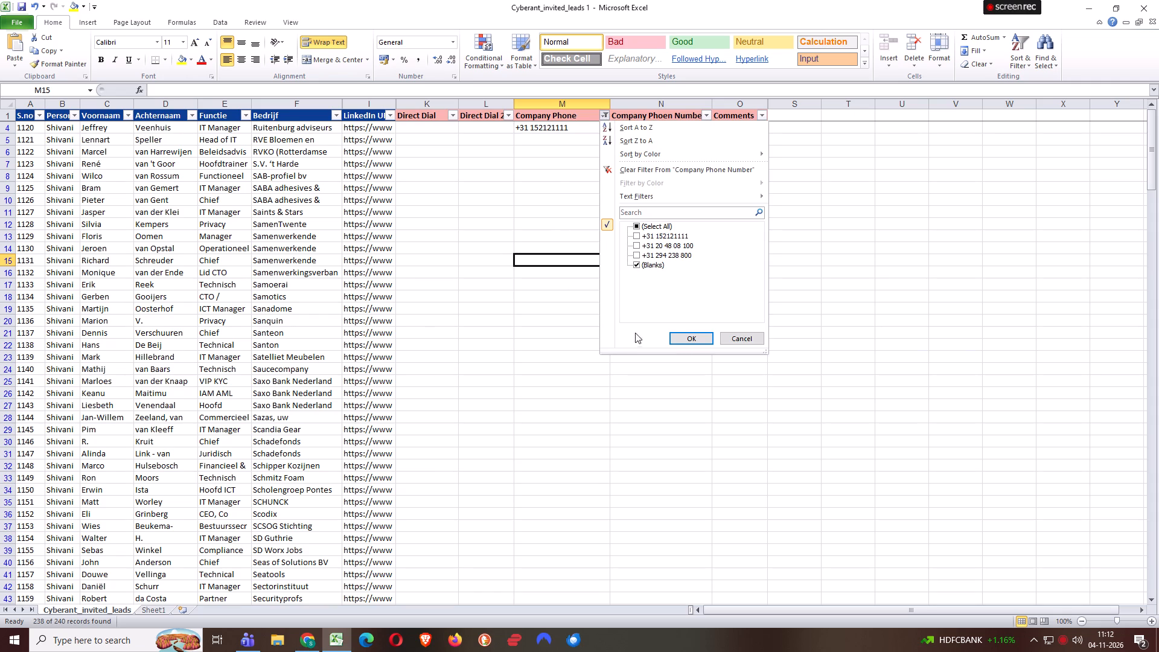
click(688, 334)
Copy the company name from cell F5 and search Google in Chrome for "RVE Bloemen en Planten netherlands company phone number".
click(283, 132)
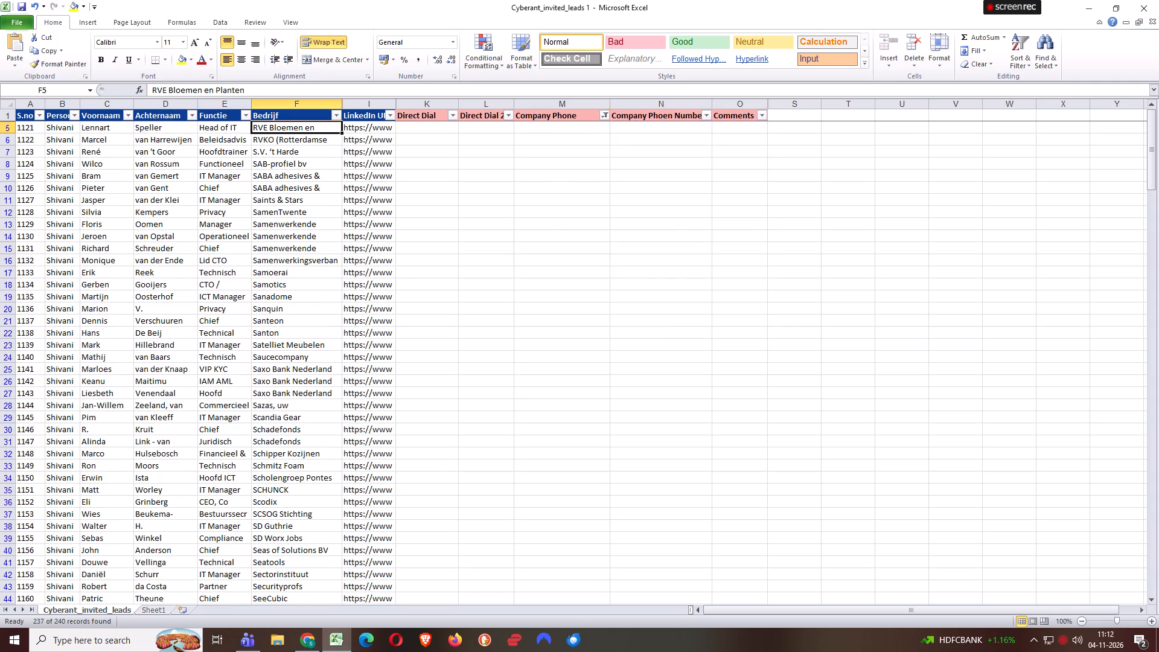
key(ctrl+c)
key(alt+Tab)
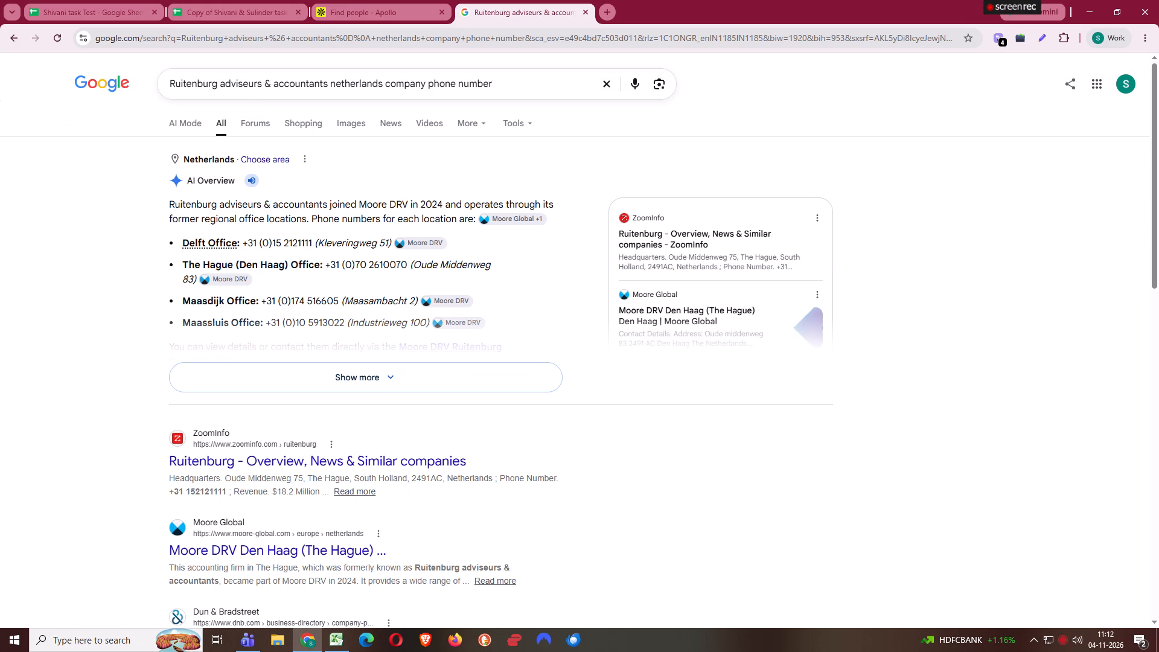
drag(327, 92, 2, 50)
key(ctrl+v)
key(Return)
key(Return)
key(Return)
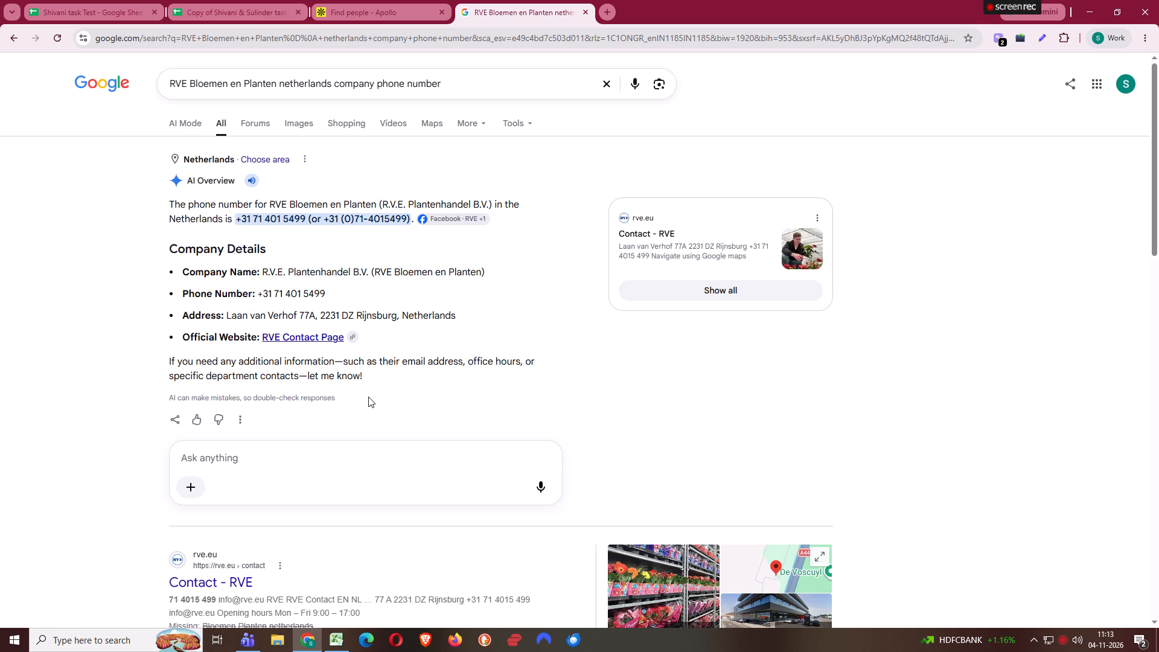
Copy the highlighted RVE Bloemen en Planten phone number from the AI Overview and enter it as text in cell M5 in Excel.
alt+click(265, 219)
key(alt+Tab)
click(583, 132)
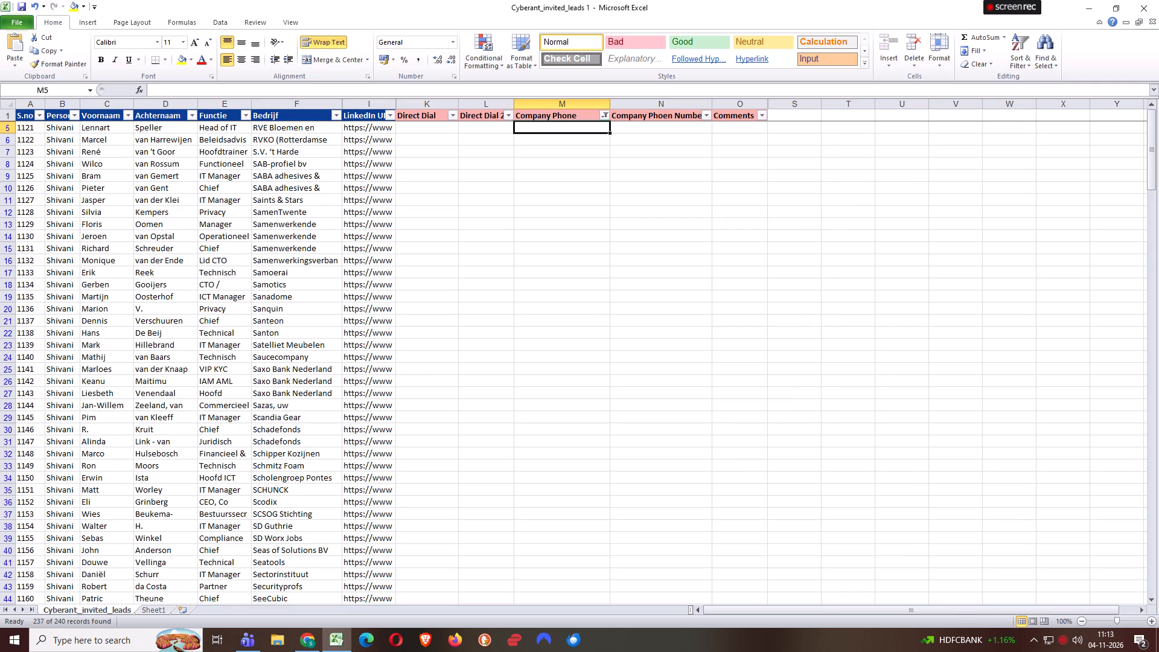
key(apostrophe)
key(ctrl+v)
click(552, 150)
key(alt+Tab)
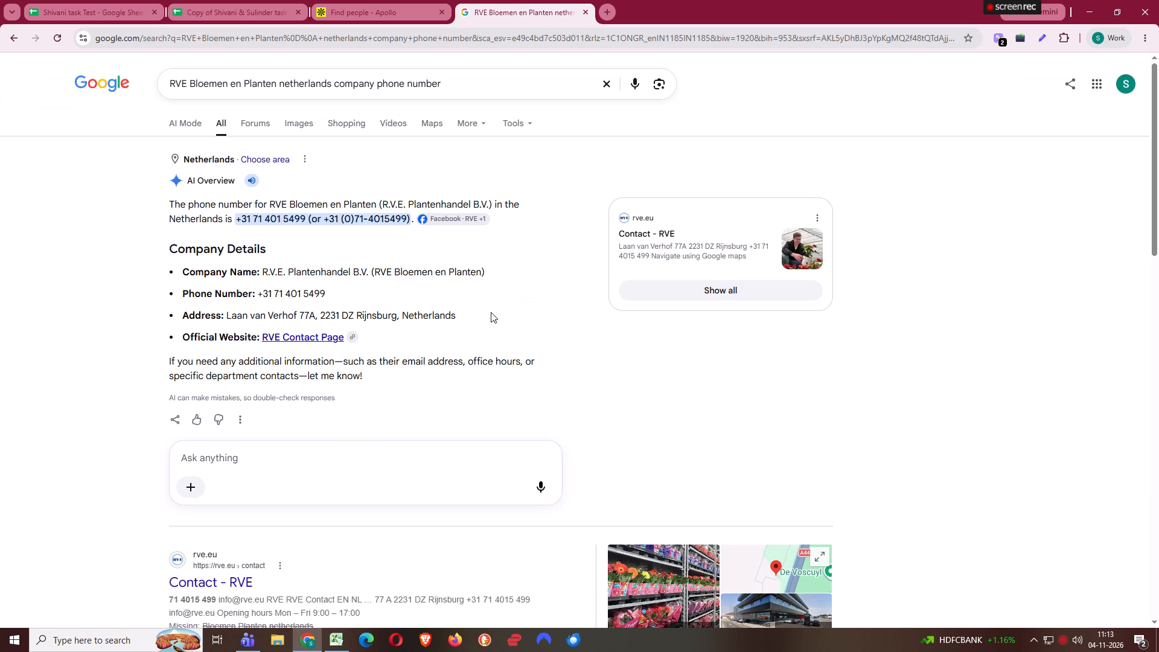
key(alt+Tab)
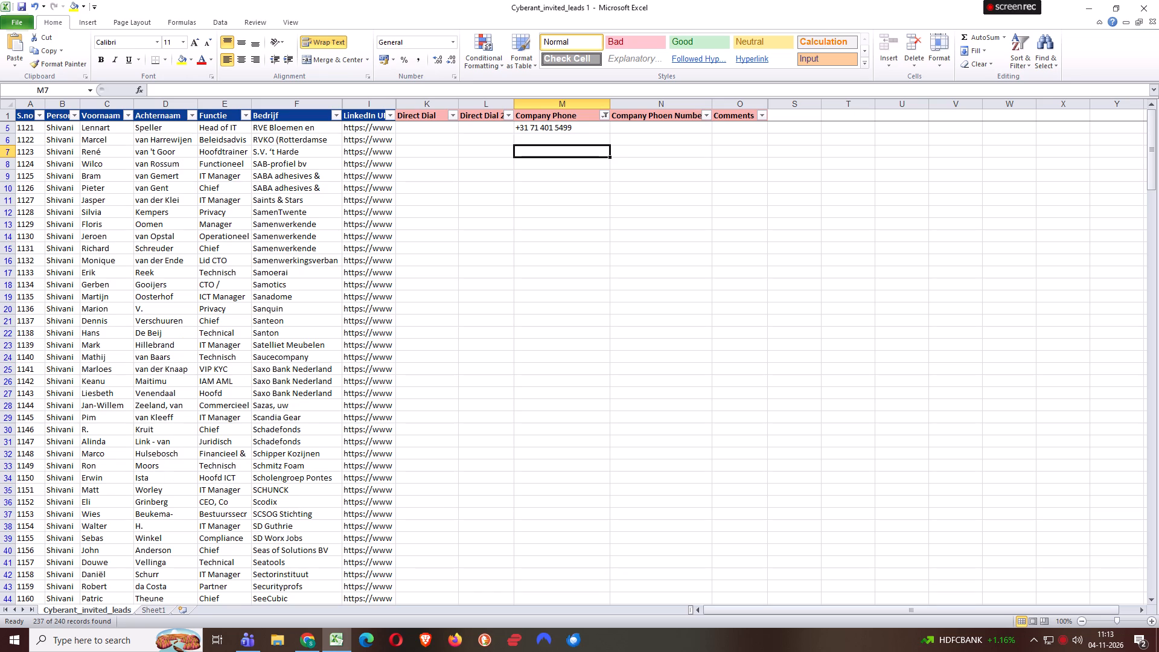
Copy the company name from cell F6 and search Google in Chrome for "RVKO (Rotterdamse Vereniging voor Katholiek Onderwijs) netherlands company phone number".
click(286, 127)
click(279, 139)
key(ctrl+c)
key(alt+Tab)
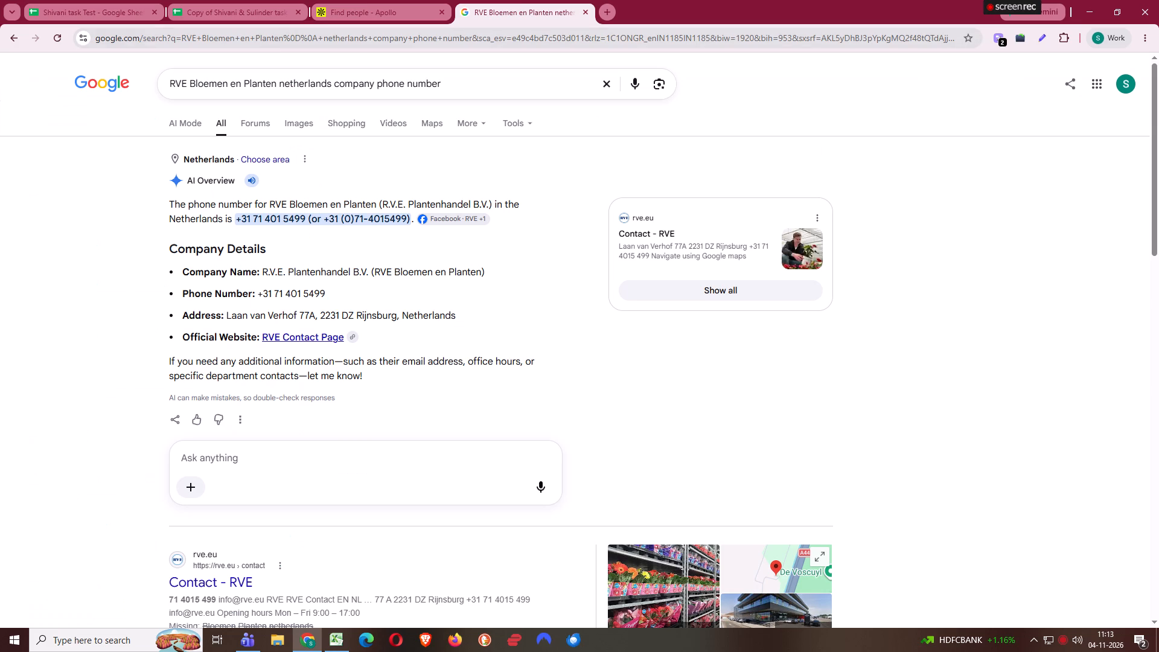
drag(279, 79, 0, 78)
key(ctrl+v)
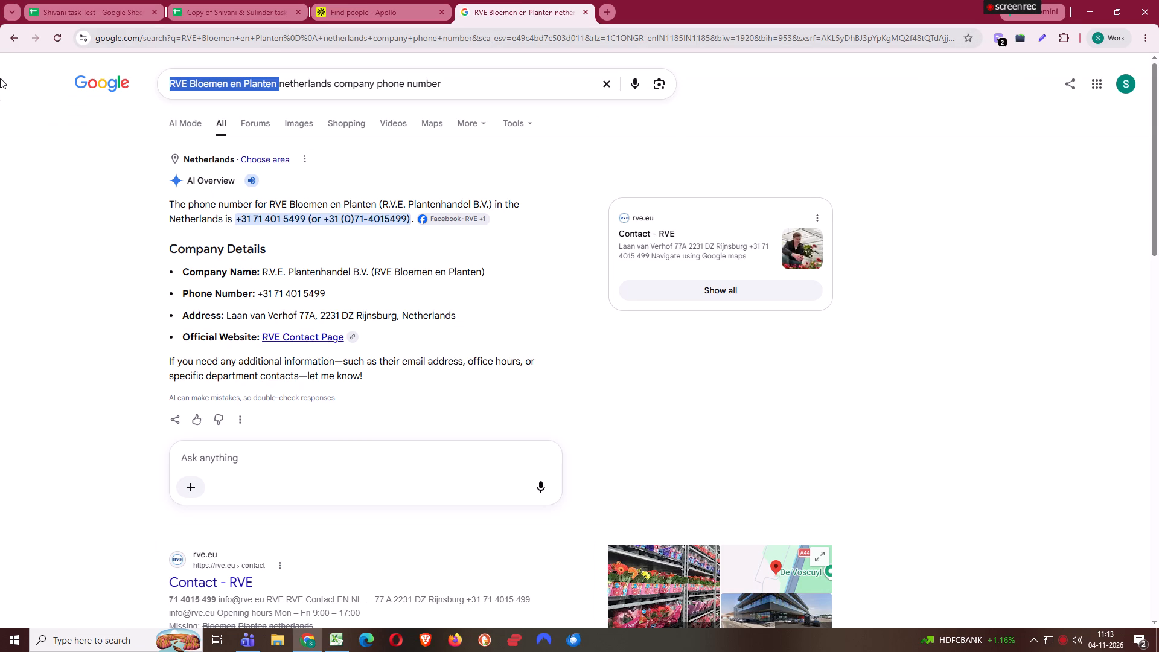
key(Return)
key(Return)
key(Return)
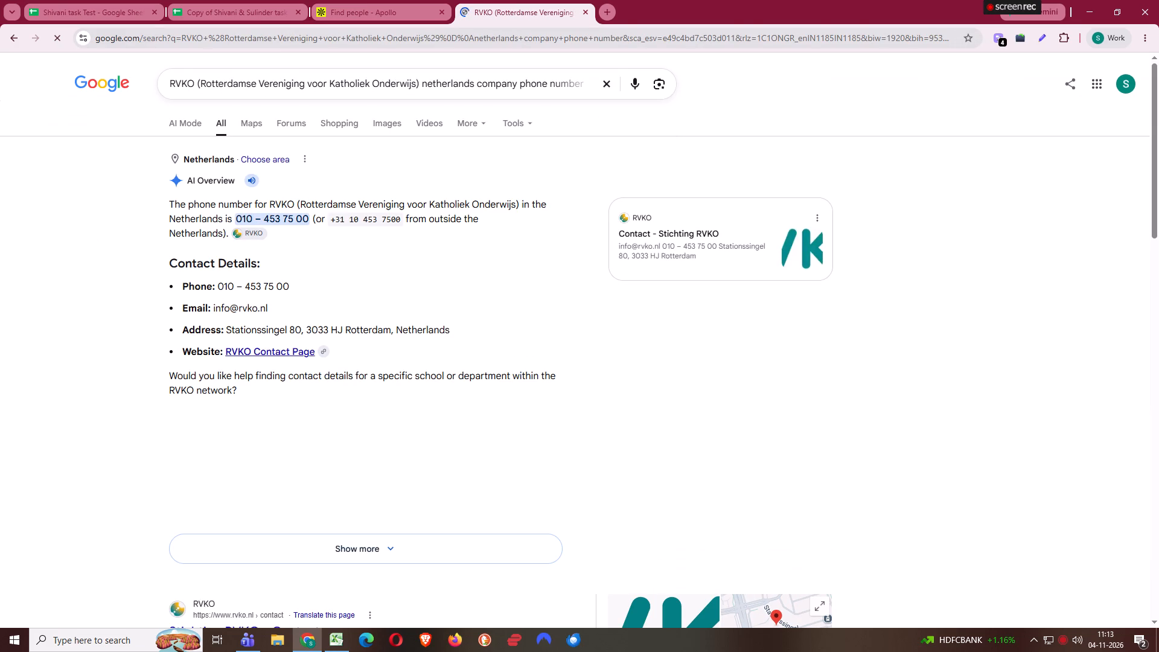
Copy RVKO's international-format phone number from the AI Overview and enter it as text in cell M6 in Excel.
alt+click(361, 219)
key(alt+Tab)
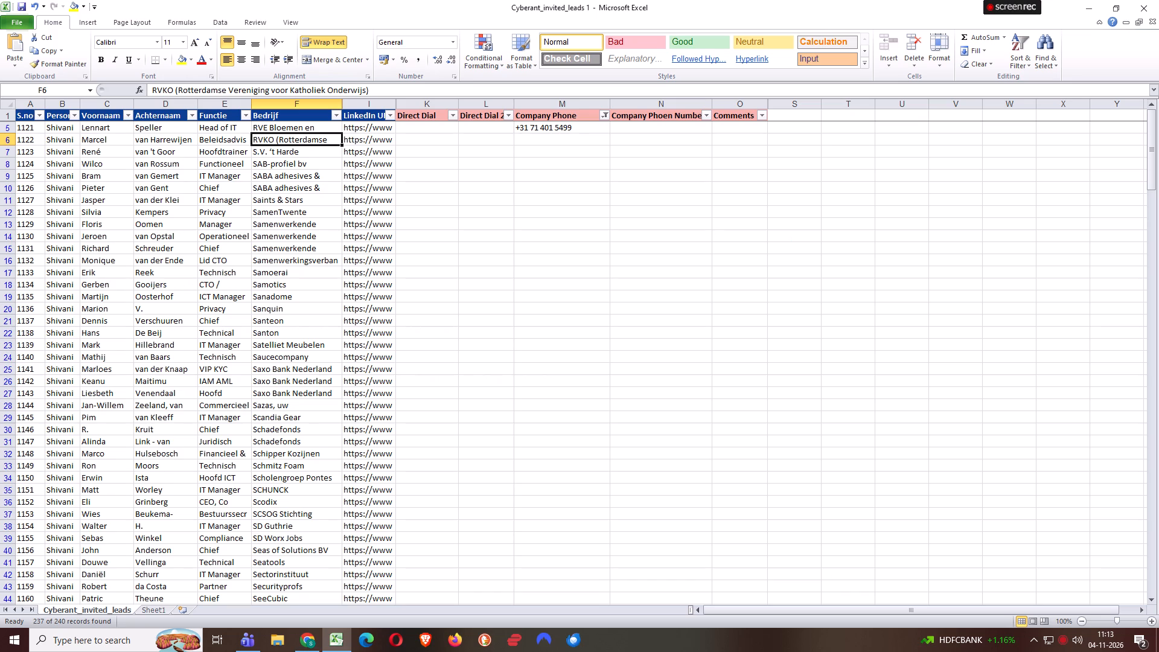
click(578, 139)
key(apostrophe)
key(ctrl+v)
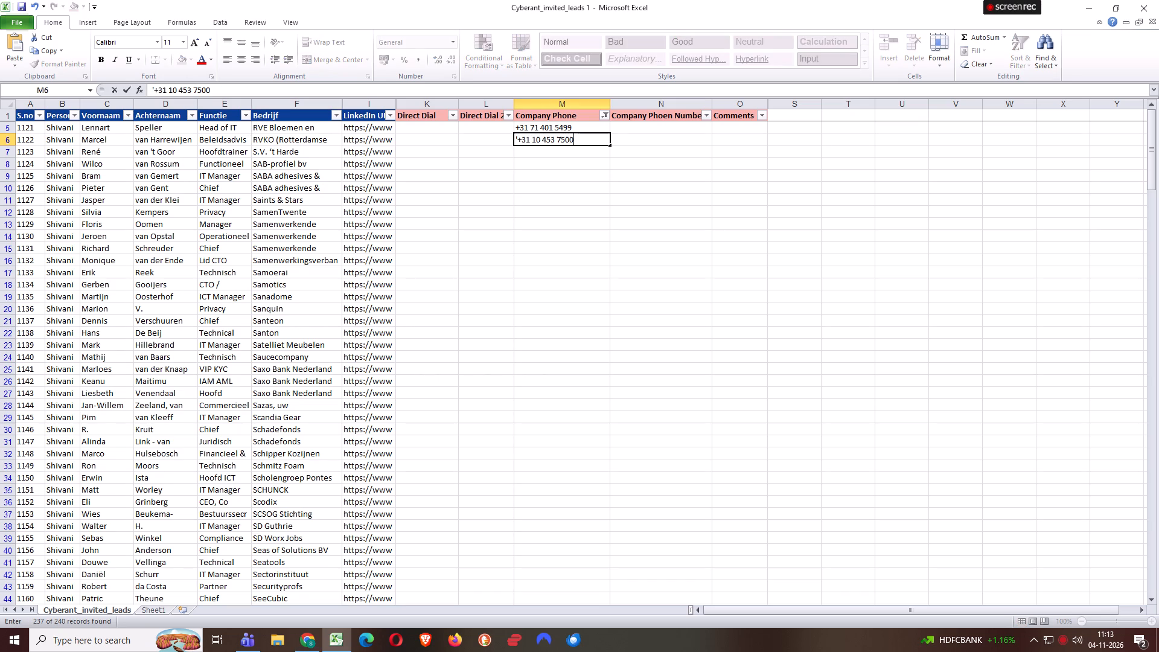
click(264, 145)
Copy the company name from cell F7 and search Google in Chrome for "S.V. 't Harde netherlands company phone number".
click(301, 150)
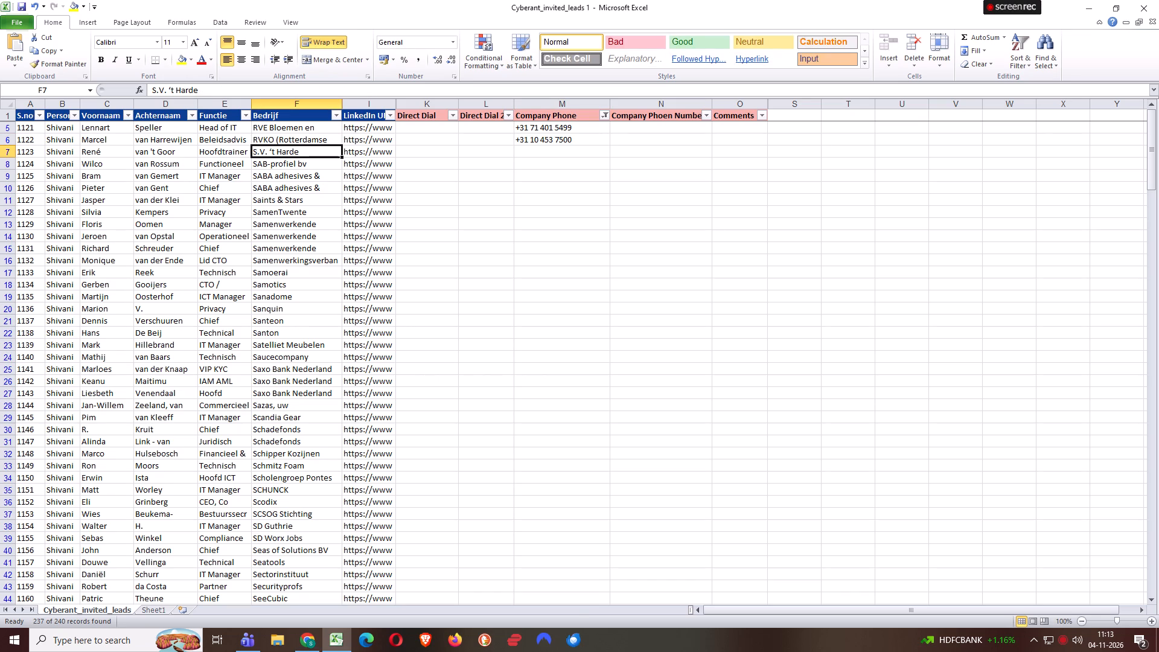
key(ctrl+c)
key(alt+Tab)
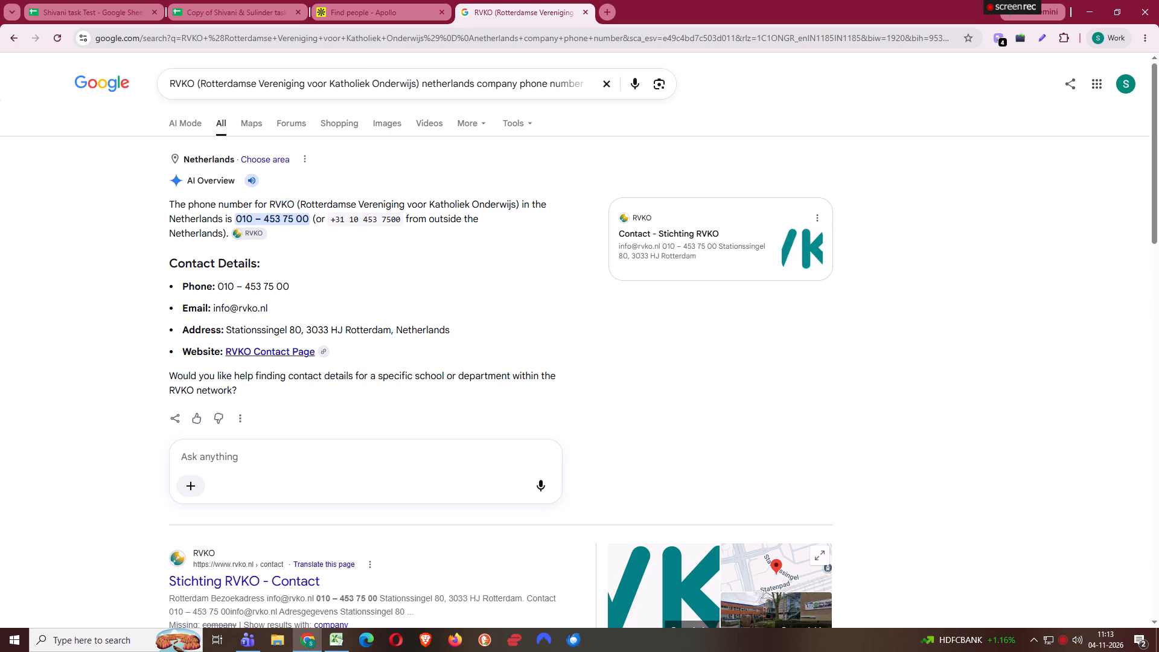
drag(423, 83, 0, 83)
key(ctrl+v)
key(Return)
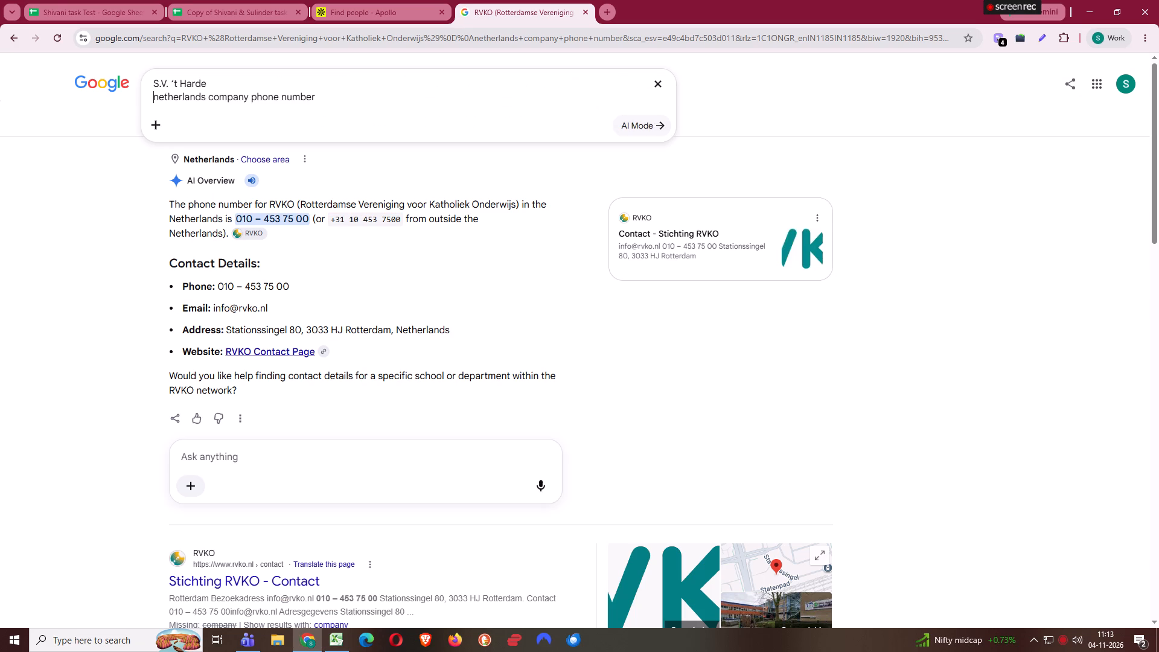
key(Return)
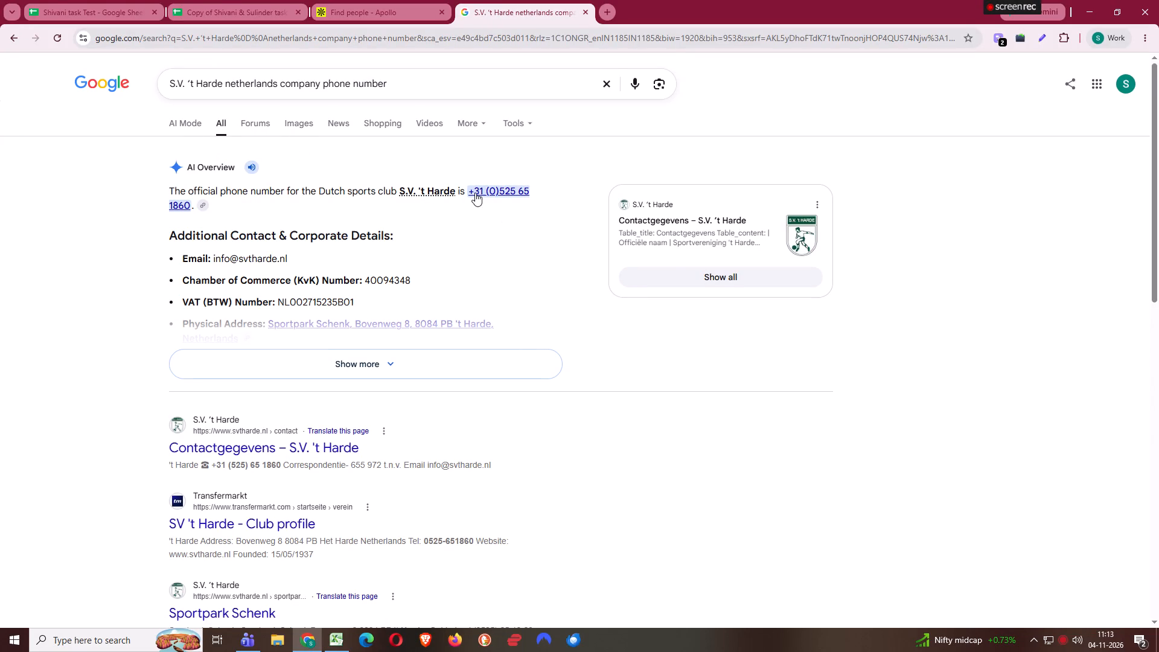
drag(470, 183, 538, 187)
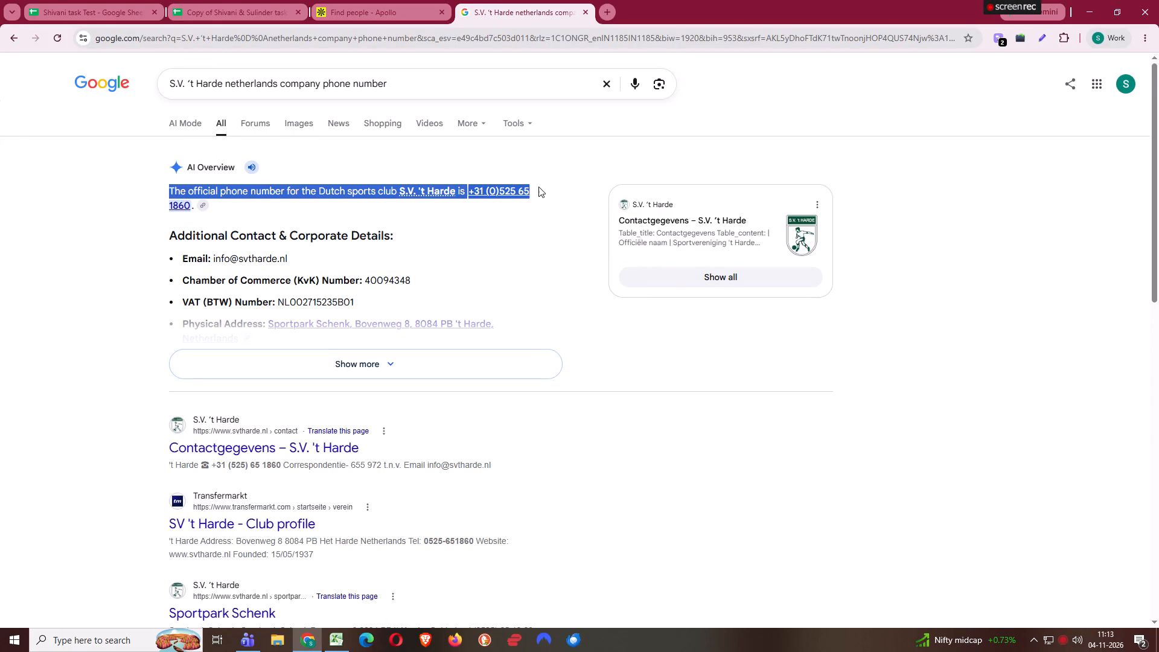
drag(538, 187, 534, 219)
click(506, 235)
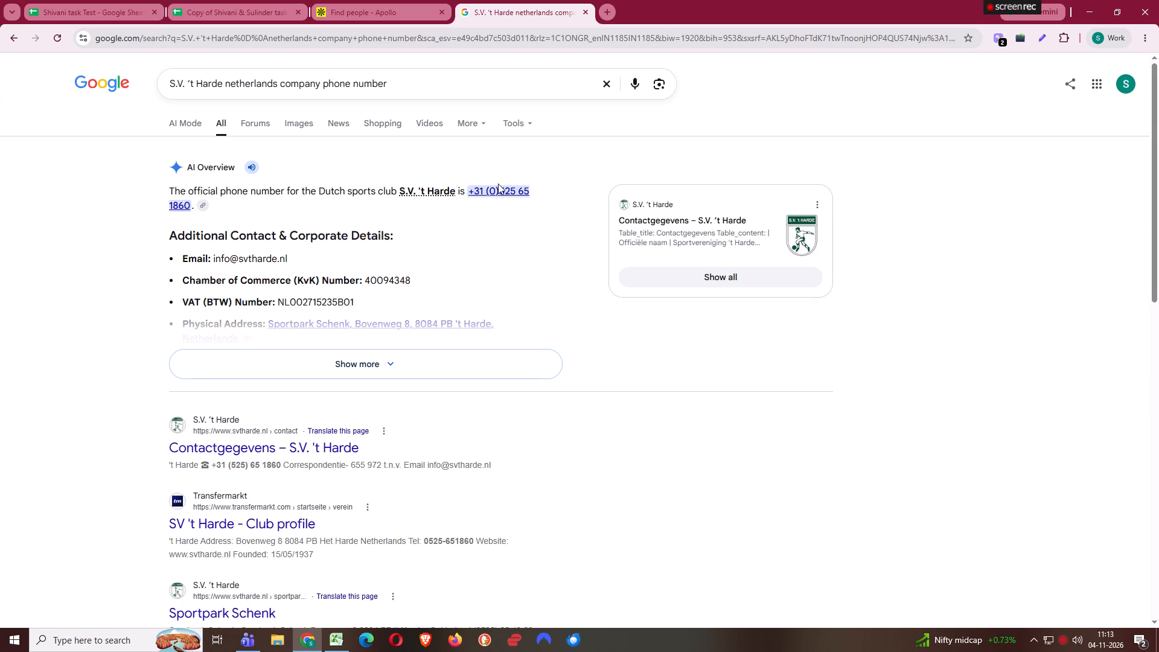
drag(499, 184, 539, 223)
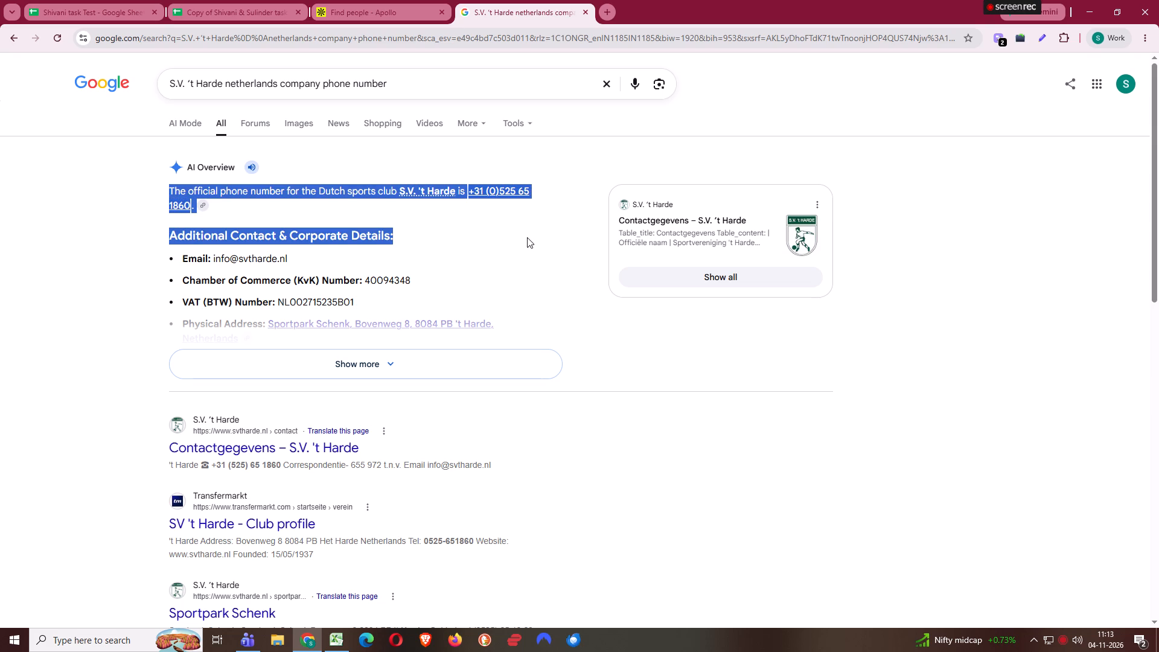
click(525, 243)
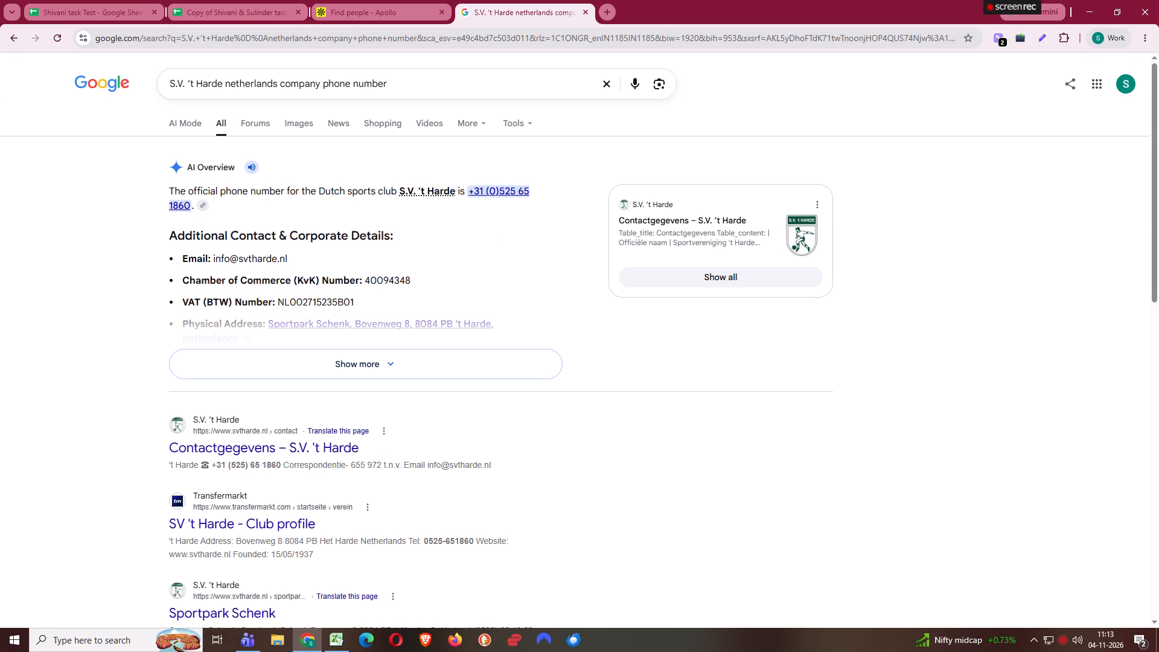
Copy the S.V. 't Harde number from the Contactgegevens result and enter it in Excel cell M7 as text, prefixed +31 and without brackets.
drag(231, 464, 279, 467)
key(ctrl+c)
key(ctrl+c)
key(ctrl+c)
key(ctrl+c)
key(ctrl+c)
key(ctrl+c)
key(ctrl+c)
key(ctrl+c)
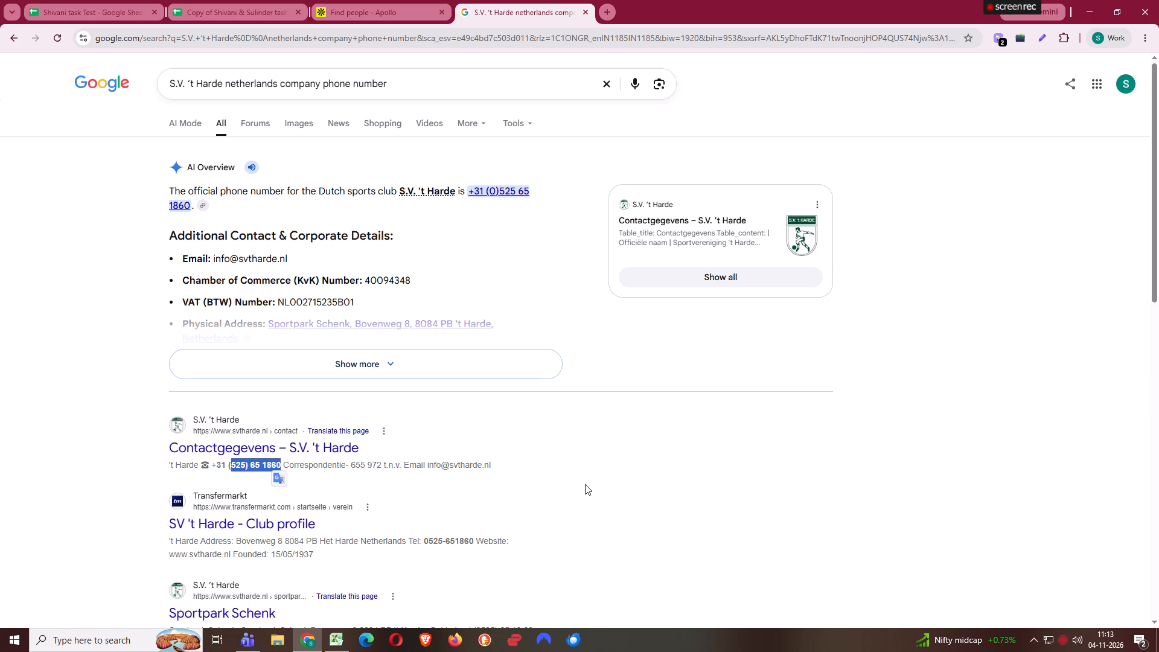
key(ctrl+c)
key(ctrl+c)
key(ctrl+c)
key(ctrl+c)
key(alt+Tab)
click(572, 146)
text('+31)
key(space)
key(ctrl+v)
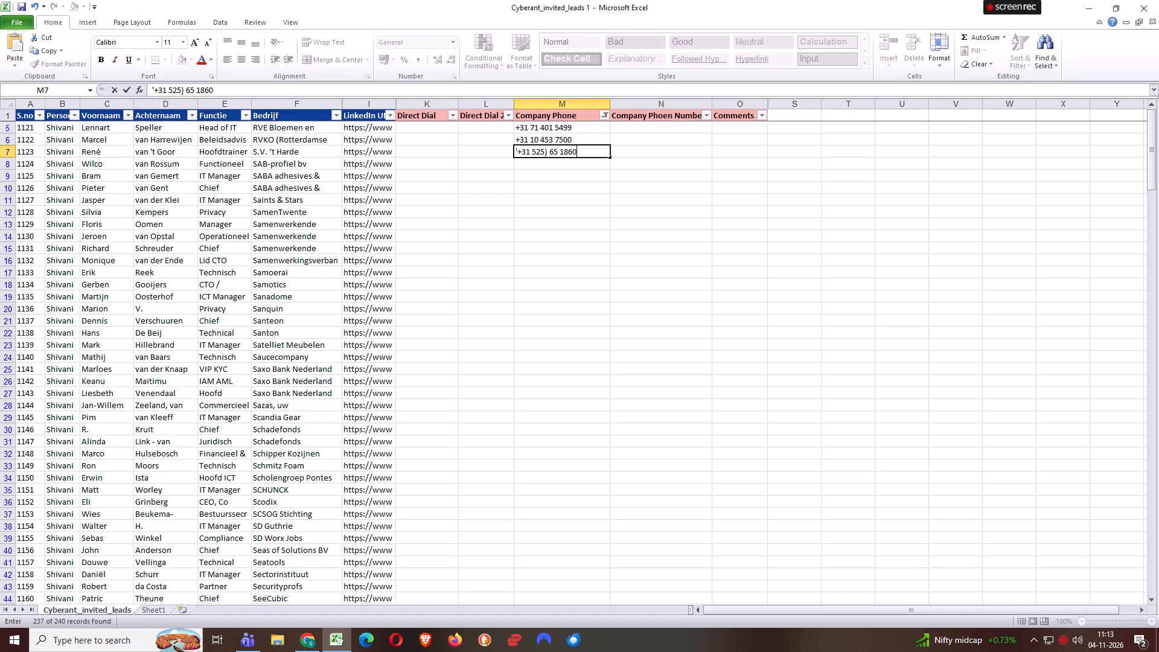
click(546, 150)
key(BackSpace)
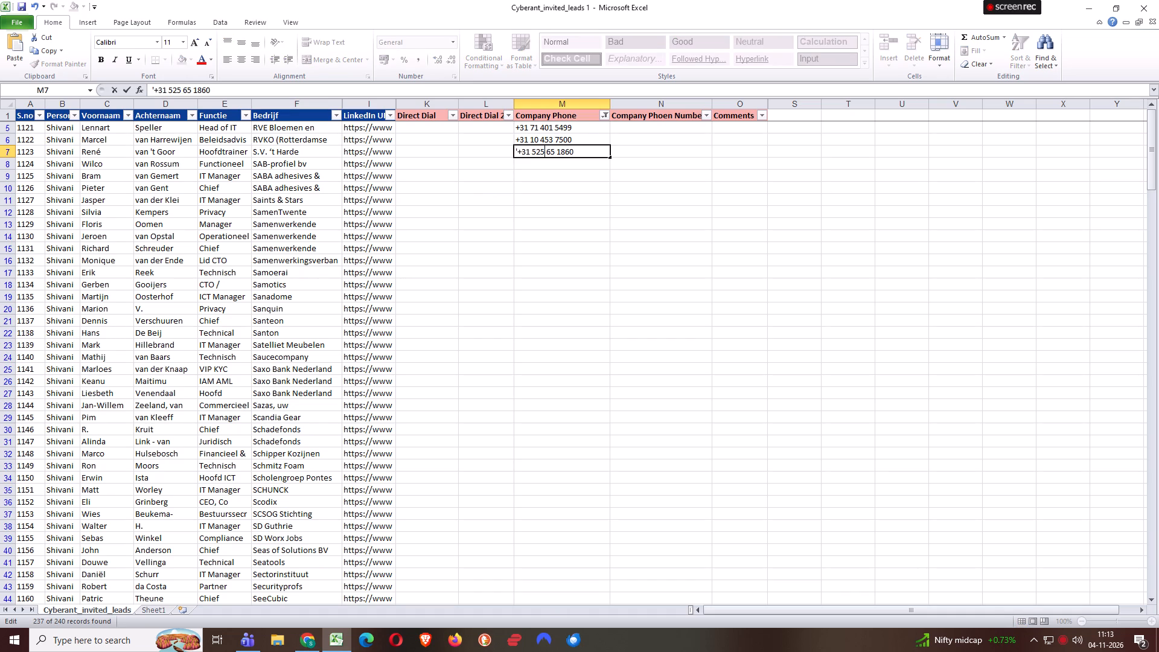
click(576, 213)
click(560, 161)
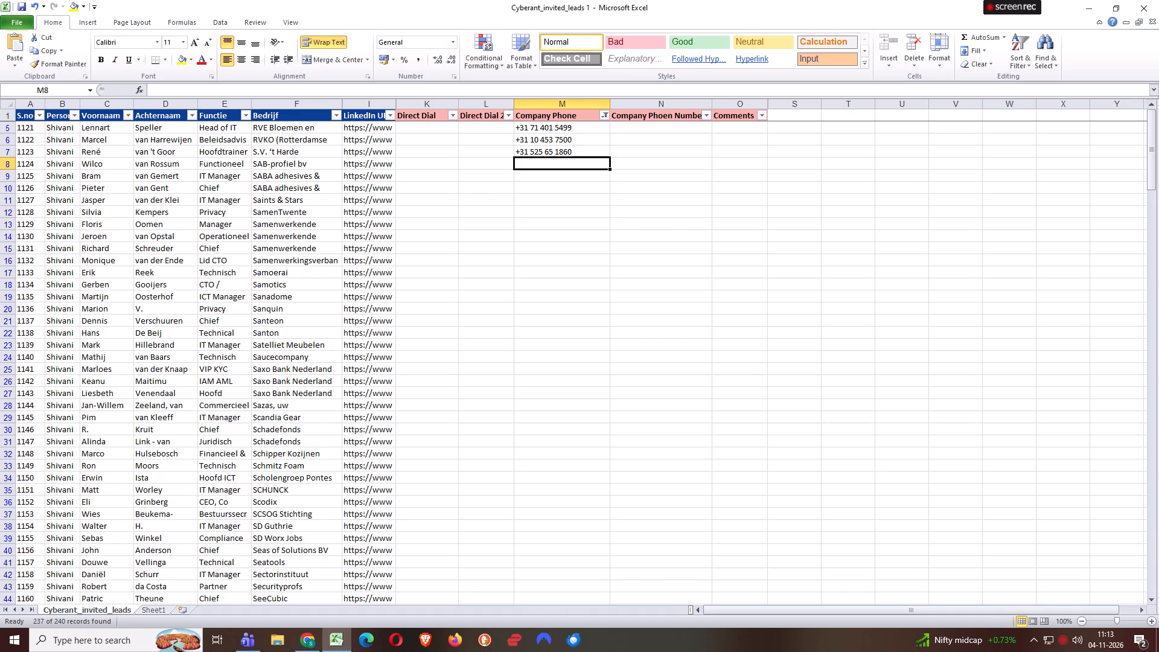
Reapply the blanks-only filter on the Company Phone Number column to hide completed rows 5 to 7.
click(604, 117)
click(685, 337)
Copy the company name from cell F8 and search Google in Chrome for "SAB-profiel bv netherlands company phone number".
click(278, 122)
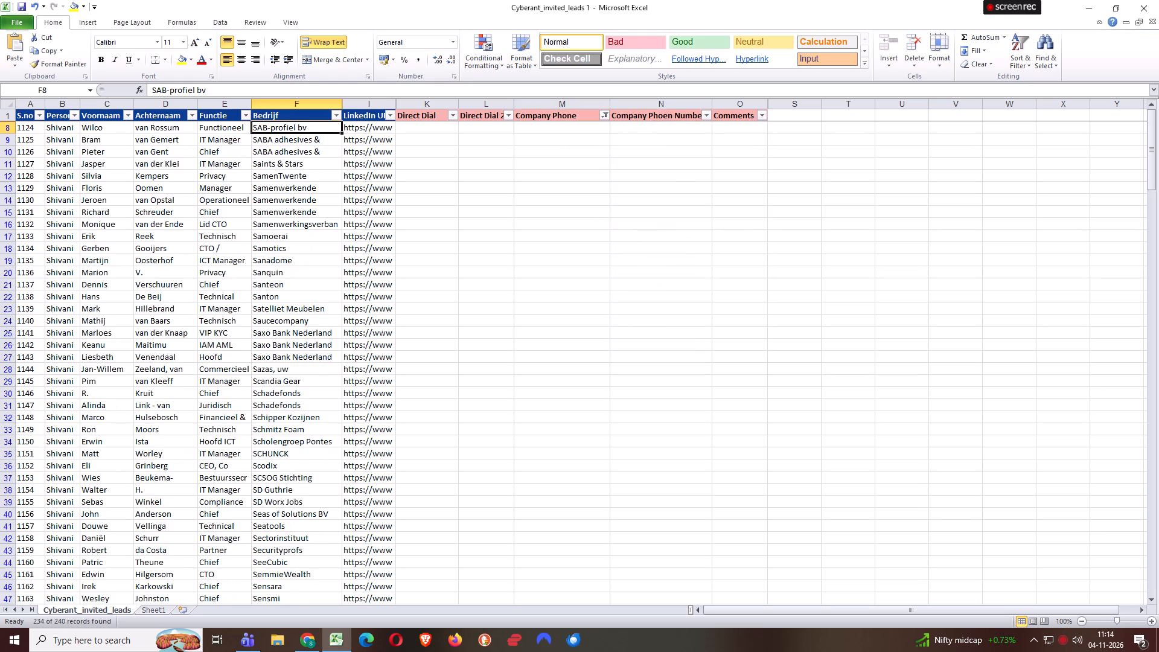
key(ctrl+c)
key(alt+Tab)
drag(222, 82, 0, 27)
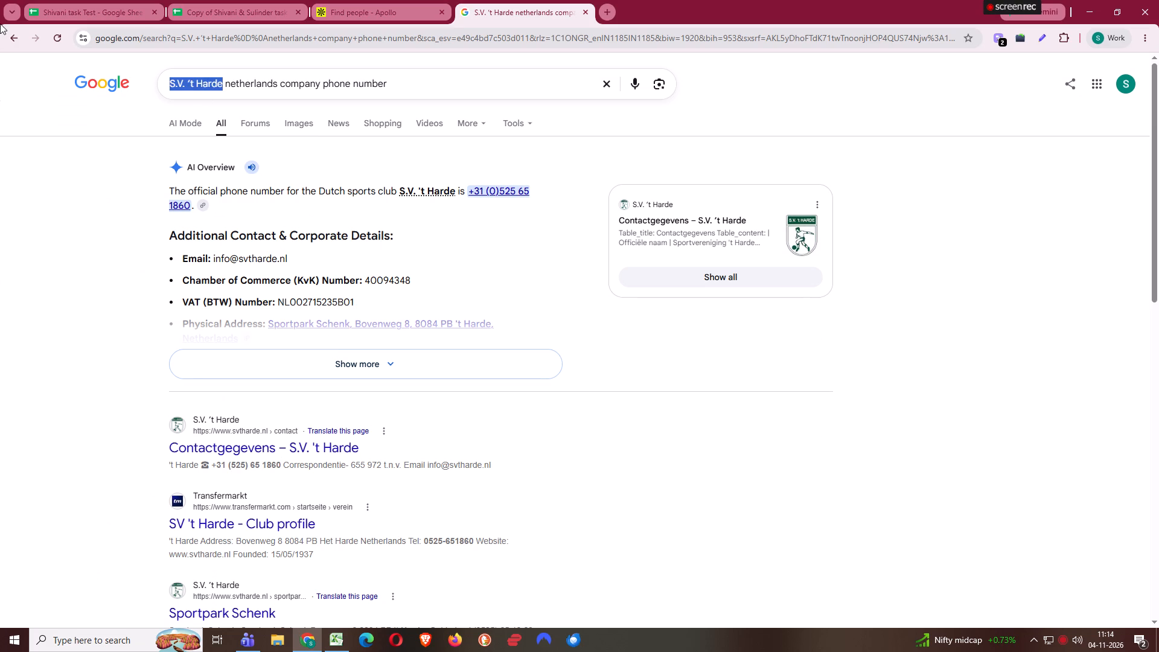
key(ctrl+v)
key(Return)
key(Return)
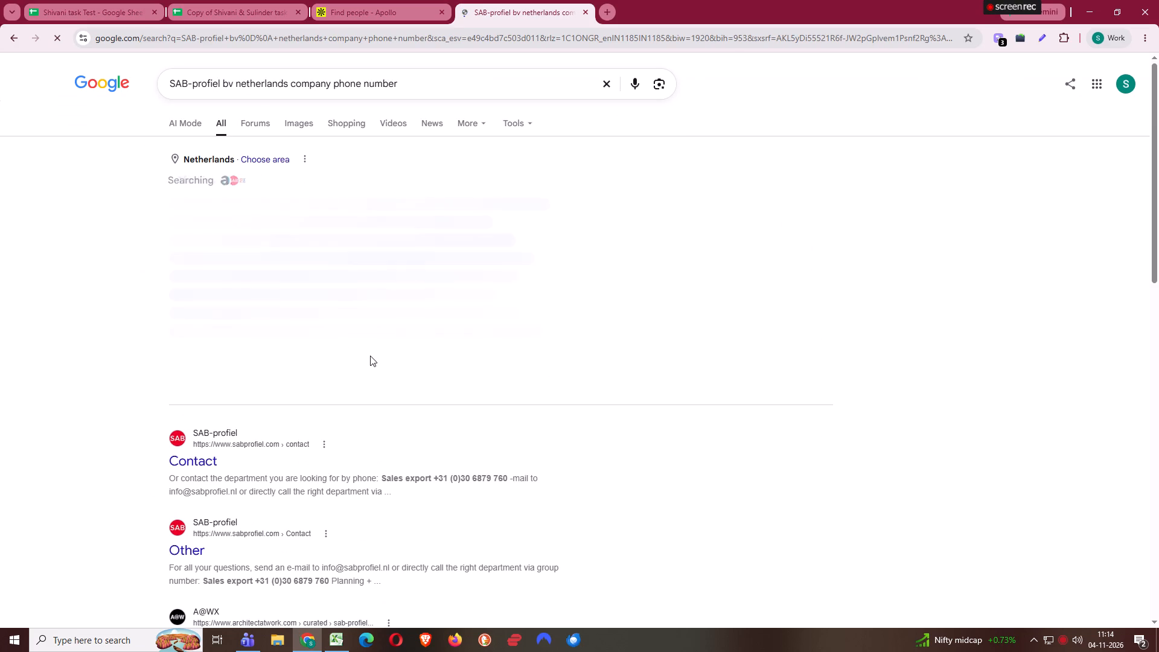
Copy SAB-profiel's highlighted main number from the AI Overview and enter it as text in Excel cell M8, removing the "(0)".
alt+click(478, 206)
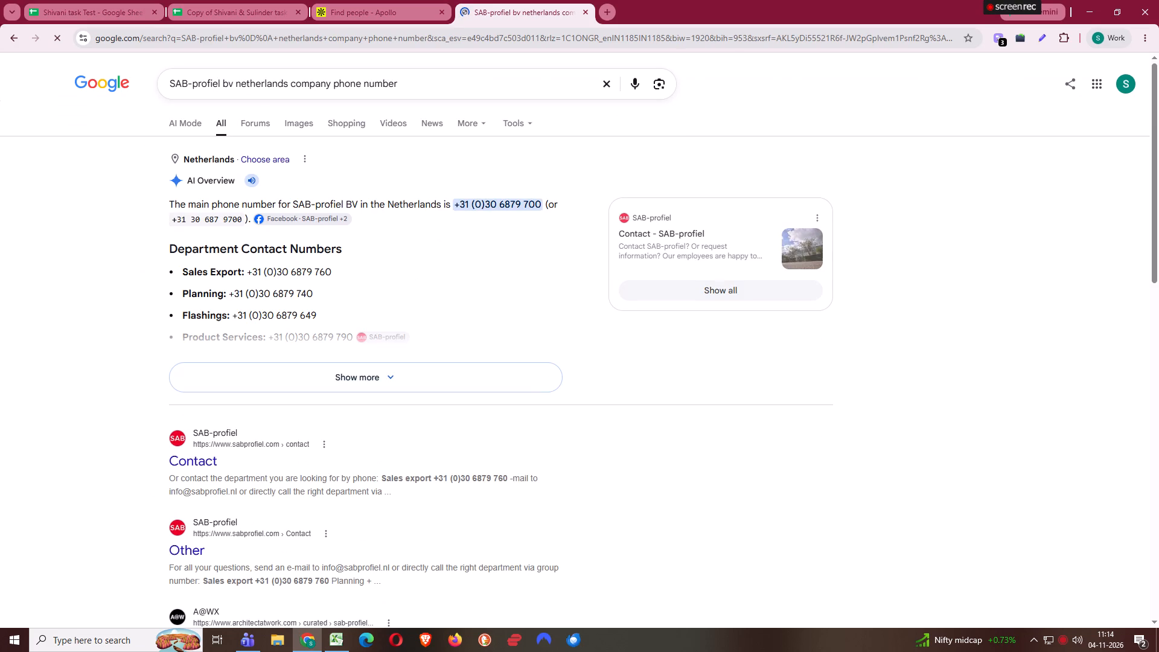
key(alt+Tab)
click(558, 123)
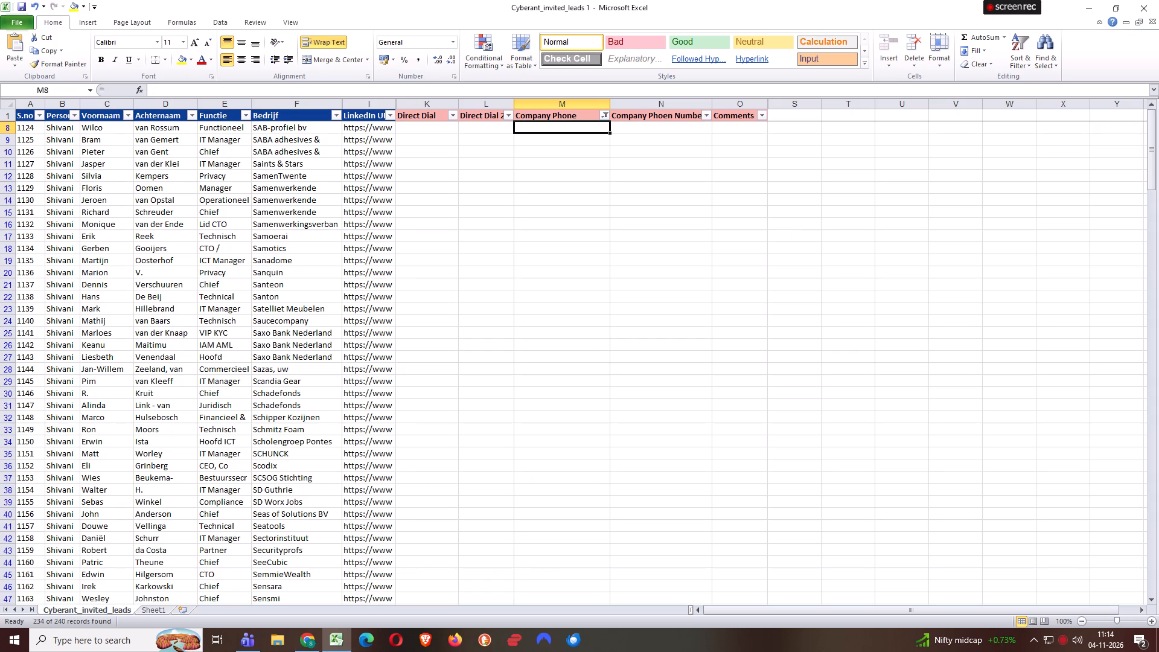
key(apostrophe)
key(ctrl+v)
click(545, 123)
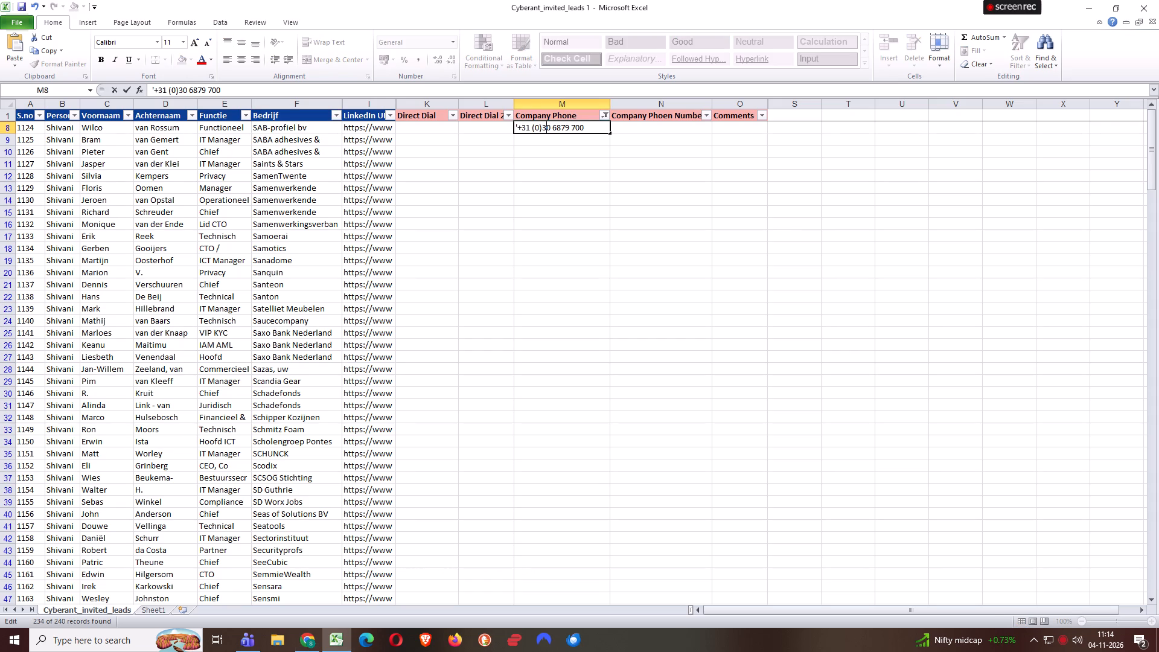
key(Left)
key(BackSpace)
key(BackSpace)
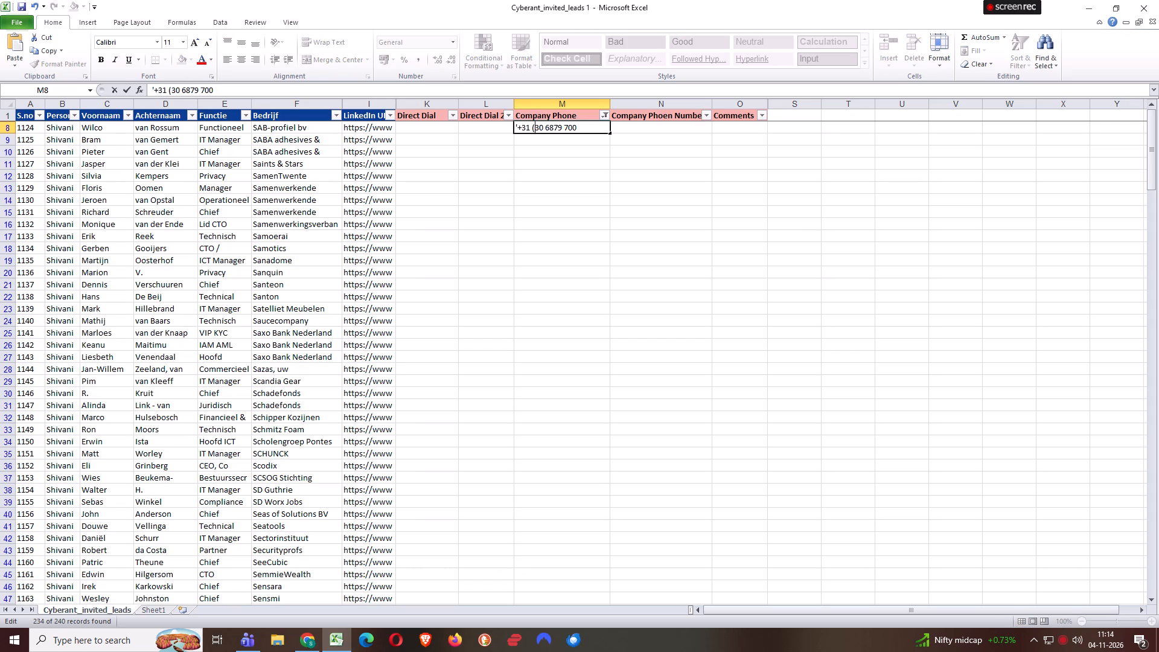
key(BackSpace)
key(BackSpace)
key(space)
click(586, 158)
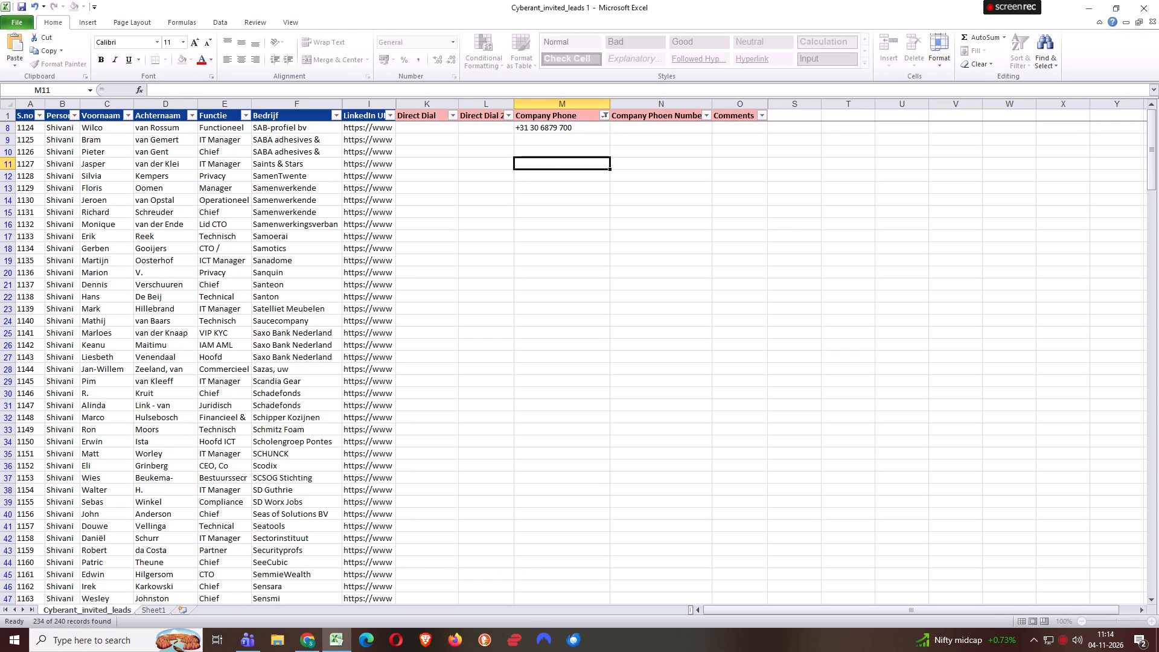
Reapply the blanks-only filter on the Company Phone Number column to hide completed row 8.
click(604, 117)
click(679, 339)
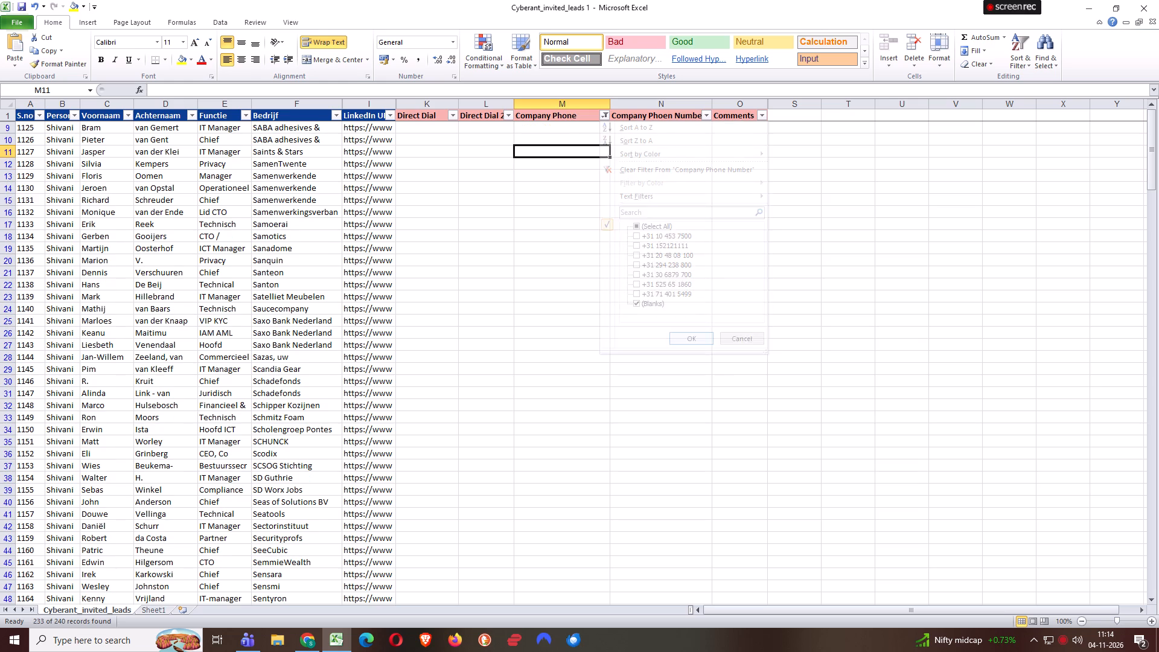
Copy the company name from cell F9 and search Google in Chrome for "SABA adhesives & sealants netherlands company phone number".
click(271, 127)
key(ctrl+c)
key(alt+Tab)
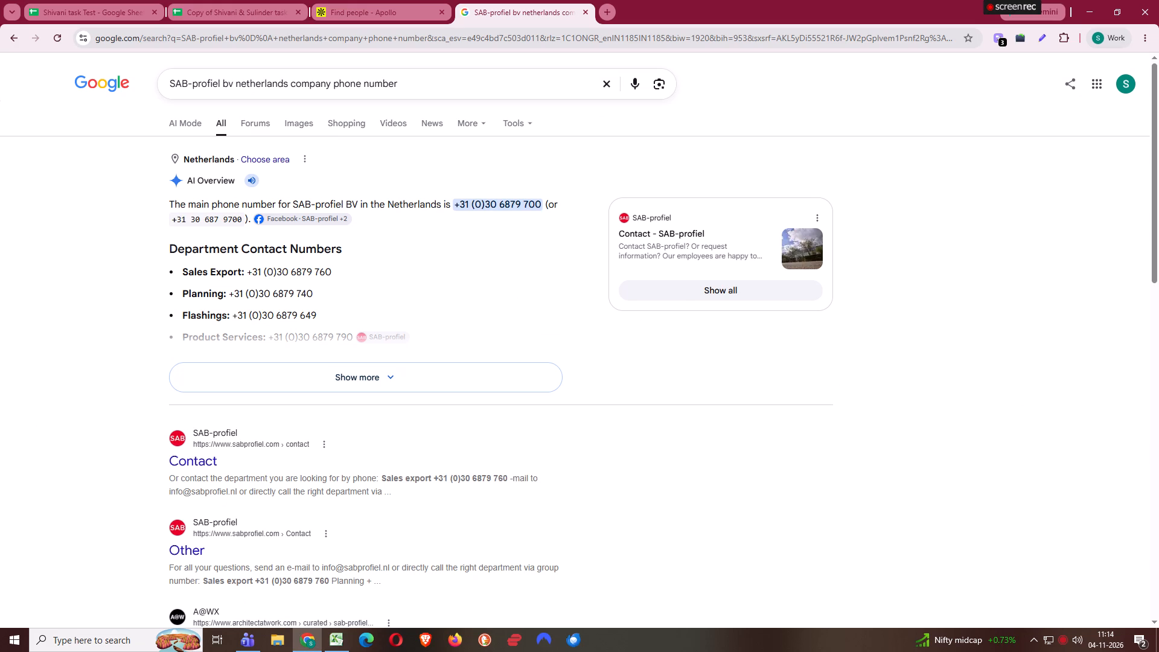
drag(233, 83, 0, 69)
key(ctrl+v)
key(Return)
key(Return)
key(Return)
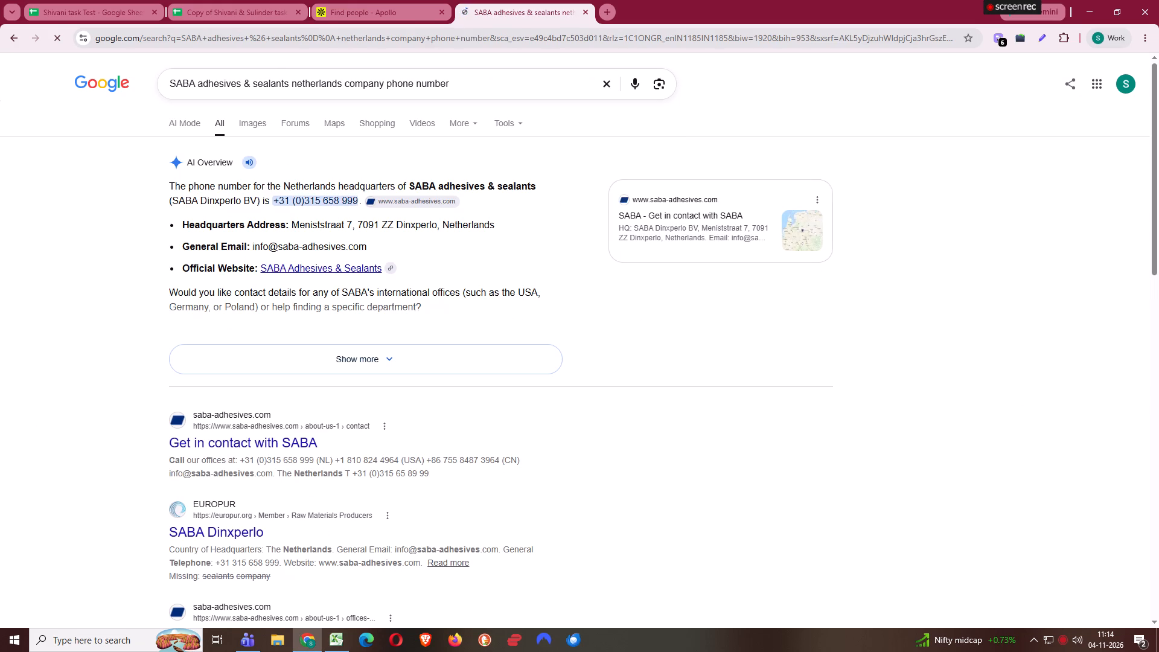
Copy the digits after "(0)" in SABA's AI Overview phone number and enter them as text prefixed +31 in Excel cell M9.
drag(304, 197, 359, 203)
key(ctrl+c)
key(ctrl+c)
key(ctrl+c)
key(ctrl+c)
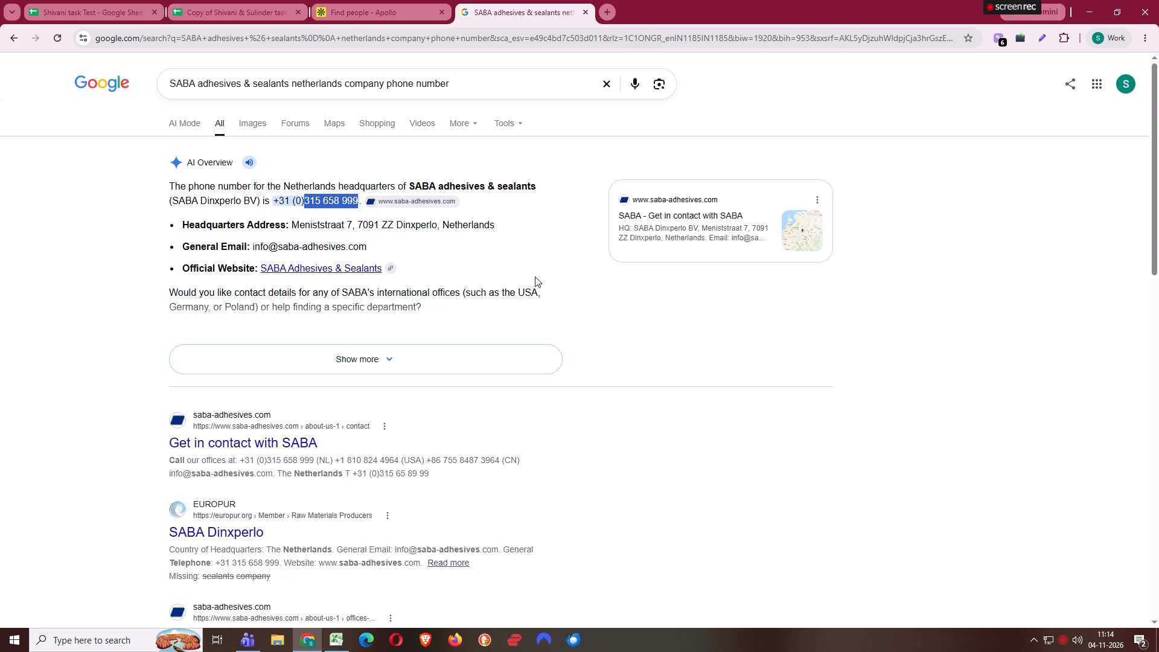
key(alt+Tab)
click(570, 124)
text('+31)
key(space)
key(ctrl+v)
drag(601, 181, 601, 171)
Reapply the blanks-only filter on the Company Phone Number column to hide completed row 9.
click(603, 117)
click(680, 334)
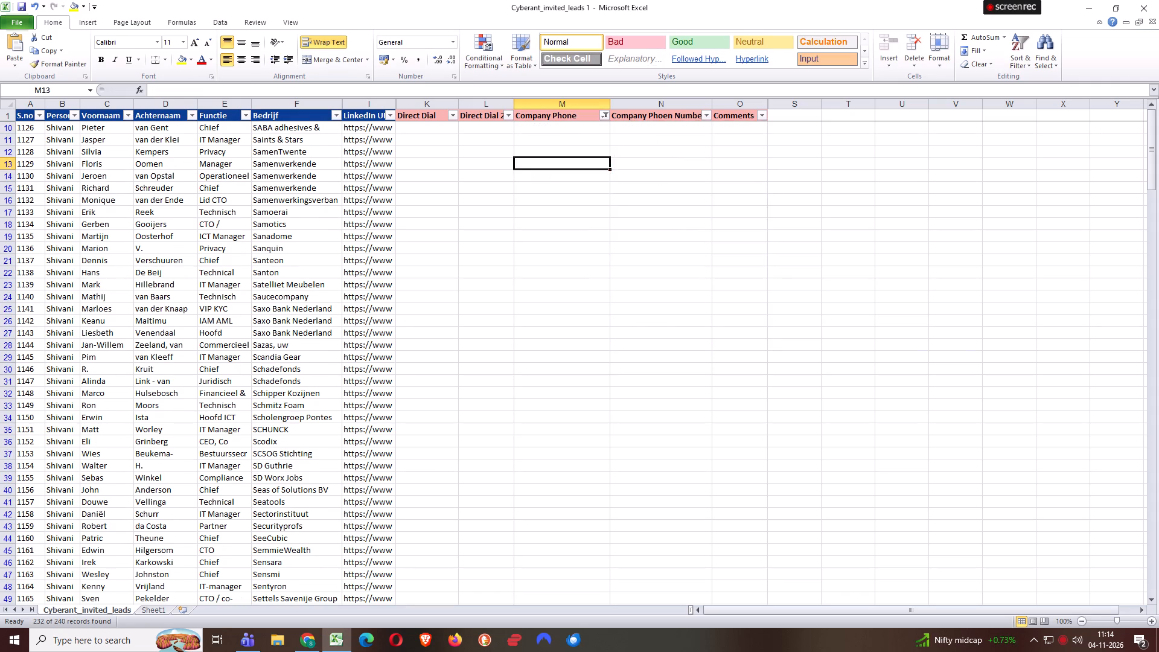
Copy the company name from cell F10 and search Google in Chrome for "SABA adhesives & sealants netherlands company phone number".
click(287, 132)
key(ctrl+c)
key(alt+Tab)
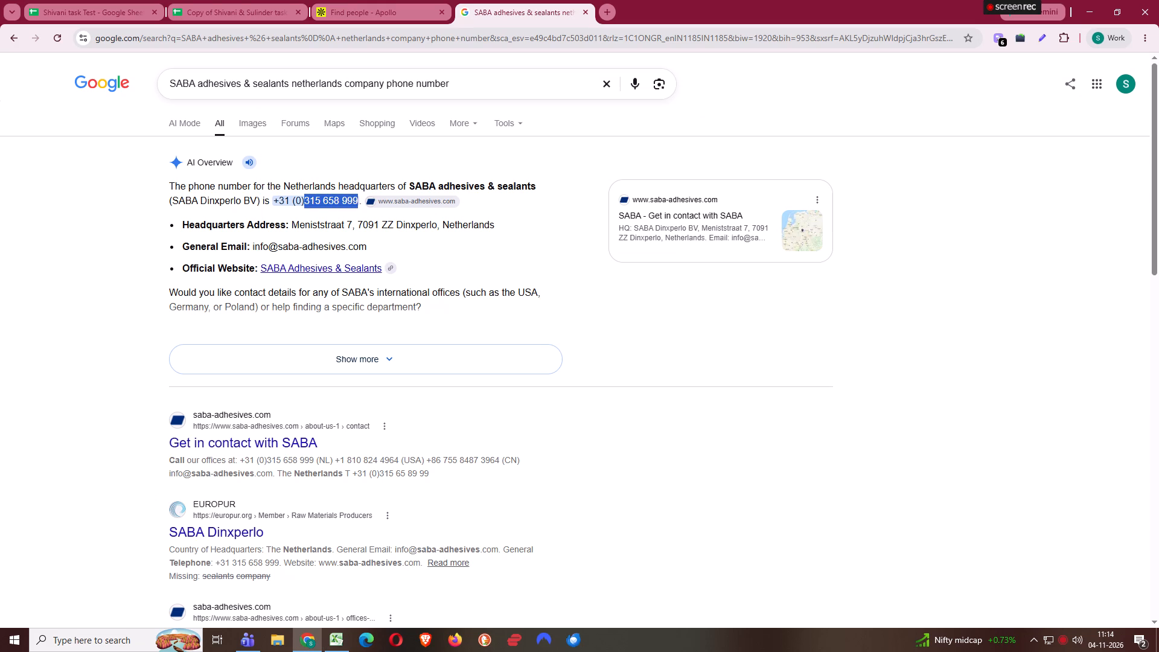
drag(290, 88, 0, 49)
key(ctrl+v)
key(Return)
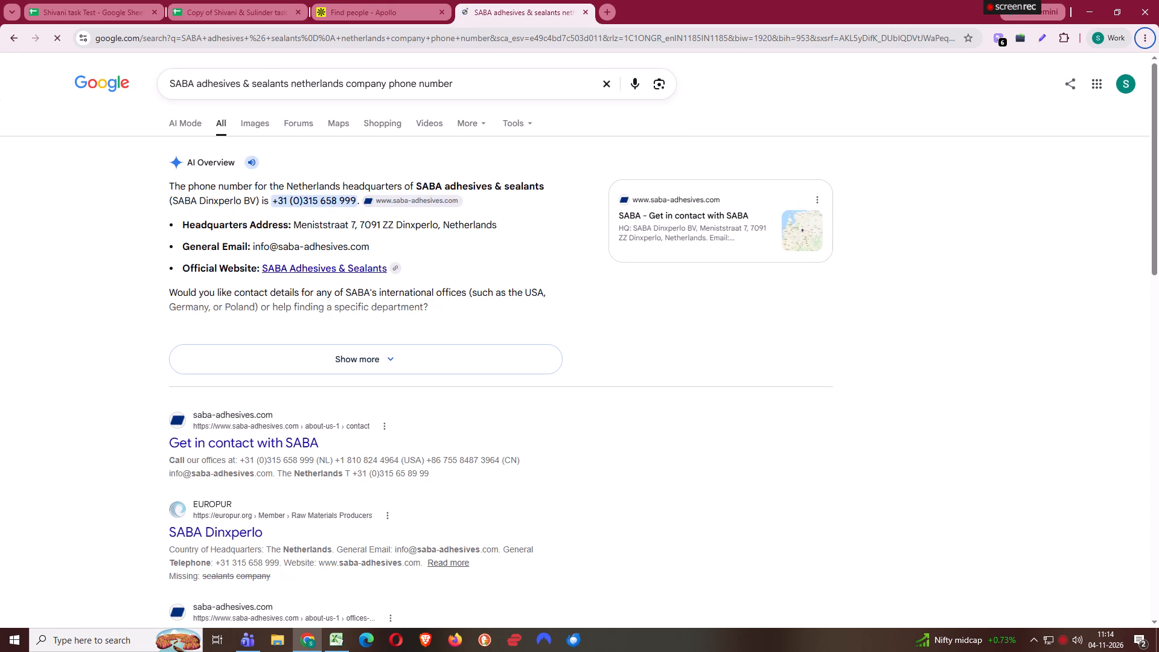
Copy the digits after "(0)" in SABA's AI Overview phone number and return to the Excel sheet.
drag(303, 199, 356, 196)
key(ctrl+c)
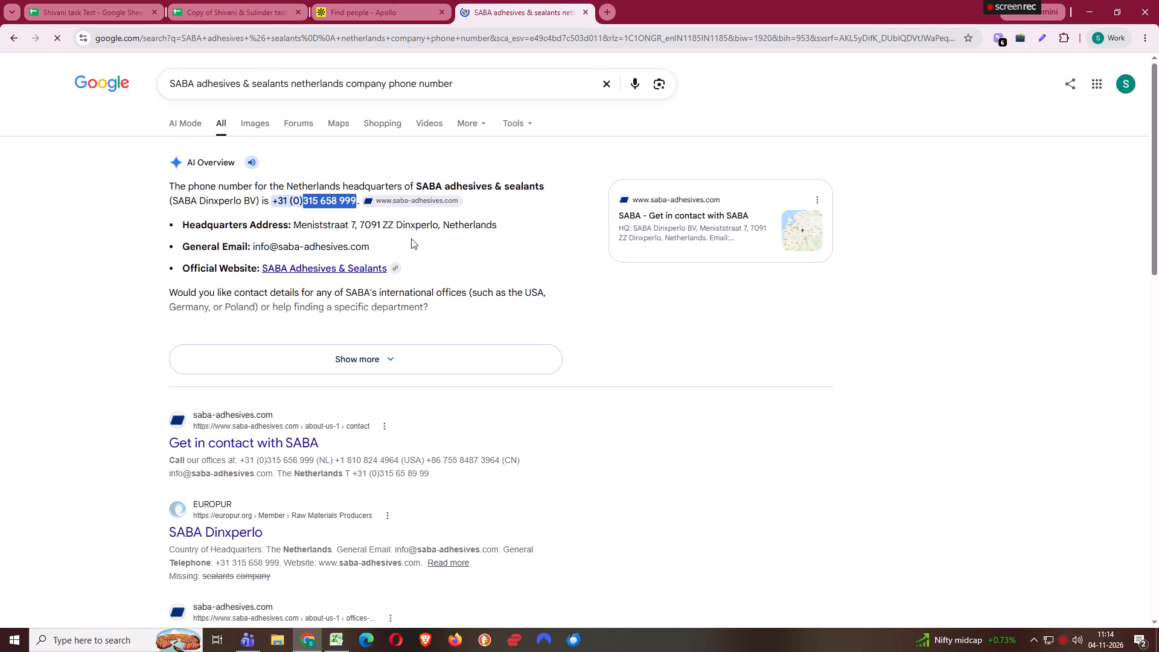
key(ctrl+c)
key(ctrl+c)
key(alt+Tab)
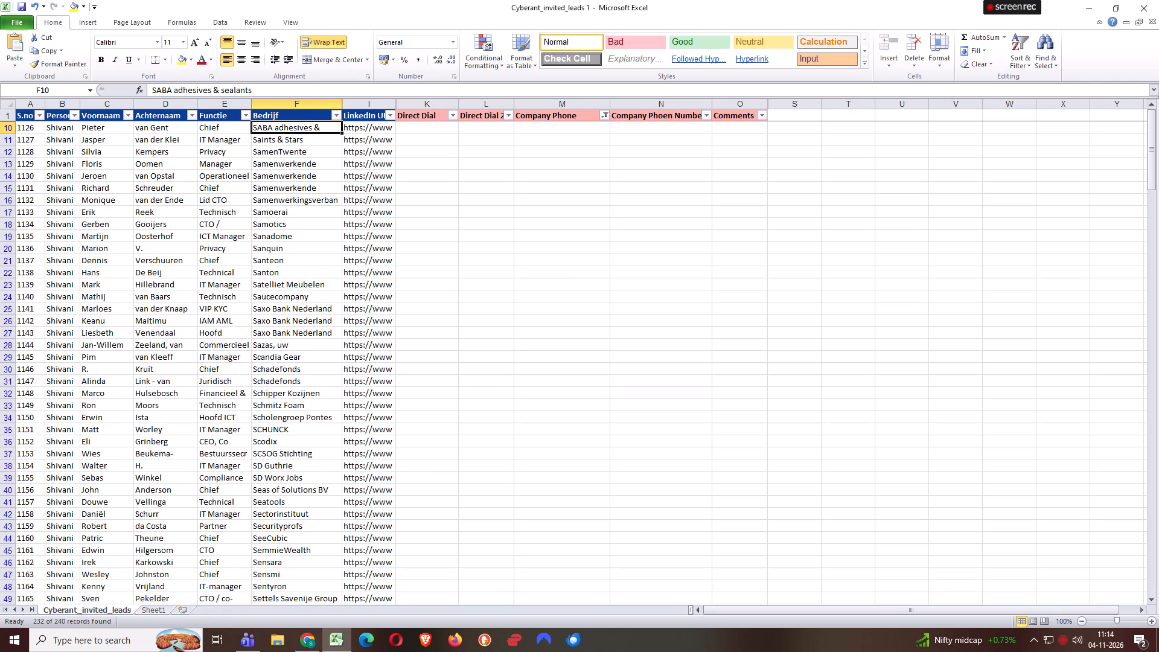
Undo the last blanks-only filter and fill SABA's company phone number from cell M9 down into M10.
key(ctrl+z)
click(601, 245)
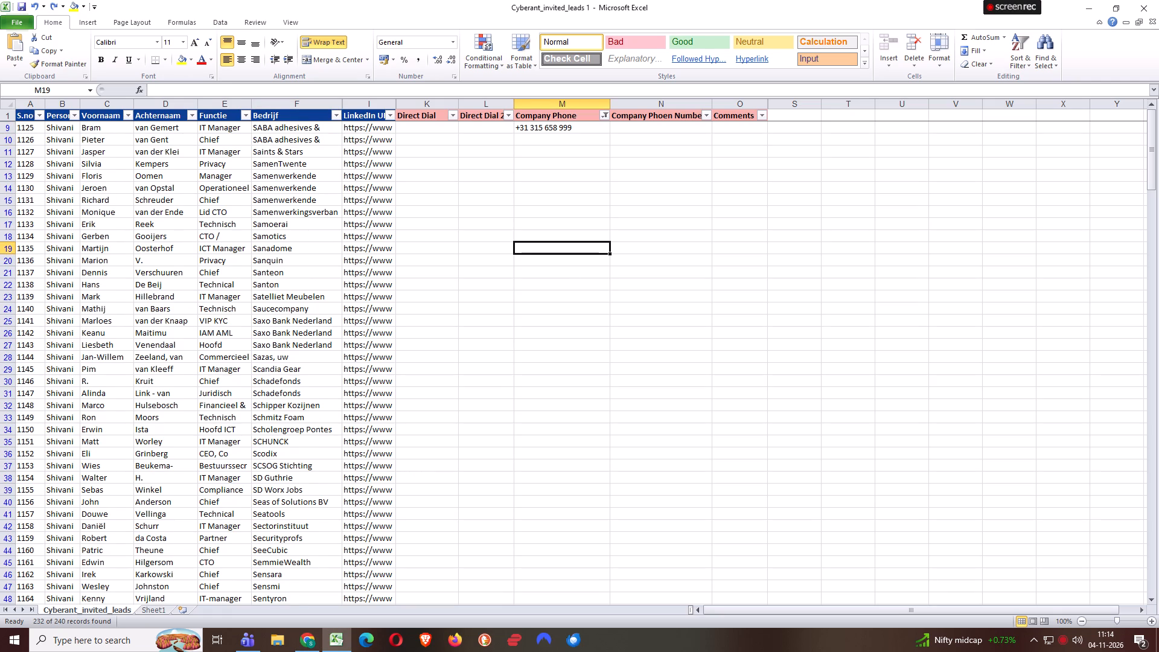
drag(583, 134, 586, 129)
key(ctrl+d)
Reapply the blanks-only filter on the Company Phone Number column to hide completed rows 9 and 10.
click(604, 111)
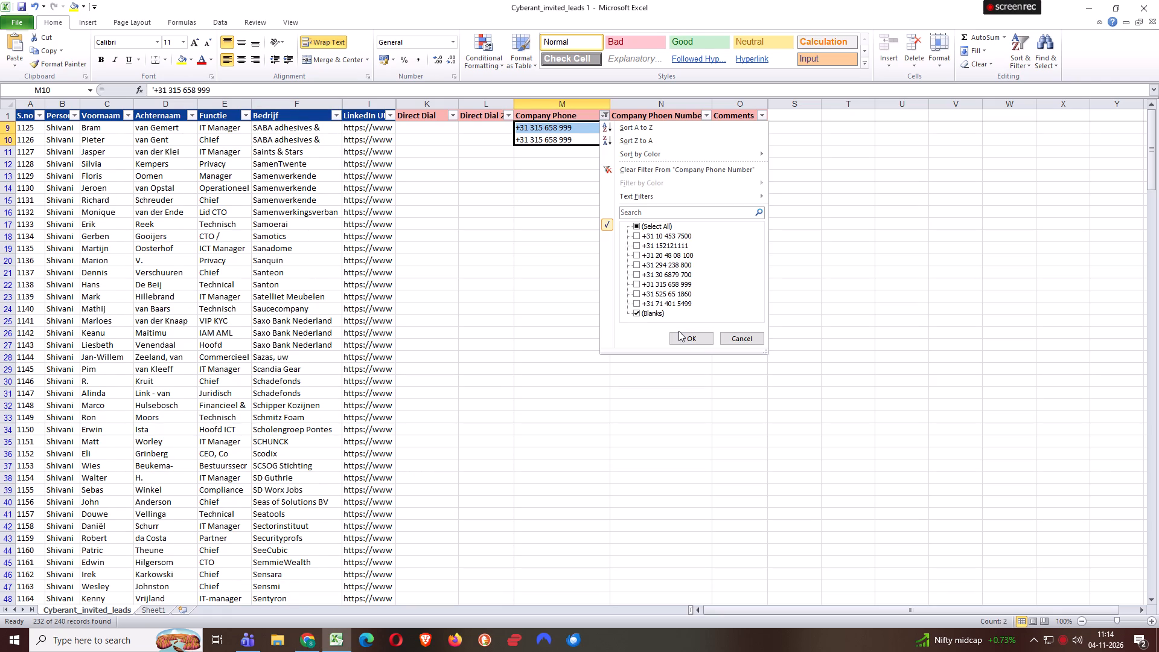
click(680, 336)
Copy the company name from cell F11 and search Google in Chrome for "Saints & Stars netherlands company phone number".
click(290, 129)
key(ctrl+c)
key(alt+Tab)
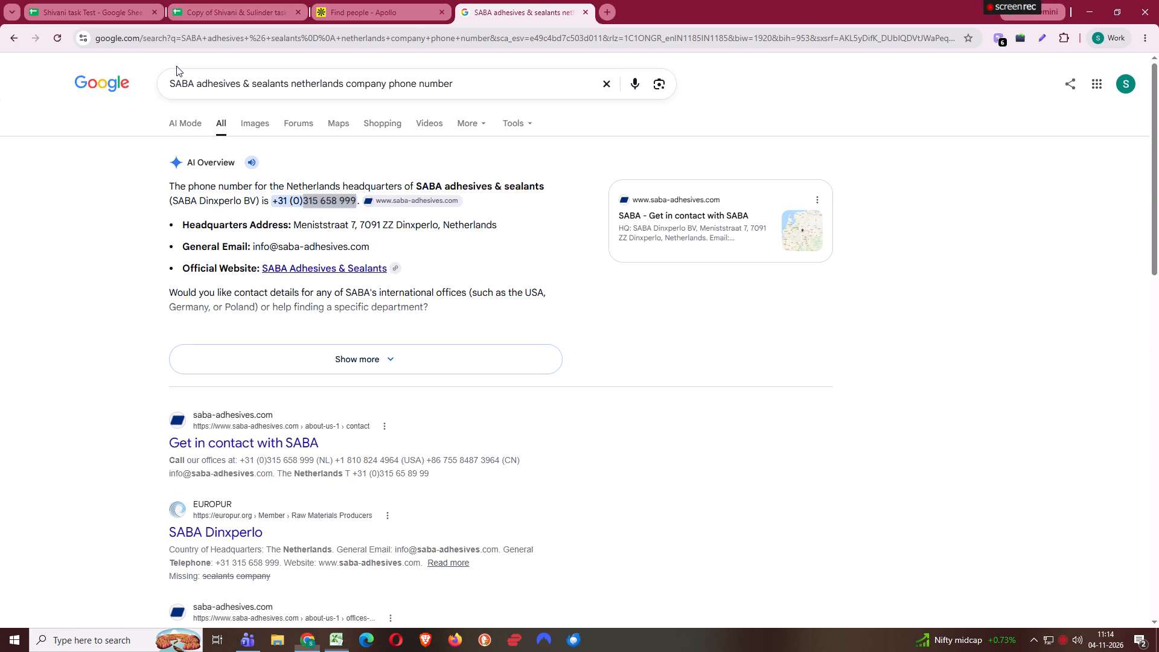
drag(293, 80, 0, 71)
key(ctrl+v)
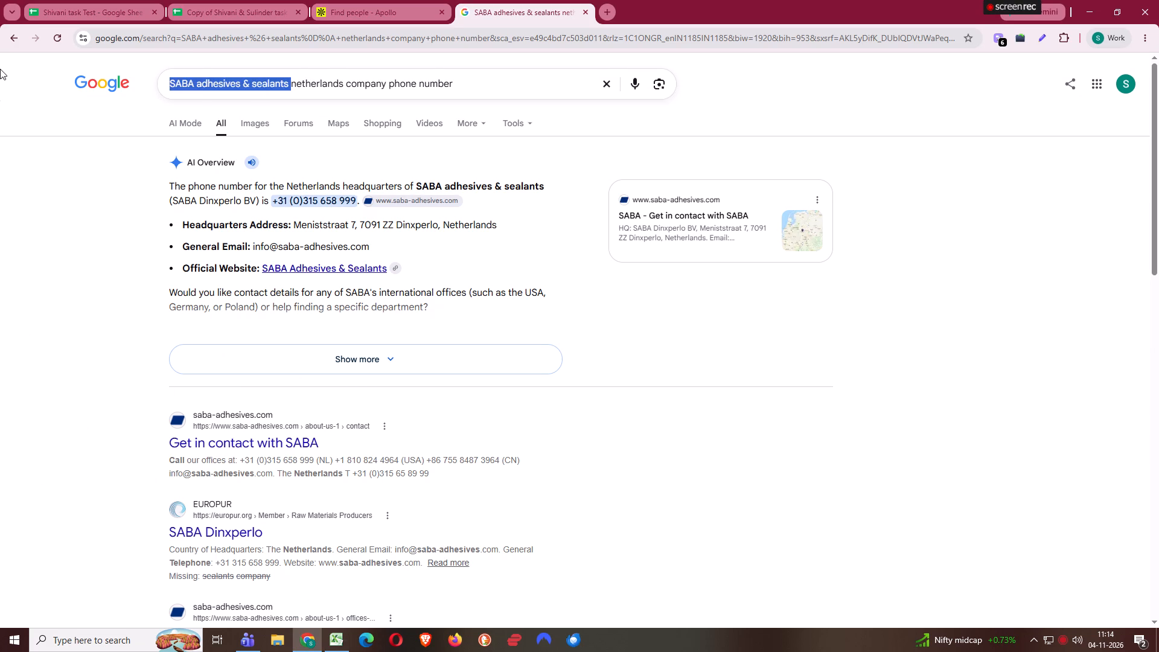
key(Return)
key(Return)
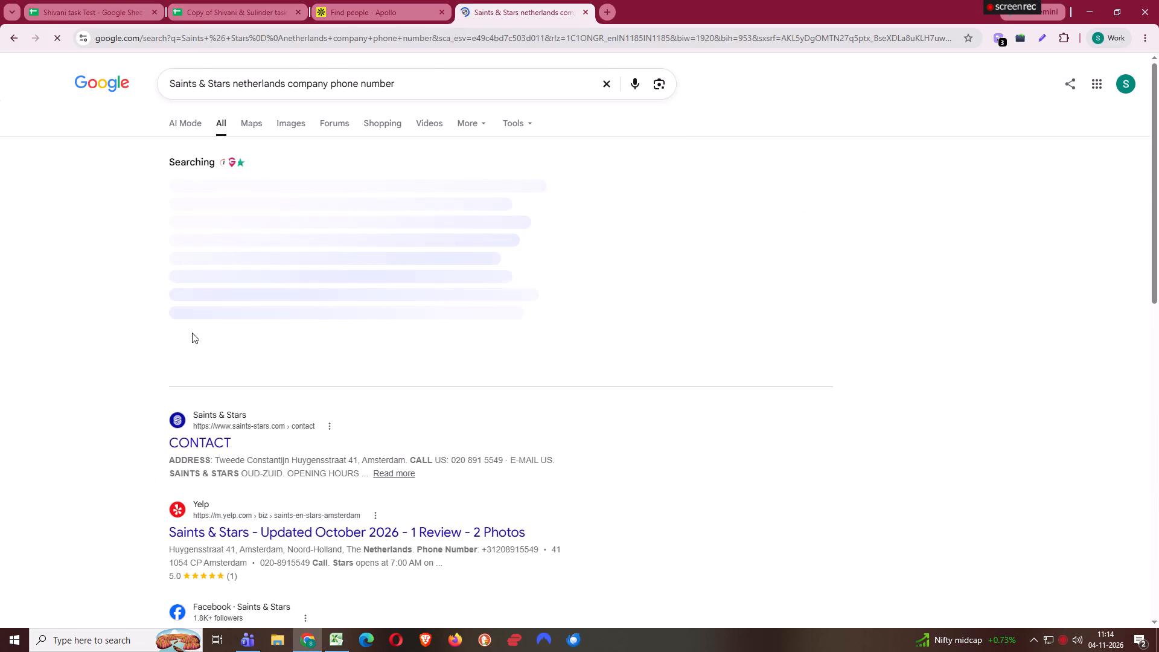
Copy the Central WhatsApp number from the Saints & Stars AI Overview and paste it into Excel cell M11.
alt+click(312, 226)
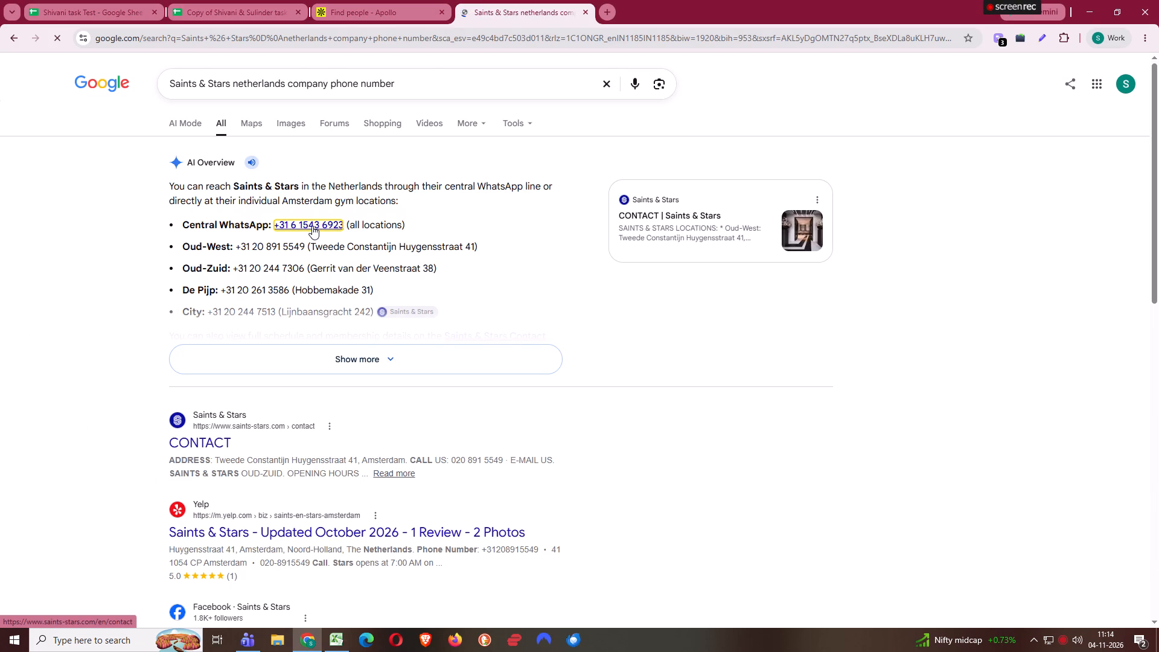
key(alt+Tab)
click(561, 124)
key(ctrl+v)
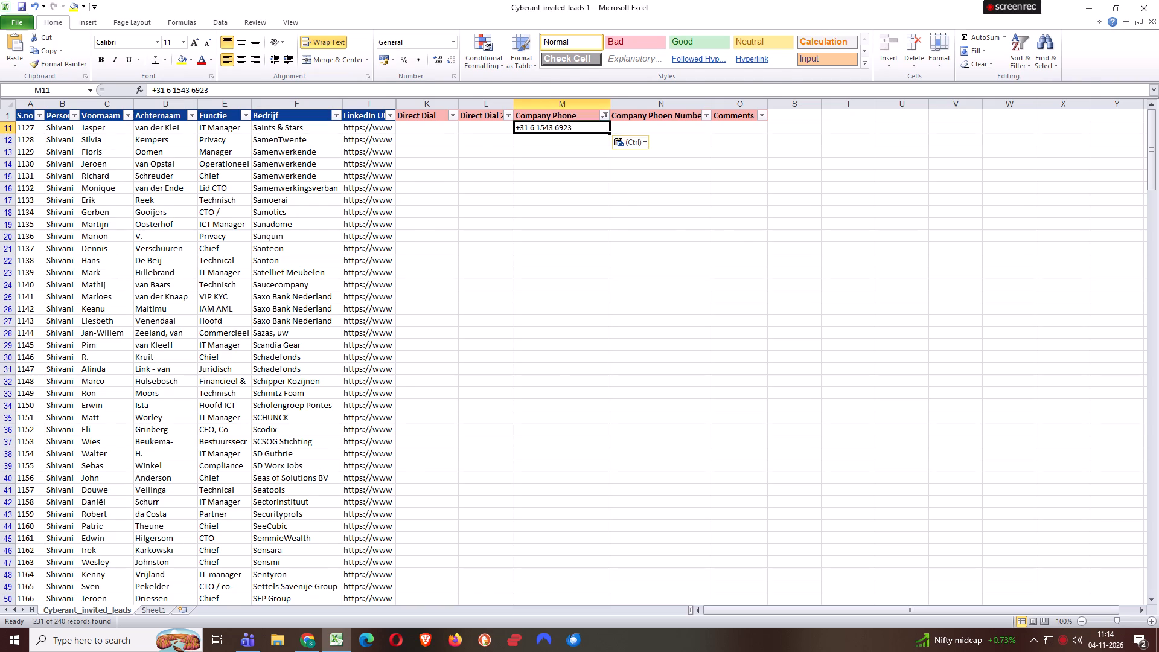
Copy the Oud-West phone number from Chrome's Saints & Stars AI Overview and enter it with a leading apostrophe in Excel cell N11.
key(alt+Tab)
drag(237, 246, 270, 247)
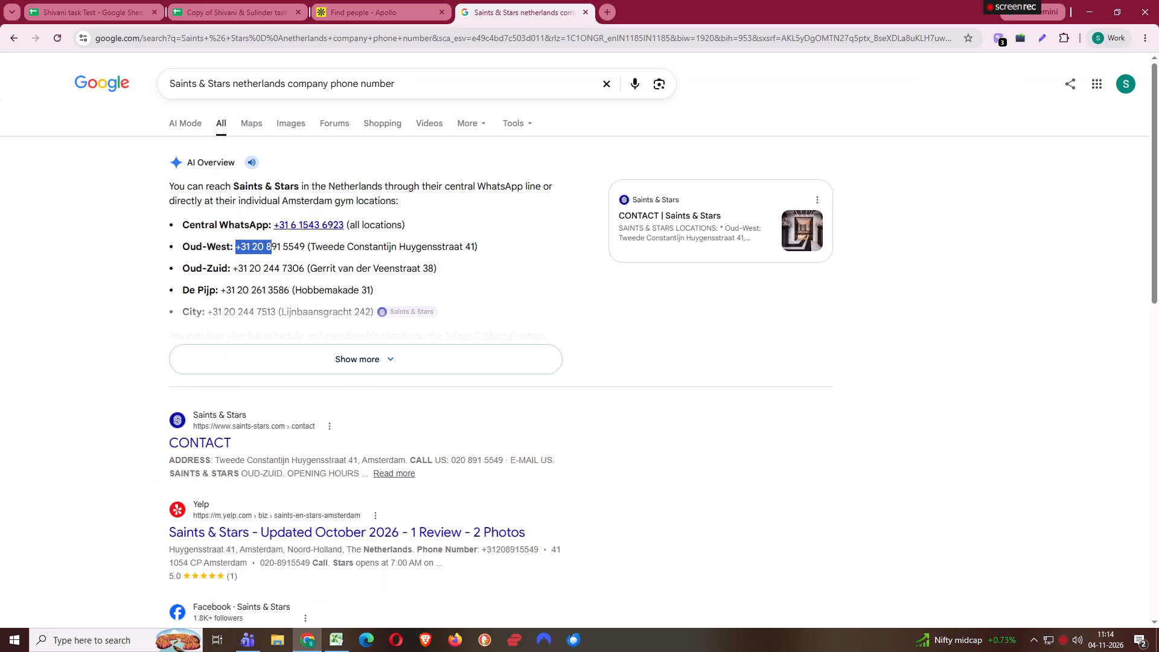
drag(270, 247, 305, 247)
key(ctrl+c)
key(ctrl+c)
key(alt+Tab)
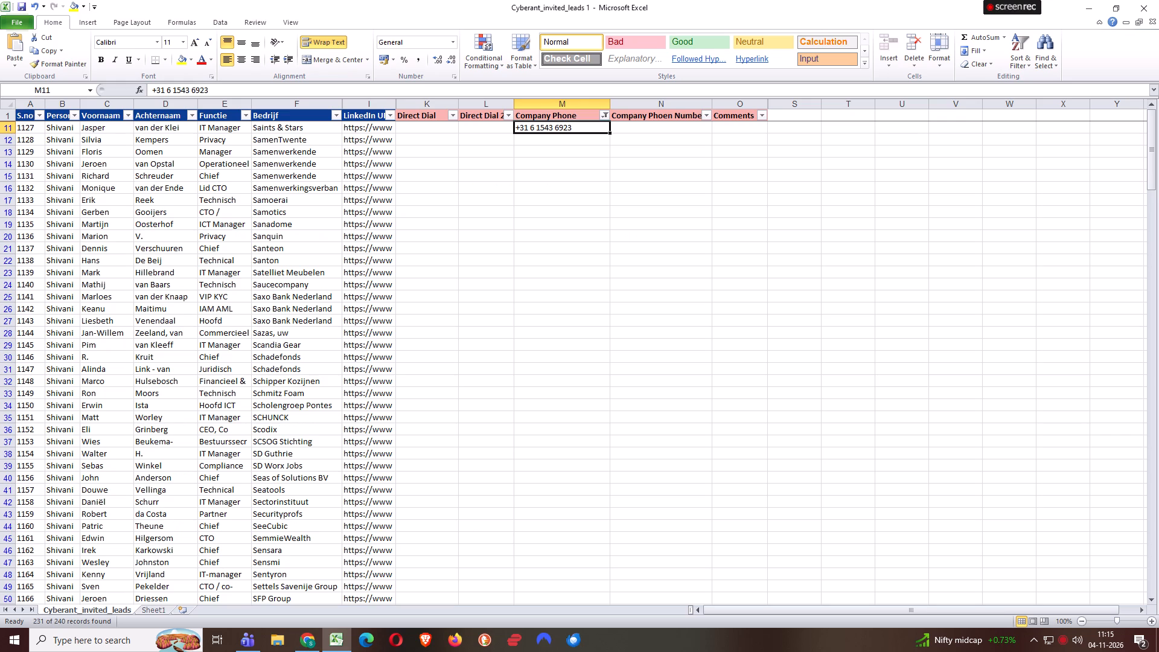
click(664, 127)
key(semicolon)
key(Insert)
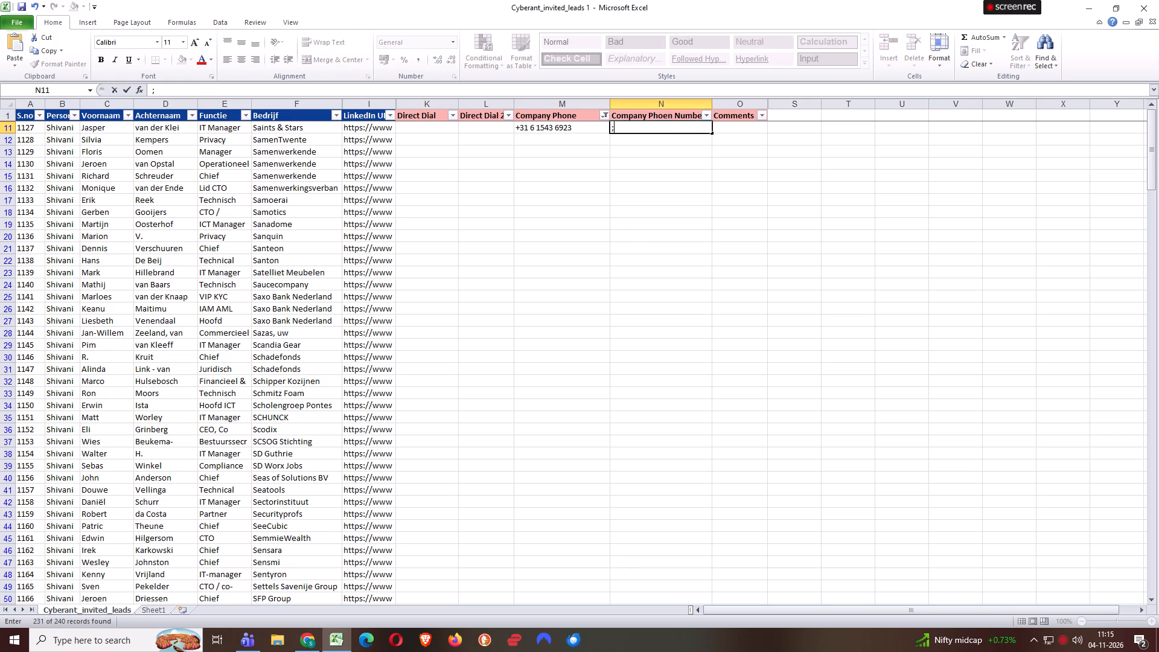
key(BackSpace)
key(BackSpace)
key(apostrophe)
key(ctrl+v)
click(621, 145)
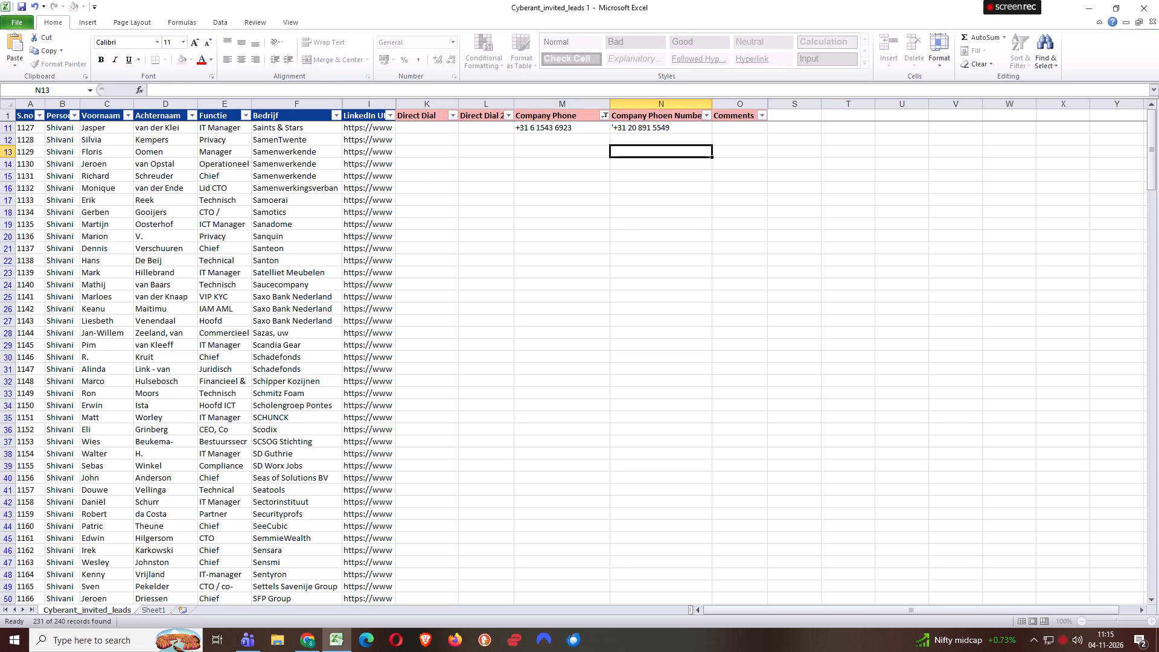
Reapply the blanks-only filter on the Company Phone Number column to hide completed row 11.
click(607, 116)
click(672, 337)
Select the company name SamenTwente in cell F12.
click(267, 124)
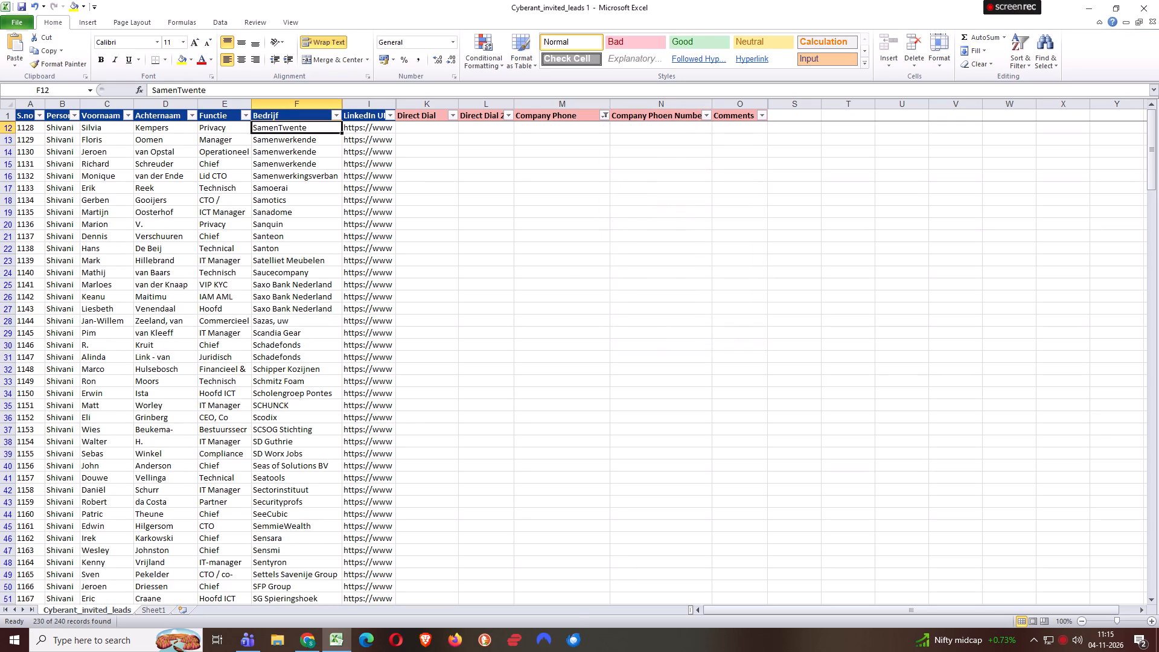
Copy the company name from cell F12 and search Google in Chrome for "SamenTwente netherlands company phone number".
key(ctrl+c)
key(alt+Tab)
drag(234, 88, 0, 51)
key(ctrl+v)
key(Return)
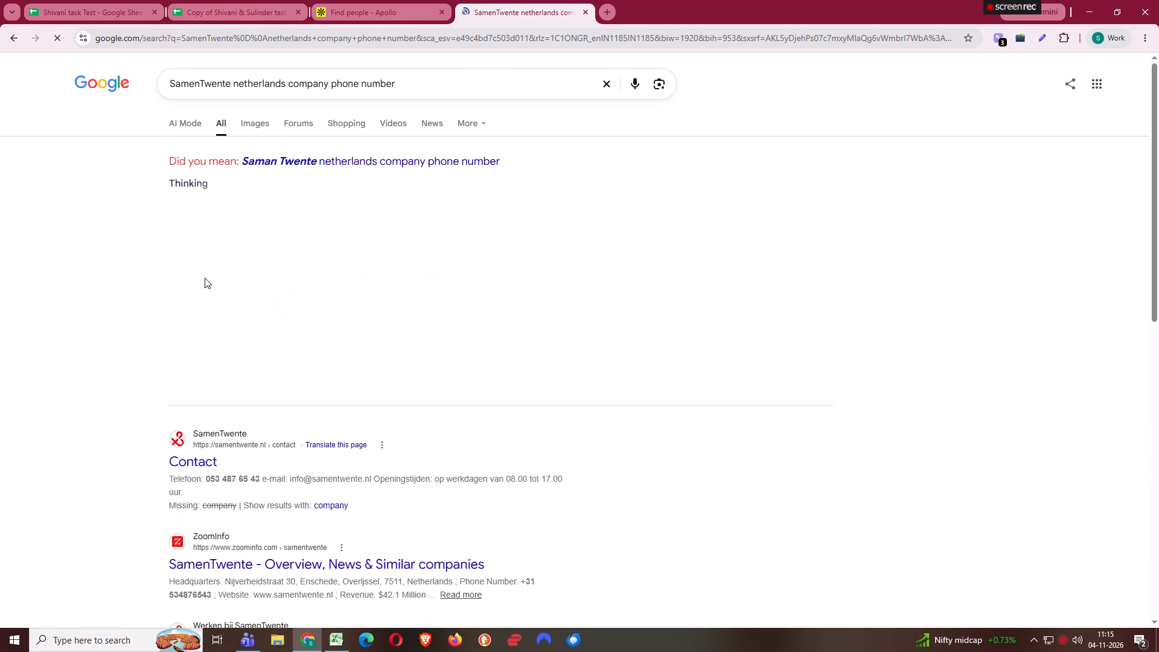
Copy SamenTwente's international phone number from the AI Overview and enter it as text in Excel cell M12.
alt+click(260, 220)
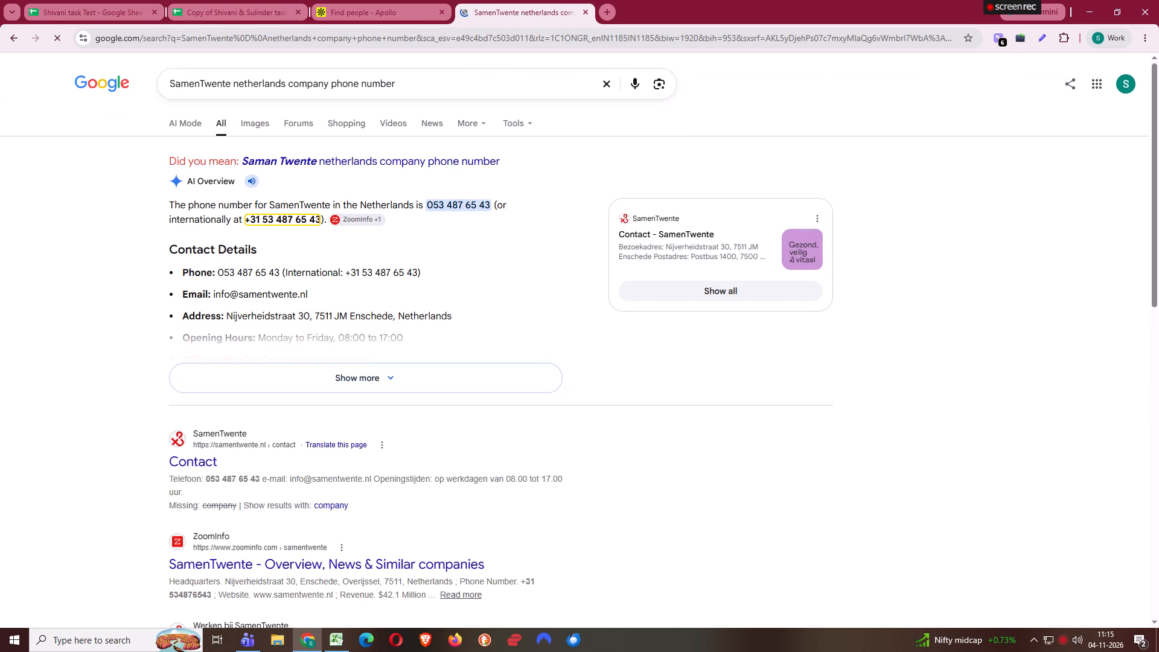
key(alt+Tab)
click(544, 129)
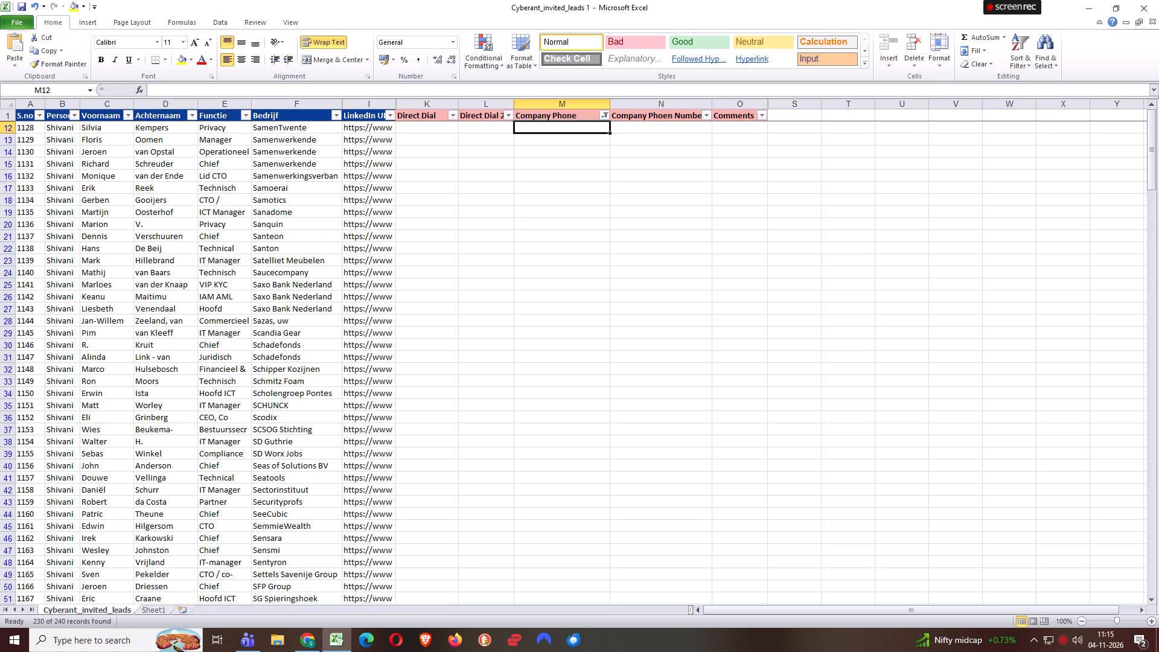
key(apostrophe)
key(ctrl+v)
Copy the company name from cell F13 and search Google in Chrome for "Samenwerkende Kinderopvang netherlands company phone number".
click(267, 140)
key(ctrl+c)
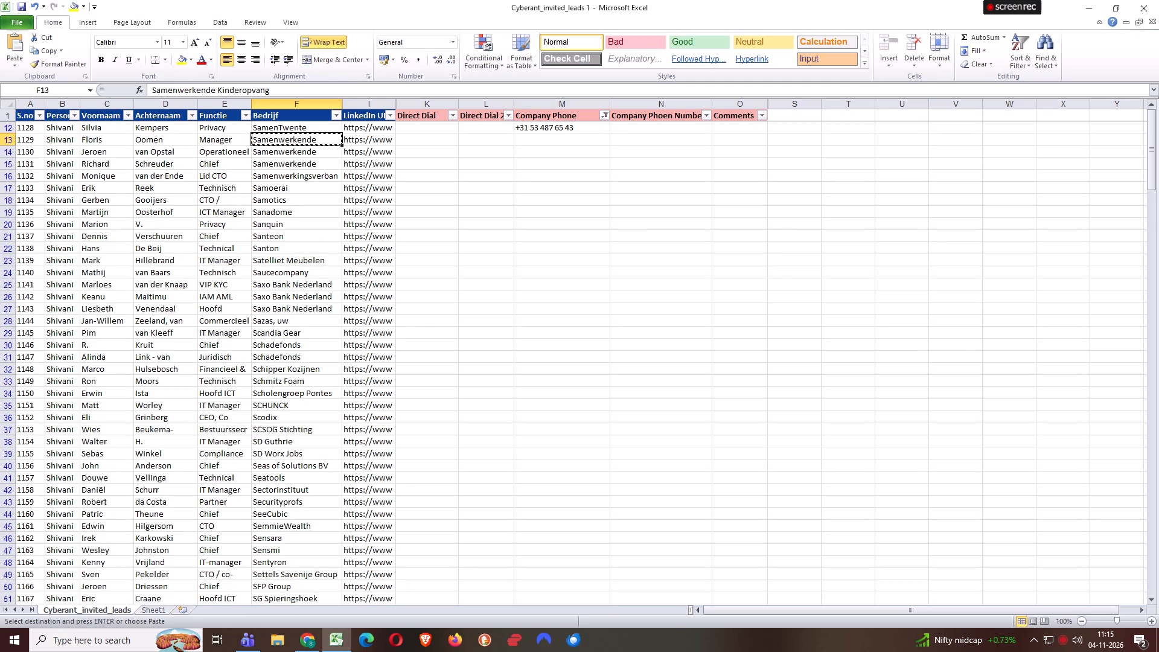
key(alt+Tab)
drag(231, 86, 0, 78)
key(ctrl+v)
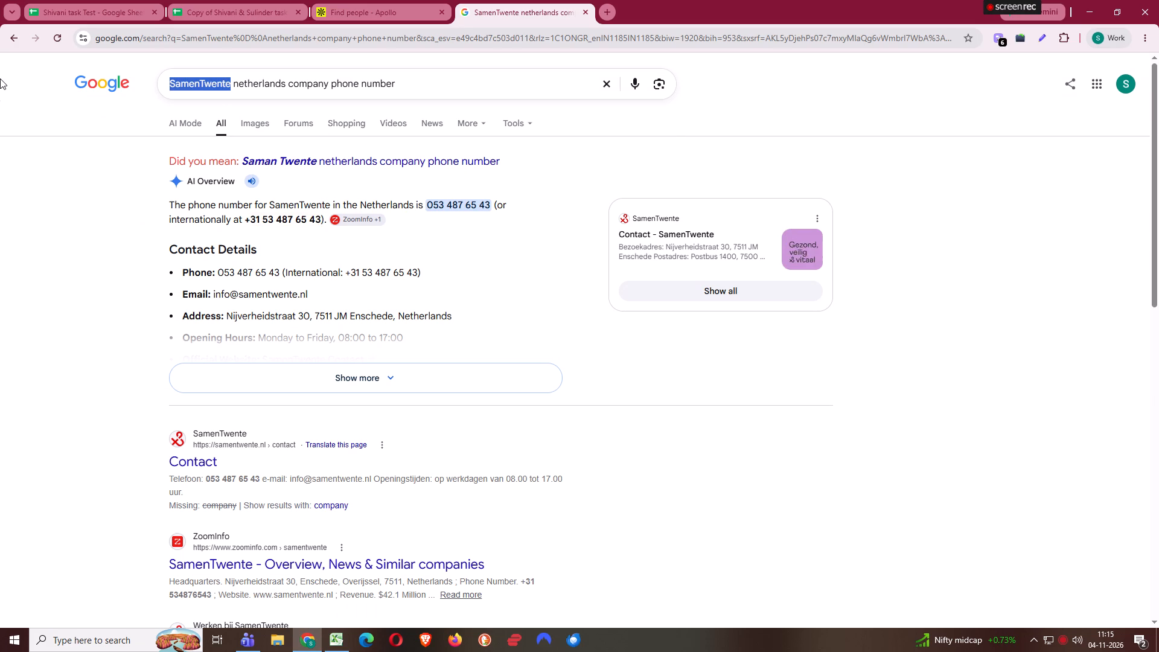
key(Return)
Reapply the blanks-only filter on the Company Phone Number column in Excel to hide completed row 12.
key(alt+Tab)
click(602, 119)
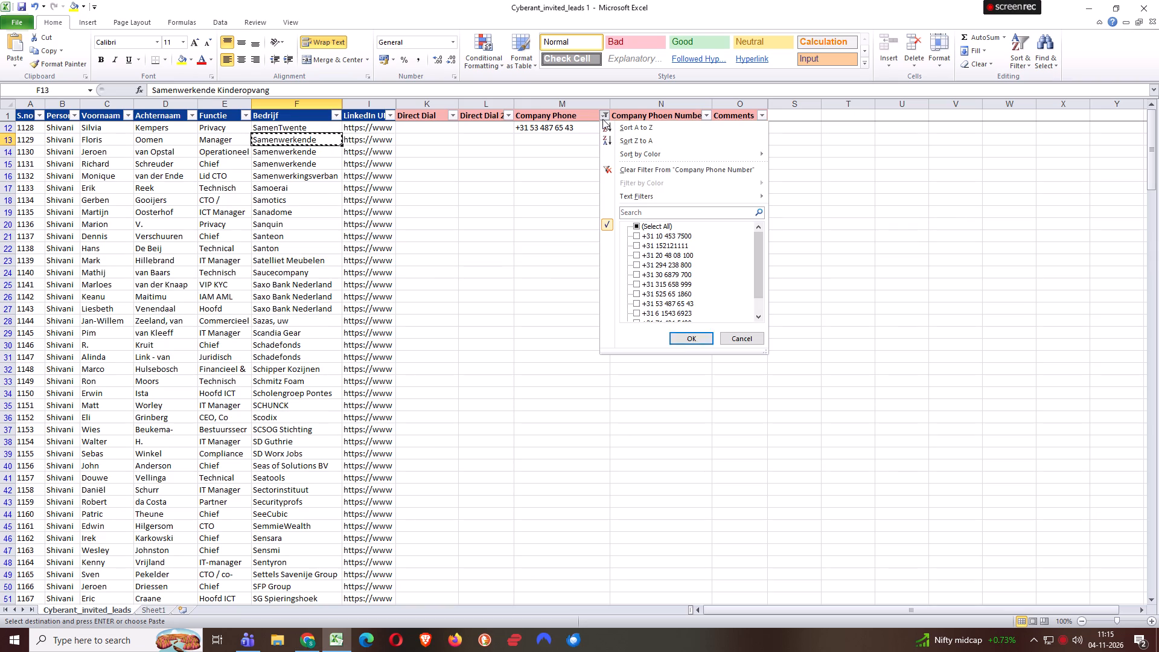
click(678, 334)
Copy Samenwerkende Kinderopvang's main +31 phone number from the AI Overview in Chrome and enter it as text in Excel cell M13.
key(alt+Tab)
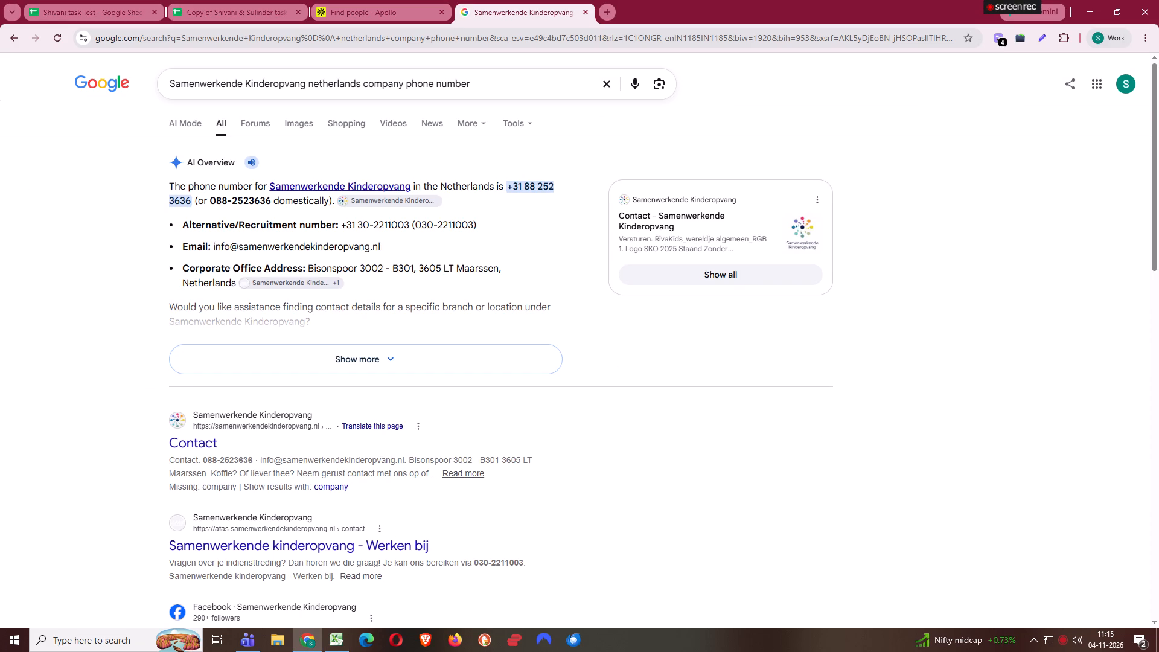
drag(508, 187, 290, 210)
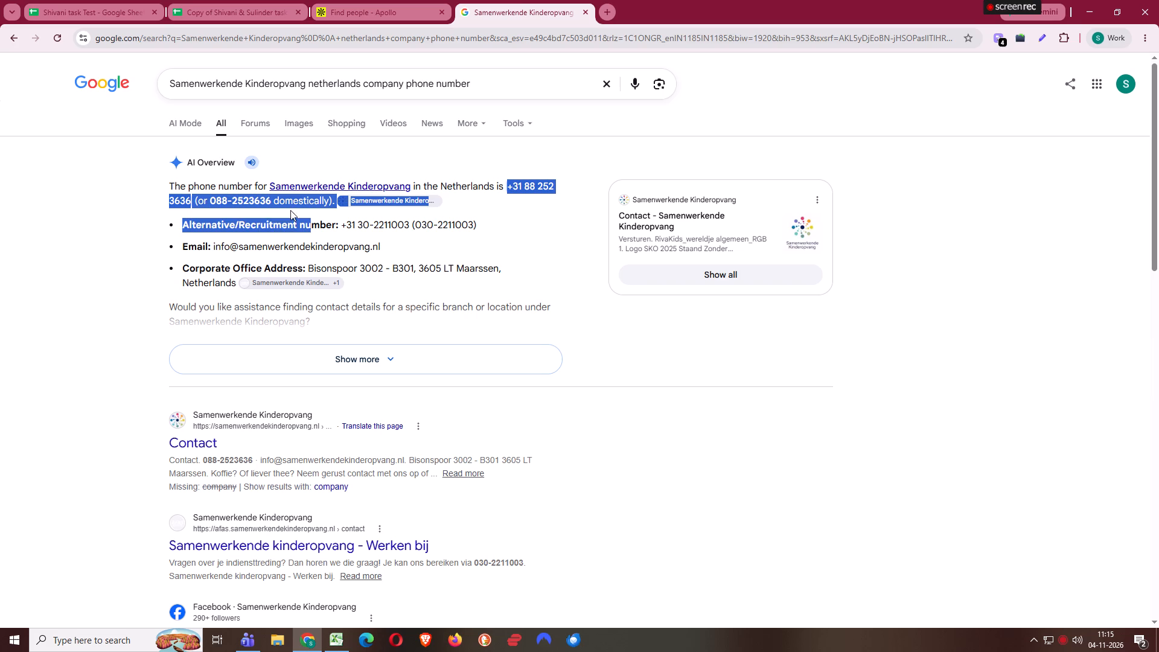
drag(290, 210, 190, 205)
key(ctrl+c)
key(ctrl+c)
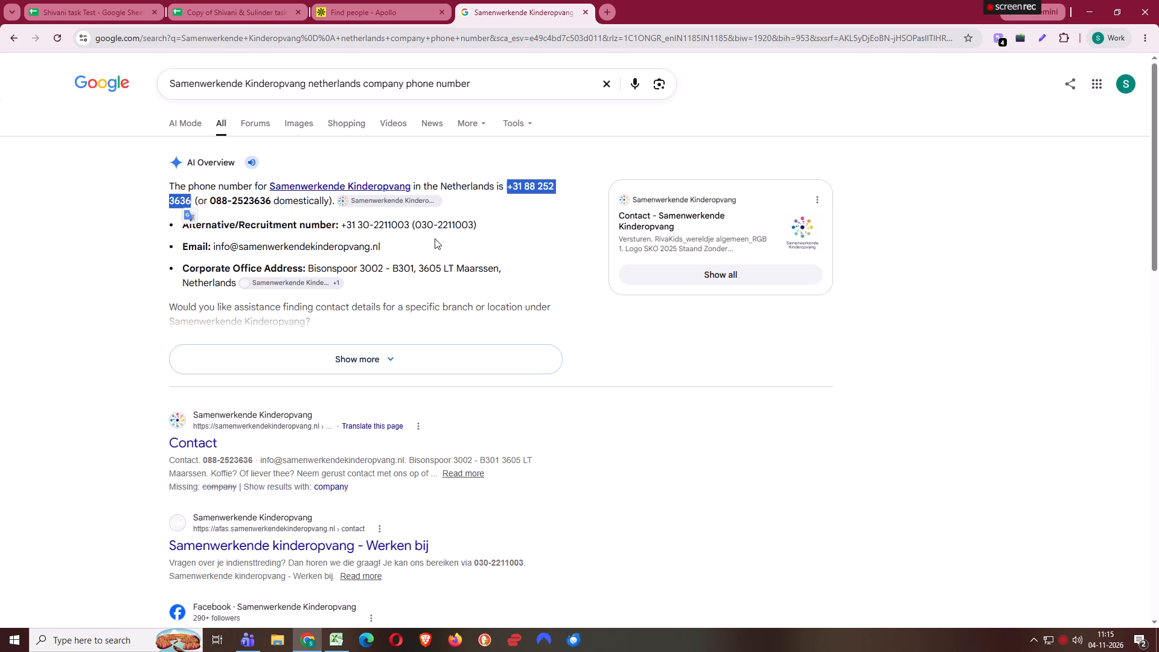
key(alt+Tab)
key(Right)
key(Right)
key(Right)
key(Right)
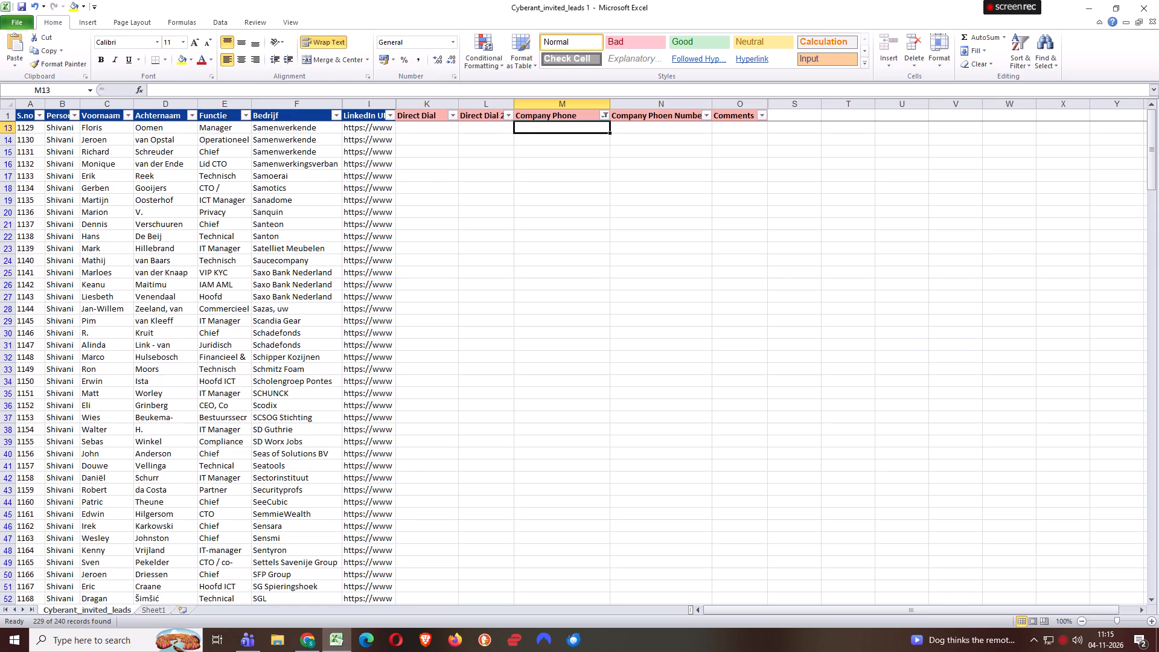
key(apostrophe)
key(ctrl+v)
click(574, 212)
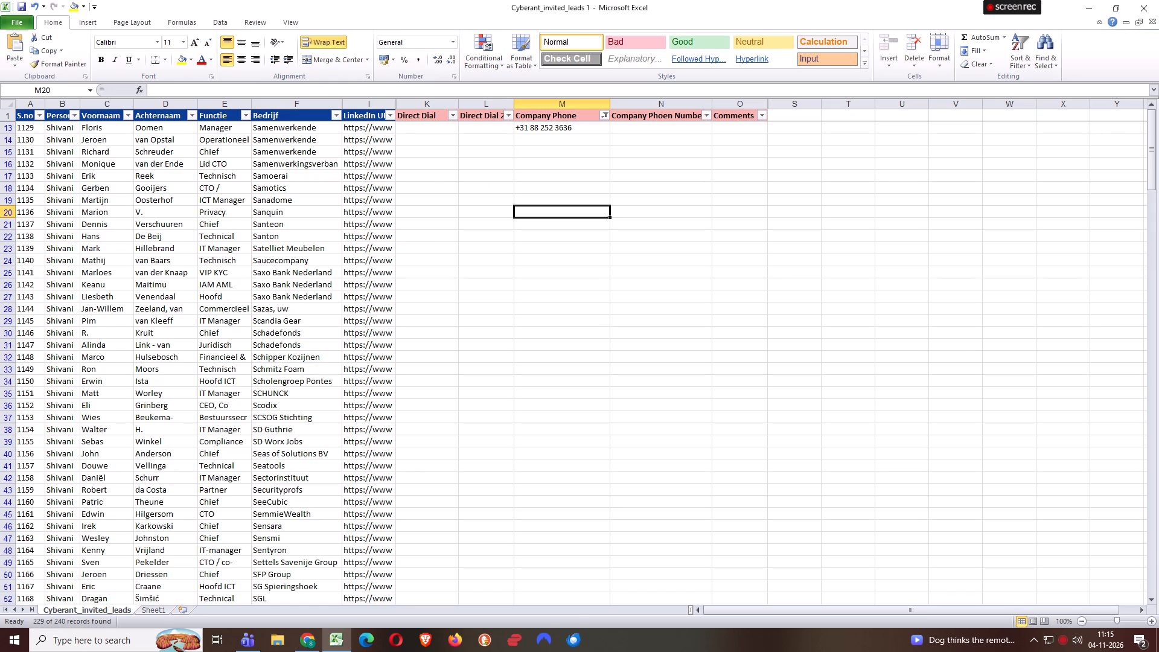
Copy the company name from cell F14 and search Google in Chrome for "Samenwerkende veiligheidsregio's Flevoland & Gooi en Vechtstreek netherlands company phone number".
click(287, 134)
key(ctrl+c)
key(alt+Tab)
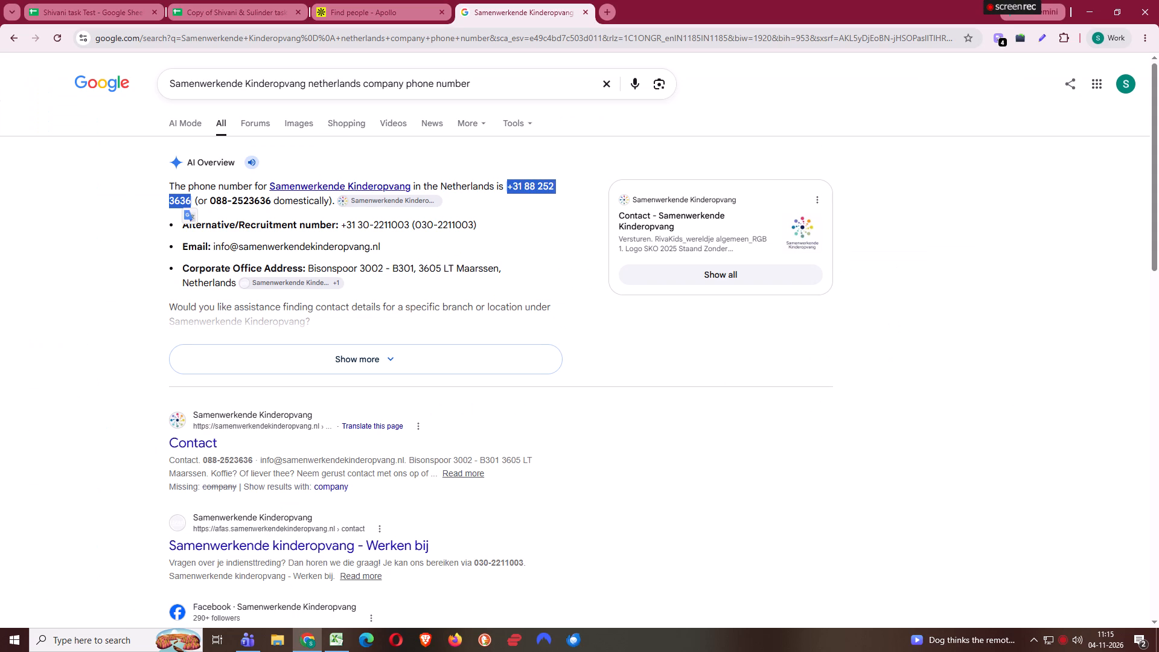
drag(304, 86, 144, 86)
key(ctrl+v)
key(Return)
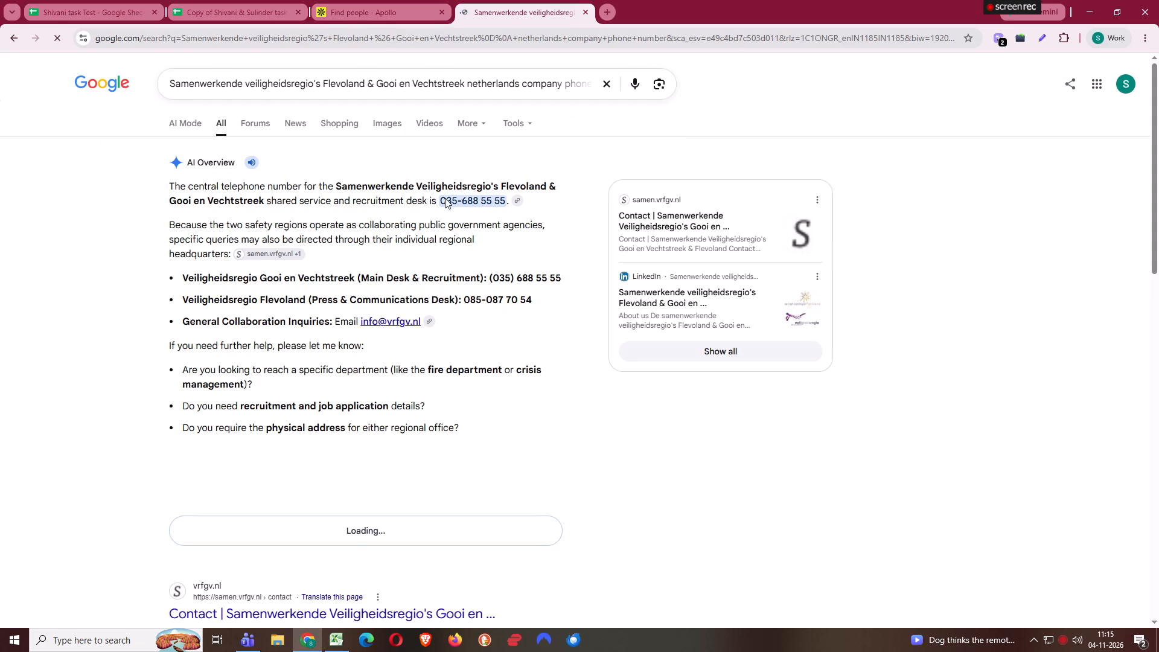
Copy the central telephone number from the AI Overview into Excel cell M14 as text, replacing its leading zero with "+31 " and removing the hyphen.
alt+click(446, 199)
key(alt+Tab)
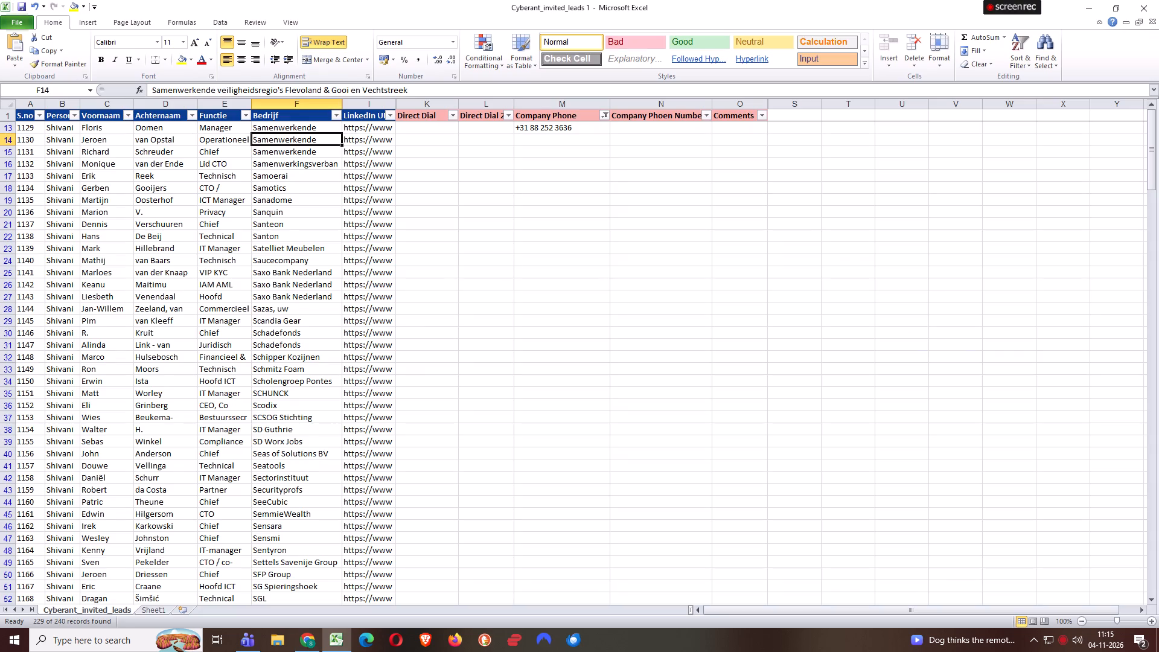
click(548, 142)
text('+)
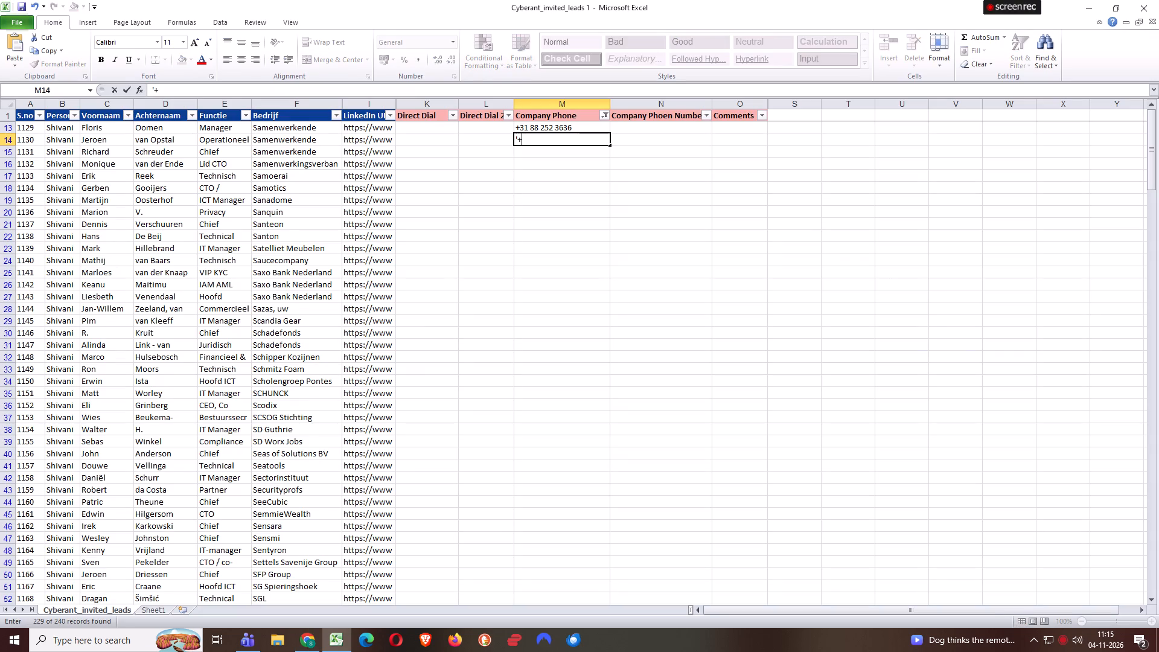
key(ctrl+v)
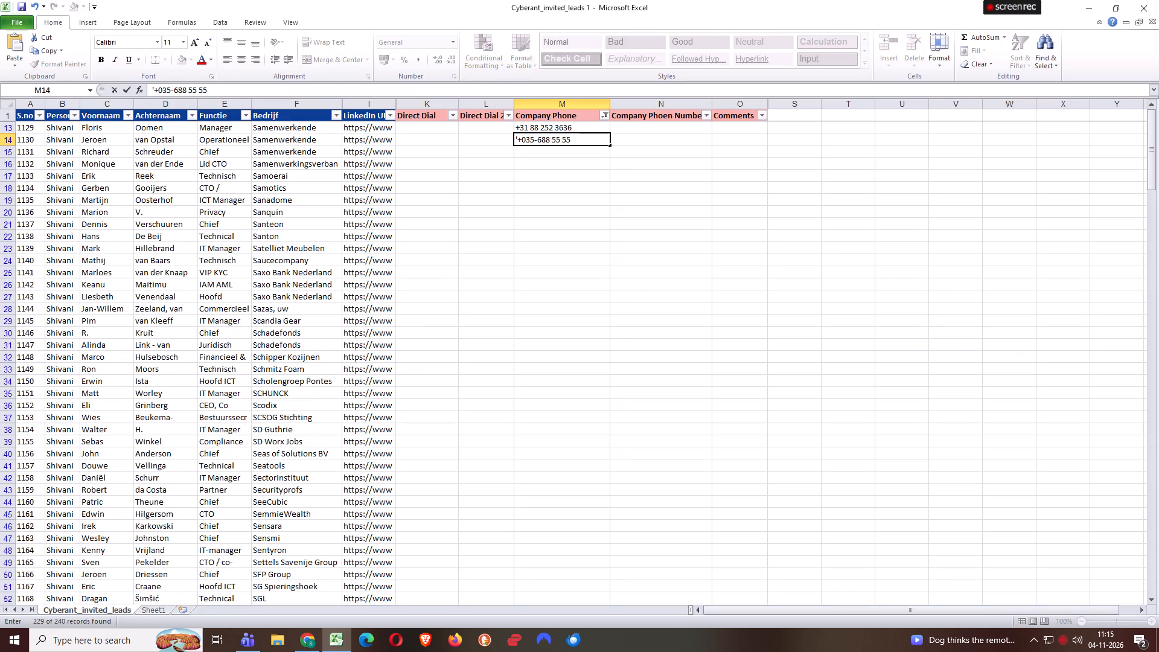
click(528, 136)
key(BackSpace)
text(31)
key(space)
click(543, 137)
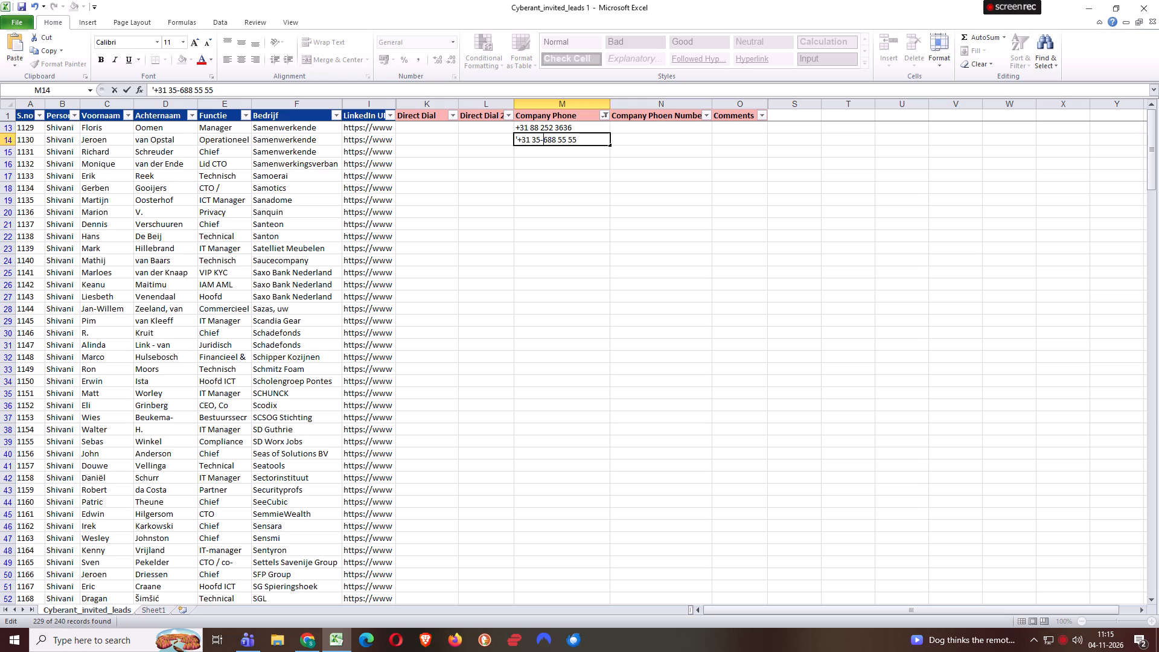
key(BackSpace)
click(584, 179)
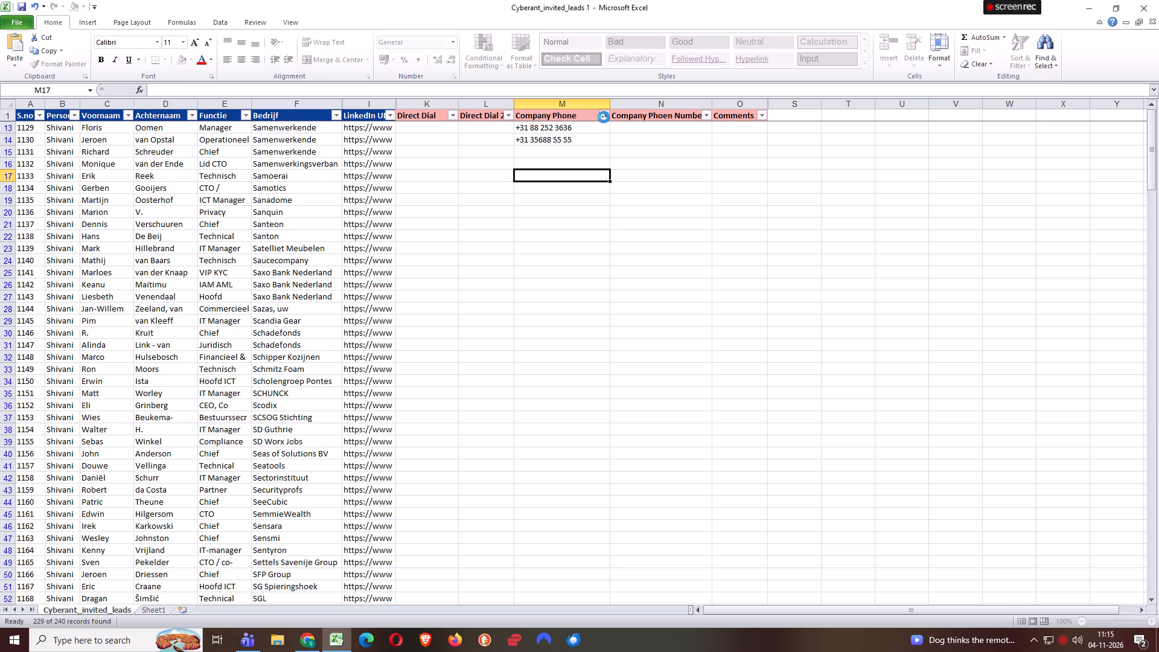
Reapply the blanks-only filter on the Company Phone Number column to hide completed rows 13 and 14.
click(604, 117)
click(691, 344)
Copy the company name from cell F15 and search Google in Chrome for "Samenwerkende veiligheidsregio's Flevoland & Gooi en Vechtstreek netherlands company phone number".
click(298, 126)
key(ctrl+c)
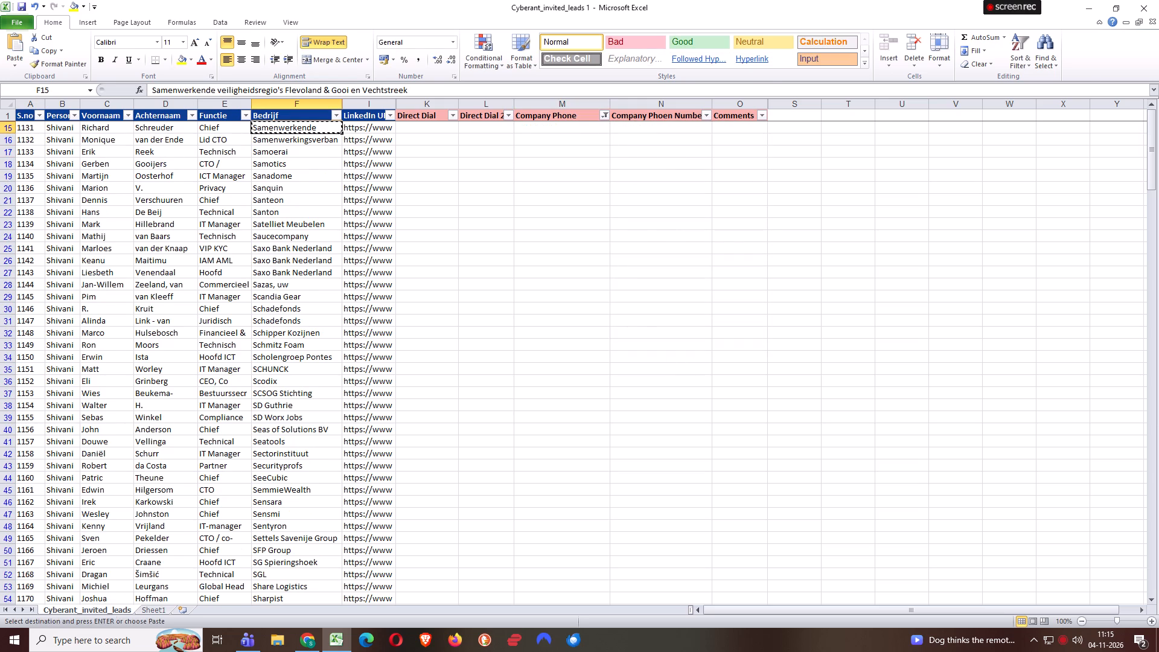
key(alt+Tab)
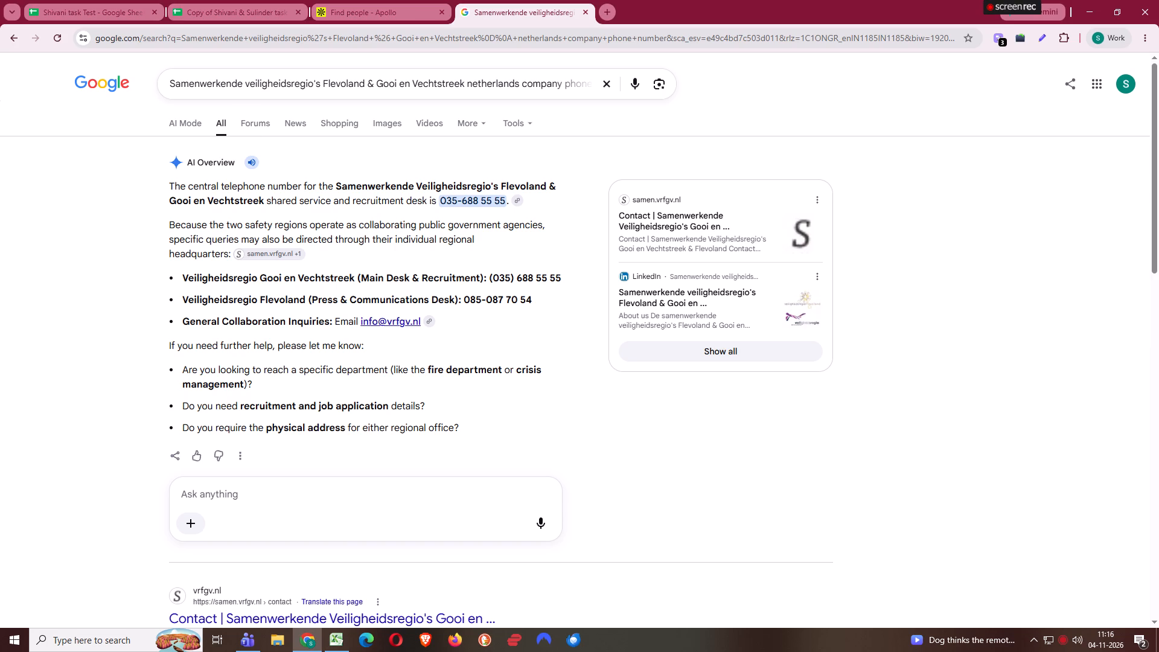
drag(467, 84, 0, 64)
key(ctrl+v)
key(Return)
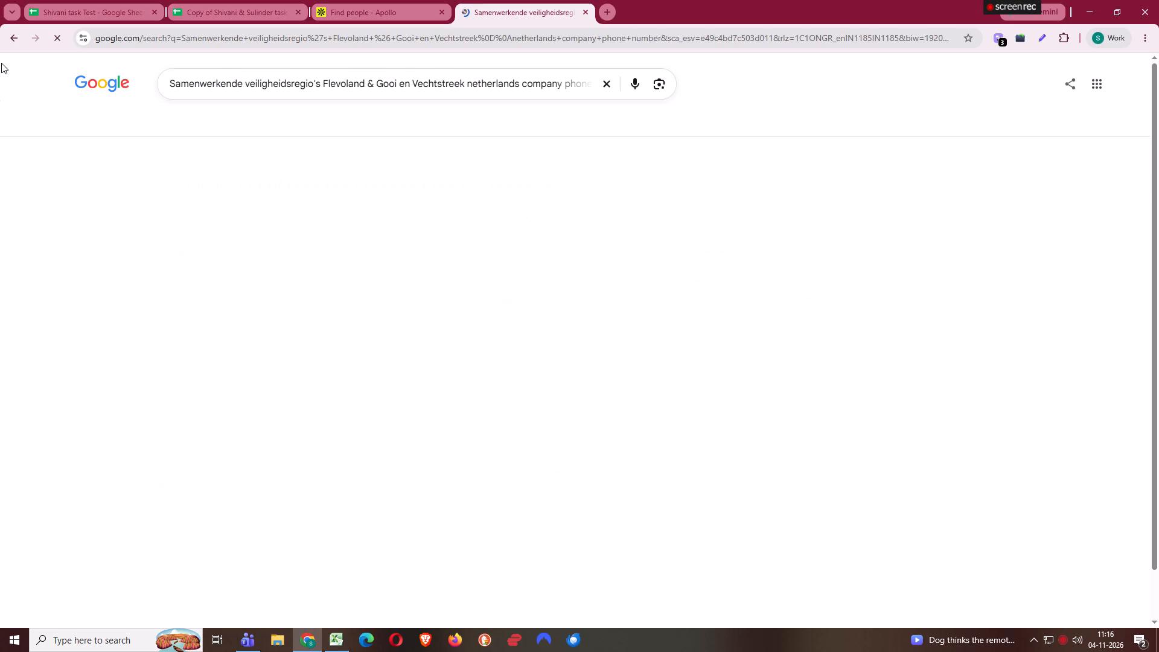
Copy the Veiligheidsregio Gooi en Vechtstreek general line from the AI Overview into Excel cell M15 as text, prefixed with "+31 ".
scroll(1, 63, up, 1)
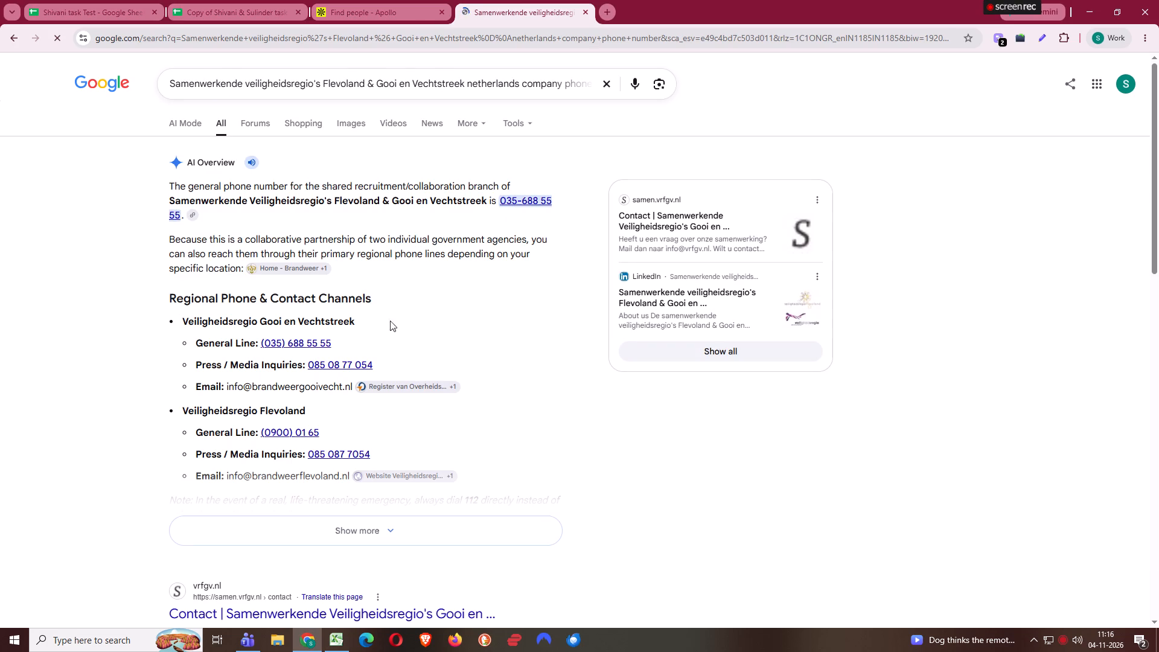
alt+click(296, 340)
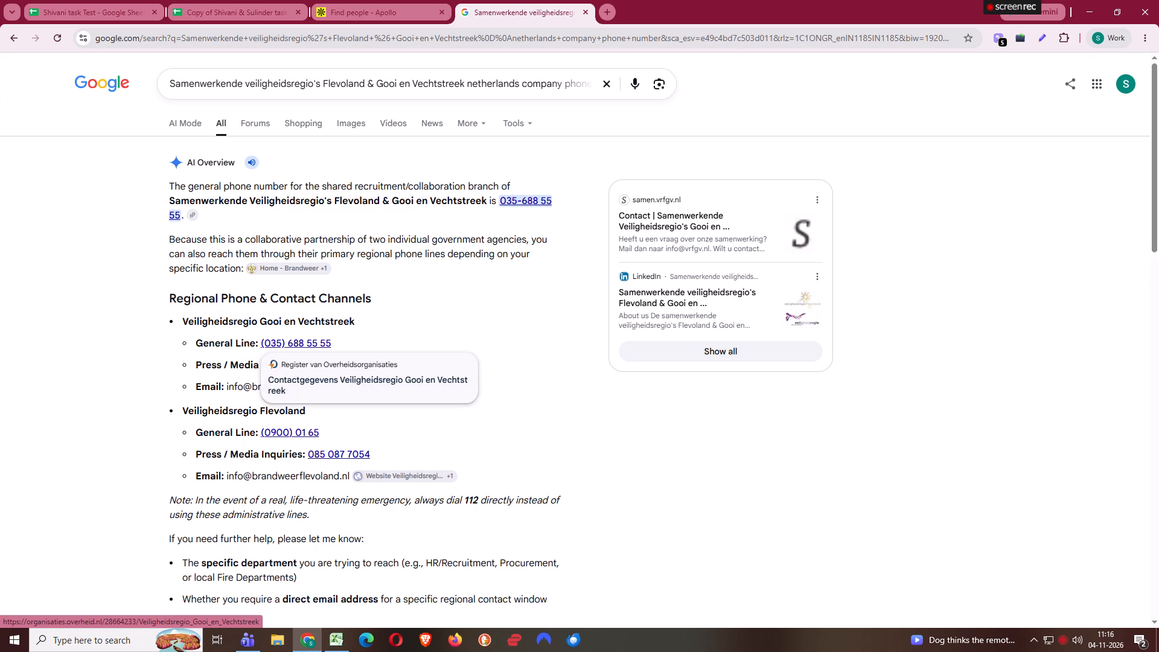
alt+click(299, 340)
key(alt+Tab)
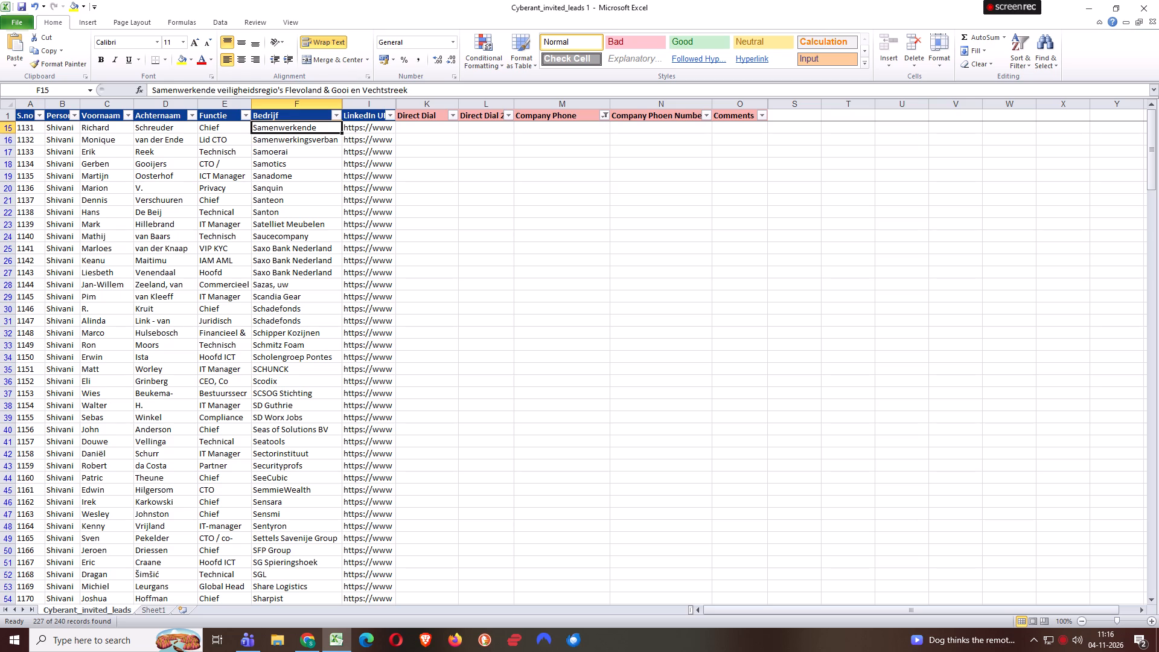
click(566, 133)
text('+31)
key(space)
key(ctrl+v)
scroll(566, 133, up, 1)
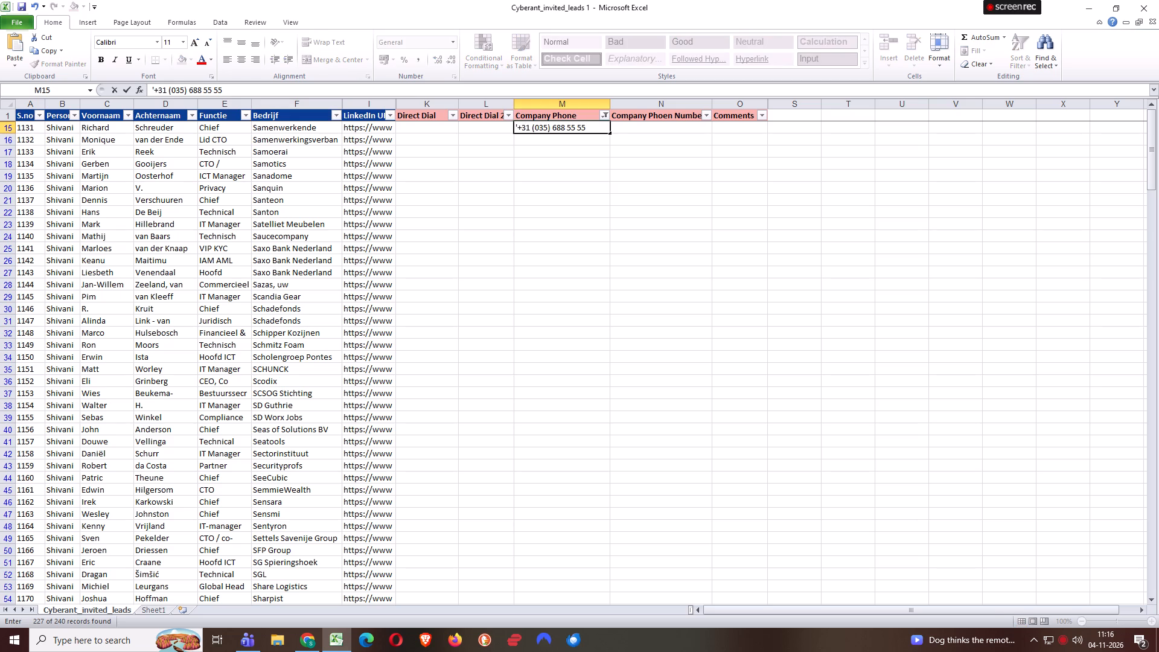
Remove the parentheses, leading zero and space after the area code from the number in M15, keeping the space after "+31".
click(553, 125)
key(BackSpace)
key(BackSpace)
key(ctrl+z)
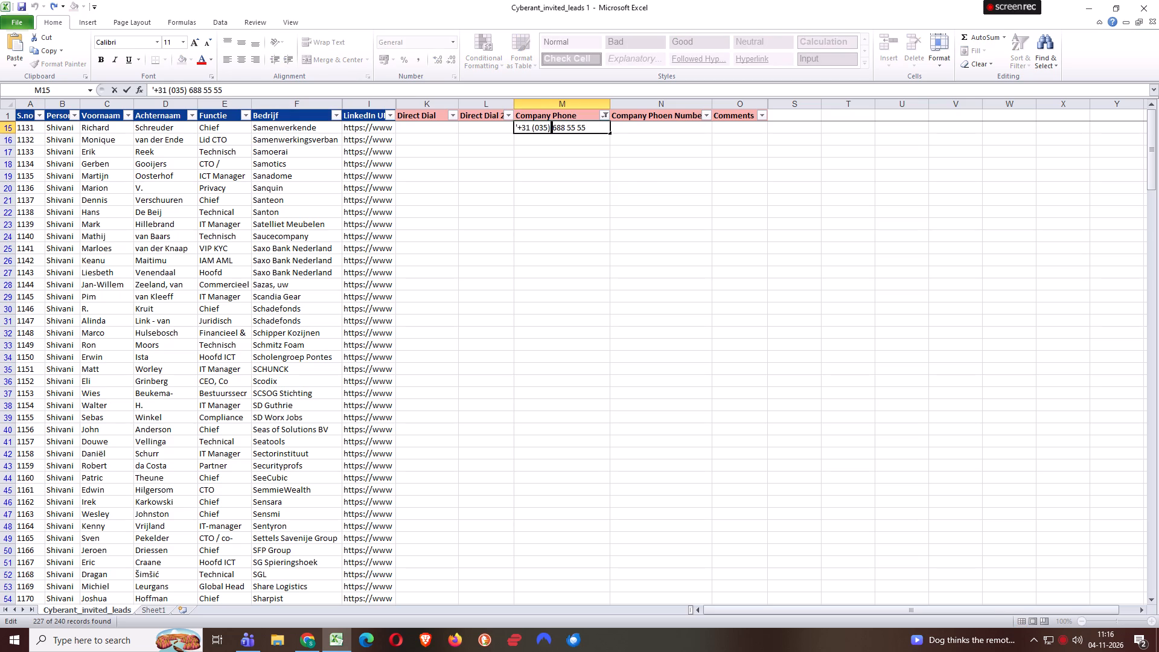
key(BackSpace)
key(BackSpace)
key(Left)
key(Left)
key(Left)
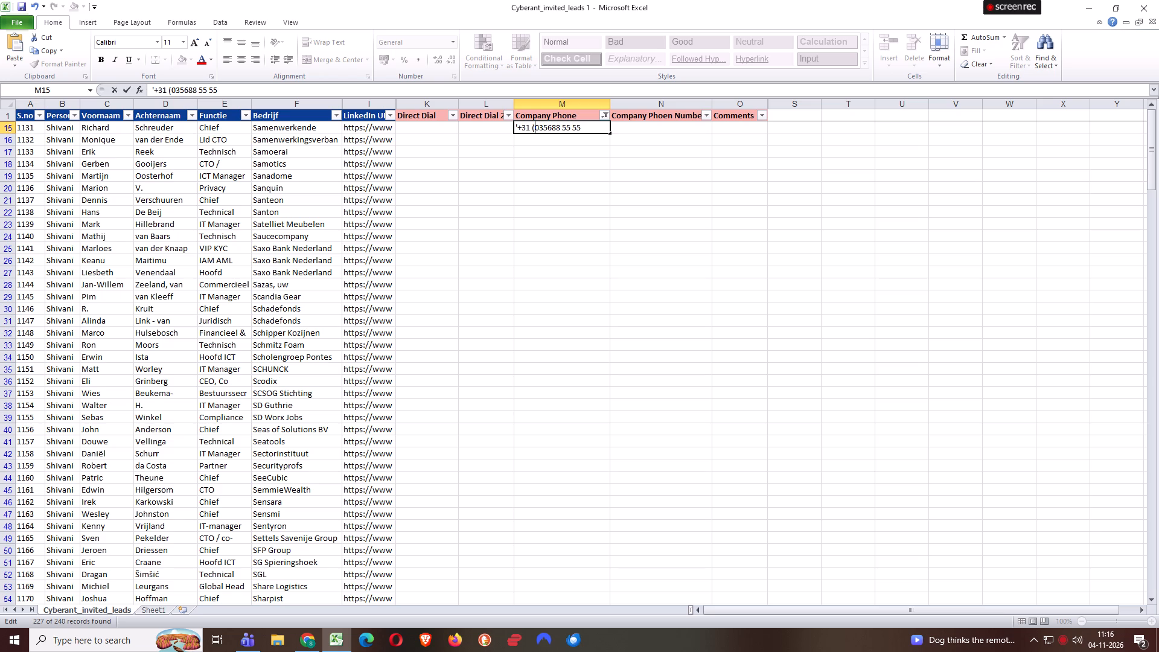
key(BackSpace)
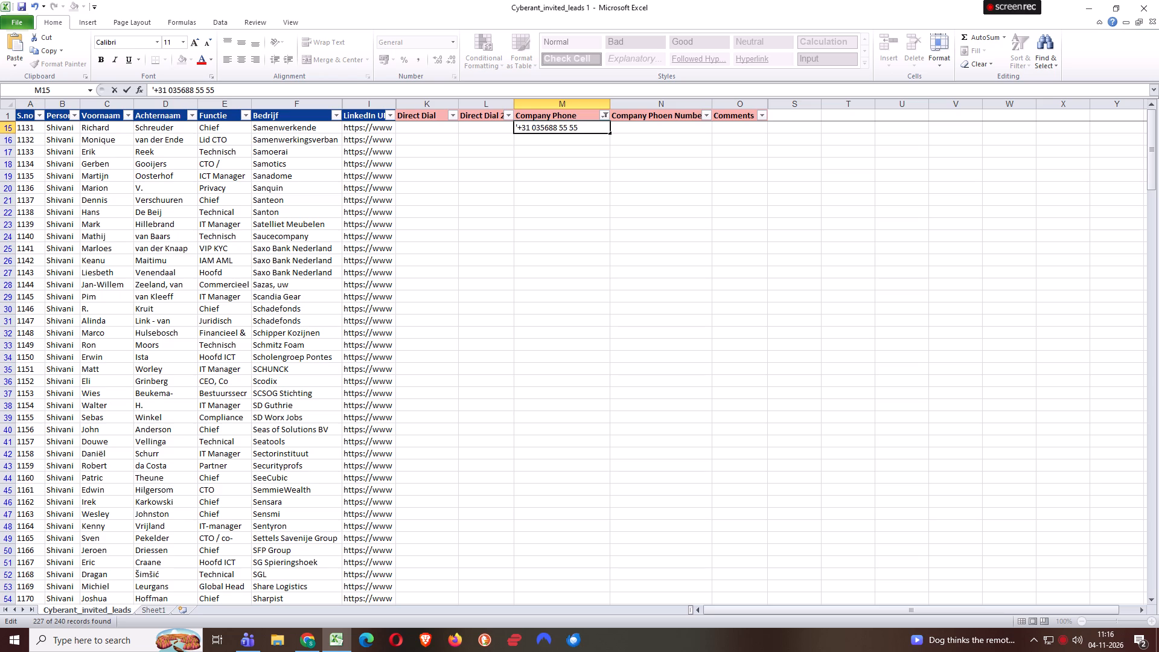
key(Right)
key(BackSpace)
key(BackSpace)
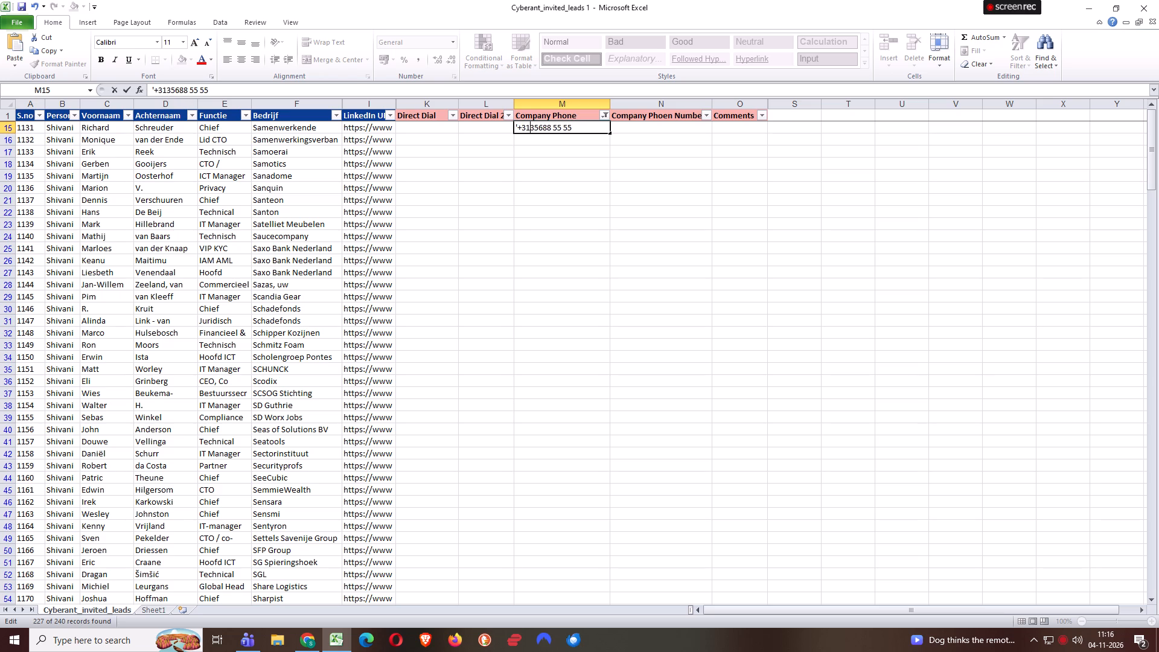
key(space)
click(643, 171)
key(alt+Tab)
key(alt+Tab)
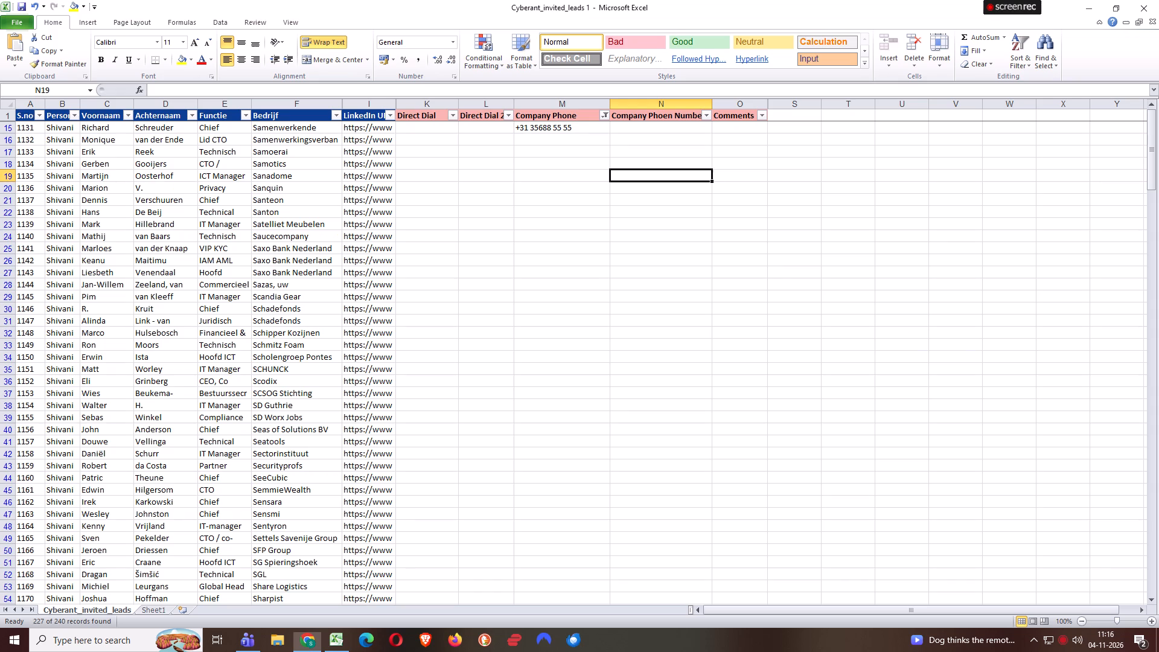
Reapply the blanks-only filter on the Company Phone Number column to hide completed row 15.
click(601, 115)
click(676, 336)
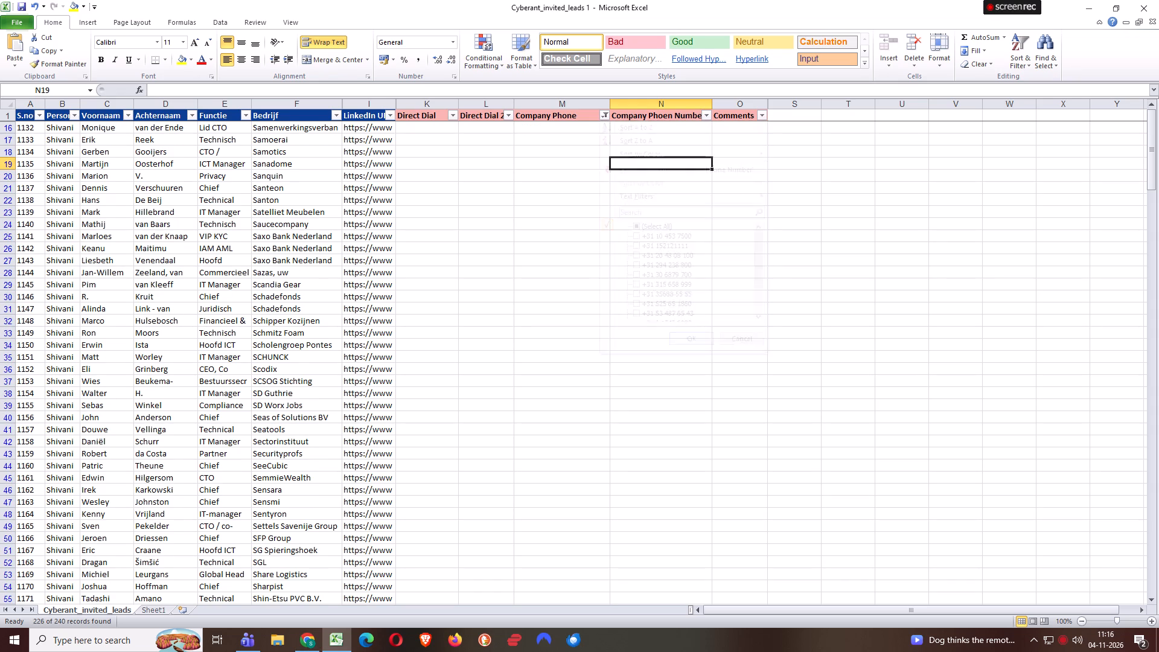
Copy the company name from cell F16 and search Google in Chrome for "Samenwerkingsverband VO-VSO Nijmegen e.o. netherlands company phone number".
click(226, 128)
click(290, 131)
key(ctrl+c)
key(alt+Tab)
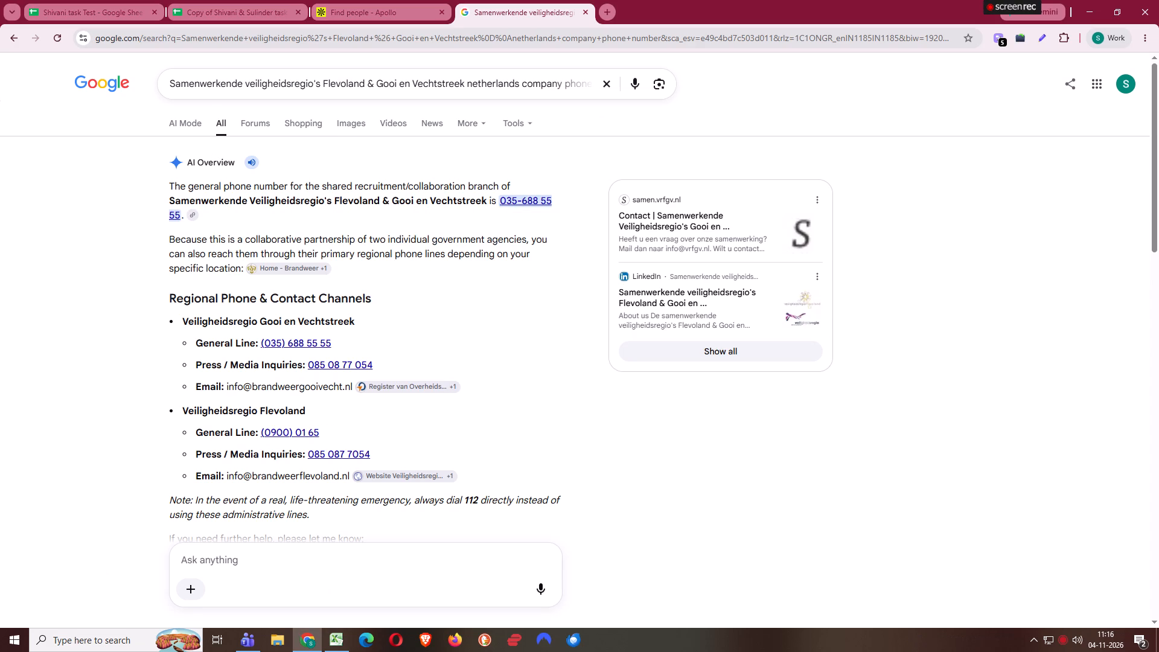
drag(466, 83, 0, 75)
key(ctrl+v)
key(Return)
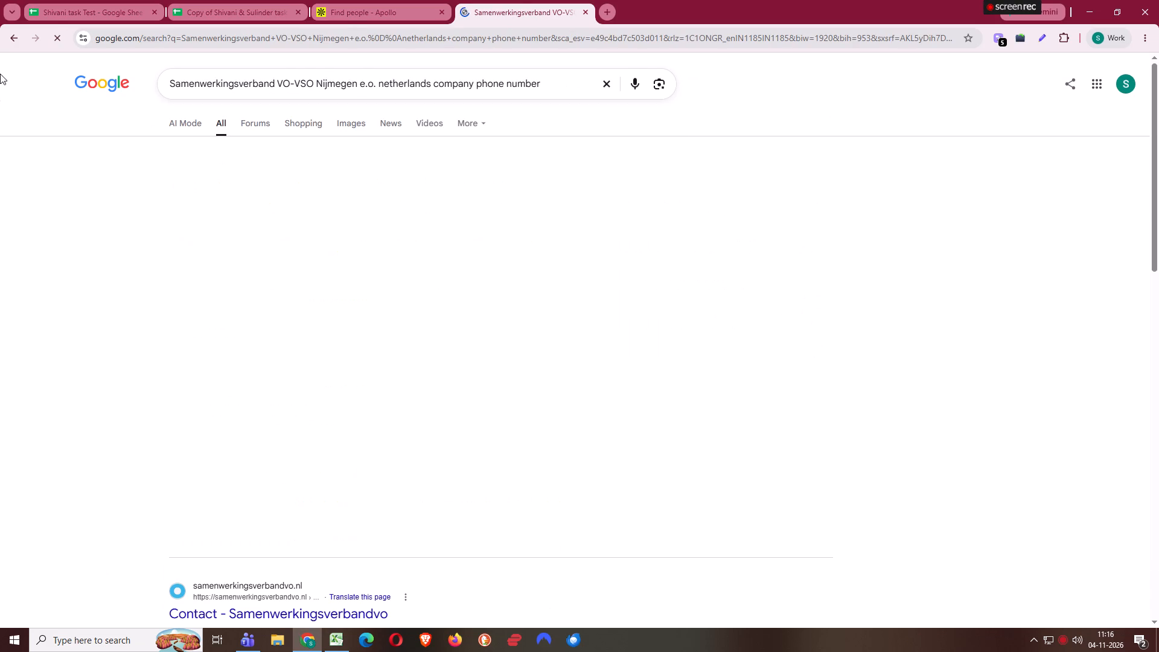
Copy the international "+31" phone number from the AI Overview into Excel cell M16 as text.
scroll(0, 74, up, 1)
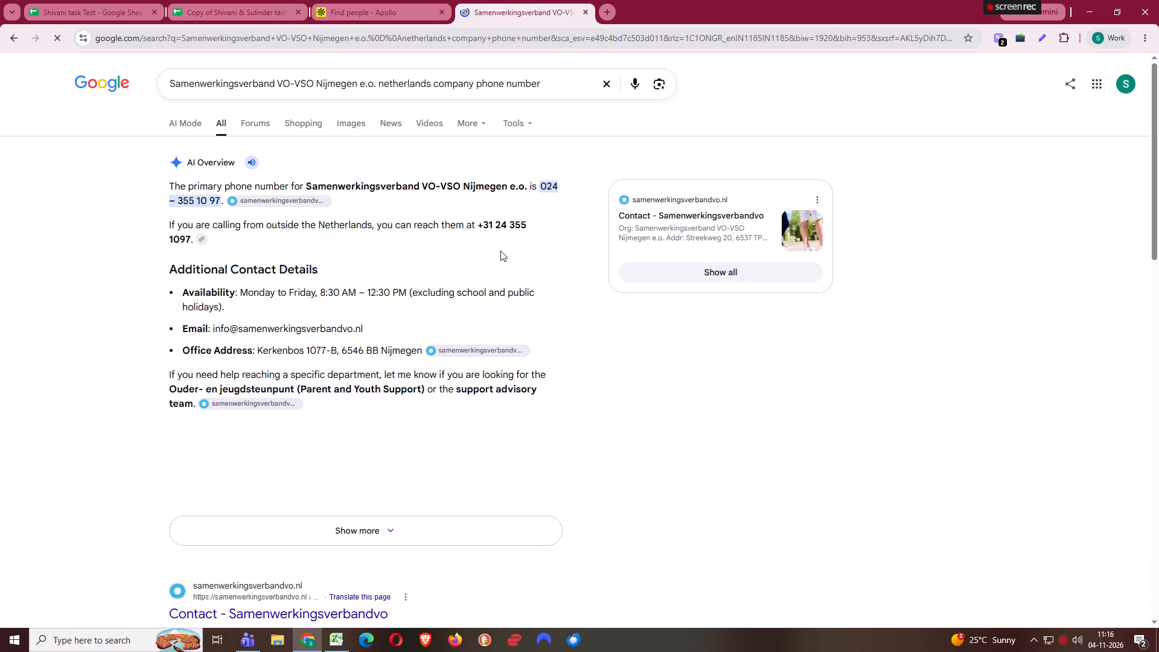
drag(481, 222, 513, 224)
click(478, 224)
drag(478, 224, 527, 226)
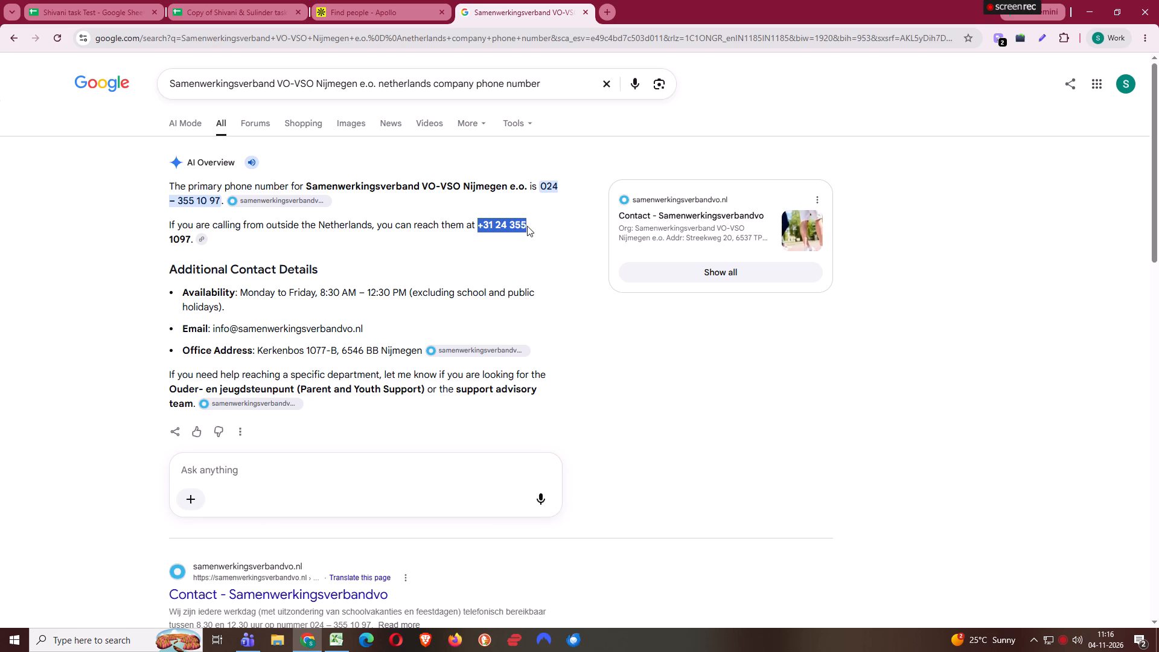
drag(527, 226, 188, 245)
key(ctrl+c)
key(ctrl+c)
key(ctrl+c)
key(ctrl+c)
key(ctrl+c)
key(ctrl+c)
key(ctrl+c)
key(alt+Tab)
click(557, 127)
key(apostrophe)
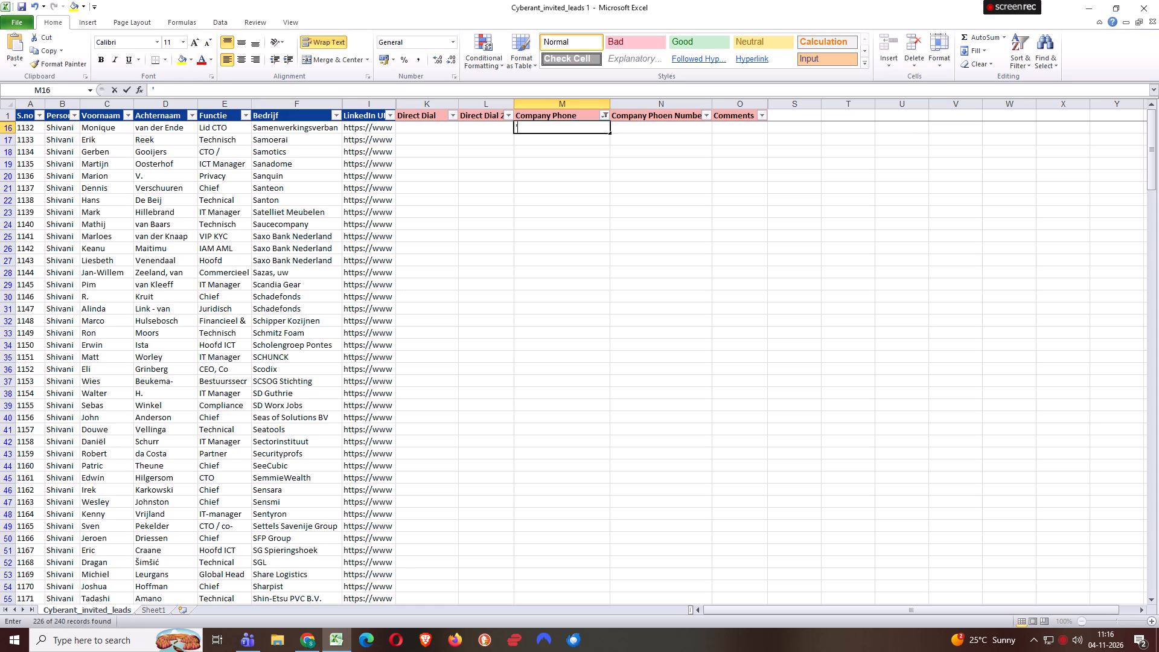
key(ctrl+v)
click(442, 223)
Copy the company name from cell F17 and search Google in Chrome for "Samoerai . netherlands company phone number".
click(308, 143)
key(ctrl+c)
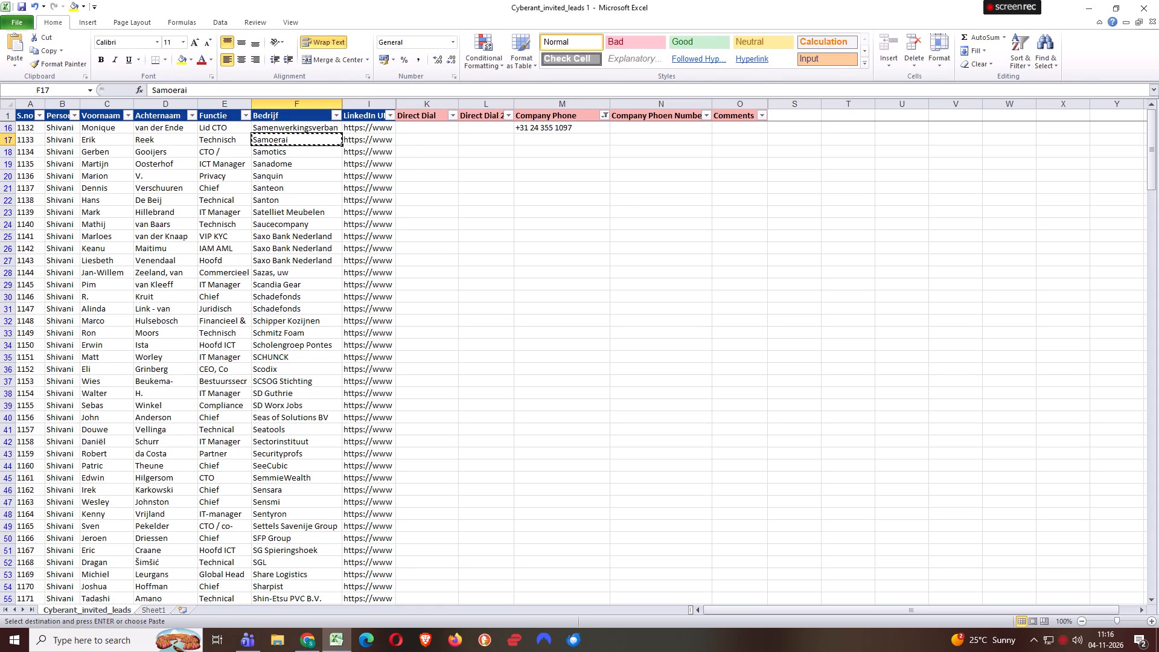
key(alt+Tab)
click(382, 88)
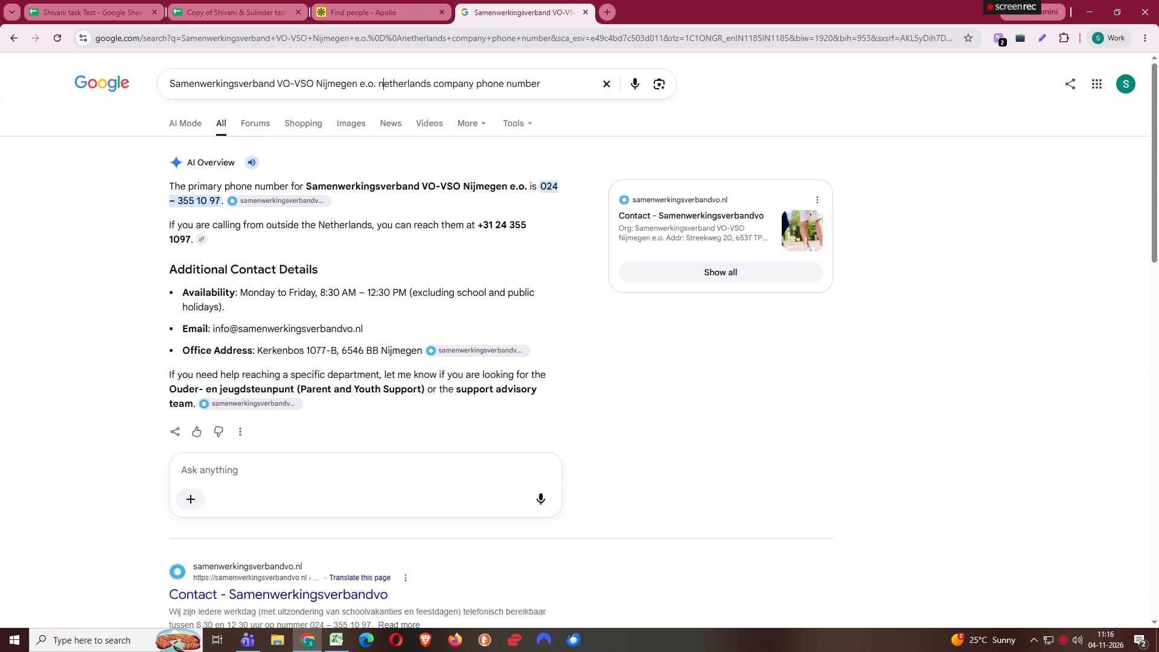
drag(374, 82, 0, 83)
key(ctrl+v)
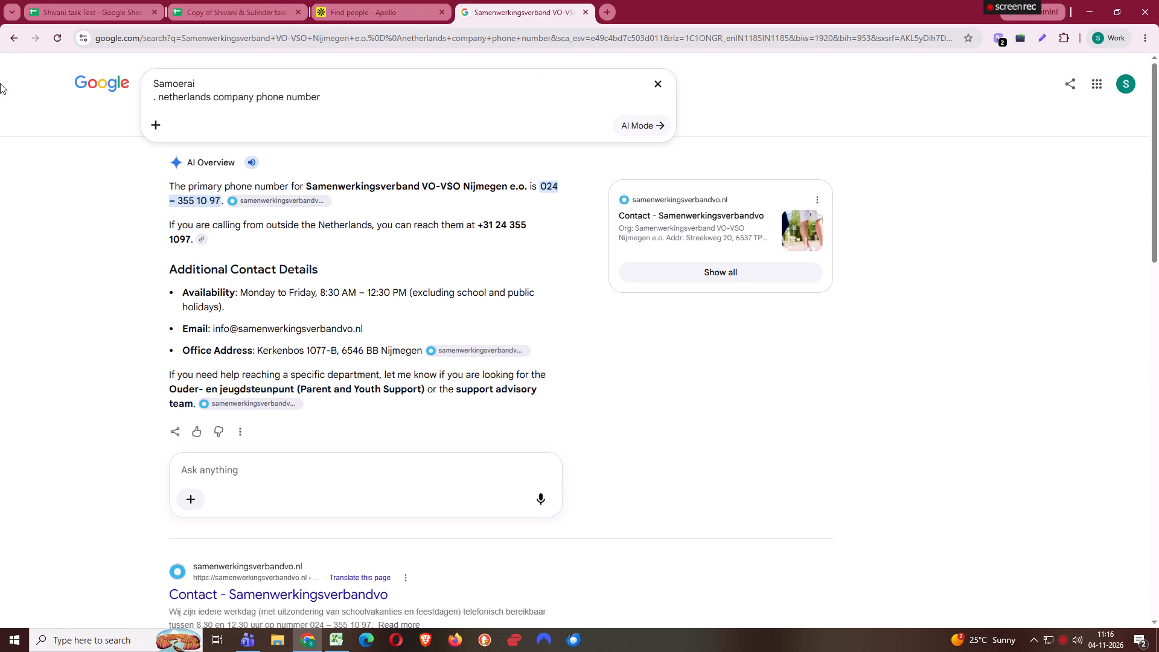
key(Return)
key(Return)
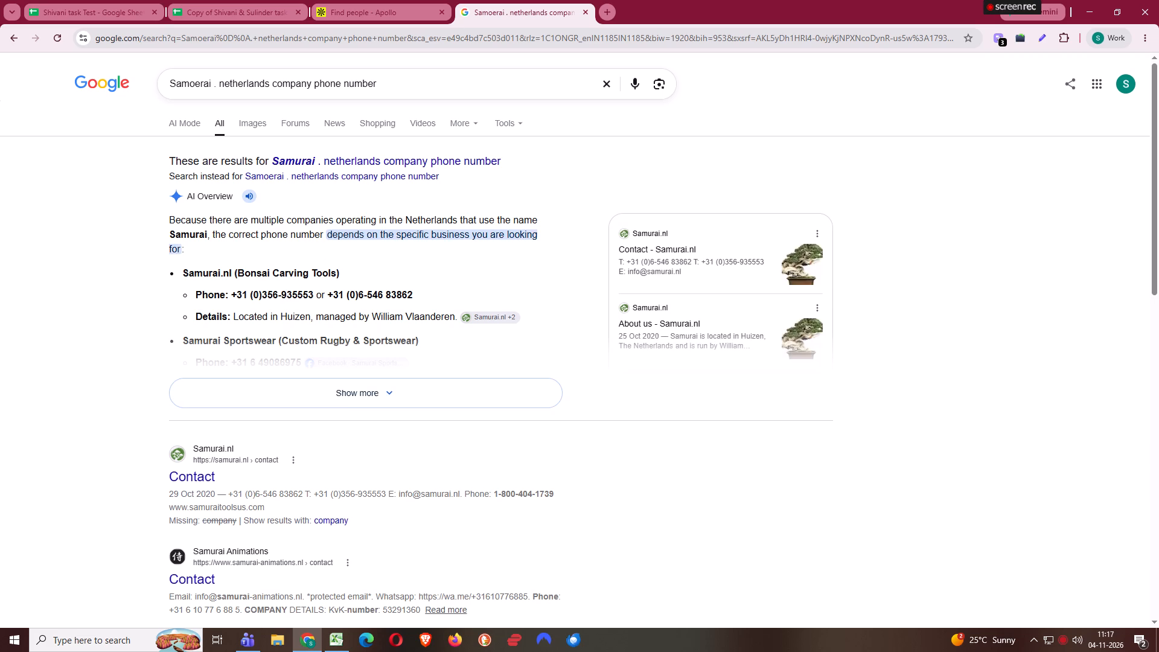
Copy the first phone number listed for Samurai.nl in the AI Overview into Excel cell M17 as text.
alt+click(243, 294)
key(alt+Tab)
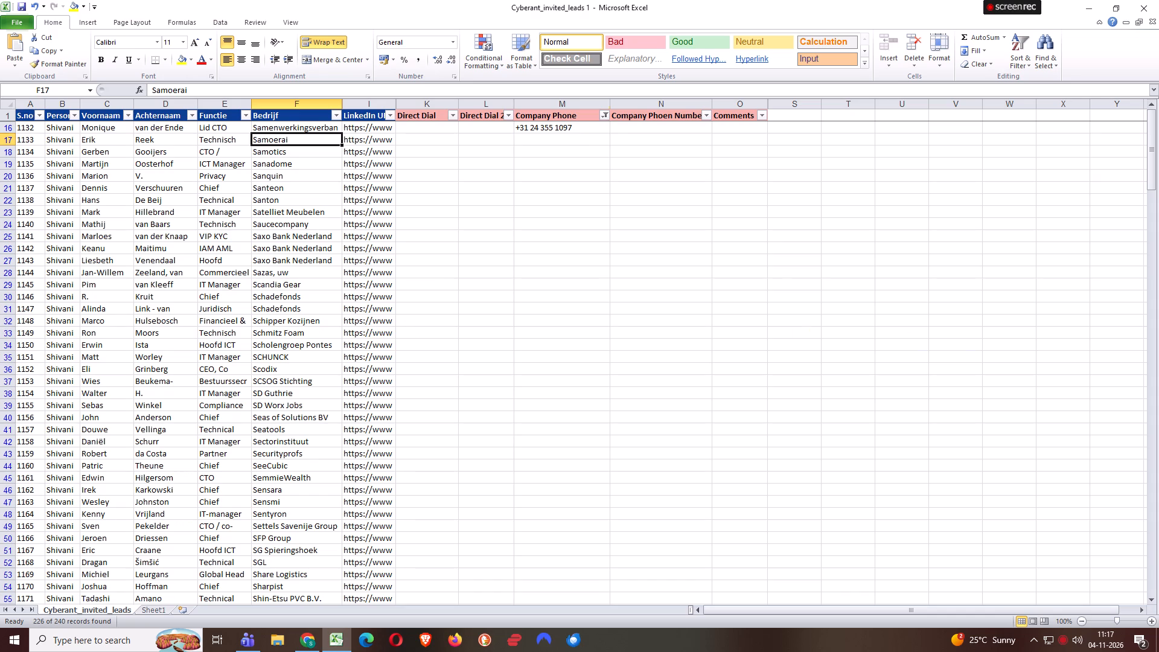
click(525, 139)
key(apostrophe)
key(ctrl+v)
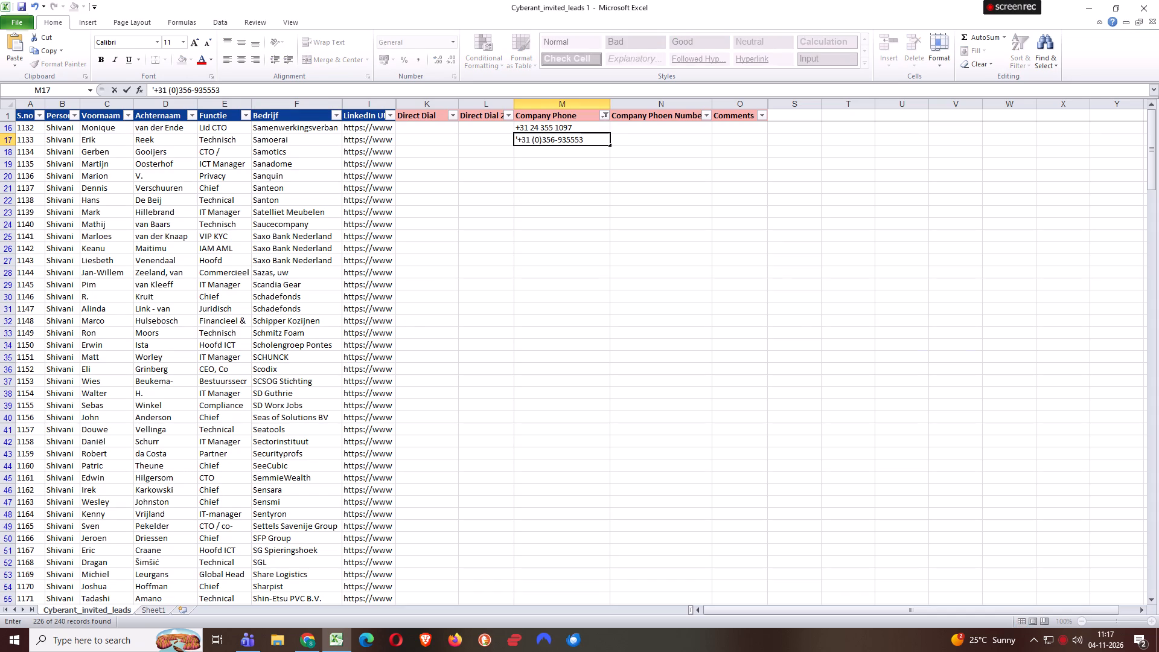
Remove the hyphen and the "(0)" from the number in M17, leaving one space after "+31".
click(557, 141)
key(Right)
key(BackSpace)
key(Left)
key(Left)
key(Left)
key(Left)
key(BackSpace)
key(Right)
key(BackSpace)
key(BackSpace)
key(BackSpace)
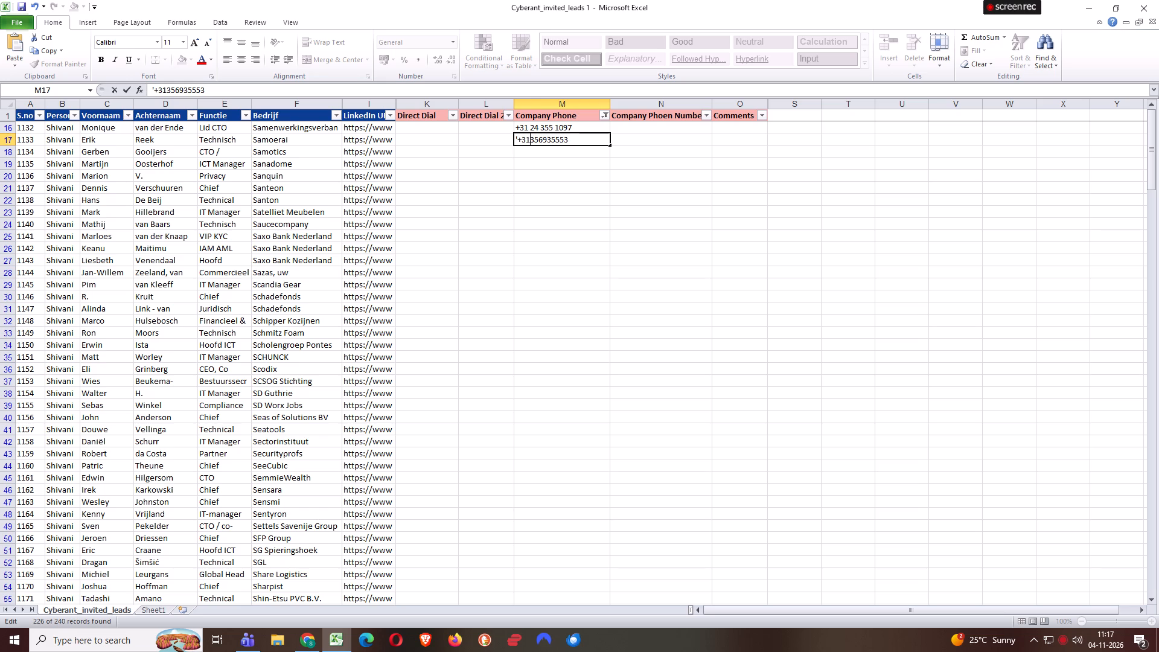
key(space)
click(623, 192)
Reapply the blanks-only filter on the Company Phone Number column to hide completed rows 16 and 17.
click(604, 115)
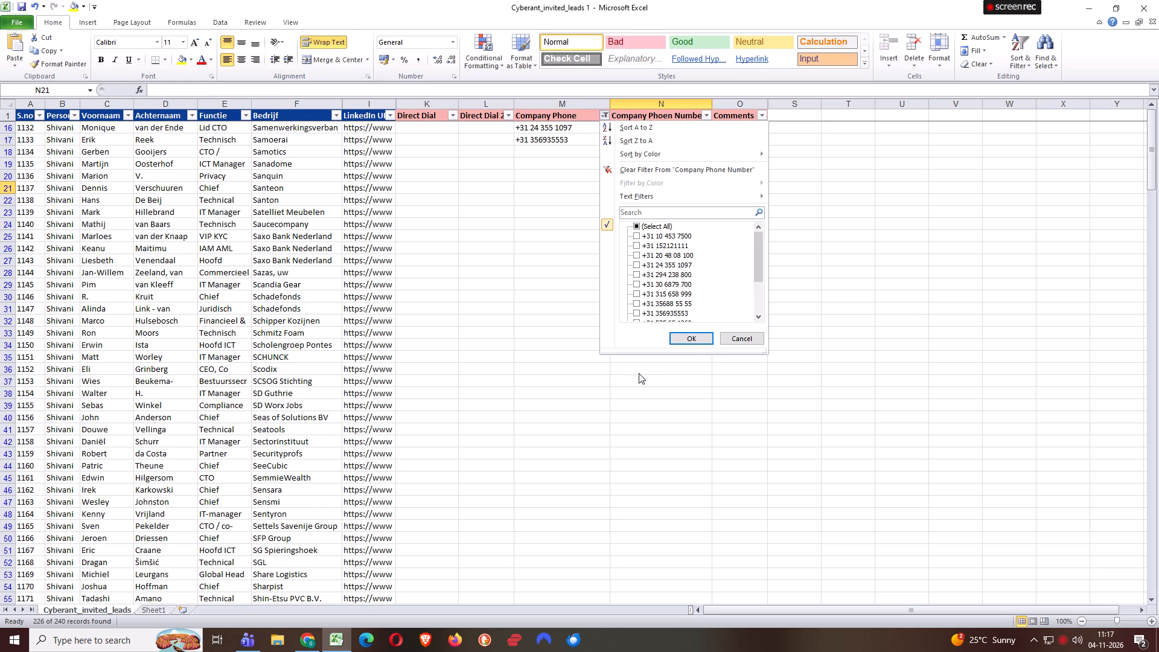
click(703, 337)
Copy the company name from cell F18 and search Google in Chrome for "Samotics netherlands company phone number".
click(274, 132)
key(ctrl+c)
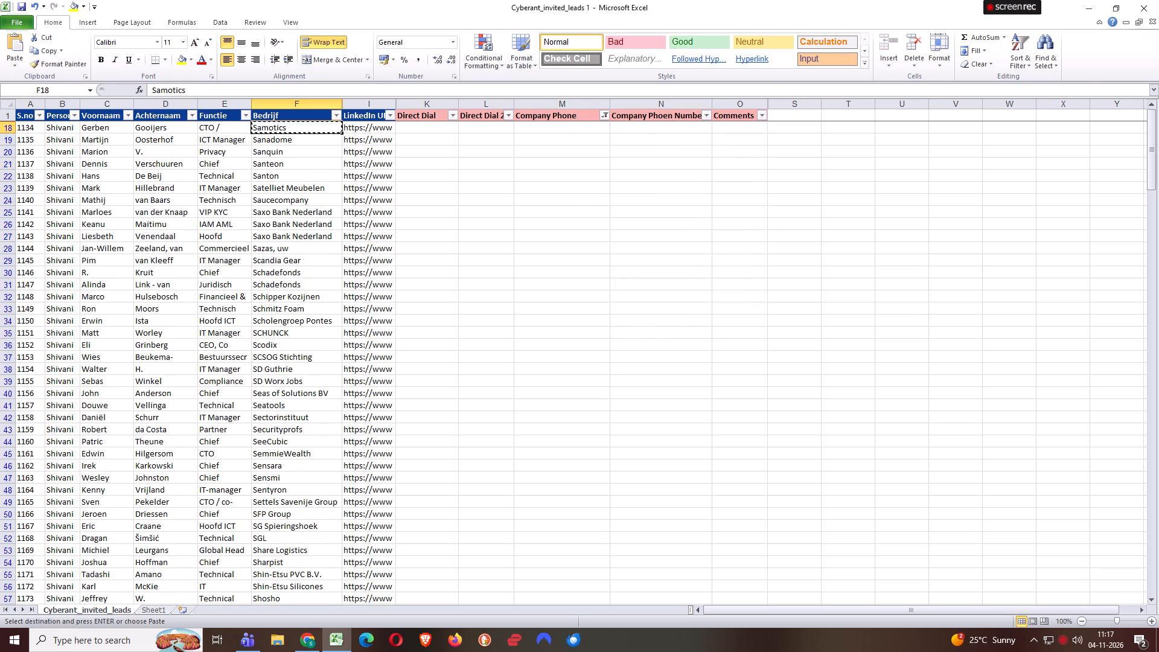
key(alt+Tab)
drag(217, 82, 0, 76)
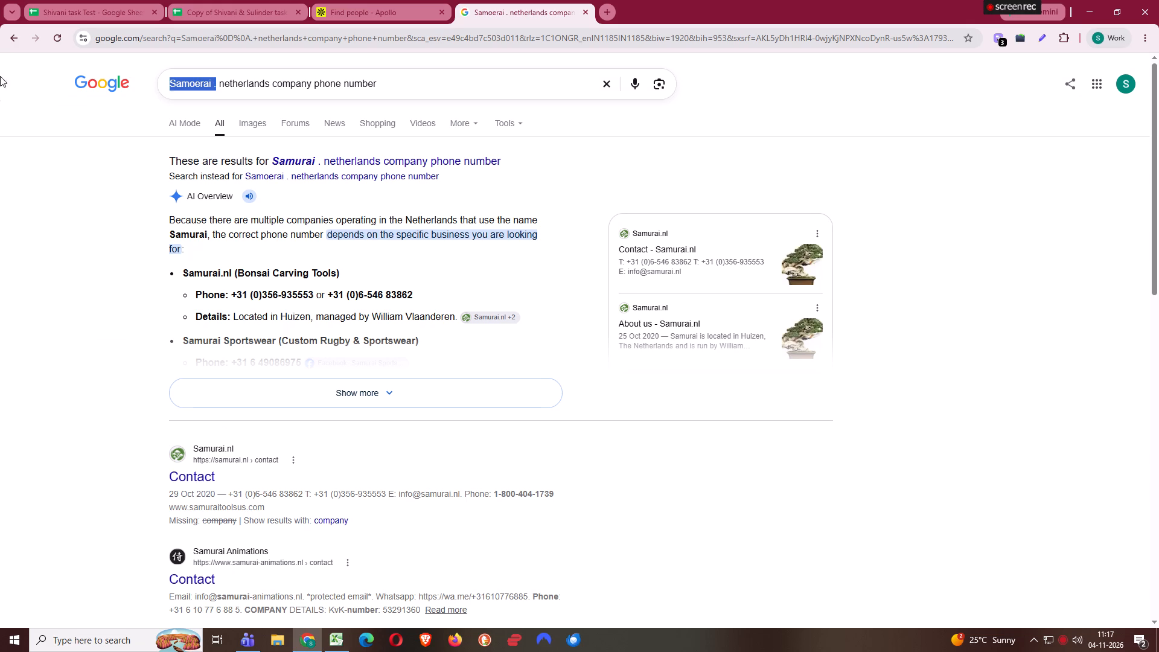
drag(0, 76, 0, 70)
key(ctrl+v)
key(Return)
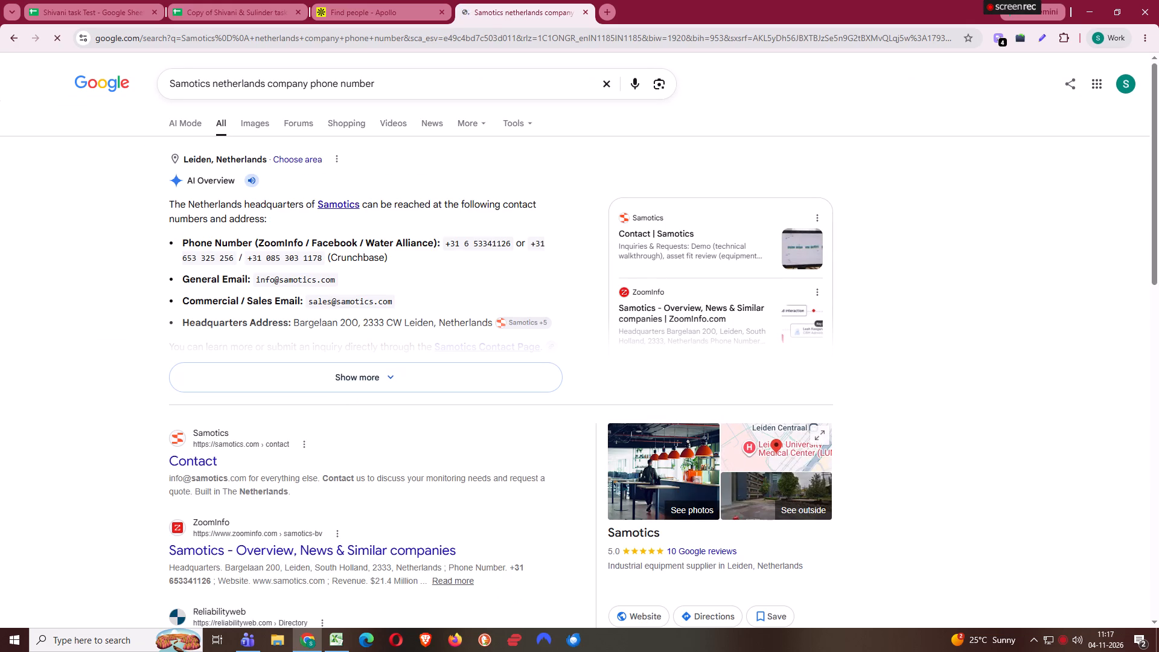
Copy the first Samotics phone number from the AI Overview into Excel cell M18 as text.
alt+click(457, 244)
key(alt+Tab)
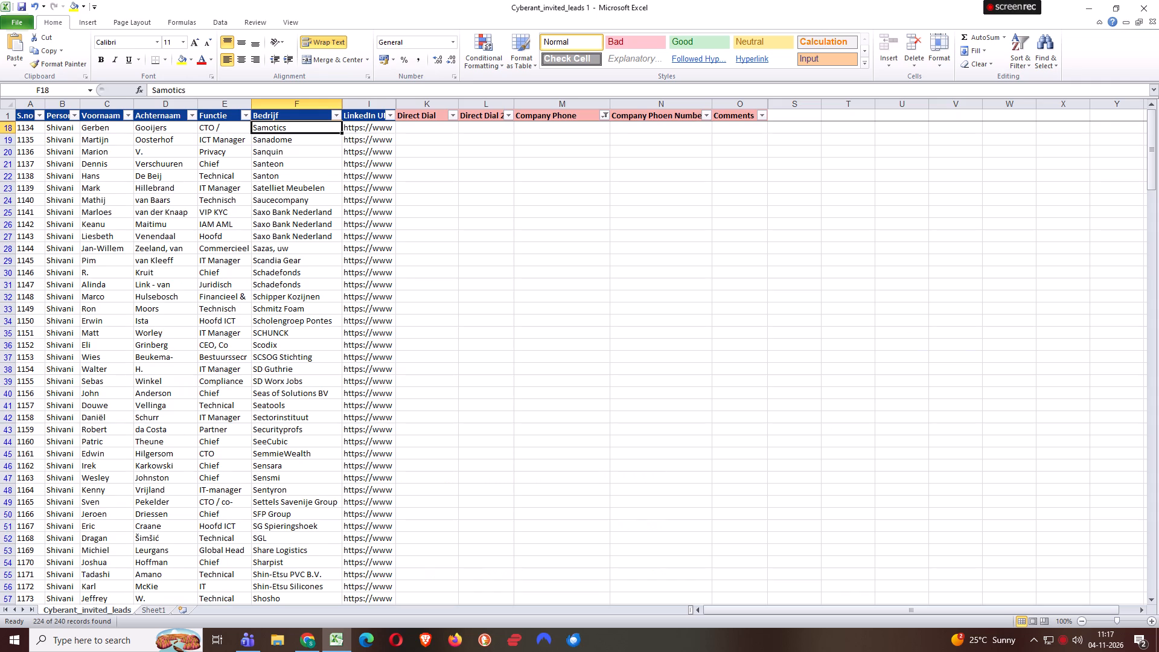
click(566, 123)
key(apostrophe)
key(ctrl+v)
click(514, 181)
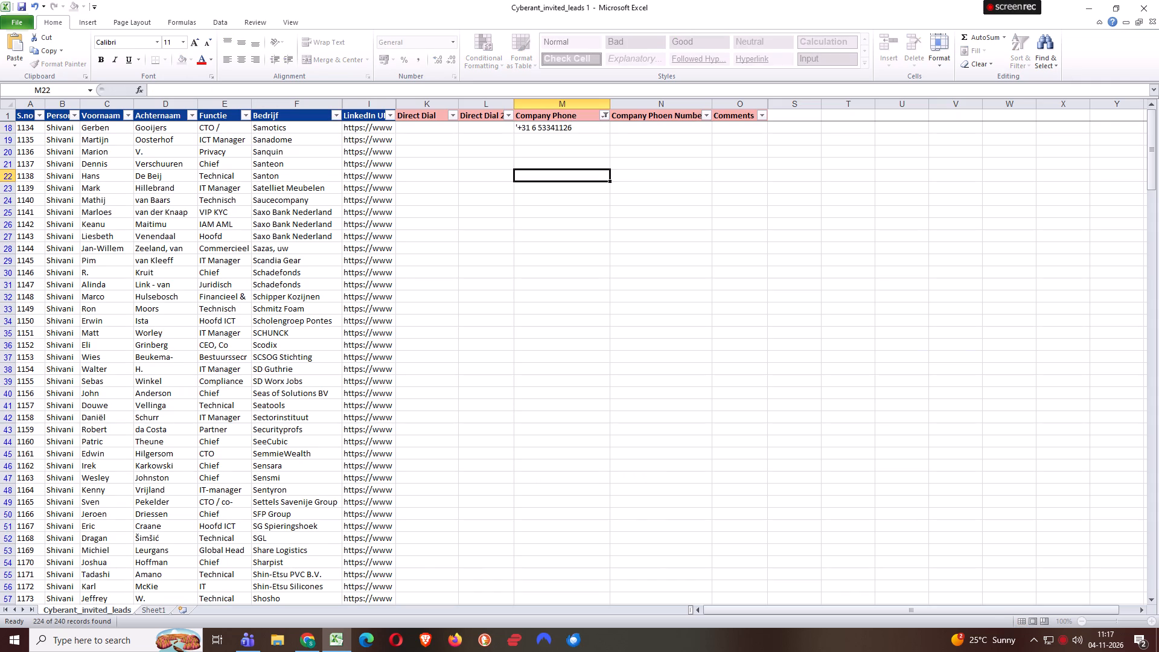
Copy the Crunchbase phone number for Samotics from the AI Overview into Excel cell N18 as text, dropping the zero after "+31".
key(alt+Tab)
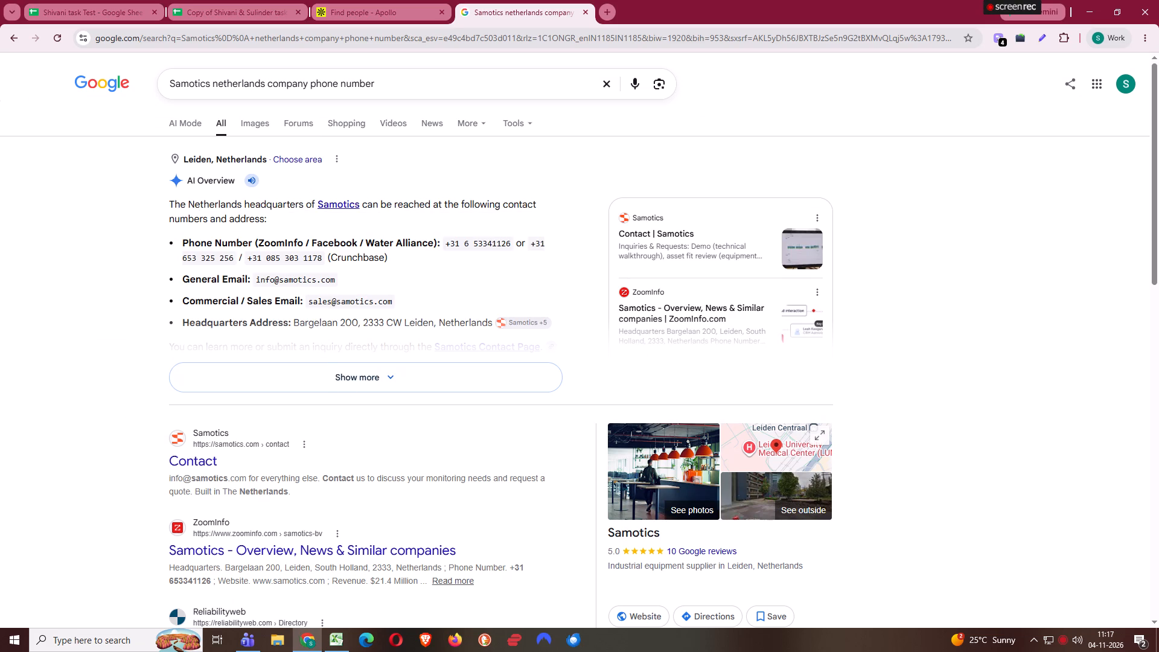
alt+click(284, 258)
key(alt+Tab)
click(663, 129)
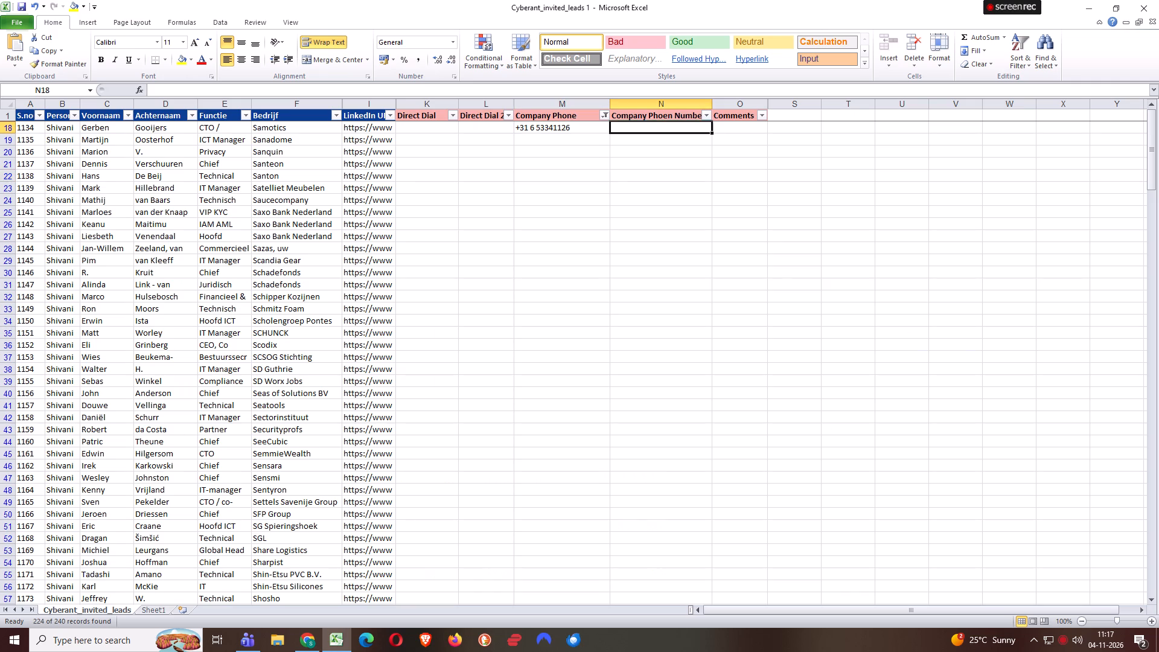
key(apostrophe)
key(ctrl+v)
click(634, 128)
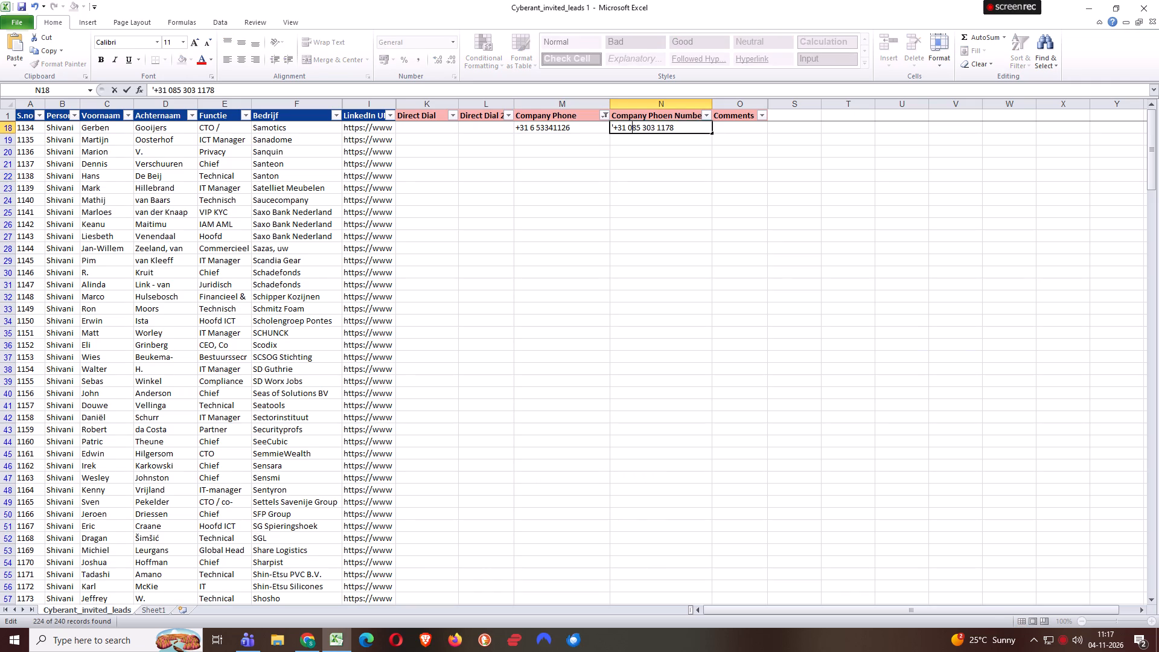
key(BackSpace)
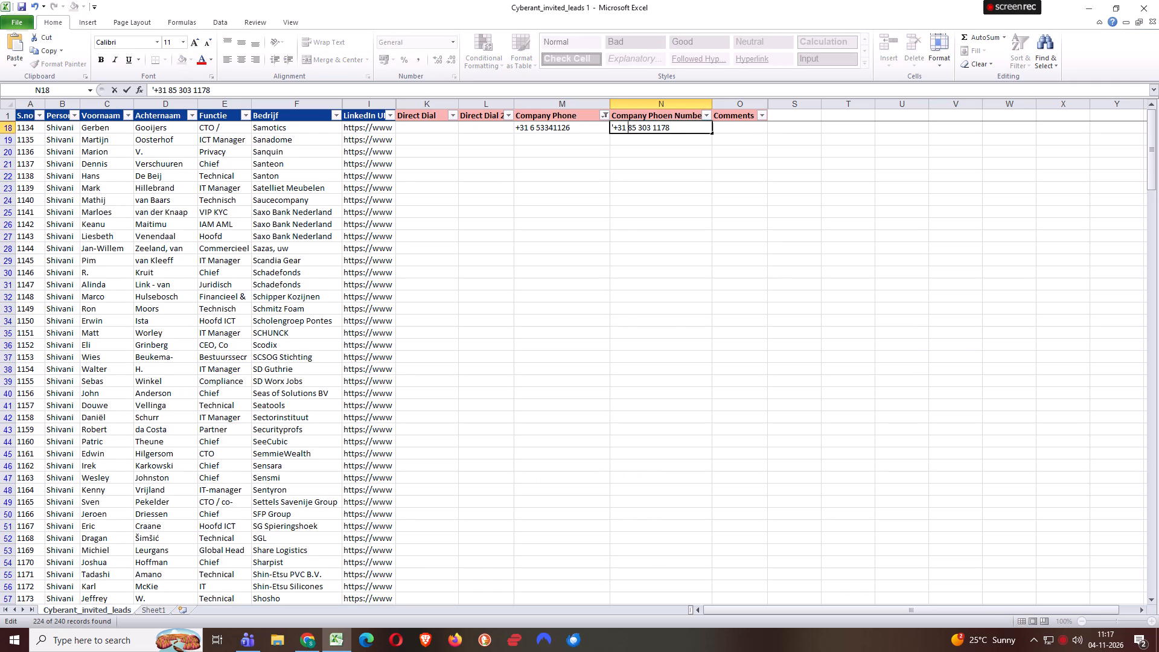
Reapply the blanks-only filter on the Company Phone Number column to hide completed row 18.
click(601, 118)
click(691, 342)
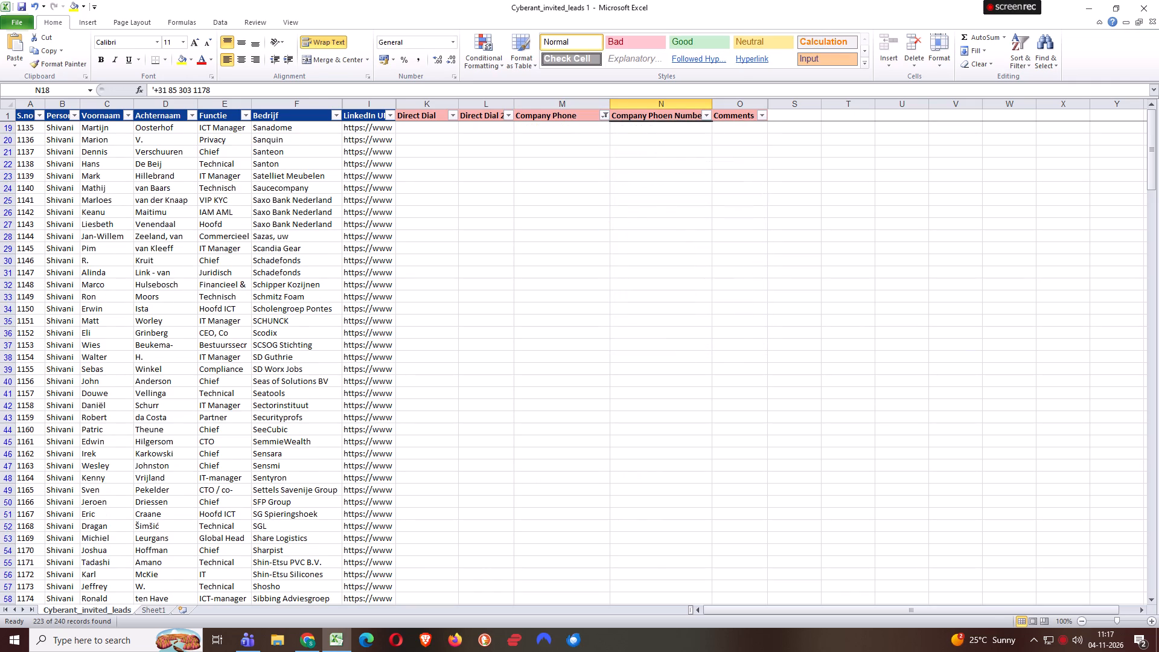
Copy the company name from cell F19 and search Google in Chrome for "Sanadome netherlands company phone number".
click(281, 124)
key(ctrl+c)
key(alt+Tab)
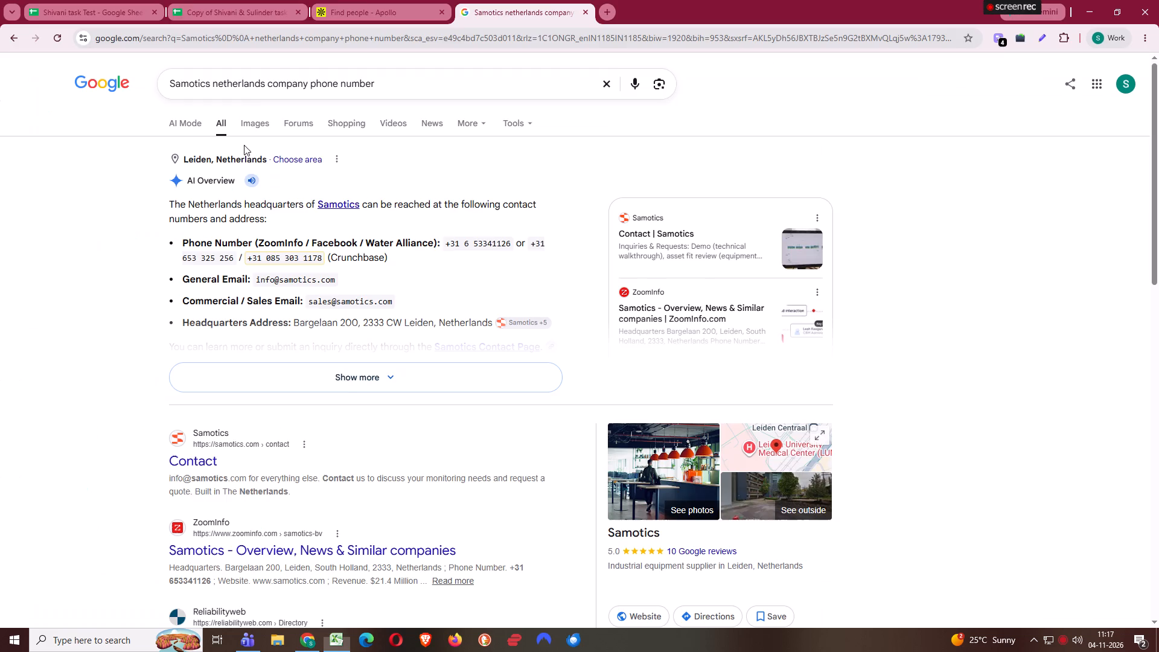
drag(213, 82, 0, 71)
key(ctrl+v)
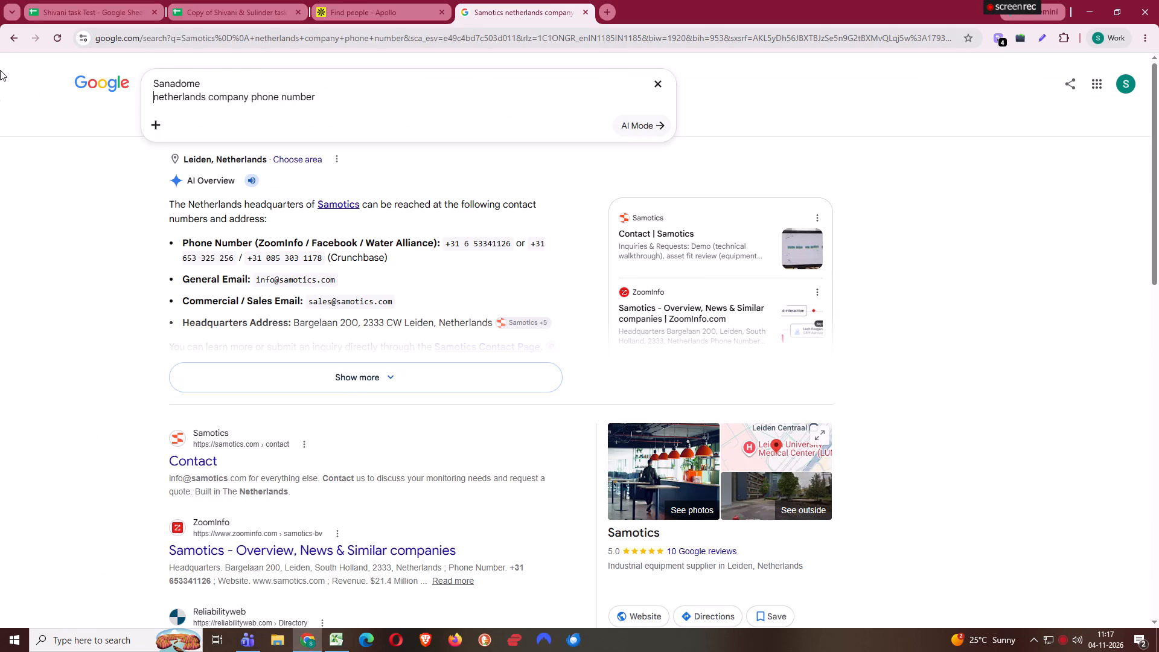
key(Return)
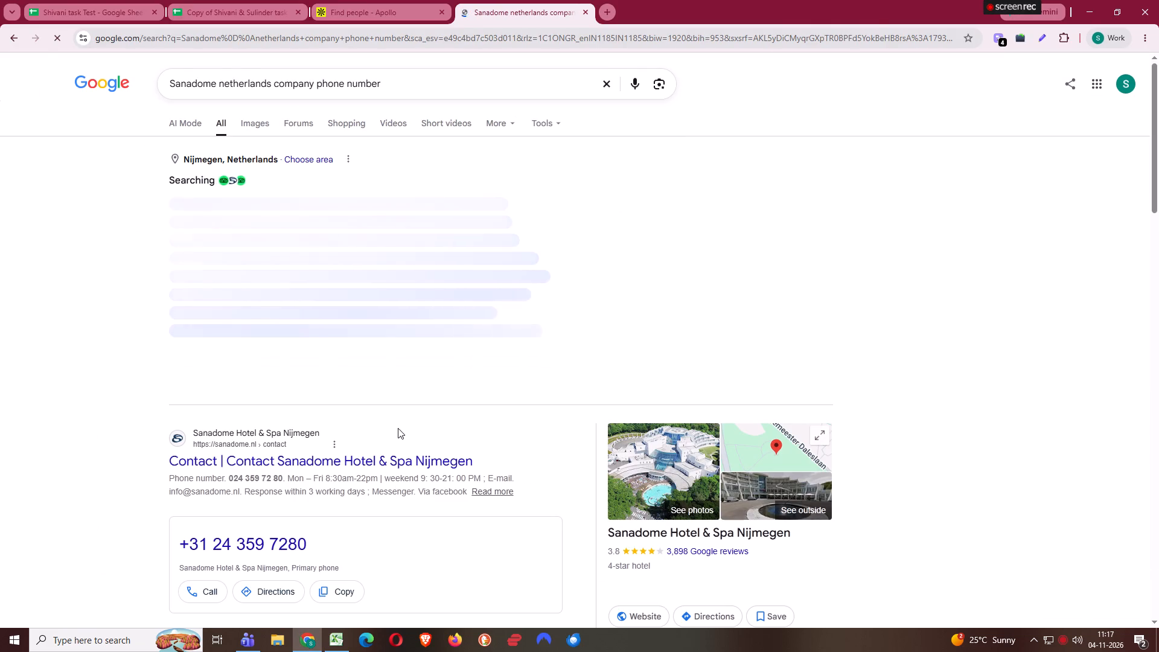
Copy Sanadome's official phone number from the AI Overview into Excel cell M19 as text.
alt+click(221, 219)
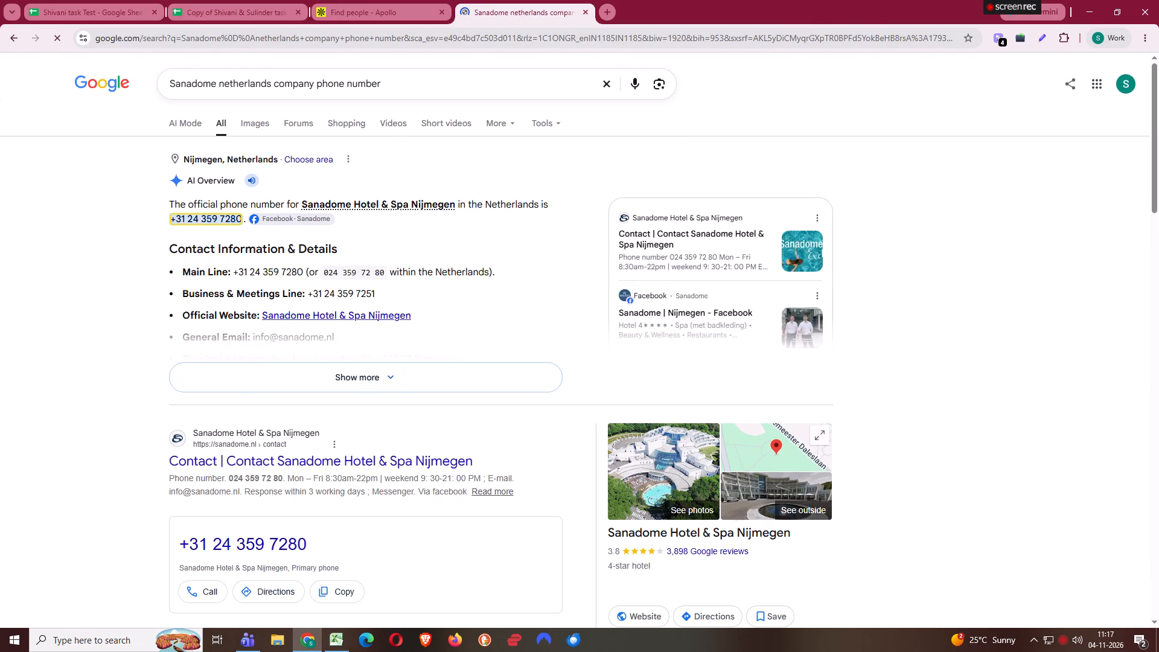
key(alt+Tab)
click(580, 127)
key(apostrophe)
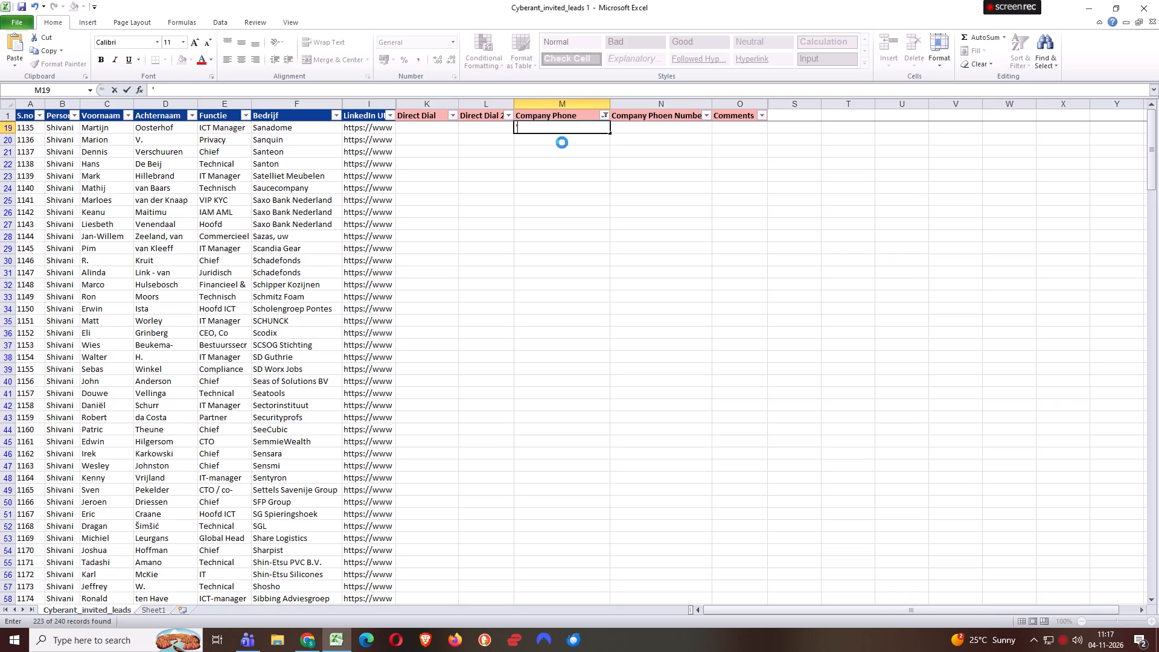
key(ctrl+v)
Copy the company name from cell F20 and search Google in Chrome for "Sanquin netherlands company phone number".
click(264, 135)
key(ctrl+c)
key(alt+Tab)
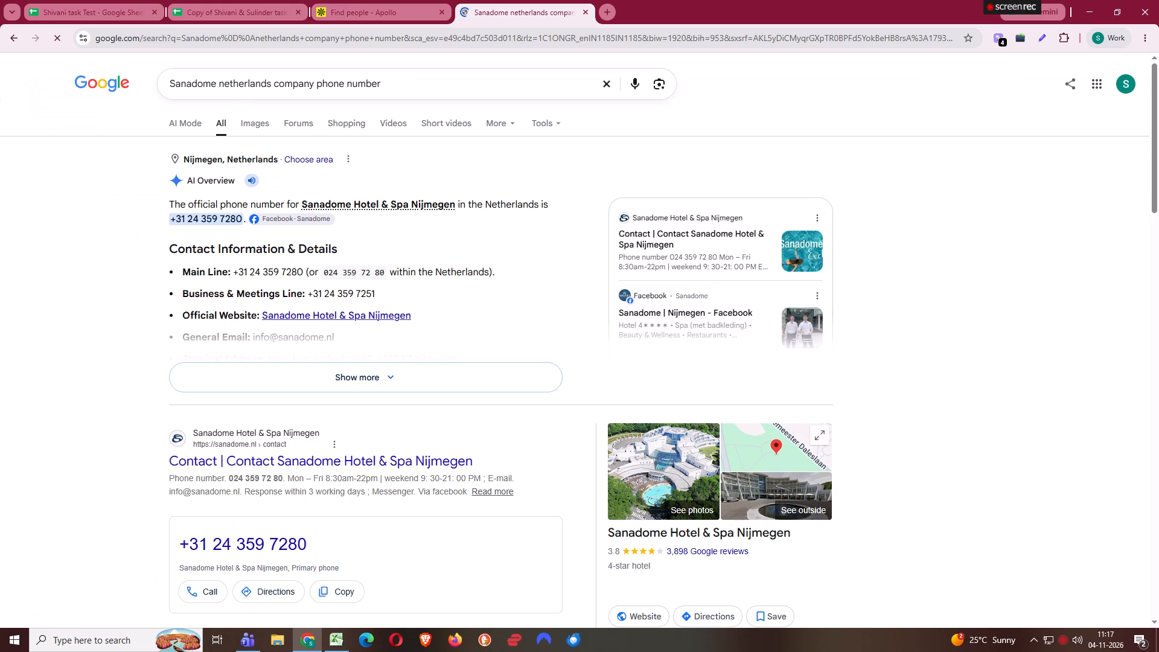
drag(217, 78, 0, 54)
key(ctrl+v)
key(Return)
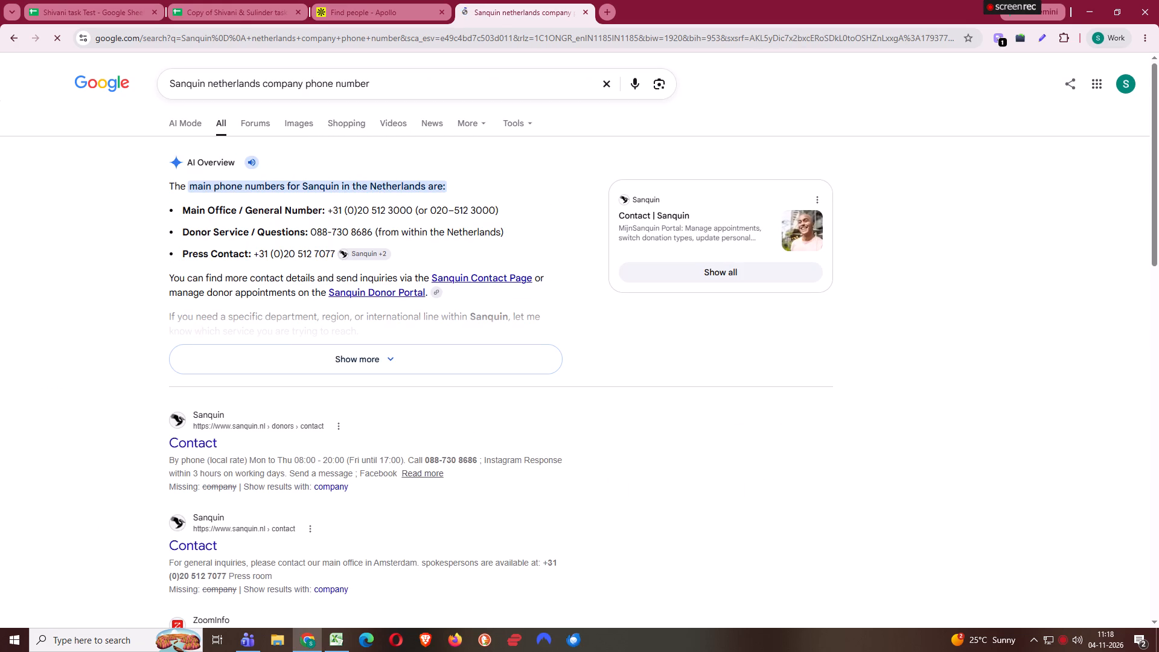
Copy Sanquin's Main Office / General Number in international format from the AI Overview into Excel cell M20 as text.
drag(329, 209, 412, 203)
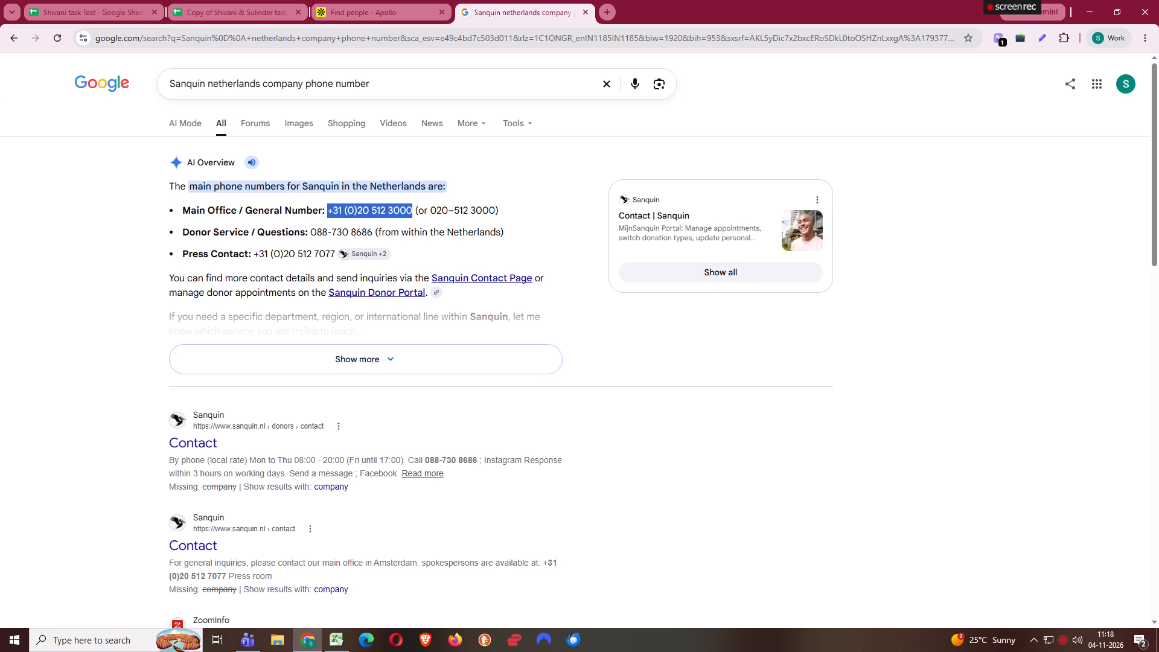
key(ctrl+c)
key(ctrl+c)
key(ctrl+c)
key(ctrl+c)
key(alt+Tab)
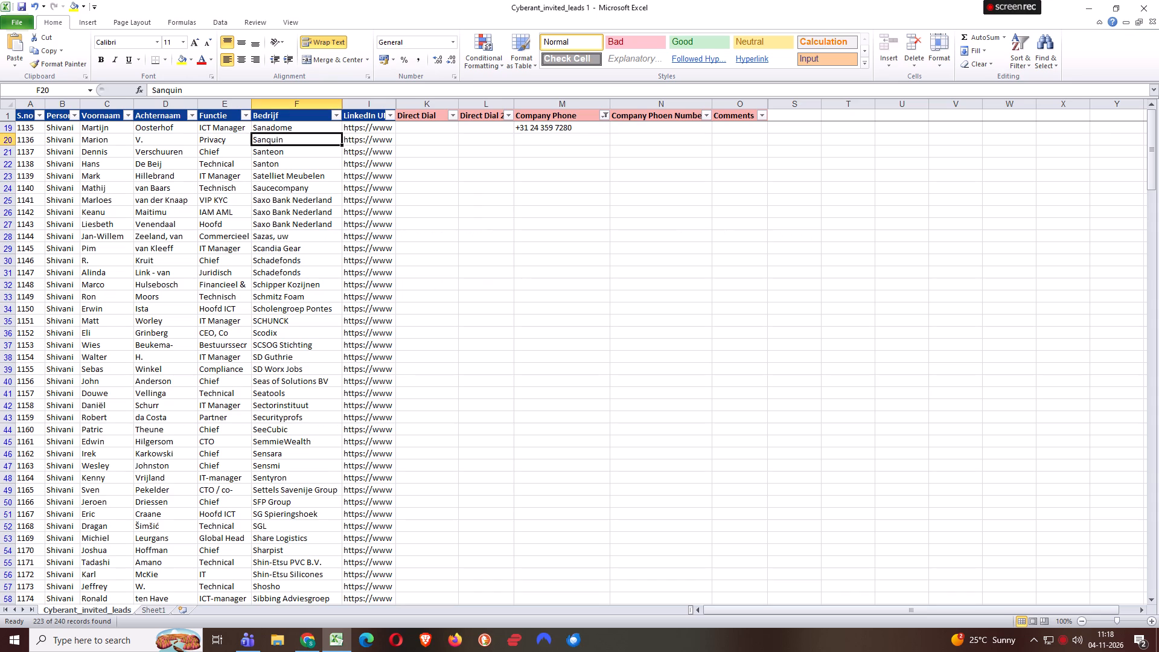
click(517, 138)
key(apostrophe)
key(ctrl+v)
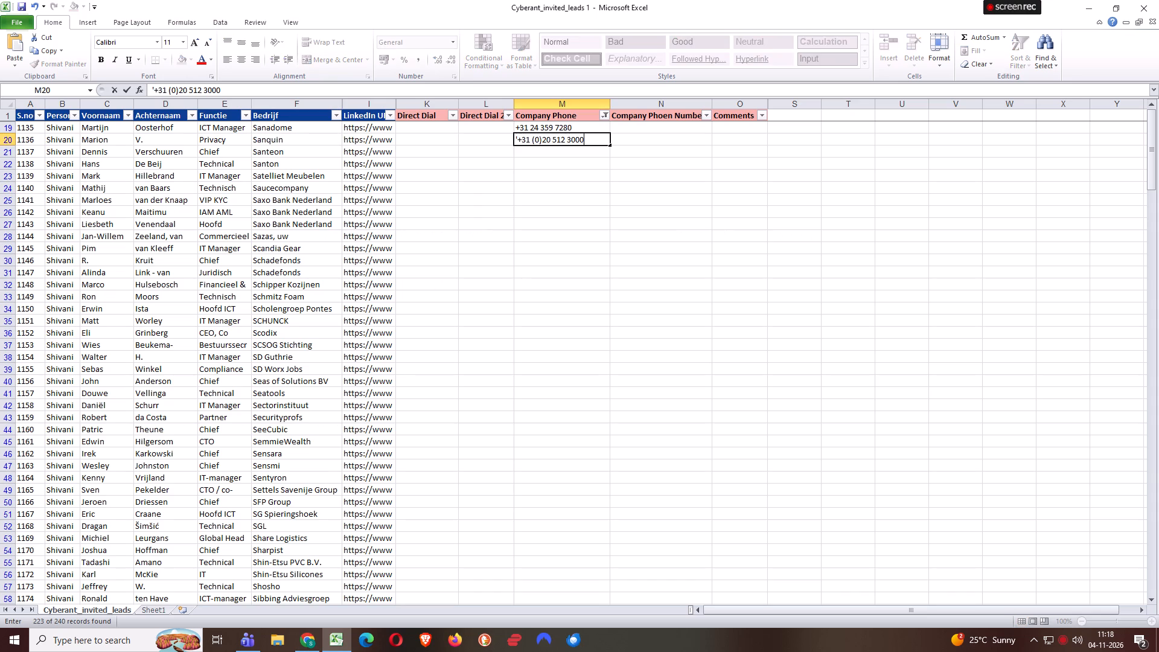
Remove the "(0)" from the number in M20, leaving one space after "+31".
click(542, 138)
key(BackSpace)
key(BackSpace)
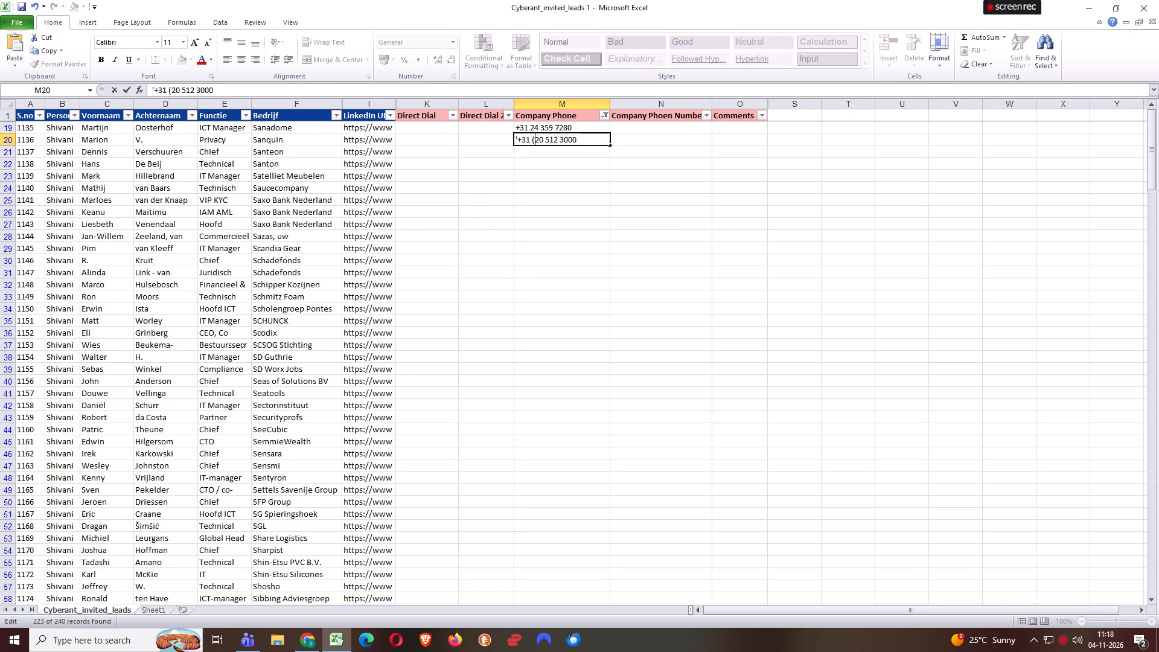
key(BackSpace)
key(BackSpace)
key(space)
click(621, 158)
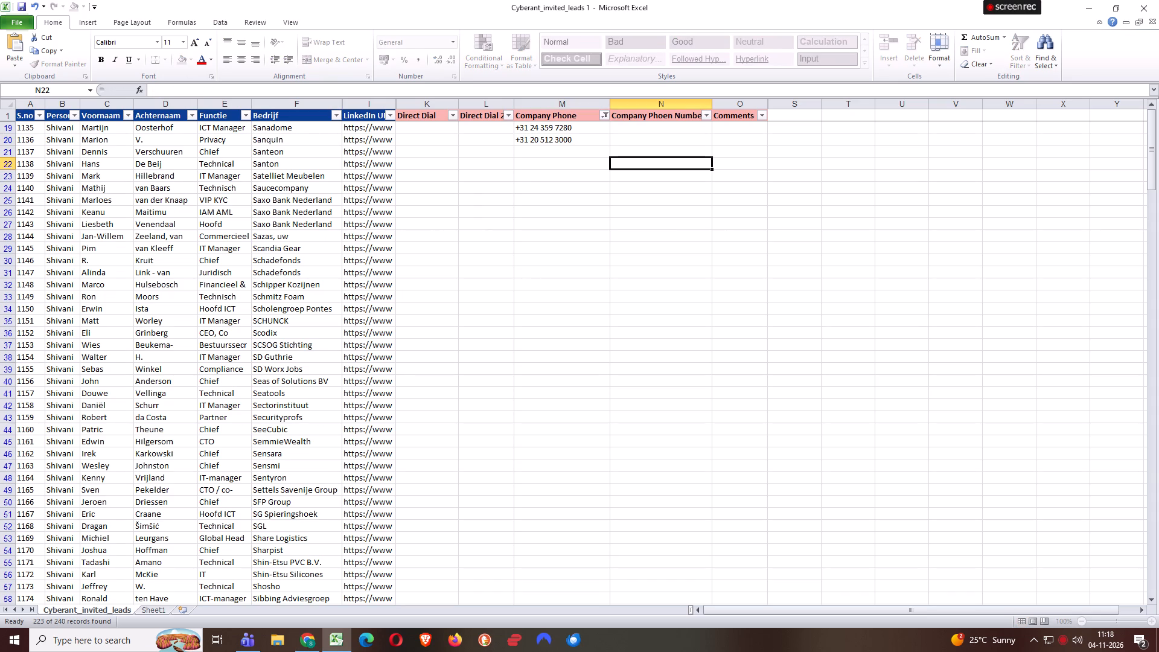
Reapply the blanks-only filter on the Company Phone Number column to hide completed rows 19 and 20.
click(598, 113)
click(602, 114)
click(689, 337)
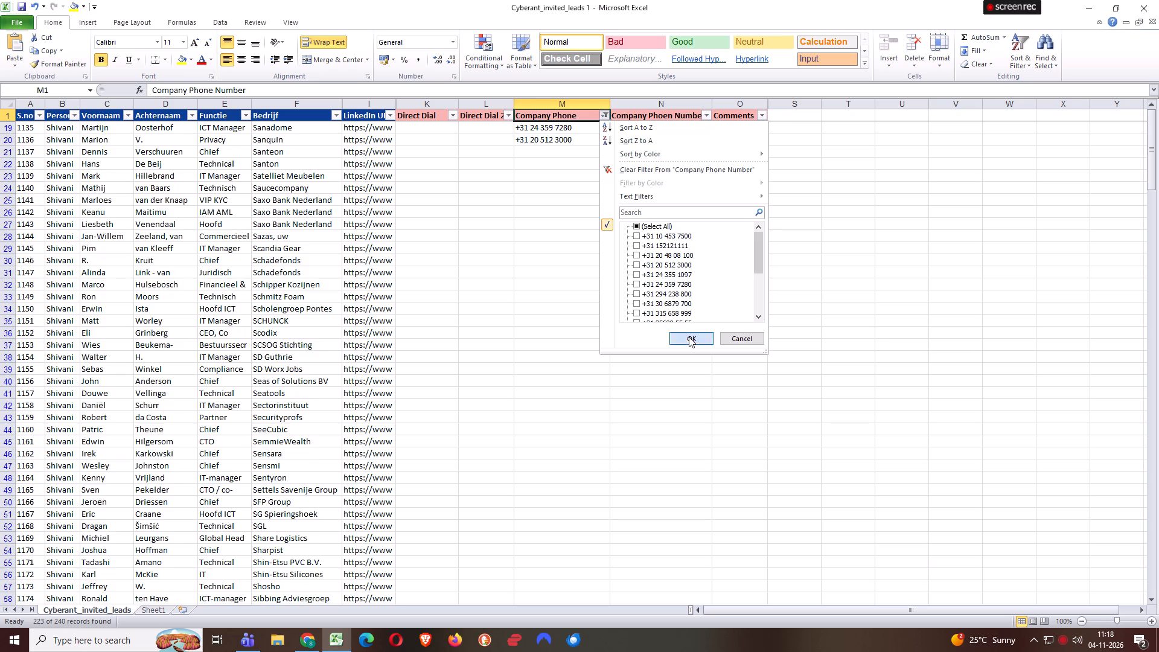
Copy the company name from cell F21 and search Google in Chrome for "Santeon netherlands company phone number".
click(296, 126)
key(ctrl+c)
key(alt+Tab)
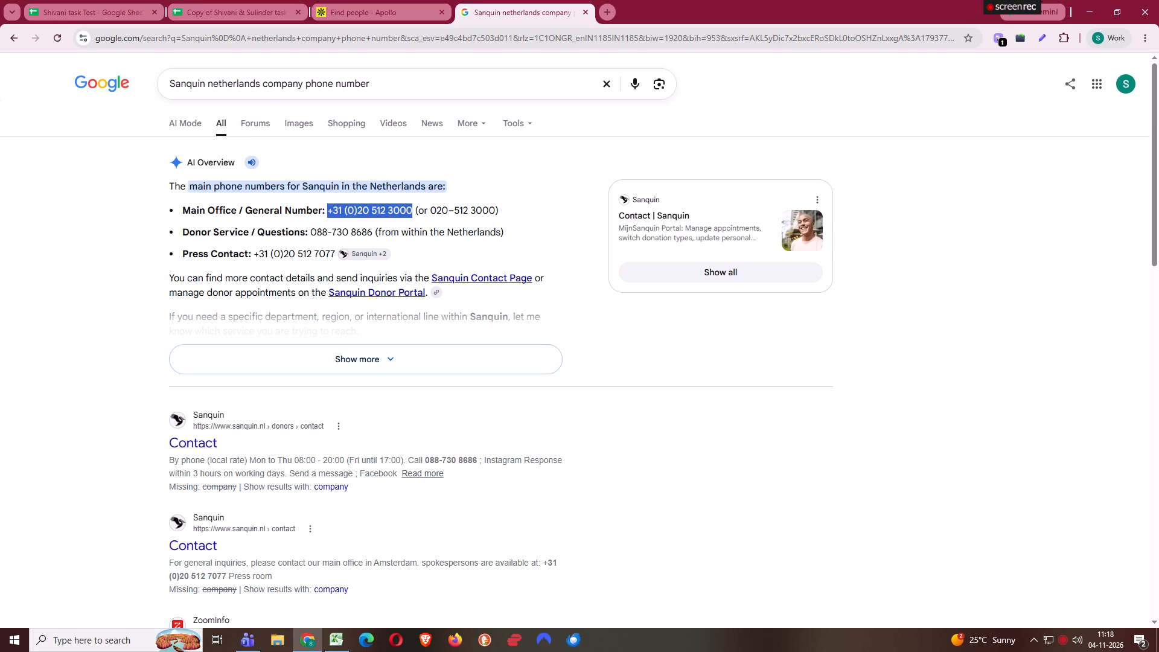
drag(207, 82, 36, 77)
key(ctrl+v)
key(Return)
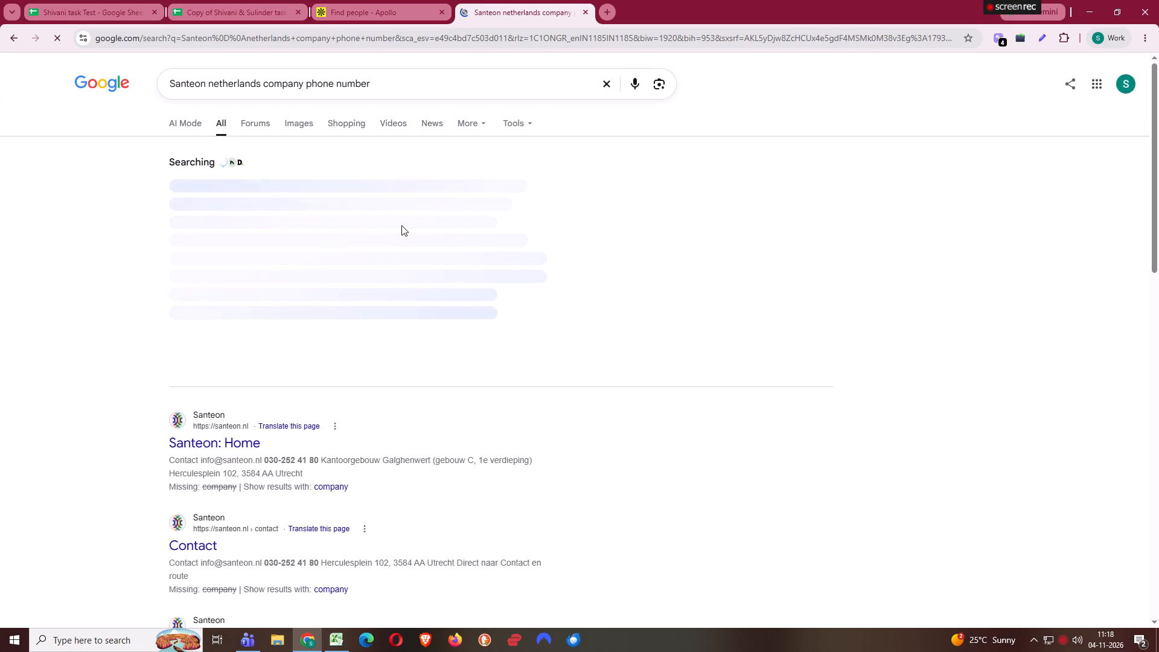
Copy the highlighted Santeon phone number from the AI Overview into Excel cell M21 as text.
alt+click(436, 184)
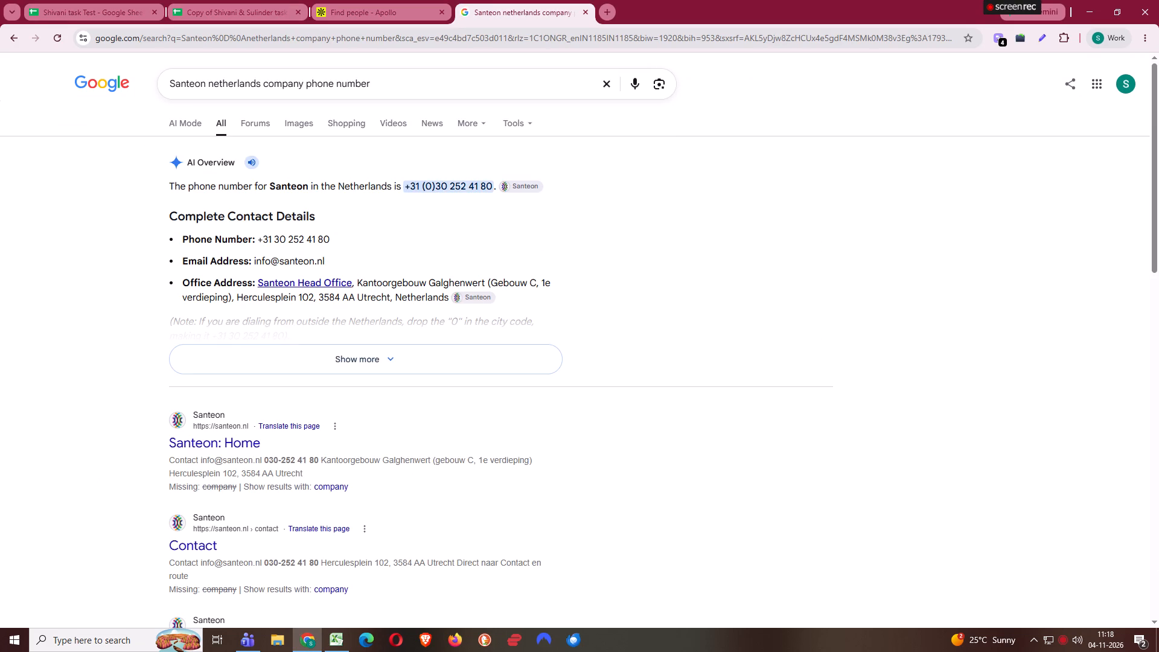
key(alt+Tab)
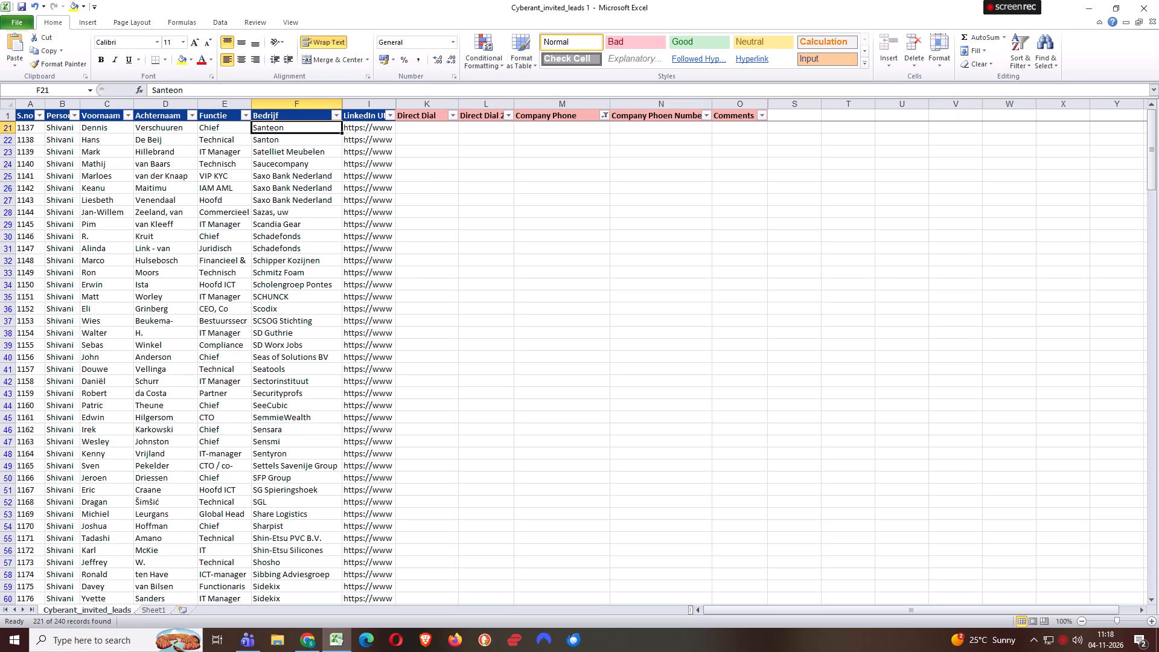
click(536, 132)
key(apostrophe)
key(ctrl+v)
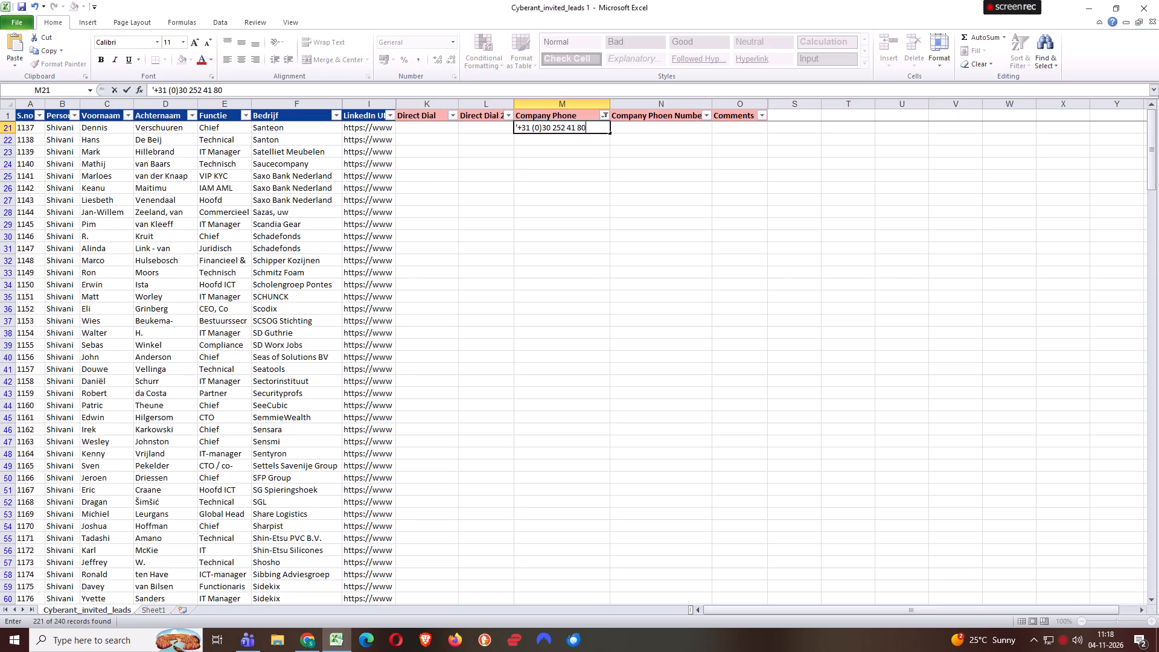
Remove the "(0)" from the number in M21, leaving one space after "+31".
click(542, 127)
key(BackSpace)
key(BackSpace)
key(BackSpace)
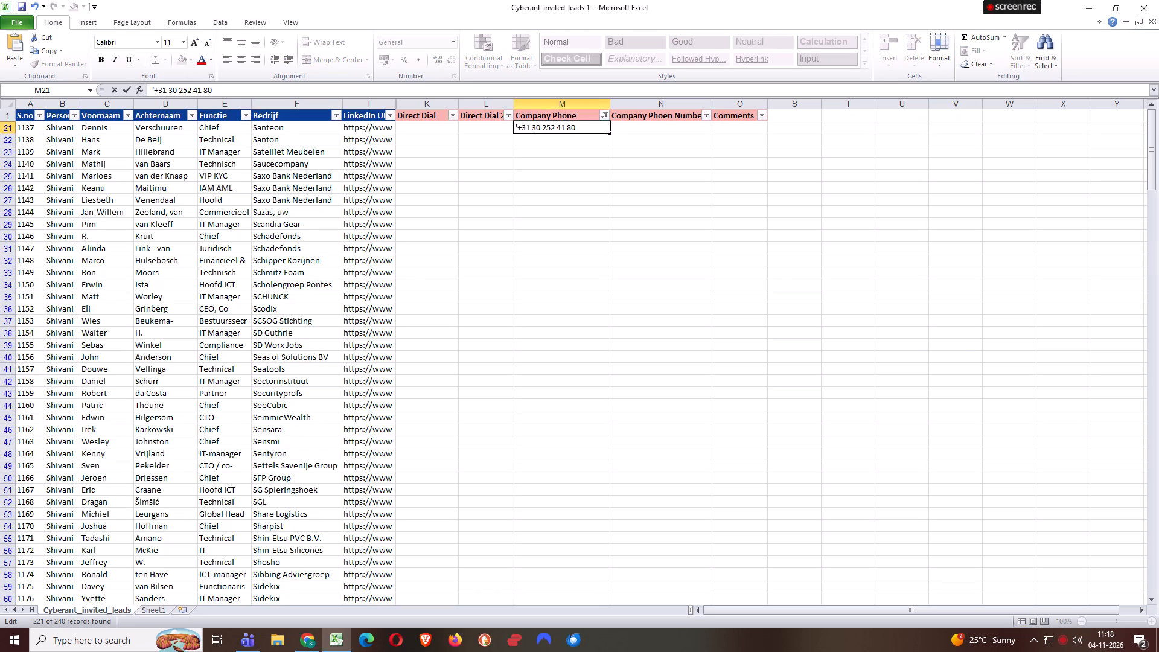
key(BackSpace)
key(space)
click(563, 200)
Copy the company name from cell F22 and search Google in Chrome for "Santon netherlands company phone number".
click(283, 142)
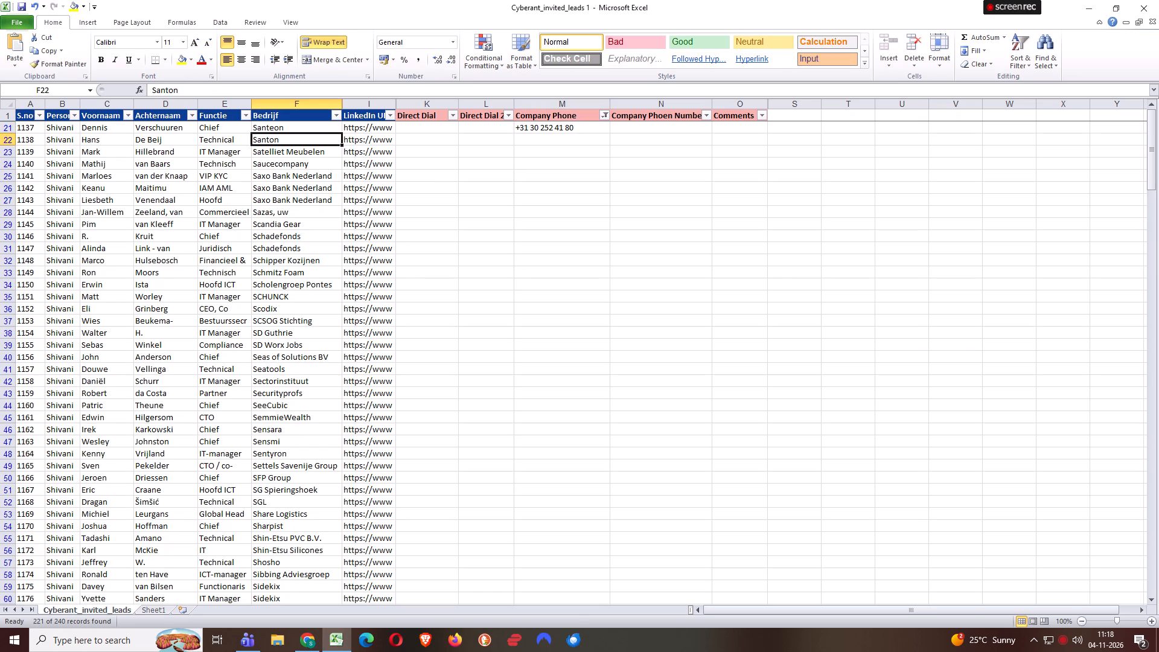
key(ctrl+c)
key(alt+Tab)
double_click(190, 78)
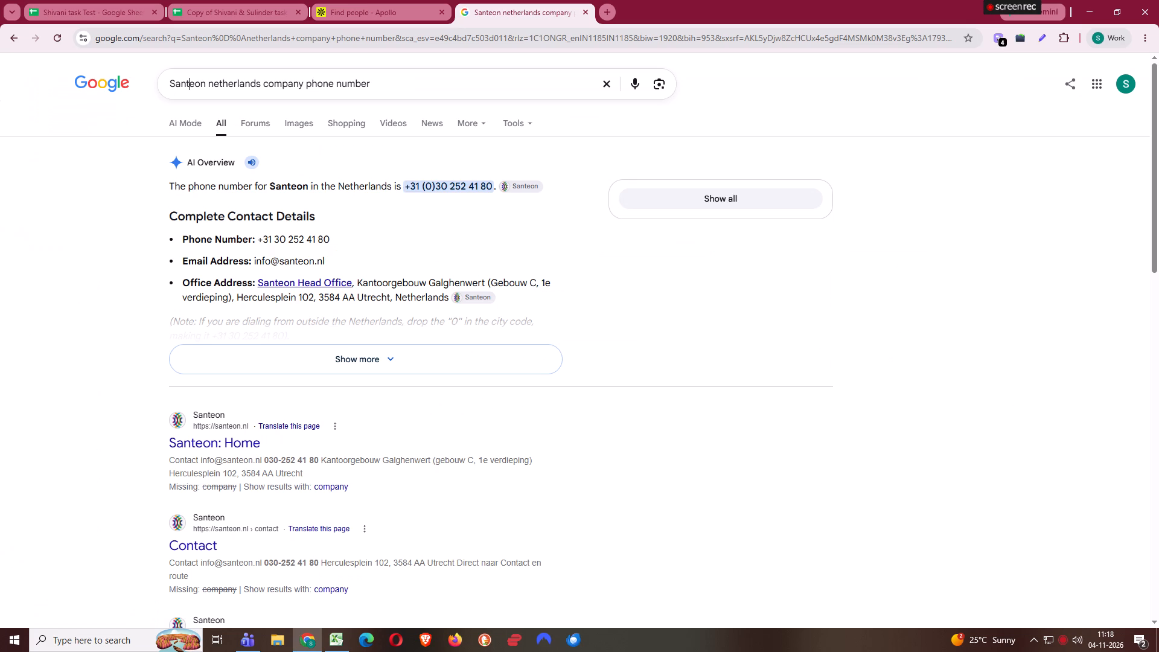
key(ctrl+v)
key(Return)
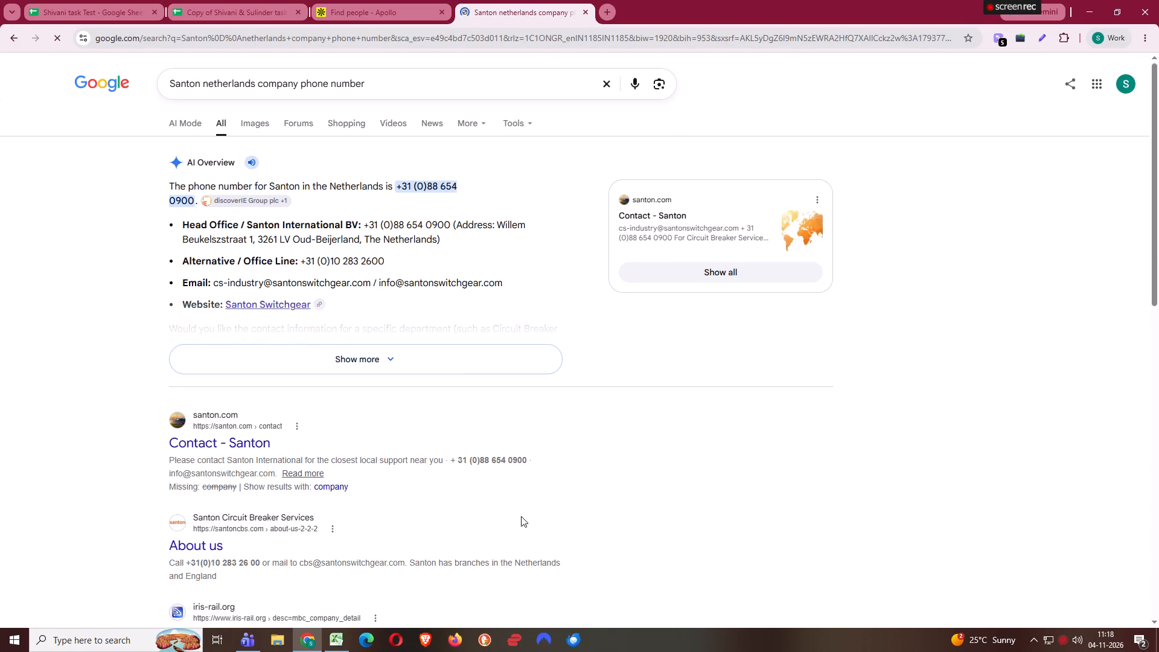
Copy the digits after "(0)" from the santon.com result's phone number into Excel cell M22 as text, prefixed with "+31" and a space.
drag(480, 457, 526, 458)
key(ctrl+c)
key(ctrl+c)
key(ctrl+c)
key(alt+Tab)
click(573, 140)
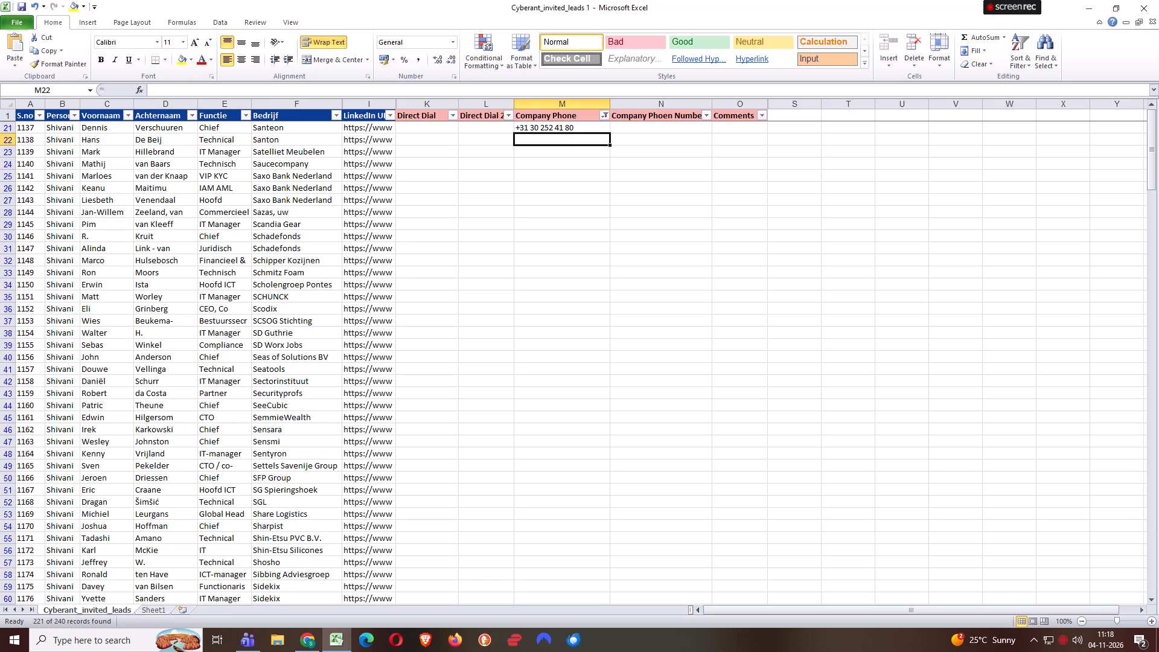
text('+31)
key(space)
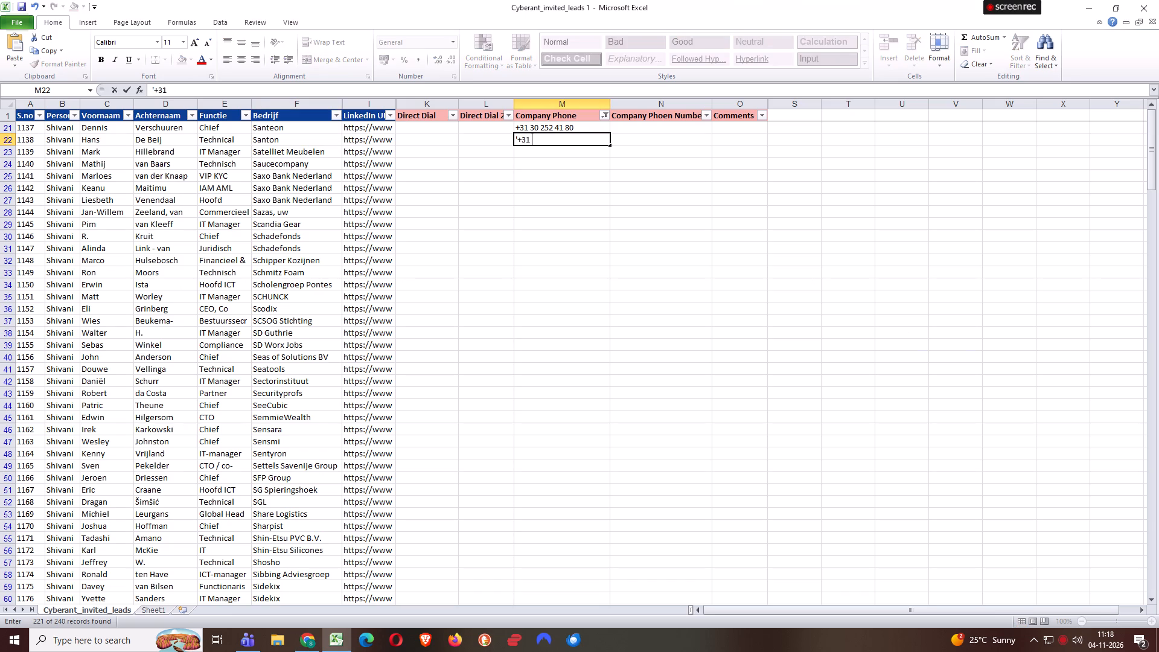
key(ctrl+v)
click(561, 200)
Copy the company name from cell F23 and search Google in Chrome for "Satelliet Meubelen netherlands company phone number".
click(283, 153)
key(ctrl+c)
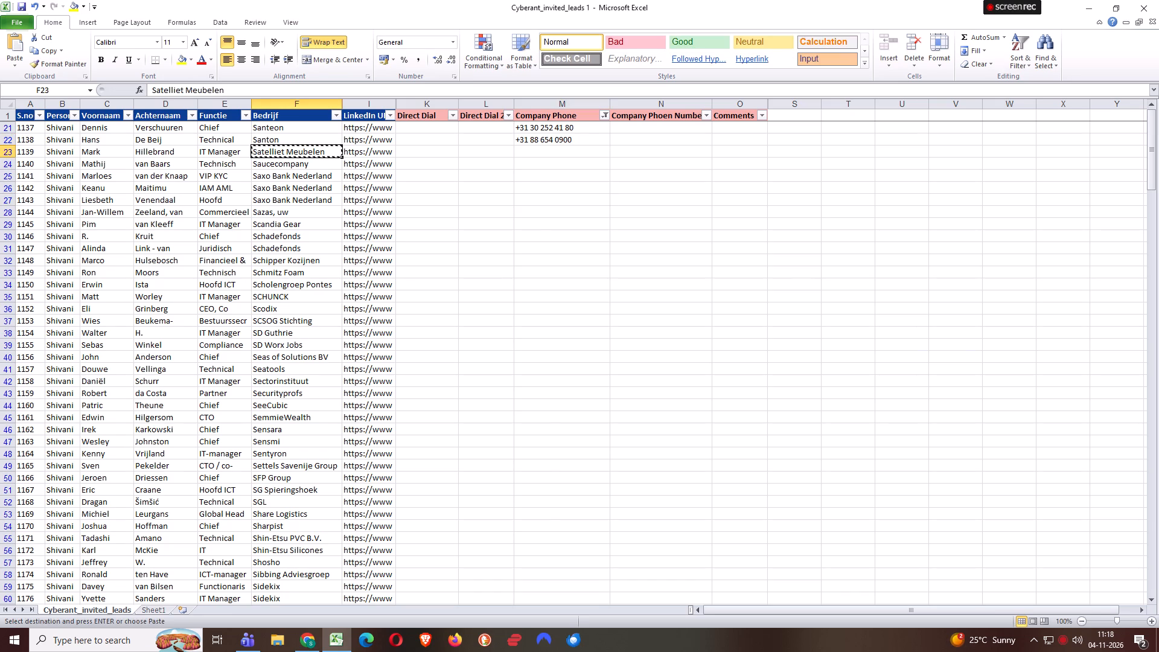
key(alt+Tab)
drag(198, 80, 28, 68)
key(ctrl+v)
key(Return)
Reapply the blanks-only filter on Excel's Company Phone Number column to hide completed rows 21 and 22.
key(alt+Tab)
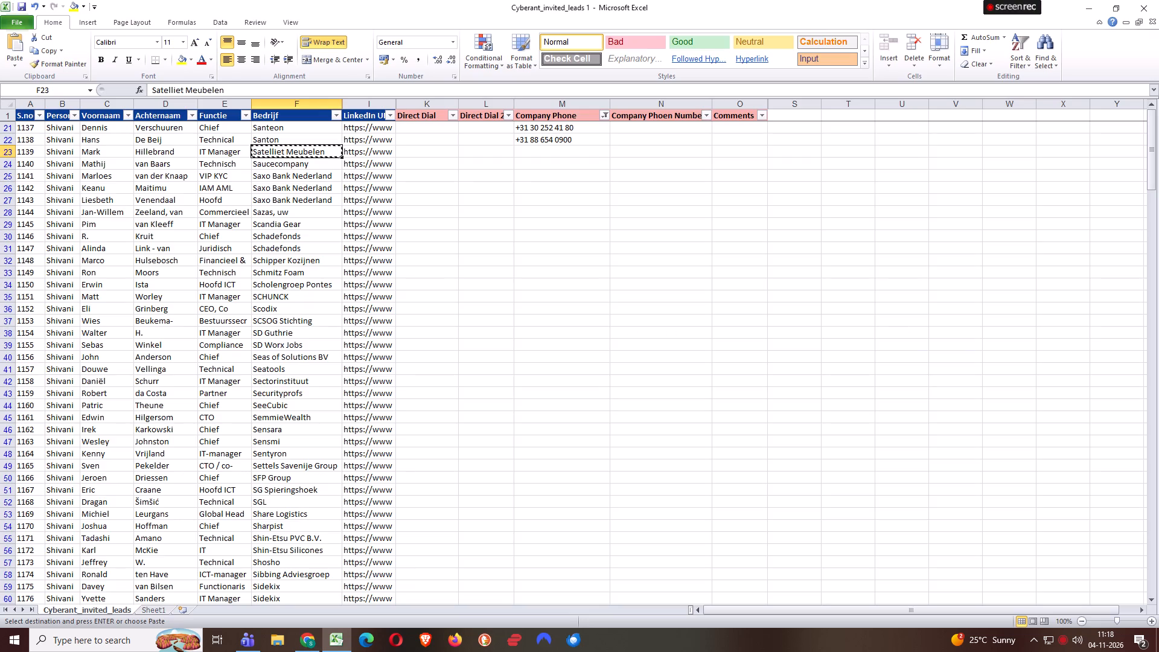
click(601, 116)
click(694, 344)
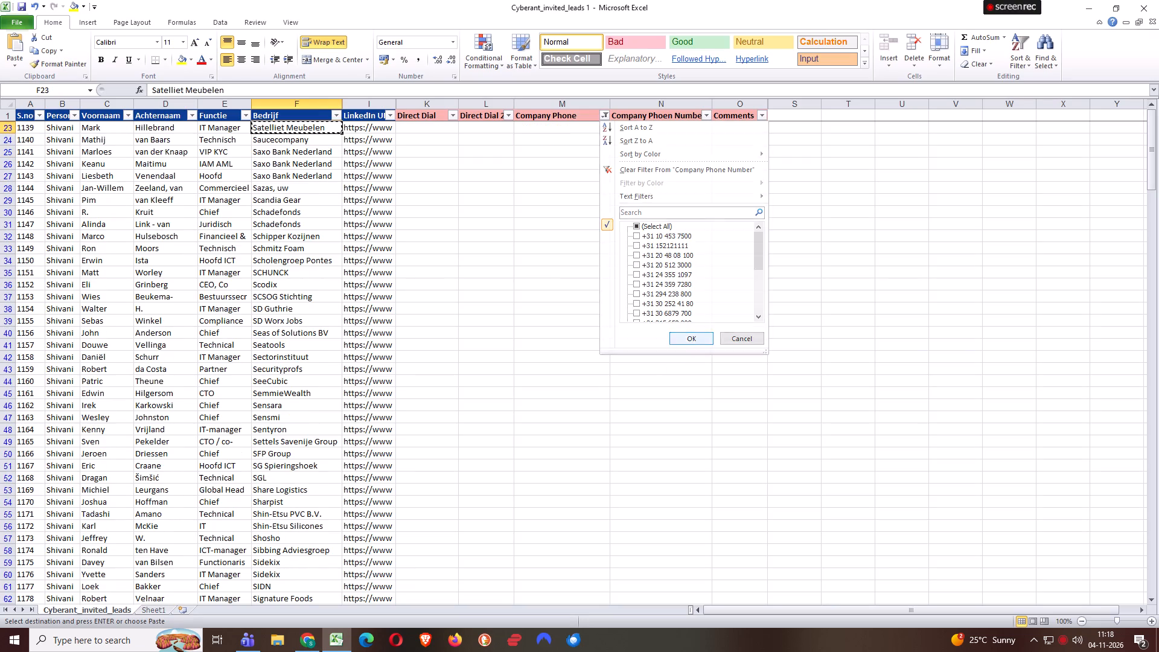
click(555, 252)
click(285, 102)
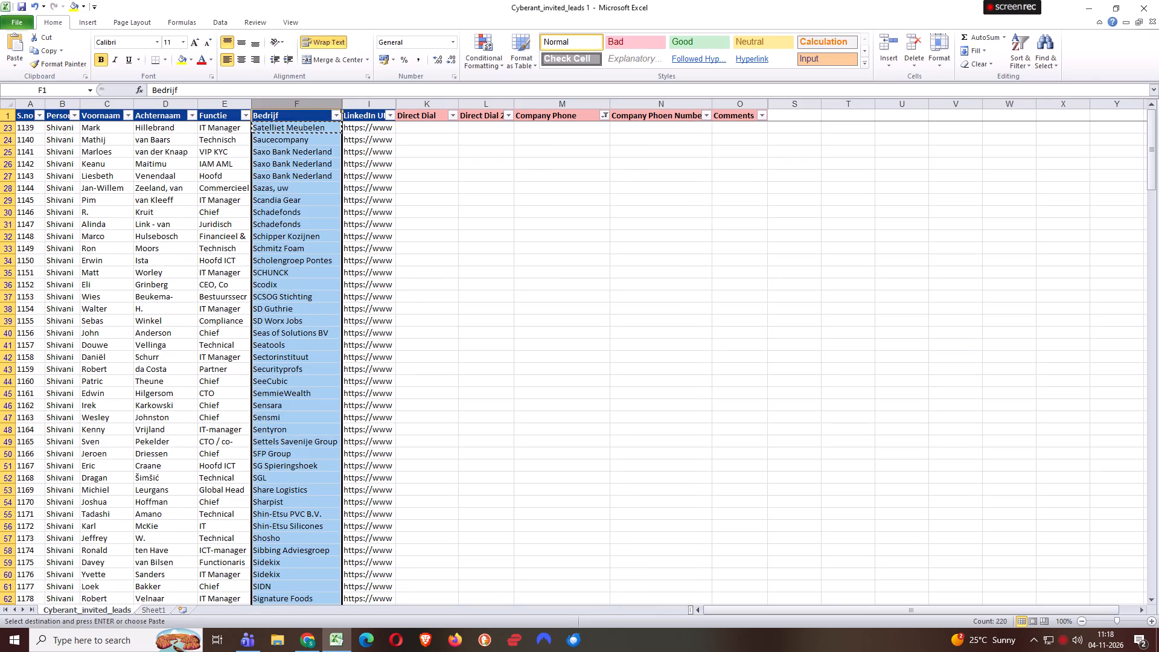
click(592, 181)
Copy the Satelliet Meubelen headquarters phone number from Google's AI Overview in Chrome into Excel cell M23 as text.
key(alt+Tab)
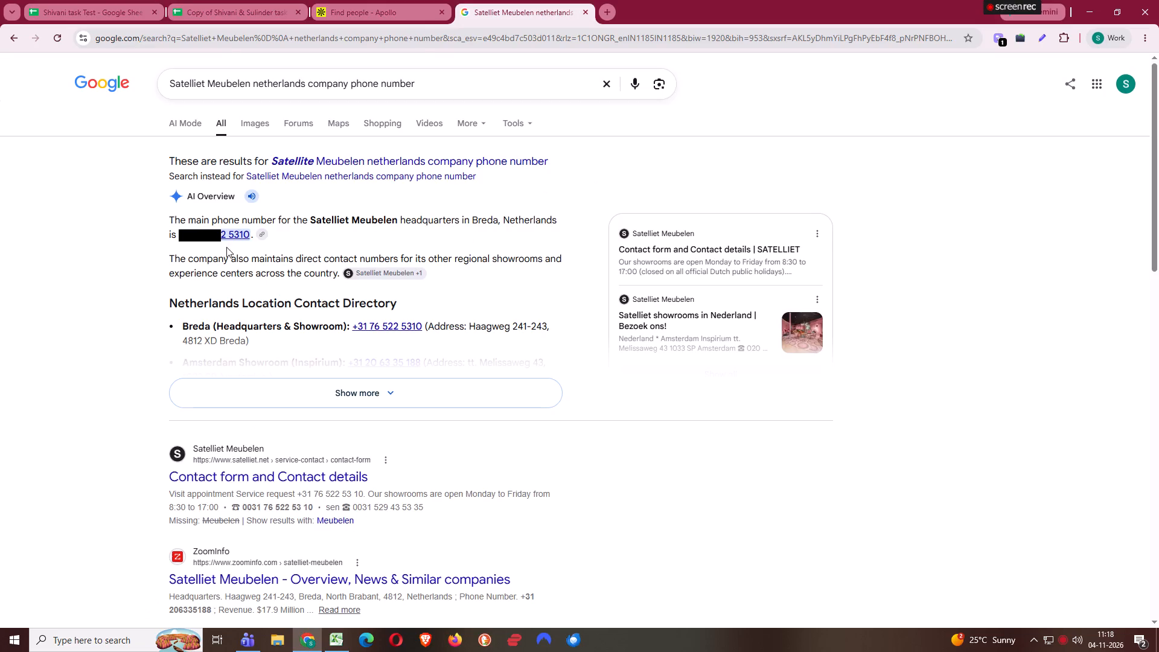
alt+click(213, 236)
alt+click(217, 228)
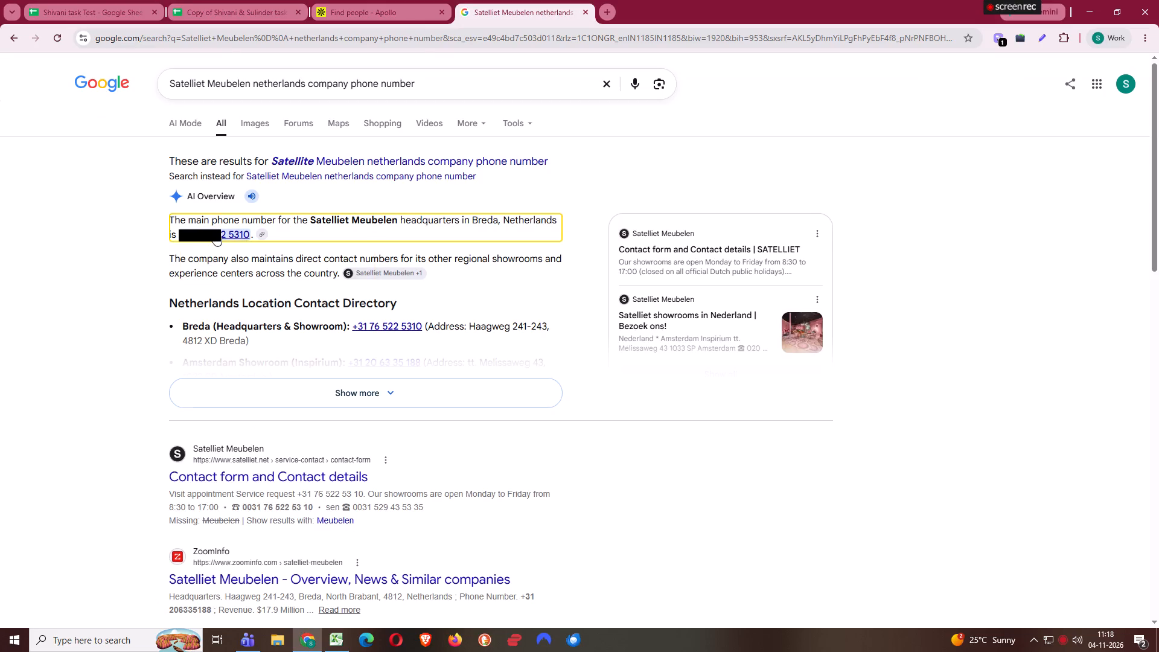
alt+click(215, 232)
key(alt+Tab)
click(558, 126)
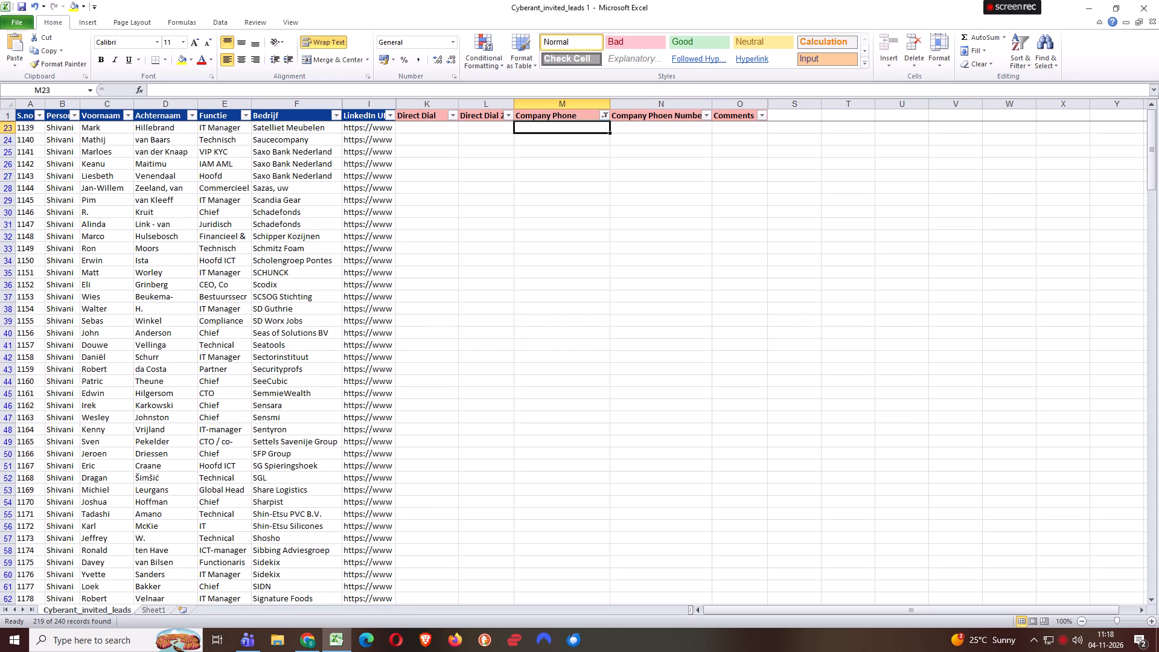
key(apostrophe)
key(ctrl+v)
Copy the company name from cell F24 and search Google in Chrome for "Saucecompany netherlands company phone number".
click(293, 144)
key(ctrl+c)
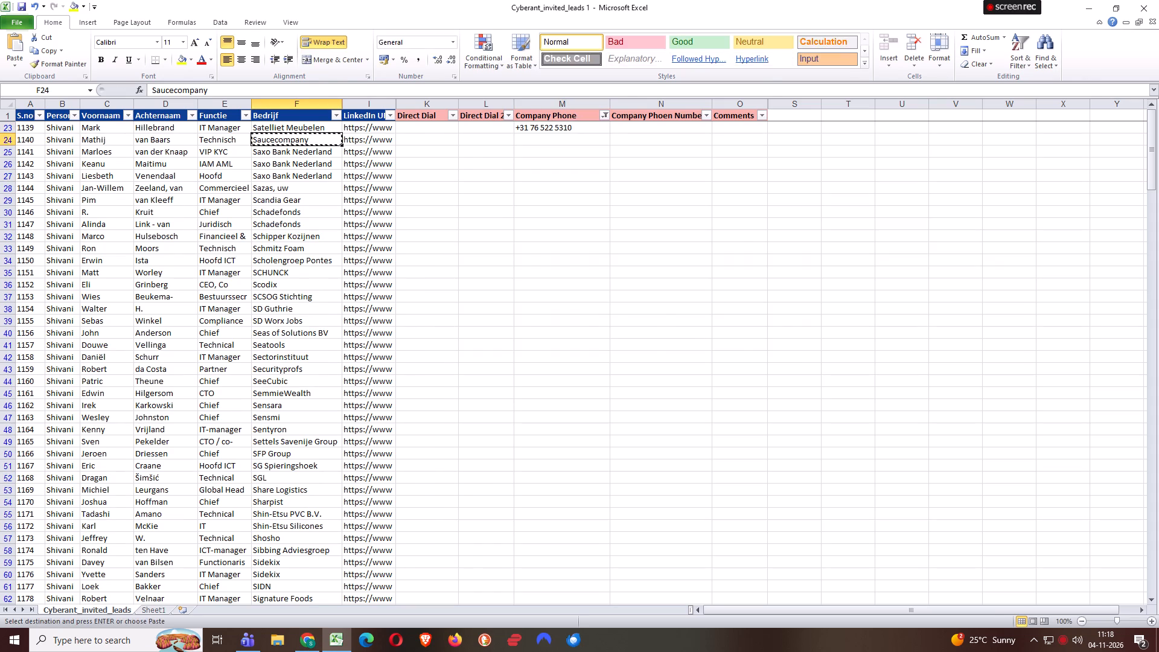
key(alt+Tab)
drag(247, 83, 18, 60)
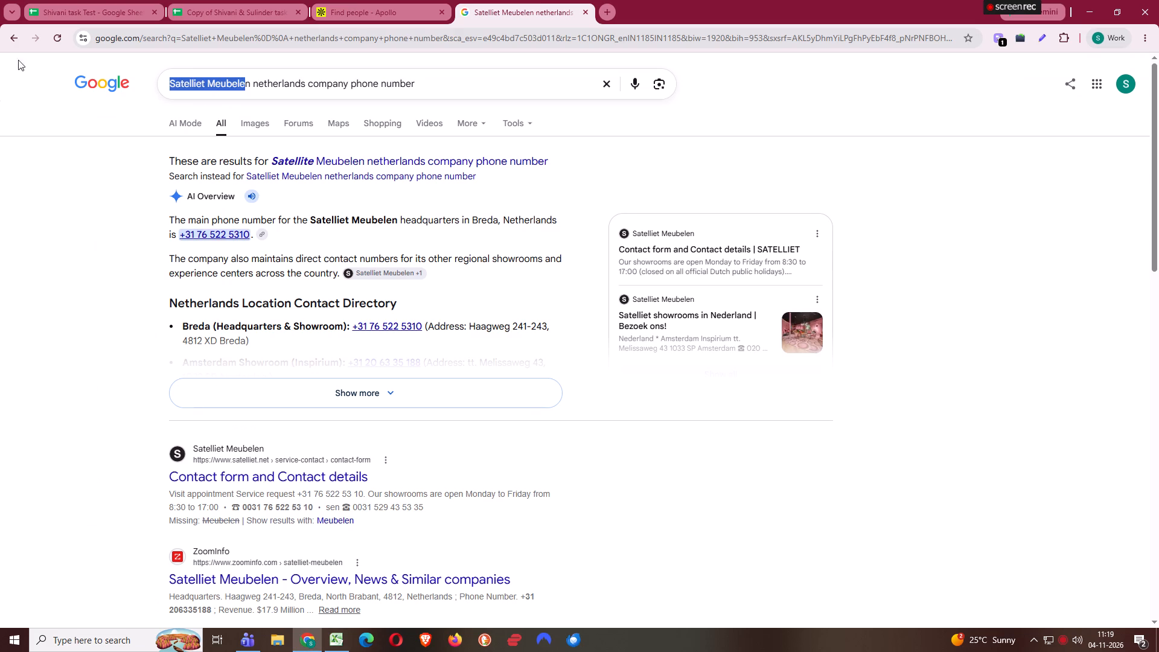
drag(18, 60, 1, 57)
key(BackSpace)
key(Right)
key(BackSpace)
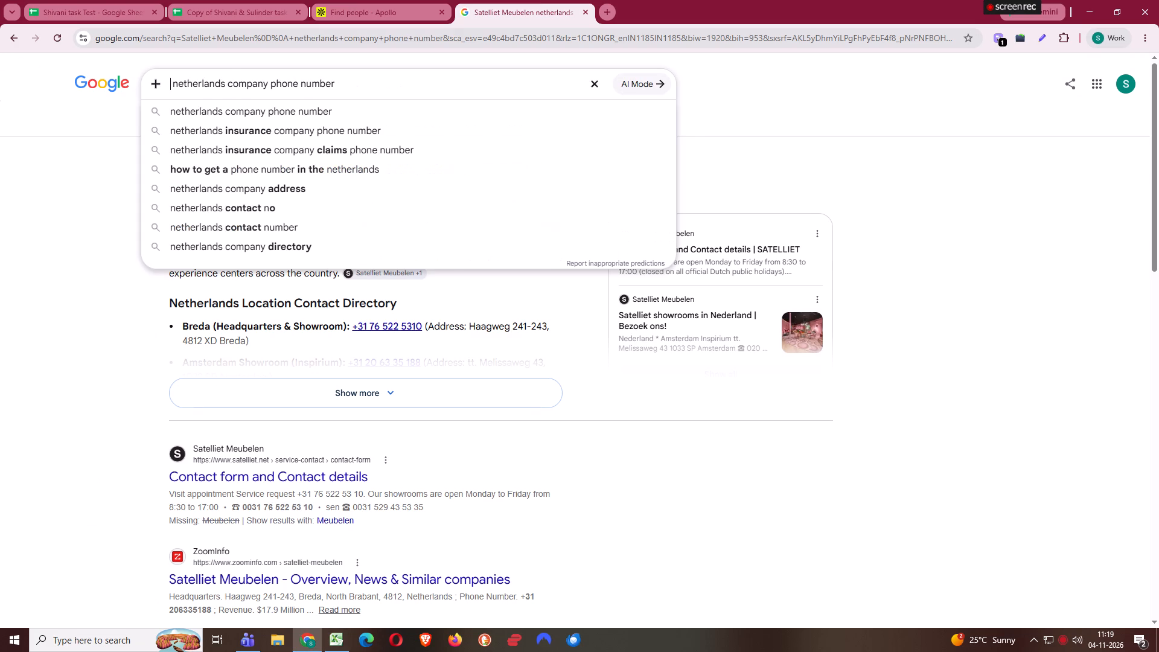
key(ctrl+v)
key(Return)
key(Return)
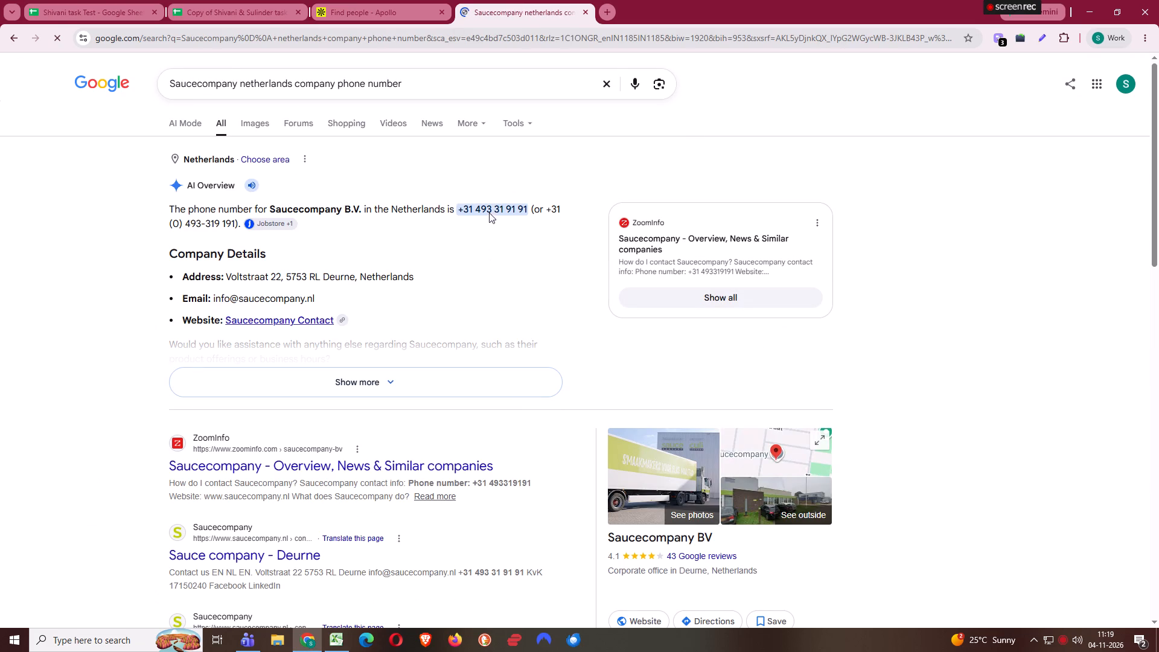
Copy the first Saucecompany B.V. phone number in the AI Overview into Excel cell M24 as text.
alt+click(490, 211)
key(alt+Tab)
click(532, 138)
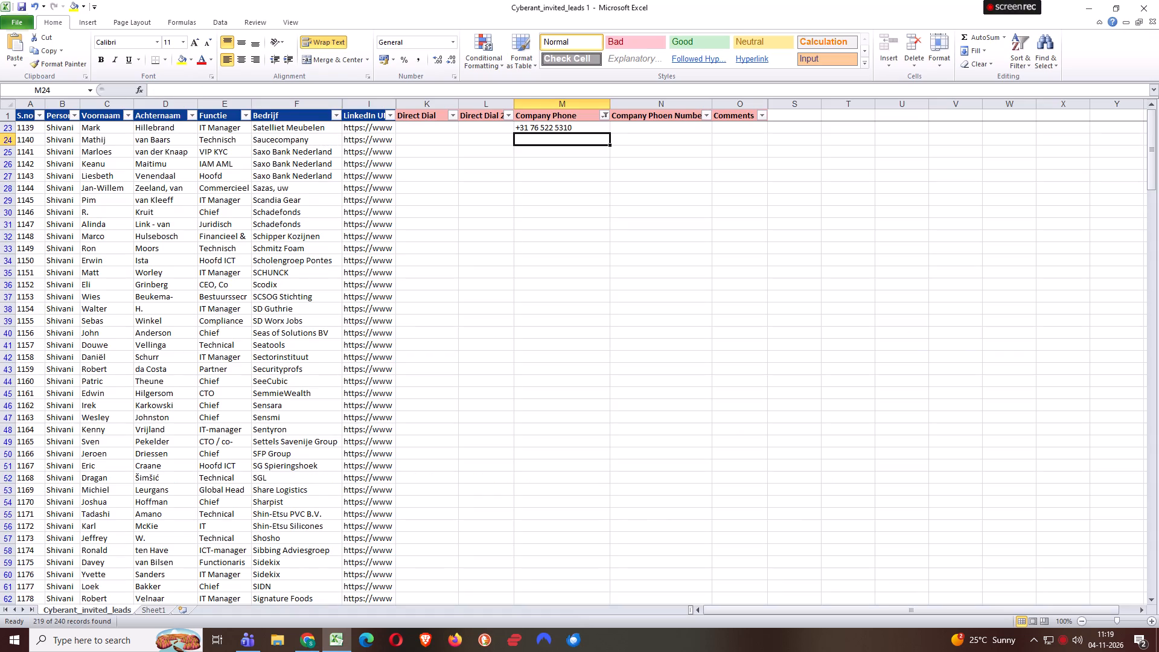
key(apostrophe)
key(ctrl+v)
click(273, 164)
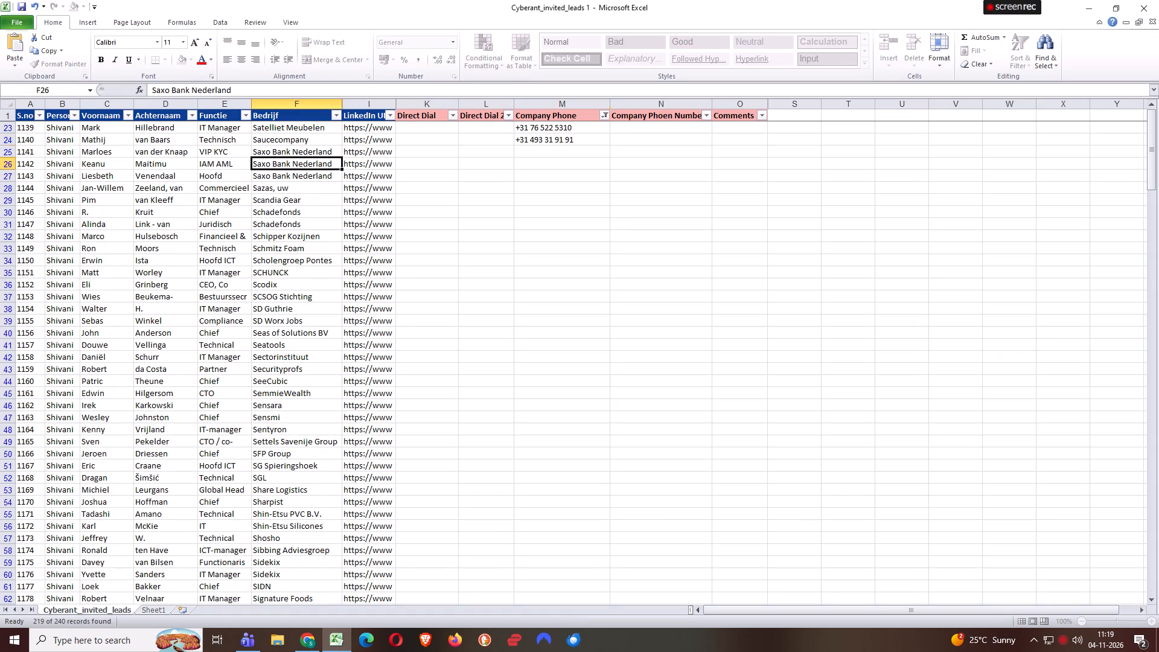
Copy the company name from cell F25 and search Google in Chrome for "Saxo Bank Nederland netherlands company phone number".
click(293, 149)
key(ctrl+c)
key(alt+Tab)
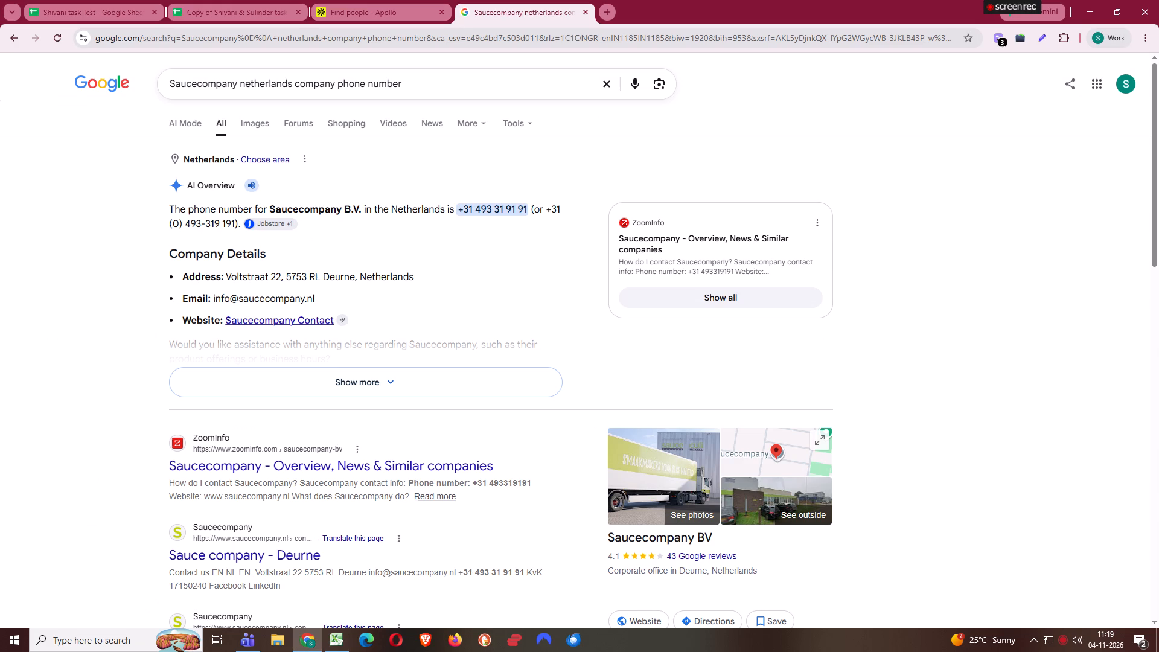
drag(238, 86, 0, 10)
key(ctrl+v)
key(Return)
Reapply the blanks-only filter on Excel's Company Phone Number column to hide completed rows 23 and 24.
key(alt+Tab)
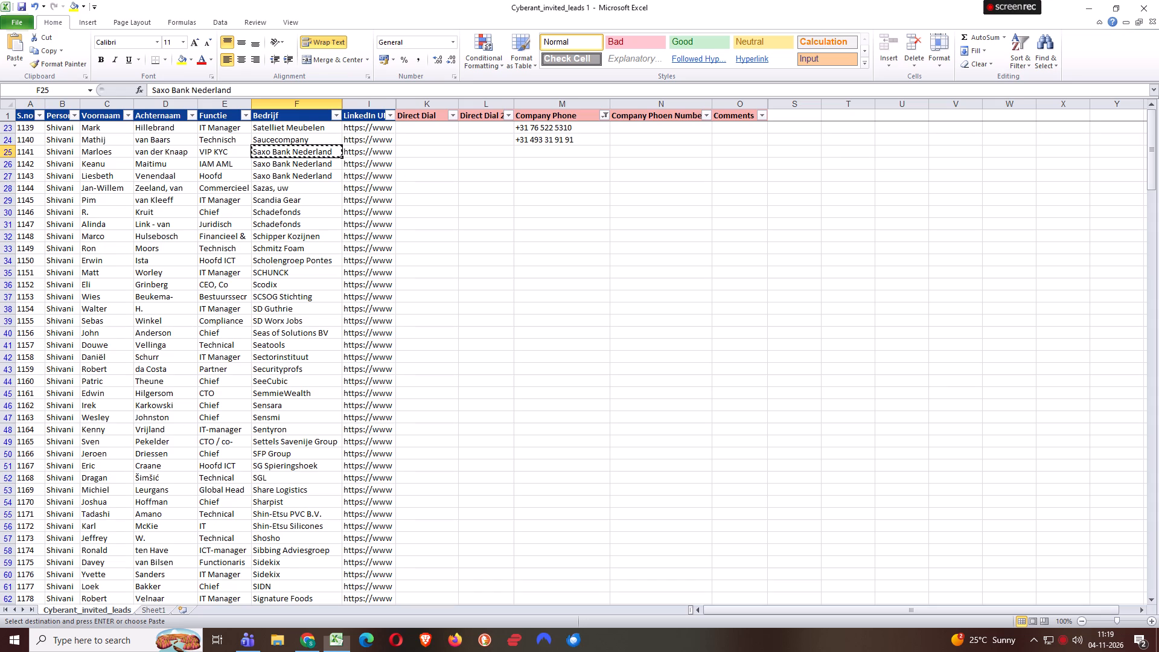
click(601, 113)
click(685, 335)
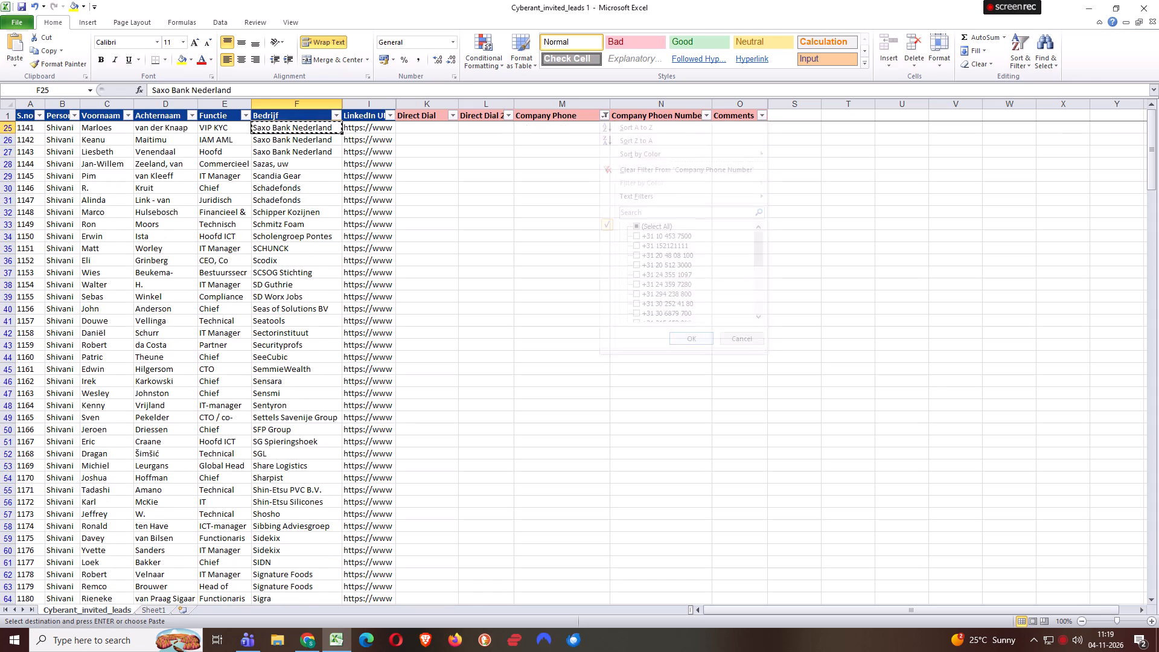
key(alt+Tab)
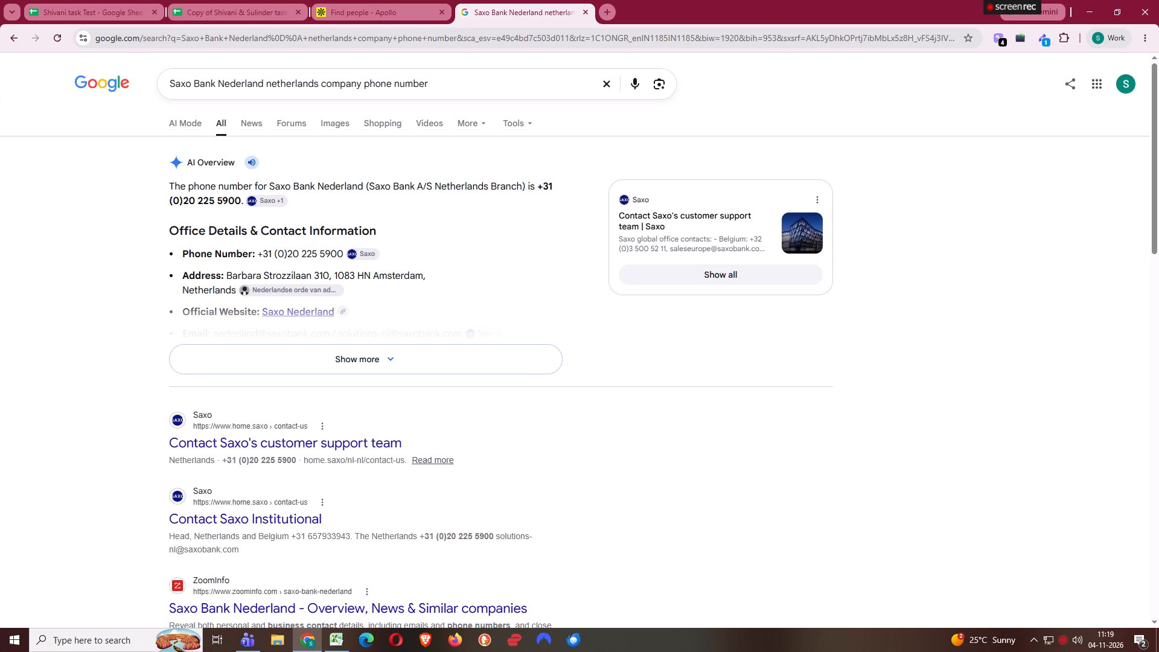
drag(287, 252, 341, 260)
key(ctrl+c)
key(ctrl+c)
key(ctrl+c)
key(ctrl+c)
key(alt+Tab)
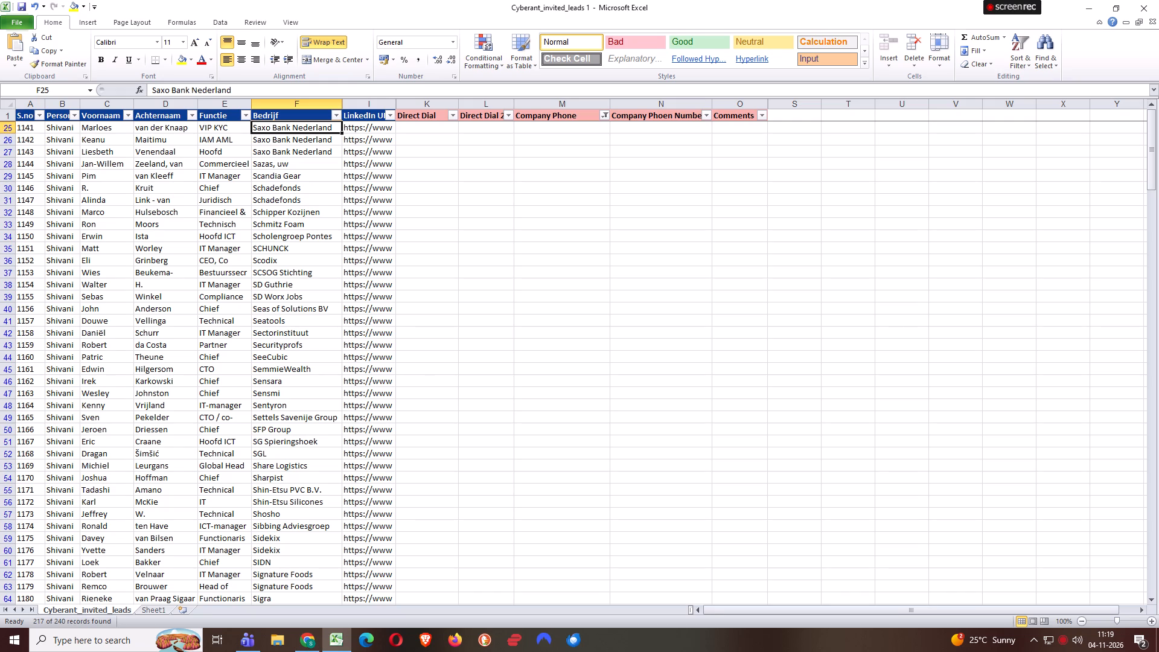
click(564, 126)
text('+31)
key(space)
key(ctrl+v)
click(571, 191)
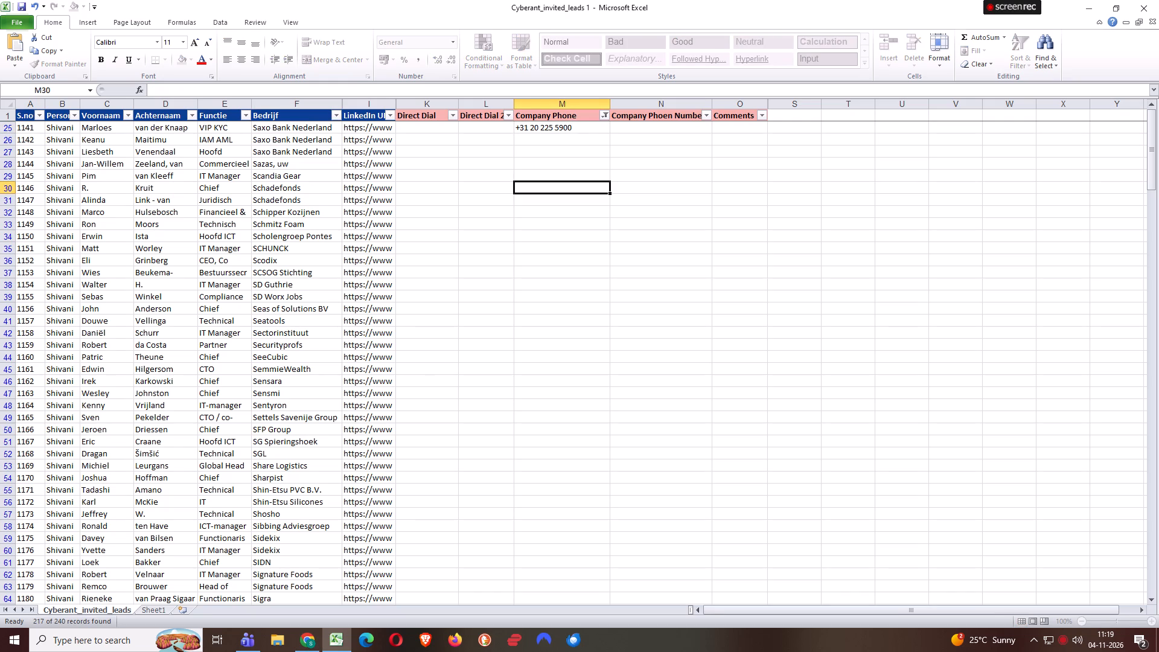
Fill the phone number from M25 down to M27 for the other two Saxo Bank Nederland rows.
drag(299, 150, 561, 158)
drag(554, 147, 554, 133)
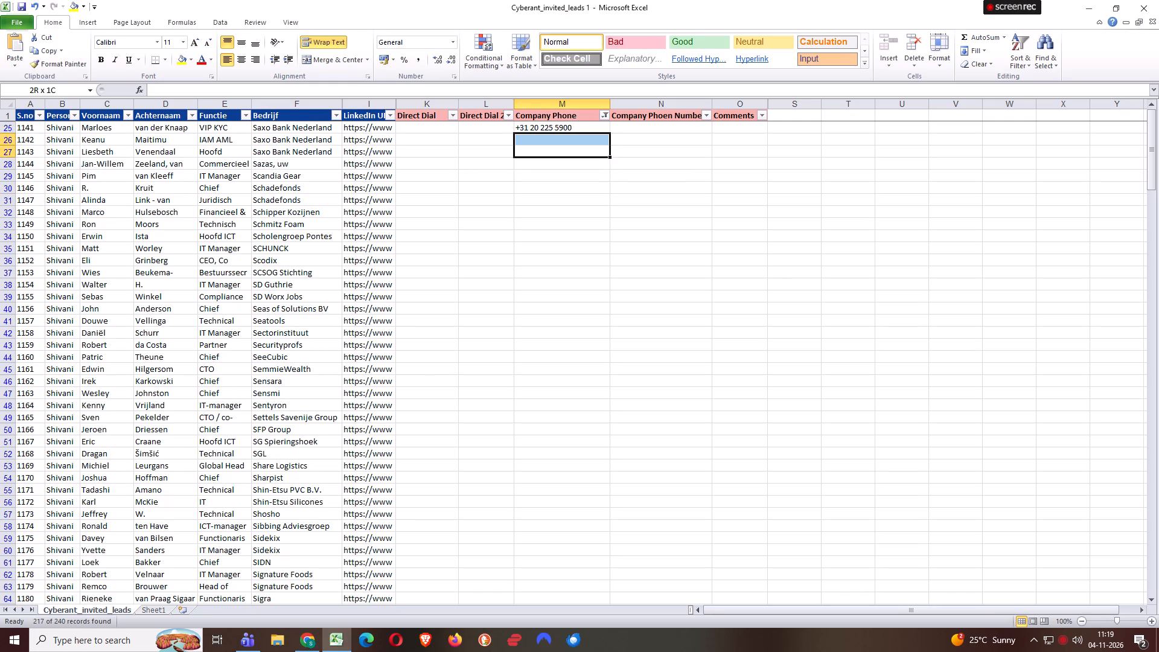
drag(554, 133, 555, 129)
key(ctrl+d)
Reapply the blanks-only filter on the Company Phone Number column to hide completed rows 25 to 27.
click(602, 116)
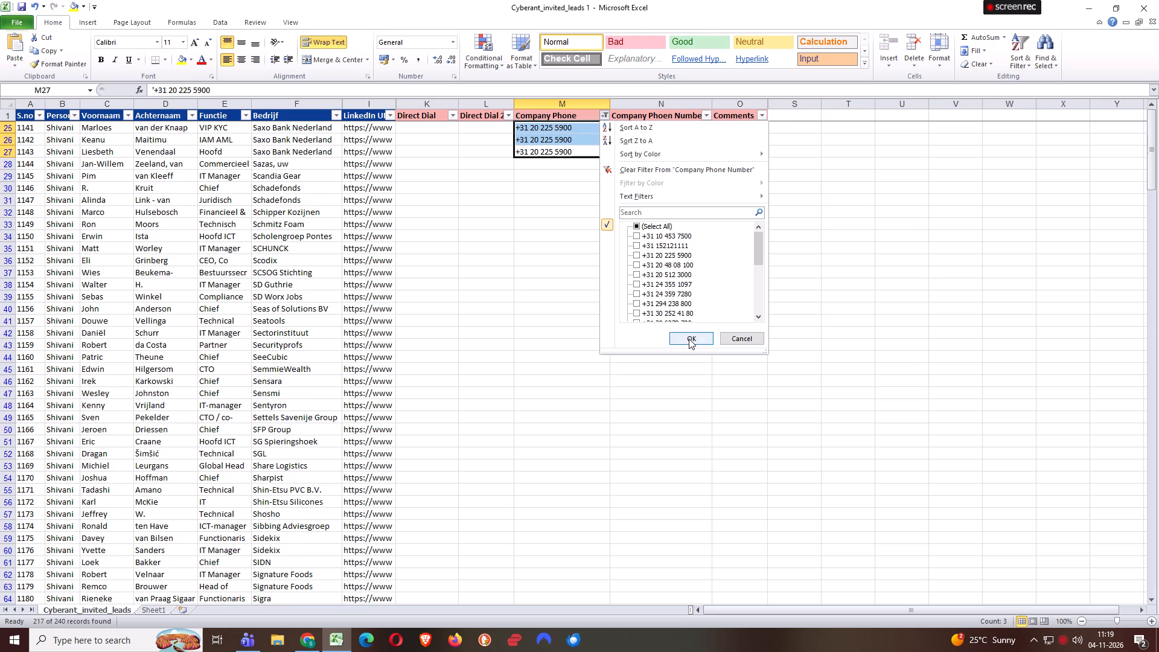
click(689, 339)
click(541, 291)
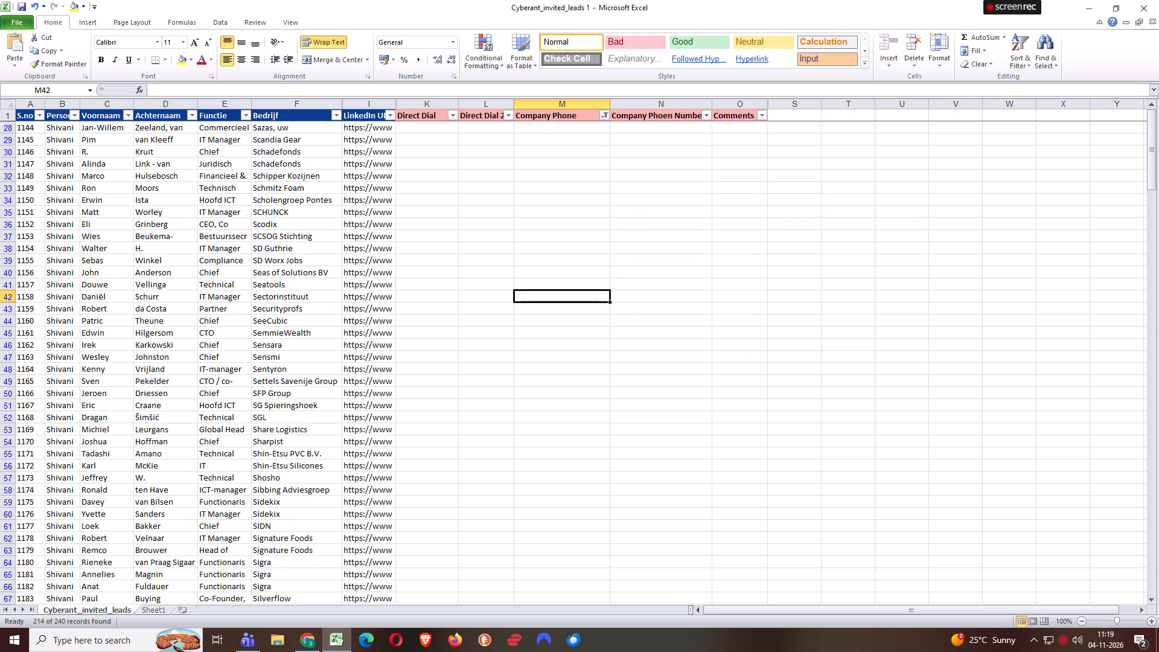
Save the Cyberant_invited_leads workbook.
key(ctrl+s)
key(ctrl+s)
key(ctrl+s)
Copy the company name from cell F64 and search Google in Chrome for "Sigra netherlands company phone number".
click(514, 194)
scroll(378, 264, up, 2)
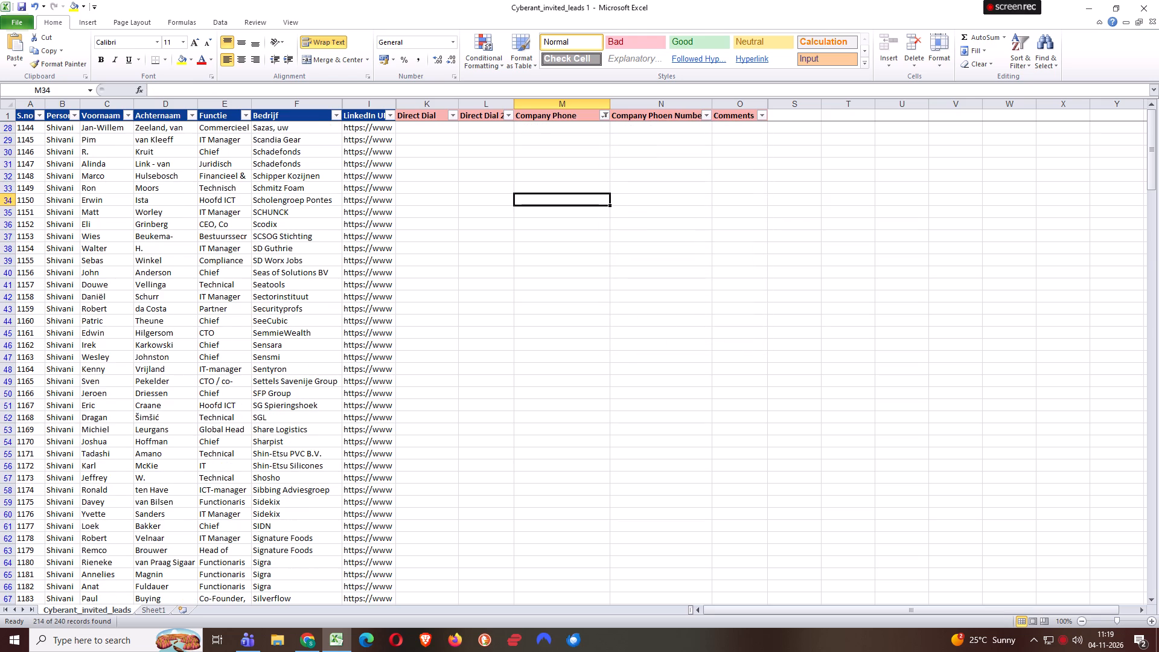
scroll(332, 359, down, 4)
click(278, 459)
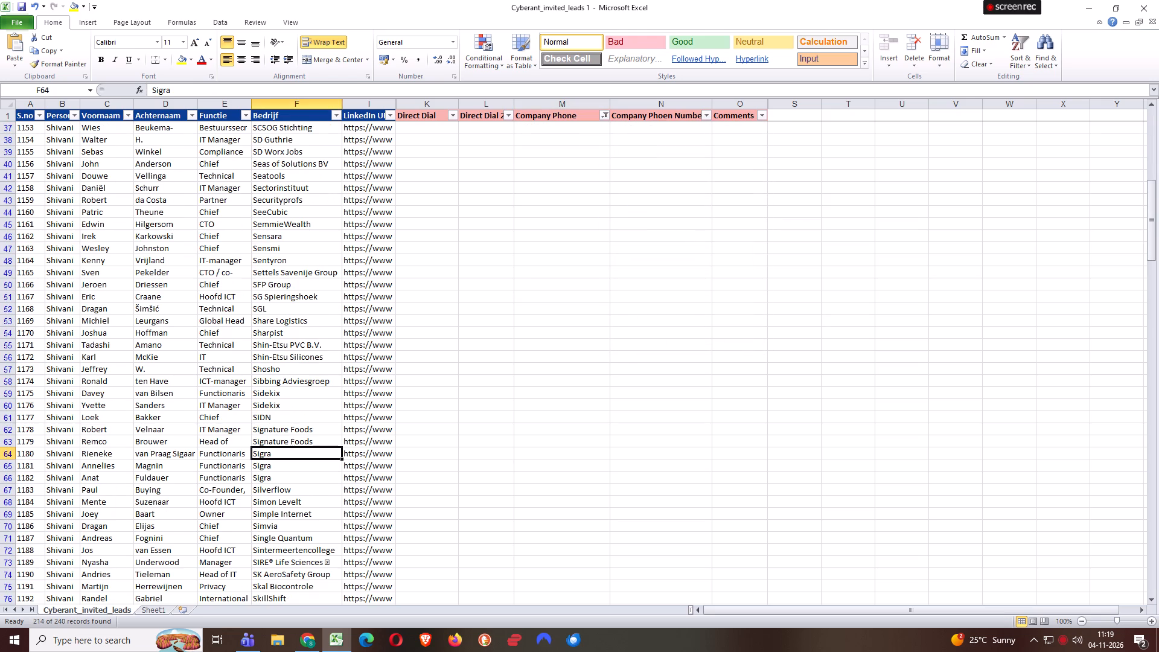
key(ctrl+c)
key(alt+Tab)
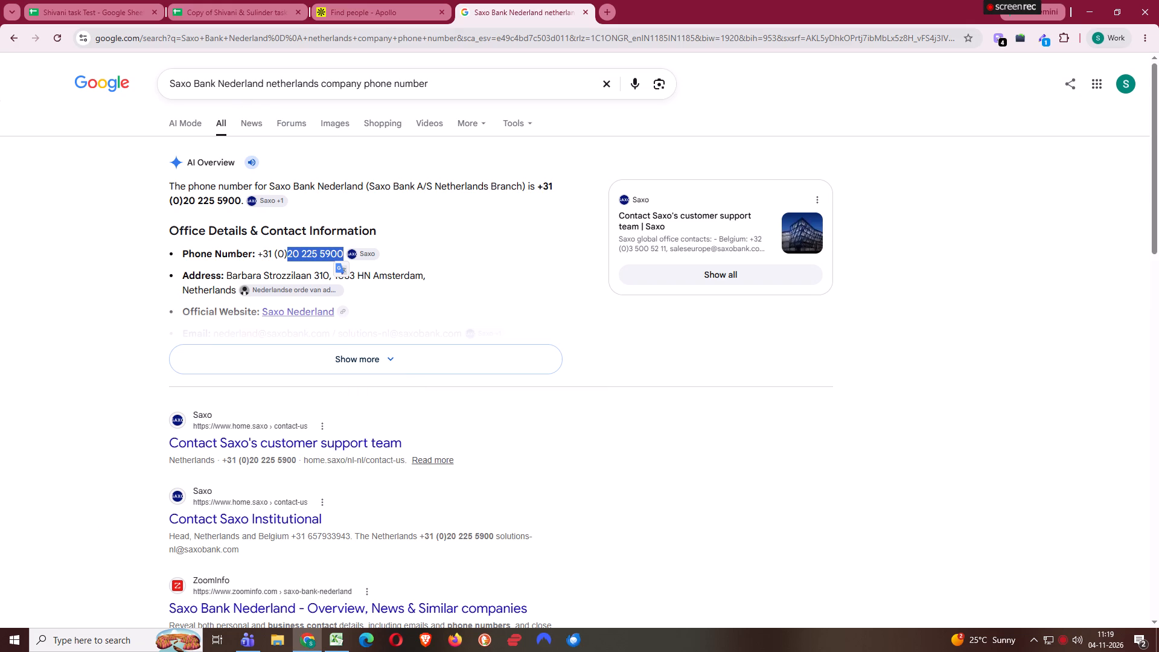
drag(264, 85, 0, 83)
click(0, 83)
key(ctrl+v)
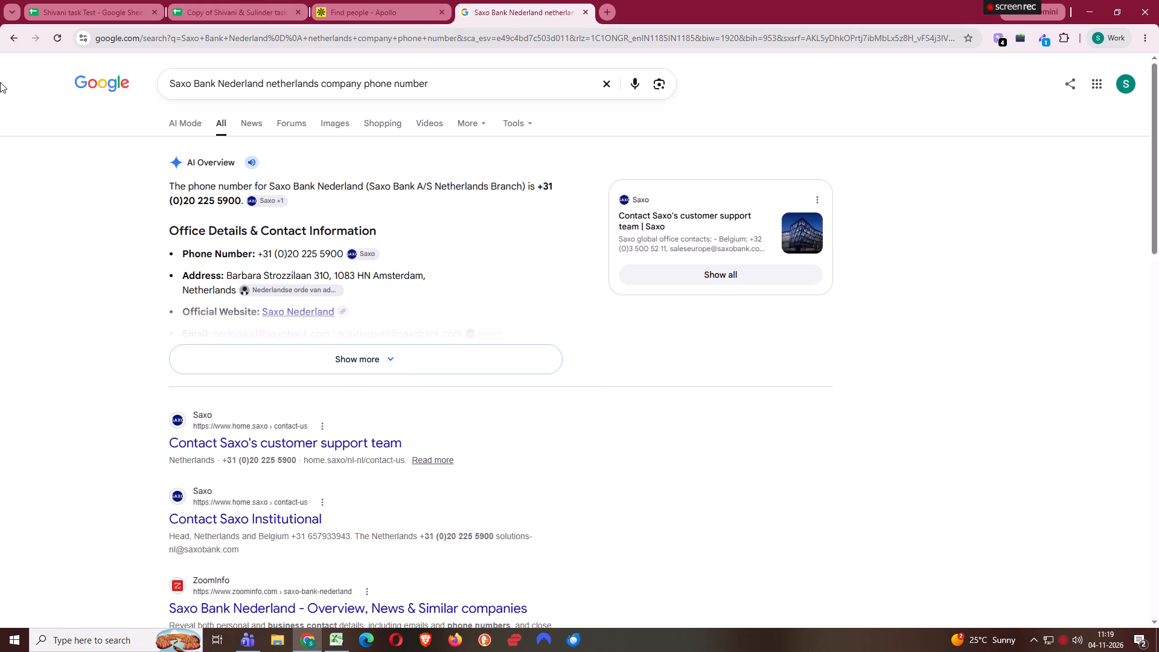
drag(263, 86, 19, 46)
key(ctrl+v)
key(Return)
key(Return)
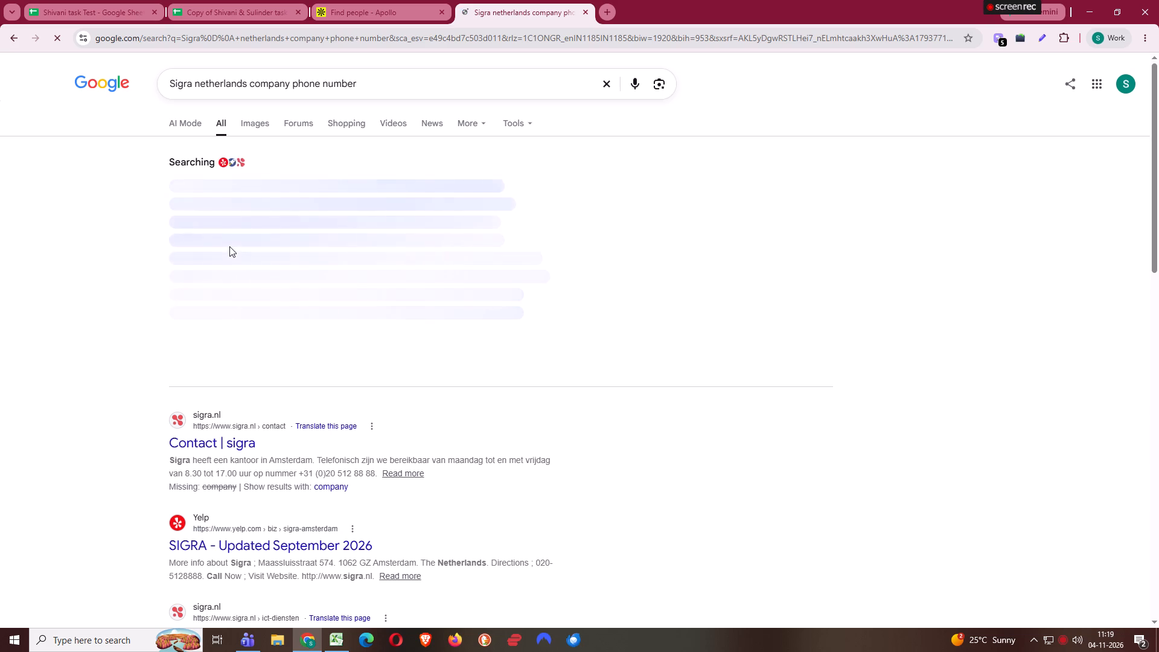
Copy Sigra's main phone number from the AI Overview into Excel cell M64 as text, removing the "(0)" after "+31".
alt+double_click(417, 205)
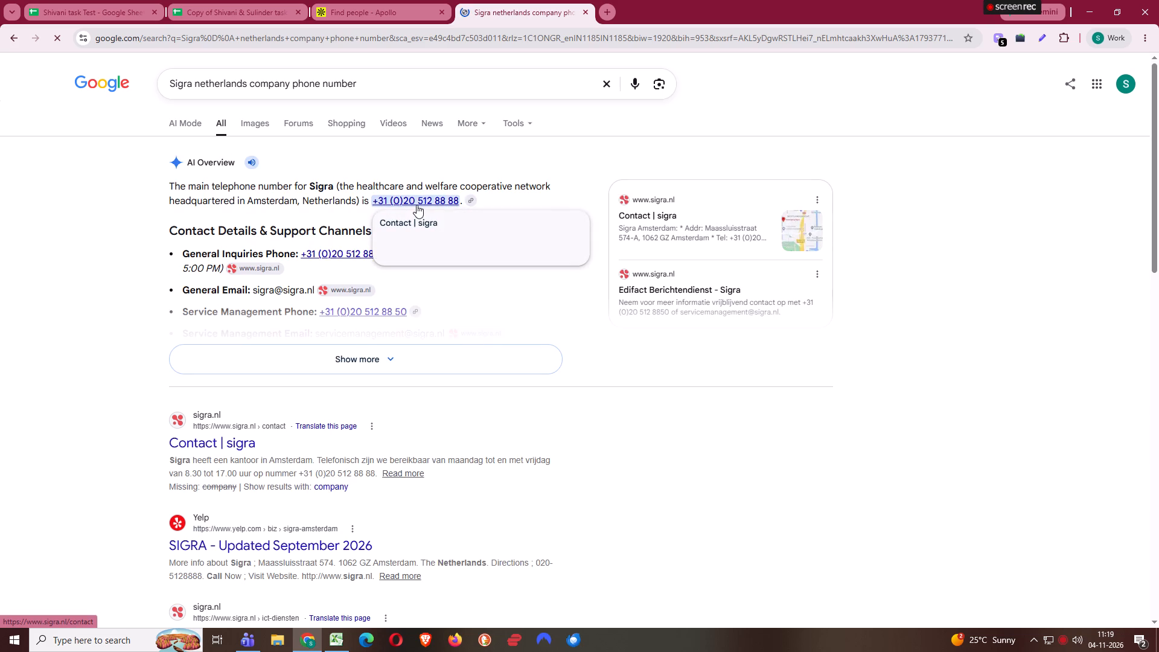
alt+click(417, 199)
key(alt+Tab)
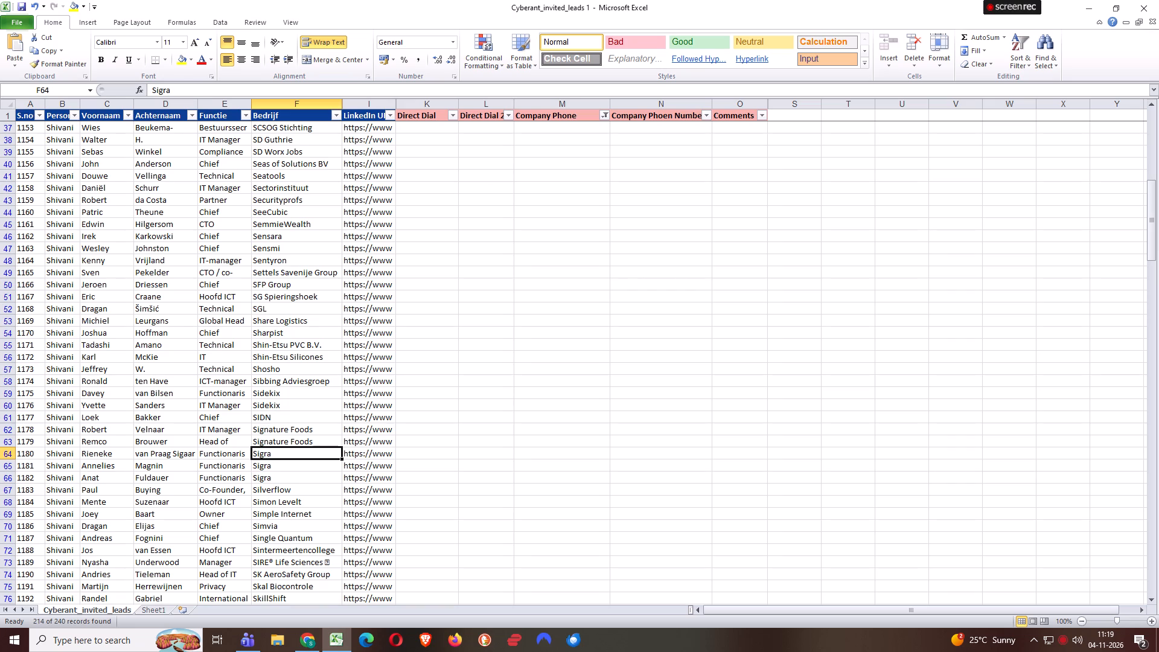
scroll(472, 360, down, 5)
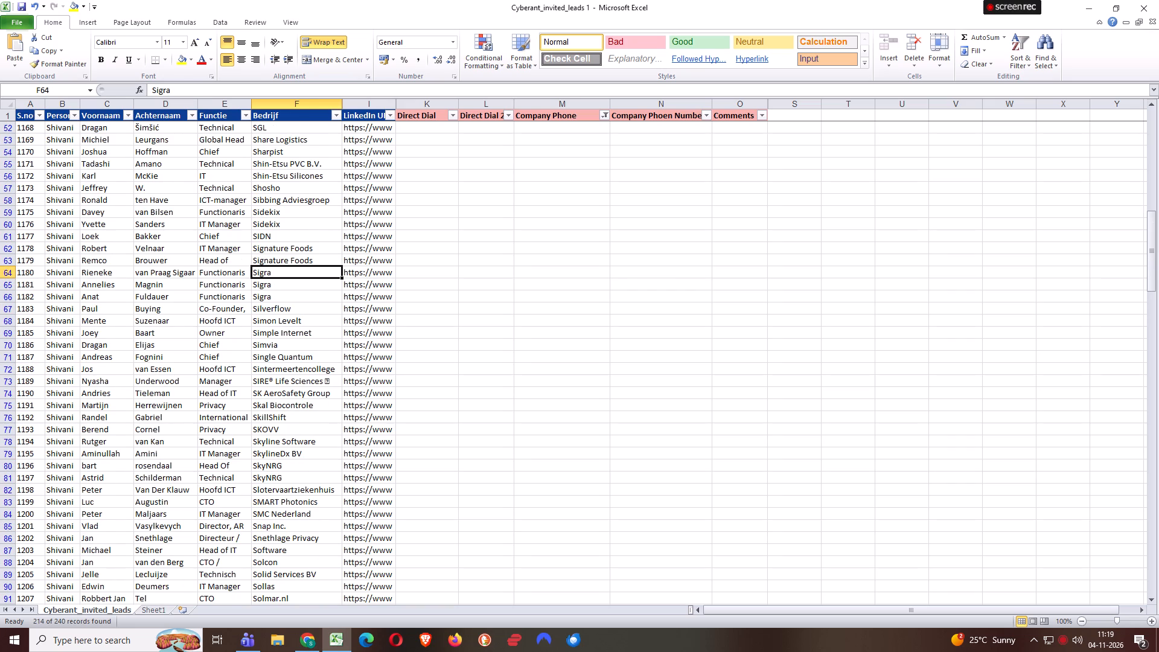
drag(332, 269, 548, 276)
click(544, 272)
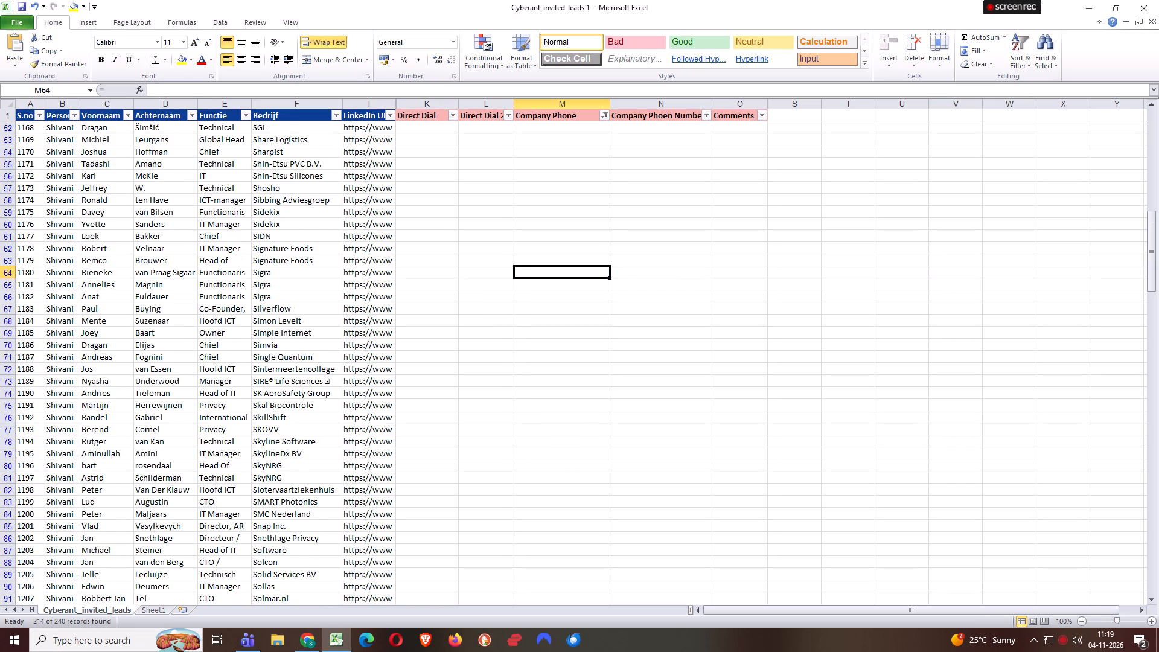
key(apostrophe)
key(ctrl+v)
click(541, 270)
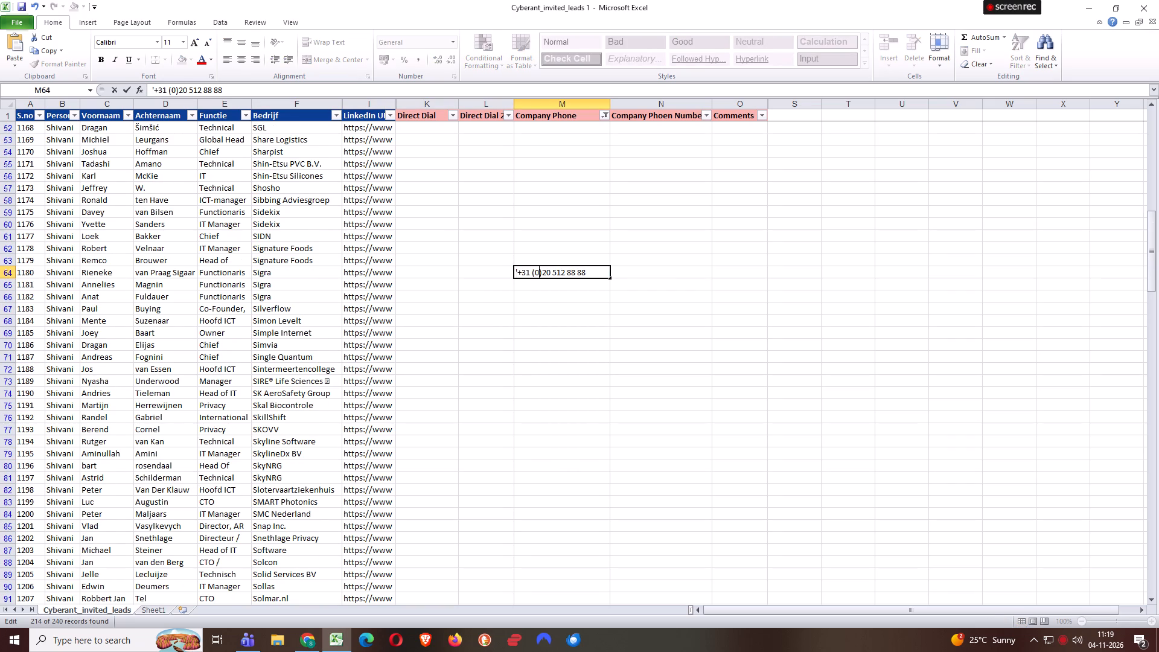
key(BackSpace)
key(Right)
key(Right)
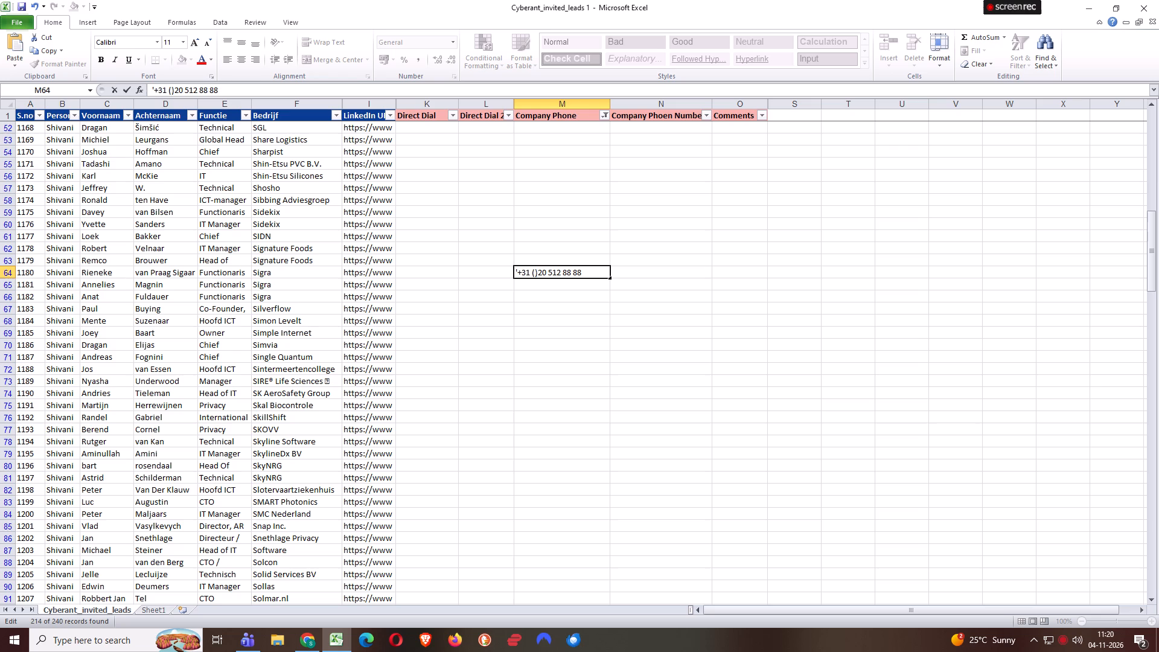
key(Left)
key(BackSpace)
key(BackSpace)
key(BackSpace)
key(space)
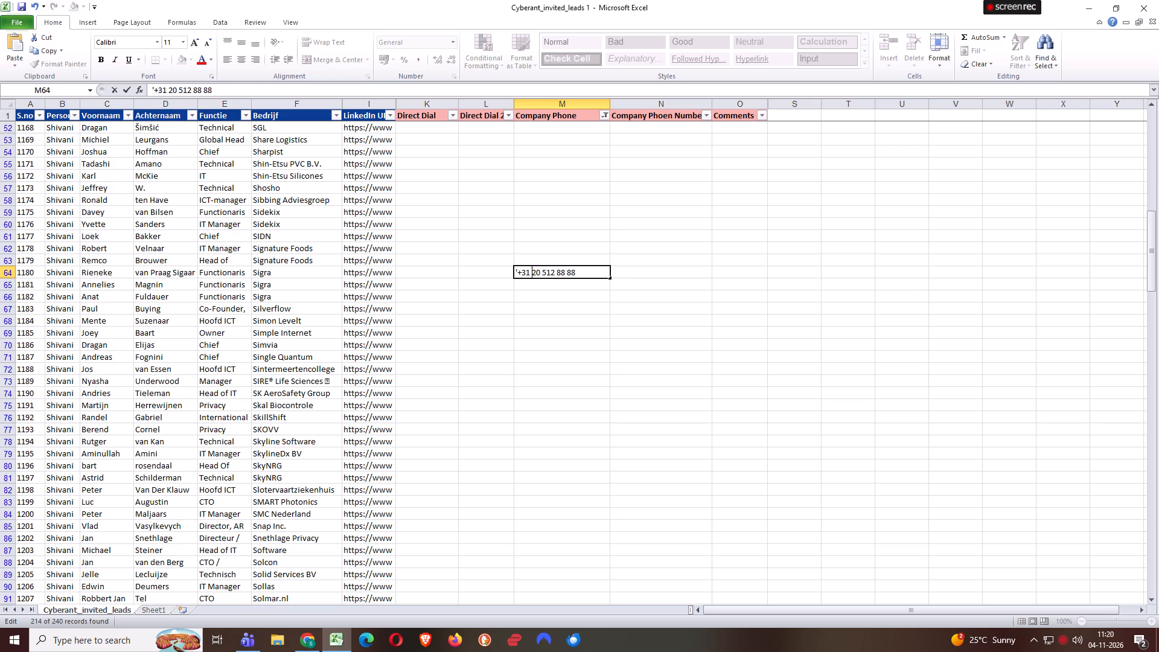
click(596, 295)
Fill the phone number from M64 down to M66 for the other two Sigra rows.
drag(291, 297, 522, 297)
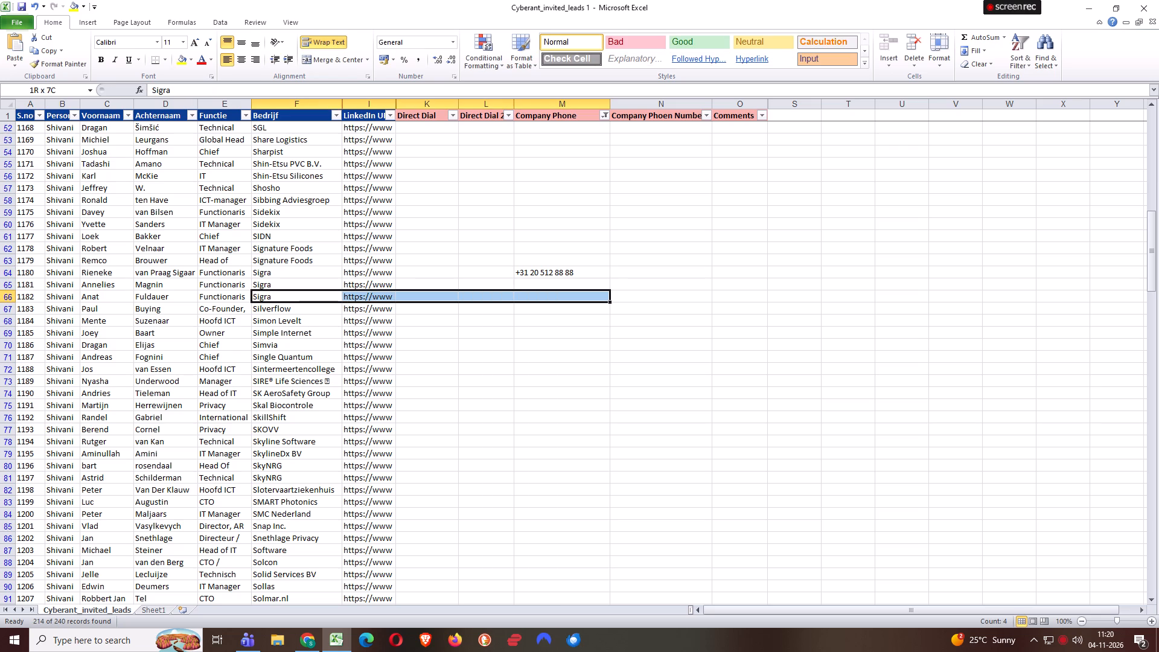
drag(522, 297, 551, 297)
drag(552, 296, 552, 276)
key(ctrl+d)
click(567, 351)
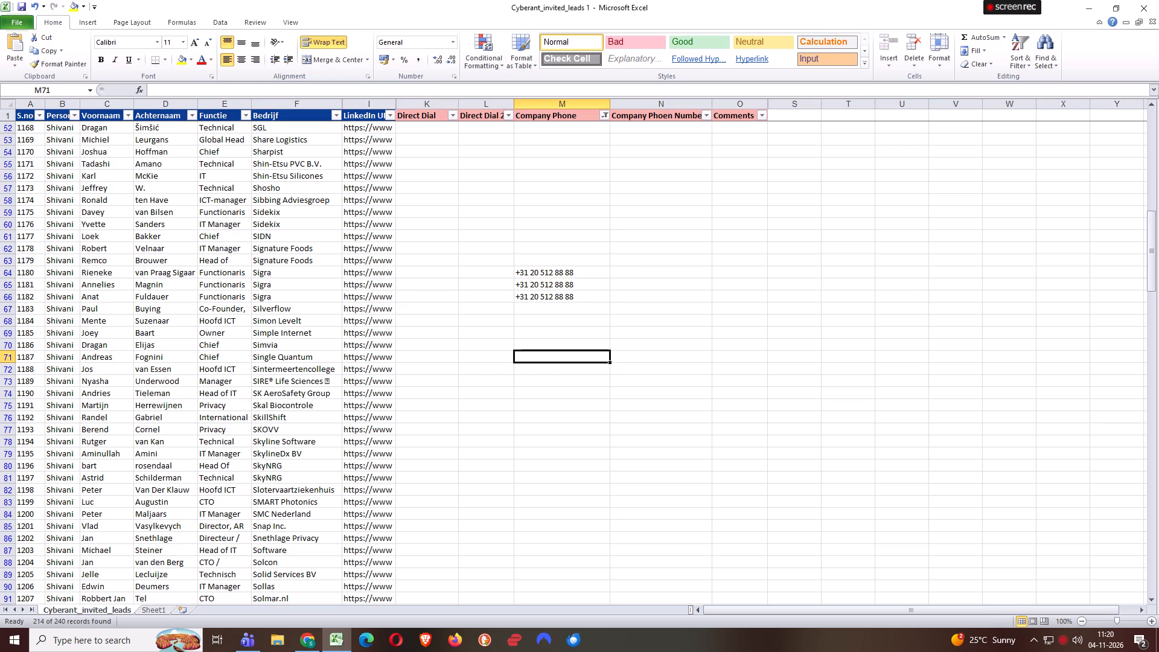
Reapply the blanks-only filter on the Company Phone Number column to hide completed rows 64 to 66.
click(600, 118)
click(700, 339)
click(576, 336)
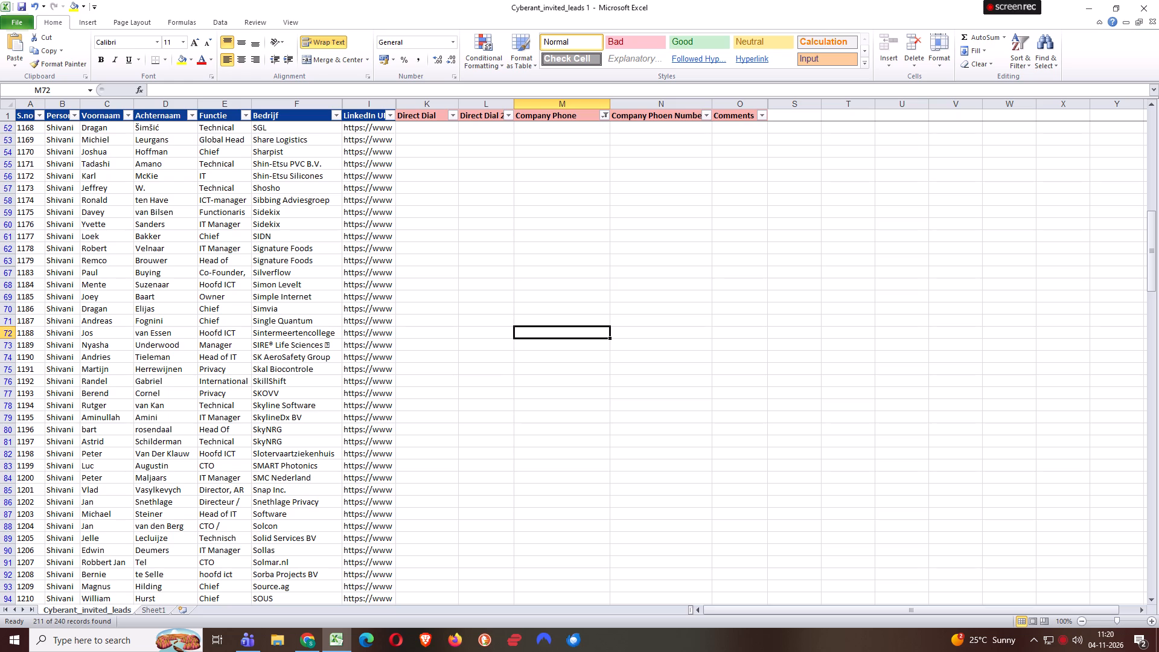
Copy the company name from cell F59 and search Google in Chrome for "Sidekix netherlands company phone number".
click(292, 215)
key(ctrl+c)
key(alt+Tab)
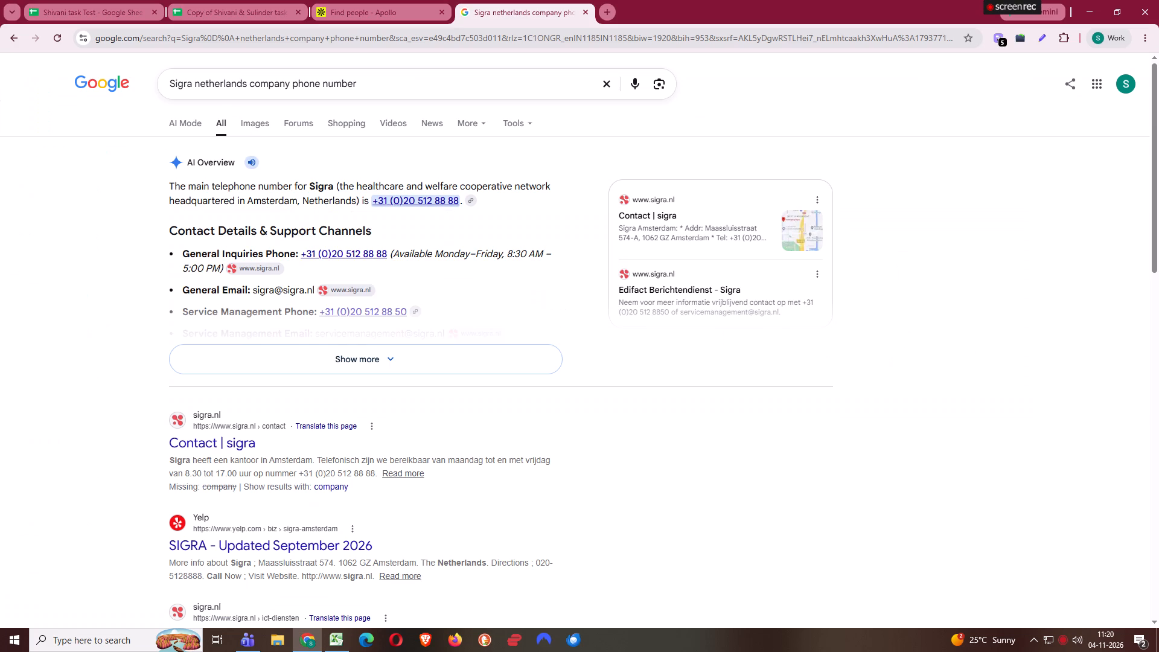
double_click(183, 84)
key(ctrl+v)
key(Return)
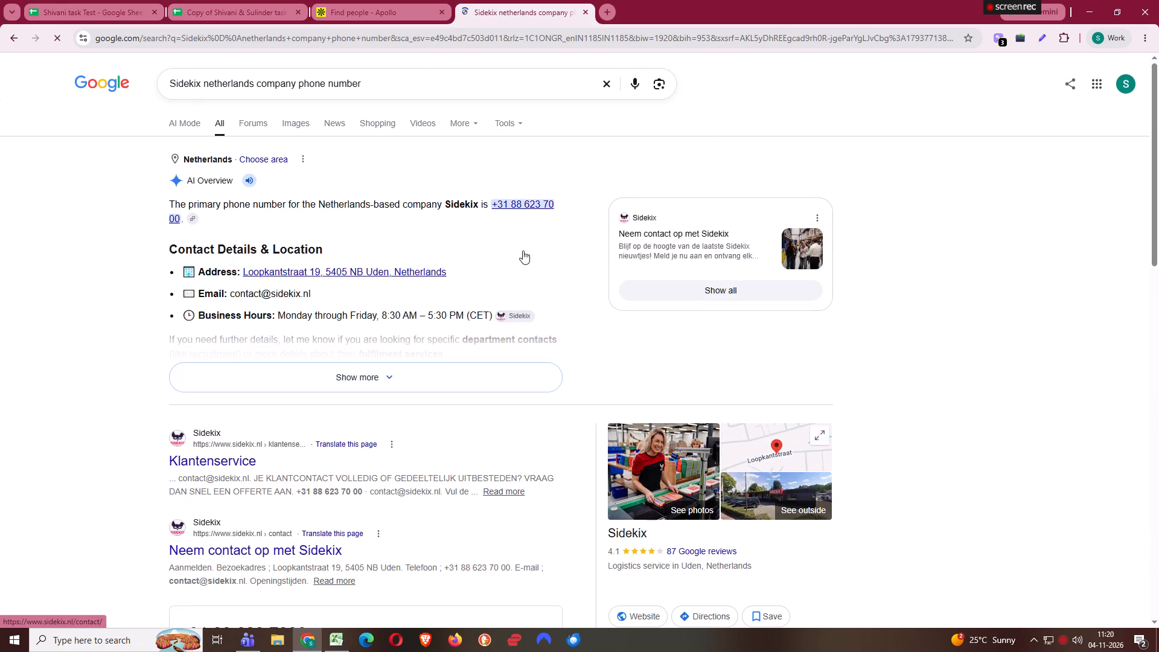
scroll(562, 319, down, 4)
alt+click(672, 498)
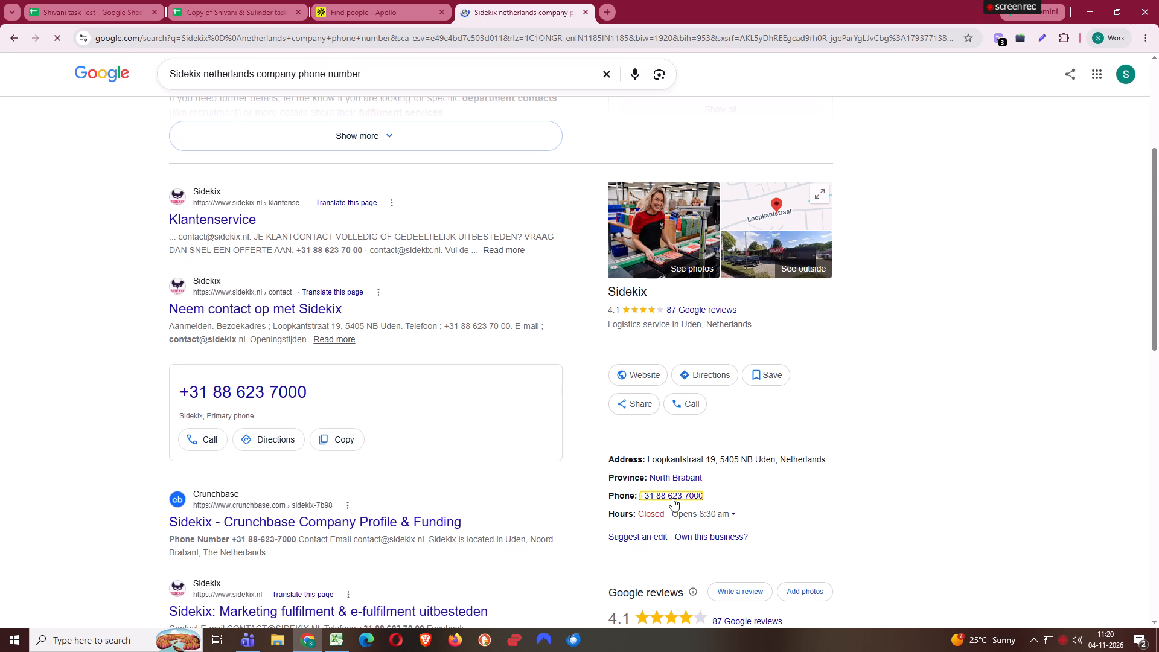
click(706, 149)
key(alt+Tab)
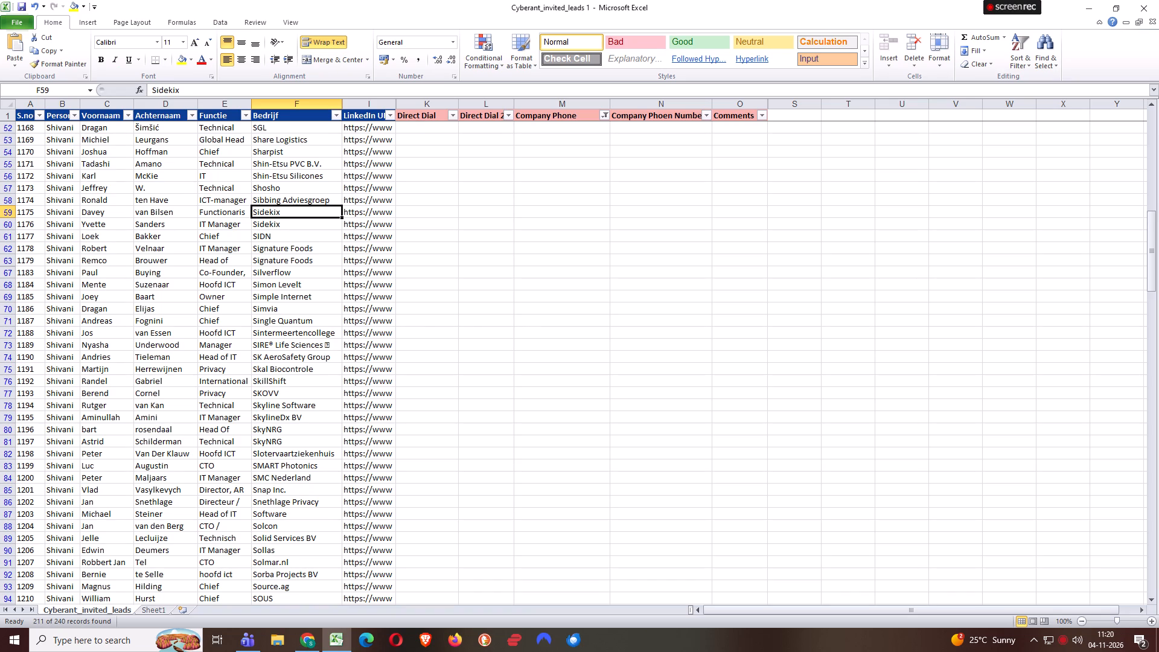
drag(312, 214, 549, 213)
click(548, 209)
key(apostrophe)
key(ctrl+v)
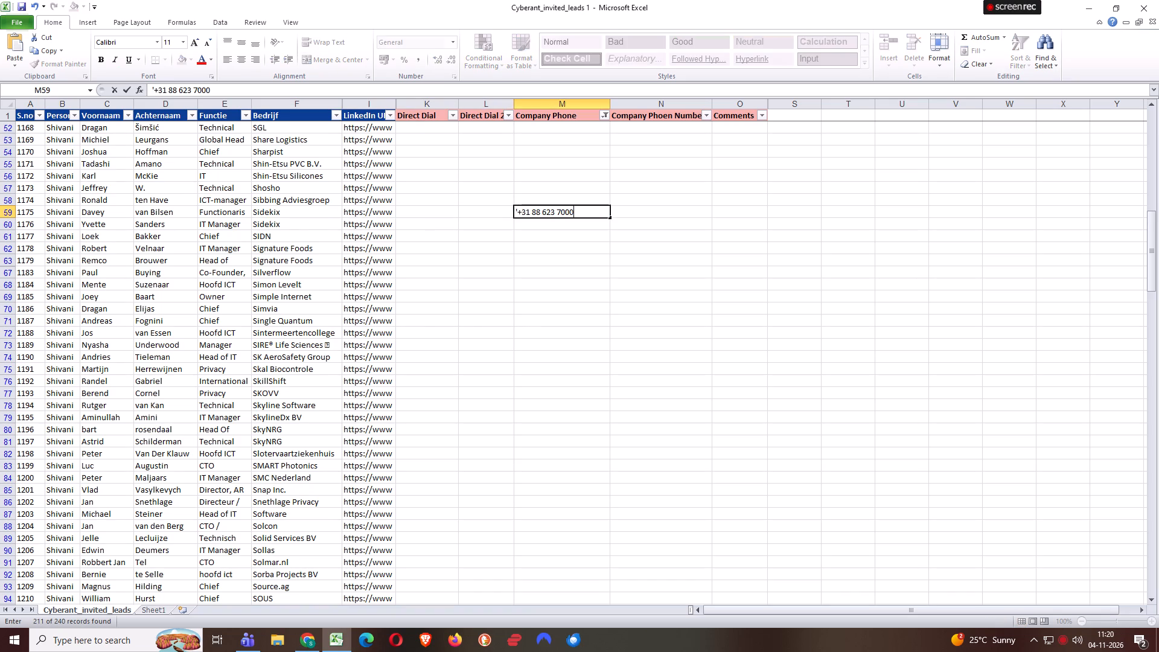
click(538, 256)
Fill the phone number from M59 down to M60 for the other Sidekix row.
drag(302, 226, 380, 217)
drag(395, 216, 500, 216)
click(712, 304)
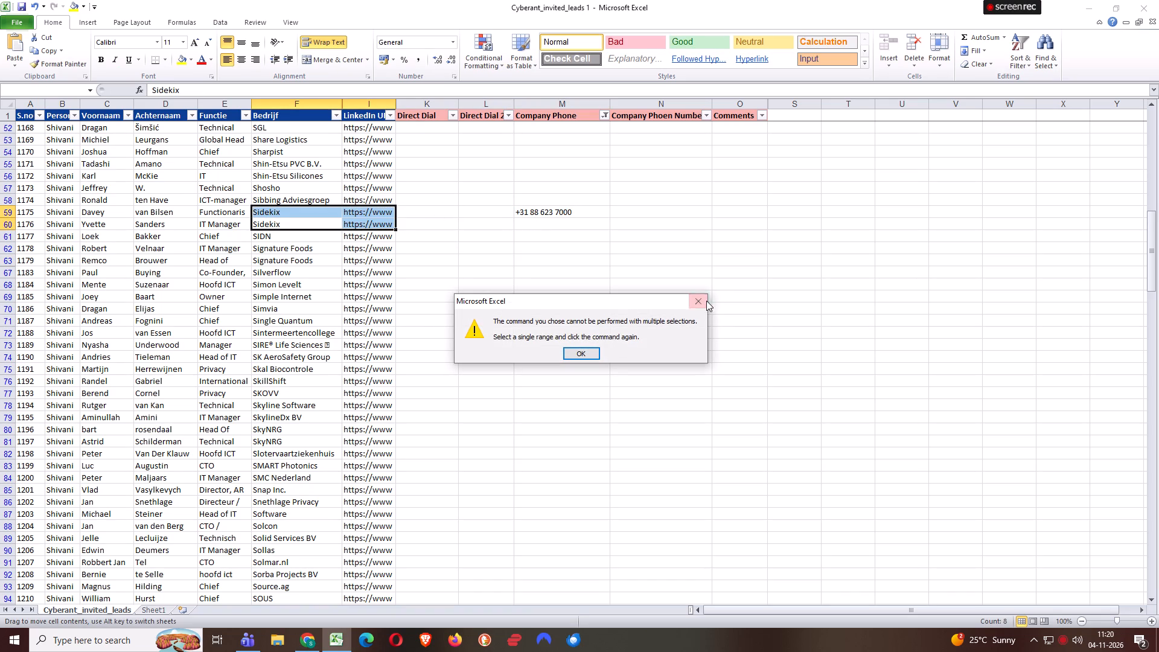
click(706, 301)
click(717, 314)
drag(541, 227, 546, 208)
key(ctrl+d)
click(581, 295)
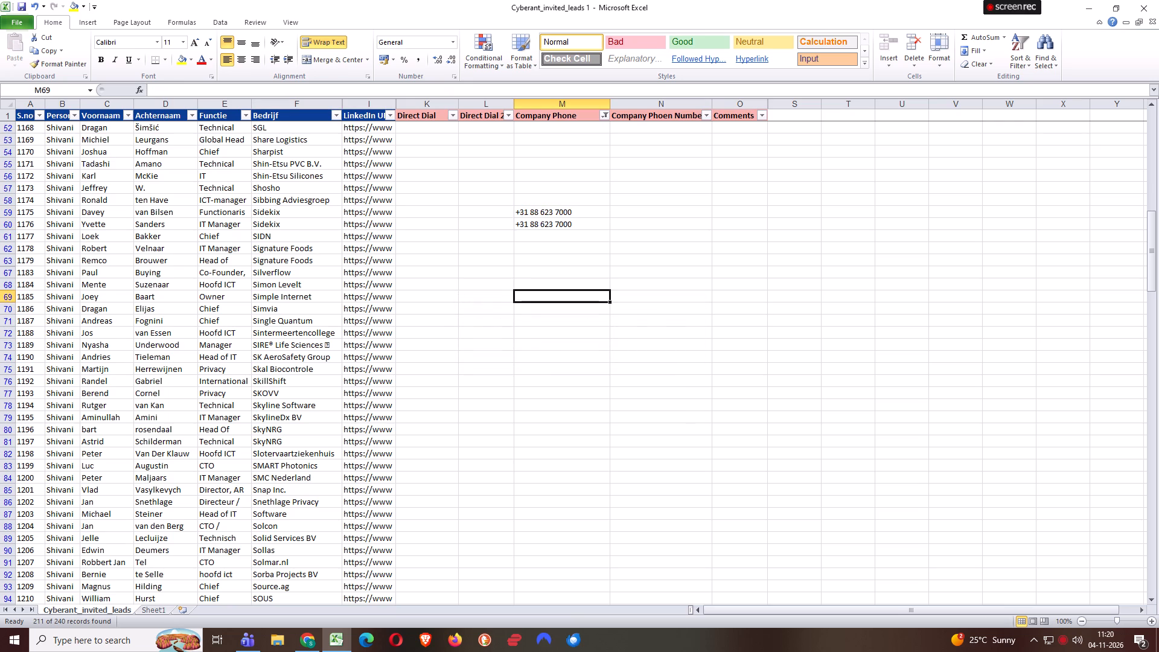
Copy the company name from cell F62 and search Google in Chrome for "Signature Foods netherlands company phone number".
click(302, 246)
key(ctrl+c)
key(alt+Tab)
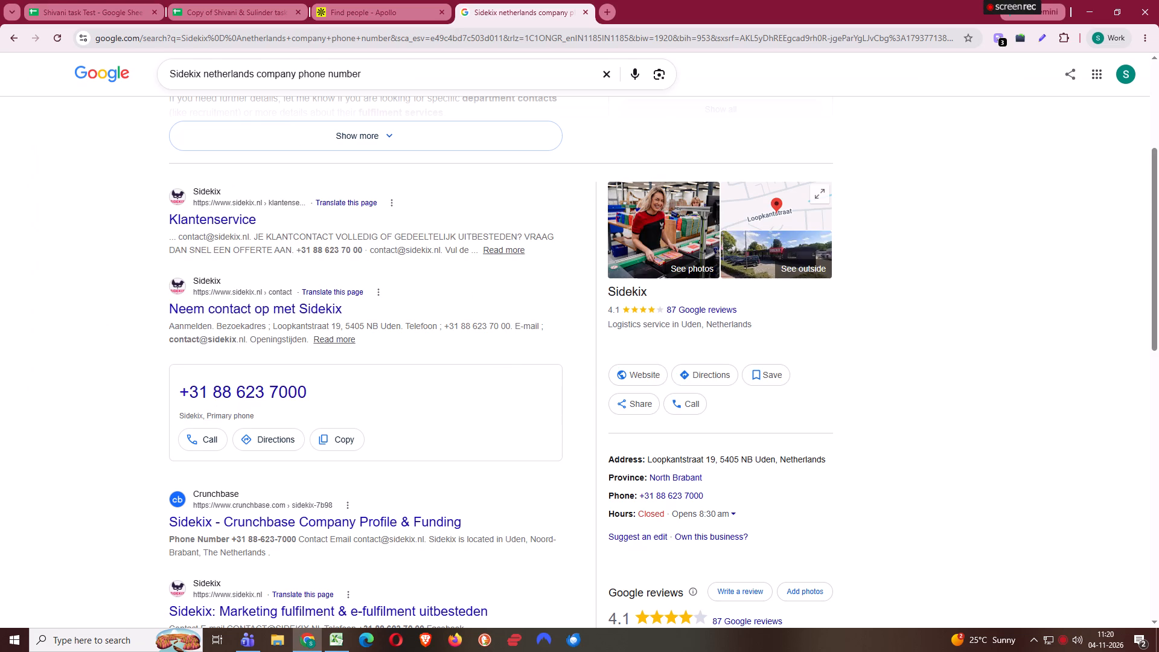
drag(203, 72, 8, 71)
click(8, 71)
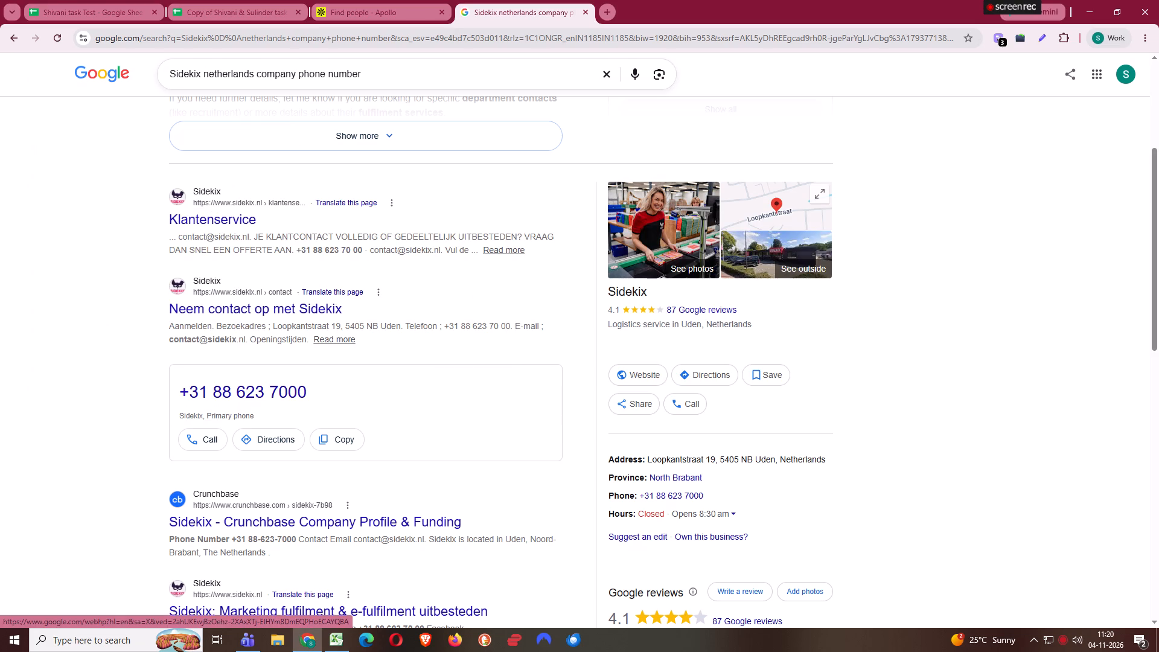
double_click(185, 72)
key(ctrl+v)
key(Return)
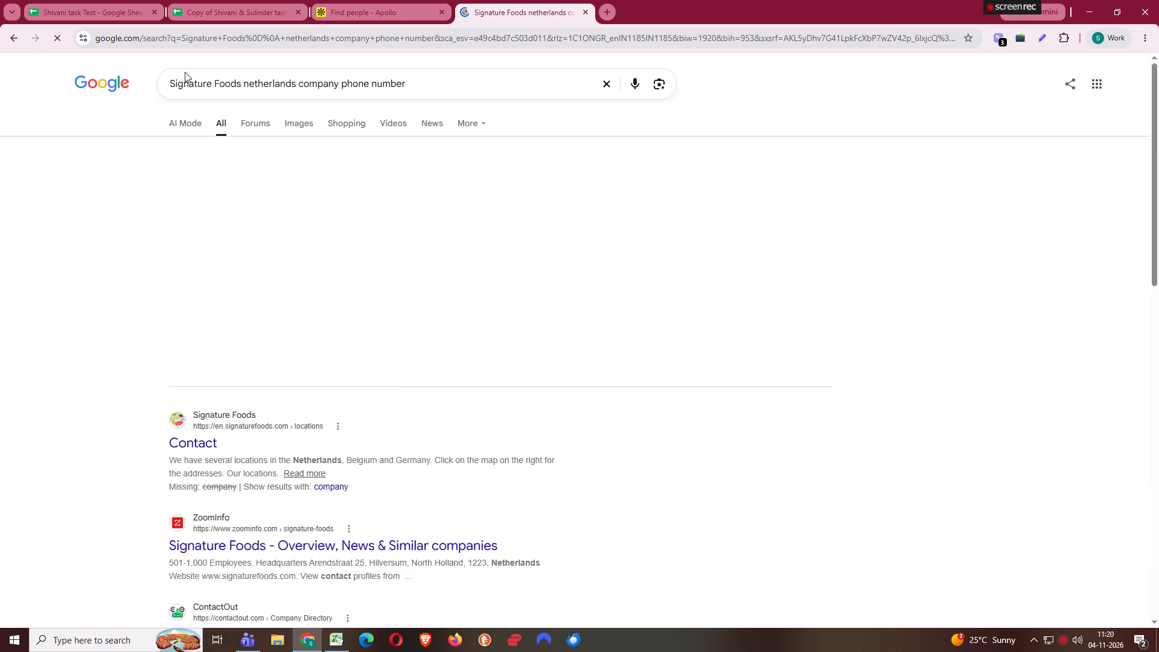
Back in Excel, reapply the blanks-only filter on the Company Phone Number column to hide completed rows 59 and 60.
key(alt+Tab)
click(302, 209)
click(296, 223)
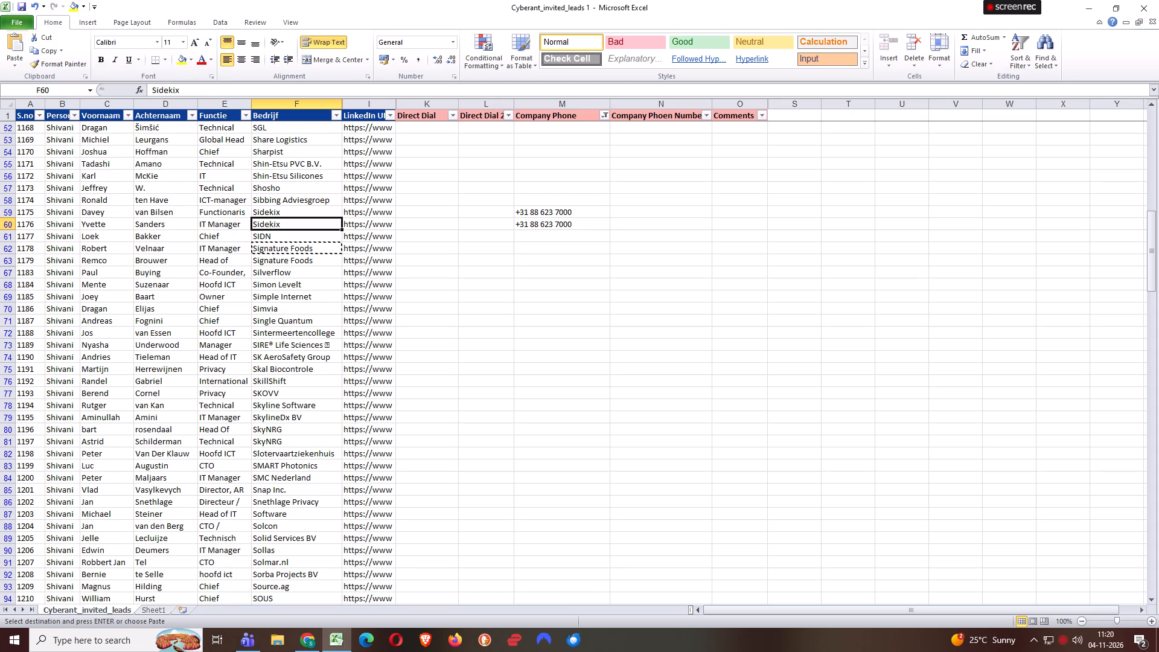
double_click(610, 113)
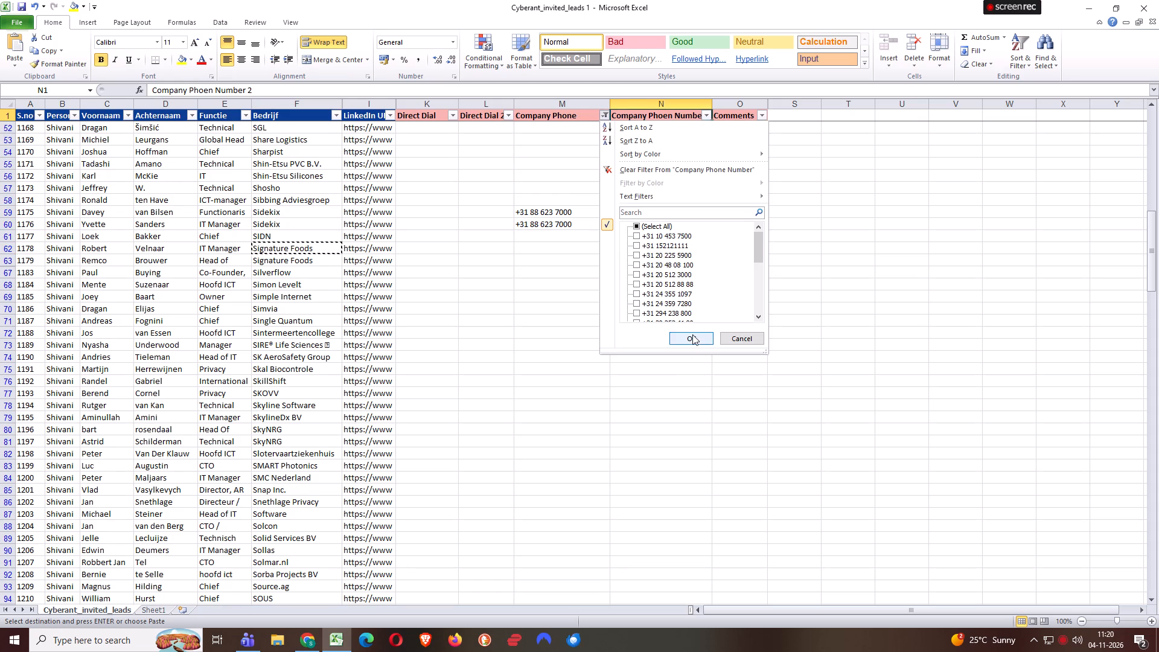
click(692, 334)
Copy Signature Foods' contact number from Chrome's AI Overview into Excel cell M62 as text, with "+31", no "(0)" and no space after the 6.
key(alt+Tab)
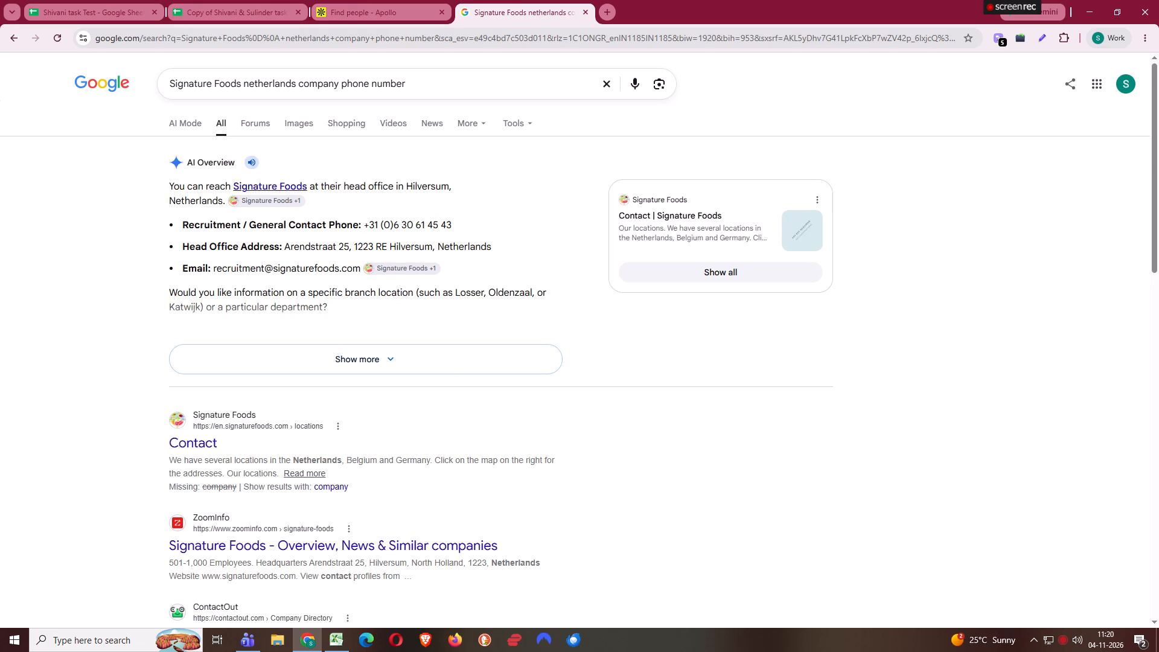
drag(395, 223, 468, 222)
key(ctrl+c)
key(ctrl+c)
key(alt+Tab)
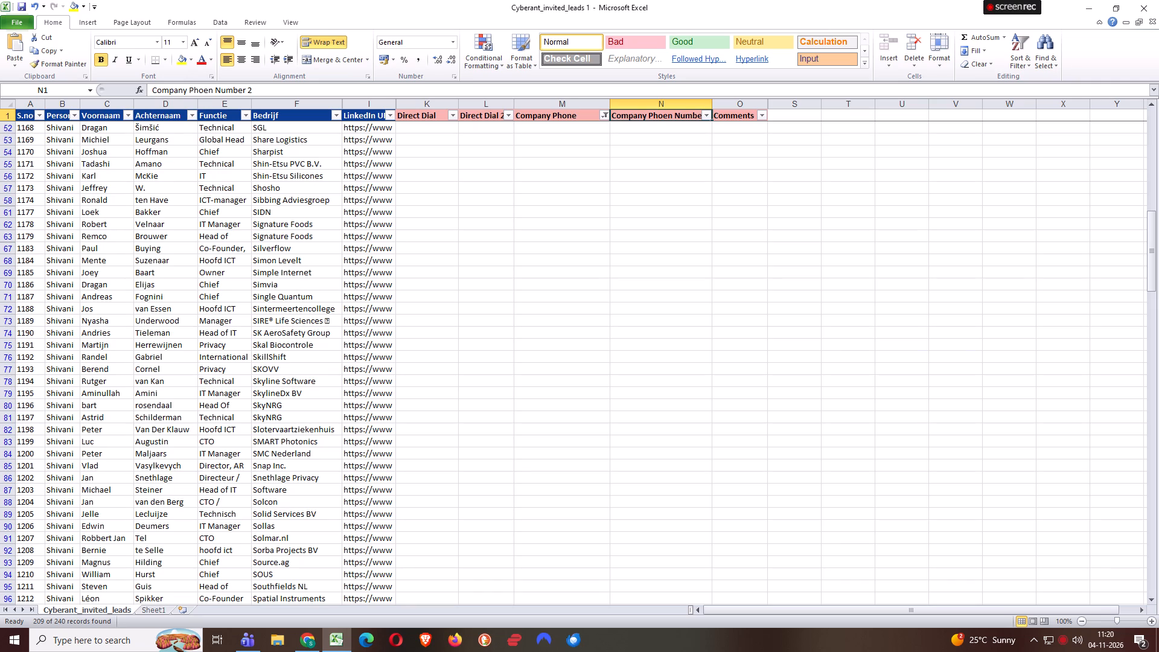
drag(297, 223, 538, 223)
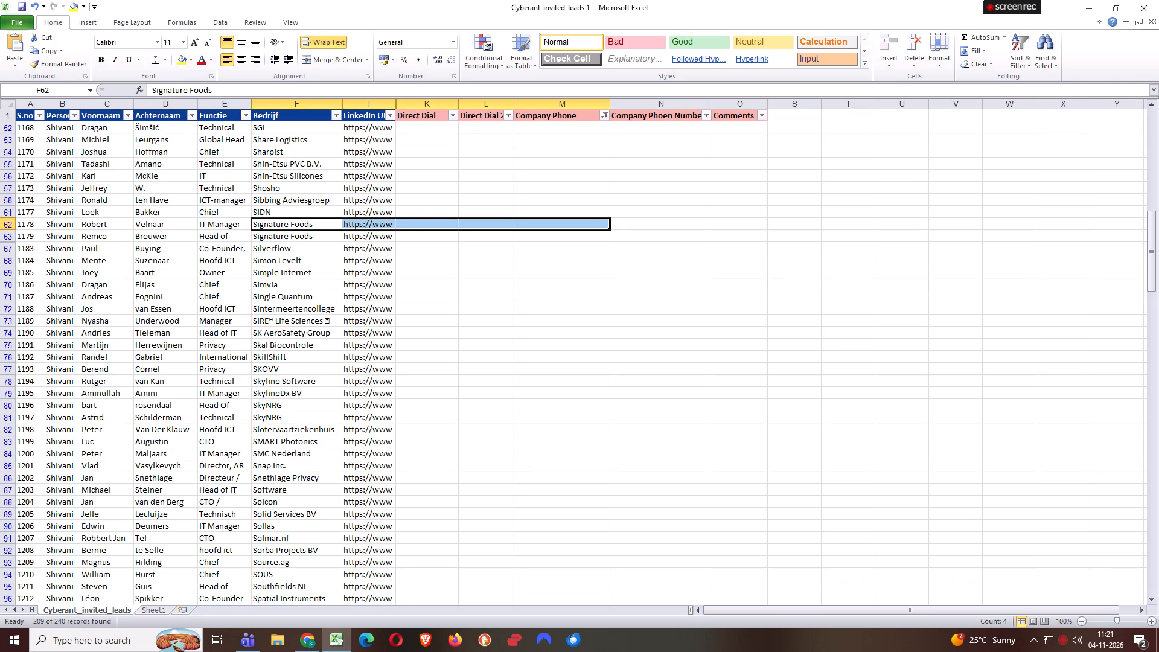
click(538, 223)
text('+31)
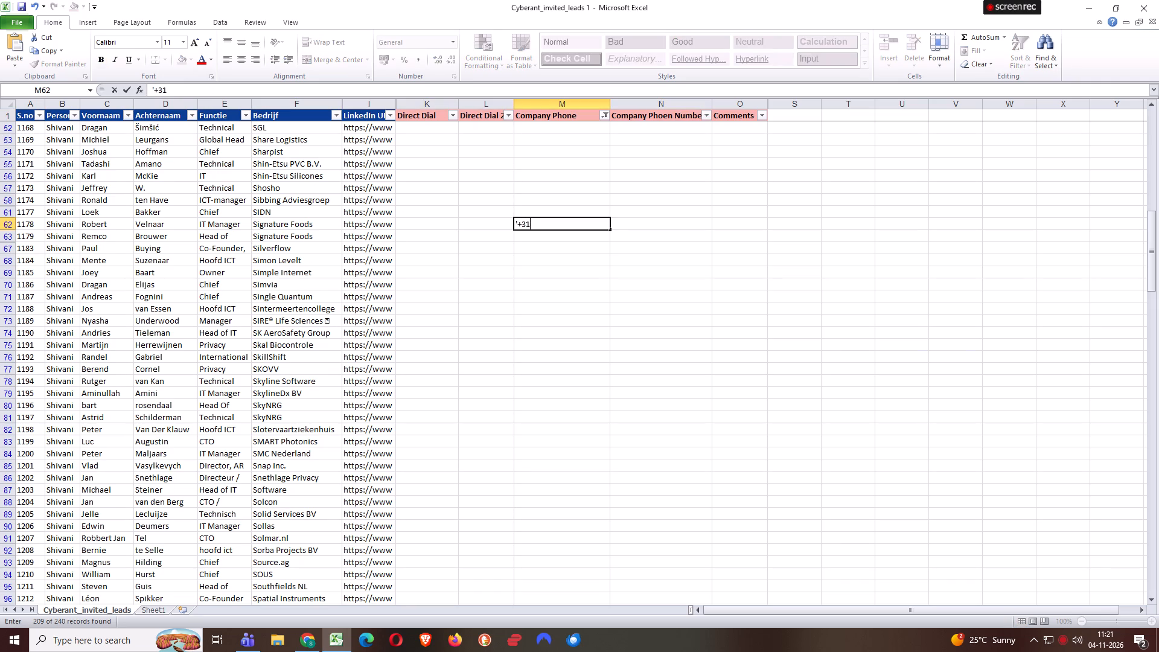
key(space)
key(ctrl+v)
click(538, 222)
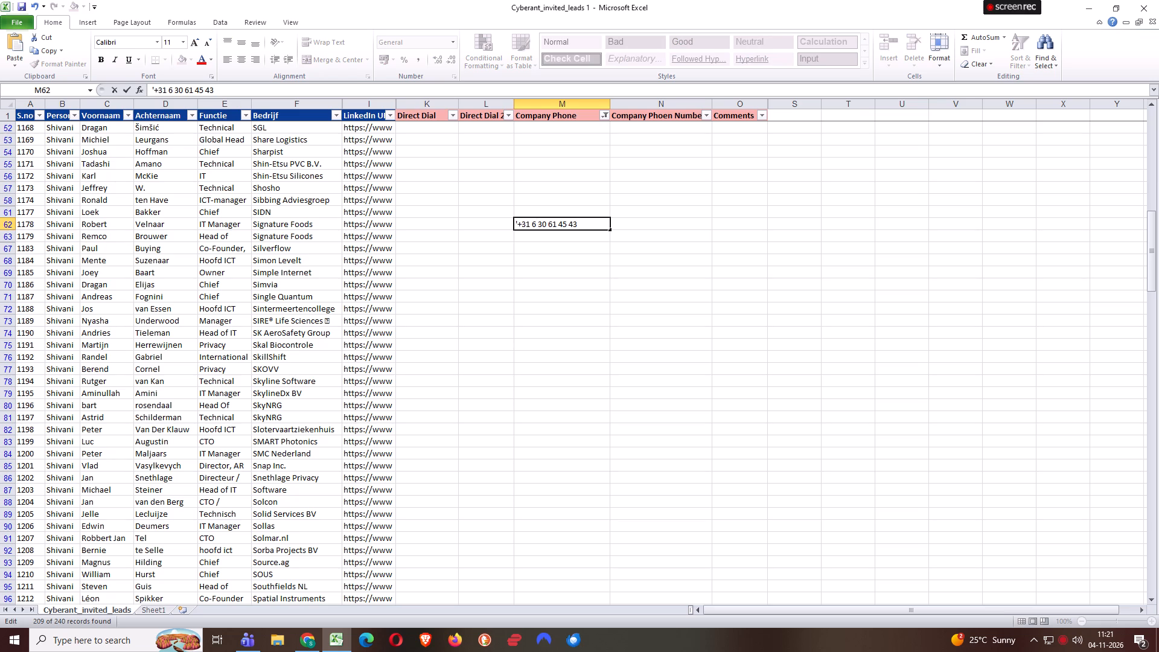
key(BackSpace)
click(590, 258)
Fill the phone number from M62 down to M63 for the other Signature Foods row.
click(558, 231)
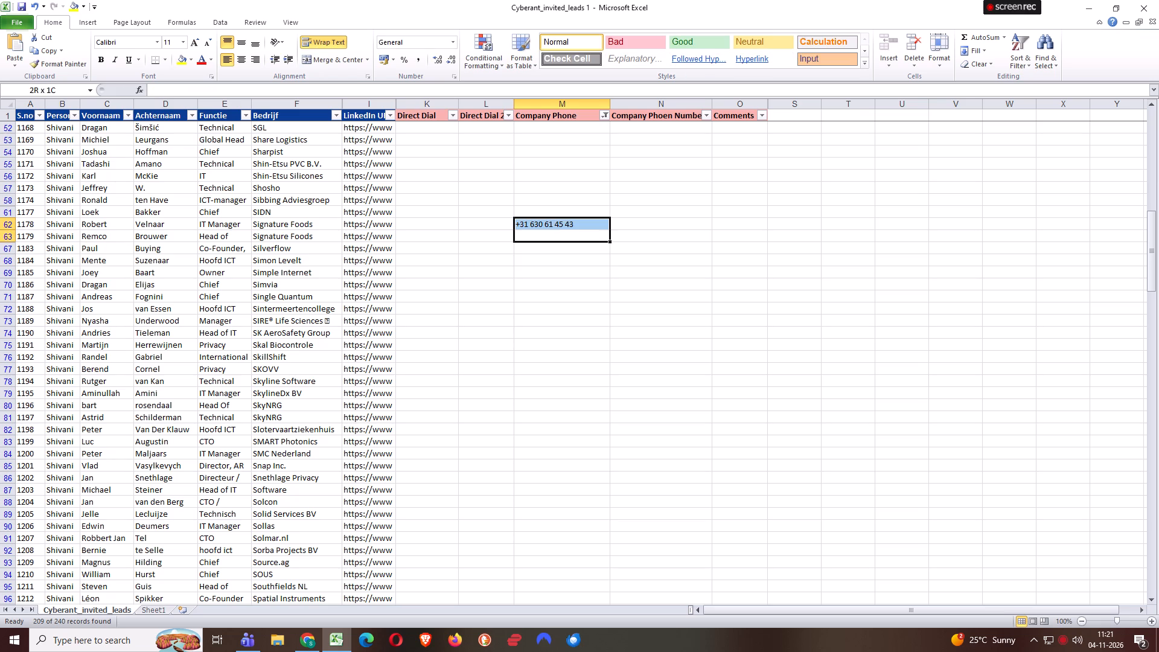
key(ctrl+d)
click(550, 289)
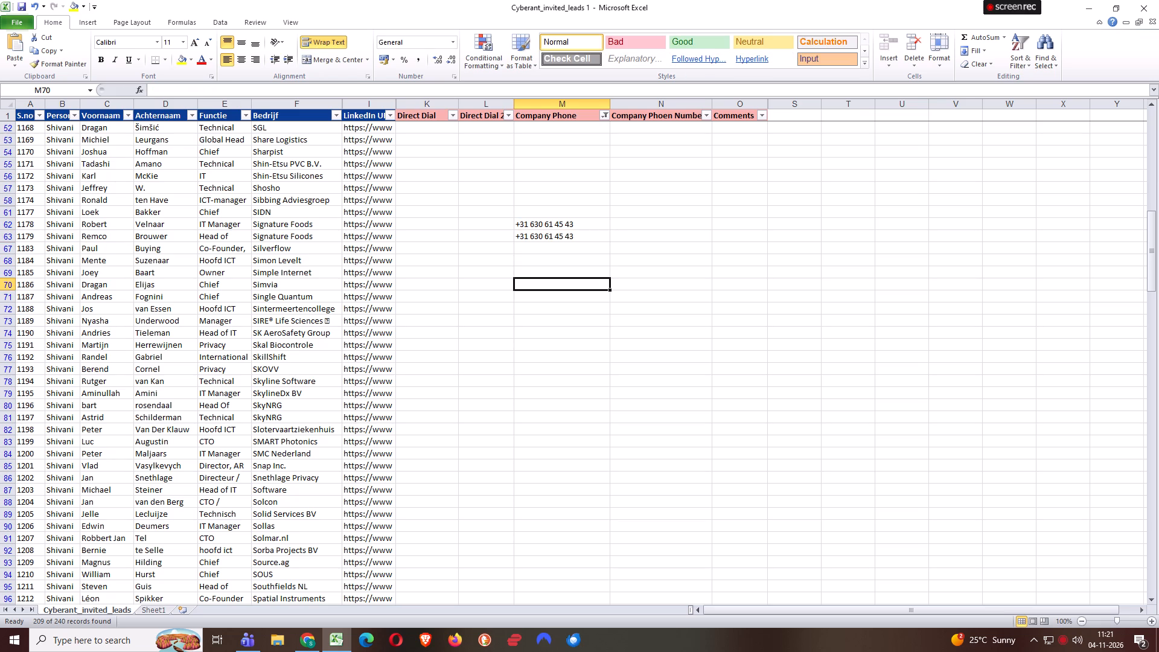
Reapply the filters through the Bedrijf column with all companies selected to hide completed rows 62 and 63.
click(338, 113)
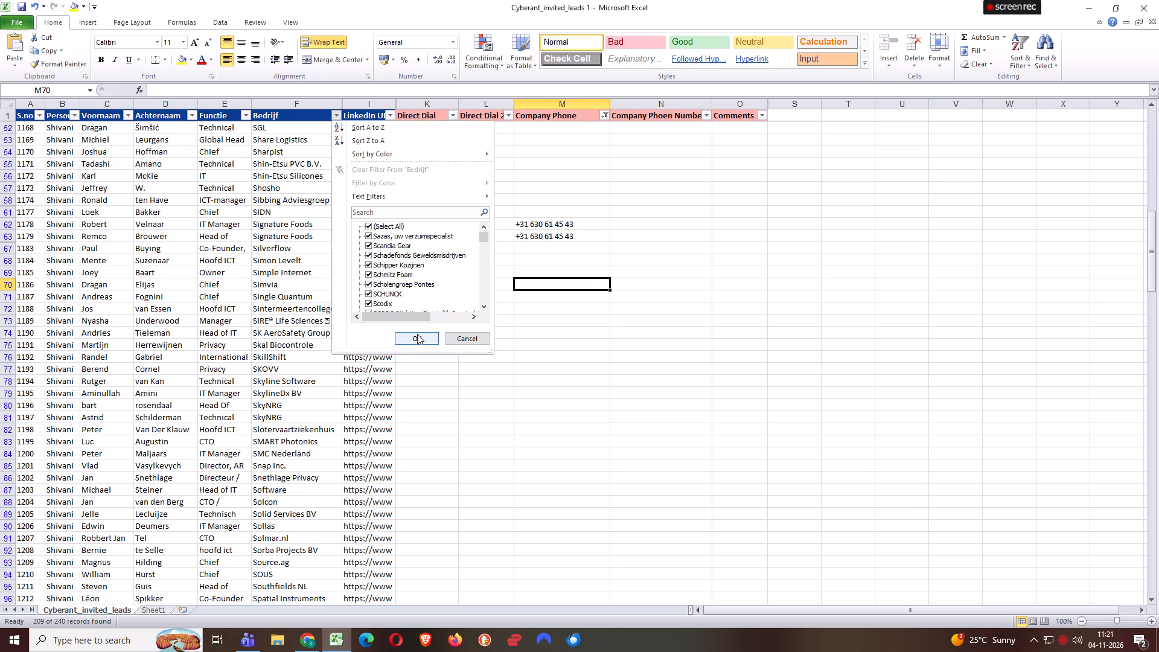
click(417, 334)
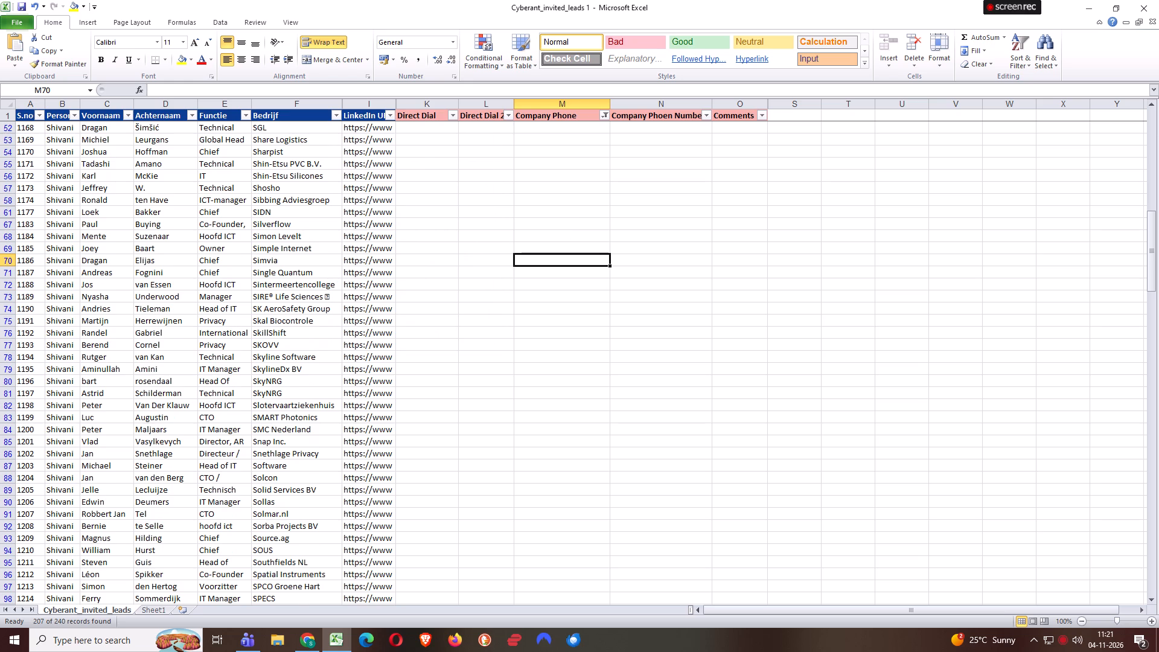
Copy the company name from cell F201 and search Google in Chrome for "Theater Rotterdam netherlands company phone number".
scroll(560, 333, down, 17)
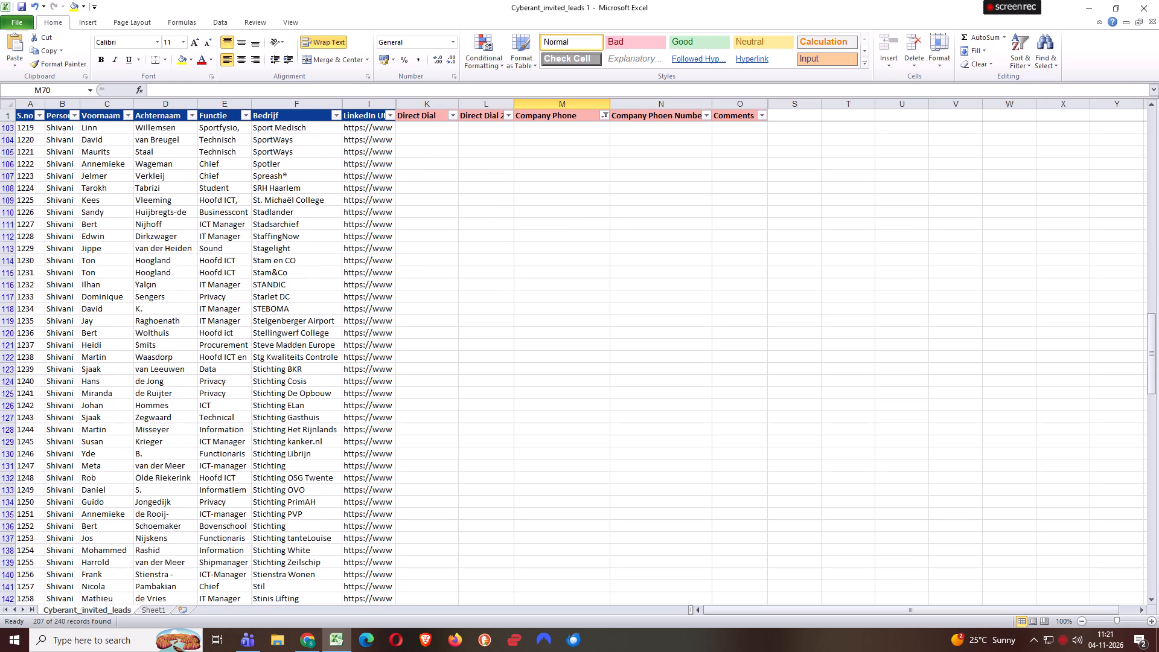
scroll(560, 334, down, 9)
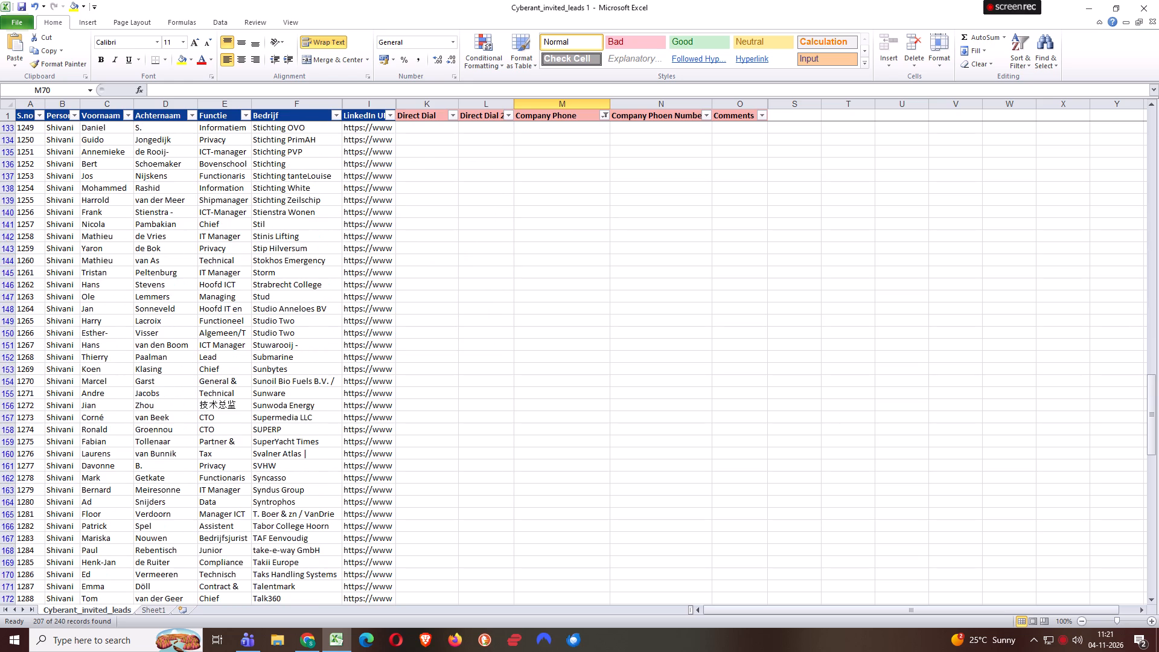
scroll(567, 337, down, 19)
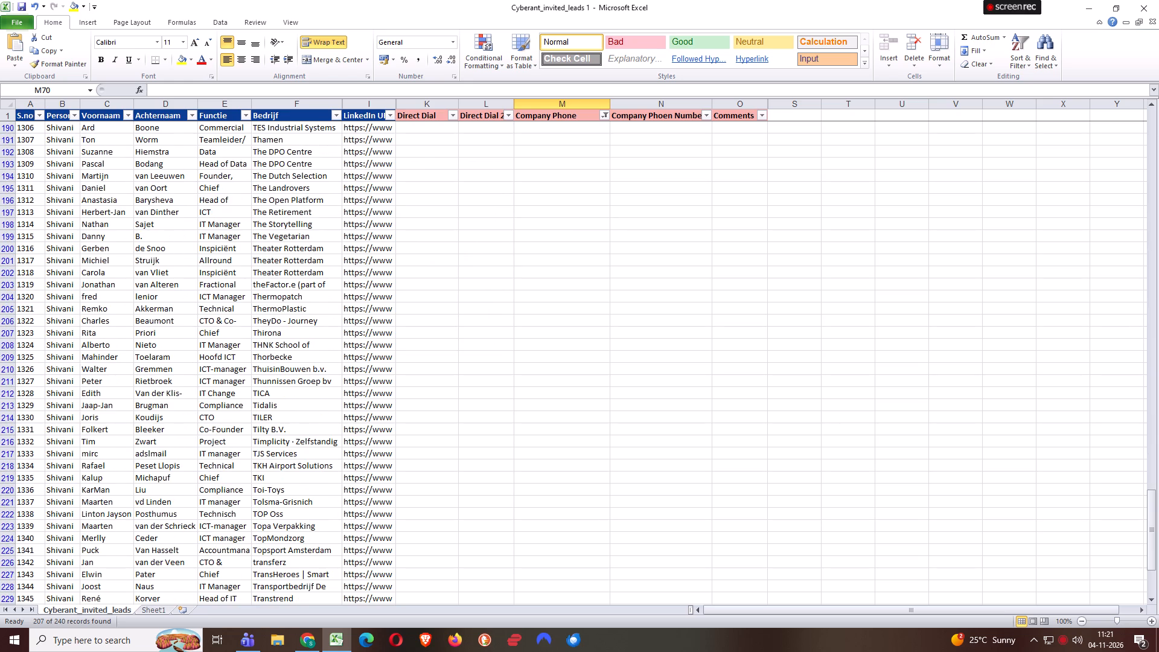
click(294, 248)
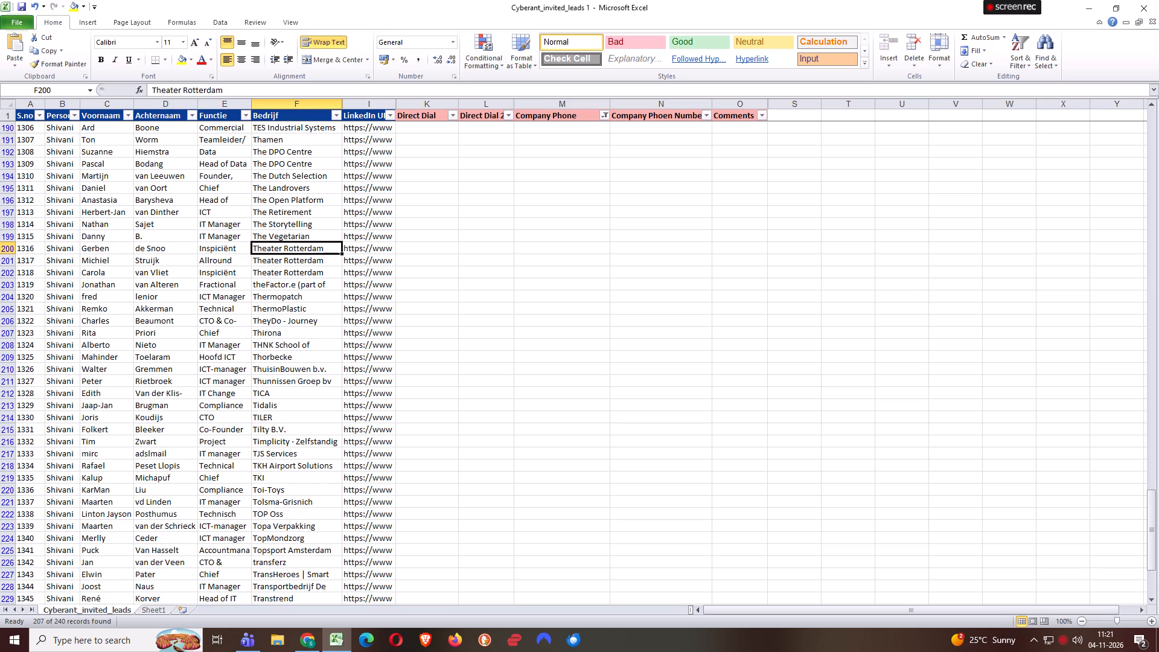
click(302, 263)
click(304, 278)
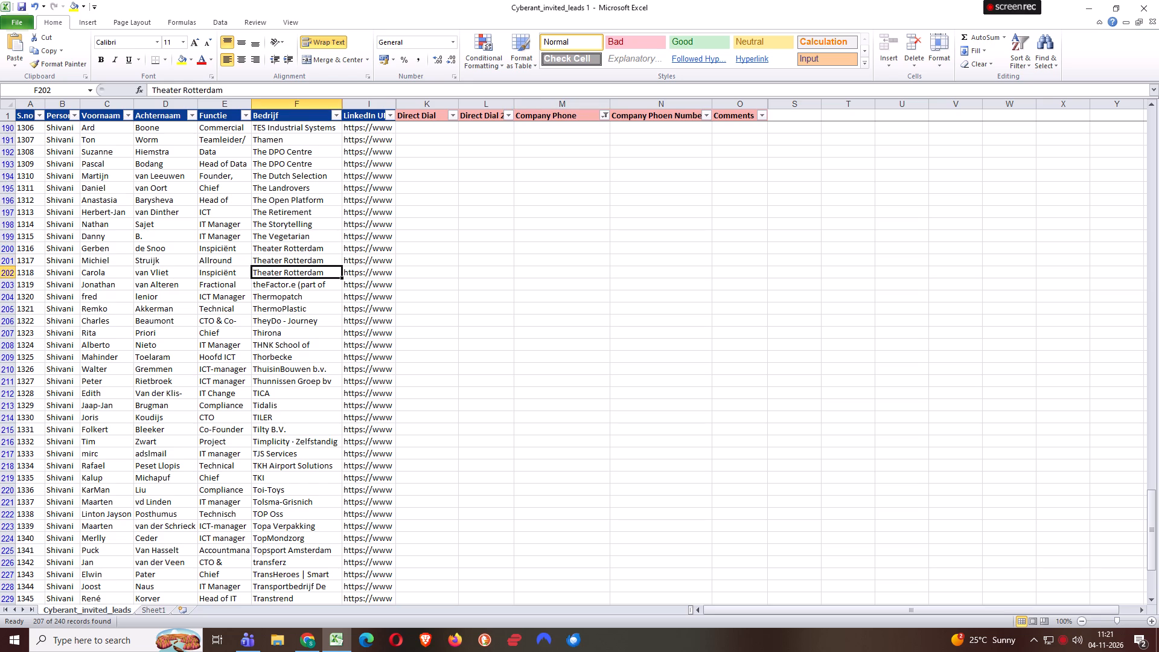
click(301, 256)
key(ctrl+c)
key(alt+Tab)
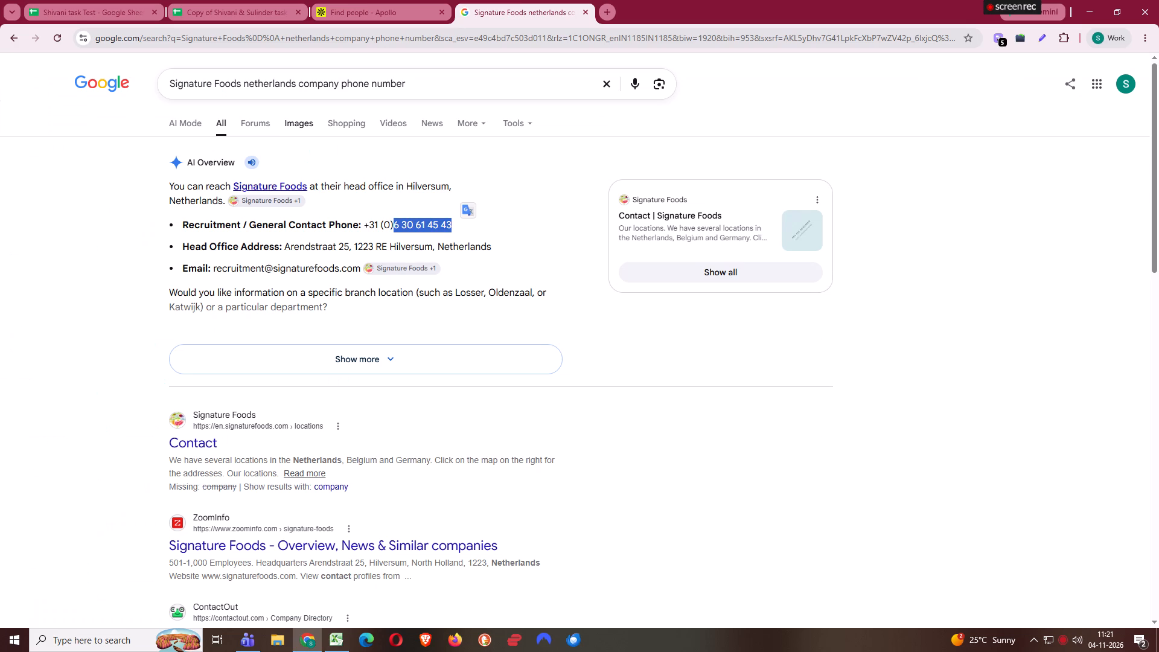
drag(241, 85, 0, 93)
key(ctrl+v)
key(Return)
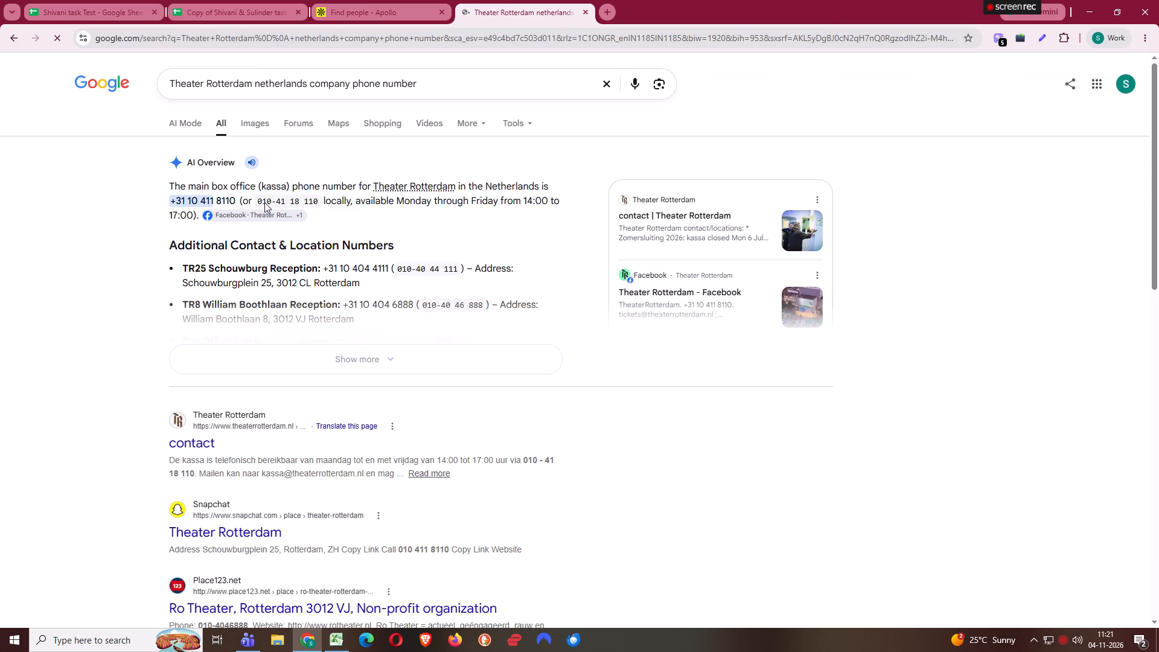
Copy Theater Rotterdam's main box office number from the AI Overview into Excel cell M200 as text.
alt+click(223, 196)
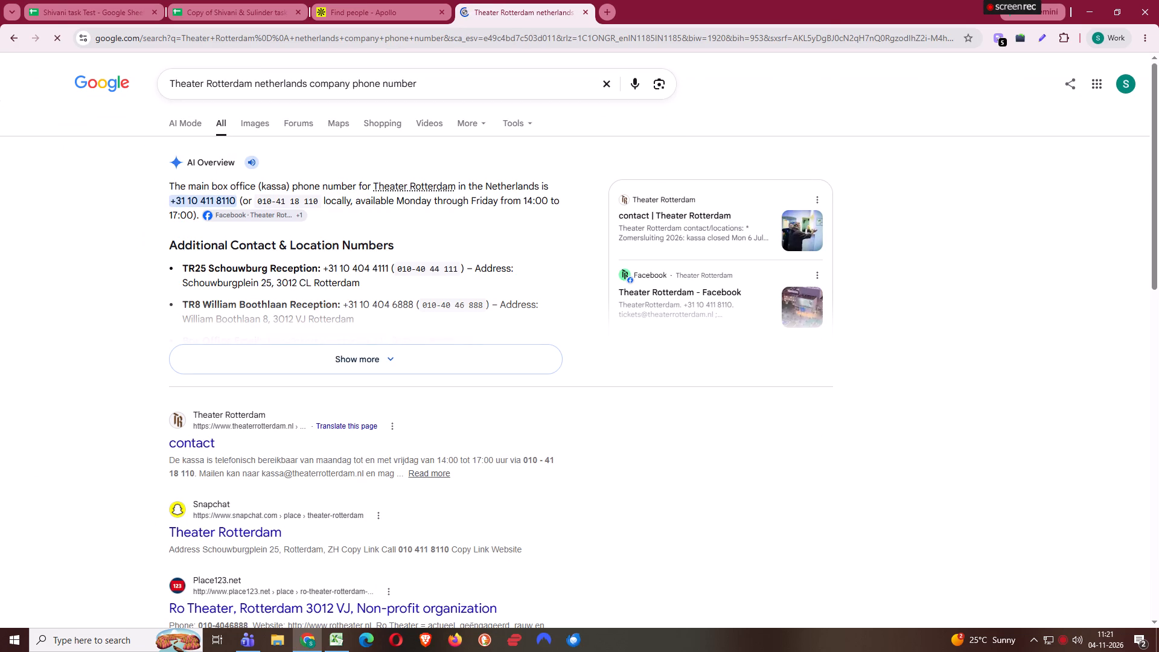
key(alt+Tab)
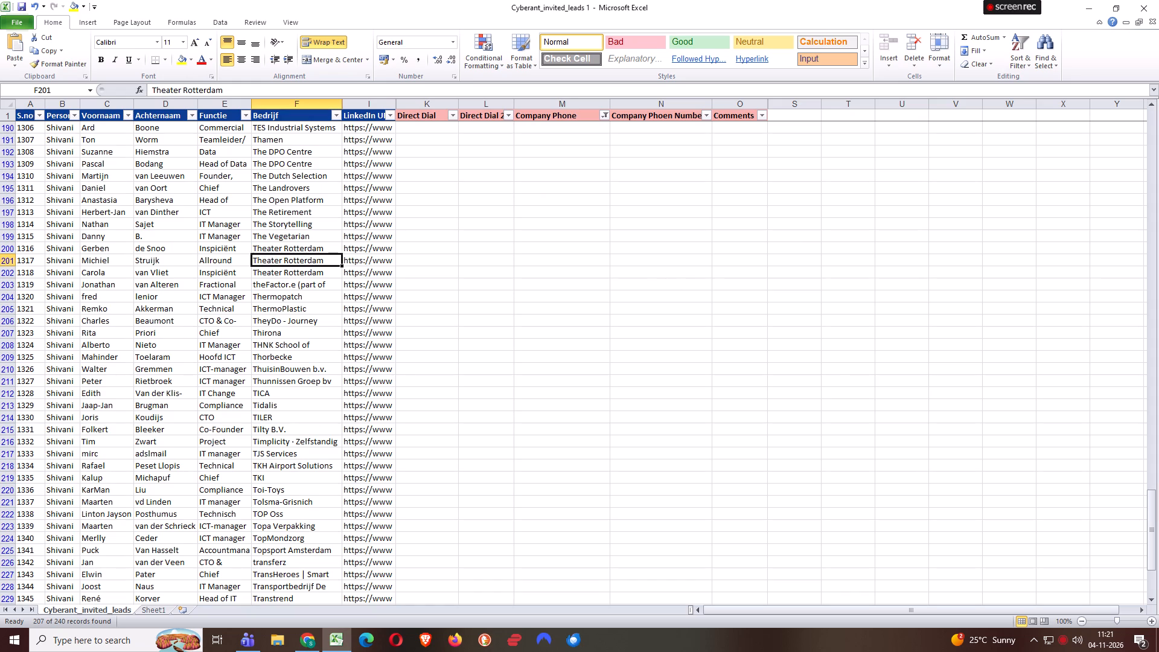
drag(321, 245, 562, 246)
click(562, 246)
key(apostrophe)
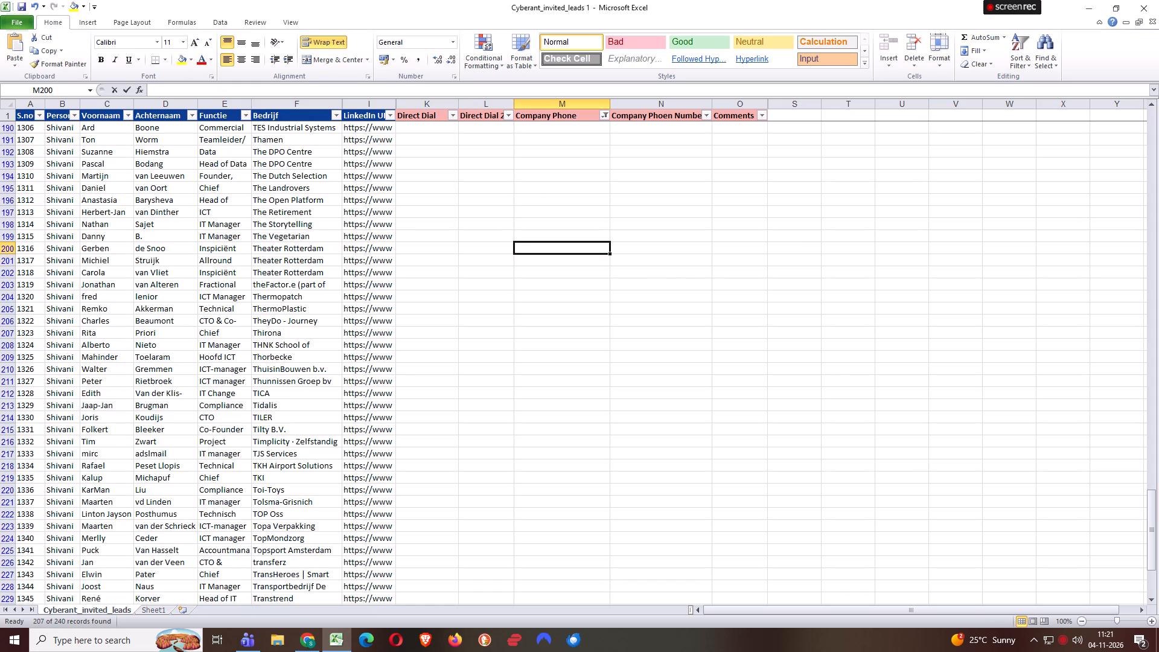
key(ctrl+v)
click(613, 372)
Fill the phone number from M200 down to M202 for the other two Theater Rotterdam rows.
drag(316, 274, 413, 274)
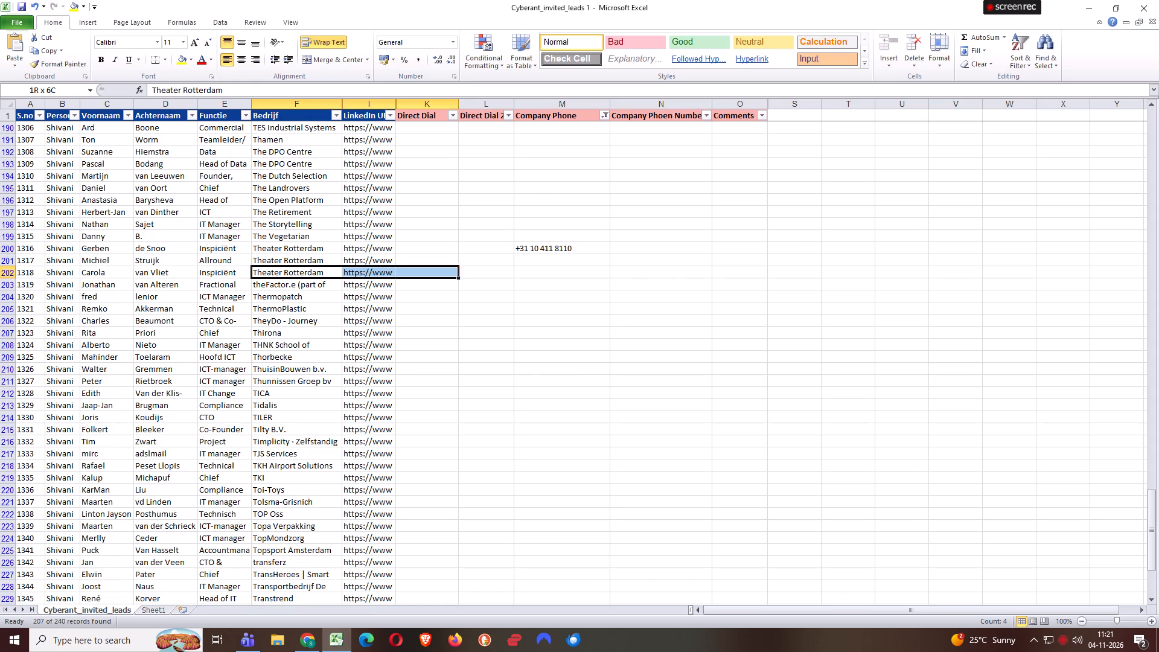
drag(413, 274, 566, 275)
drag(567, 275, 567, 251)
key(ctrl+d)
click(587, 307)
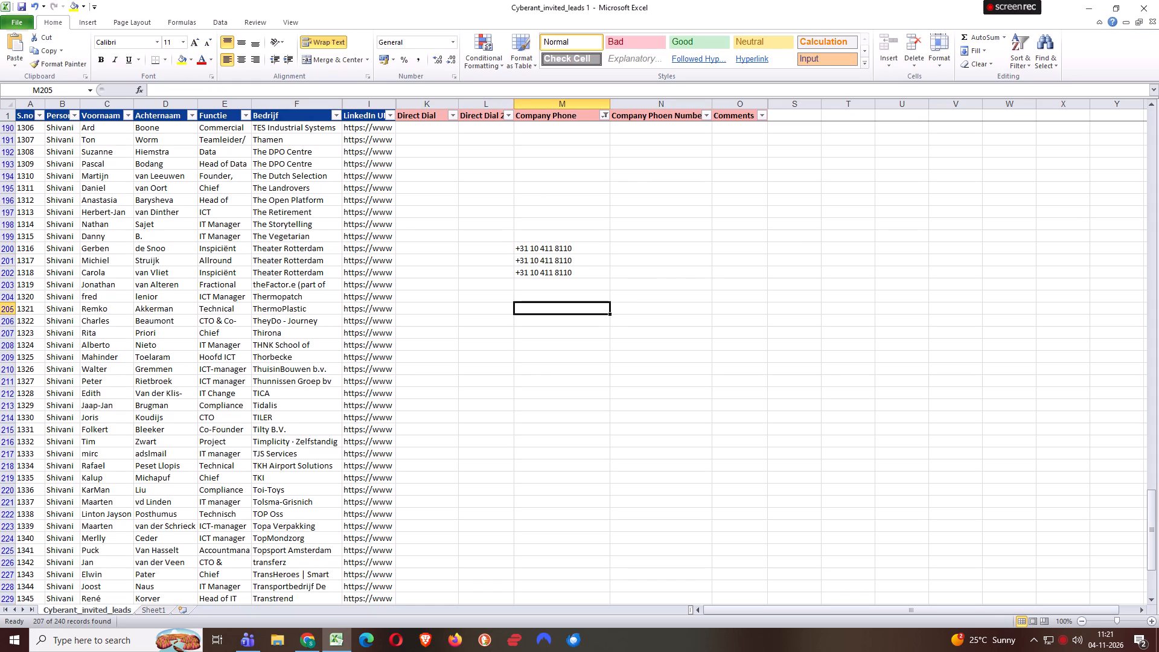
Reapply the blanks-only filter on the Company Phone Number column to hide completed rows 200 to 202.
click(602, 115)
click(698, 337)
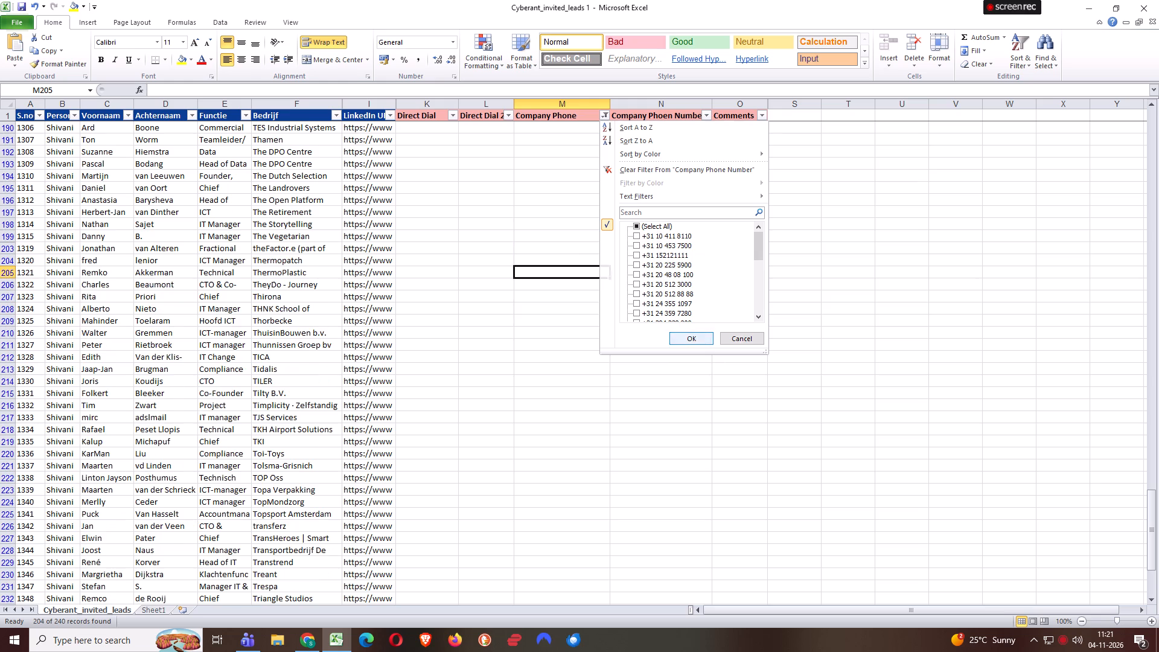
click(584, 363)
Save the Cyberant_invited_leads 1 workbook.
key(ctrl+s)
key(ctrl+s)
key(ctrl+s)
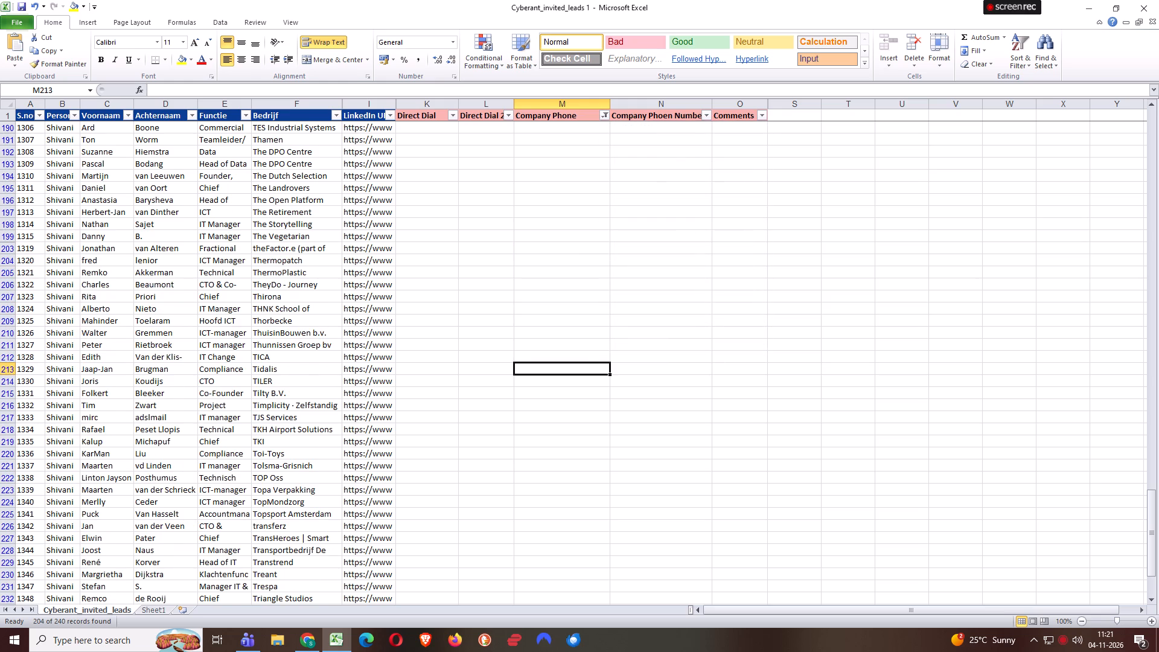
Look back through the filtered lead rows for the next company whose phone number is missing.
scroll(337, 337, down, 6)
scroll(316, 407, up, 5)
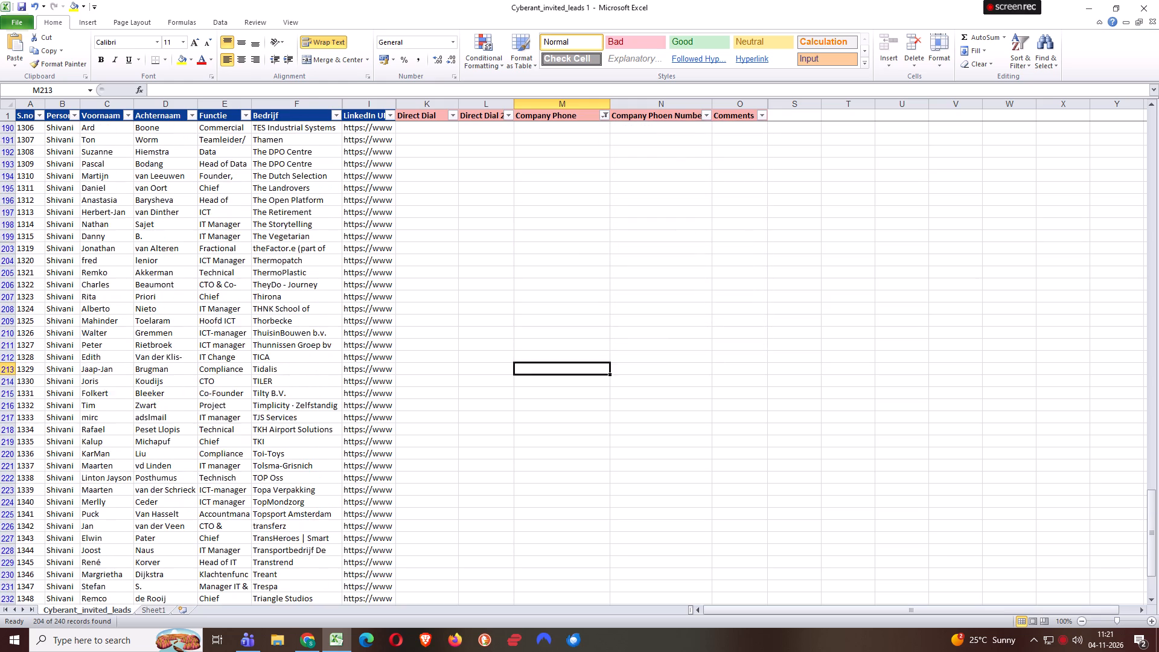
scroll(316, 406, up, 2)
scroll(321, 342, up, 10)
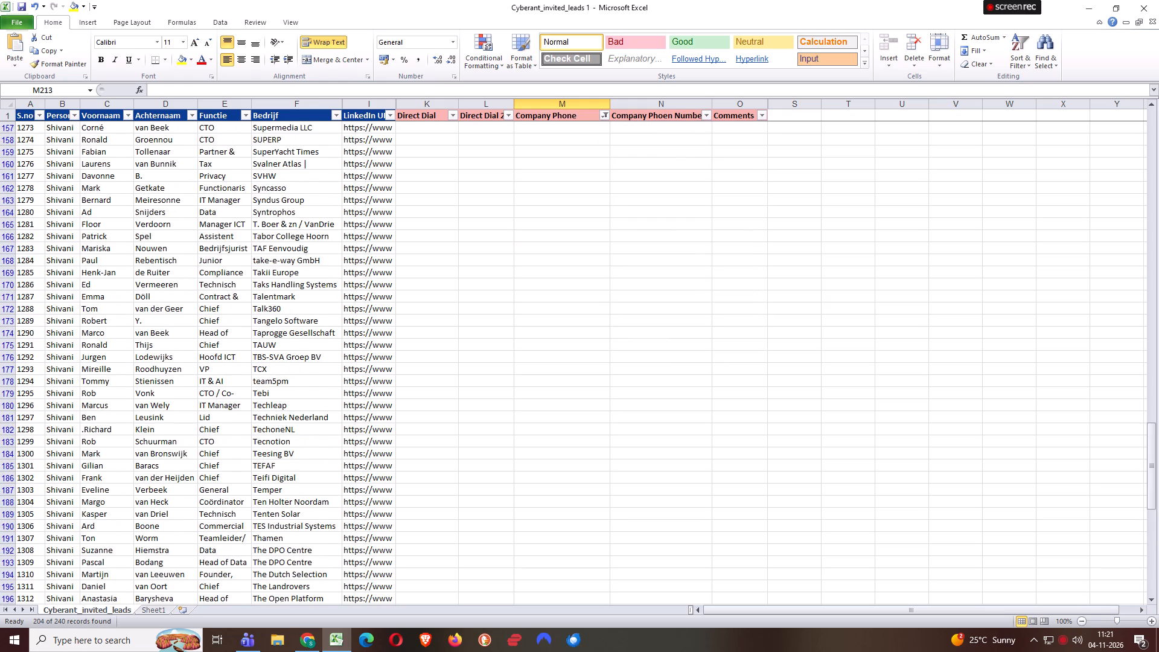
scroll(327, 403, up, 5)
scroll(328, 397, up, 18)
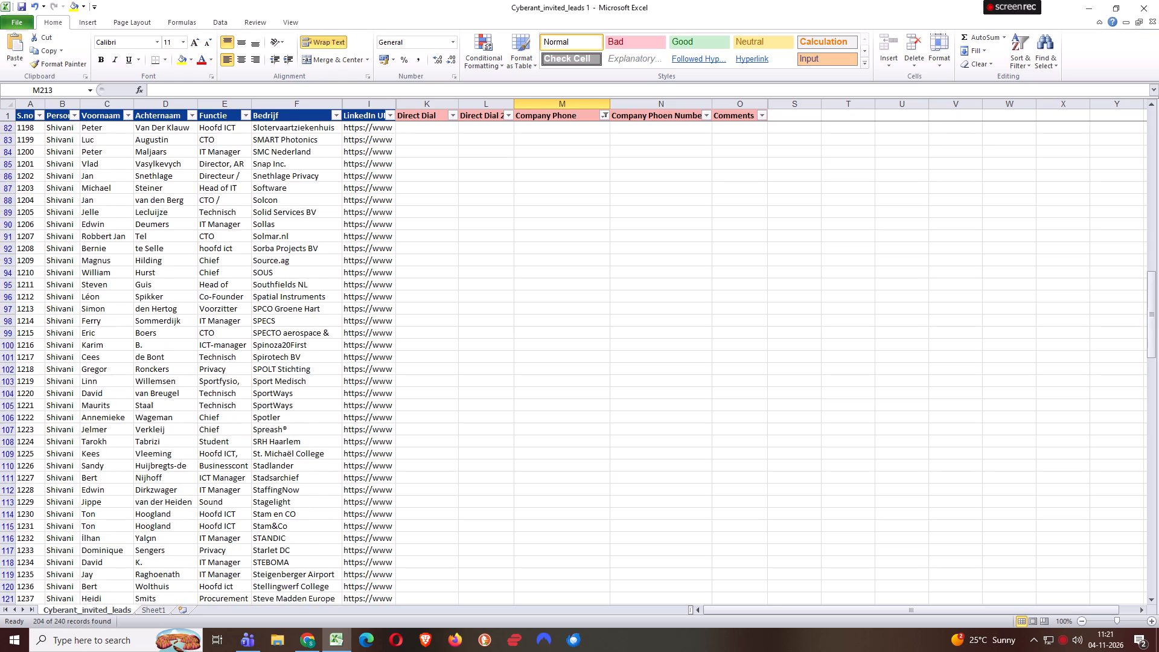
scroll(328, 397, up, 5)
scroll(329, 396, up, 20)
scroll(329, 396, up, 3)
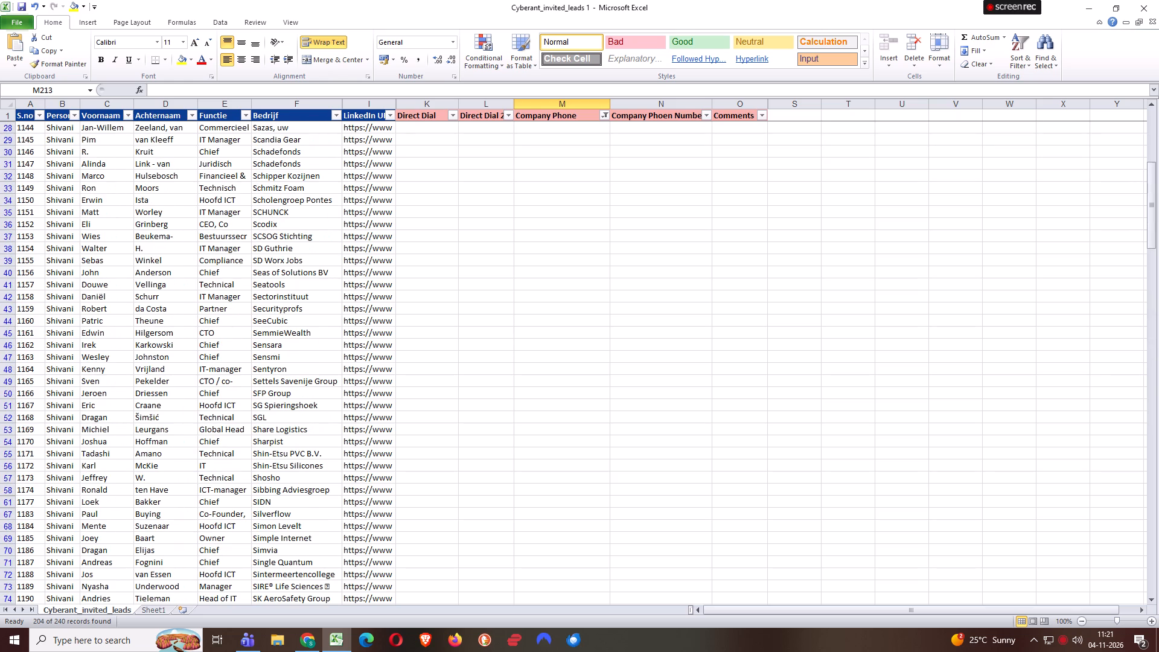
scroll(324, 312, up, 5)
click(653, 275)
scroll(571, 362, up, 4)
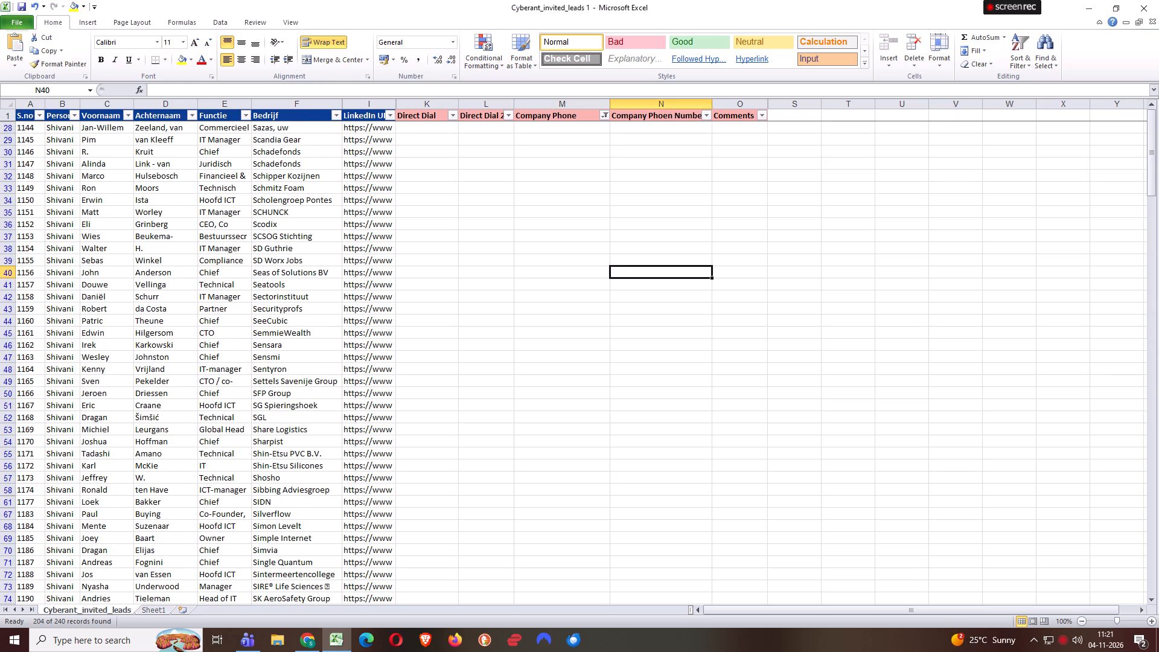
scroll(344, 362, down, 6)
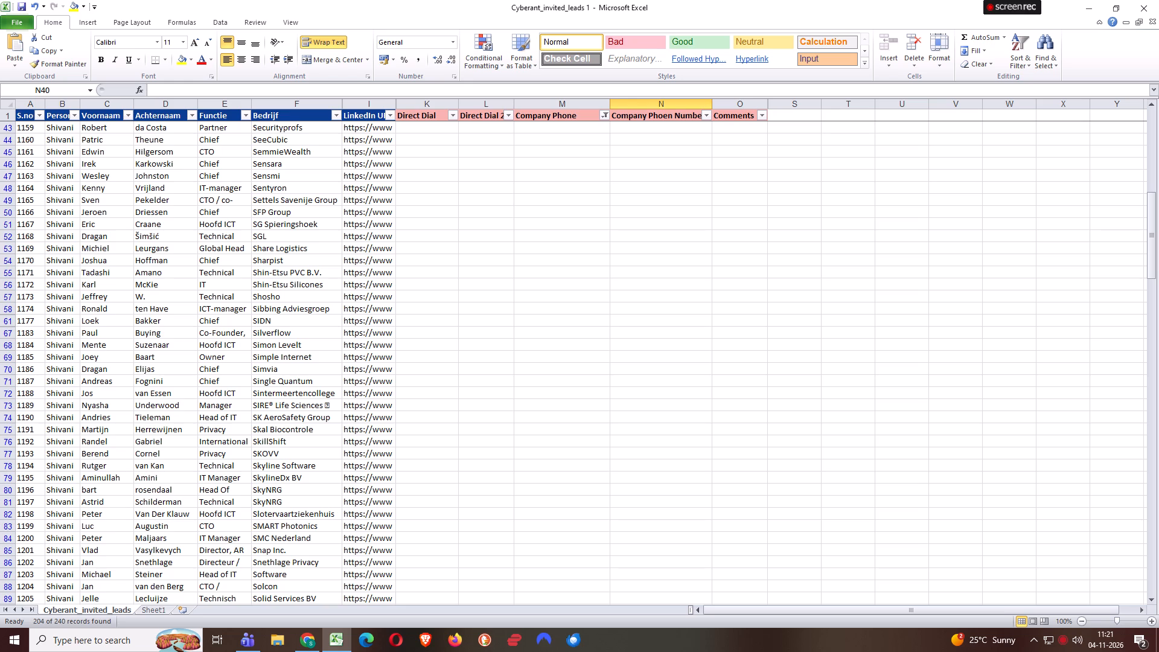
Copy the company name SkyNRG from cell F80 and search Google for its Netherlands company phone number in place of Theater Rotterdam.
click(304, 489)
key(ctrl+c)
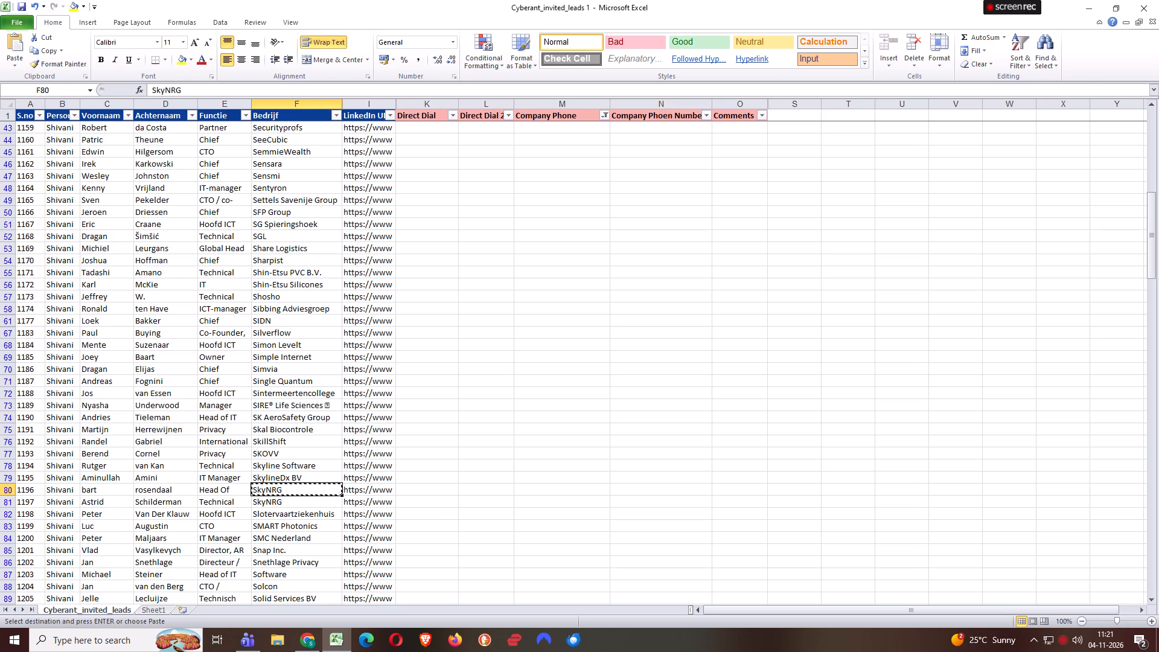
key(alt+Tab)
drag(252, 83, 0, 27)
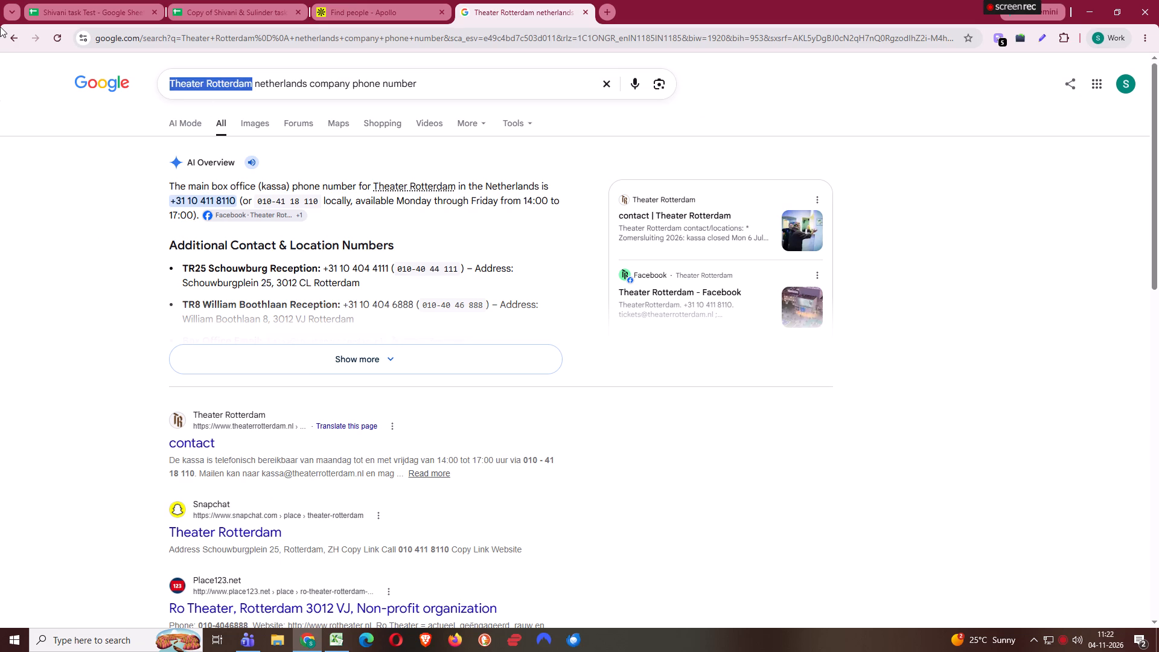
key(ctrl+v)
key(Return)
key(Return)
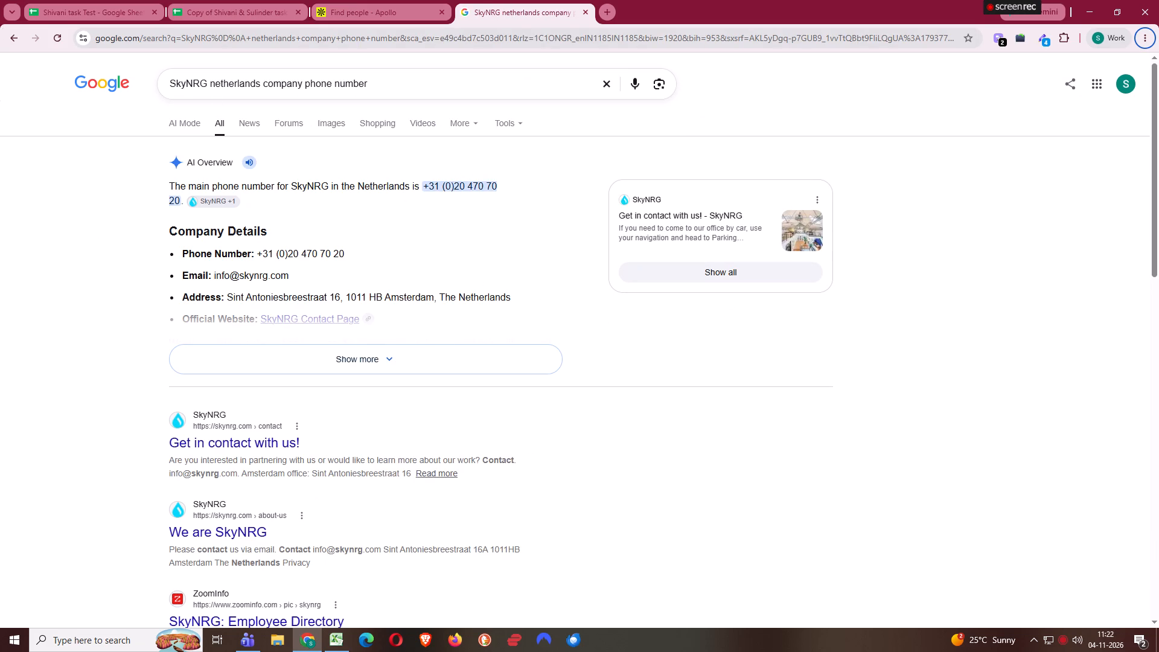
Copy SkyNRG's number from the AI Overview into Excel cell M80 as text, prefixed with +31 and without the (0).
drag(289, 251, 365, 251)
key(ctrl+c)
key(ctrl+c)
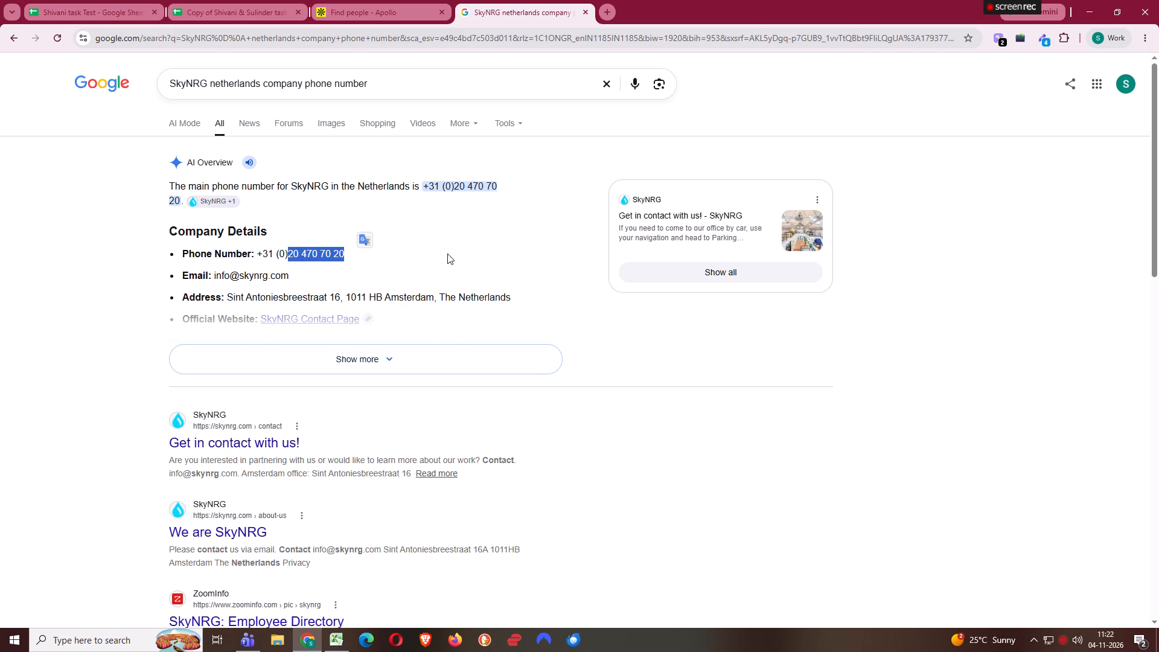
key(alt+Tab)
scroll(328, 389, down, 4)
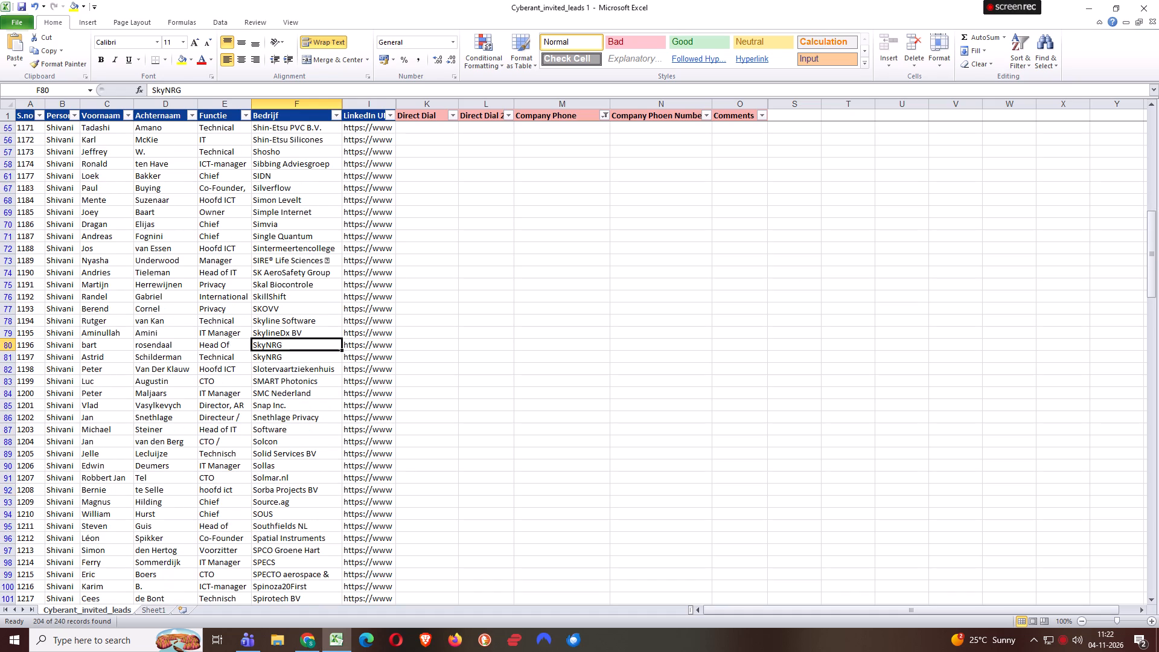
drag(318, 340, 575, 340)
click(575, 340)
text('+31)
key(space)
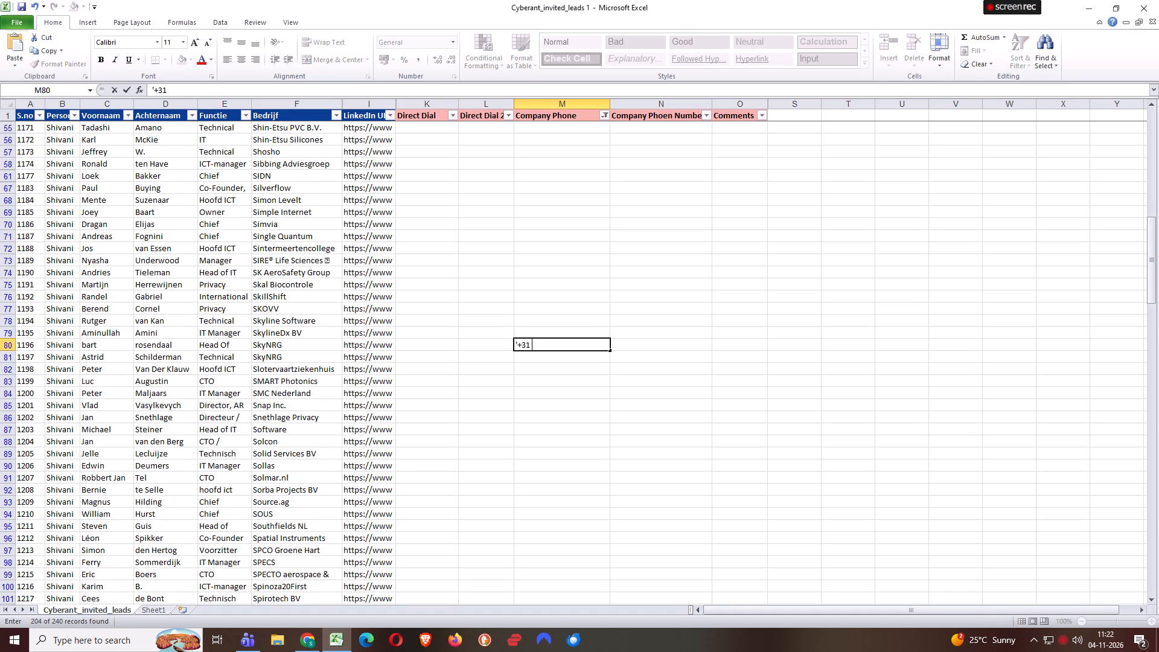
key(ctrl+v)
click(551, 446)
Fill the phone number from M80 down to M81 for the second SkyNRG row.
drag(308, 351, 482, 350)
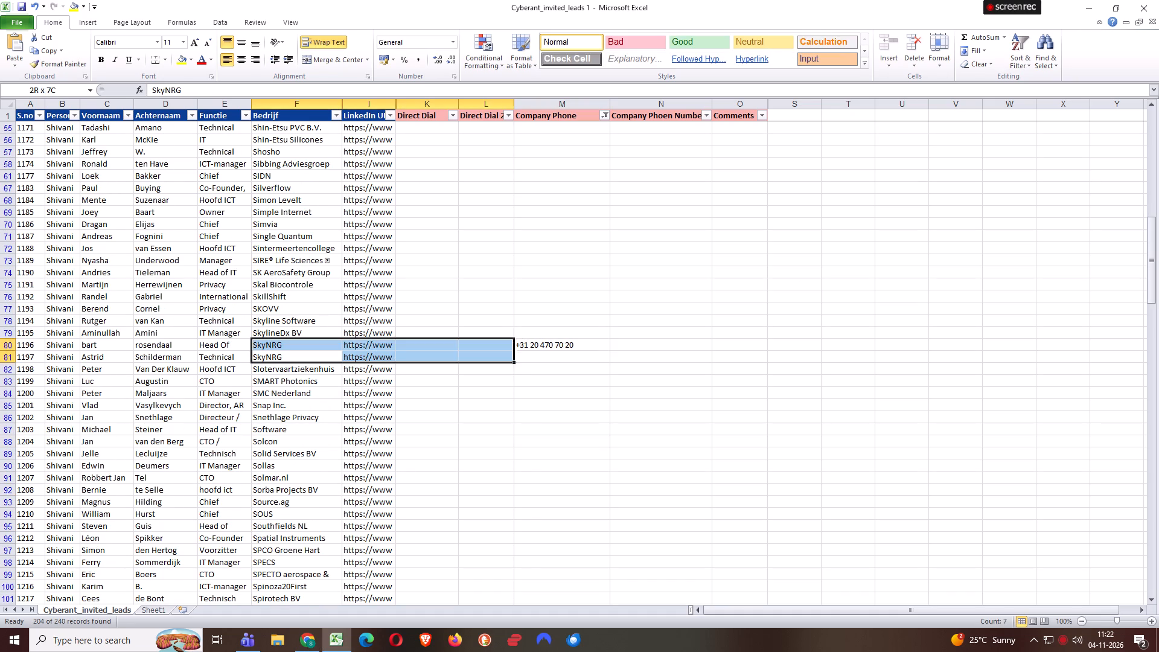
drag(482, 350, 538, 350)
drag(538, 350, 540, 356)
key(ctrl+d)
click(536, 424)
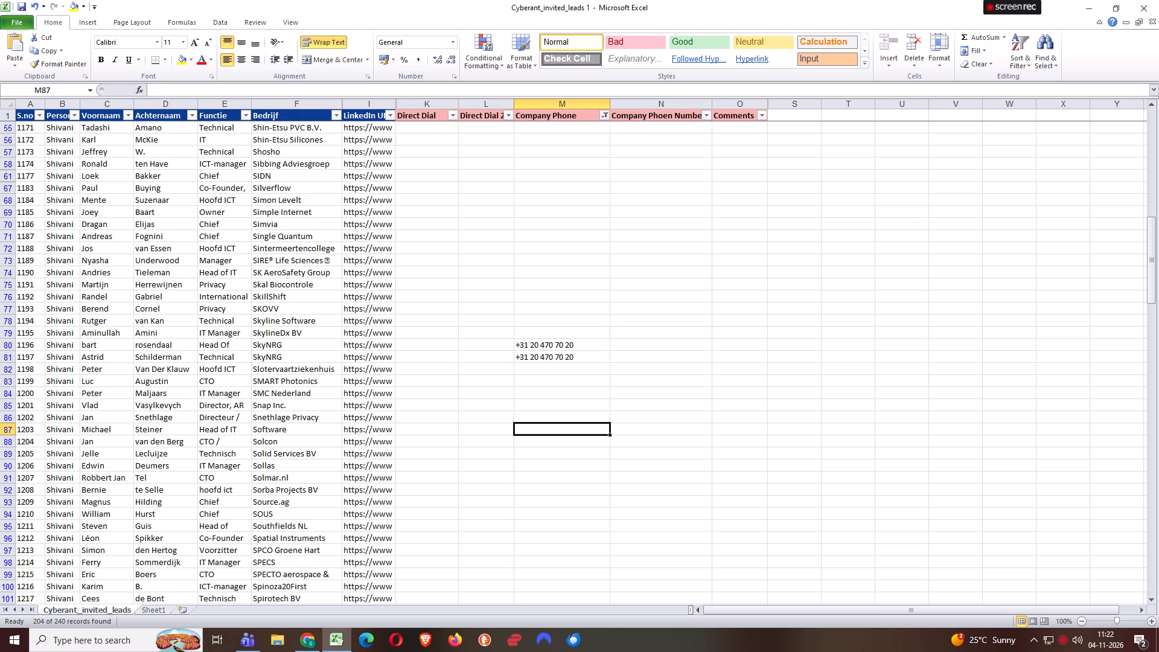
Reapply the blanks-only filter on the Company Phone column to hide completed rows 80 and 81.
click(602, 114)
click(680, 339)
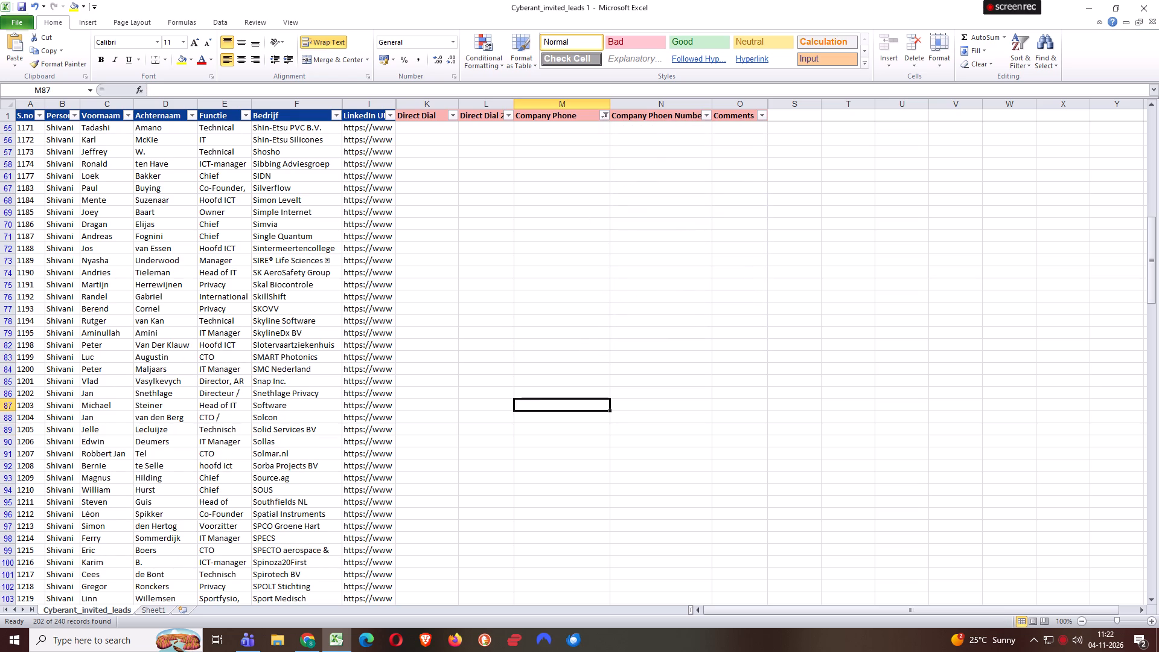
Copy the company name SportWays from the Bedrijf column and search Google for its Netherlands company phone number in place of SkyNRG.
click(549, 302)
scroll(378, 350, down, 4)
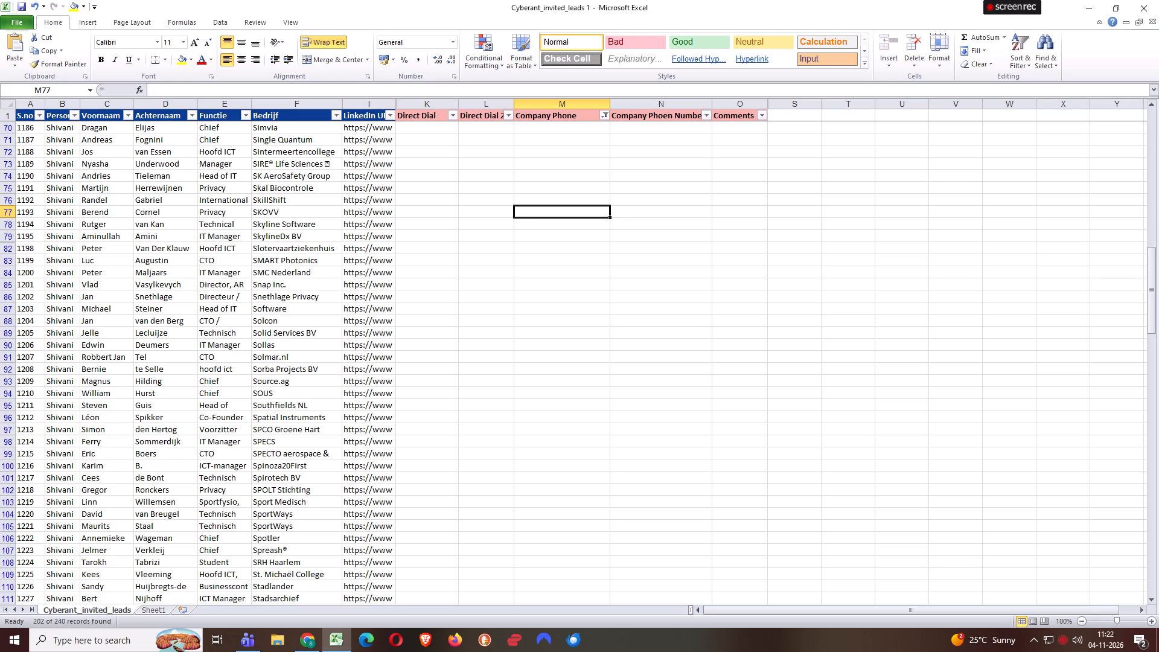
click(299, 512)
key(ctrl+c)
key(alt+Tab)
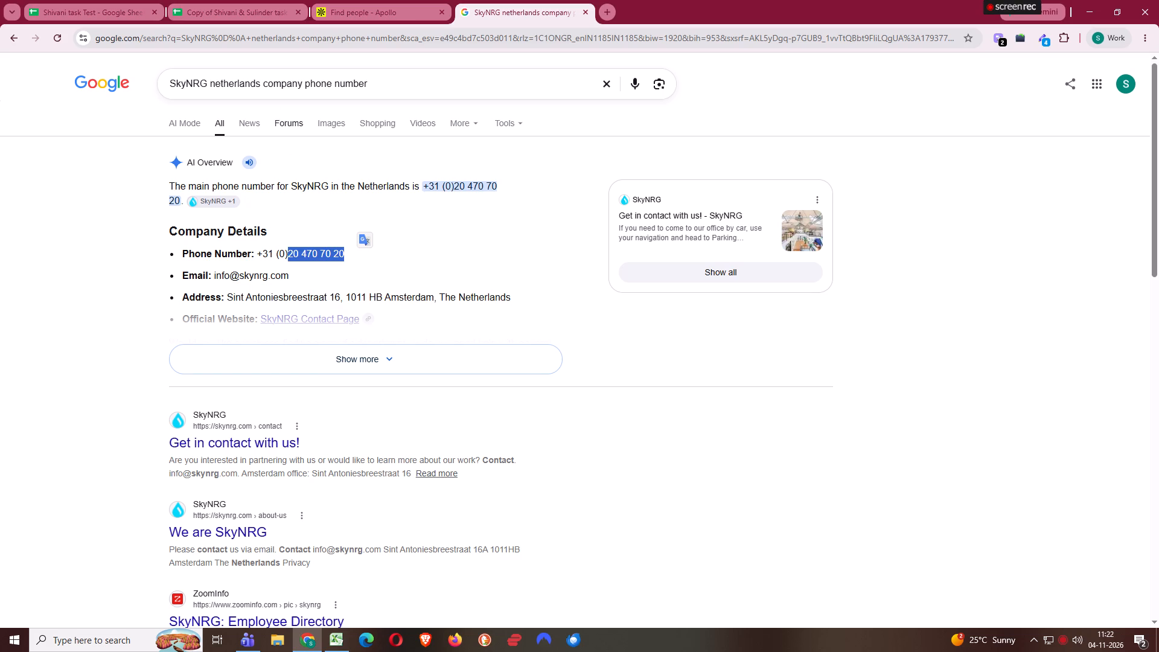
drag(206, 85, 94, 65)
key(ctrl+v)
key(Return)
key(Return)
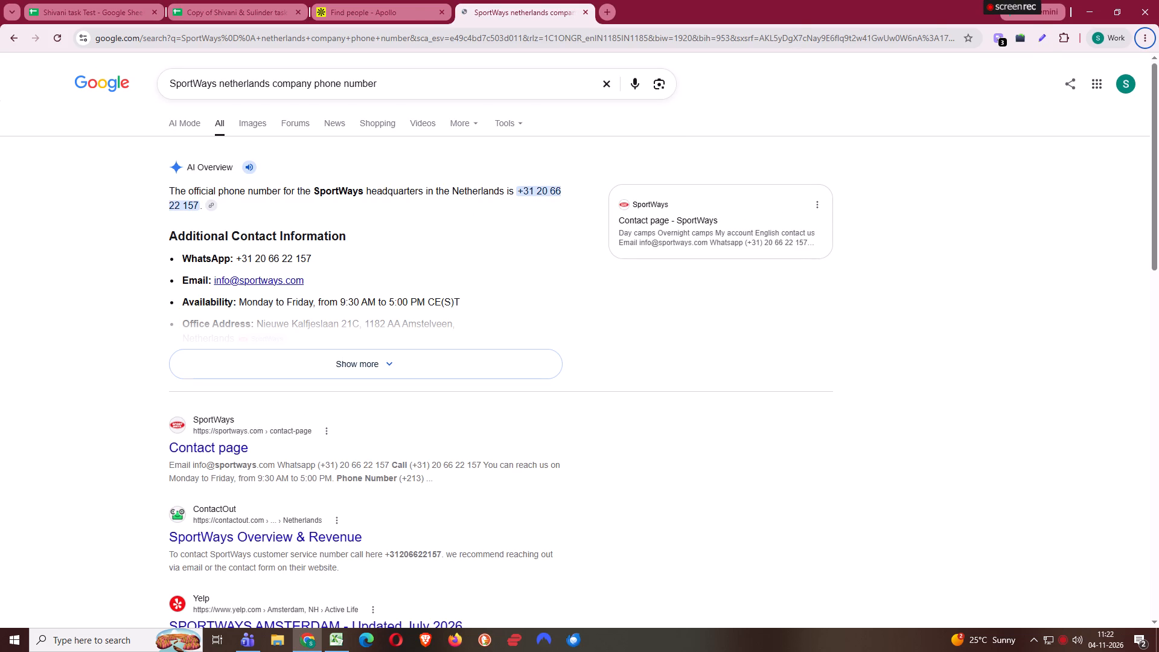
Copy SportWays' full phone number from the AI Overview into Excel cell M104 as text.
drag(234, 255, 316, 254)
click(318, 253)
drag(238, 258, 365, 259)
key(ctrl+c)
key(ctrl+c)
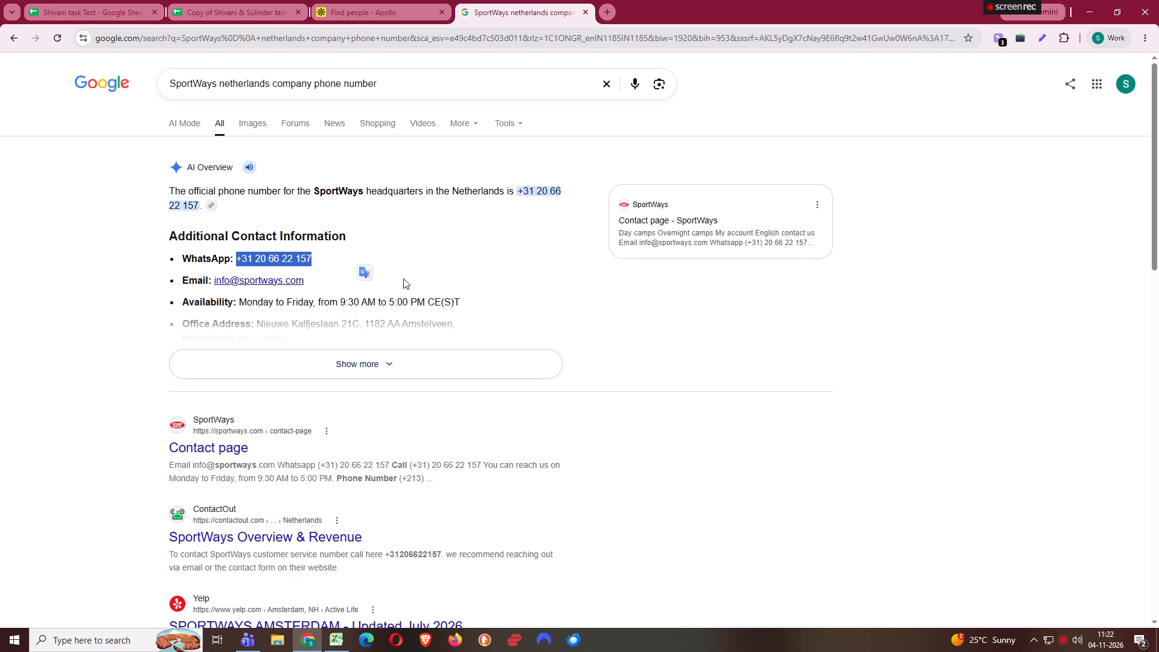
key(alt+Tab)
scroll(330, 417, down, 3)
drag(323, 406, 525, 405)
click(525, 405)
key(apostrophe)
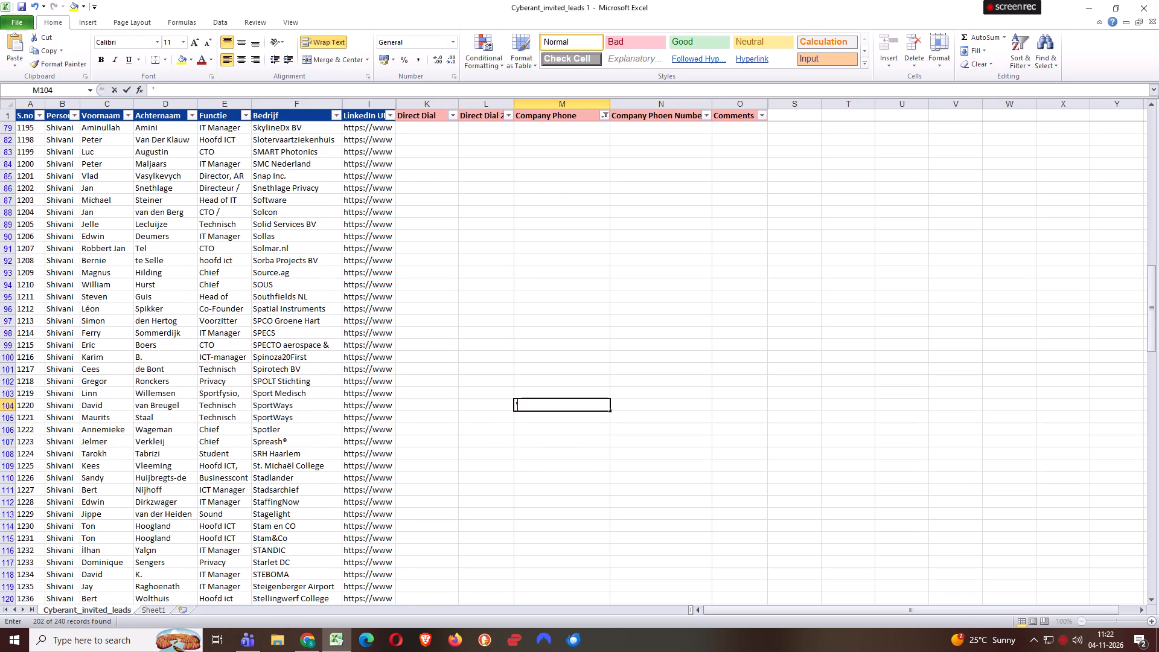
key(ctrl+v)
click(545, 439)
Fill the phone number from M104 down to M105 for the second SportWays row.
drag(564, 415, 566, 409)
key(ctrl+d)
click(578, 490)
Copy the company name Scodix from cell F36 and switch to the Google results in Chrome.
scroll(313, 383, down, 1)
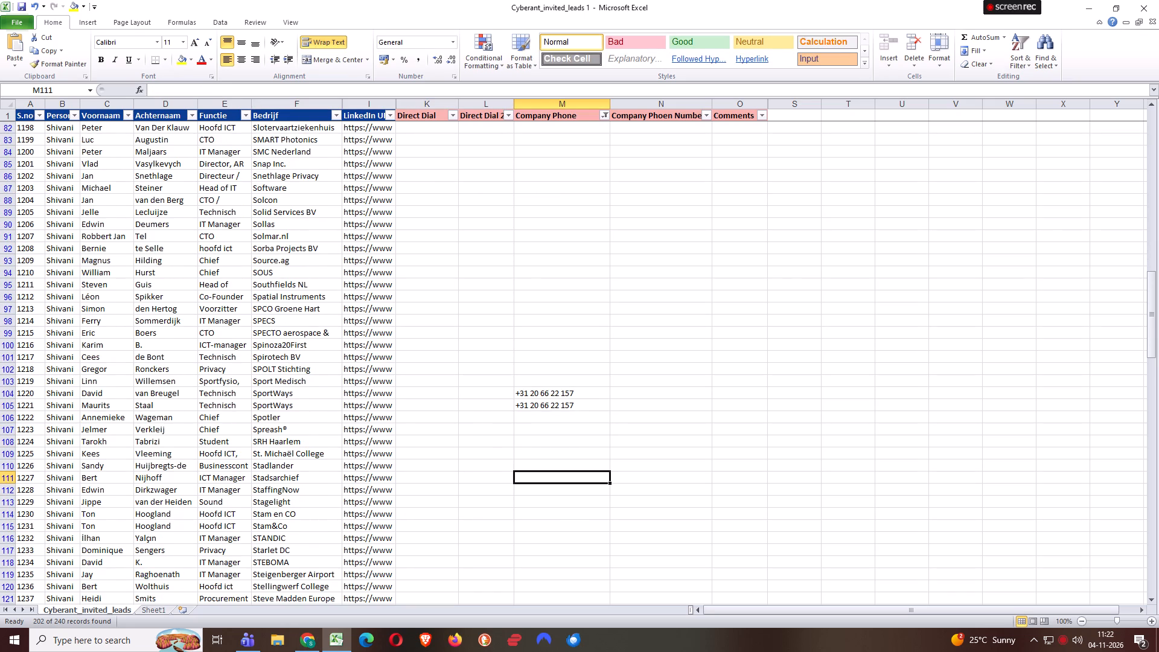
scroll(313, 382, down, 3)
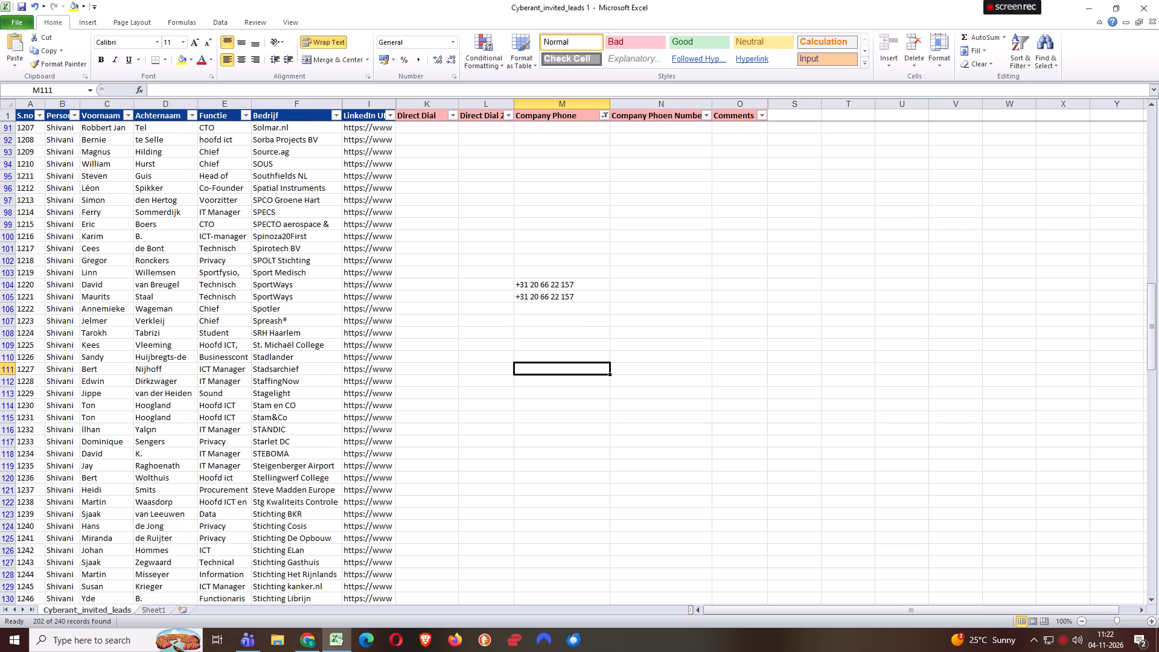
scroll(332, 359, up, 9)
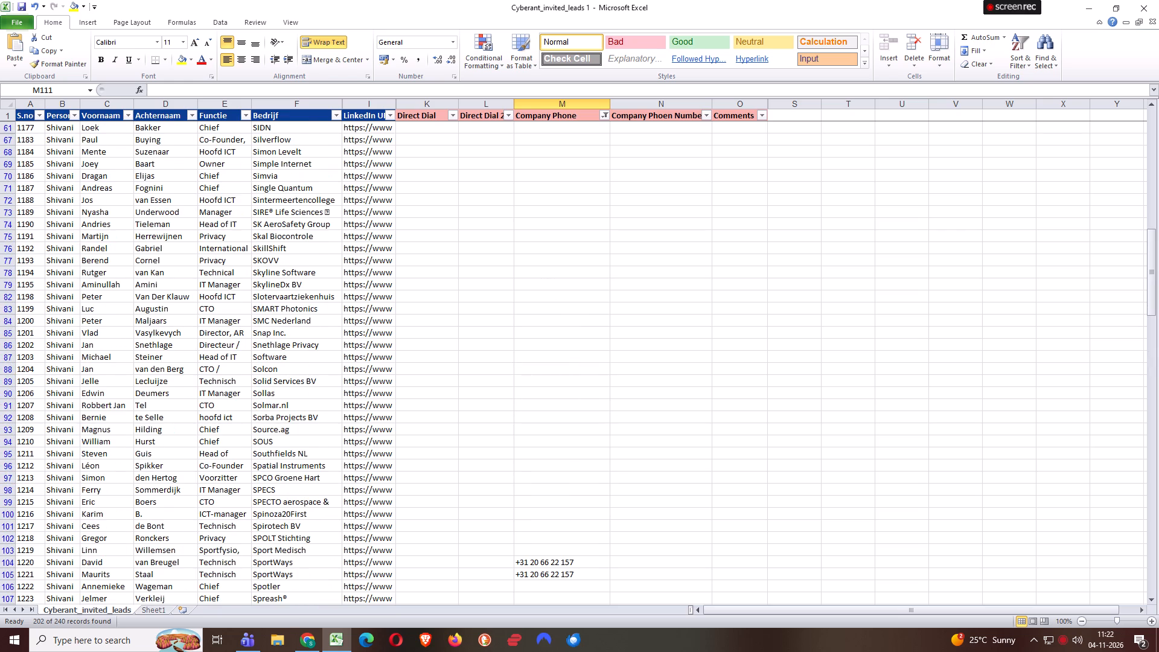
scroll(332, 350, up, 19)
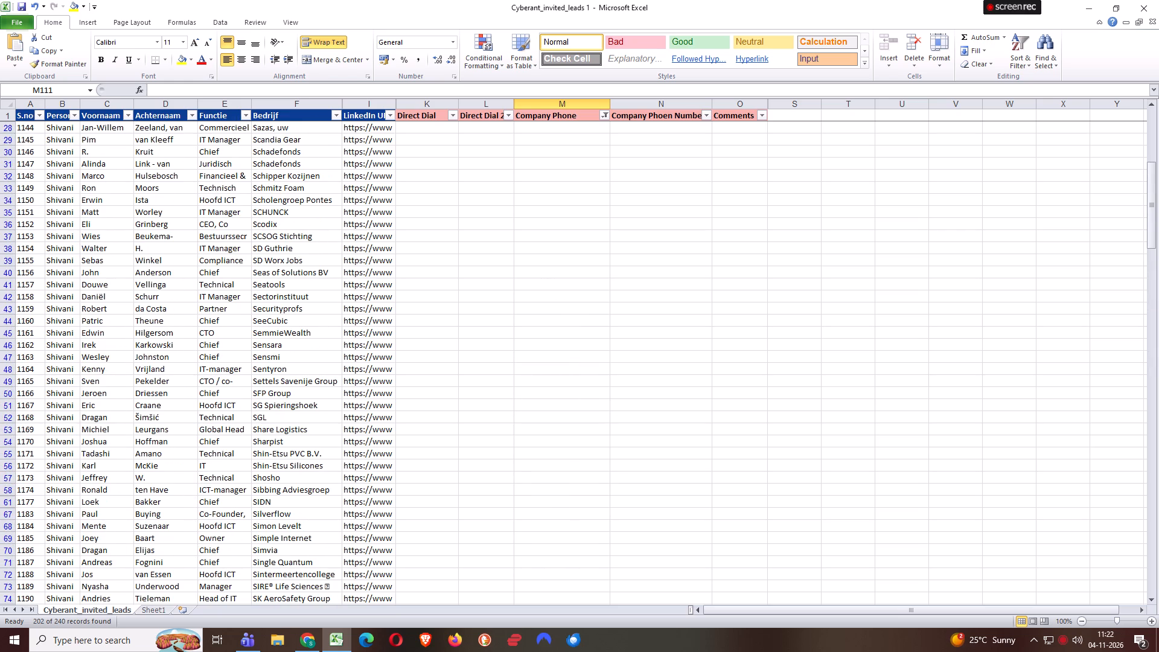
click(289, 221)
key(ctrl+c)
key(alt+Tab)
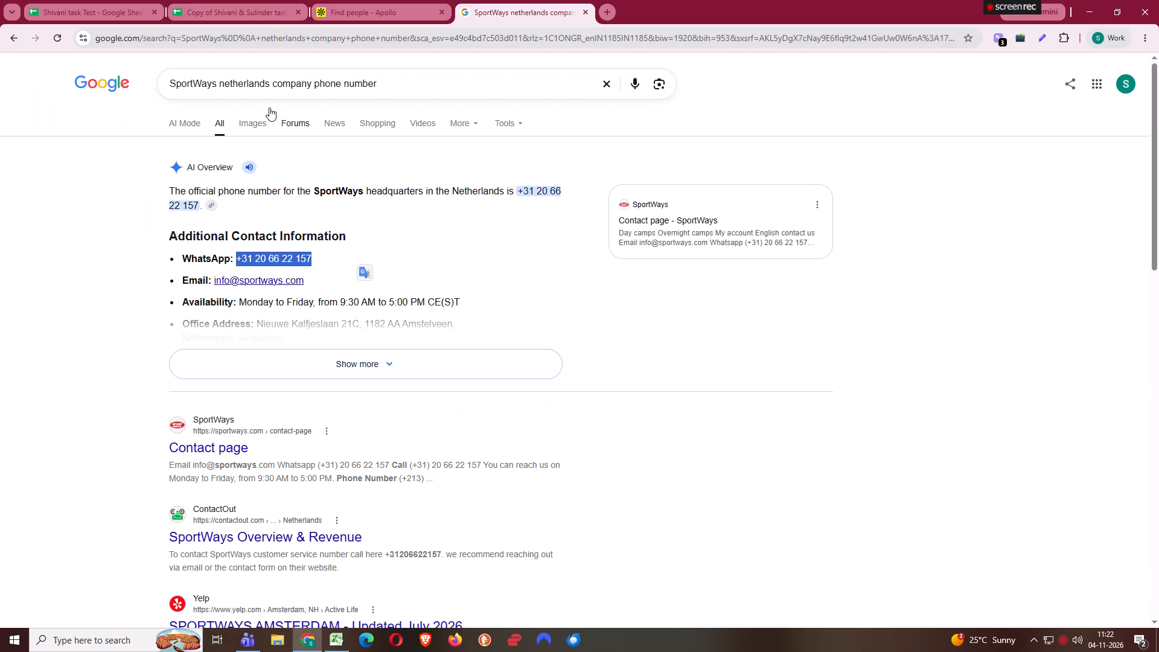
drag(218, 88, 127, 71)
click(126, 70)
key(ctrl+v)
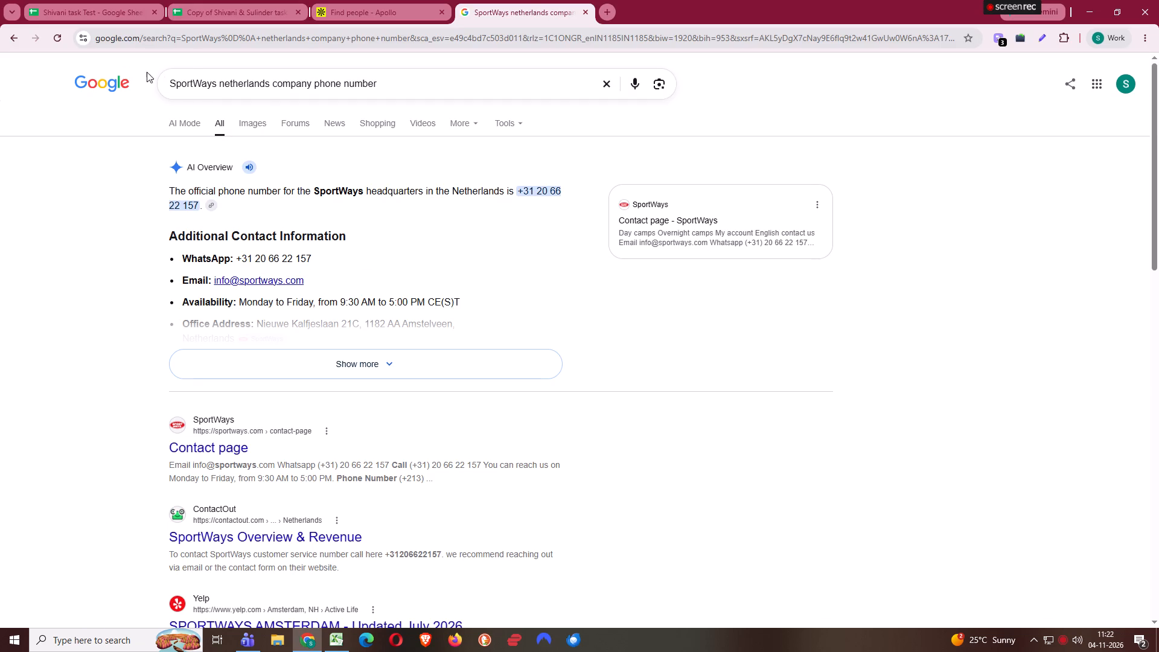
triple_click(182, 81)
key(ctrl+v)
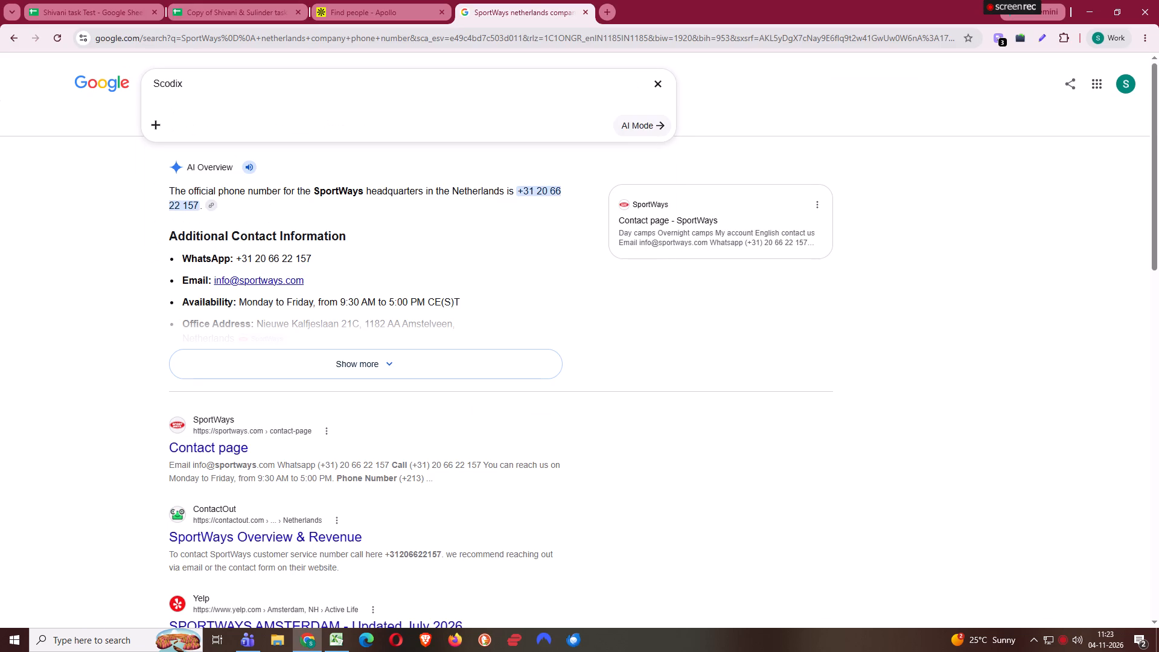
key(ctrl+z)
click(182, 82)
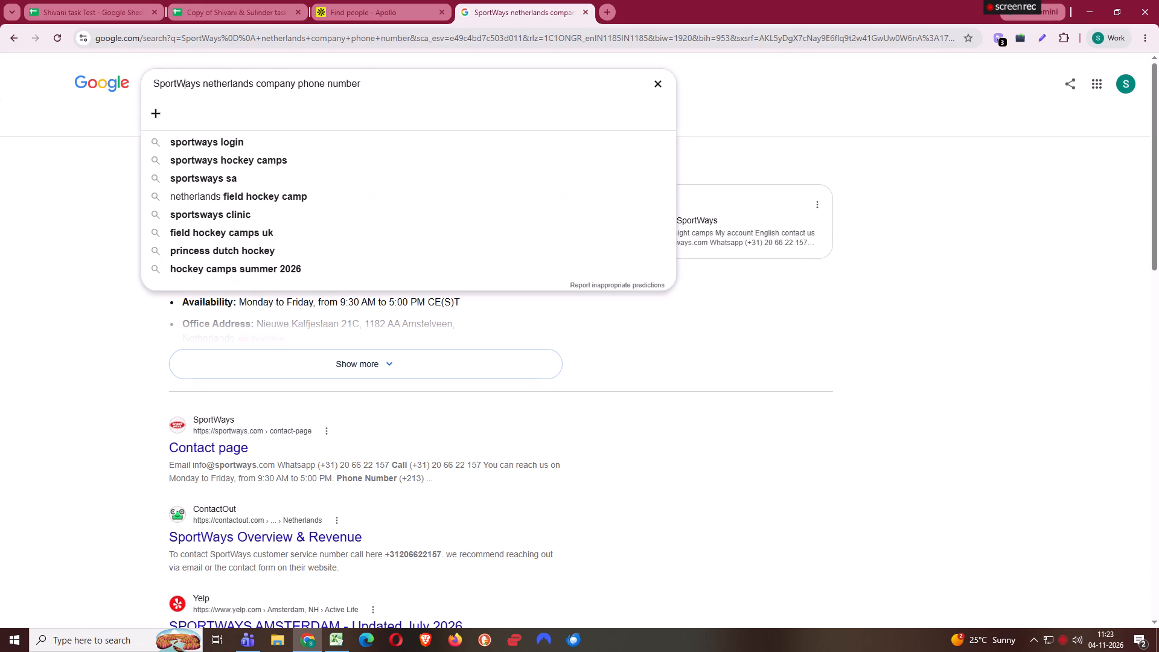
Replace SportWays with Scodix in the Google query and search for its Netherlands company phone number.
drag(200, 85, 110, 59)
key(ctrl+v)
key(Return)
key(Return)
key(Return)
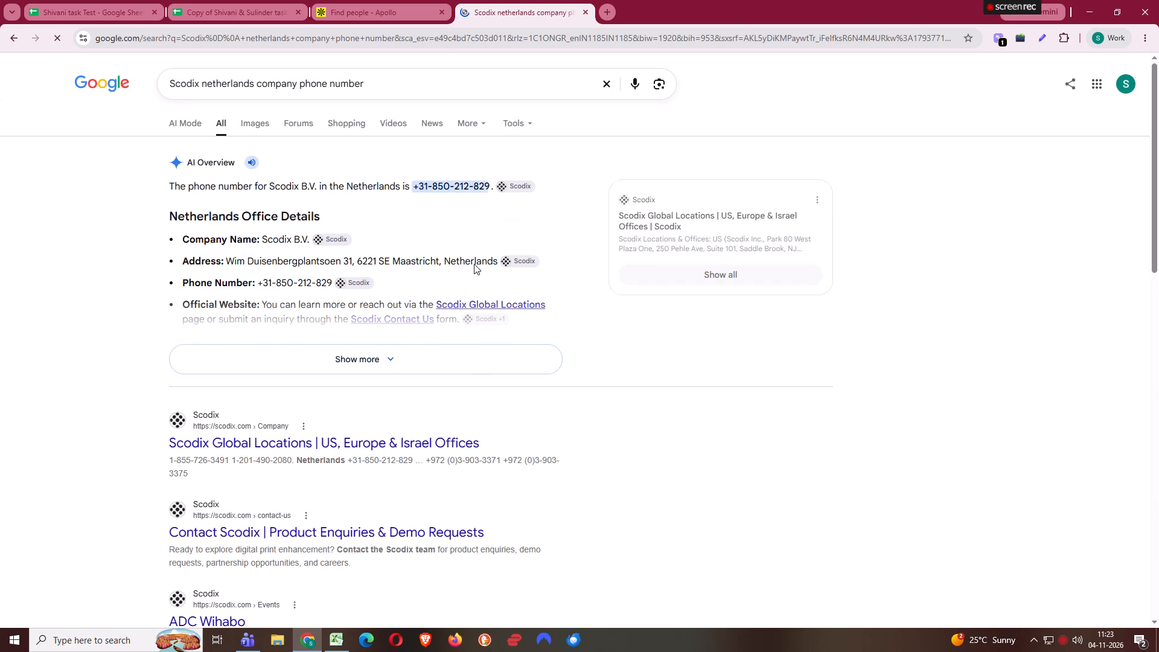
Copy Scodix's Netherlands phone number from the AI Overview into Excel cell M36 as text.
alt+double_click(433, 187)
key(alt+Tab)
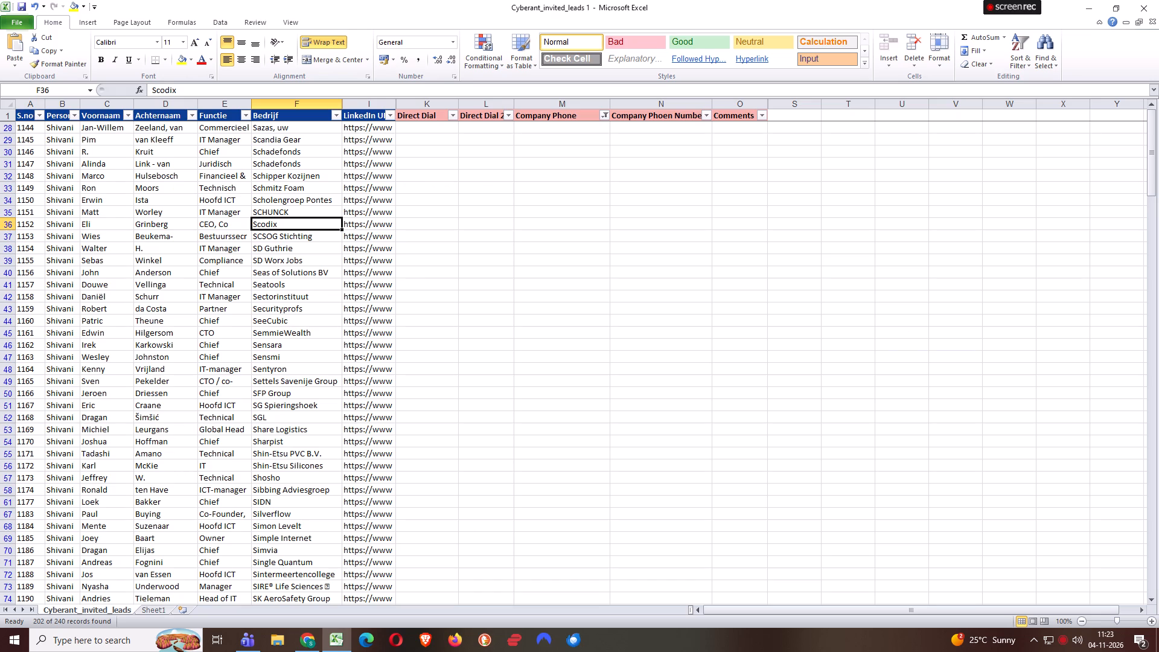
drag(364, 217, 434, 219)
drag(300, 219, 576, 221)
click(576, 221)
key(apostrophe)
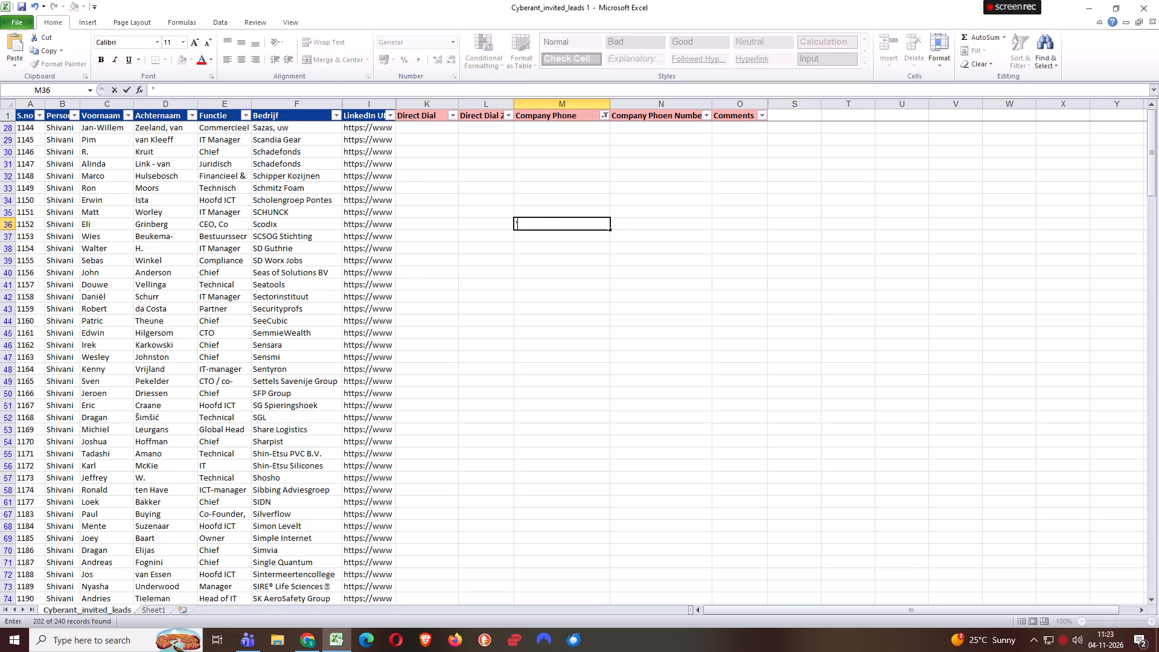
key(ctrl+v)
Reformat the phone number in M36 with a space after the +31 country code and no hyphens.
click(532, 223)
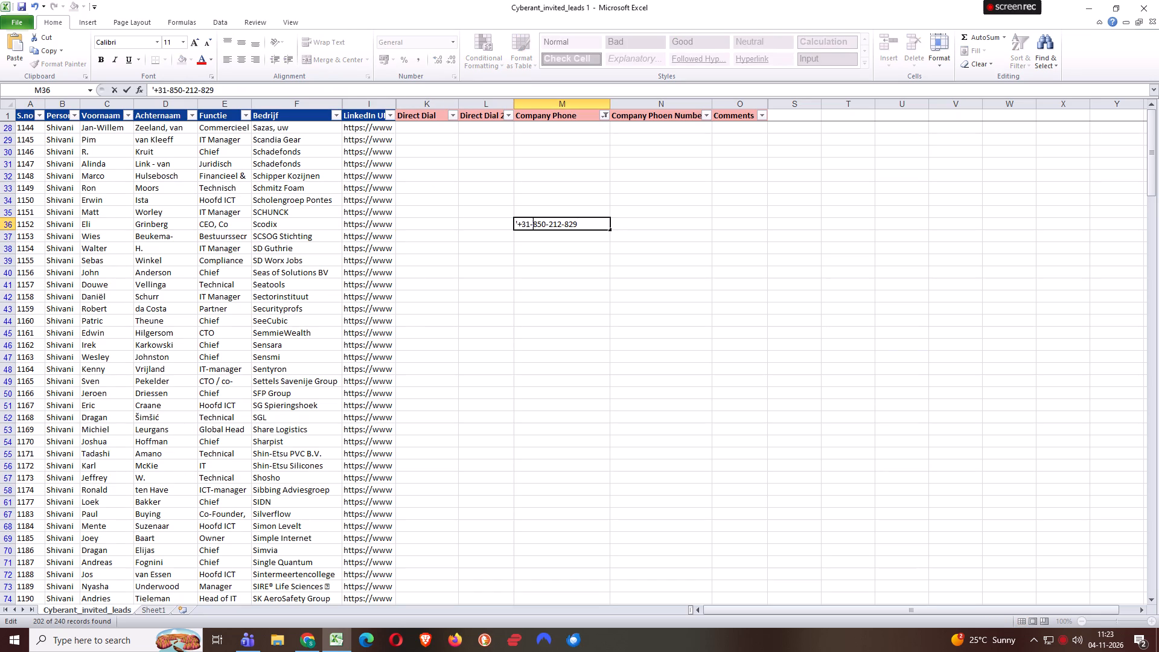
key(BackSpace)
key(space)
click(545, 224)
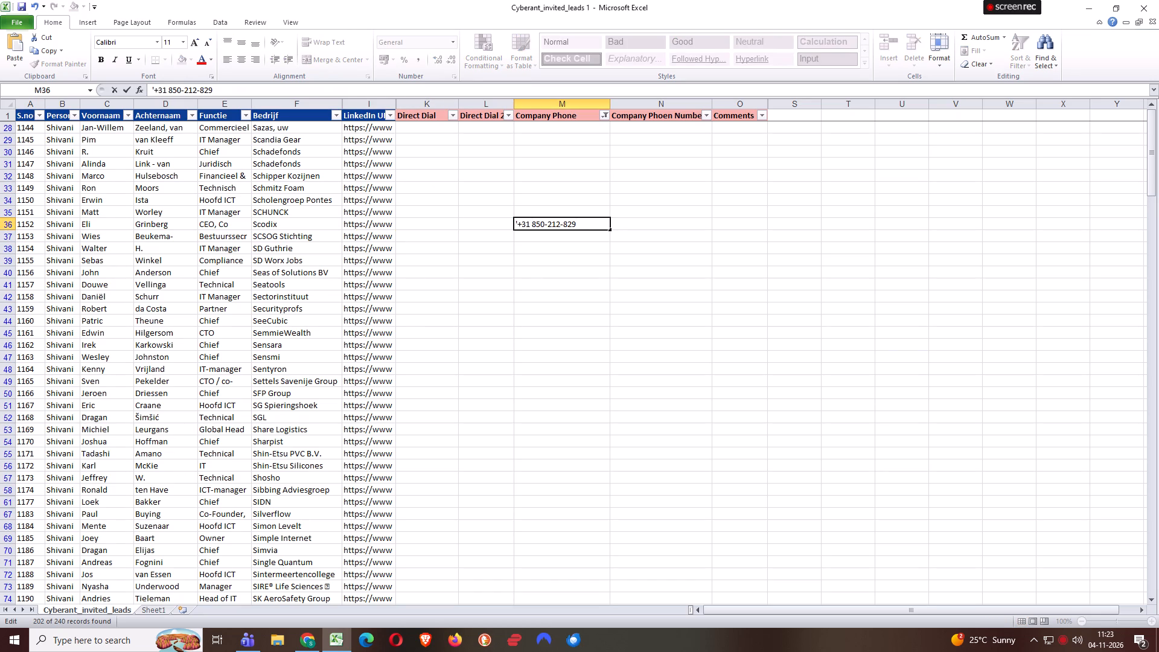
click(550, 222)
key(BackSpace)
click(558, 220)
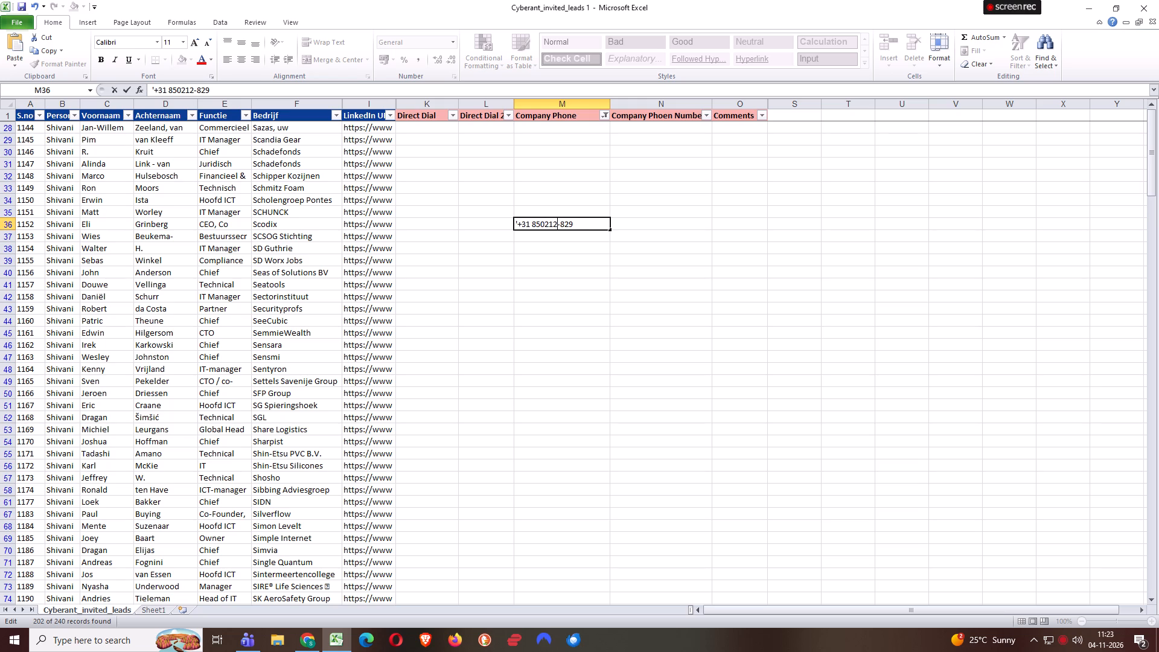
click(562, 224)
key(BackSpace)
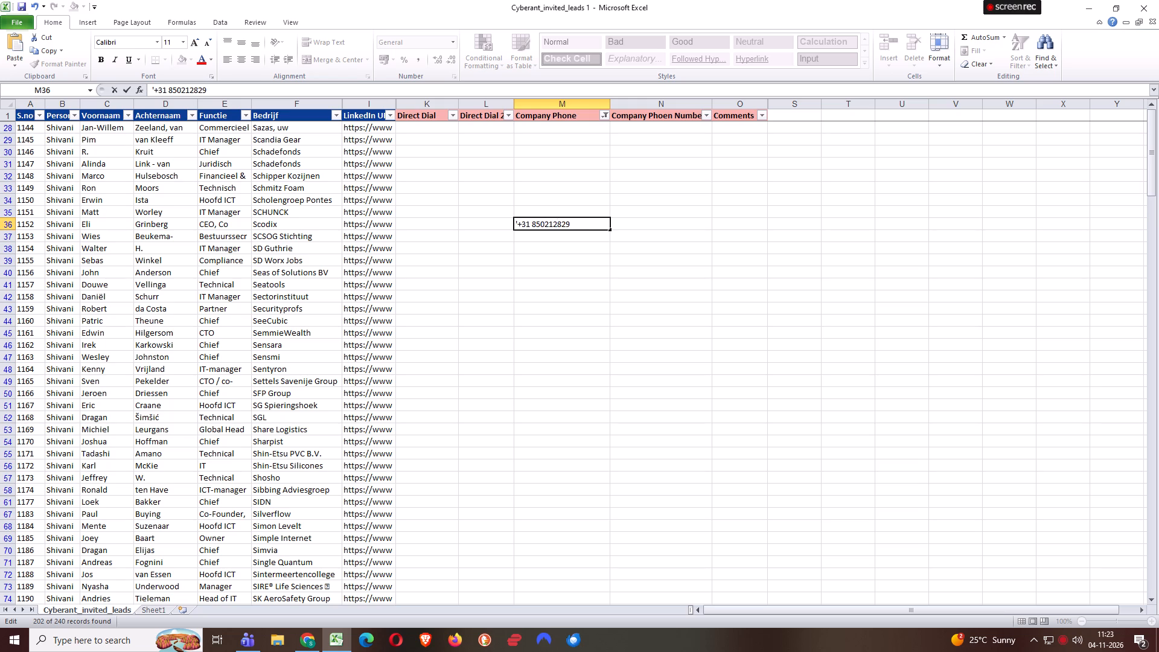
click(590, 237)
Reapply the Company Phone column's blanks filter to hide the rows that already have a number.
click(610, 112)
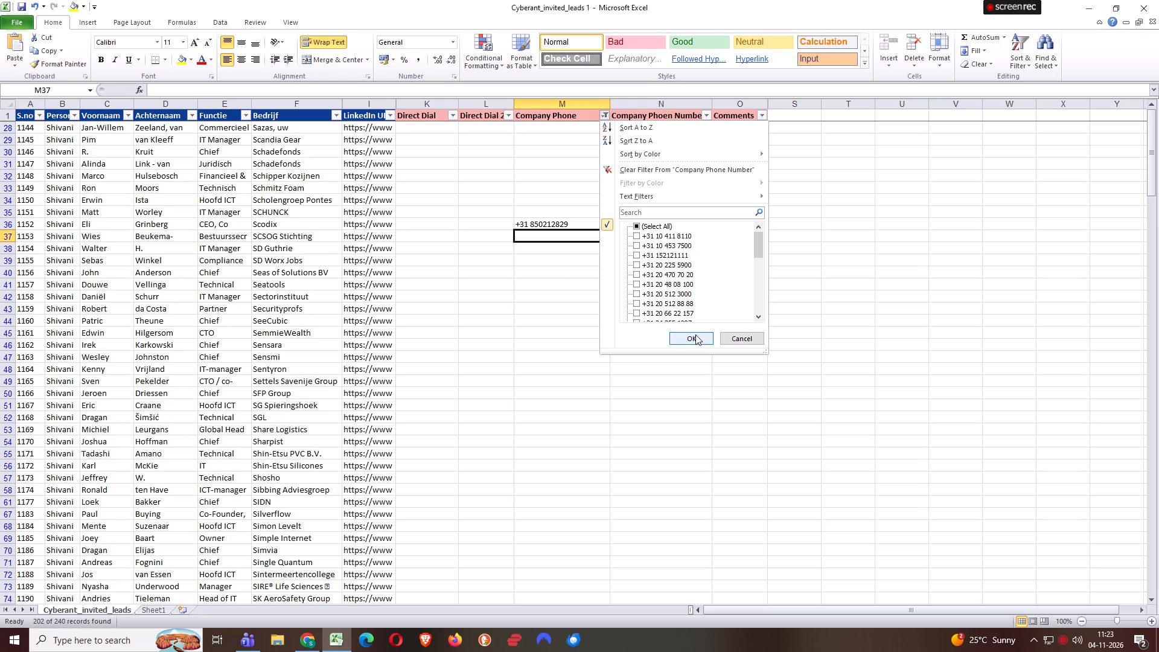
click(695, 334)
click(536, 333)
scroll(558, 332, up, 4)
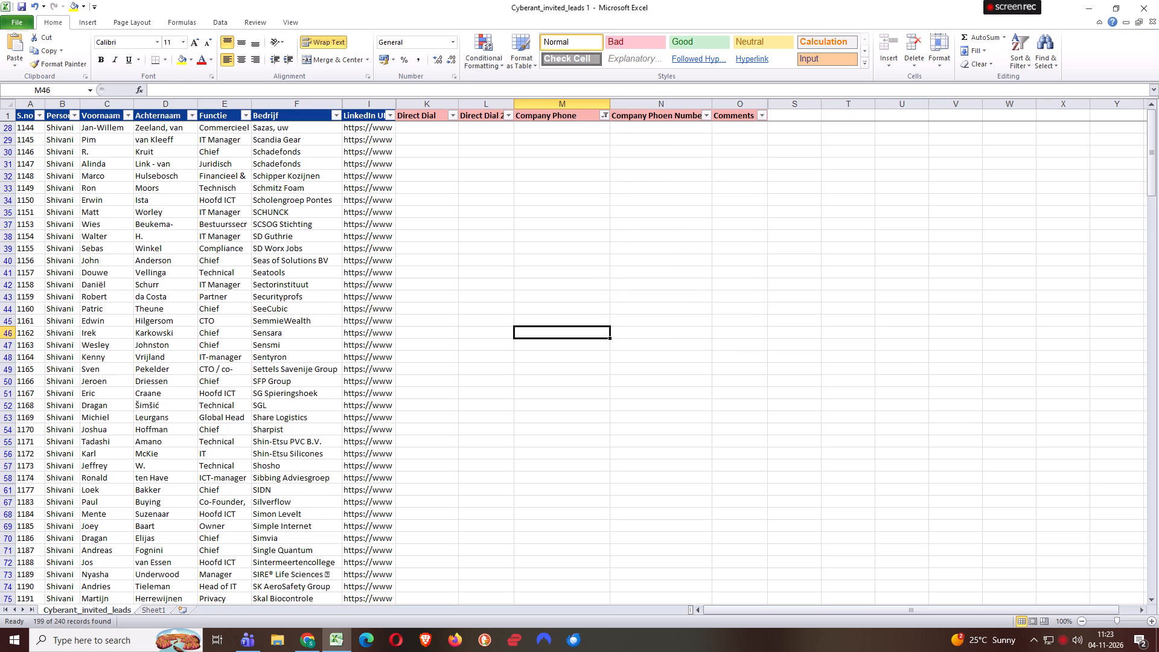
scroll(320, 304, down, 7)
scroll(327, 374, up, 6)
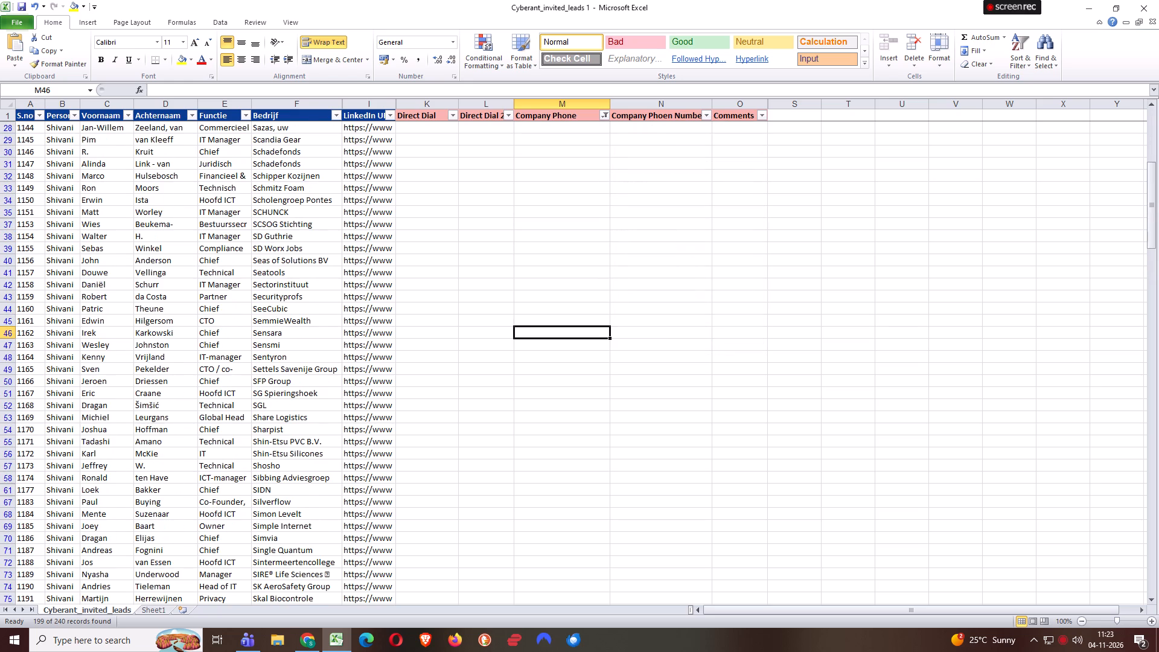
scroll(327, 374, up, 8)
Copy the company name Sazas, uw verzuimspecialist from cell F28 and switch to the Google results in Chrome.
click(270, 130)
key(ctrl+c)
key(alt+Tab)
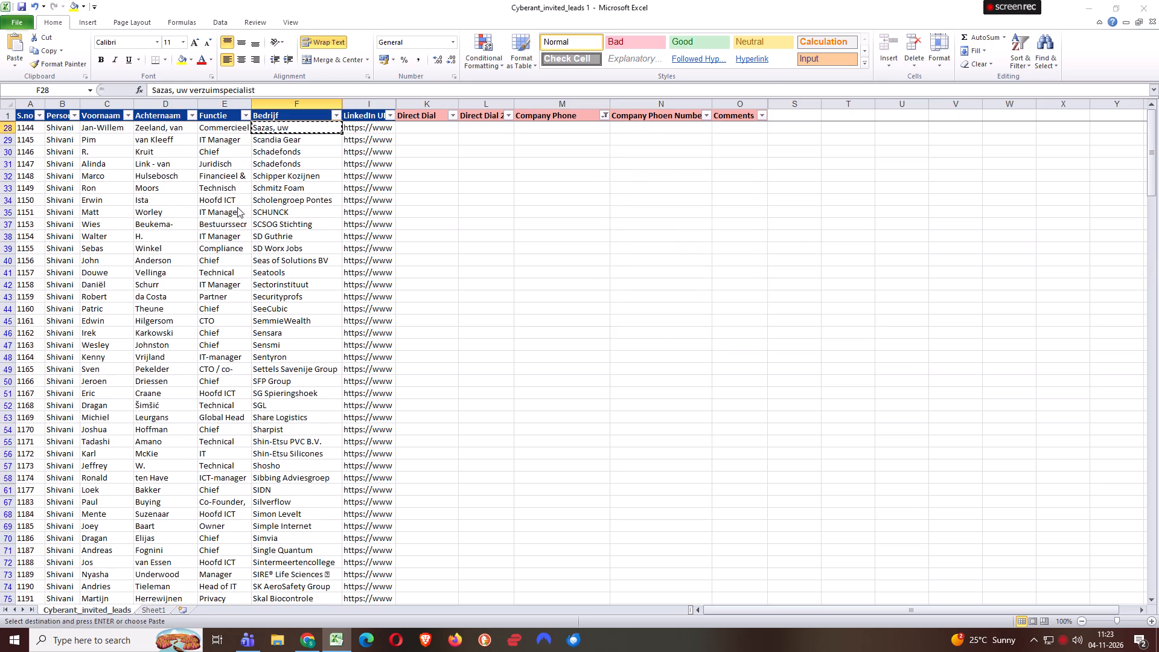
Replace Scodix in the Google query with the copied name Sazas, uw verzuimspecialist and search for its Netherlands company phone number.
double_click(185, 83)
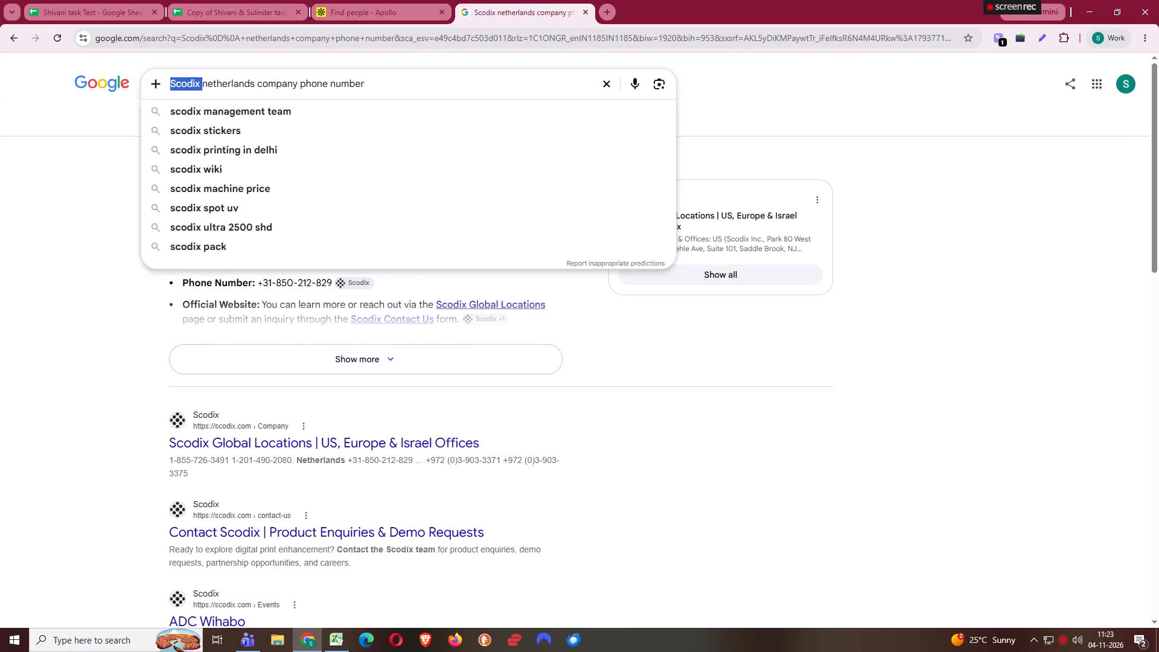
key(ctrl+v)
key(Return)
scroll(432, 9, up, 1)
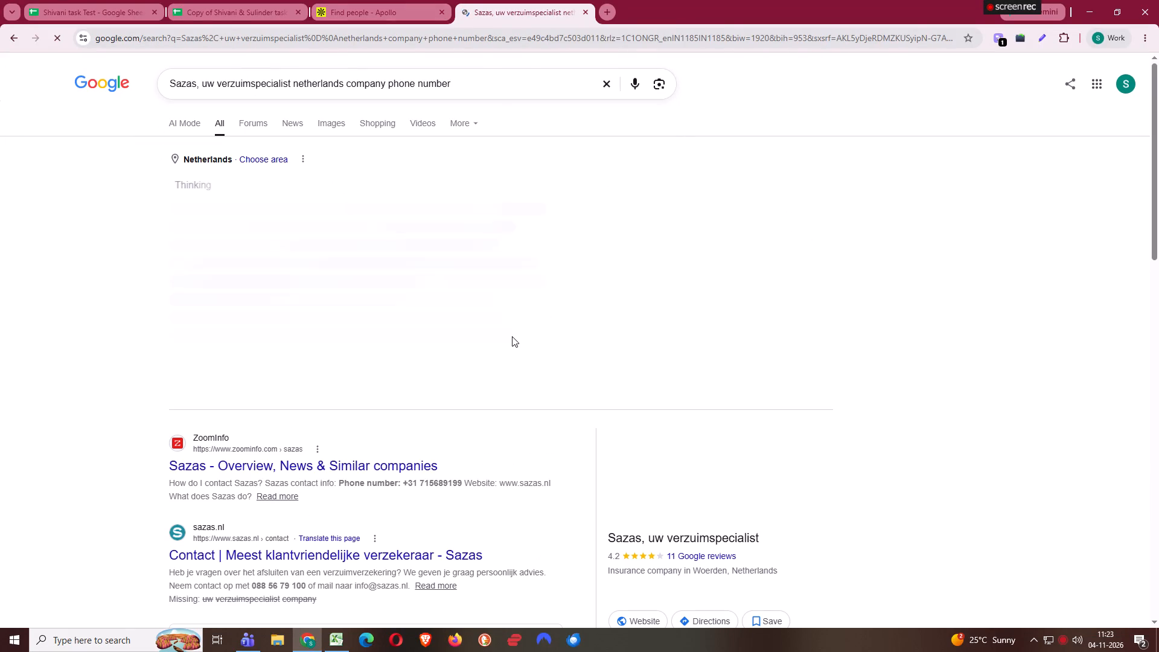
Copy the Sazas phone number from the ZoomInfo search result into Company Phone cell M28 in Excel as text.
scroll(639, 381, down, 3)
alt+click(407, 303)
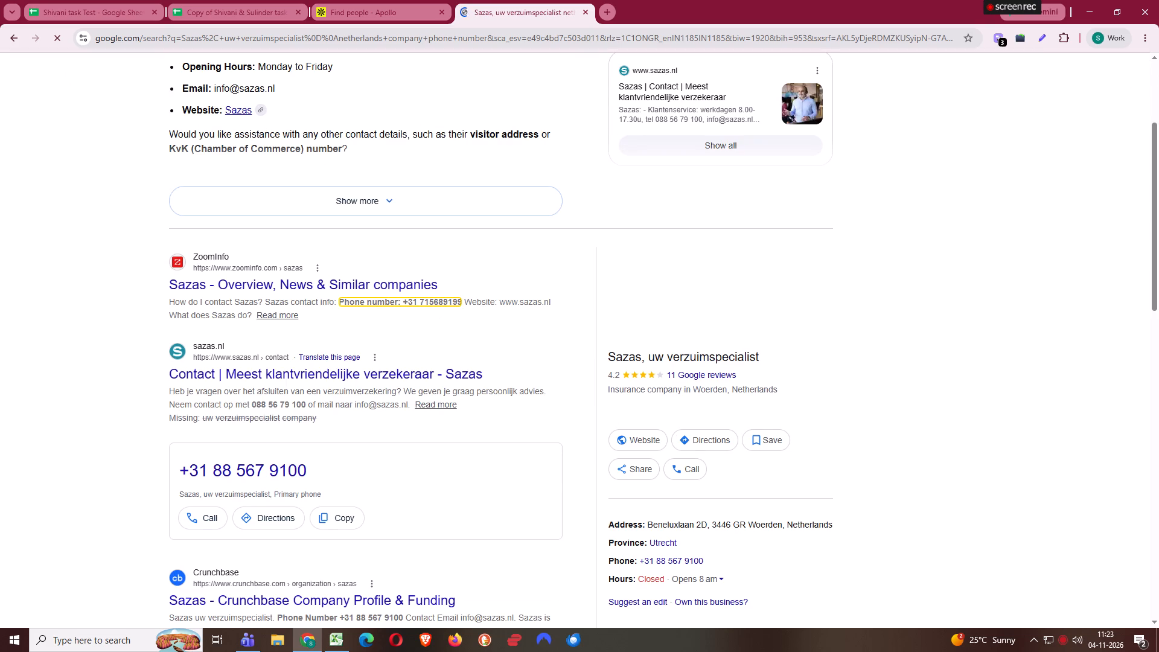
drag(402, 301, 455, 302)
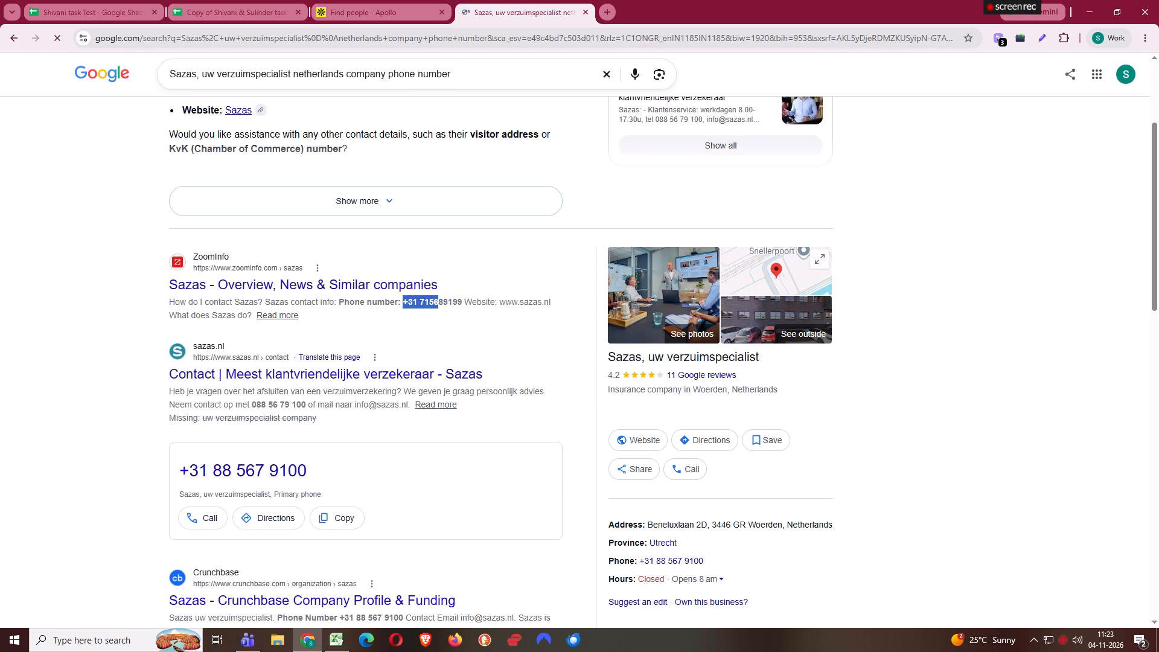
drag(455, 302, 461, 304)
key(ctrl+c)
key(ctrl+c)
key(ctrl+c)
key(alt+Tab)
click(555, 129)
key(apostrophe)
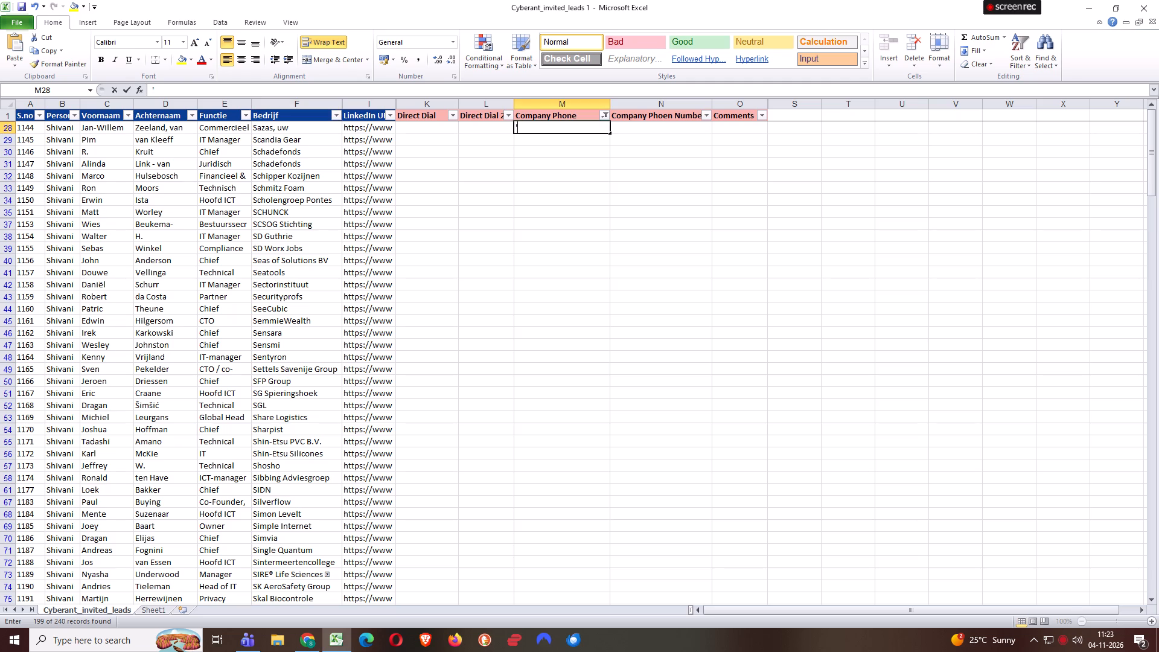
key(ctrl+v)
click(558, 243)
Copy the Sazas phone number from Google's business profile into the second company phone column, cell N28 in Excel, as text.
key(alt+Tab)
scroll(605, 462, down, 3)
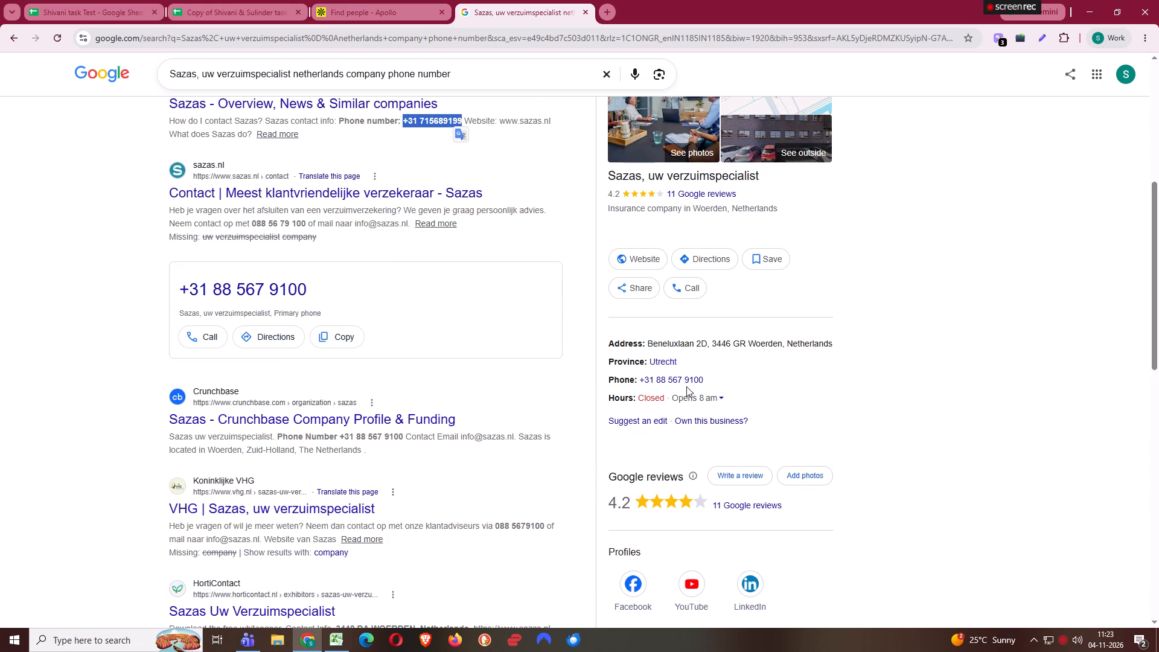
alt+click(681, 376)
key(alt+Tab)
click(640, 127)
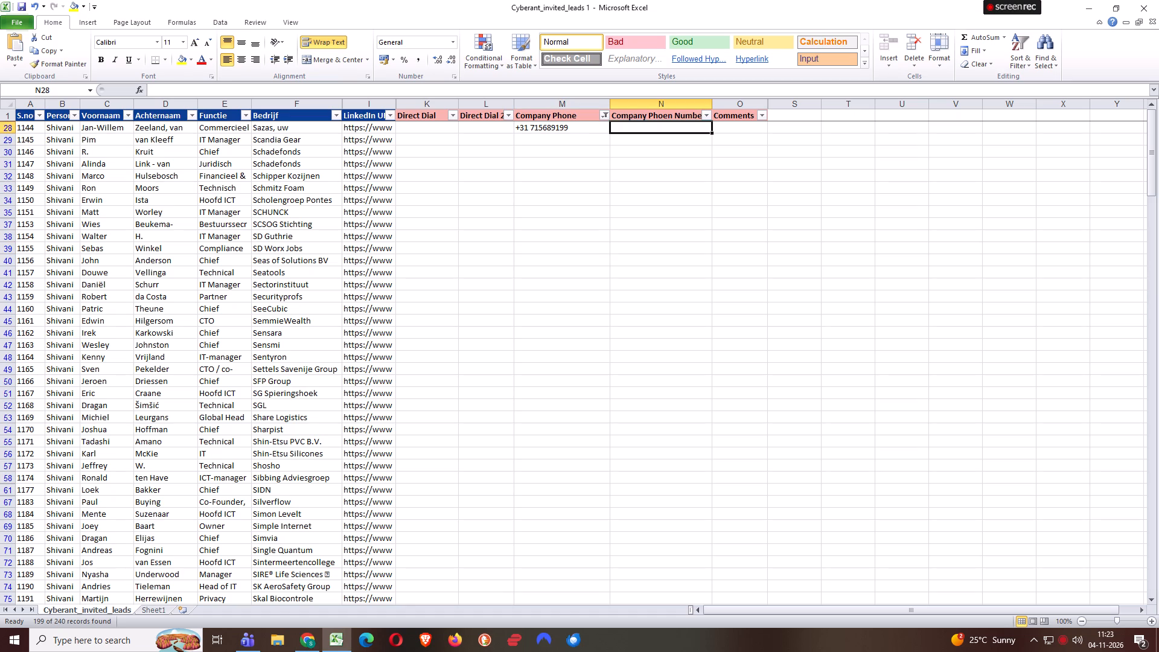
key(apostrophe)
key(ctrl+v)
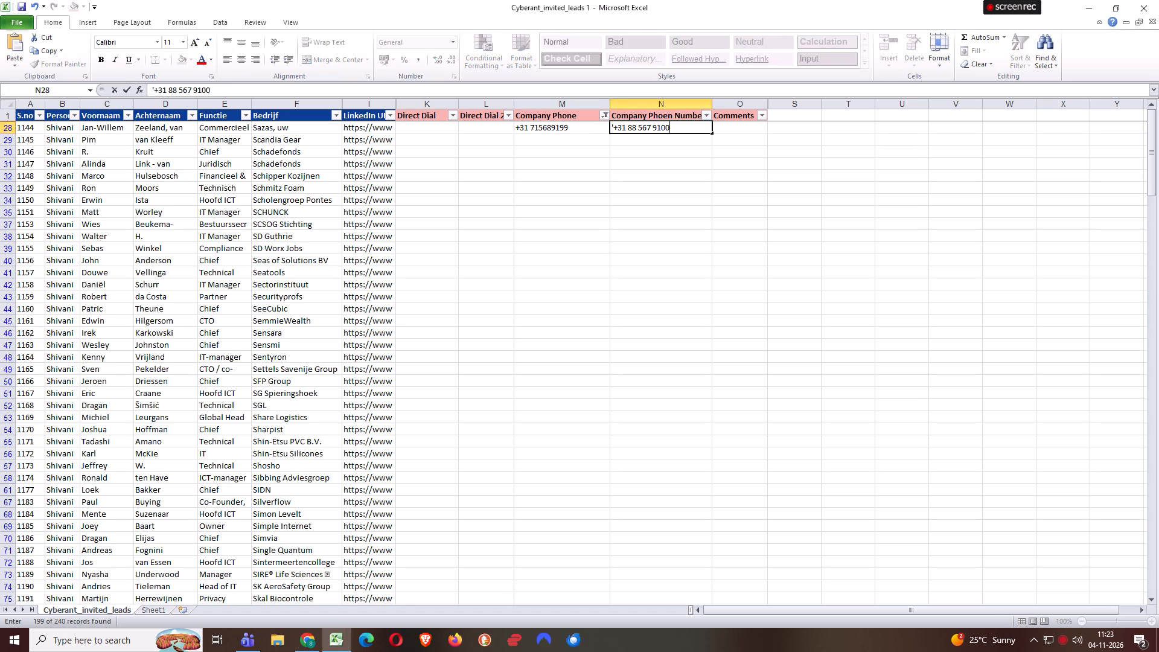
click(624, 223)
Recheck the Sazas results in Chrome, and return to Excel to copy the company name Scandia Gear from cell F29.
key(alt+Tab)
click(703, 136)
click(703, 150)
scroll(284, 323, up, 6)
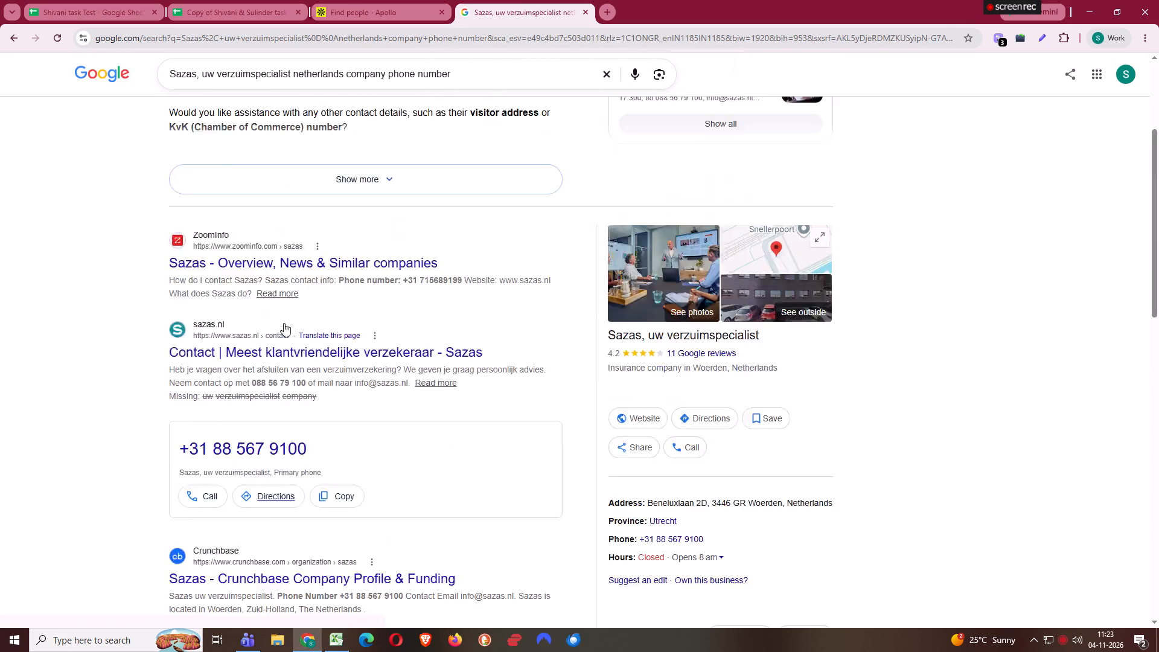
key(alt+Tab)
click(289, 144)
key(ctrl+c)
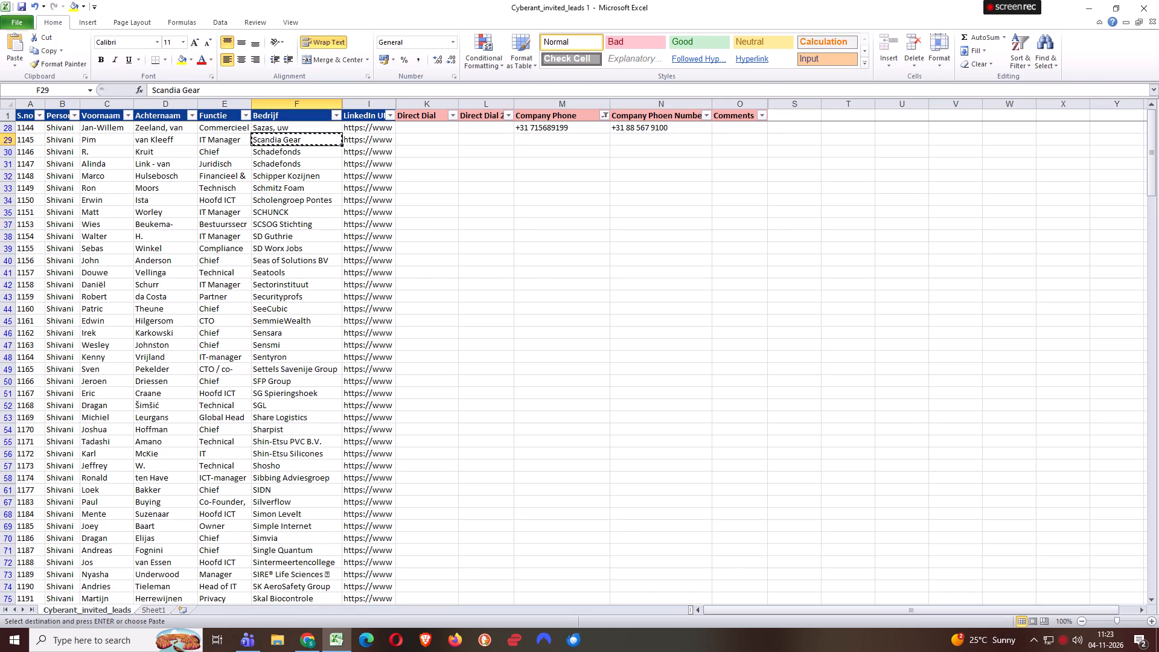
In Chrome, replace Sazas, uw verzuimspecialist with Scandia Gear in the Google query and search for its Netherlands company phone number.
key(alt+Tab)
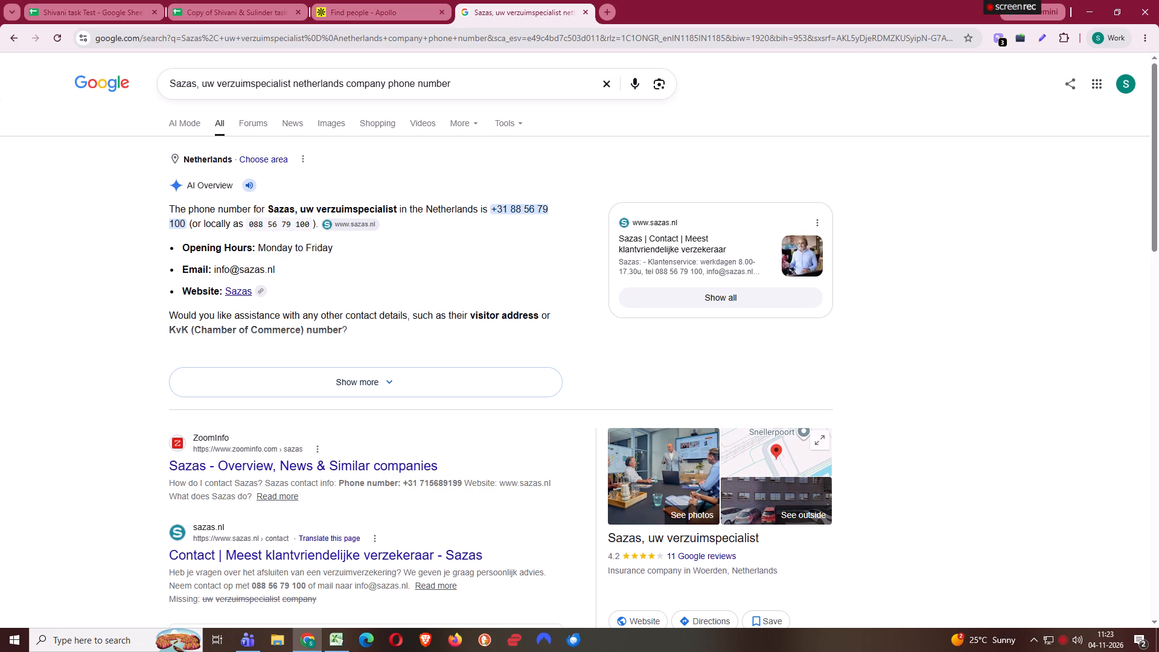
drag(291, 83, 0, 1)
ctrl+click(0, 0)
key(ctrl+v)
key(Return)
Switch back to Excel and reapply the Company Phone filter to hide the filled Sazas row.
key(alt+Tab)
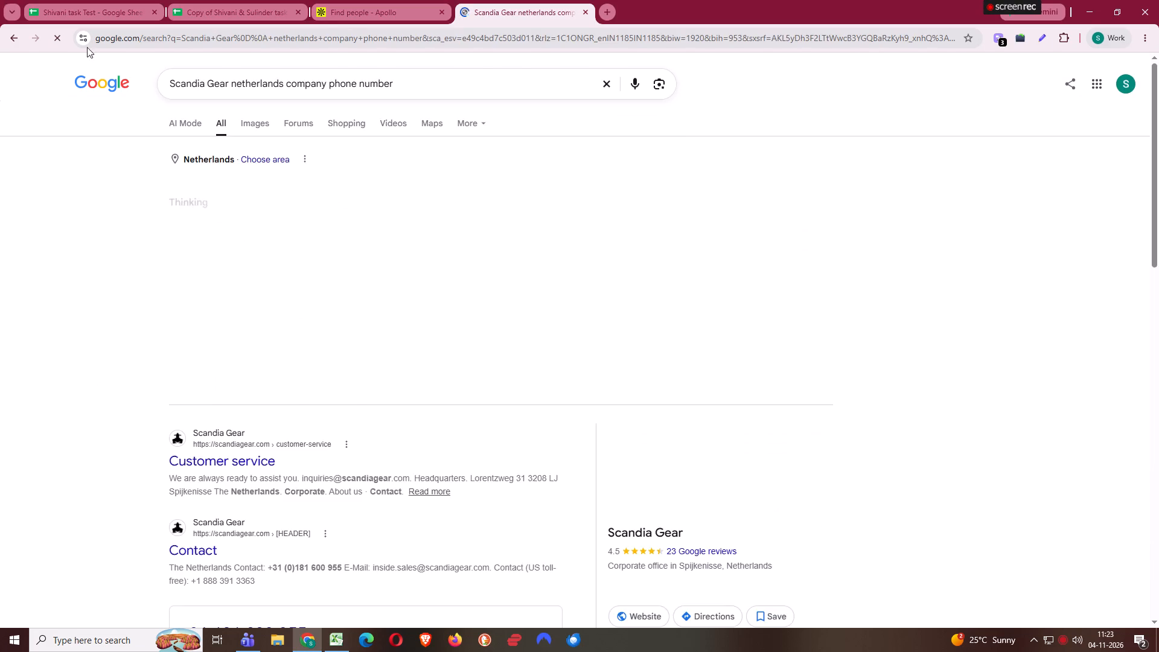
click(608, 111)
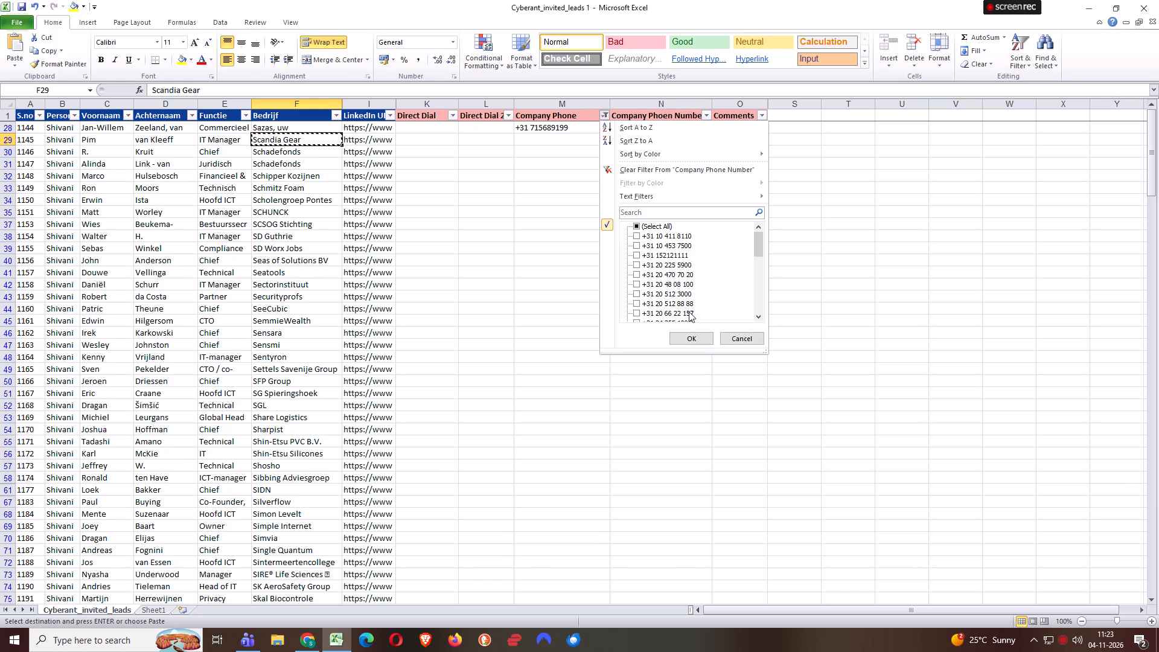
click(695, 336)
key(alt+Tab)
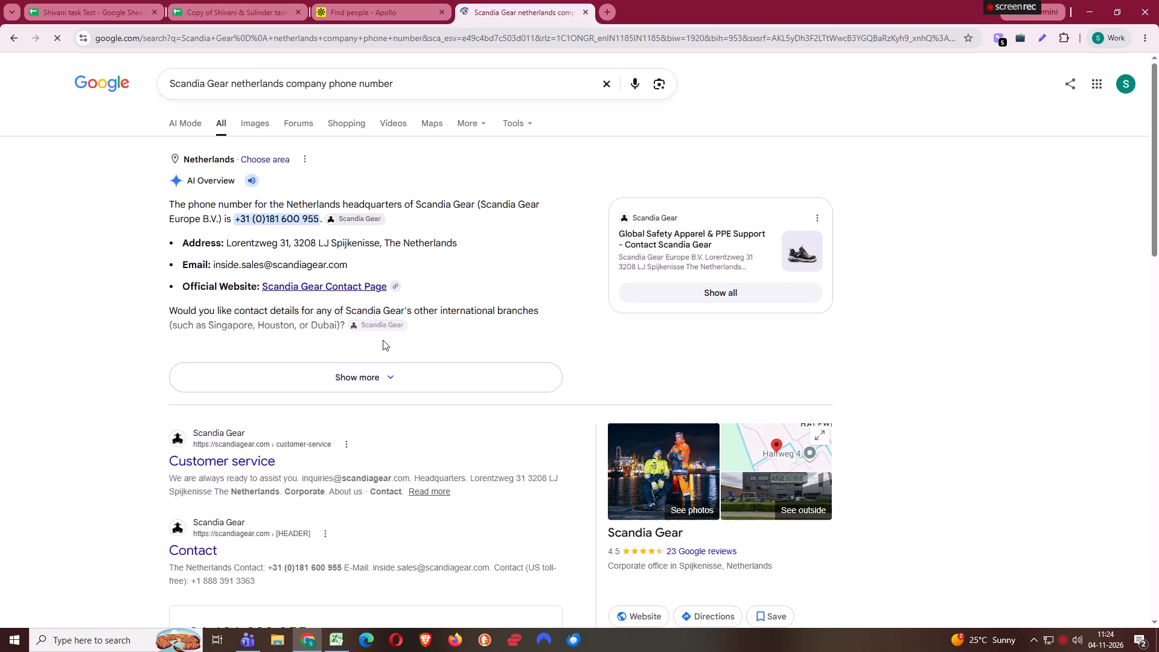
alt+click(276, 220)
key(alt+Tab)
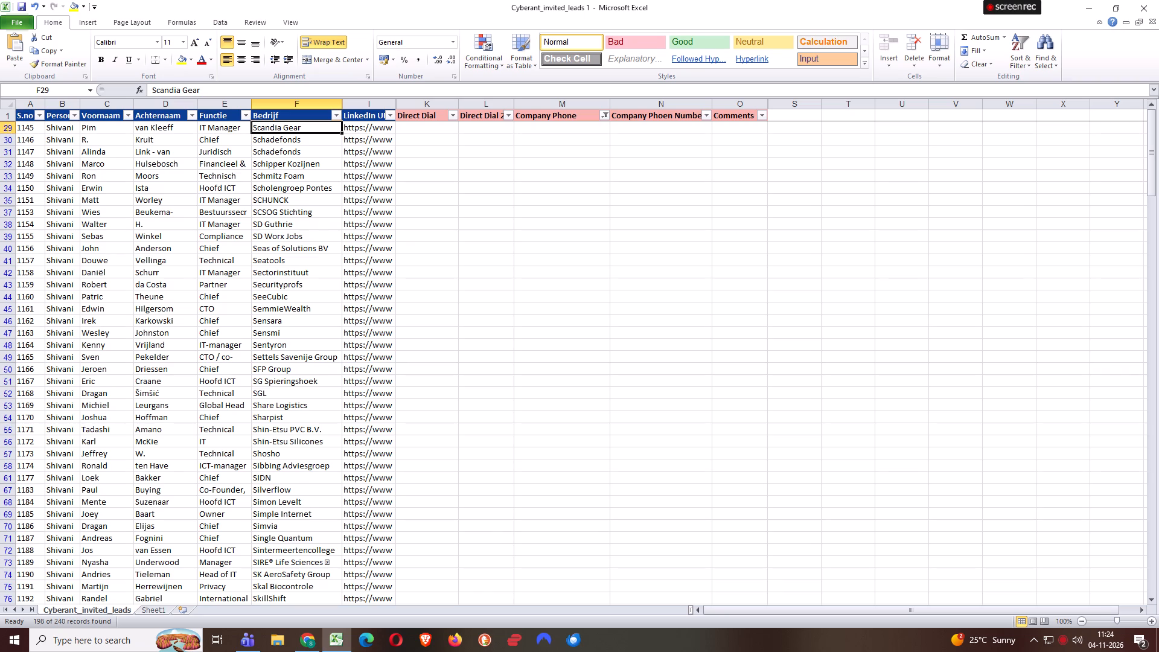
click(575, 129)
key(apostrophe)
key(ctrl+v)
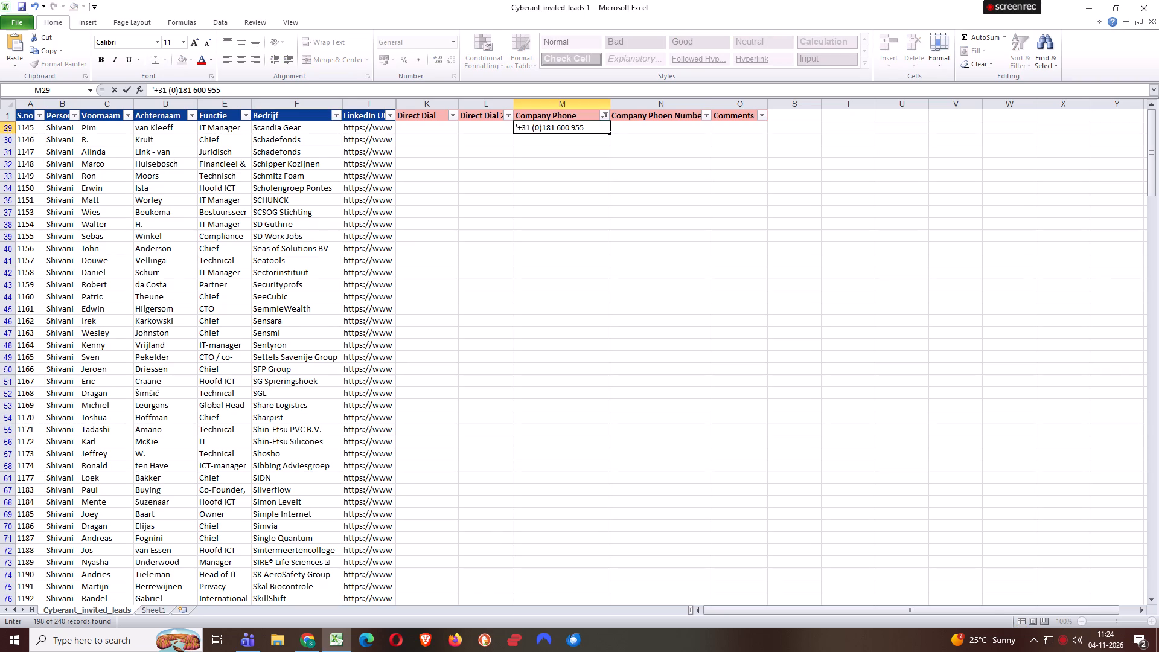
Remove the (0) from the phone number in M29, keeping one space after the +31 country code.
click(544, 125)
key(BackSpace)
key(BackSpace)
key(BackSpace)
key(BackSpace)
key(space)
click(668, 197)
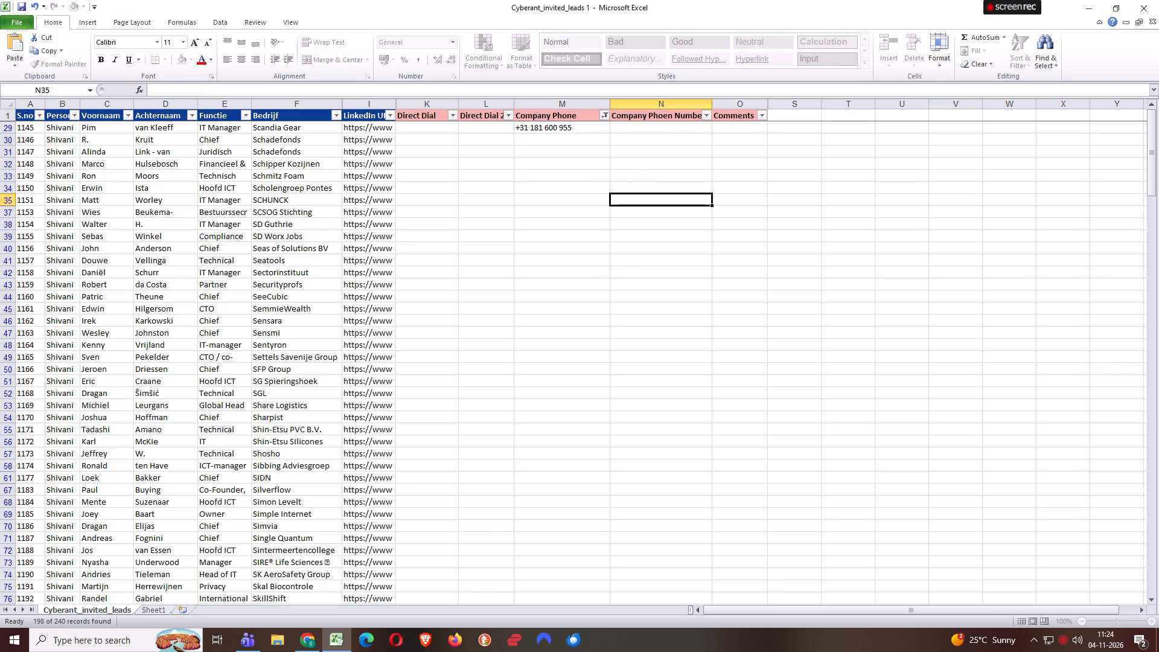
Reapply the Company Phone filter to hide the filled Scandia Gear row.
click(603, 113)
click(672, 334)
Copy Schadefonds Geweldsmisdrijven from cell F30 and search Google for its Netherlands company phone number in place of Scandia Gear.
click(291, 129)
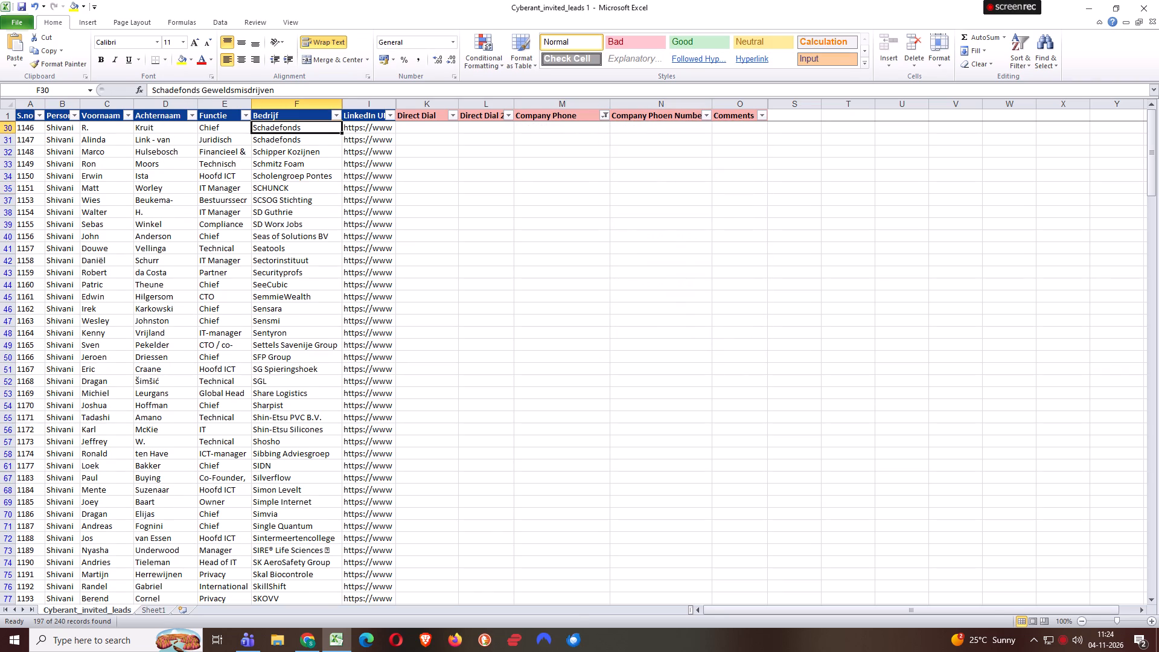
key(ctrl+c)
key(alt+Tab)
drag(230, 84, 180, 81)
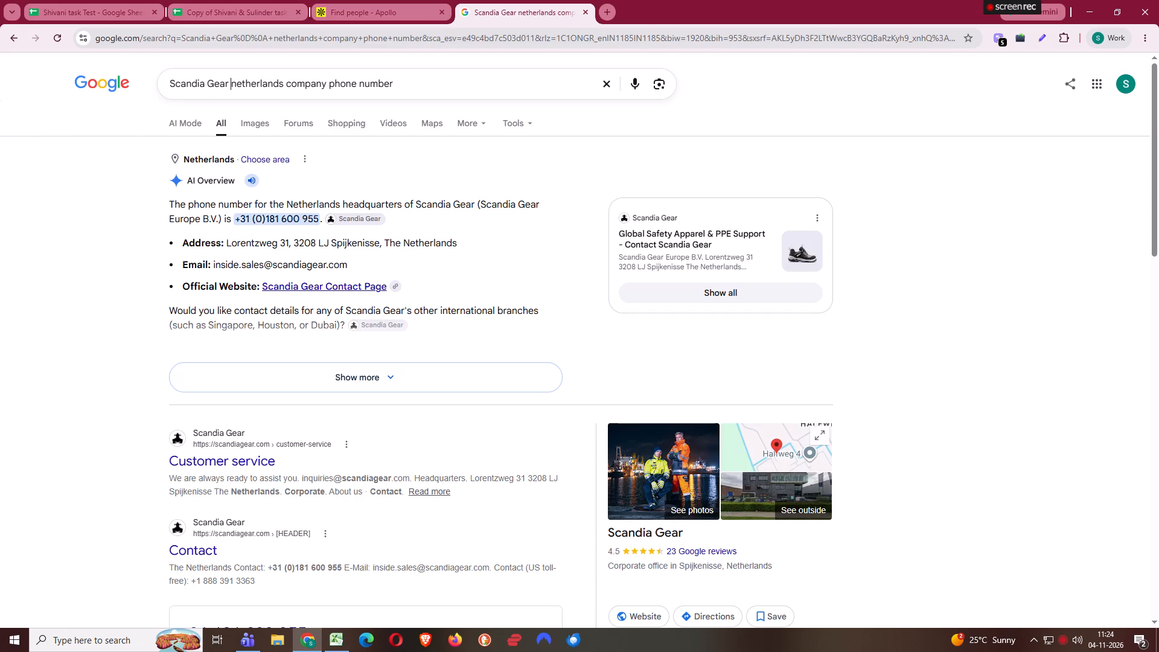
drag(180, 81, 56, 63)
key(ctrl+v)
key(Return)
key(Return)
Check the company names in F30 and F31, and copy Schadefonds Geweldsmisdrijven's international phone number from the AI Overview into M30 as text.
key(alt+Tab)
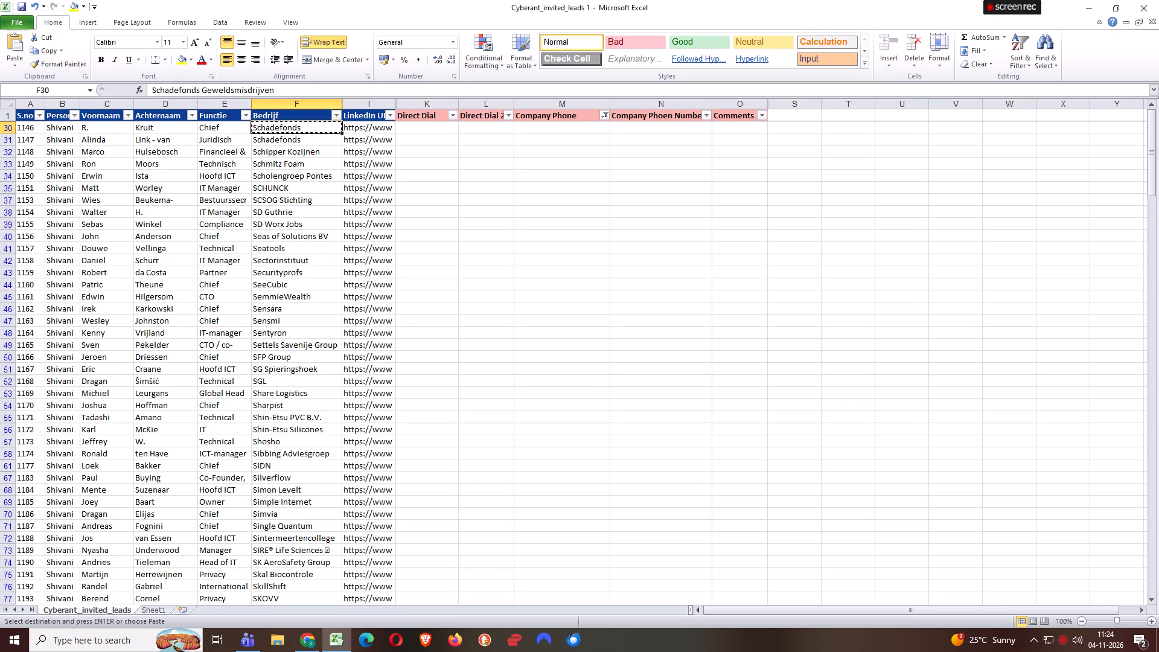
click(284, 142)
click(293, 126)
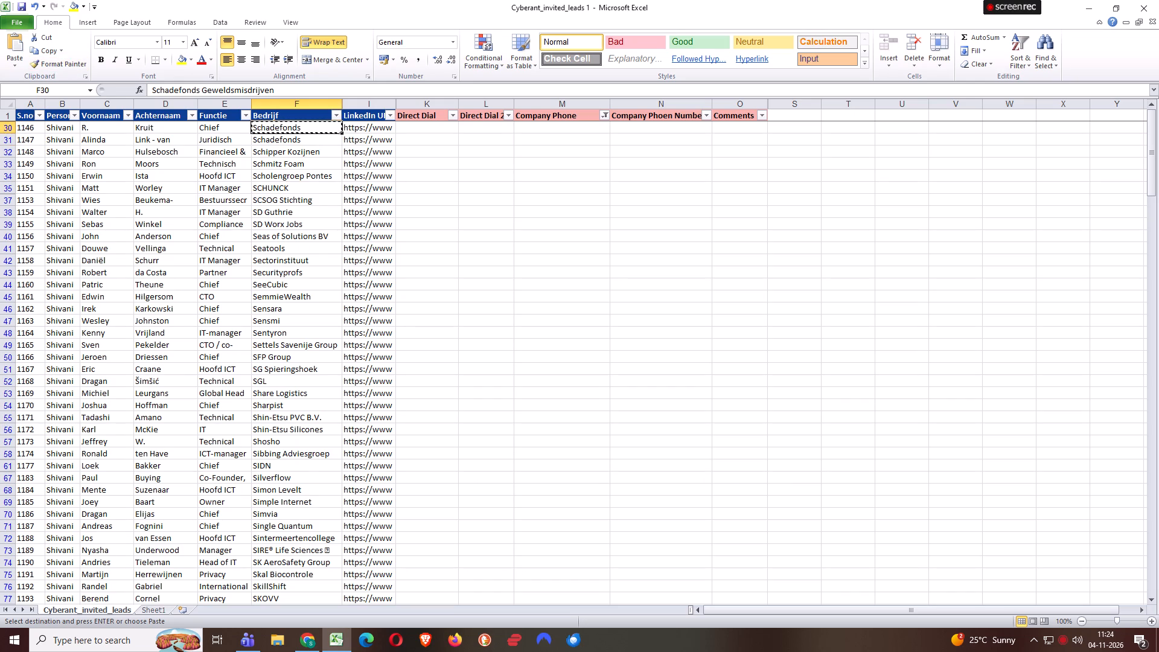
click(297, 140)
click(576, 126)
key(alt+Tab)
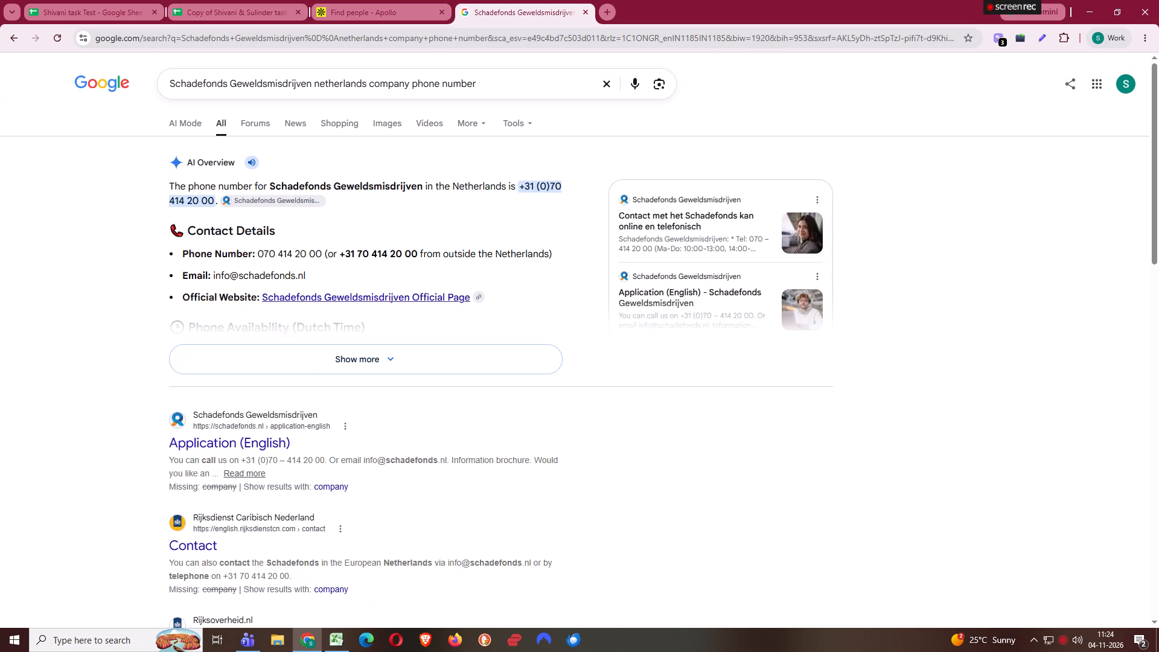
drag(340, 255, 417, 255)
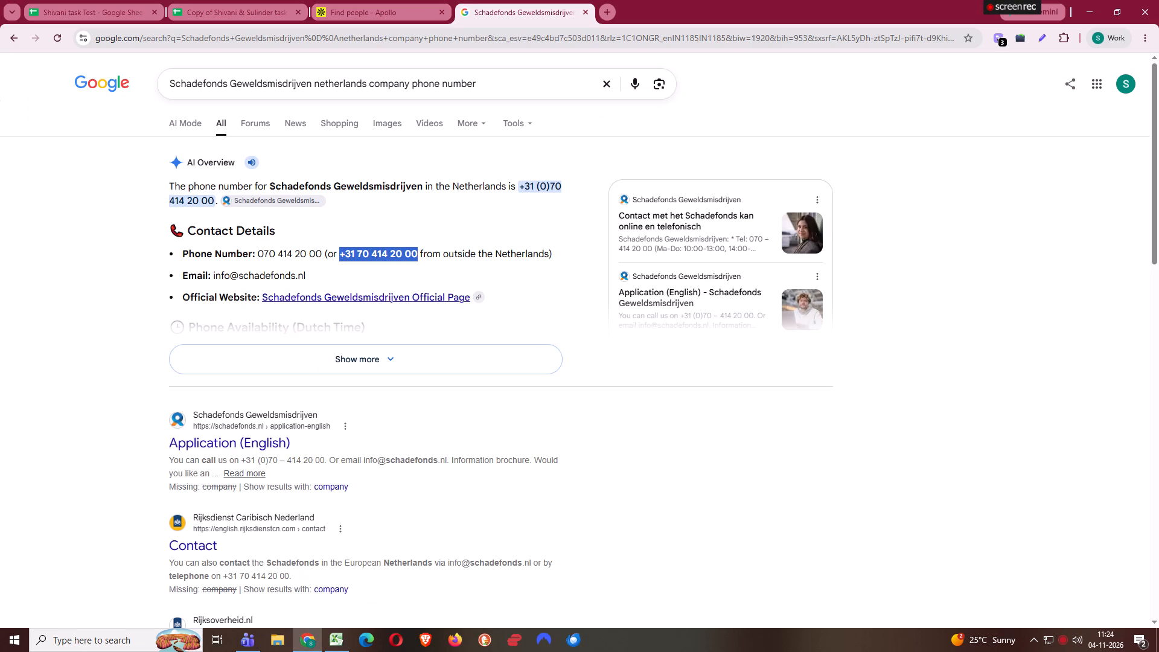
drag(417, 255, 417, 255)
key(ctrl+c)
key(ctrl+c)
key(ctrl+c)
key(alt+Tab)
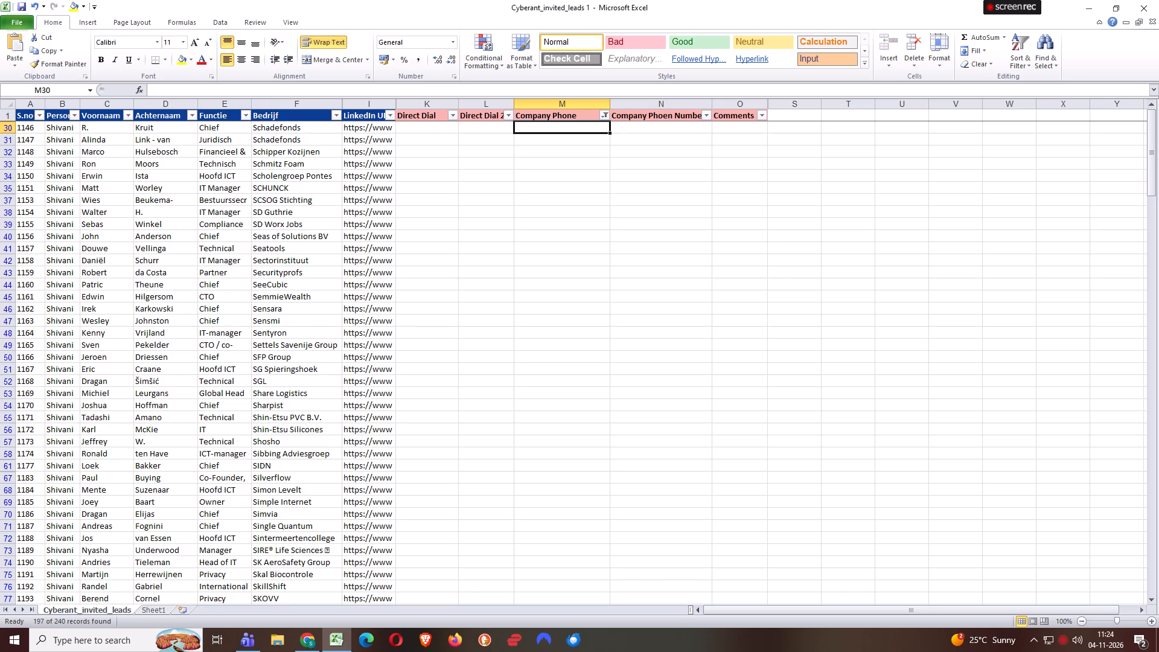
key(apostrophe)
key(ctrl+v)
click(551, 183)
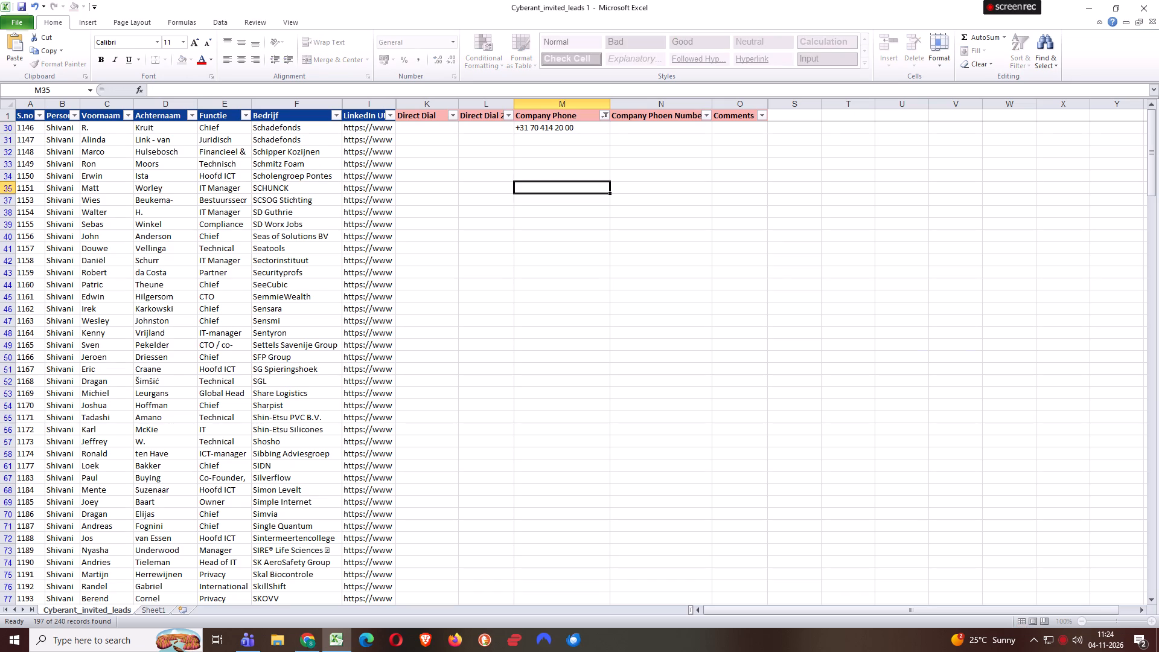
Fill the phone number from M30 down to M31 for the second Schadefonds row.
drag(598, 135, 597, 129)
key(ctrl+d)
click(576, 228)
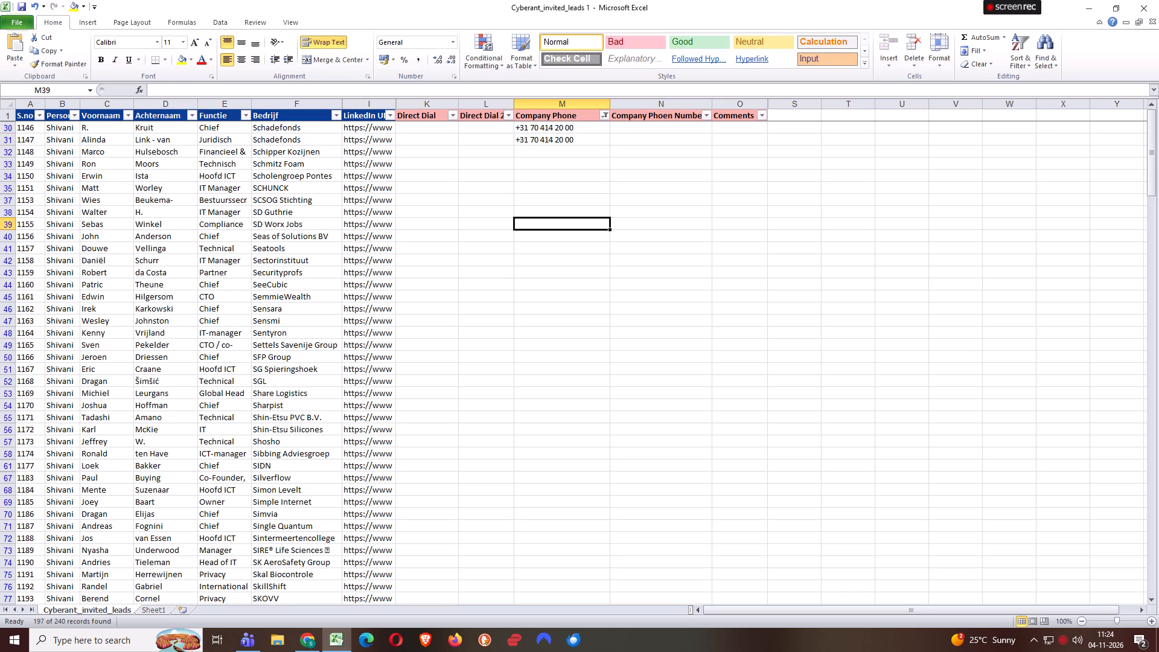
Reapply the Company Phone filter to hide the two filled Schadefonds rows.
click(605, 116)
click(678, 334)
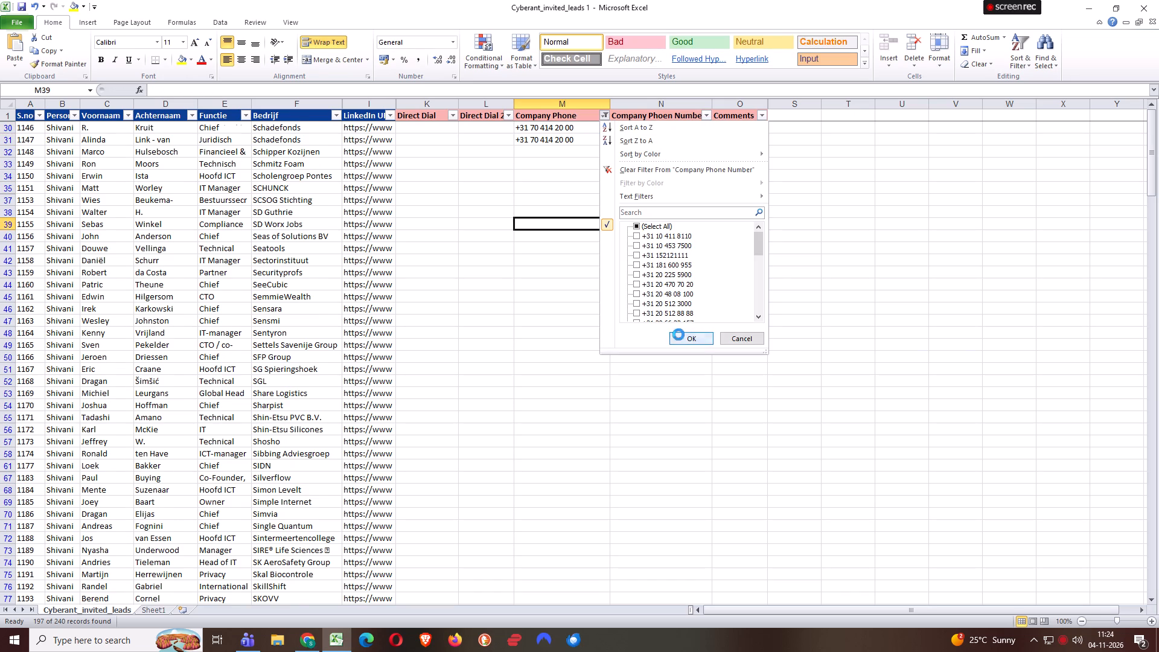
click(561, 319)
scroll(484, 289, up, 4)
scroll(359, 258, up, 2)
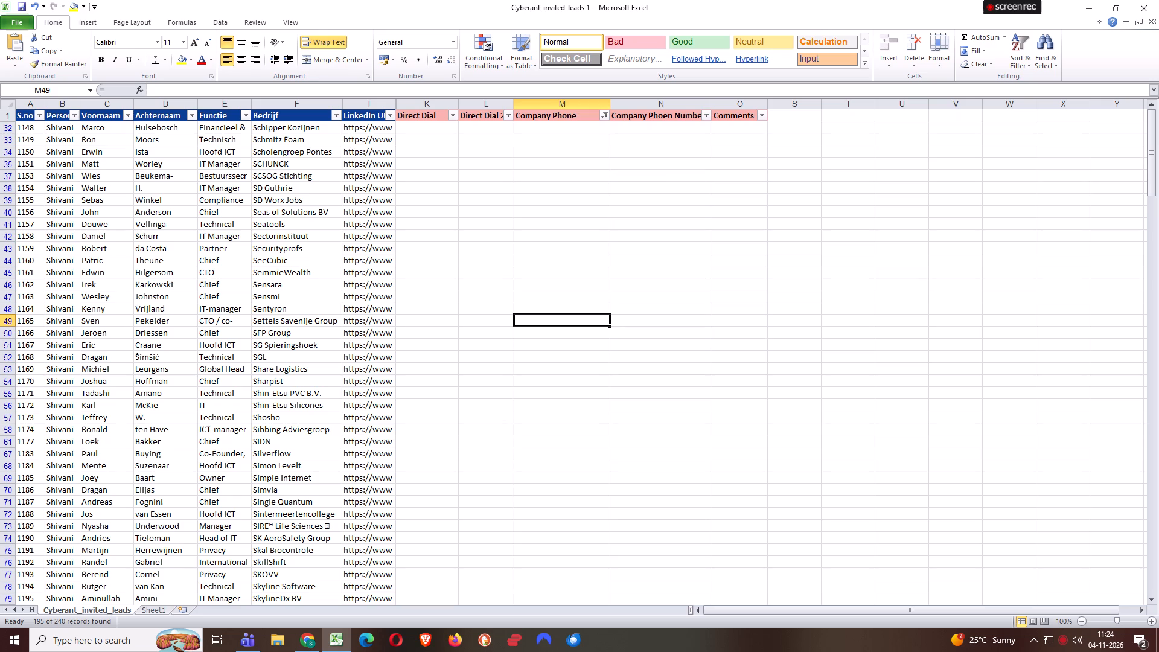
scroll(359, 258, up, 2)
Copy Schipper Kozijnen from cell F32 and search Google for its Netherlands company phone number in place of Schadefonds Geweldsmisdrijven.
click(301, 128)
key(ctrl+c)
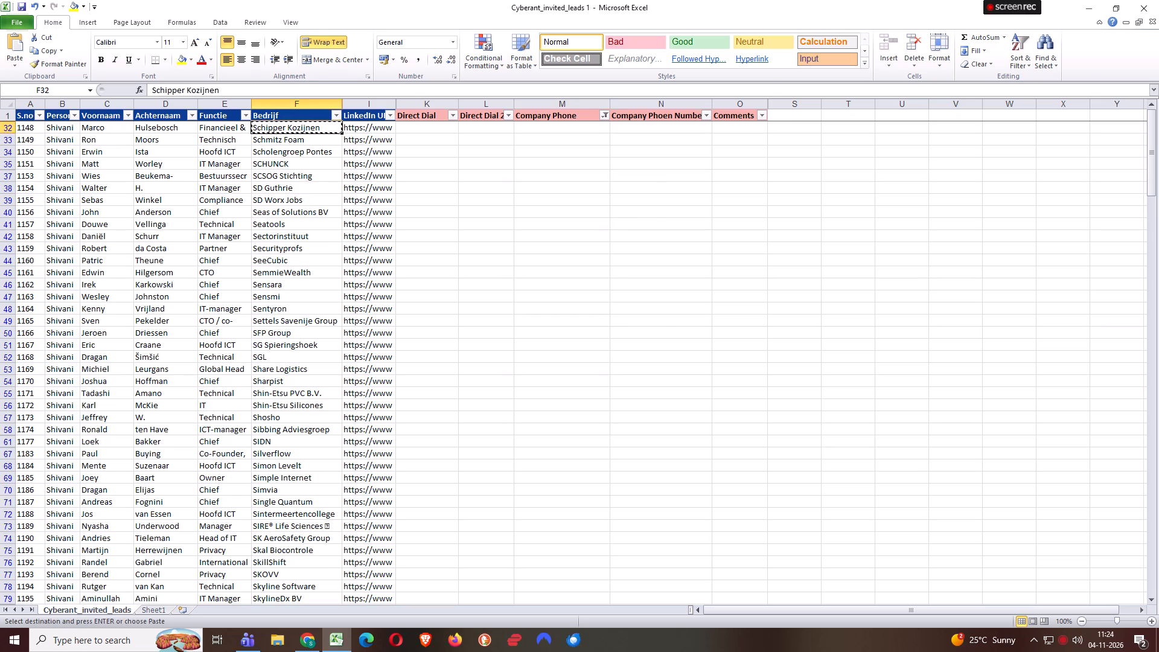
key(alt+Tab)
drag(313, 87, 0, 87)
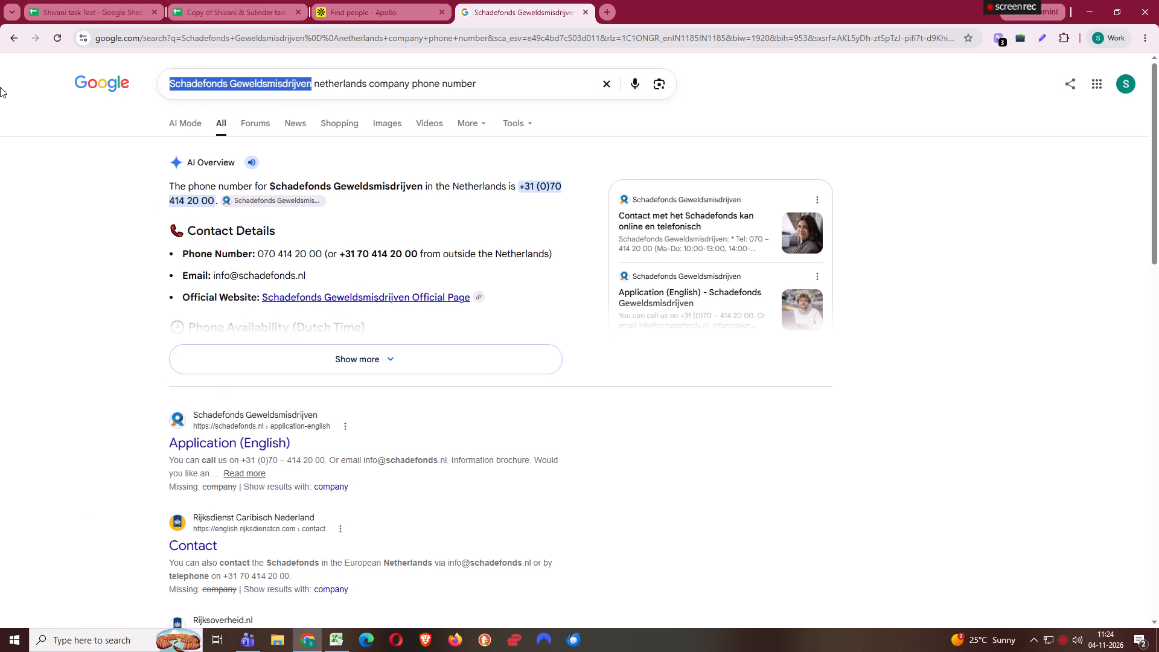
key(ctrl+v)
key(Return)
key(Return)
key(Return)
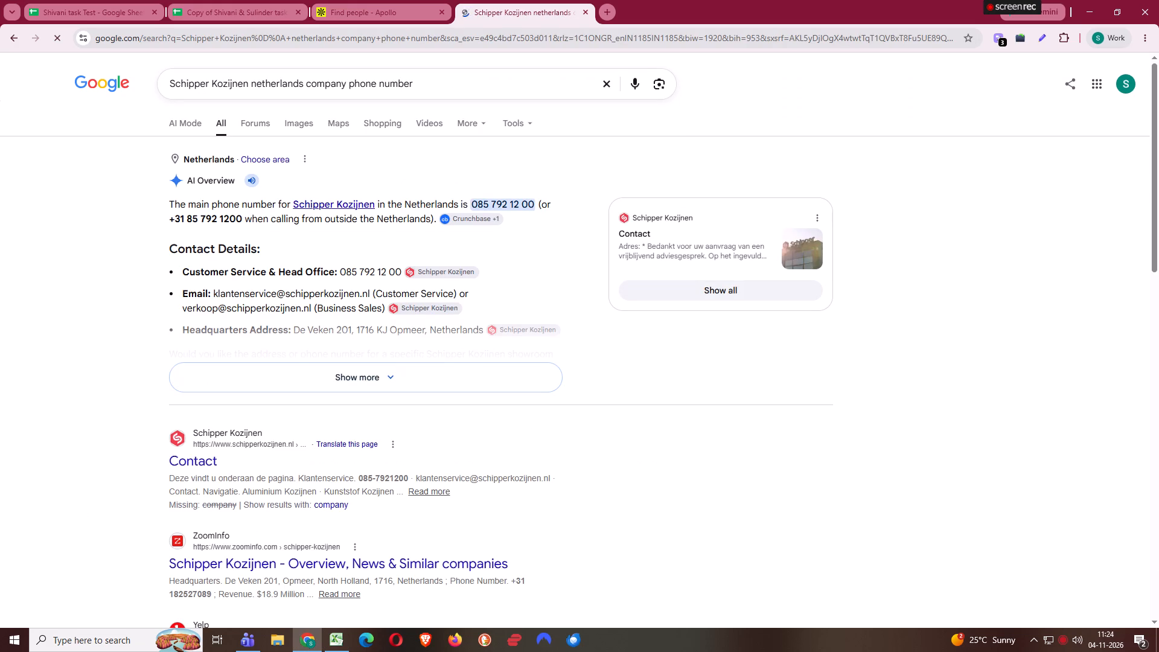
Copy Schipper Kozijnen's international +31 phone number from the AI Overview into Excel cell M32 as text.
alt+click(195, 218)
key(alt+Tab)
click(588, 134)
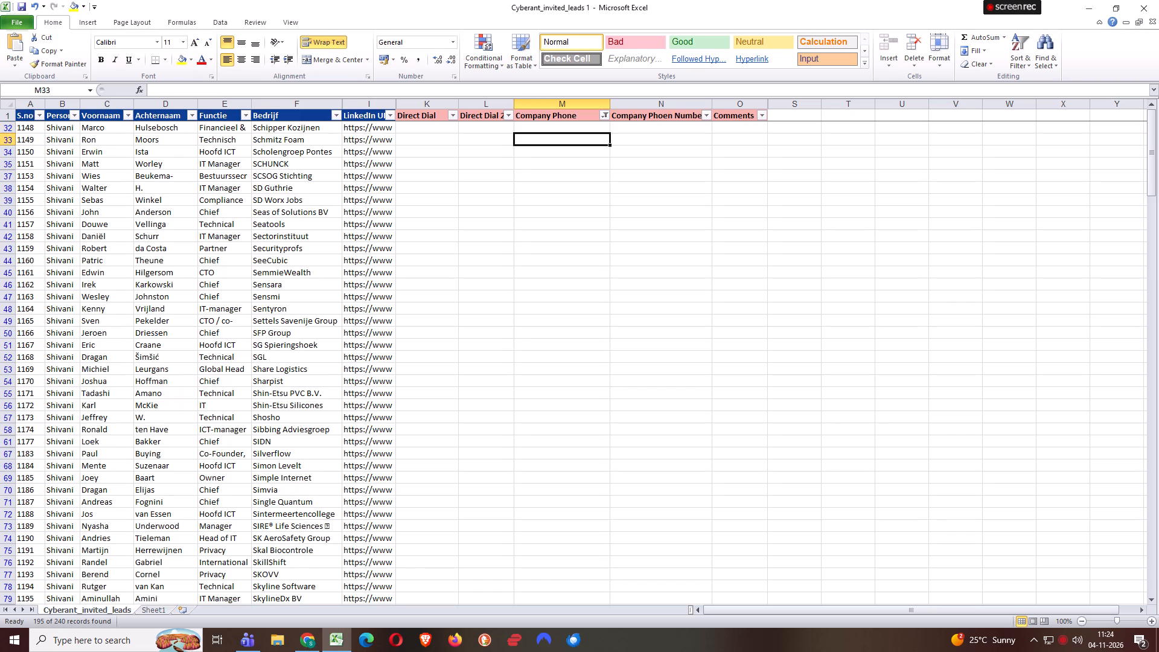
click(584, 128)
key(apostrophe)
key(ctrl+v)
click(573, 190)
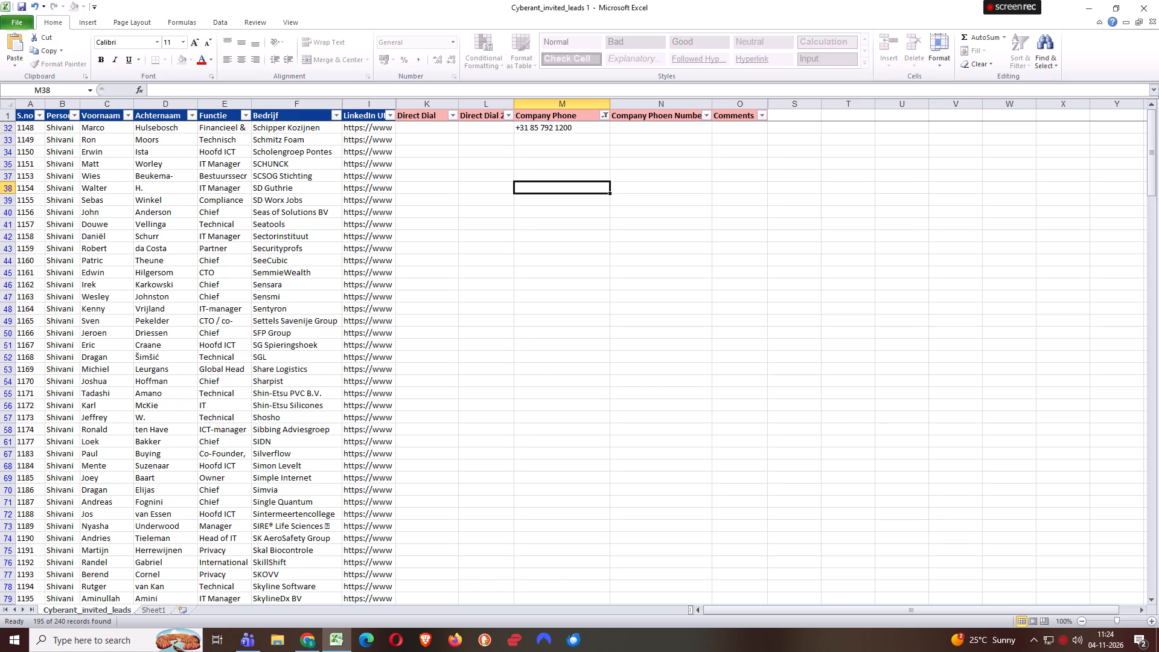
Copy Schmitz Foam from cell F33 and search Google for its Netherlands company phone number in place of Schipper Kozijnen.
click(318, 139)
key(ctrl+c)
key(alt+Tab)
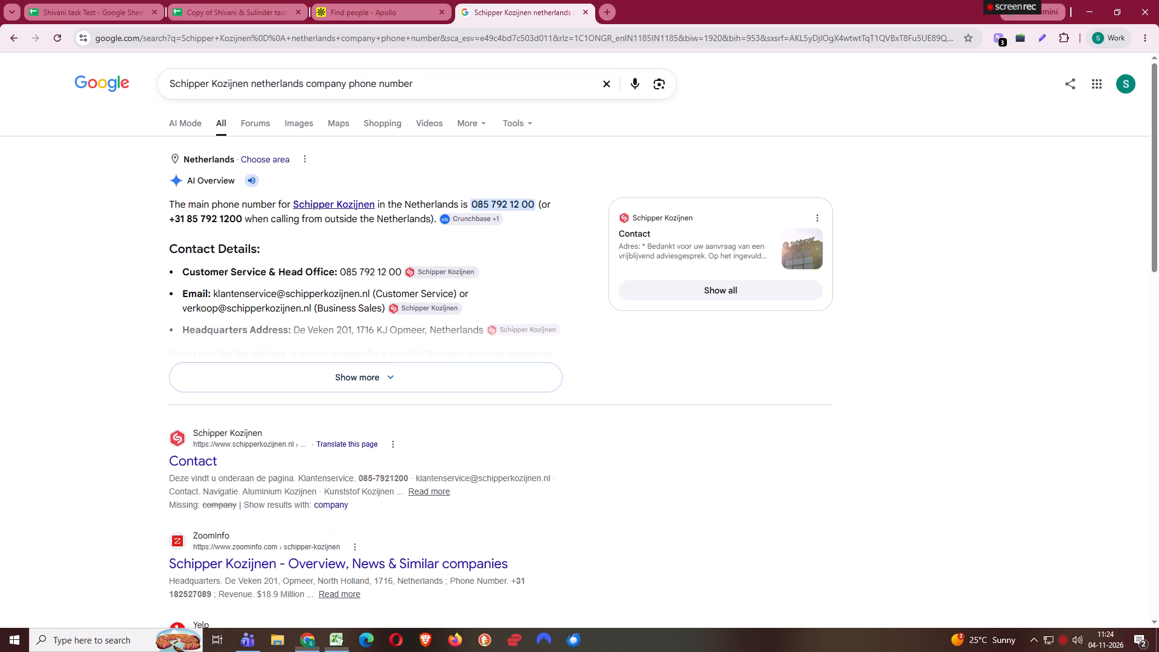
drag(249, 82, 0, 79)
click(0, 79)
key(ctrl+v)
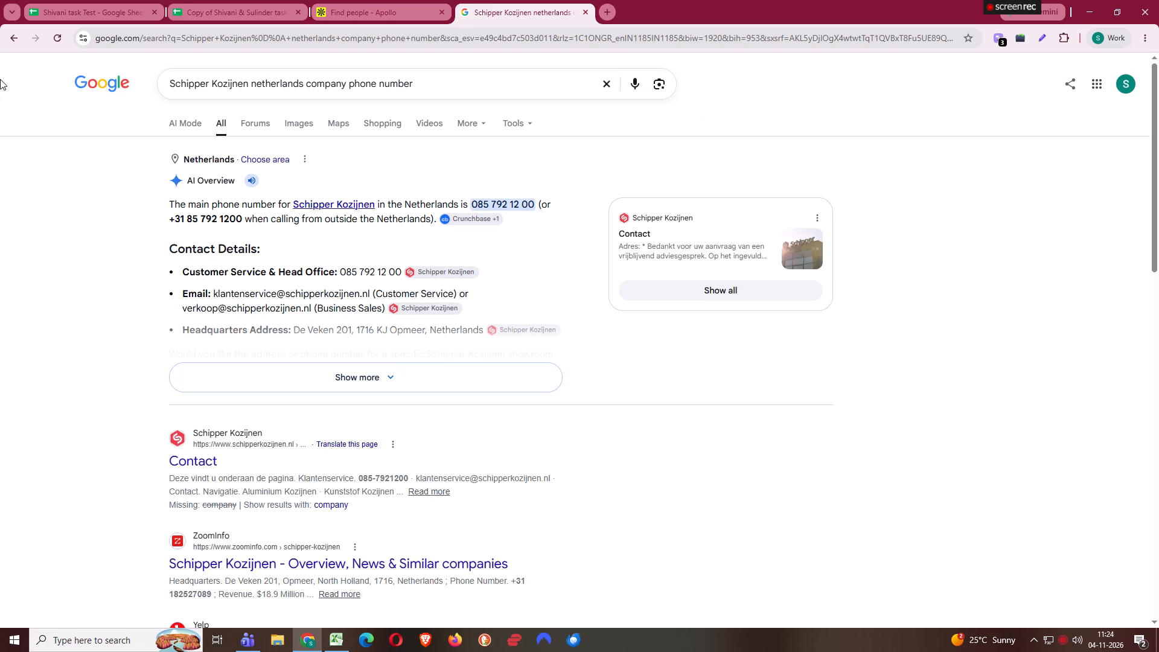
click(254, 79)
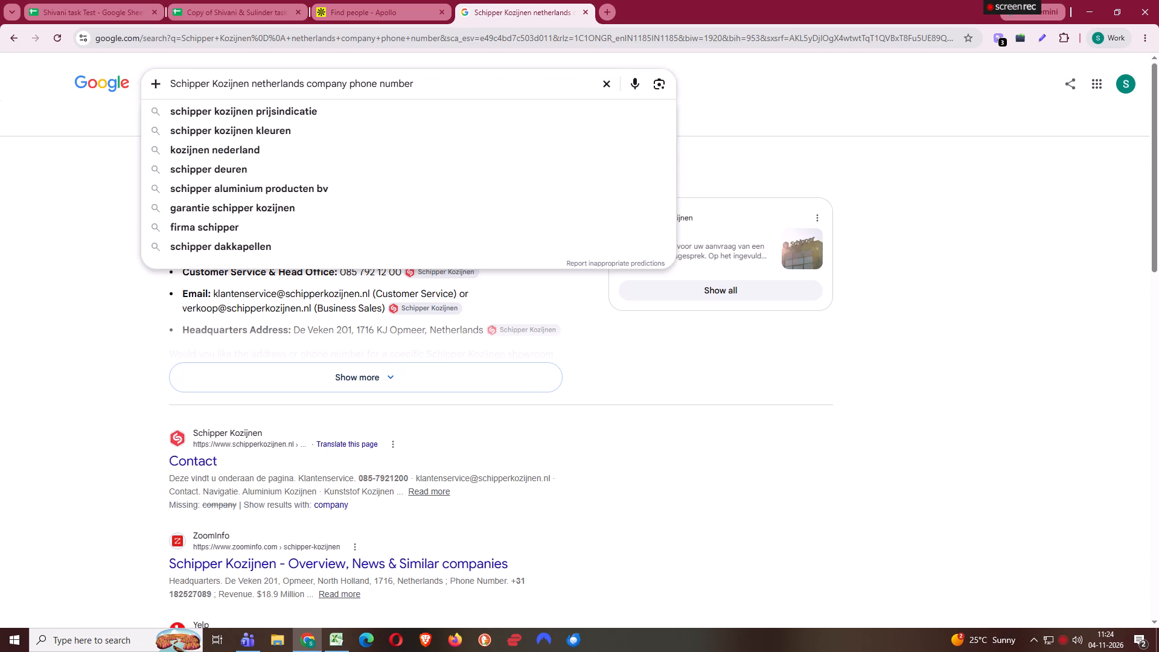
drag(249, 80, 43, 77)
key(ctrl+v)
key(alt+Tab)
key(alt+Tab)
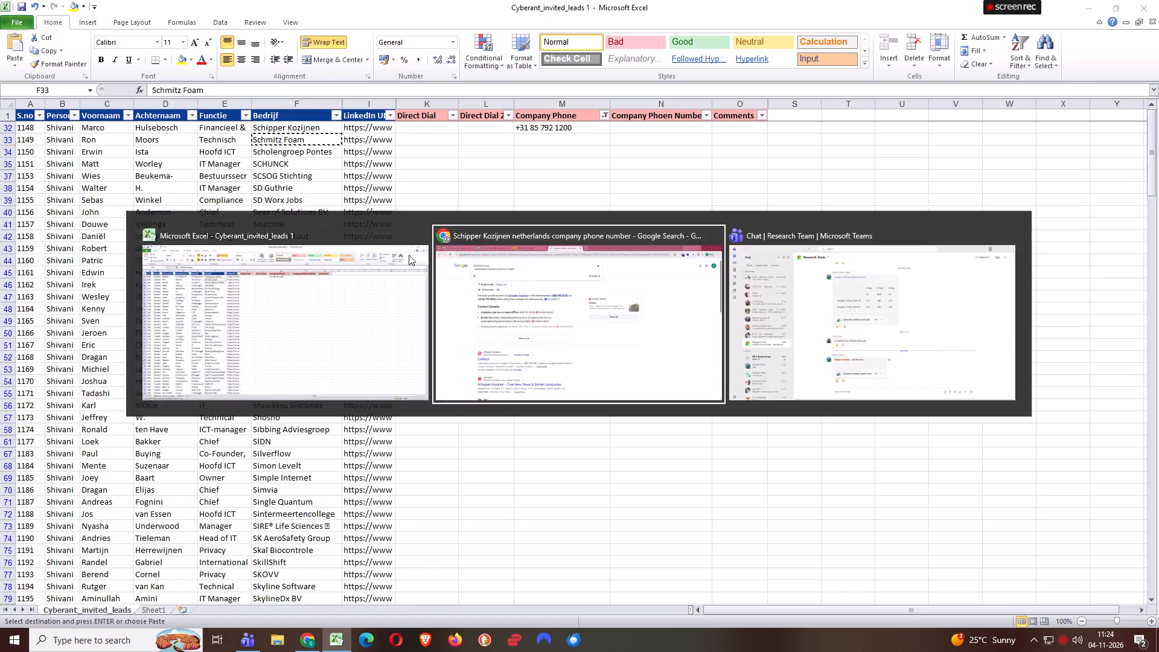
key(Return)
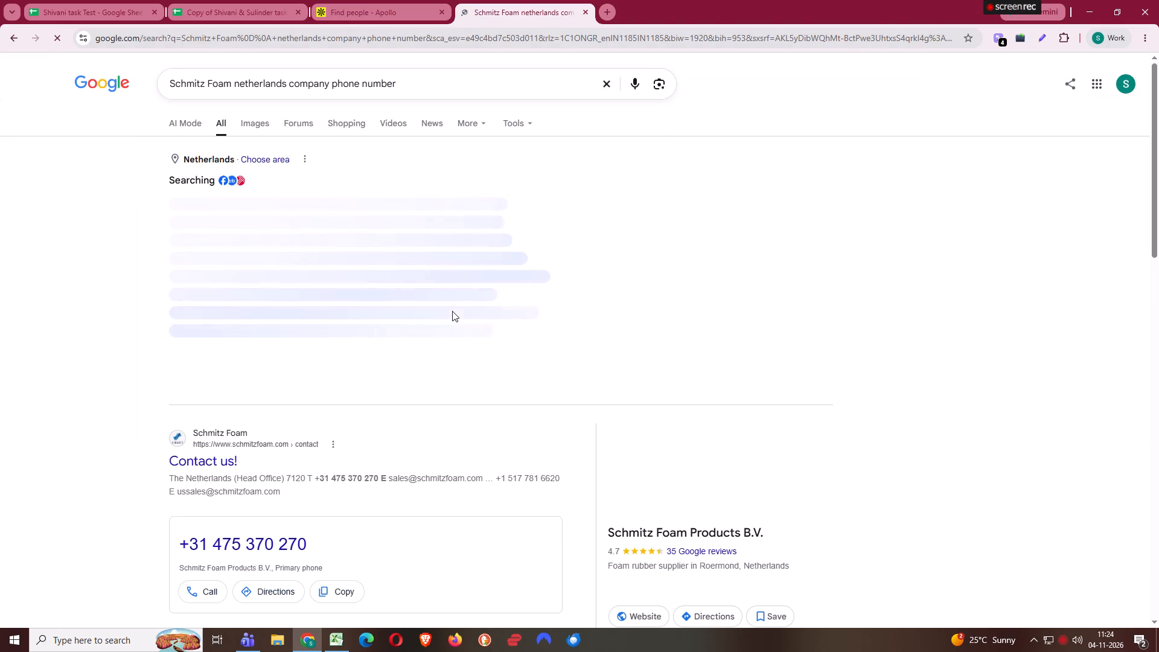
Copy Schmitz Foam's primary phone number from the Google contact result into Excel cell M33 as text.
scroll(389, 353, down, 3)
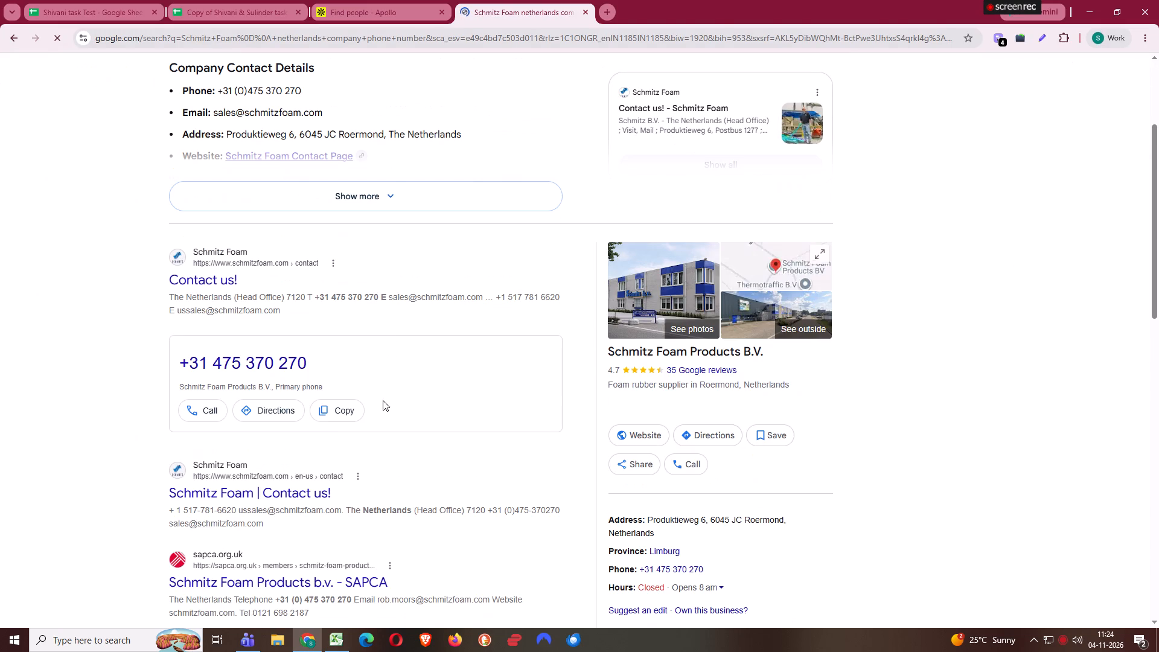
click(338, 408)
key(alt+Tab)
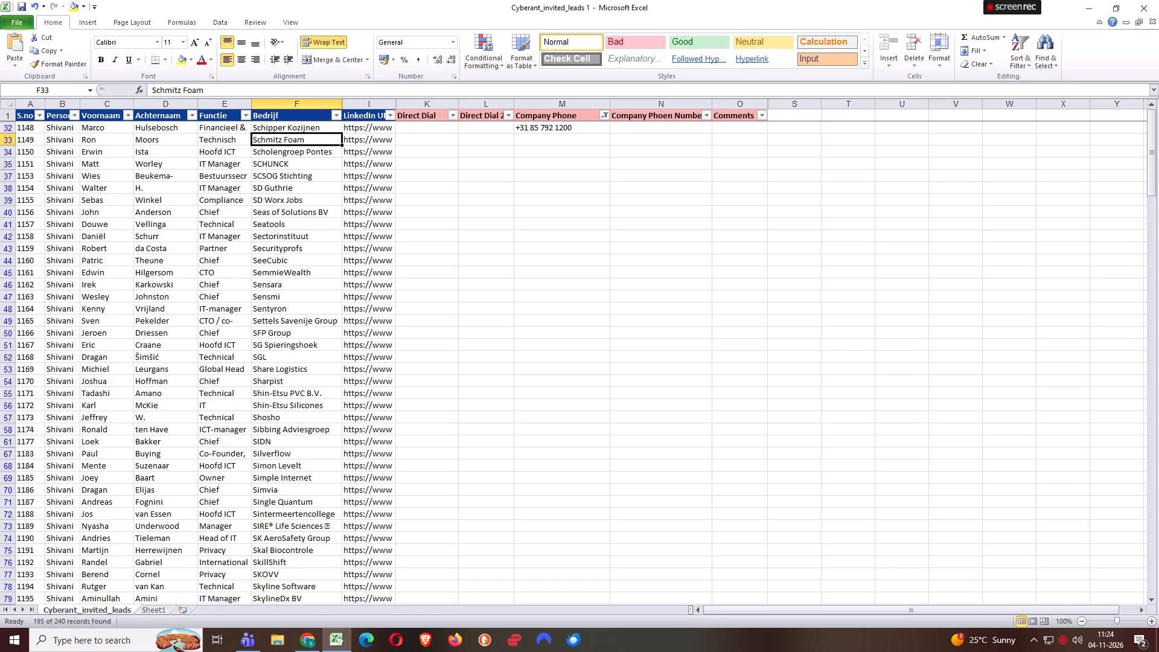
click(531, 133)
click(529, 141)
key(apostrophe)
key(ctrl+v)
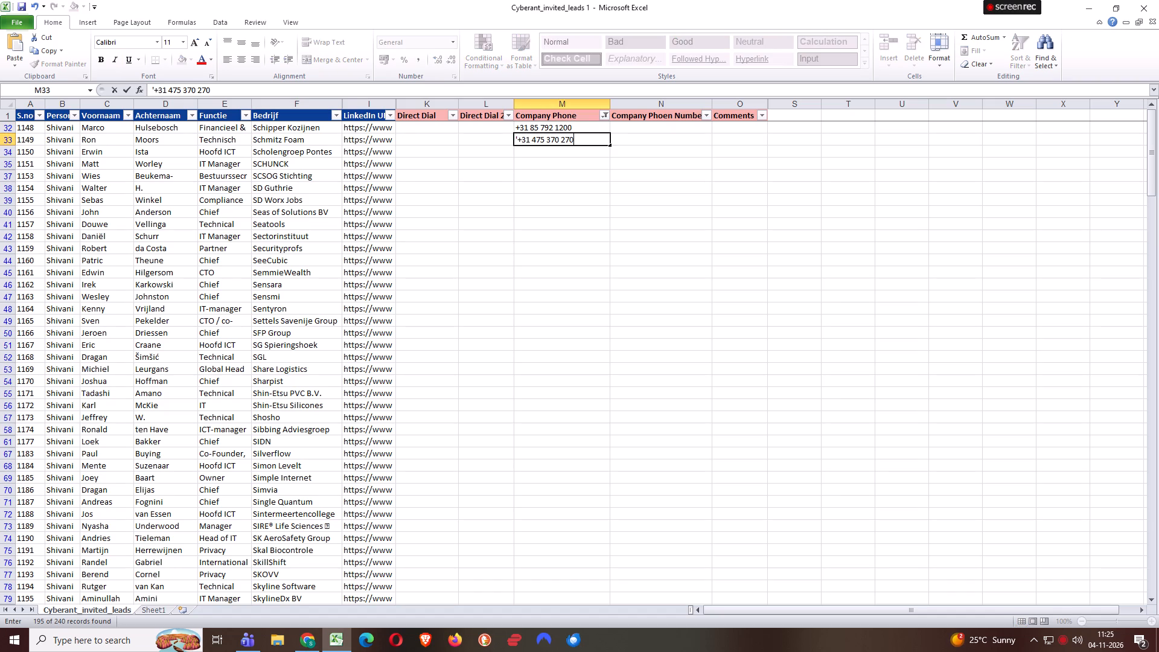
Copy Scholengroep Pontes from cell F34 and search Google for its Netherlands company phone number in place of Schmitz Foam.
click(304, 147)
key(ctrl+c)
key(alt+Tab)
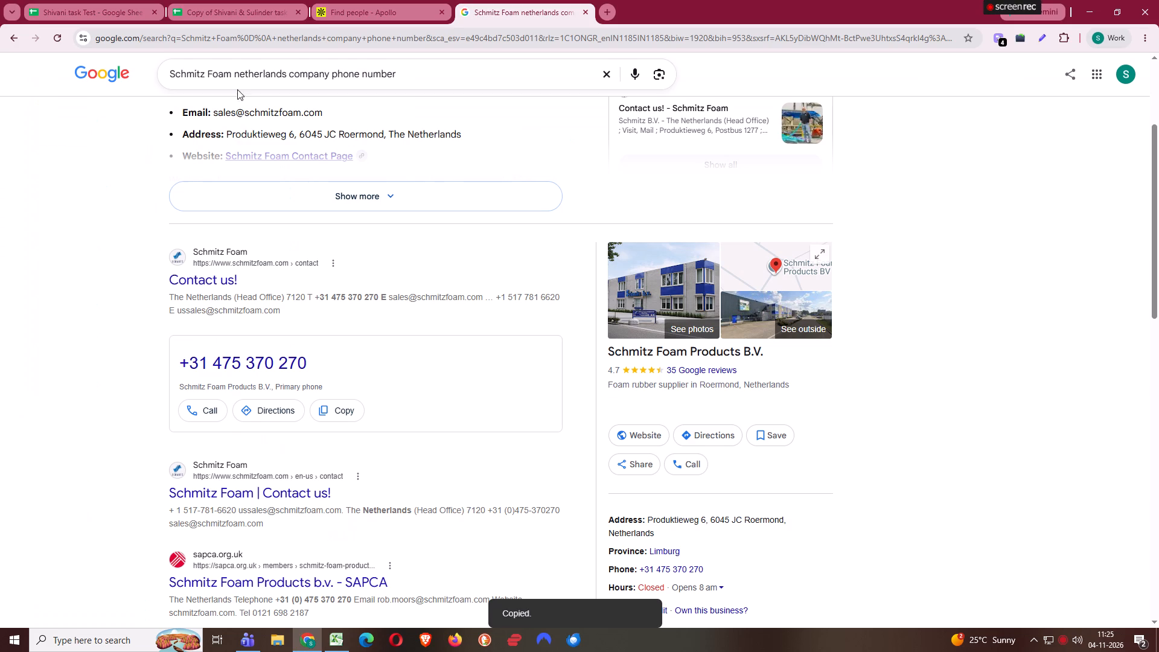
drag(231, 76, 24, 24)
key(ctrl+v)
key(Return)
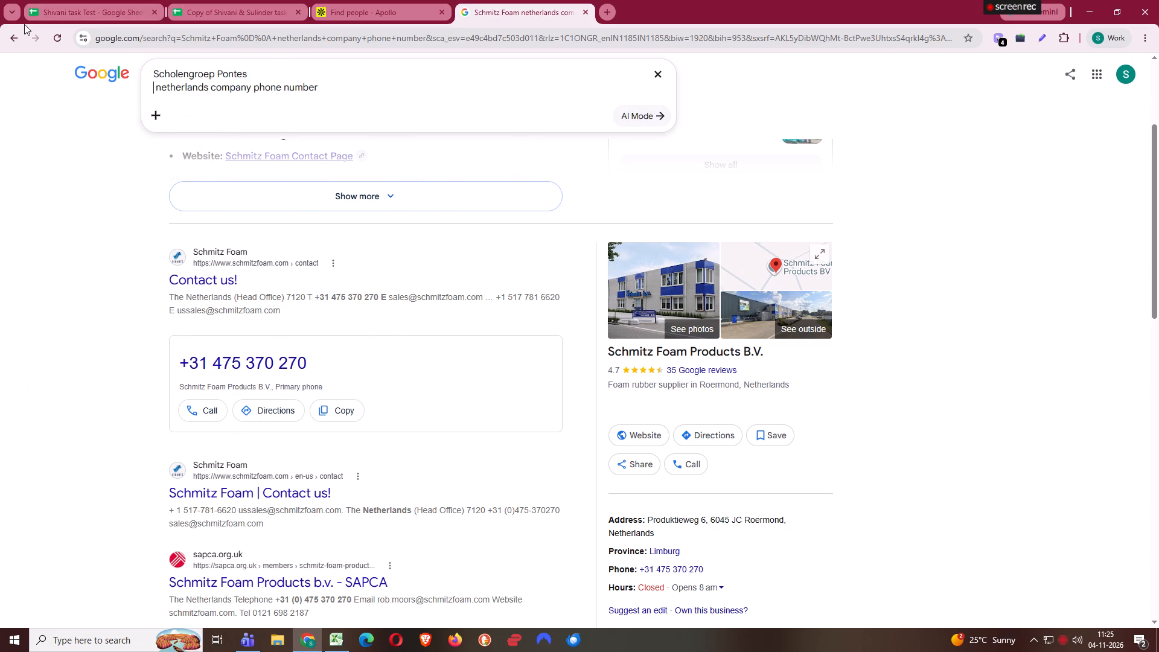
Reapply the Company Phone filter in Excel to hide the filled Schipper Kozijnen and Schmitz Foam rows.
key(alt+Tab)
click(605, 113)
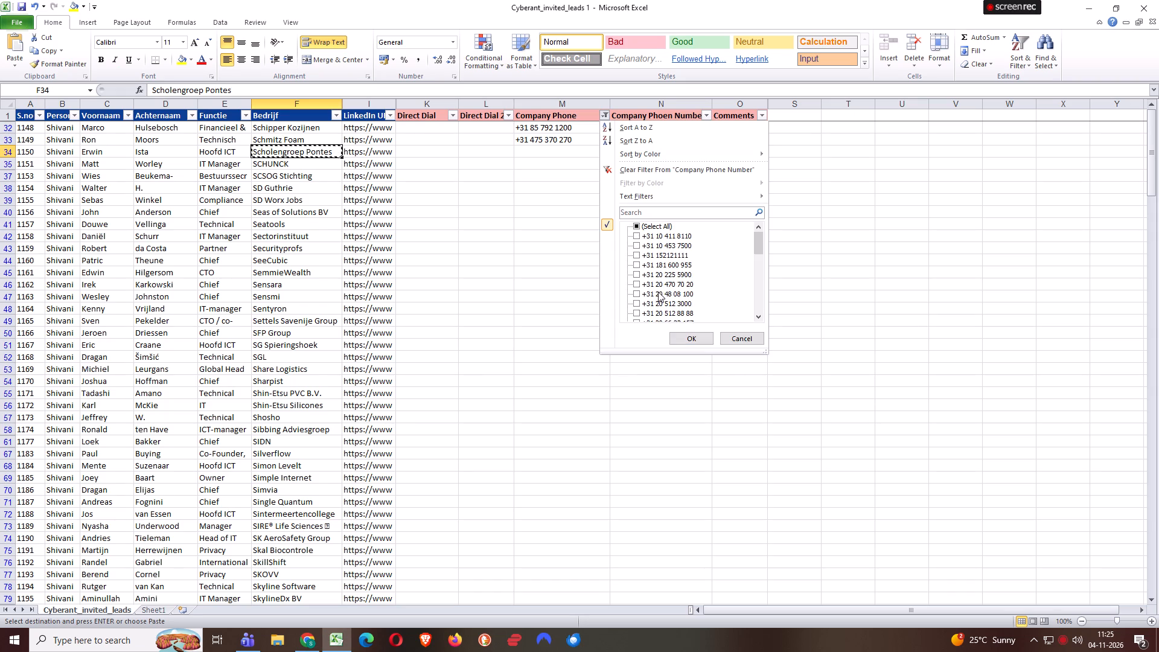
click(695, 342)
Copy Scholengroep Pontes' Main Administration phone number from the AI Overview into Excel cell M34 as text, replacing the (0) with a single space.
key(alt+Tab)
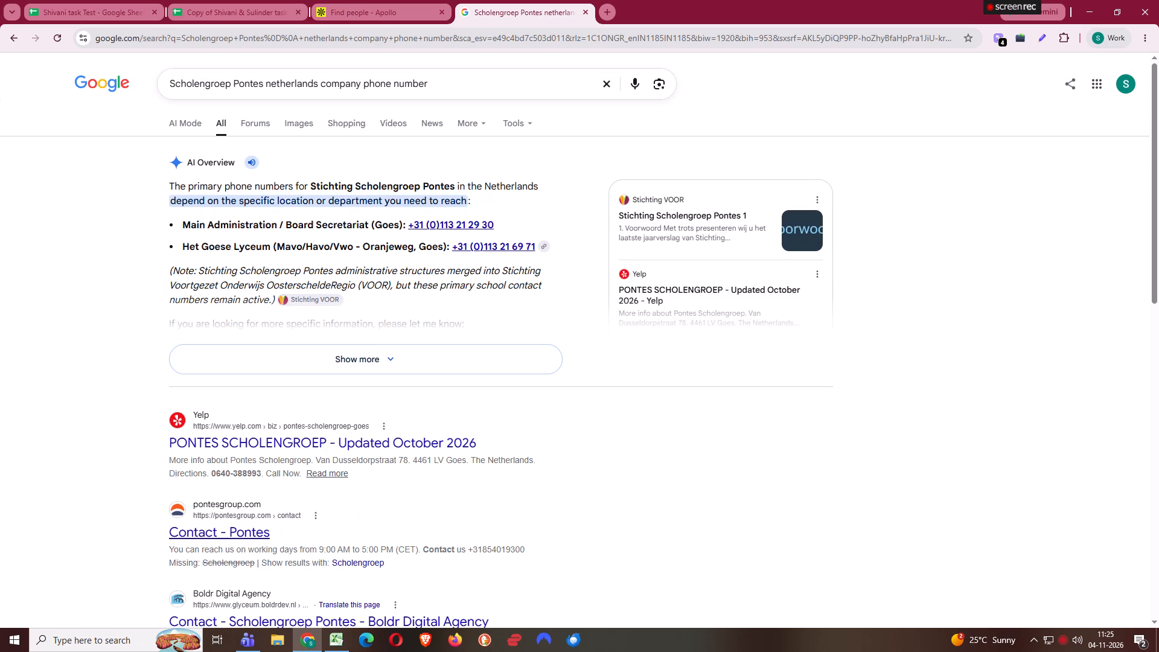
alt+click(446, 227)
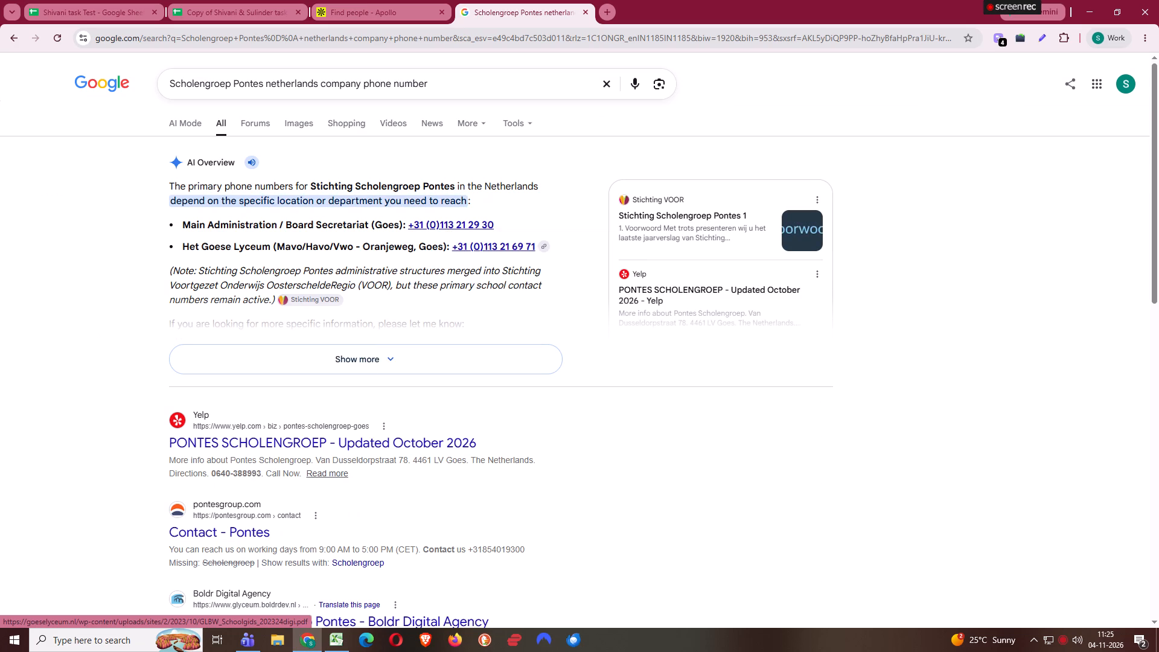
key(alt+Tab)
click(562, 133)
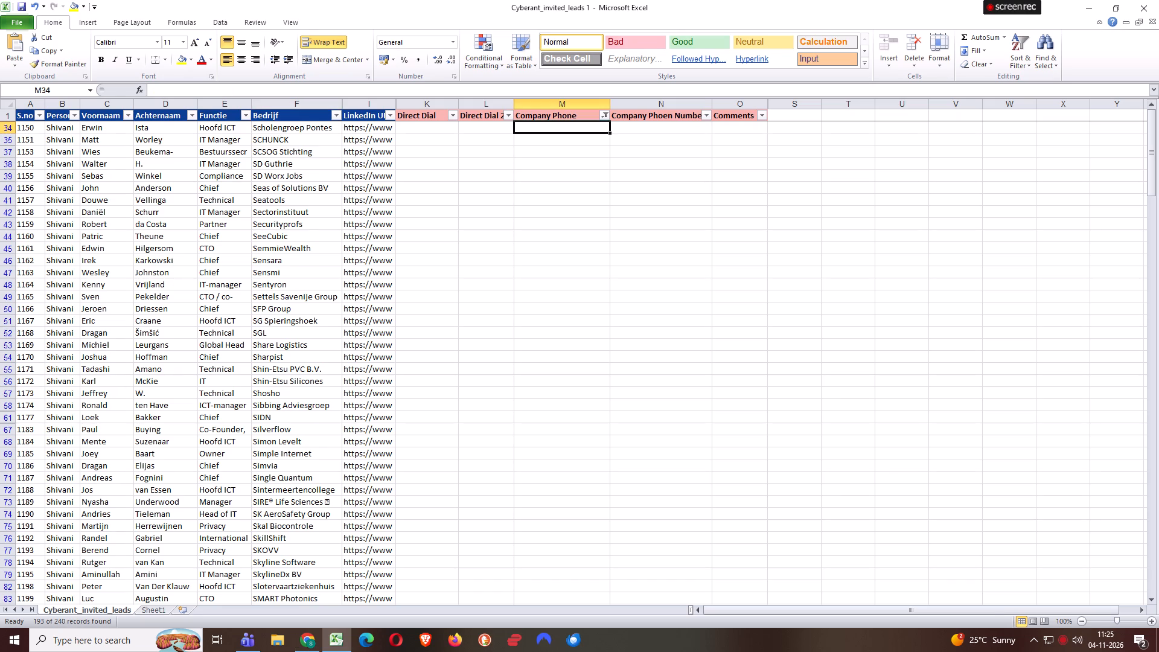
key(apostrophe)
key(ctrl+v)
click(542, 125)
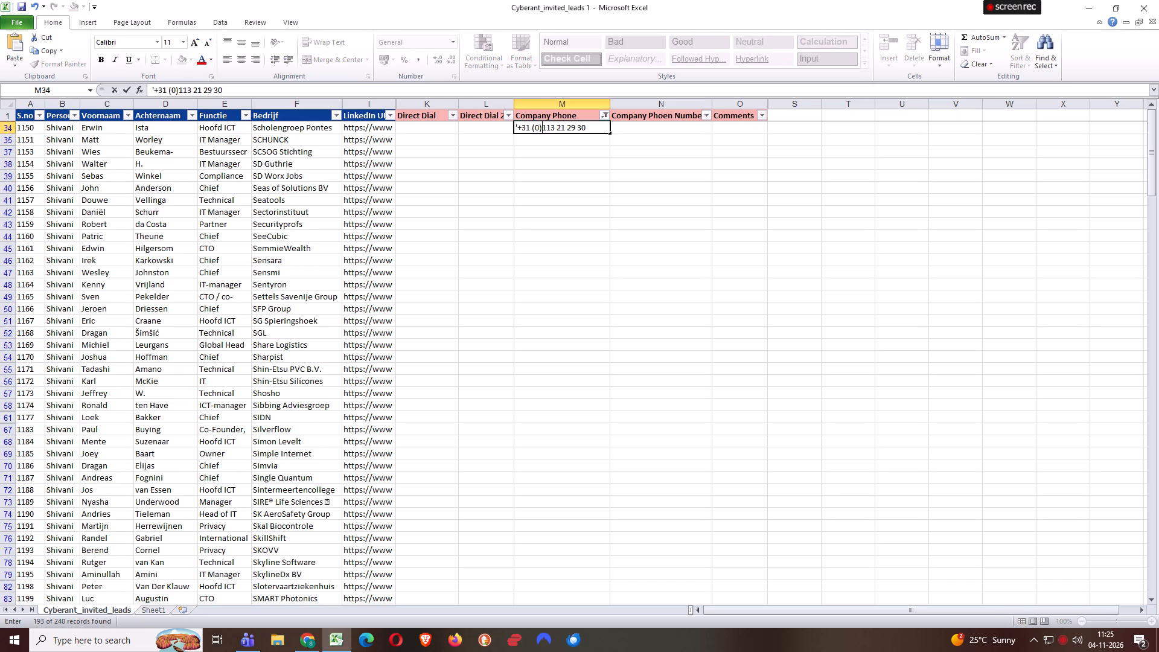
key(BackSpace)
key(BackSpace)
key(BackSpace)
key(BackSpace)
key(space)
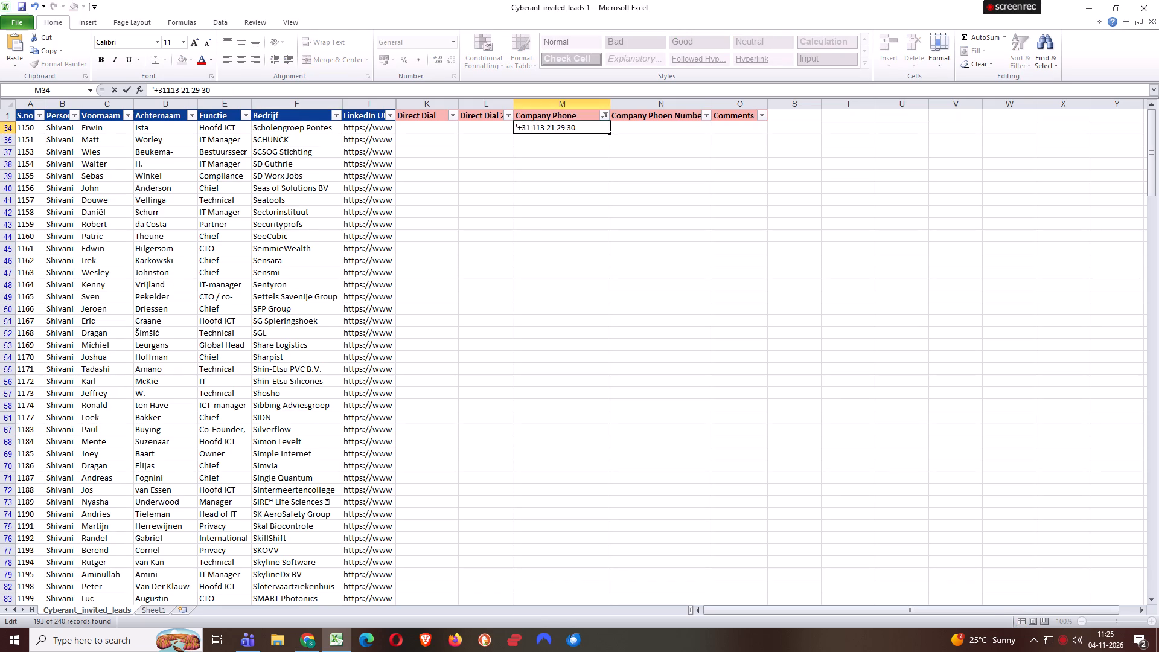
click(555, 161)
Reapply the Company Phone filter to hide the filled Scholengroep Pontes row.
click(609, 117)
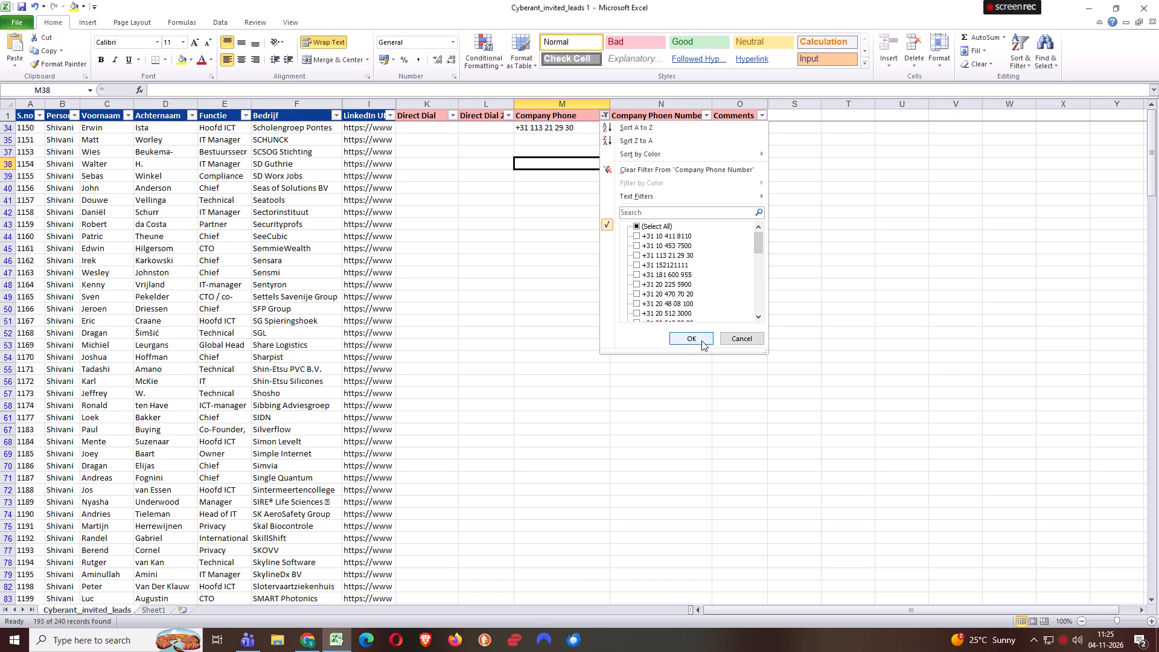
click(701, 340)
Copy SCHUNCK from cell F35 and search Google for its Netherlands company phone number in place of Scholengroep Pontes.
click(279, 128)
key(ctrl+c)
key(alt+Tab)
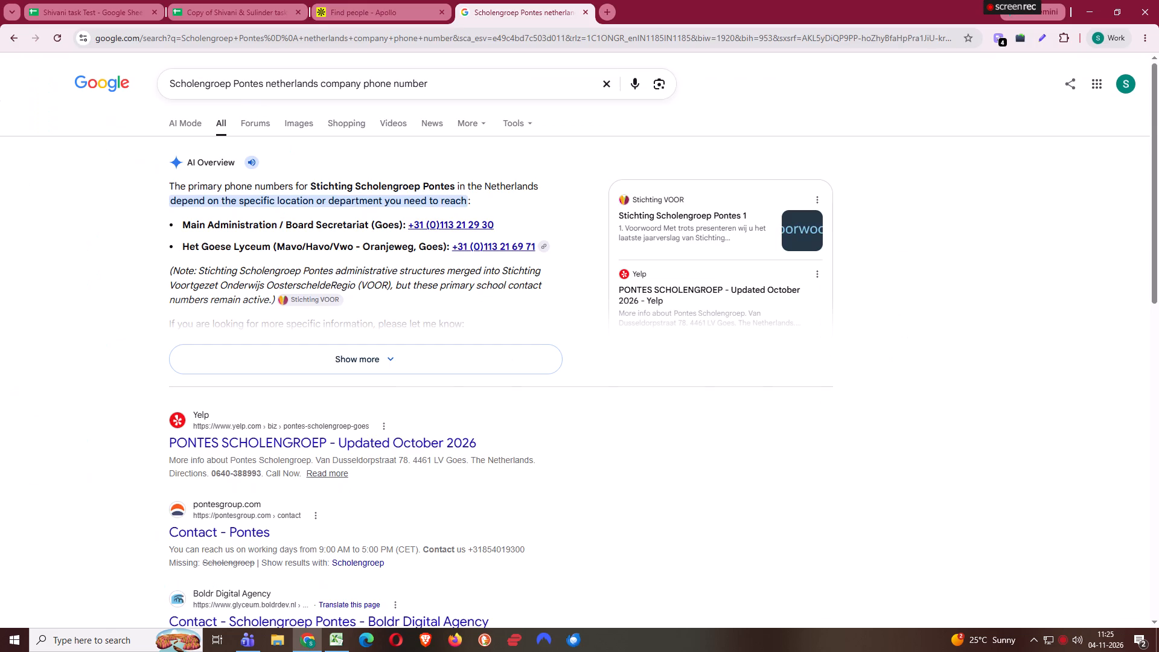
drag(265, 91, 33, 80)
key(ctrl+v)
key(Return)
key(Return)
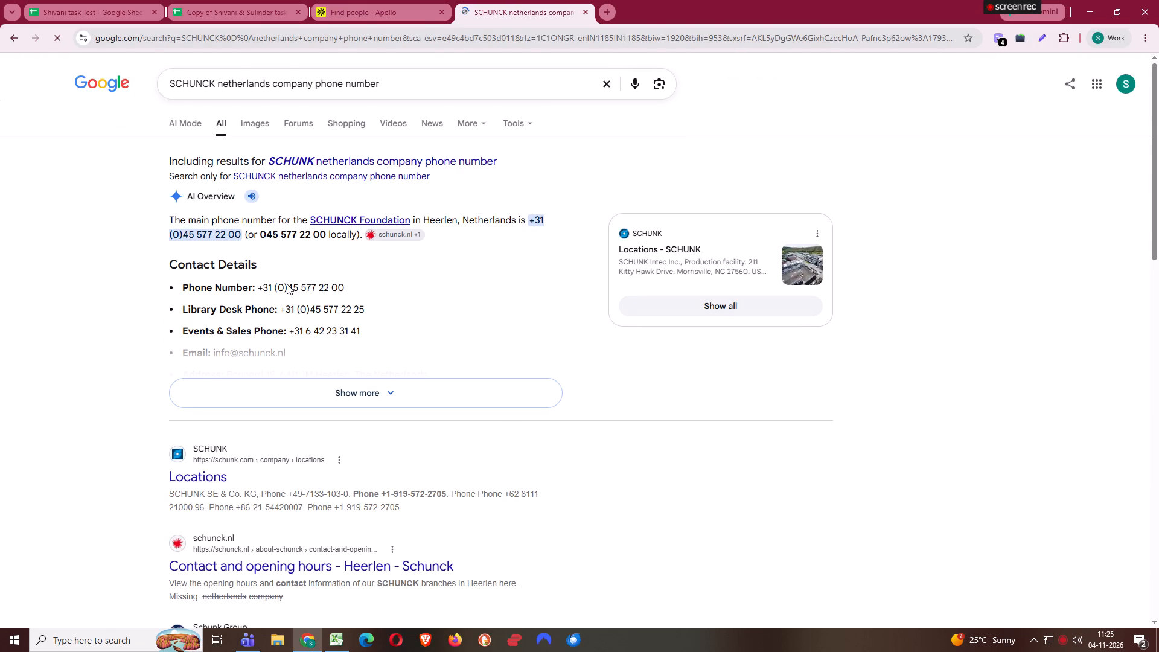
Copy SCHUNCK's main phone number without its +31 (0) prefix into Excel cell M35 as text, preceded by +31.
drag(287, 287, 420, 287)
key(ctrl+c)
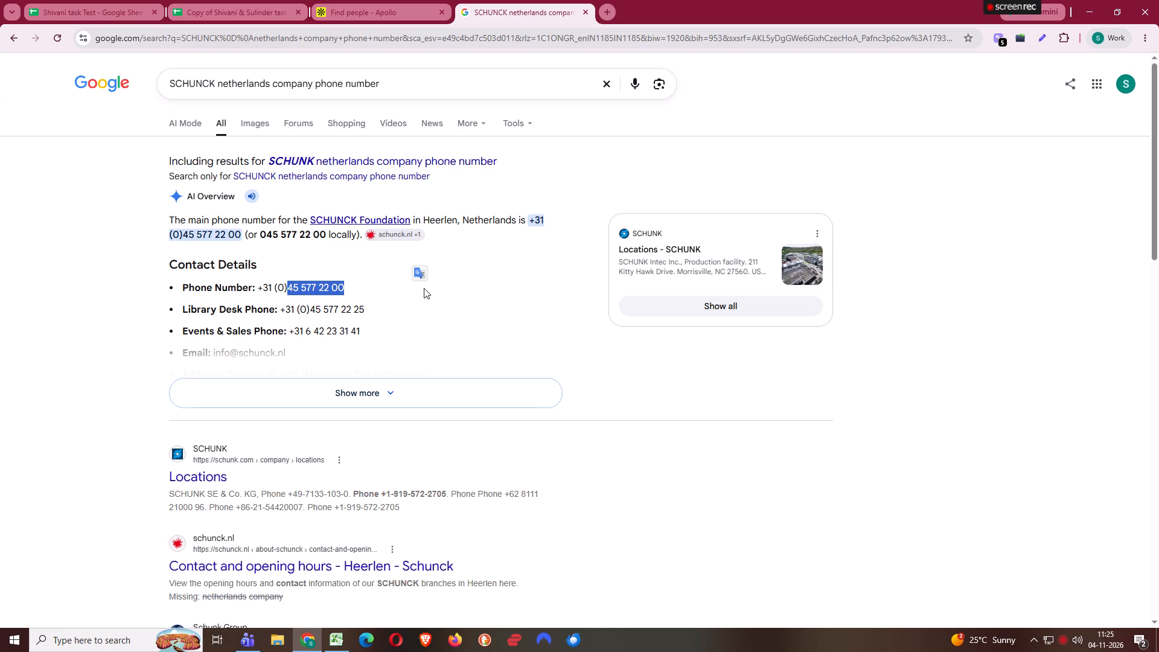
key(ctrl+c)
key(ctrl+c)
key(ctrl+c)
key(alt+Tab)
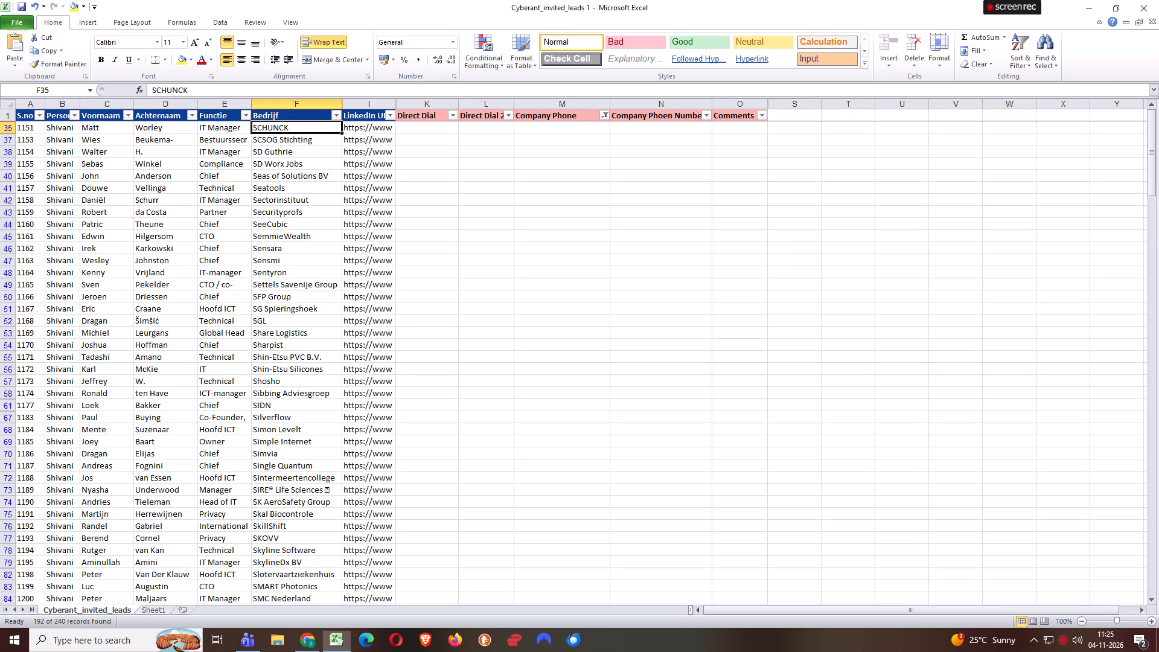
click(547, 126)
text('+31)
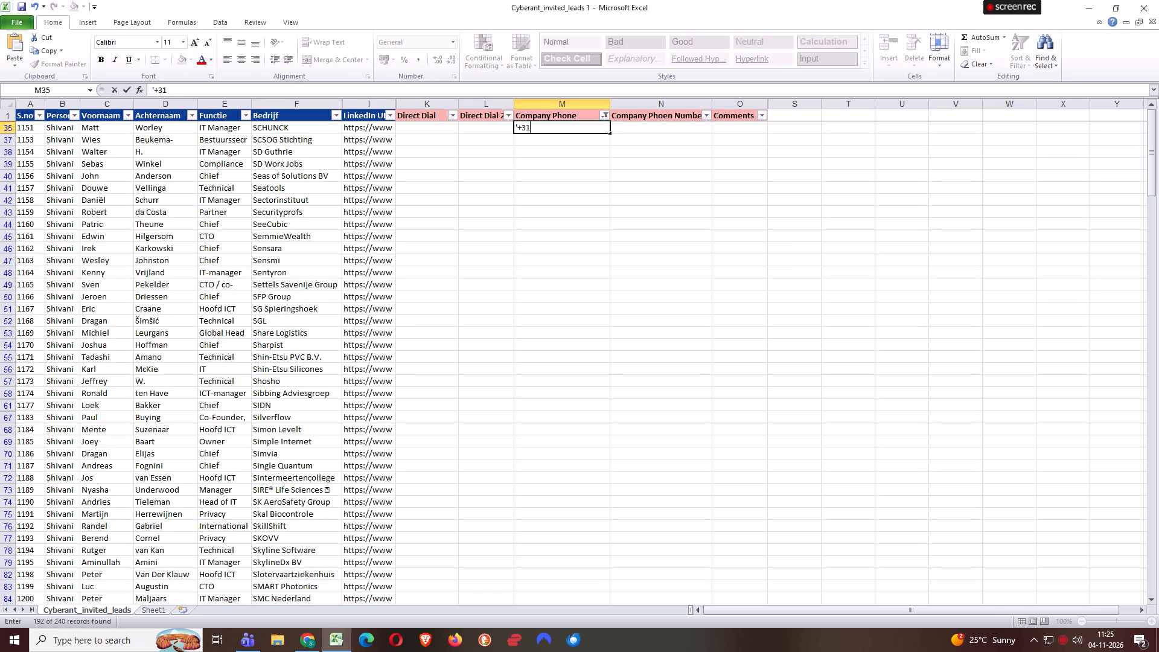
key(space)
key(ctrl+v)
click(559, 189)
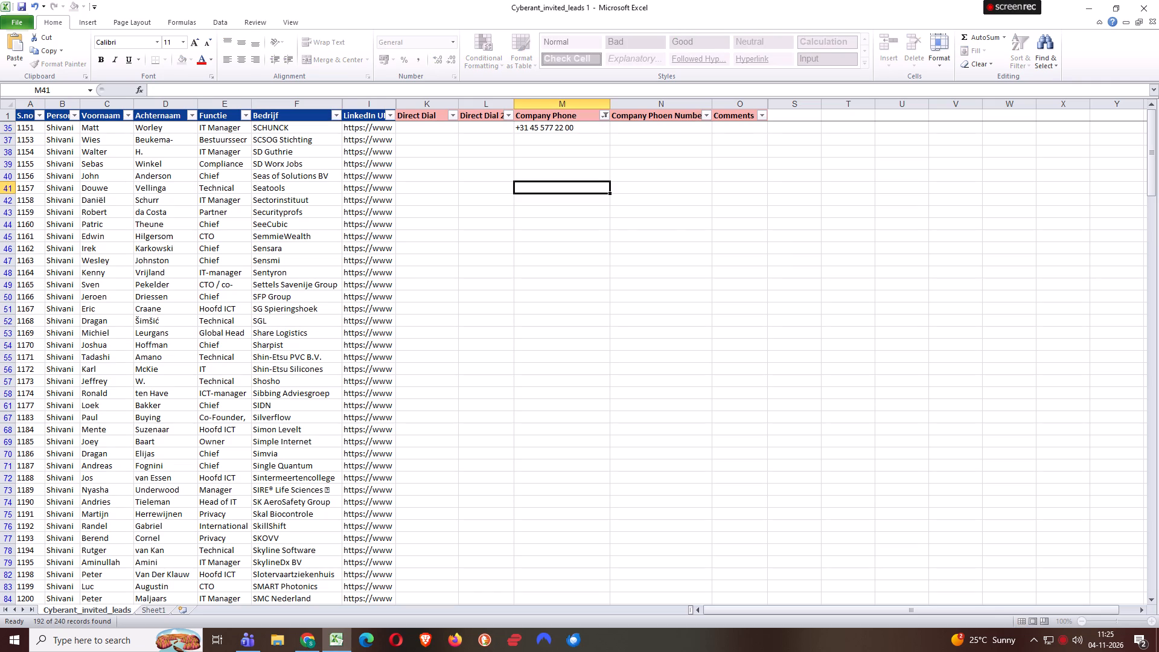
Reapply the Company Phone filter to hide the filled SCHUNCK row.
click(602, 117)
click(688, 333)
Copy SCSOG Stichting Christelijk Speciaal Onderwijs Groningen from cell F37 and close the stray LinkedIn profile tabs in Chrome.
click(353, 179)
click(271, 122)
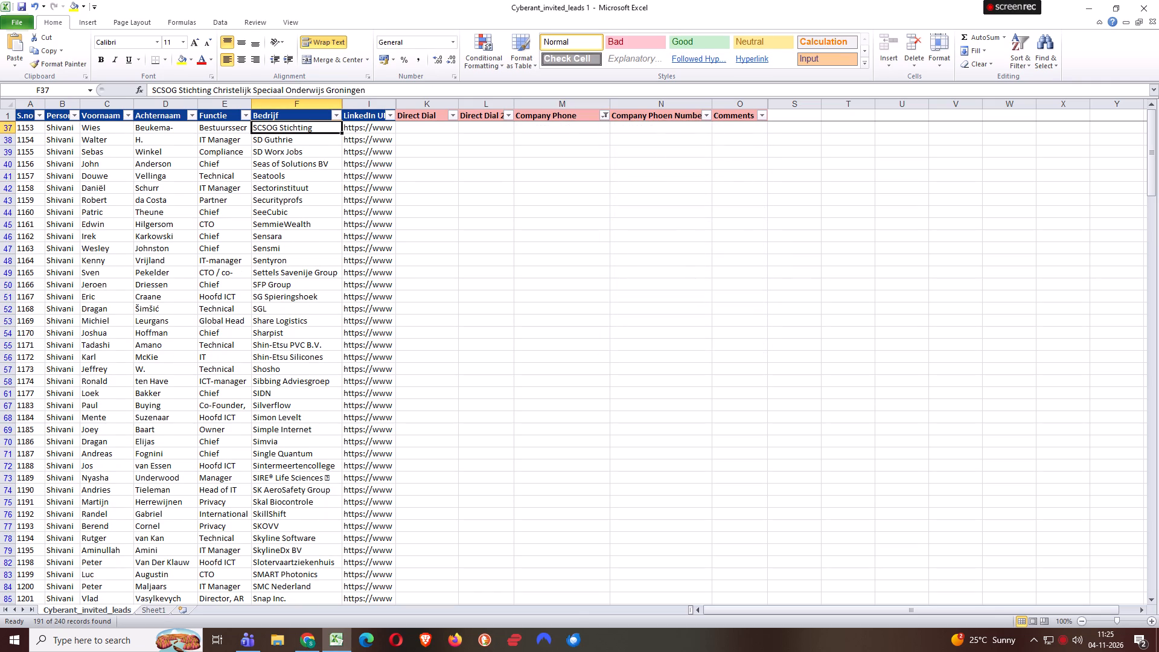
key(ctrl+c)
key(alt+Tab)
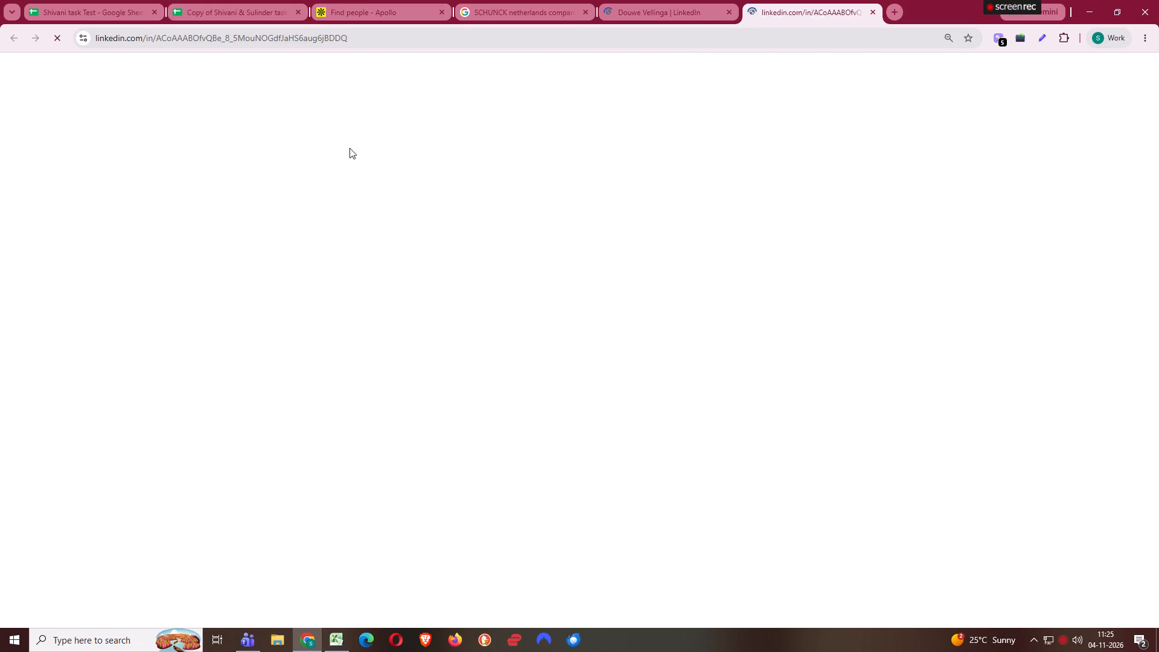
middle_click(854, 0)
middle_click(636, 7)
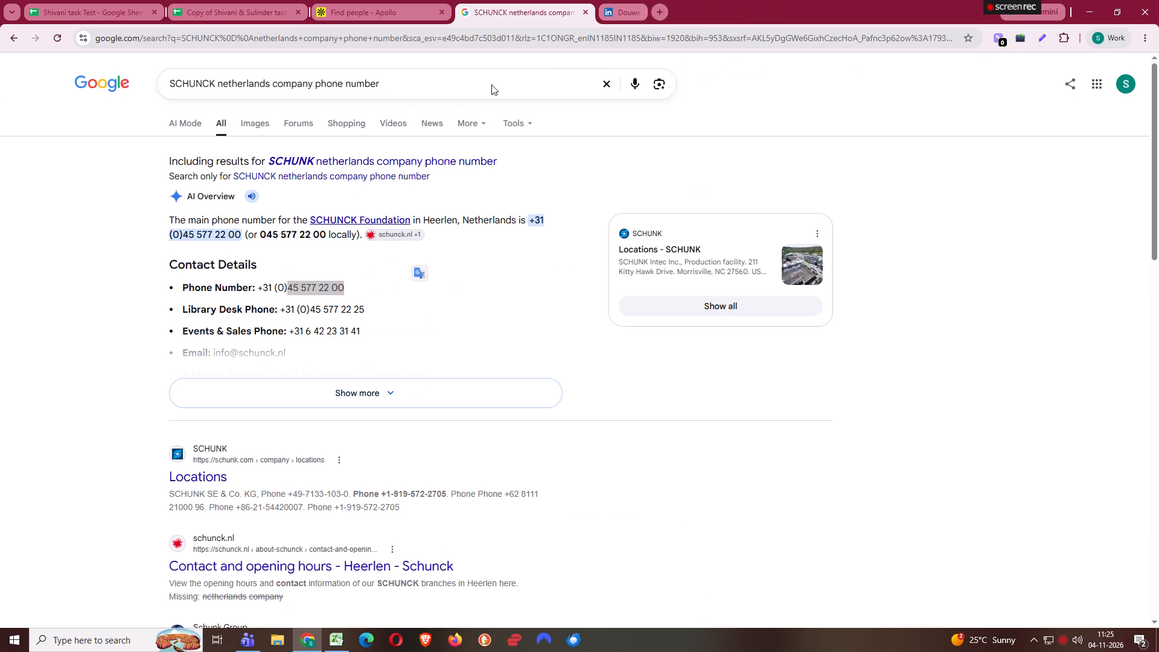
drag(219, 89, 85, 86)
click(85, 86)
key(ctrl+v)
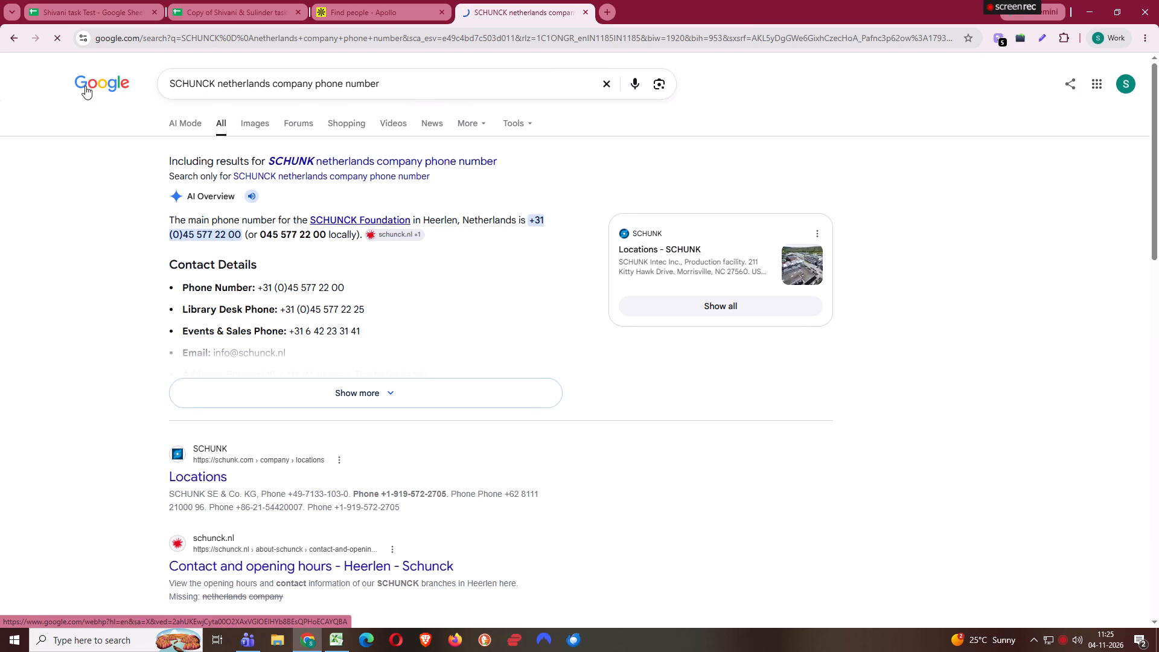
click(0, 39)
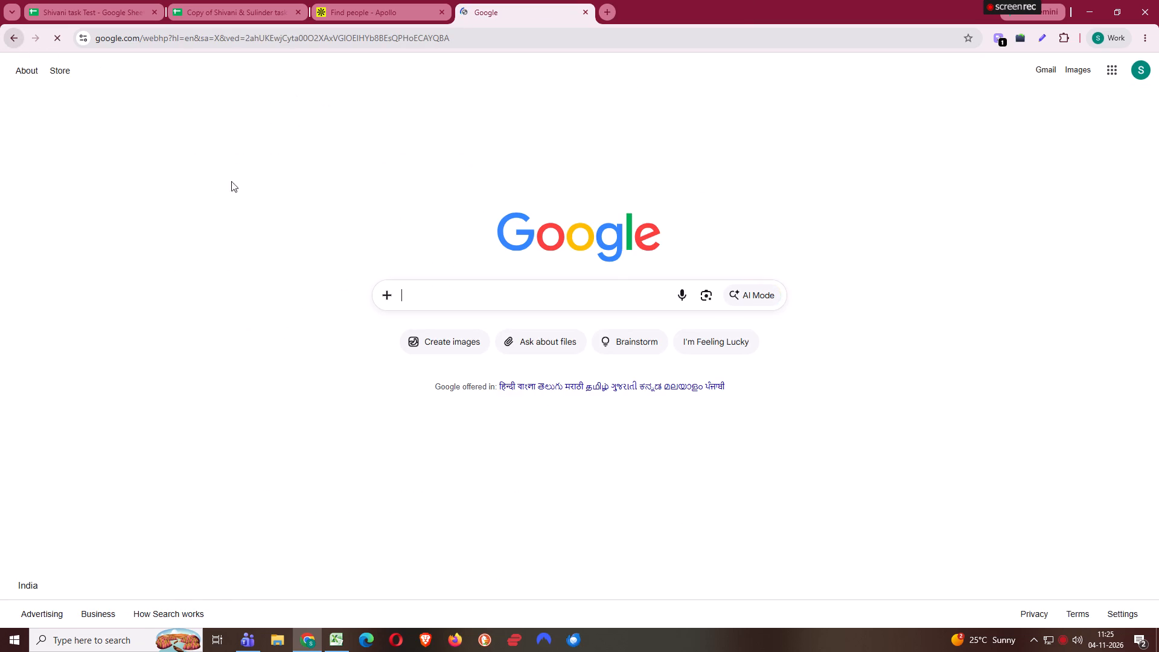
Replace SCHUNCK in the Google query with SCSOG Stichting Christelijk Speciaal Onderwijs Groningen and search for its Netherlands company phone number.
drag(212, 89, 114, 85)
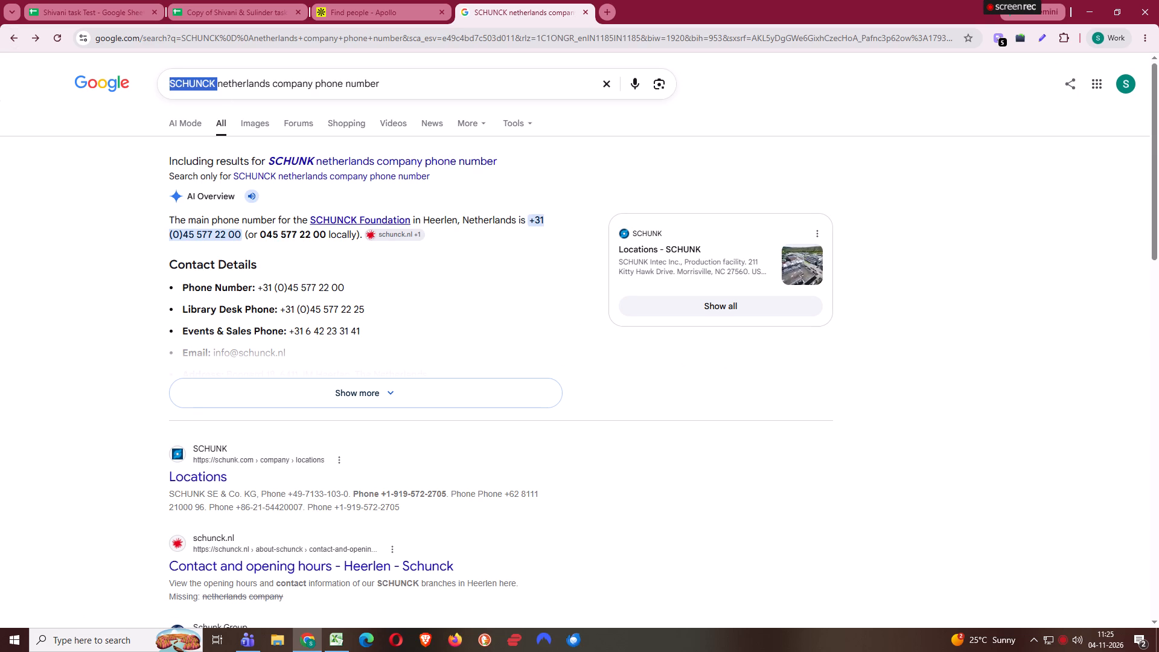
key(ctrl+v)
key(Return)
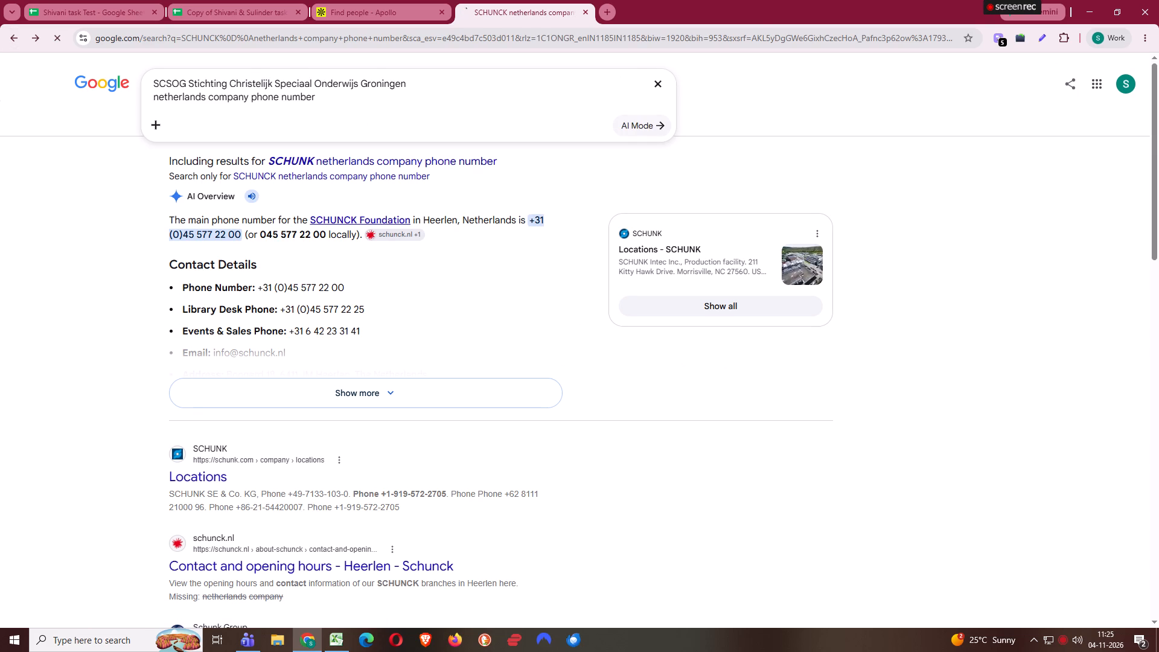
Save the Cyberant_invited_leads 1 workbook in Excel.
key(alt+Tab)
click(527, 173)
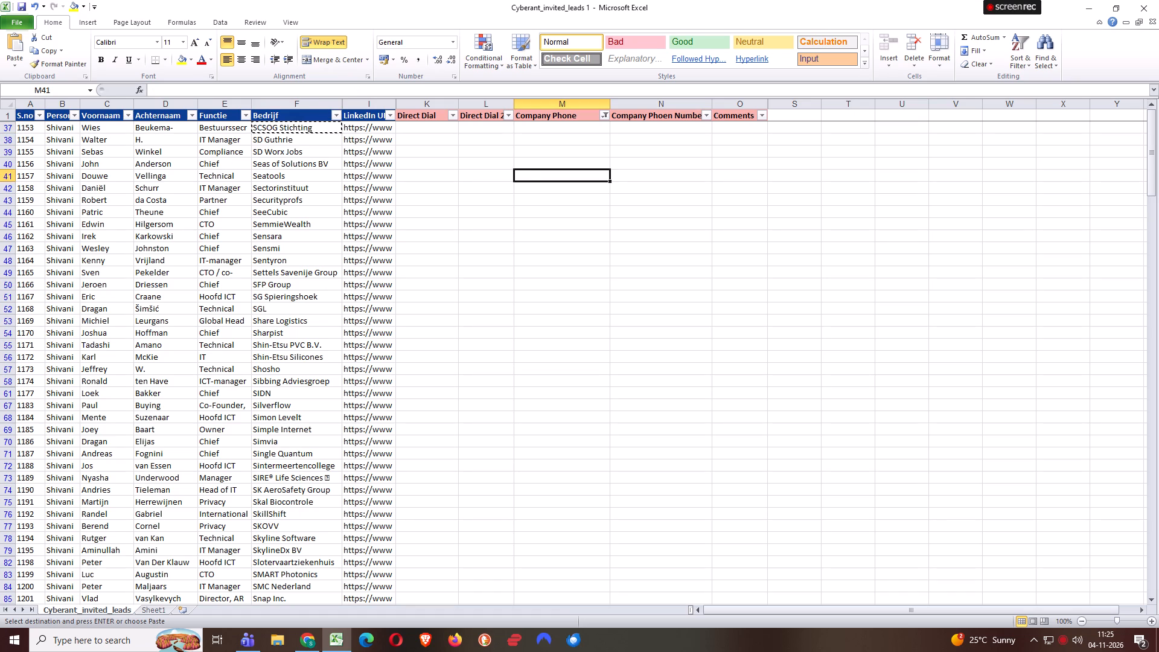
key(ctrl+s)
key(ctrl+s)
Copy SCSOG's international +31 phone number from the Google AI Overview into Excel cell M37 as text.
click(562, 132)
key(alt+Tab)
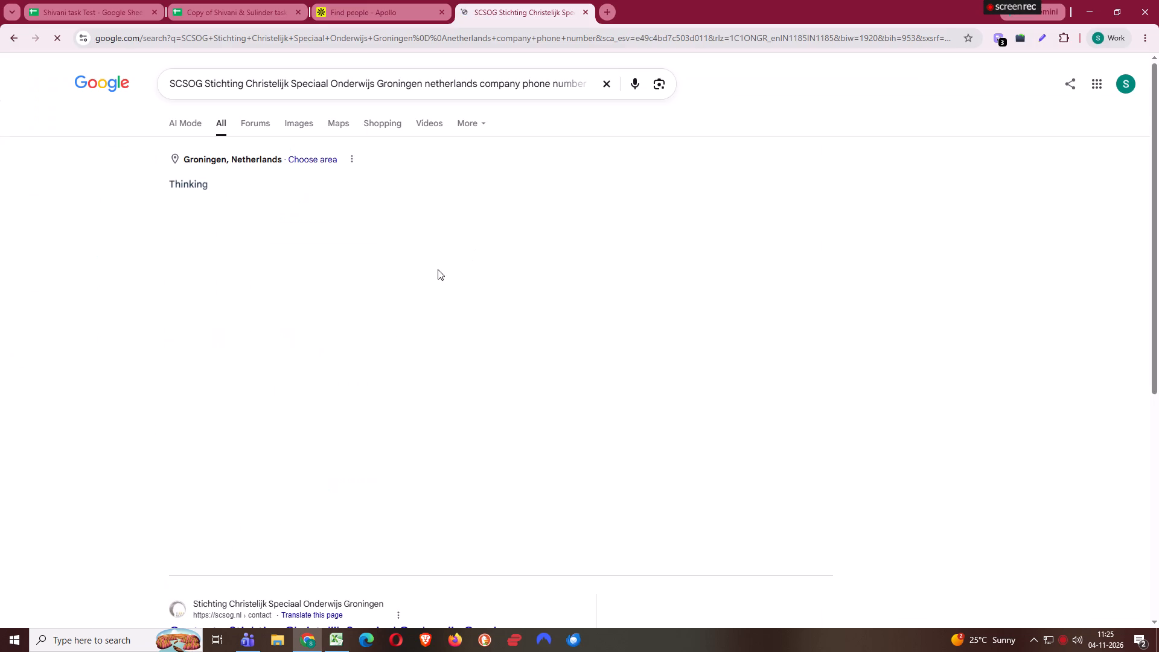
scroll(417, 304, down, 1)
alt+click(196, 162)
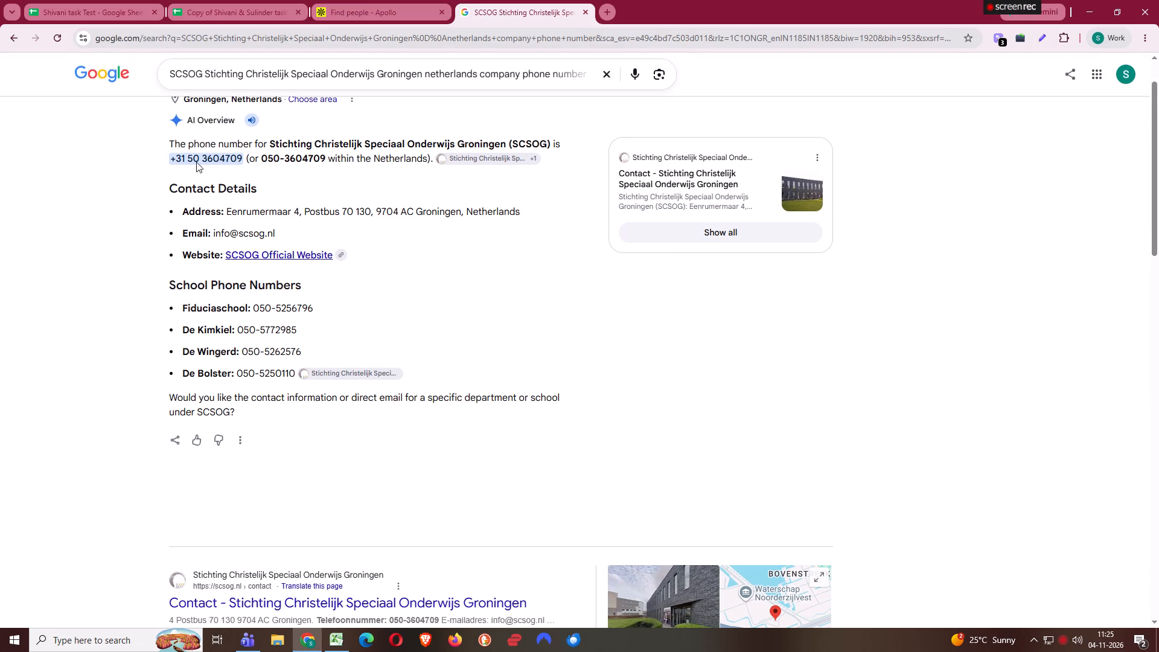
key(alt+Tab)
key(apostrophe)
key(ctrl+v)
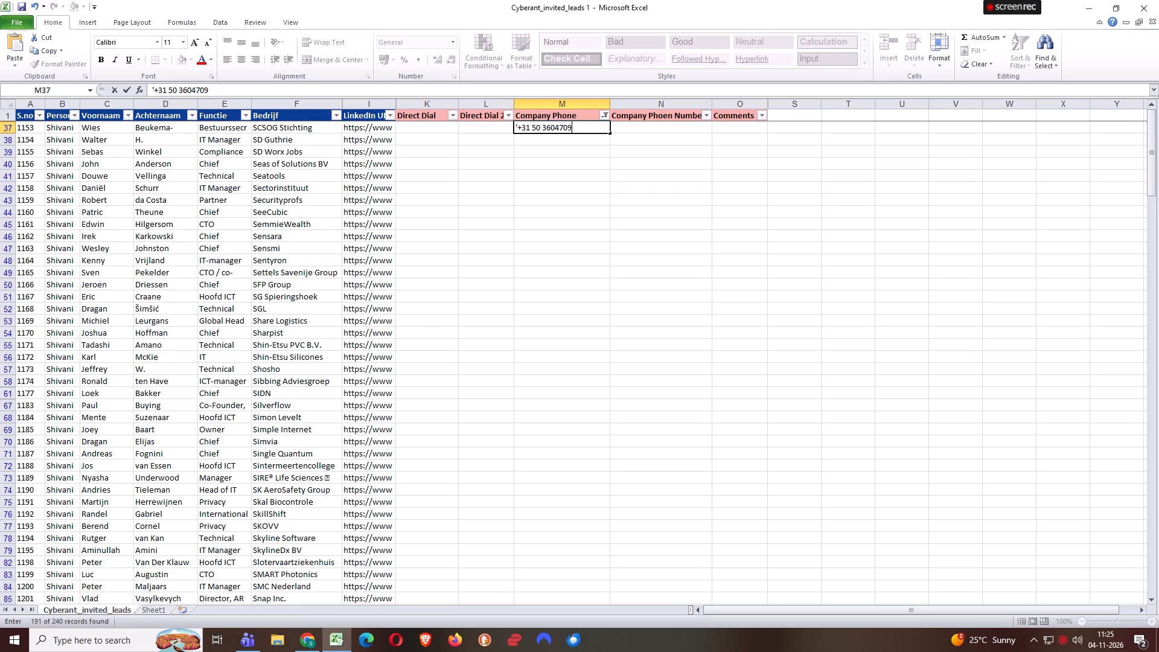
Copy SD Guthrie International Zwijndrecht Refinery from cell F38 and search Google in Chrome for its Netherlands company phone number.
click(286, 141)
key(ctrl+c)
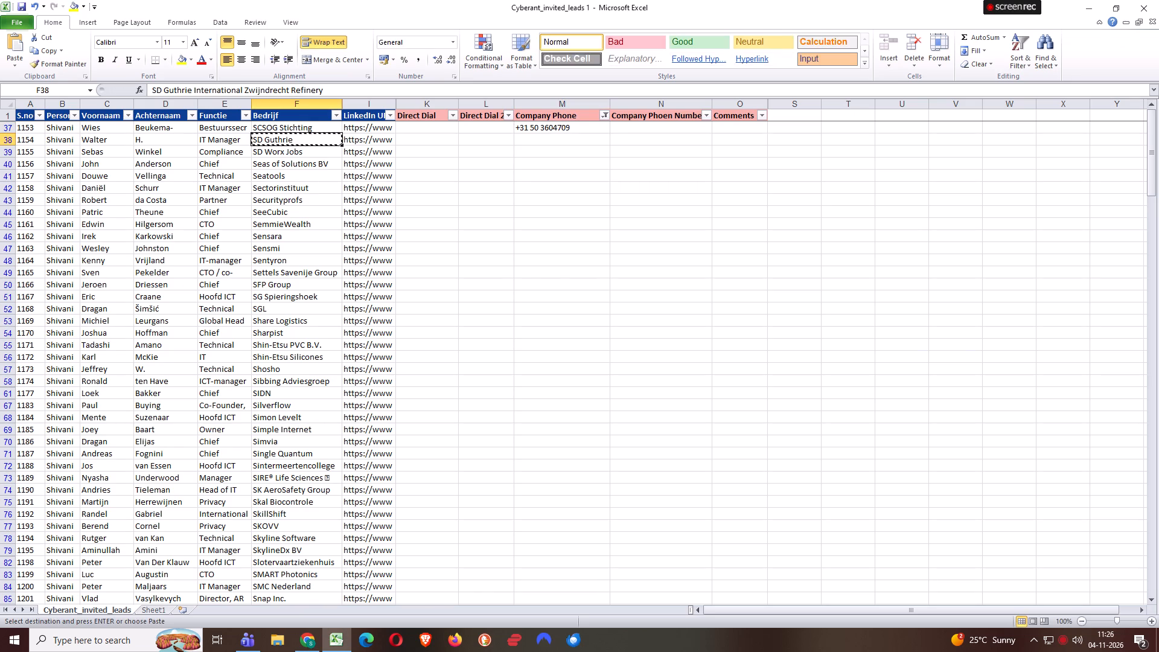
key(alt+Tab)
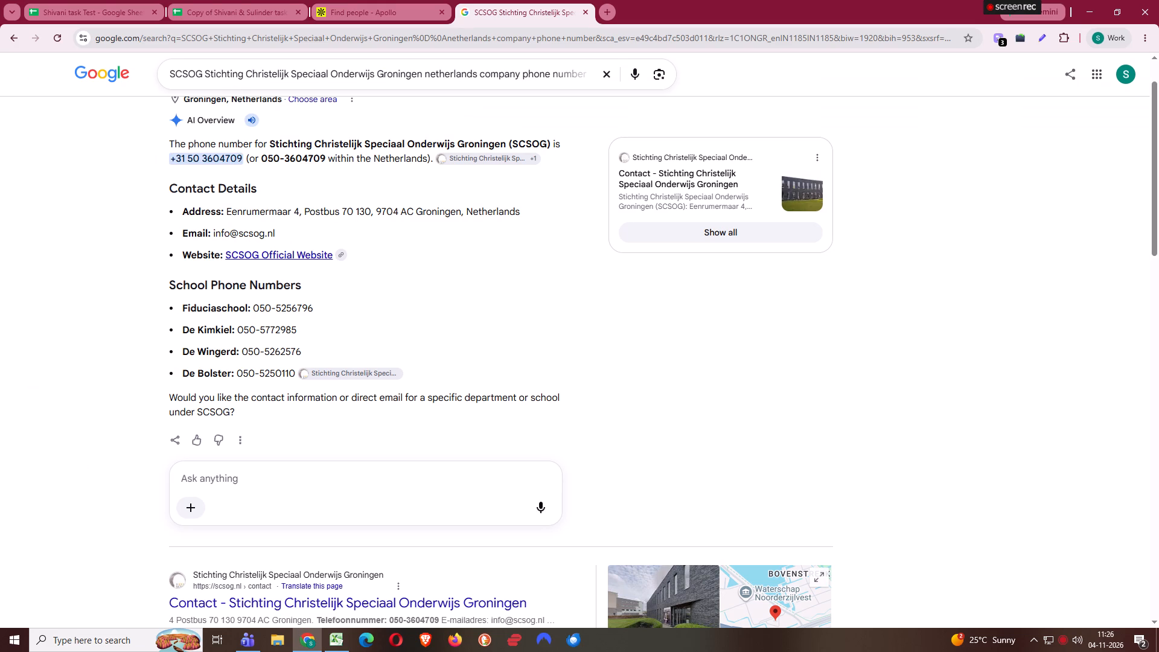
drag(423, 74, 0, 0)
click(0, 0)
key(ctrl+v)
key(Return)
key(Return)
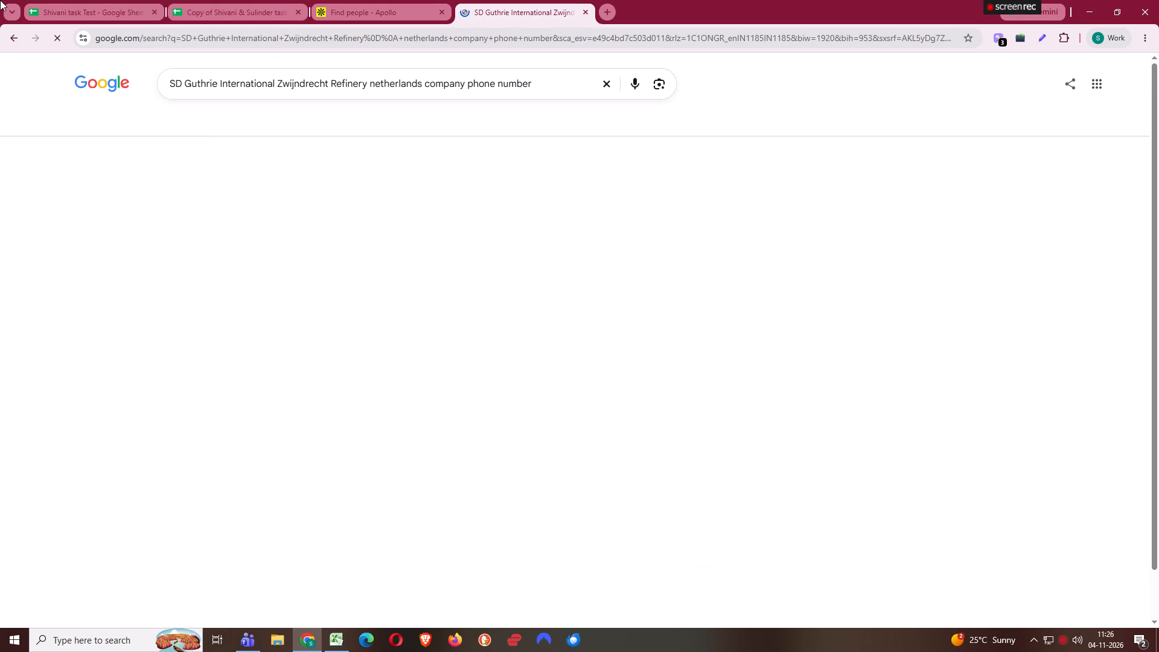
Copy SD Guthrie's primary +31 phone number from the Google results into Excel cell M38 as text.
scroll(455, 408, down, 2)
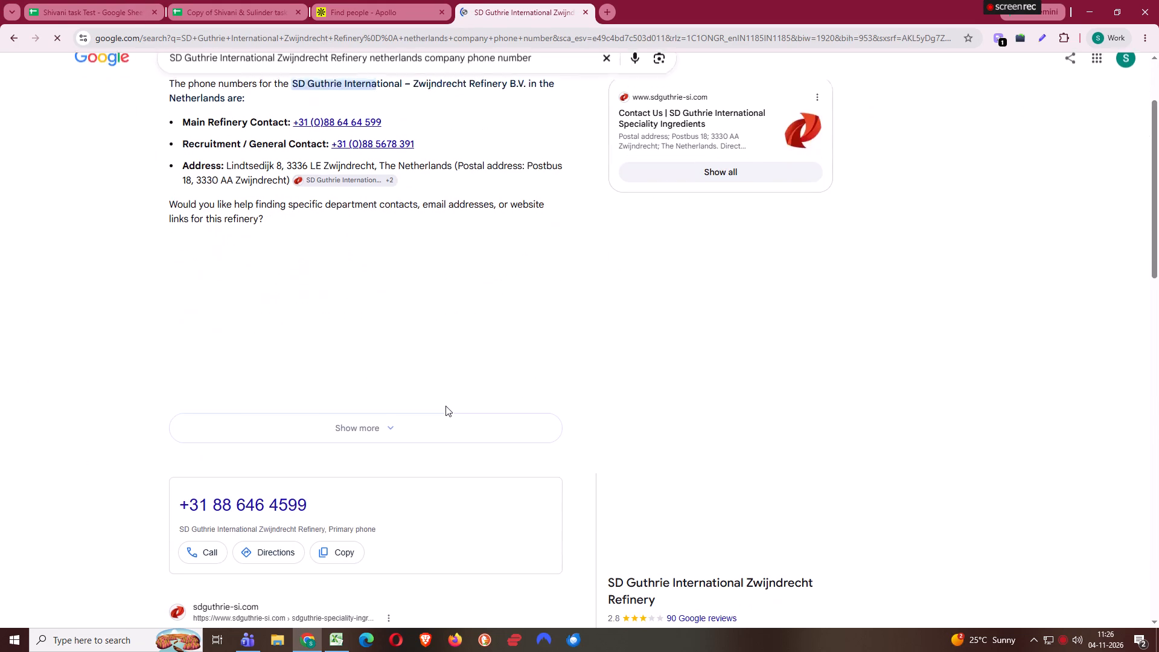
scroll(359, 594, down, 3)
click(351, 372)
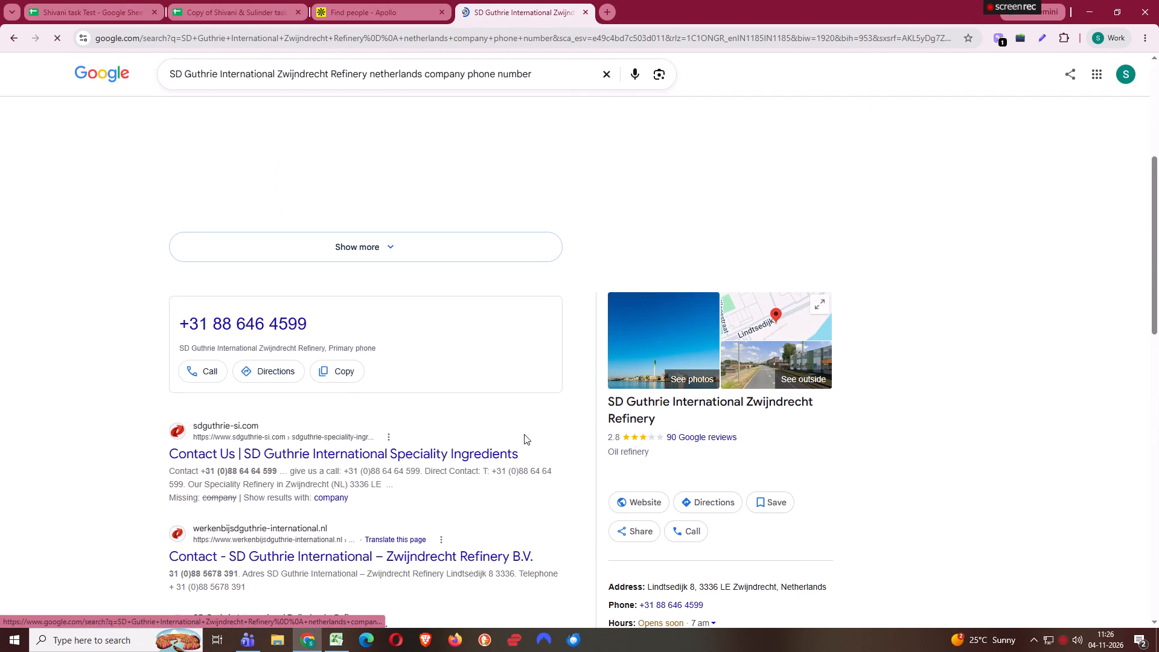
key(alt+Tab)
click(562, 140)
key(apostrophe)
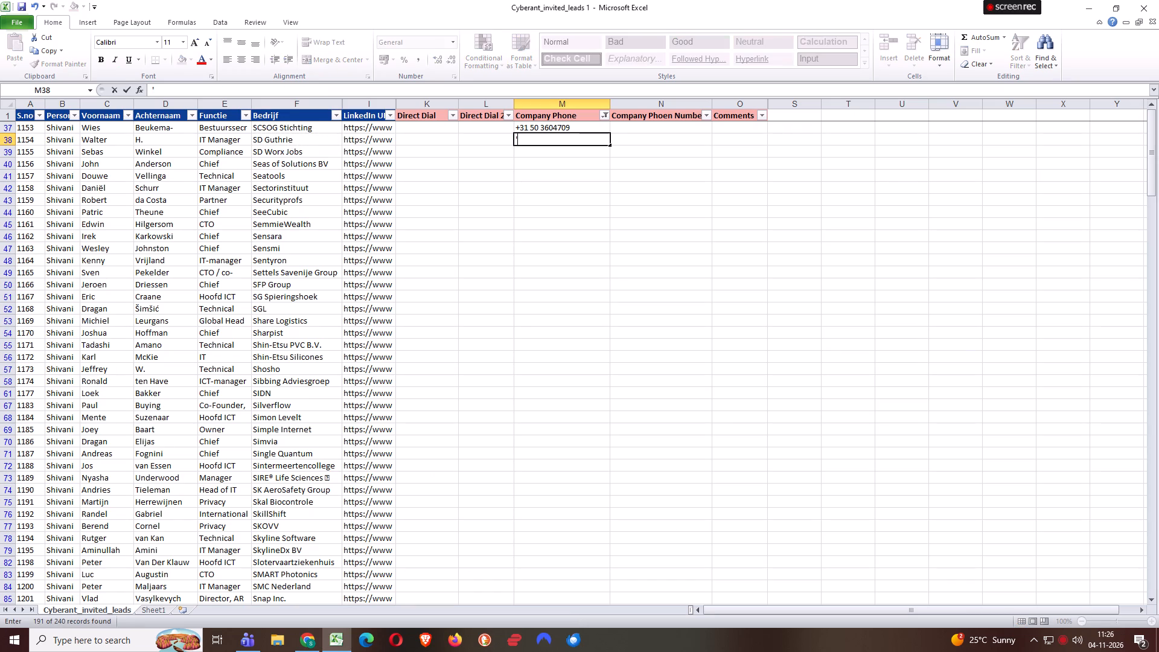
key(ctrl+v)
key(alt+Tab)
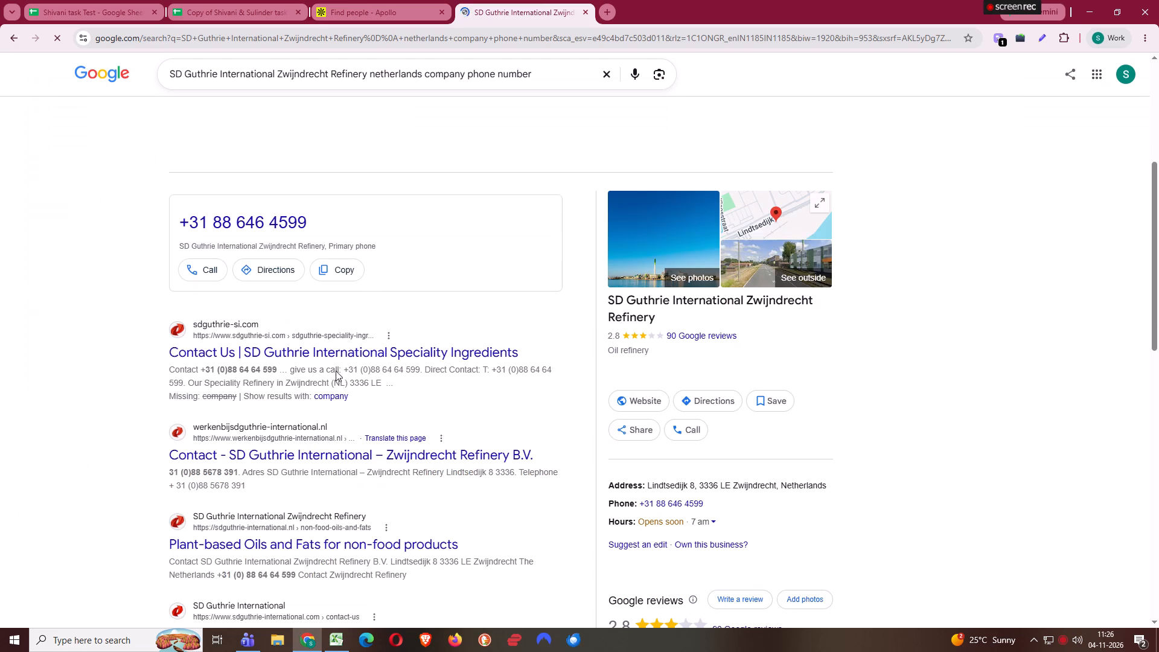
click(321, 270)
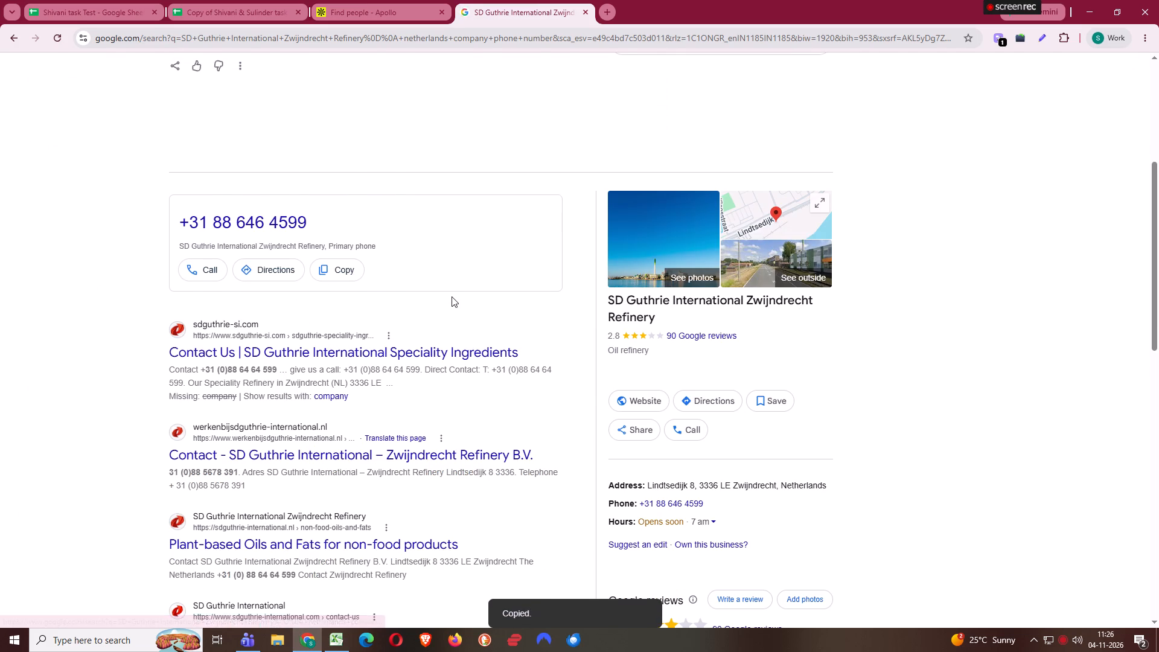
key(alt+Tab)
key(ctrl+v)
click(592, 227)
Copy SD Worx Jobs Nederland from cell F39 and search Google in Chrome for its Netherlands company phone number.
click(292, 154)
key(ctrl+c)
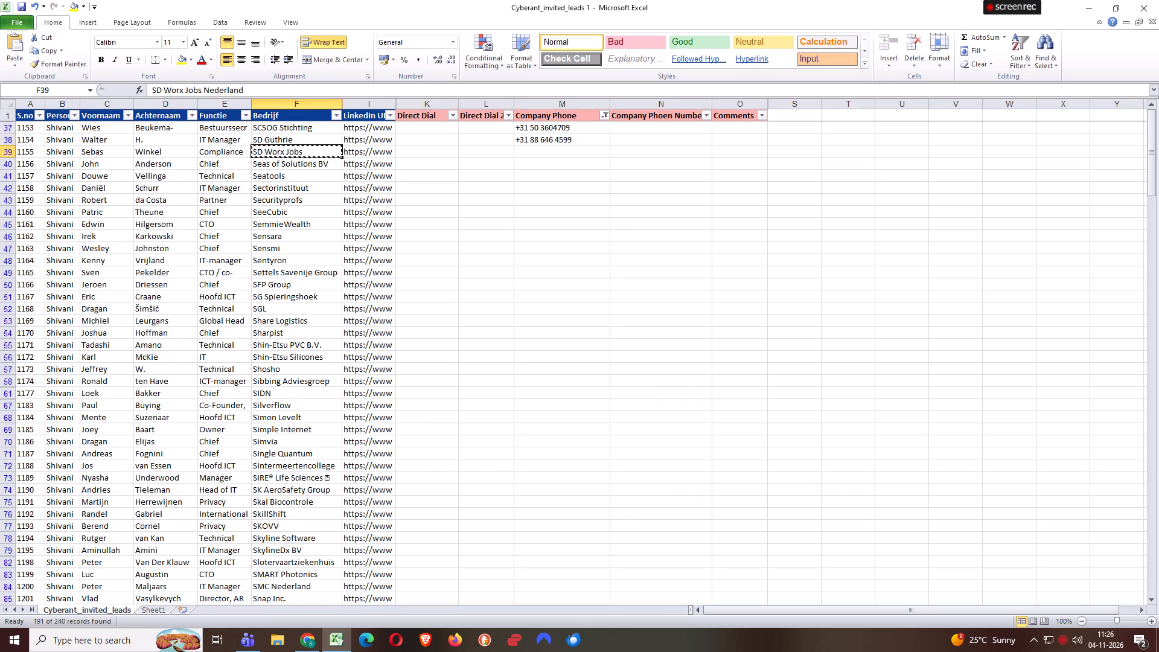
key(alt+Tab)
scroll(240, 237, up, 11)
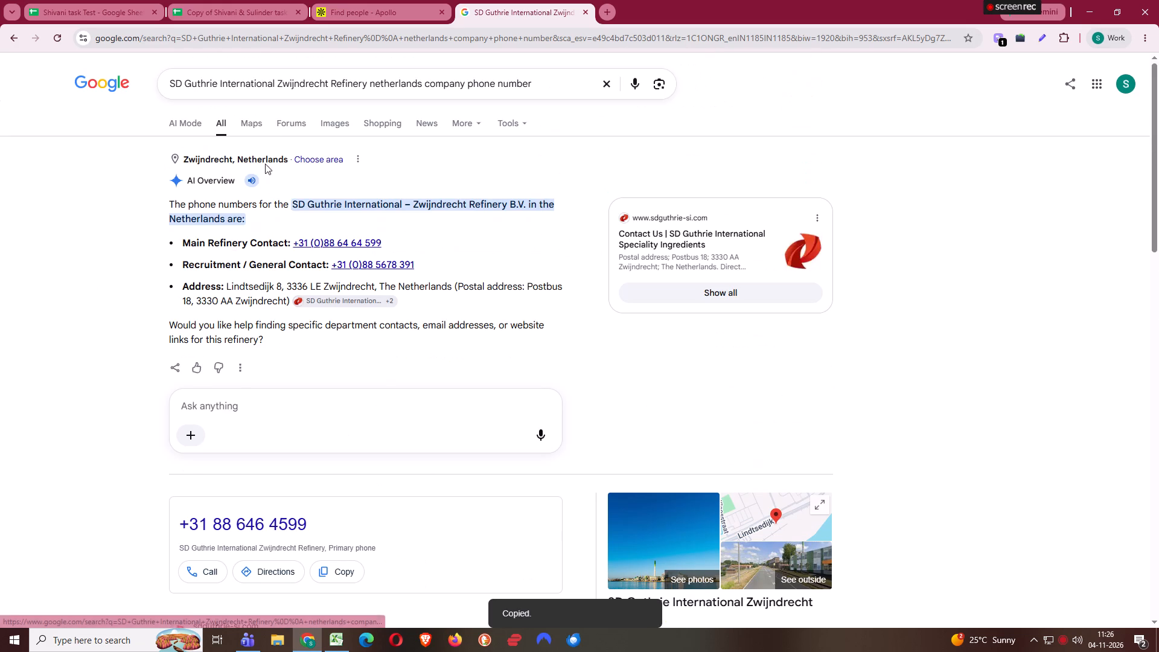
drag(365, 88, 0, 86)
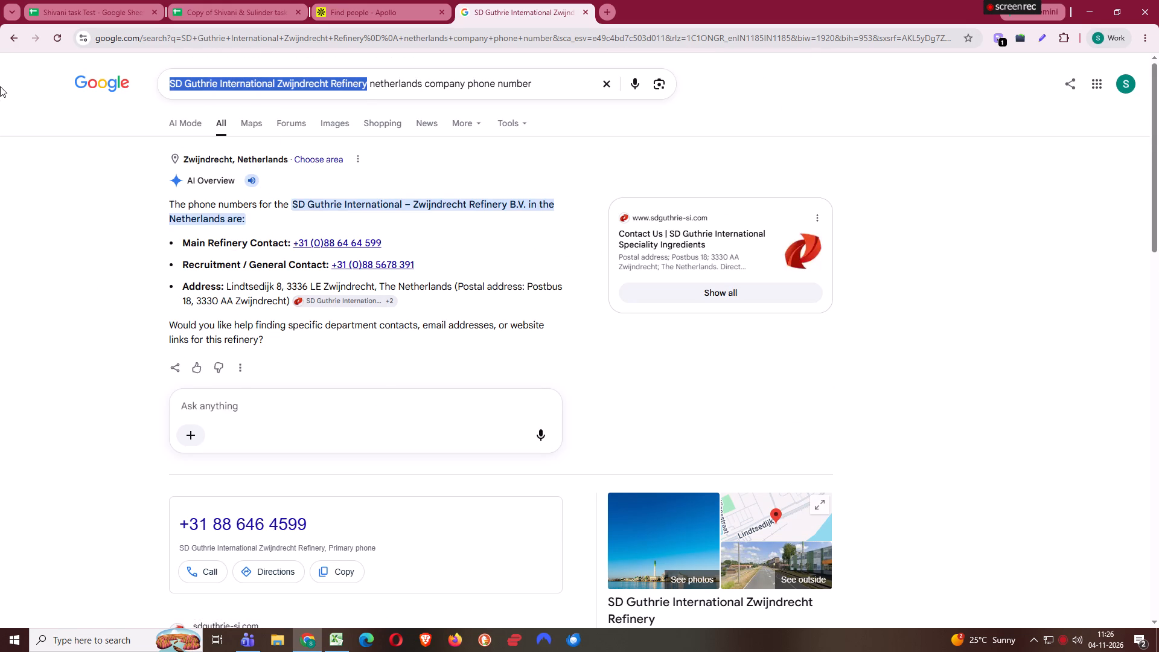
key(ctrl+v)
key(Return)
key(Return)
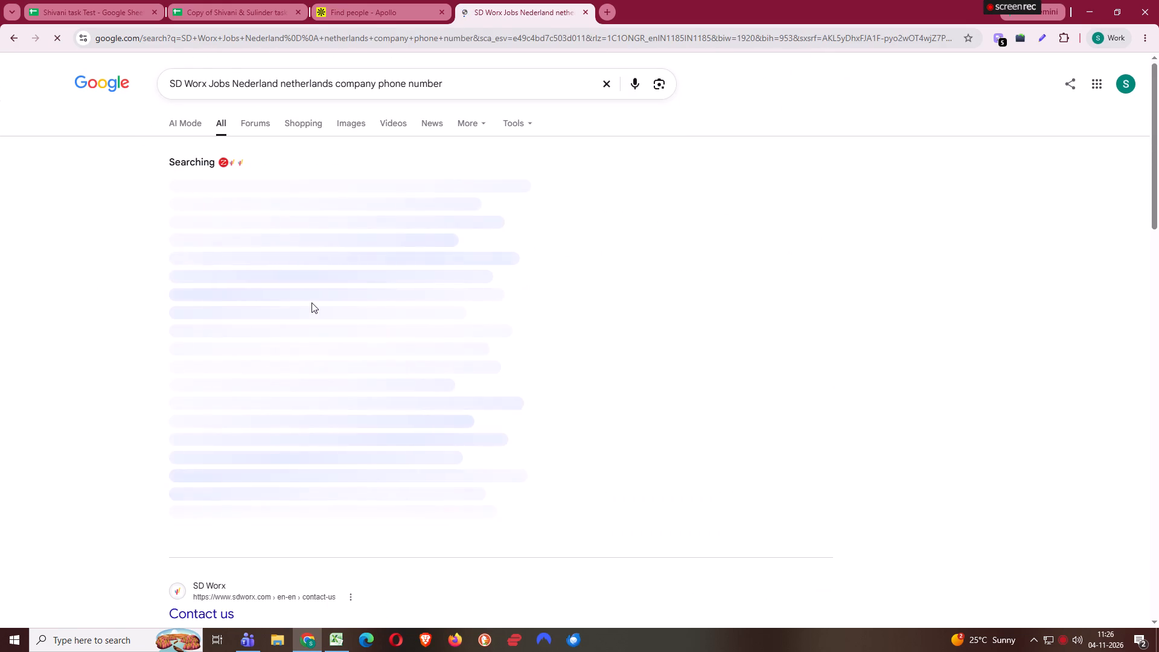
Copy SD Worx Nederland's +31 phone number from the ZoomInfo search result and select Excel cell M39 for it.
scroll(351, 294, down, 4)
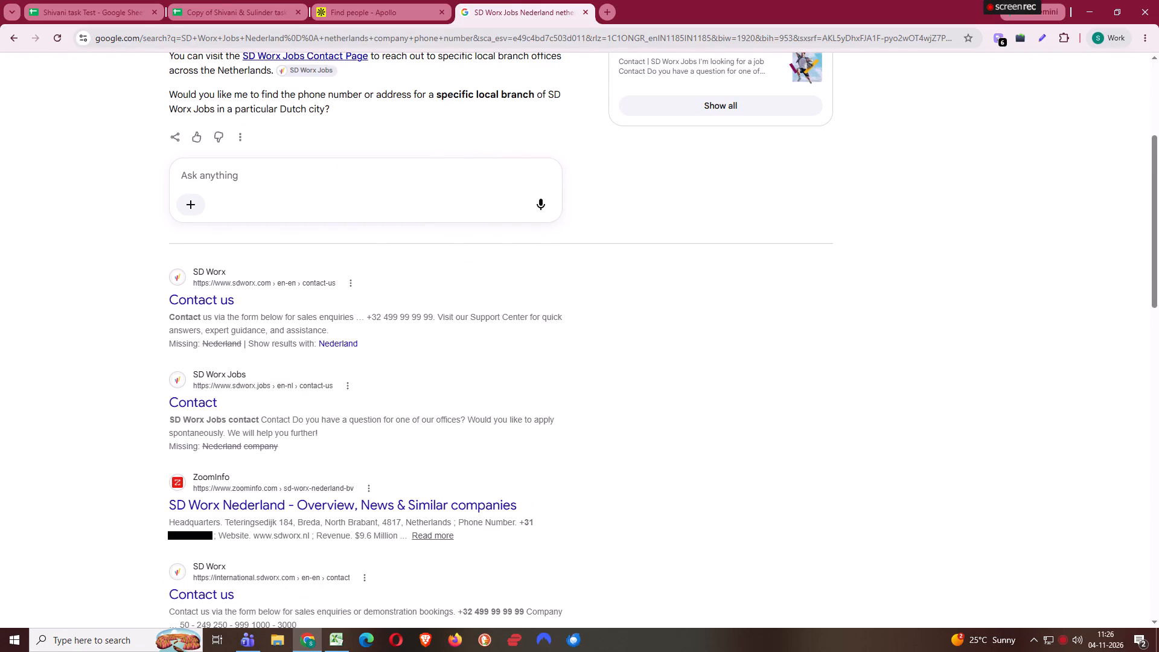
drag(520, 521, 222, 544)
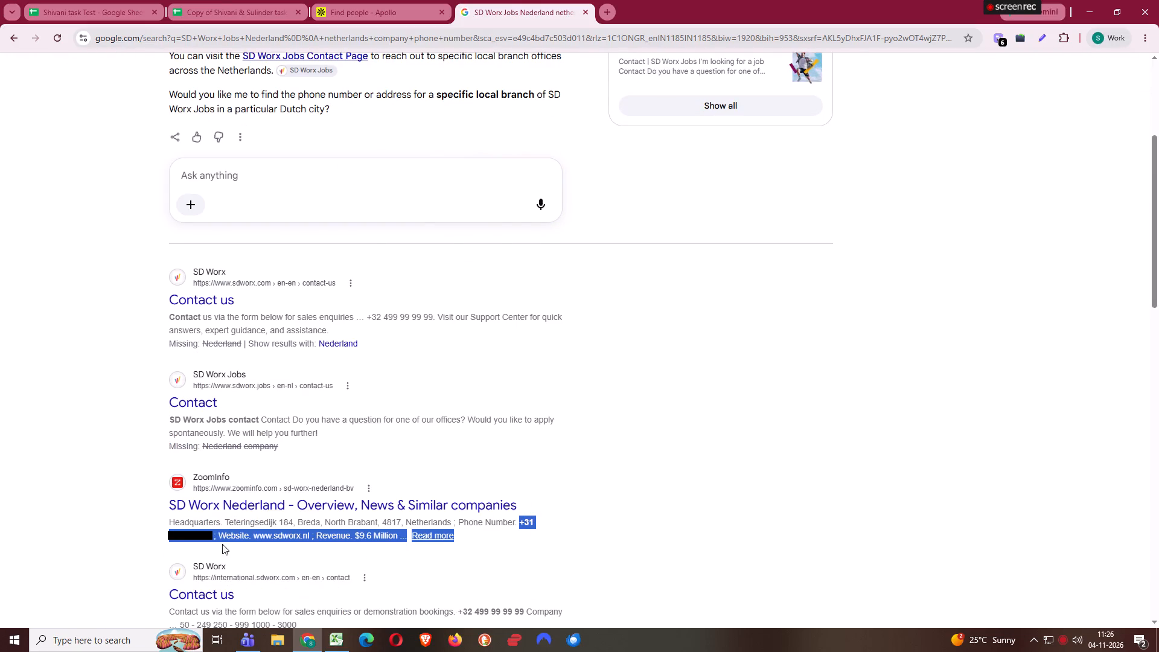
drag(222, 544, 212, 535)
key(ctrl+c)
key(ctrl+c)
key(ctrl+c)
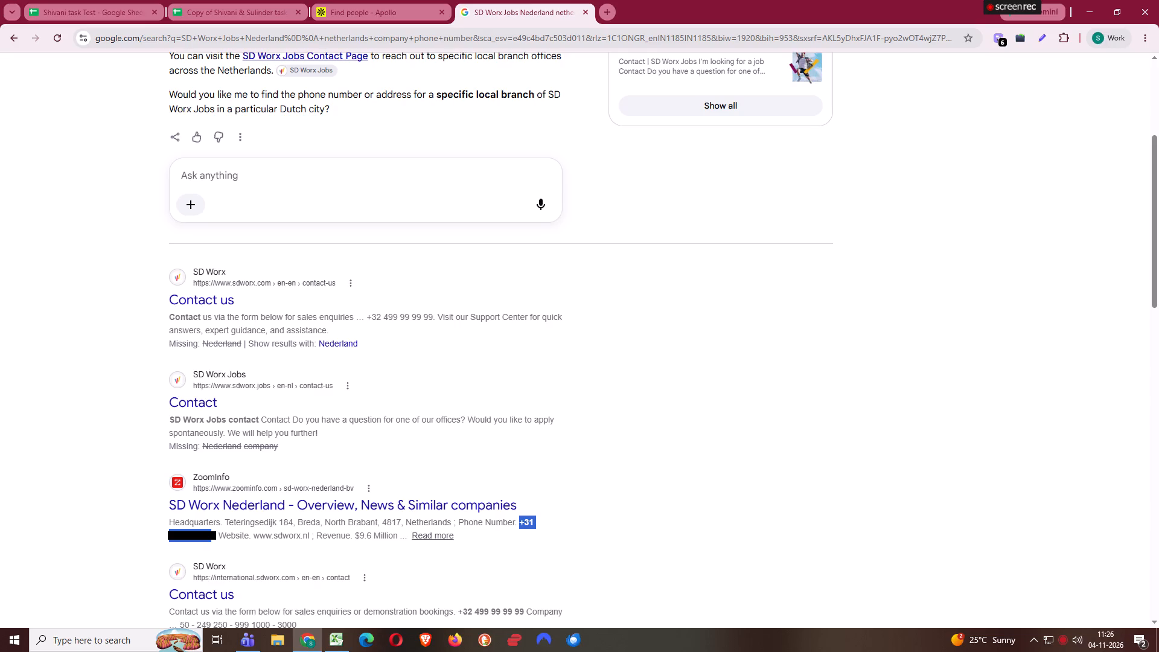
key(ctrl+c)
key(alt+Tab)
click(549, 152)
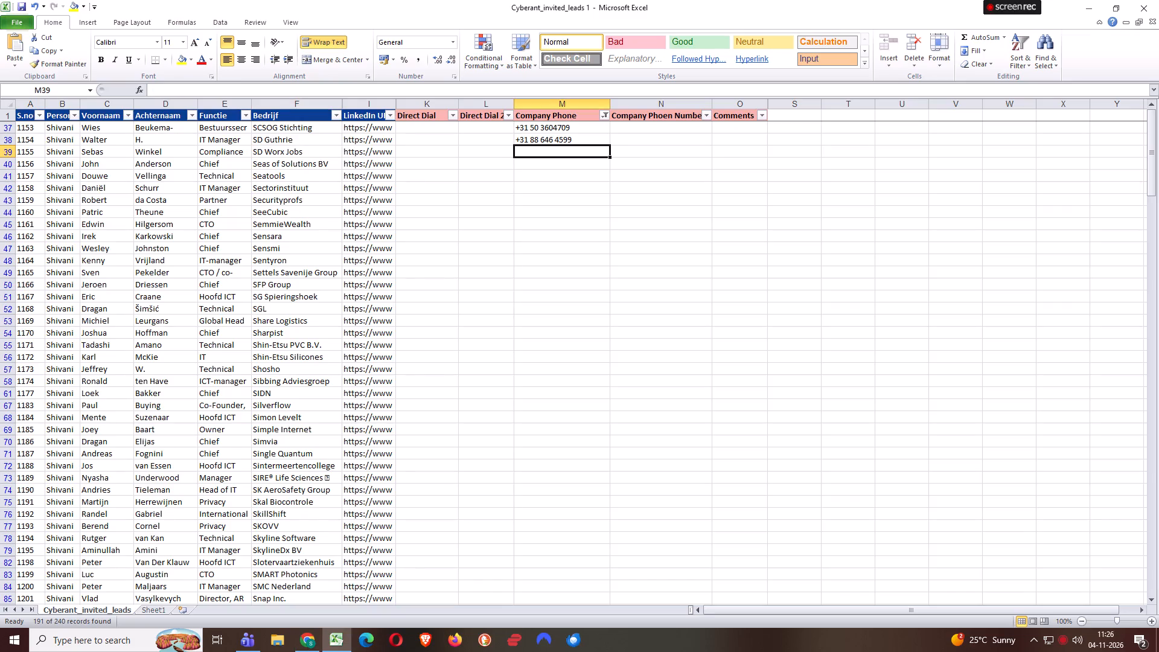
Paste the copied SD Worx phone number into cell M39 as text.
key(apostrophe)
key(ctrl+v)
Copy Seas of Solutions BV from cell F40 and search Google in Chrome for its Netherlands company phone number.
click(311, 166)
key(ctrl+c)
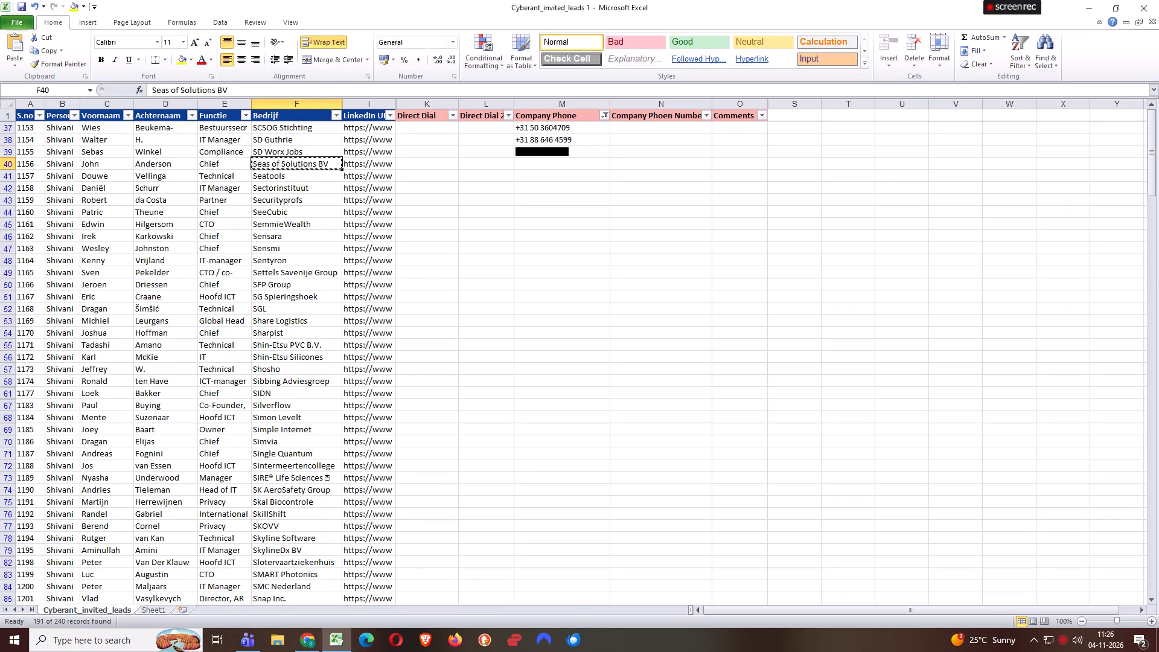
key(alt+Tab)
scroll(308, 179, up, 12)
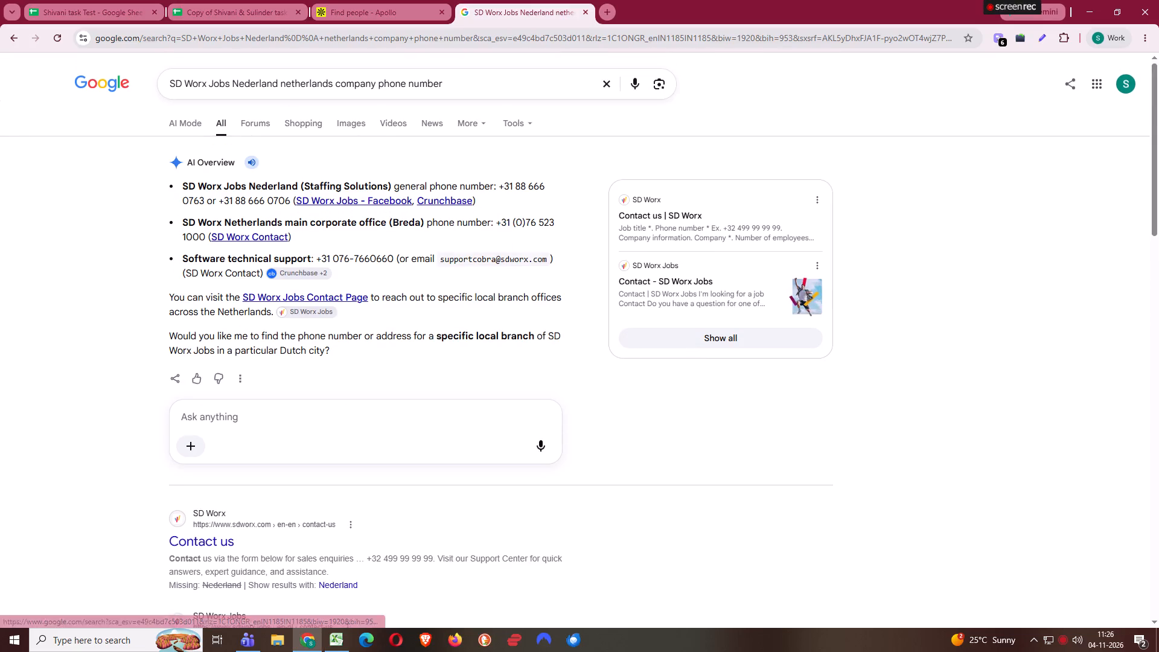
drag(279, 91, 24, 58)
key(ctrl+v)
key(Return)
key(Return)
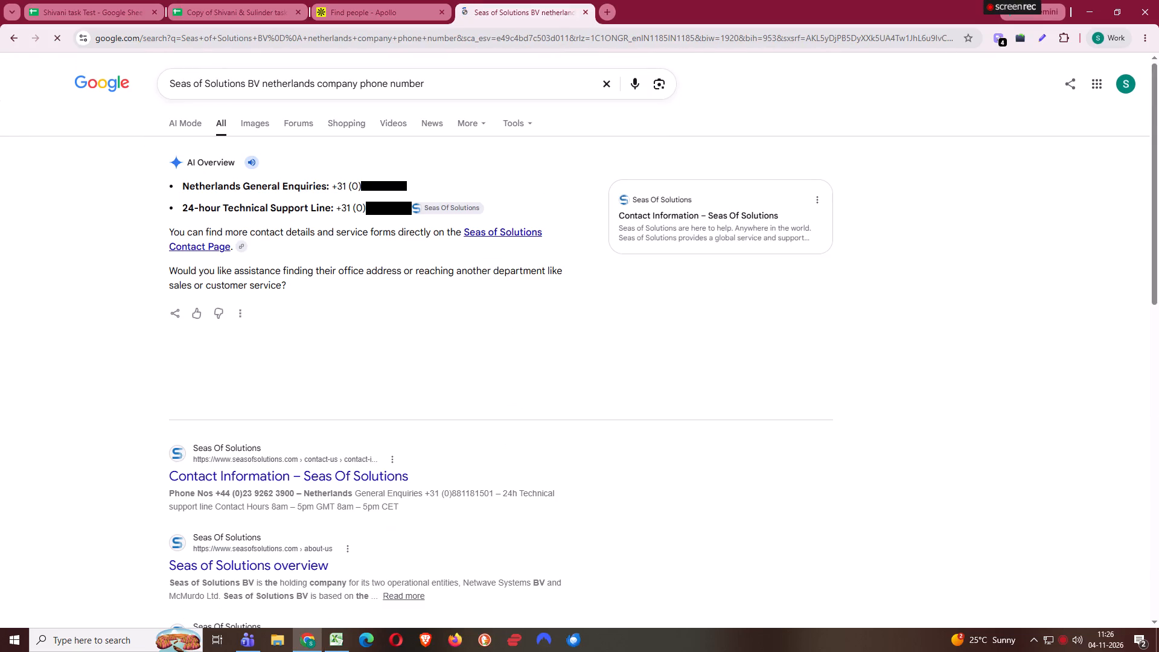
Copy the Seas of Solutions Netherlands general enquiries number, without its (0), from the Google results into Excel cell M40 as text with a leading plus.
drag(358, 187, 369, 185)
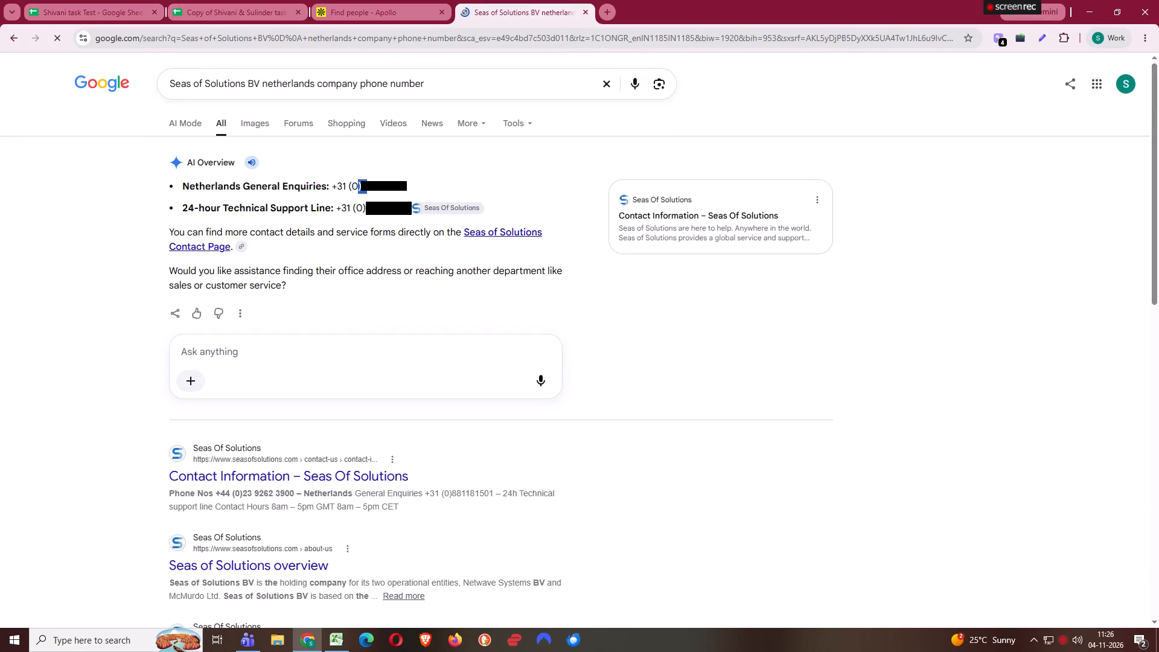
drag(369, 185, 421, 182)
click(421, 181)
drag(406, 181, 353, 185)
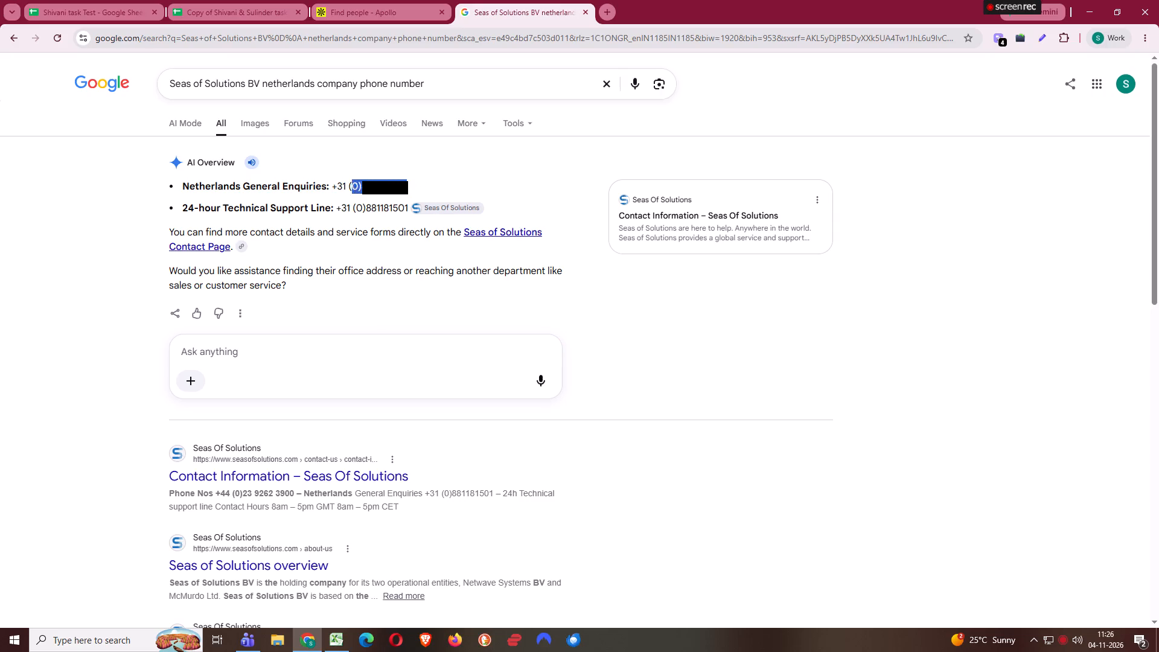
drag(353, 185, 363, 188)
key(ctrl+c)
key(ctrl+c)
key(ctrl+c)
key(ctrl+c)
key(alt+Tab)
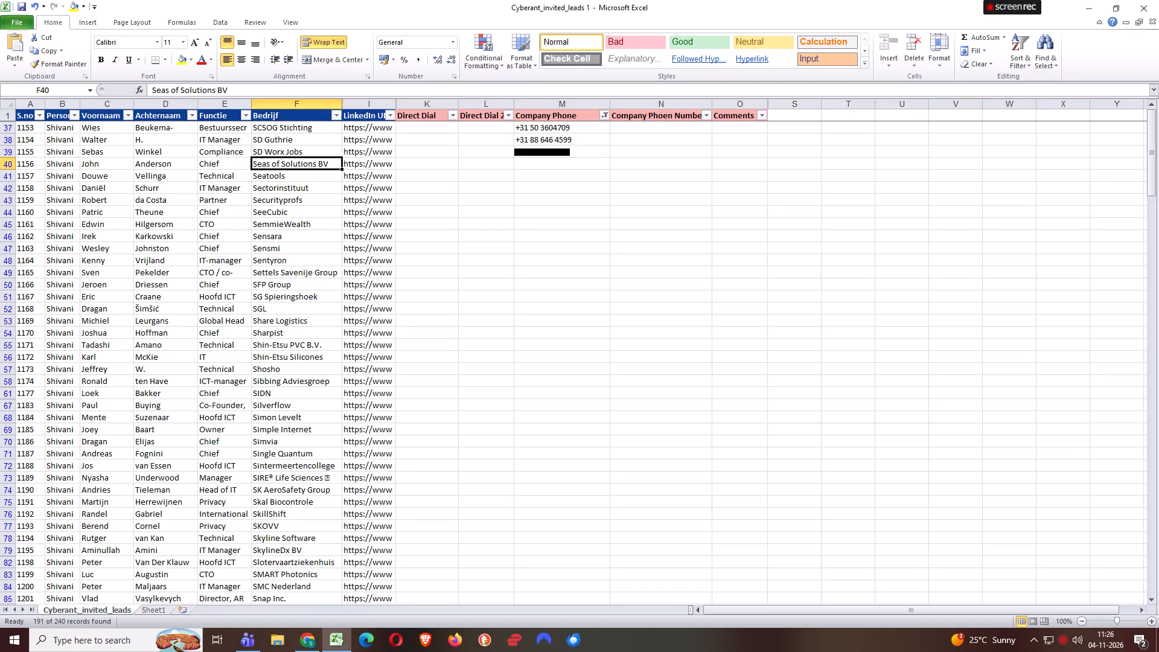
click(541, 163)
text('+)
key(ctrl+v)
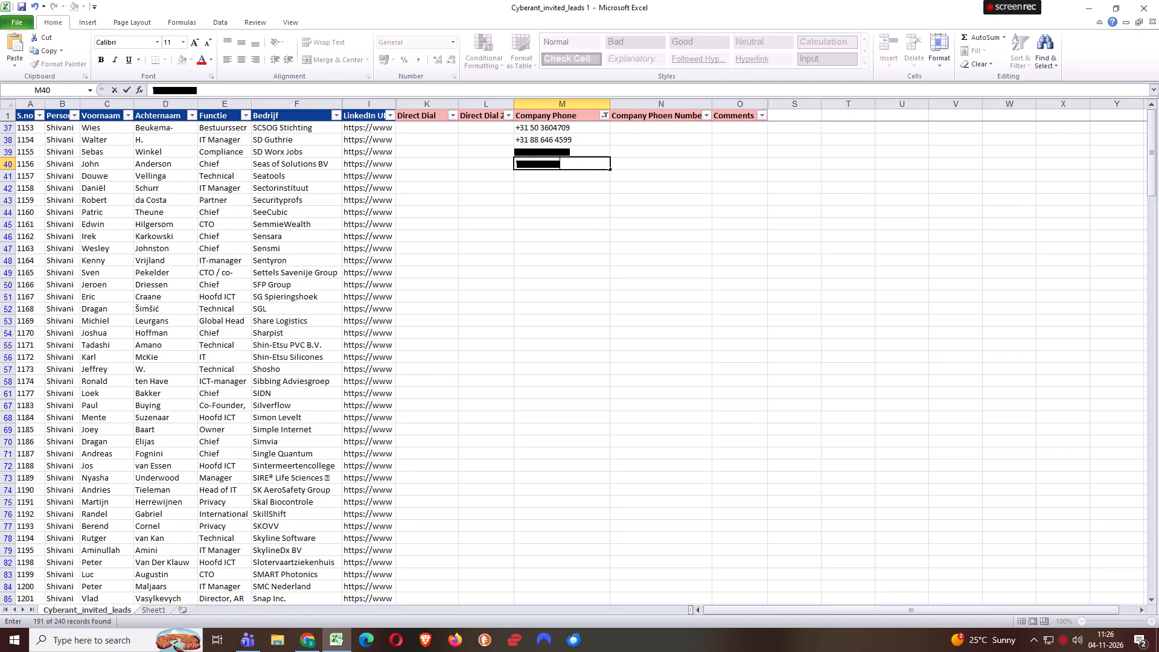
click(520, 164)
key(Right)
key(Return)
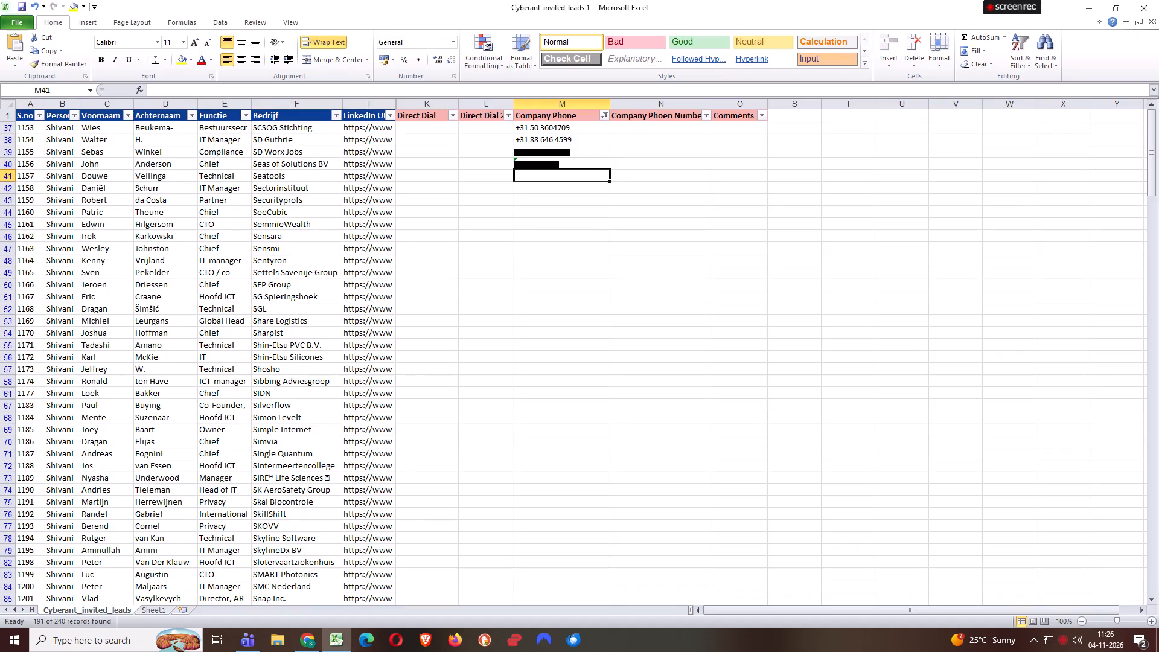
Insert the country code 31 and a space after the plus sign of the phone number in cell M40.
click(536, 159)
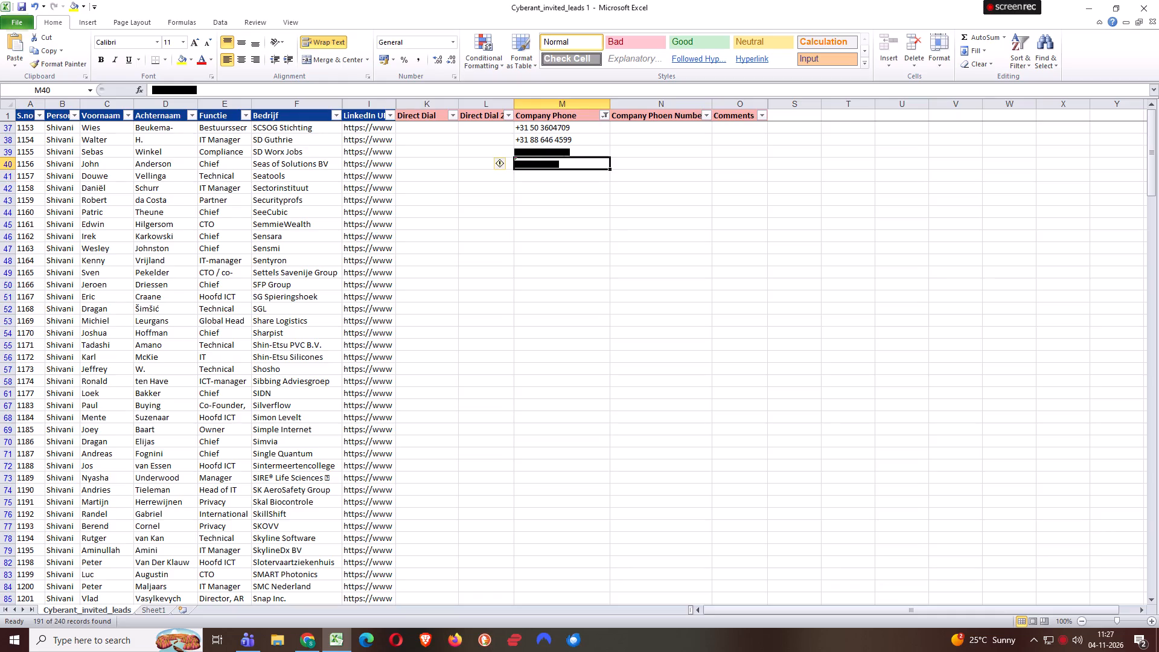
double_click(525, 164)
click(520, 162)
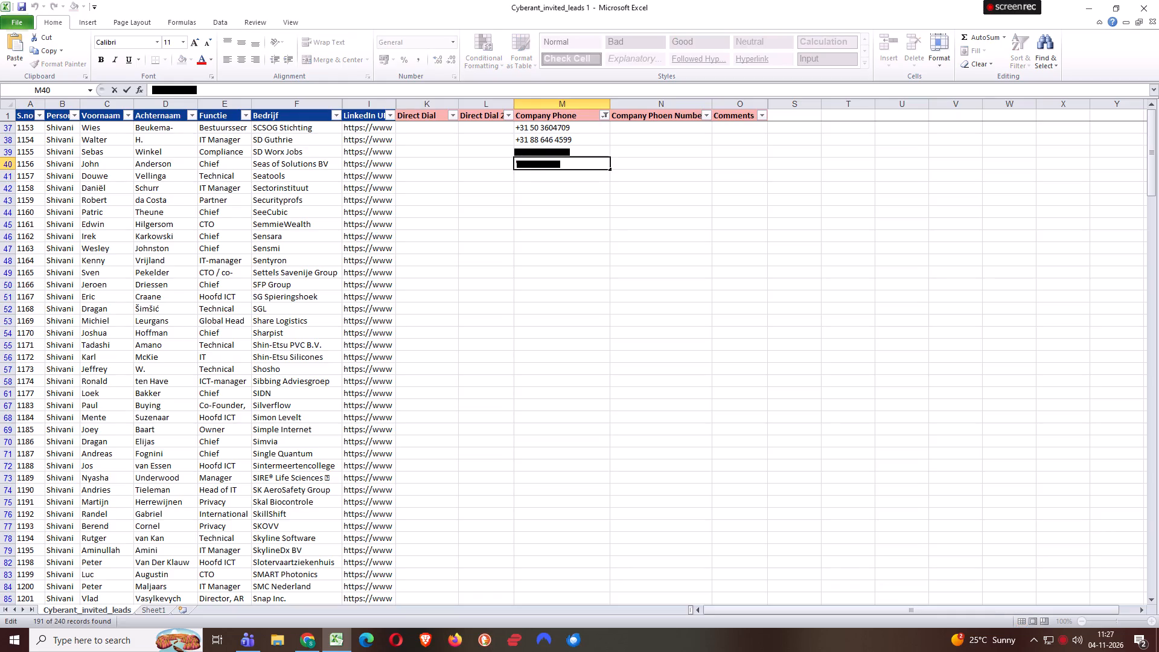
key(Right)
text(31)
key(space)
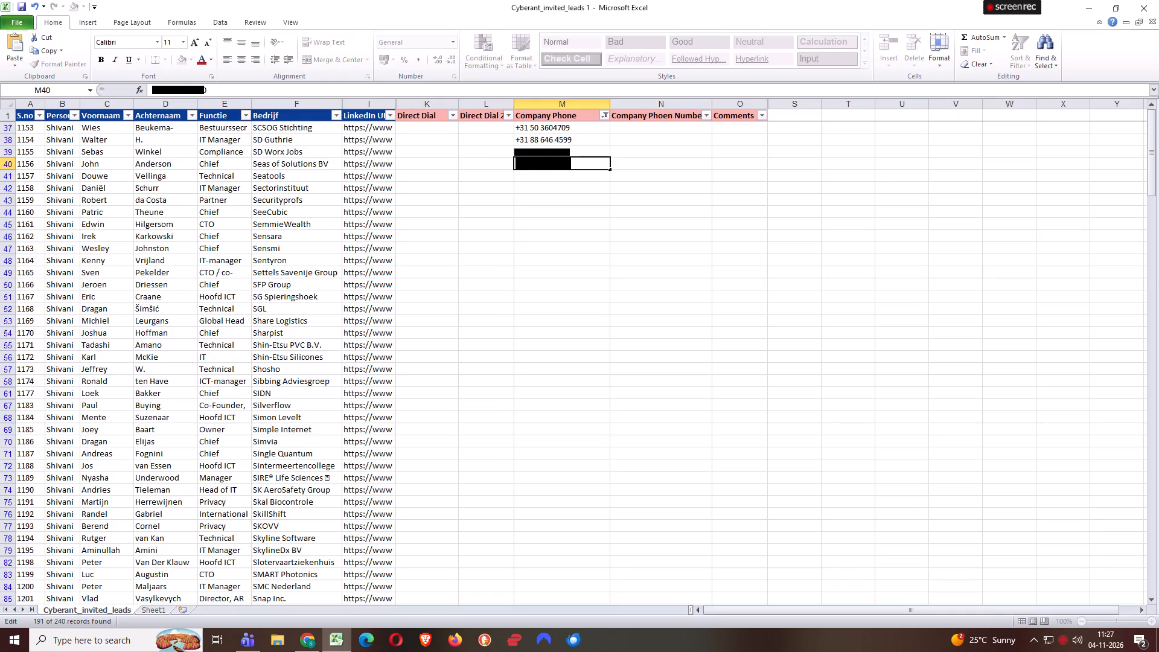
click(593, 174)
Reapply the Company Phone column filter to hide the rows already filled in.
click(607, 113)
click(702, 340)
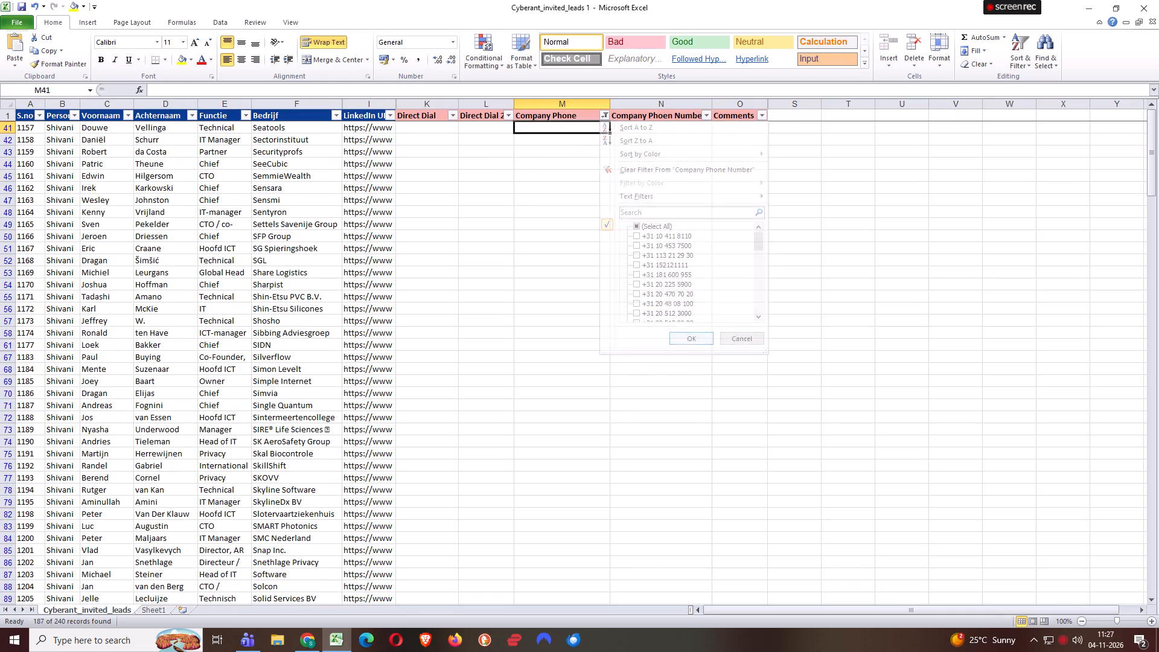
click(567, 333)
Copy Seatools from cell F41 and search Google in Chrome for its Netherlands company phone number, recopying the name from Excel.
click(287, 130)
key(ctrl+c)
key(alt+Tab)
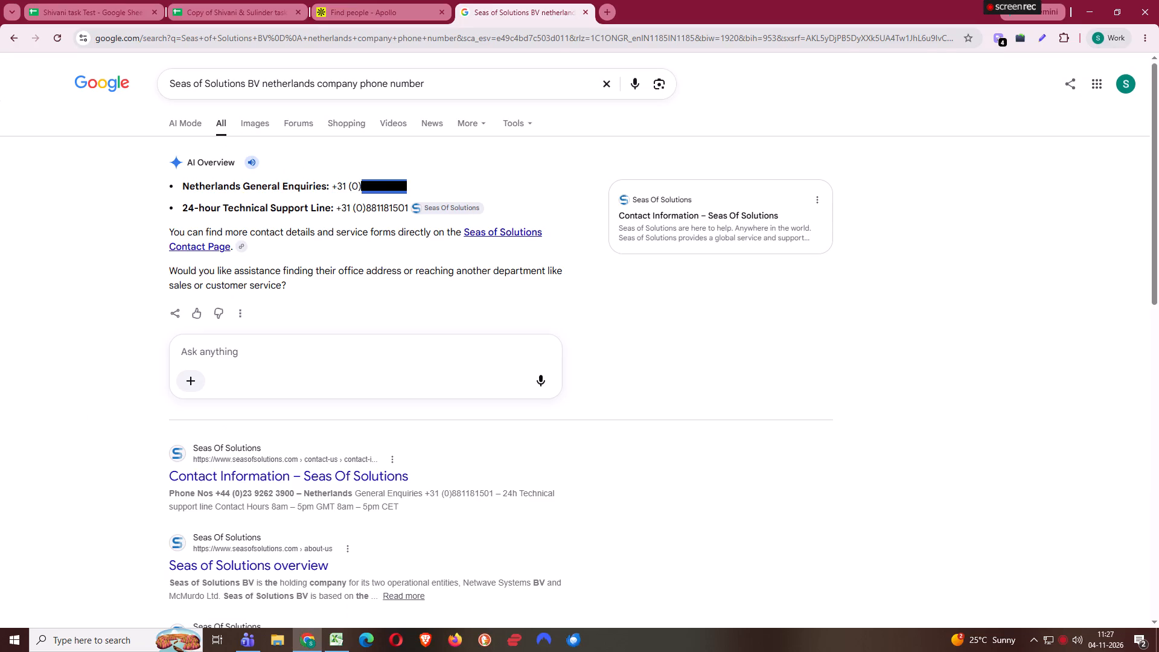
click(265, 85)
drag(261, 81, 101, 62)
ctrl+click(101, 62)
key(ctrl+v)
key(Return)
key(Return)
key(alt+Tab)
key(ctrl+c)
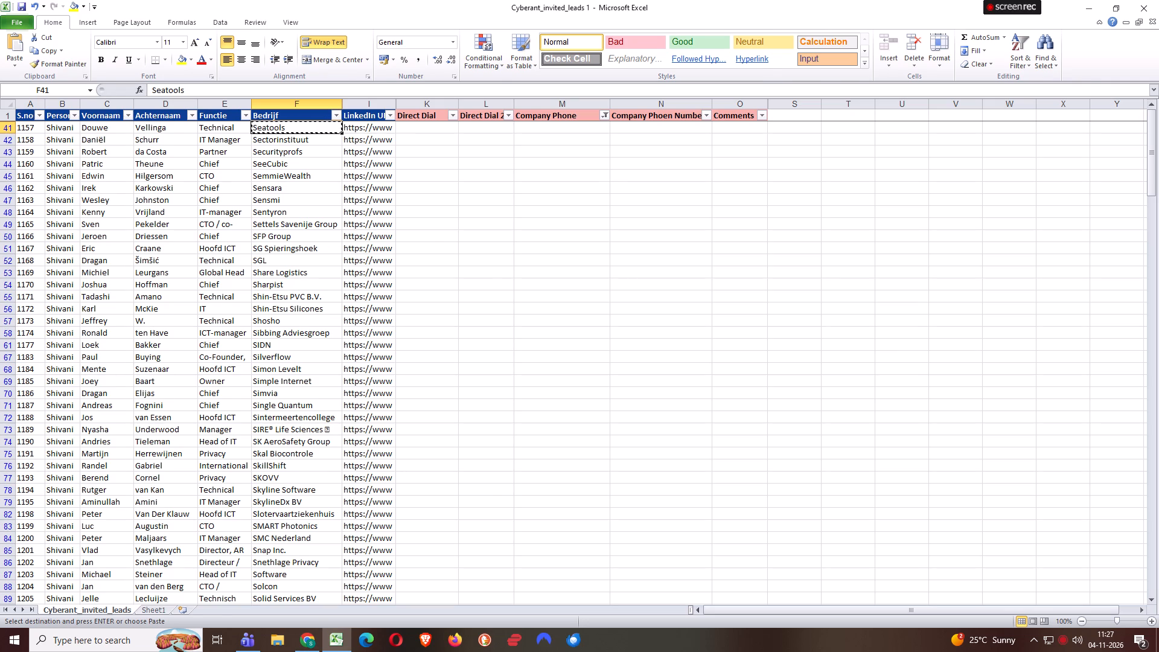
Switch to Chrome, replace Seas of Solutions BV in the Google query with Seatools and search for its Netherlands company phone number.
key(alt+Tab)
drag(262, 86, 0, 70)
key(ctrl+v)
key(Return)
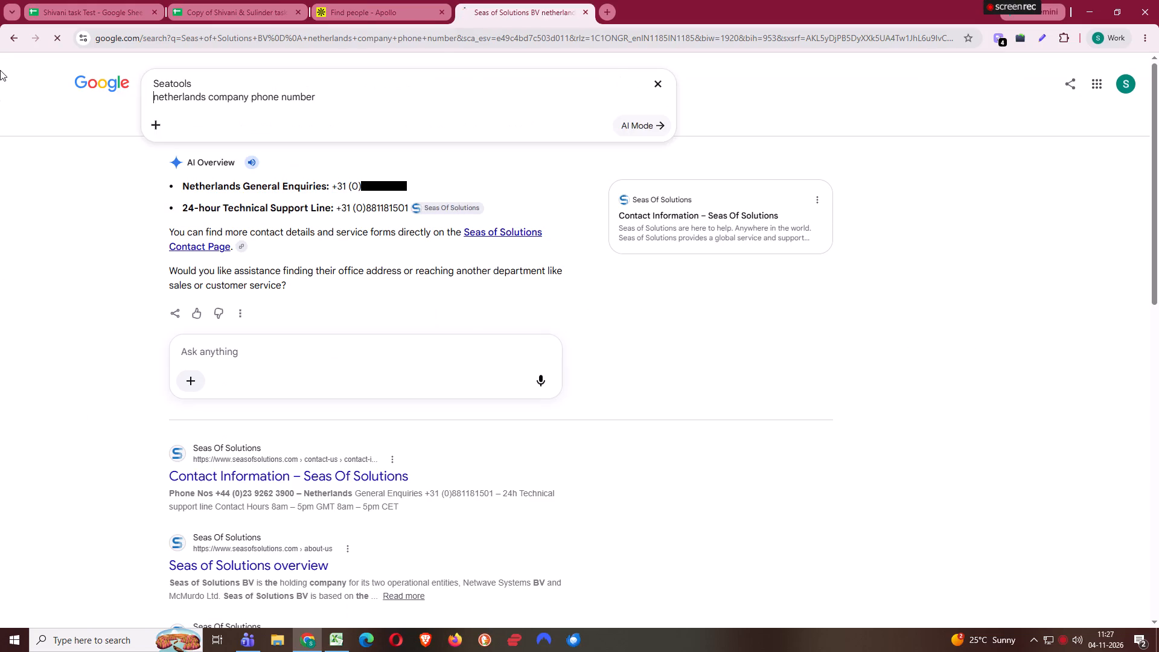
key(Return)
key(Return)
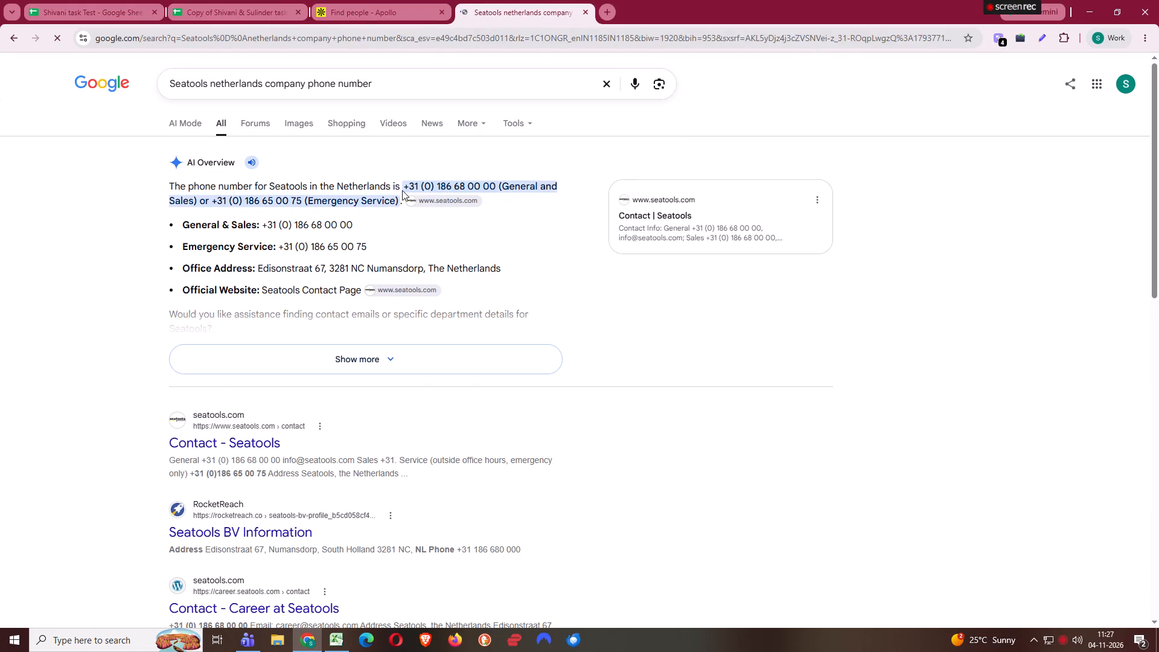
Record Seatools' general and sales phone number from the AI Overview in Excel cell M41 as text, with prefix +31 and without the (0).
drag(436, 183, 494, 187)
key(ctrl+c)
key(ctrl+c)
key(ctrl+c)
key(alt+Tab)
click(549, 126)
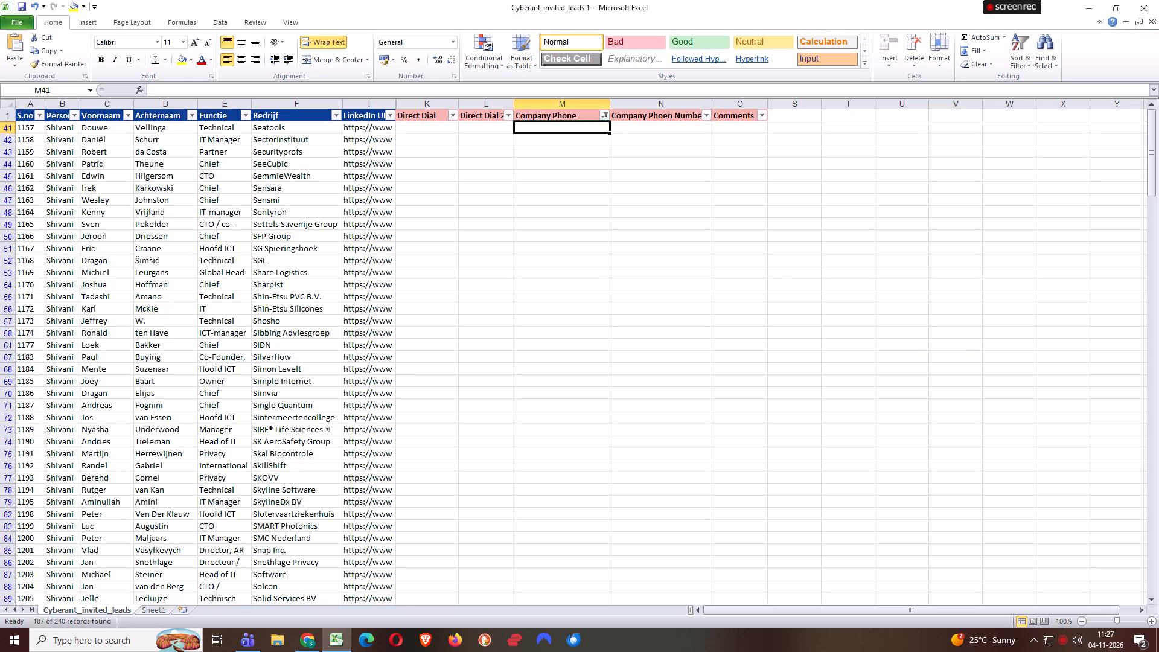
text('+31)
key(space)
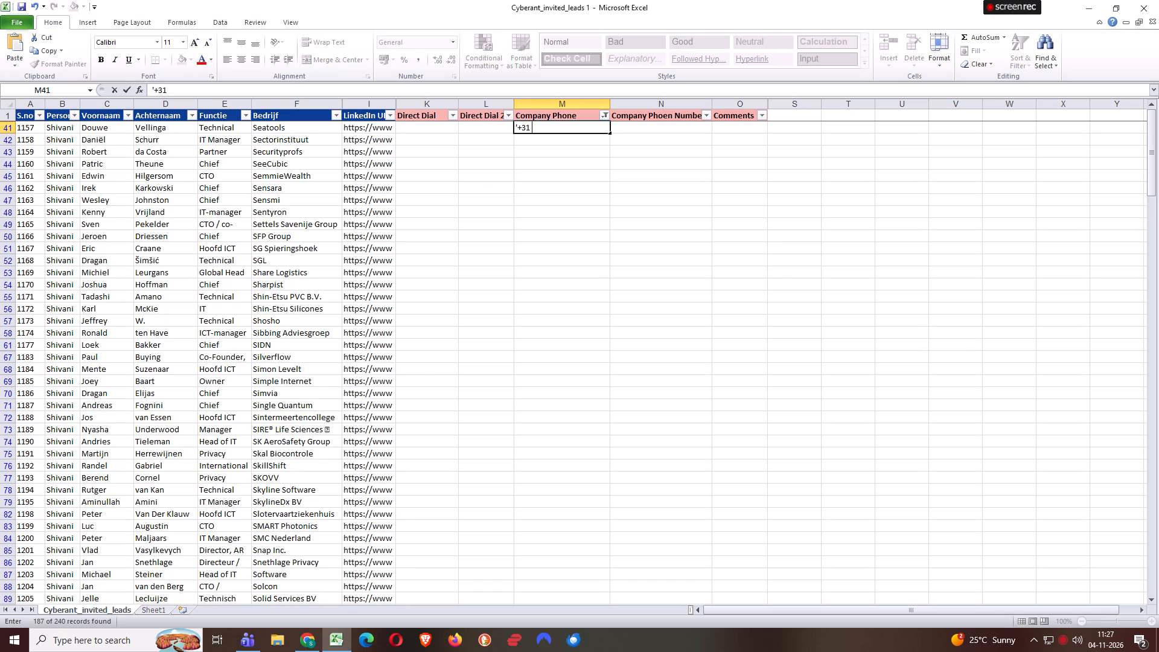
key(ctrl+v)
Copy Sectorinstituut Transport en Logistiek from cell F42 and search Google in Chrome for its Netherlands company phone number.
click(321, 141)
key(ctrl+c)
key(alt+Tab)
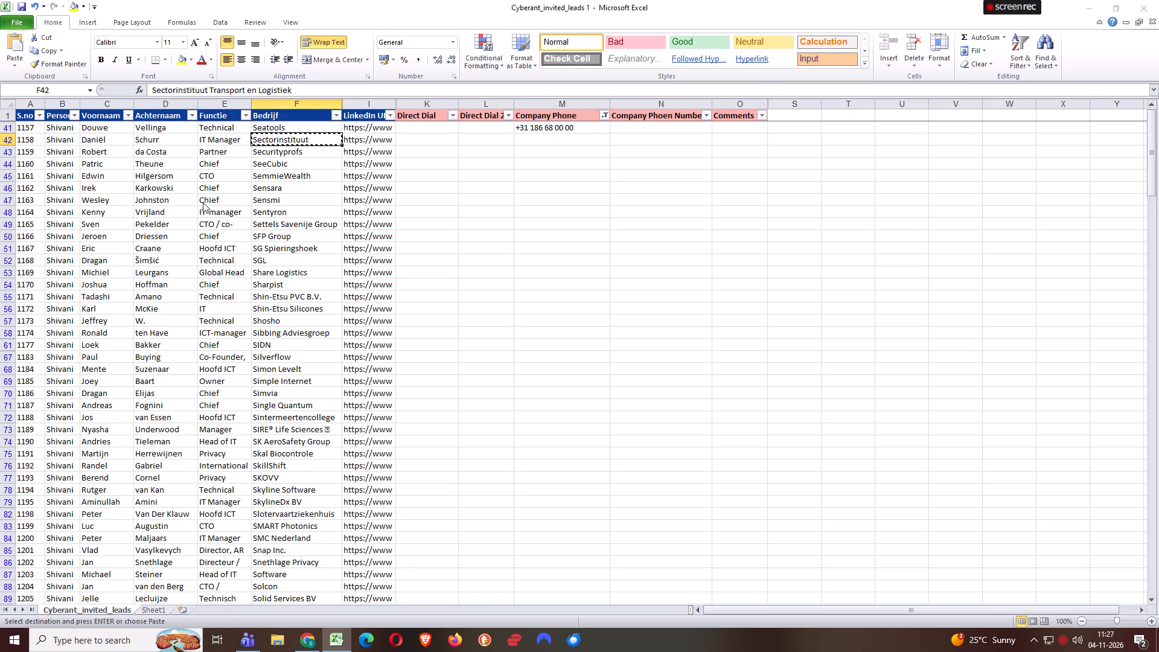
drag(206, 82, 63, 74)
click(63, 74)
key(ctrl+v)
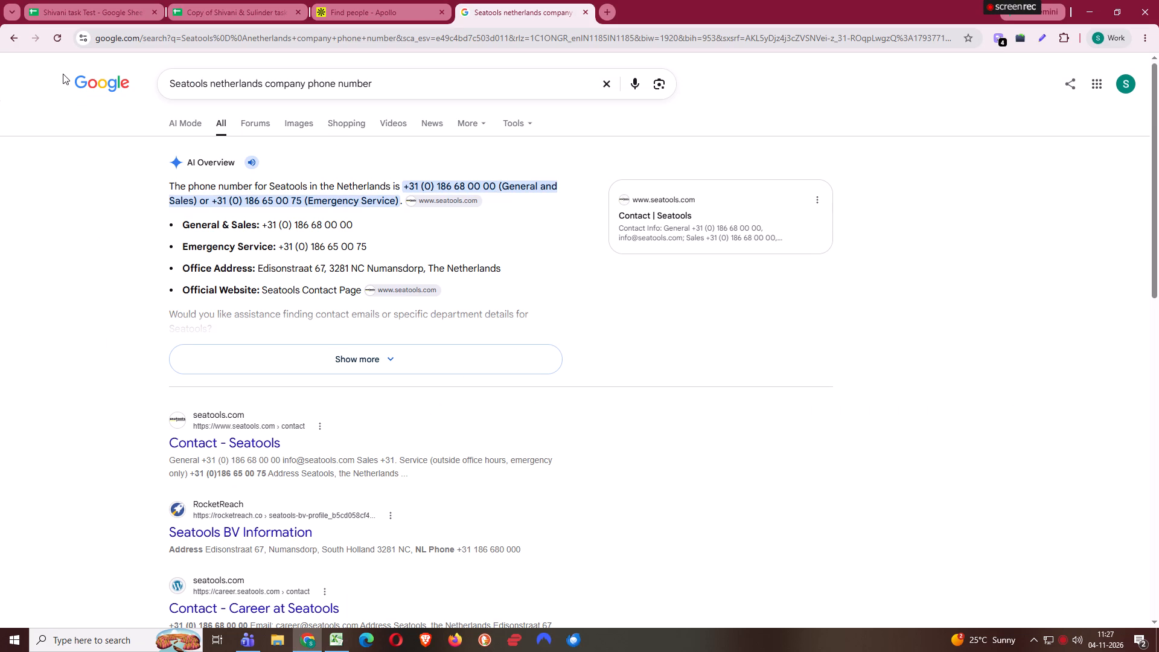
click(195, 83)
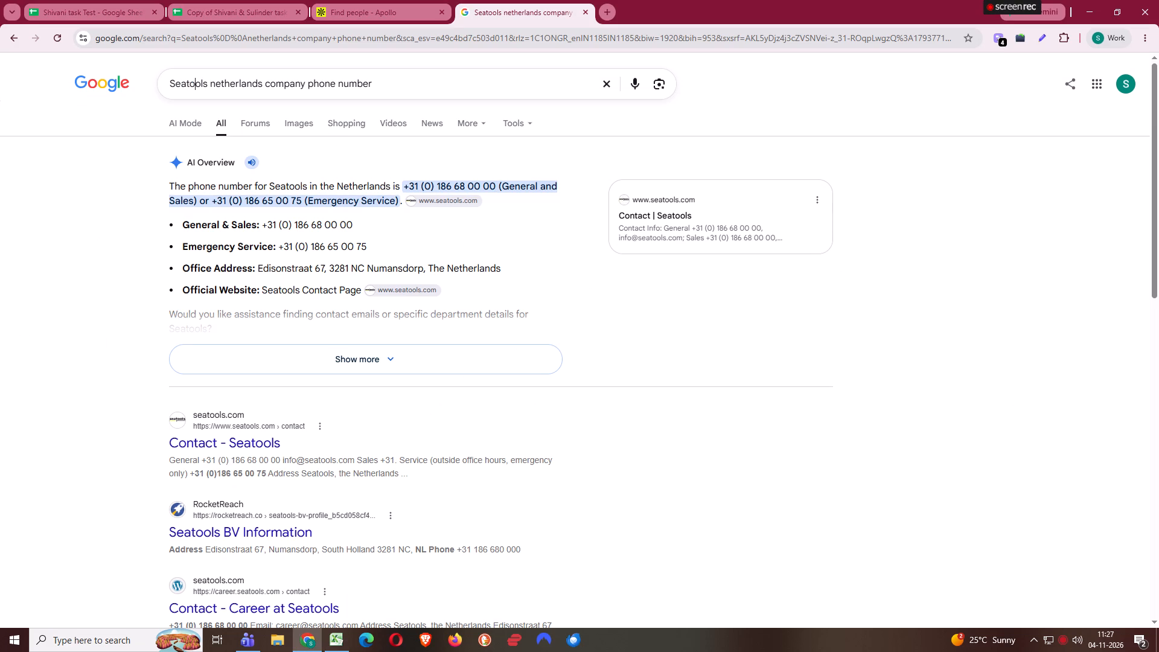
click(195, 83)
key(ctrl+v)
key(Return)
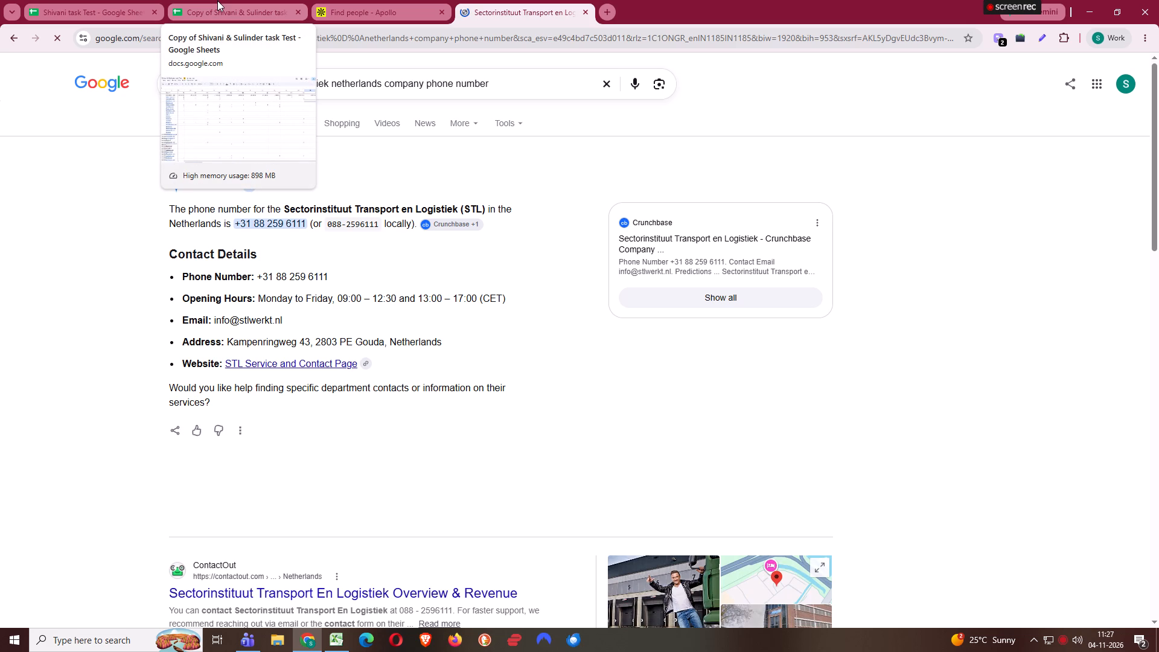
Copy Sectorinstituut Transport en Logistiek's international +31 phone number from the AI Overview into Excel cell M42 as text.
alt+click(269, 216)
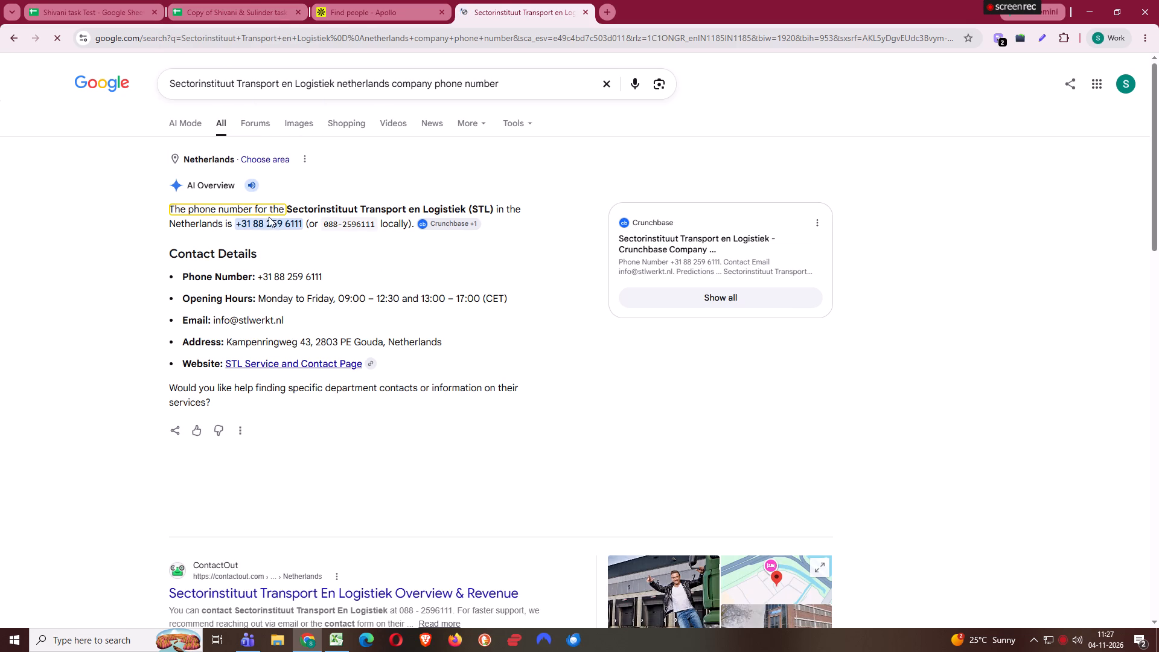
alt+click(269, 220)
key(alt+Tab)
click(572, 132)
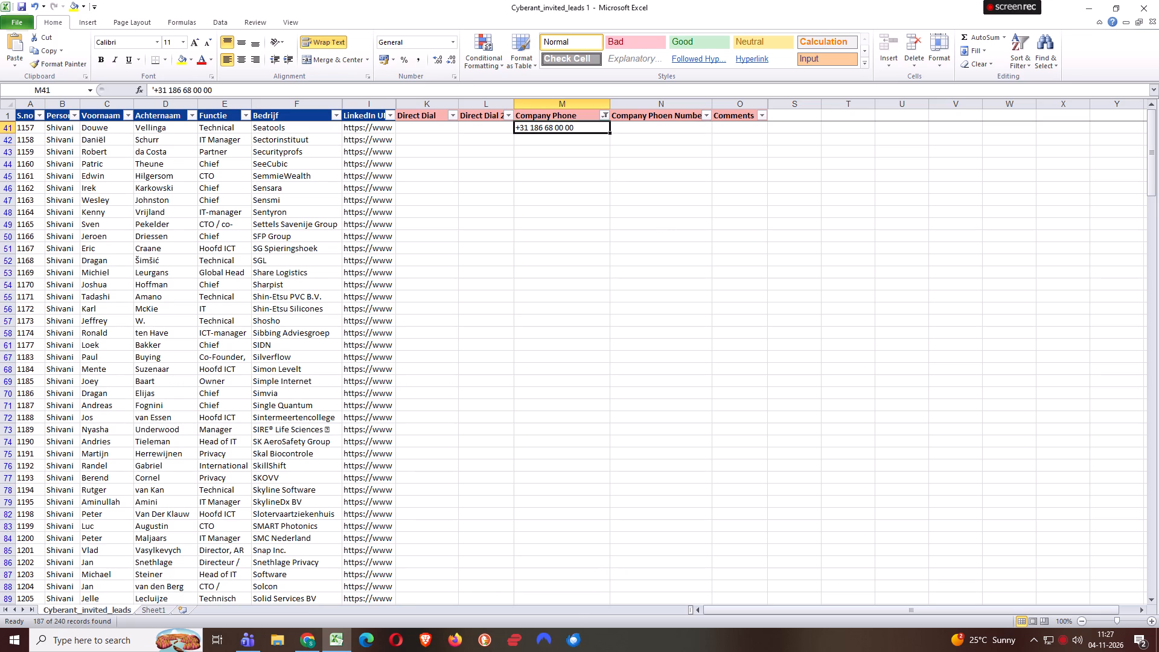
click(566, 134)
click(566, 137)
key(apostrophe)
key(ctrl+v)
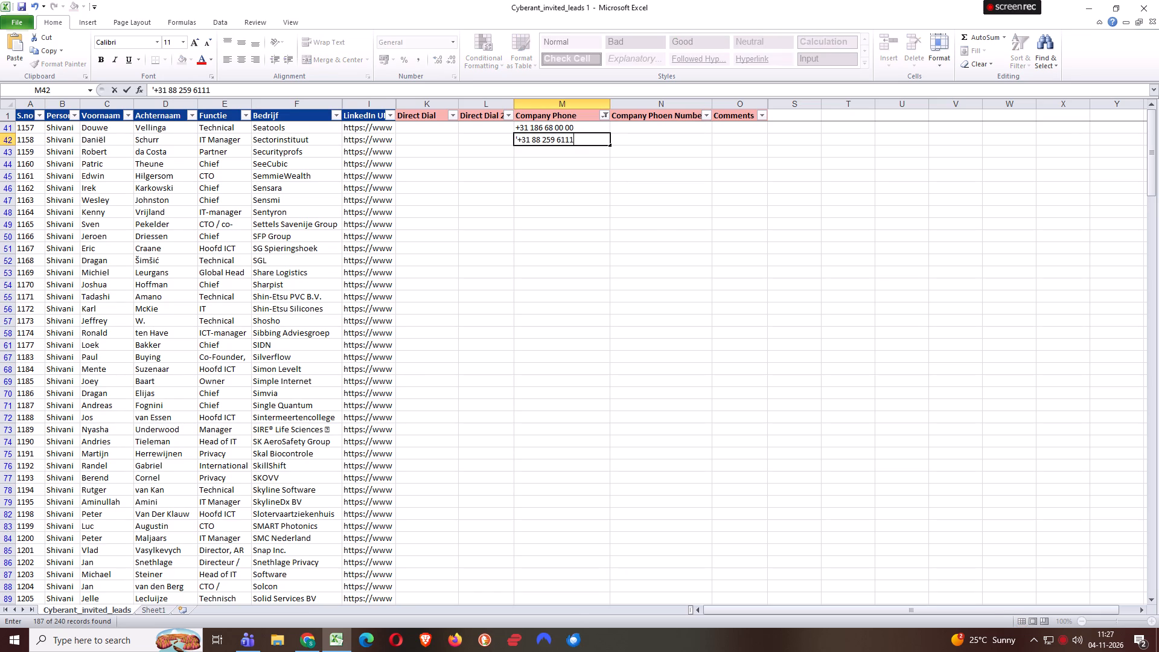
Copy Securityprofs from cell F43 and search Google in Chrome for its Netherlands company phone number.
click(263, 152)
key(ctrl+c)
key(alt+Tab)
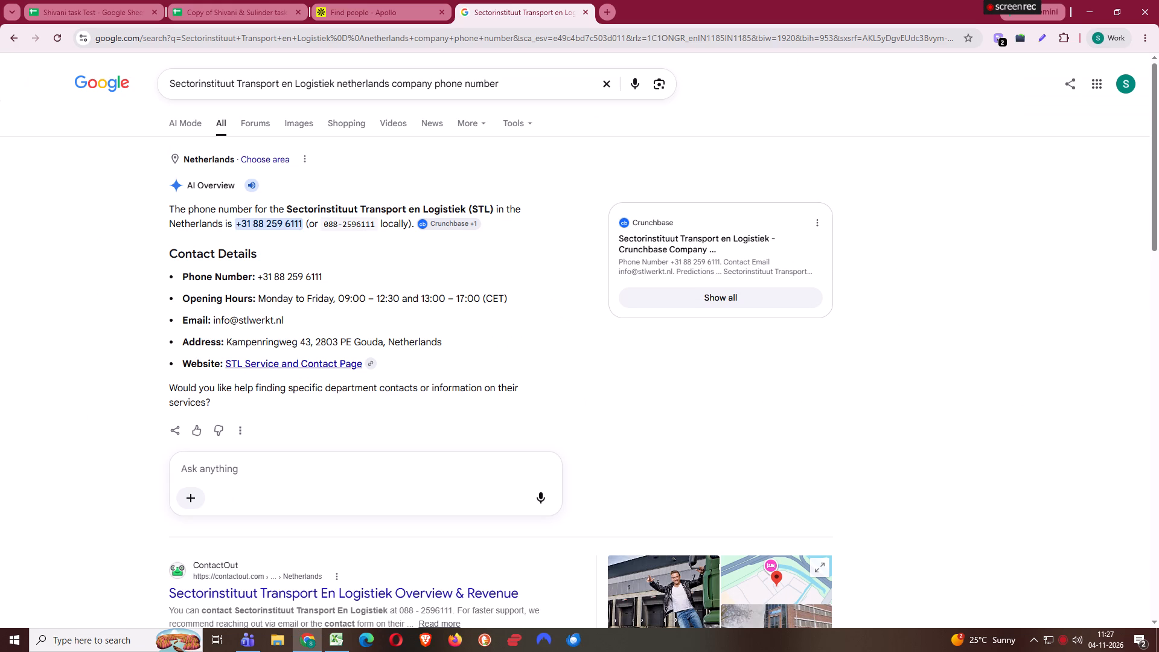
drag(335, 83, 0, 71)
key(ctrl+v)
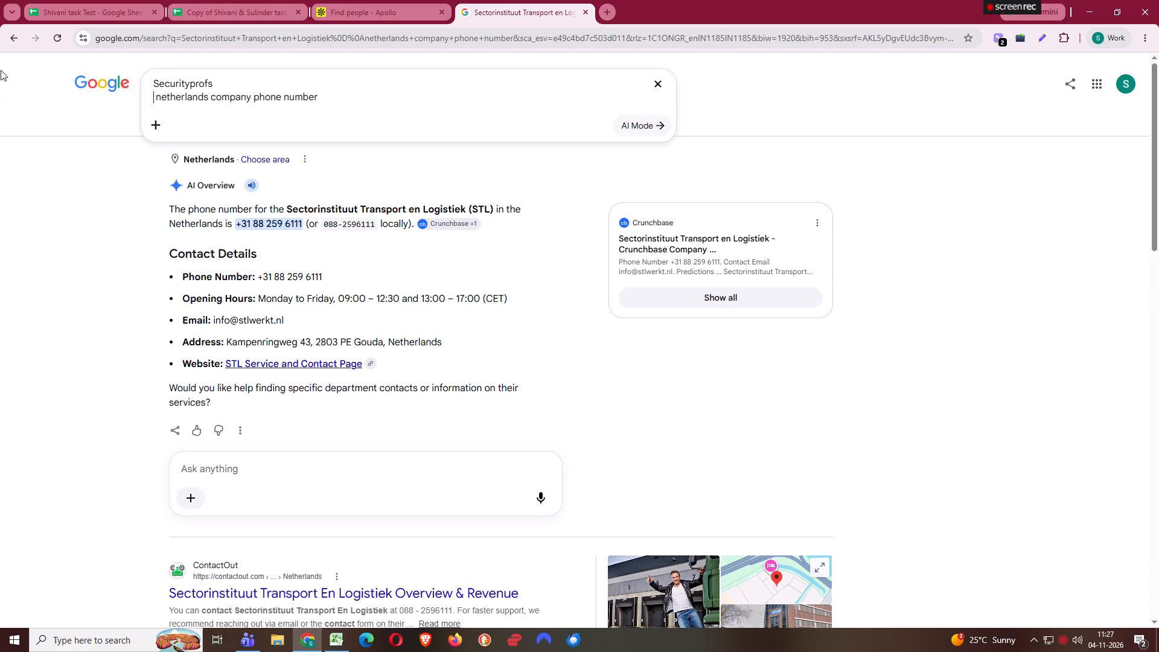
key(Return)
key(Return)
key(Return)
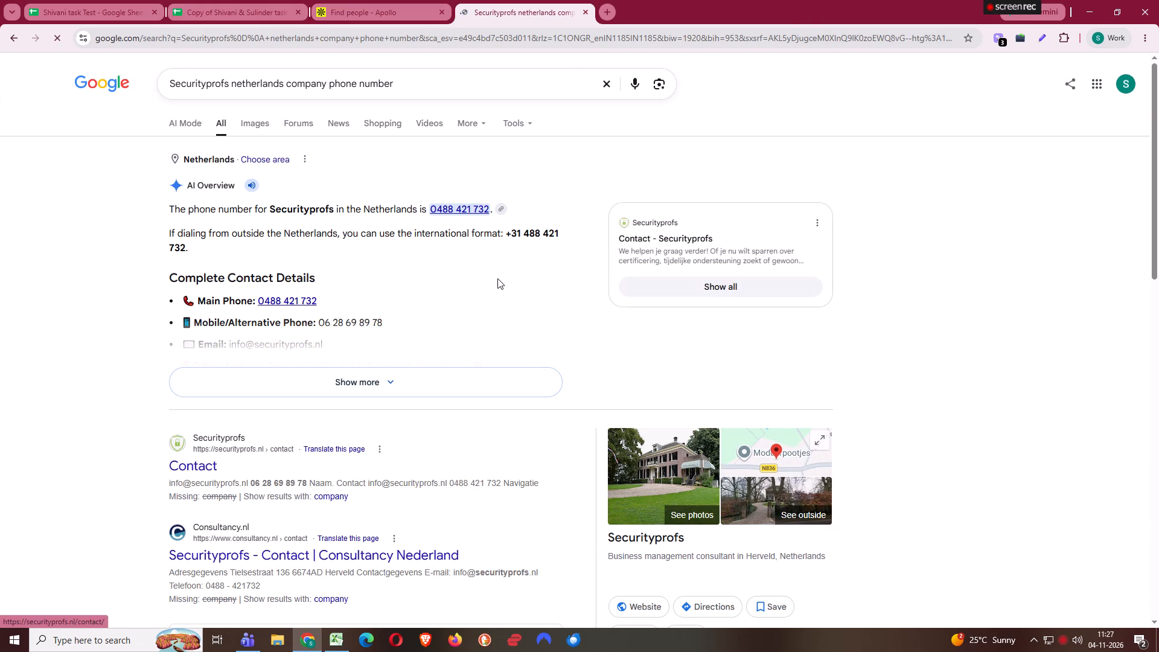
Copy Securityprofs' +31 phone number from its Google business listing into Excel cell M43 as text, dismissing Chrome's request to open Brave.
scroll(421, 308, down, 3)
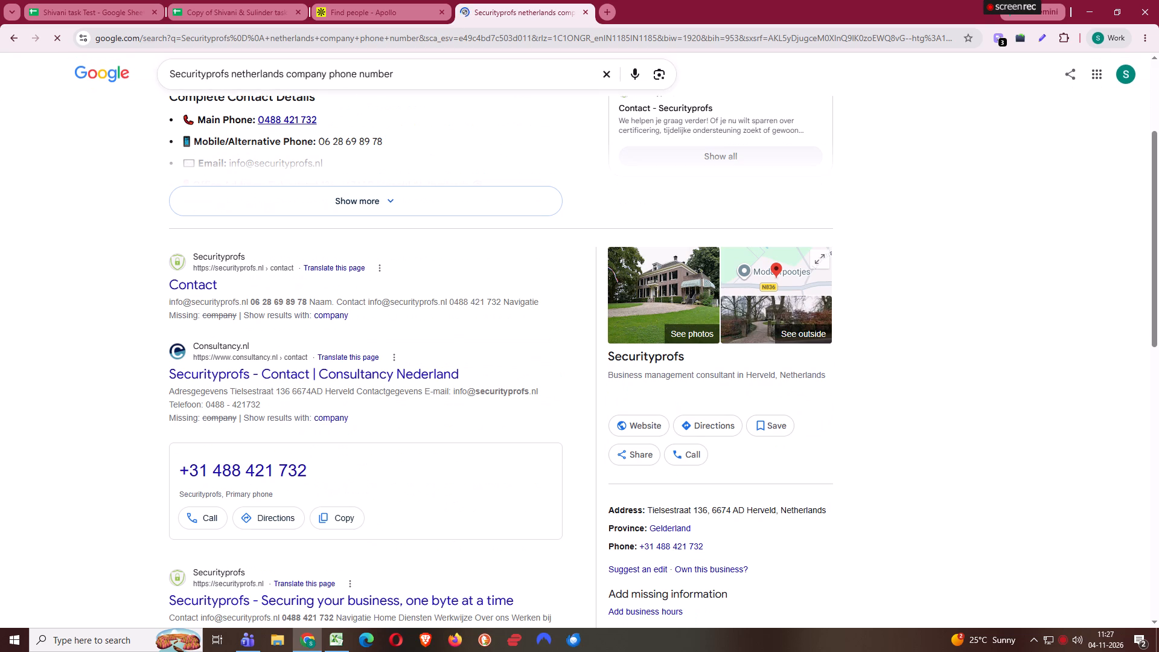
alt+click(678, 545)
key(alt+Tab)
click(543, 153)
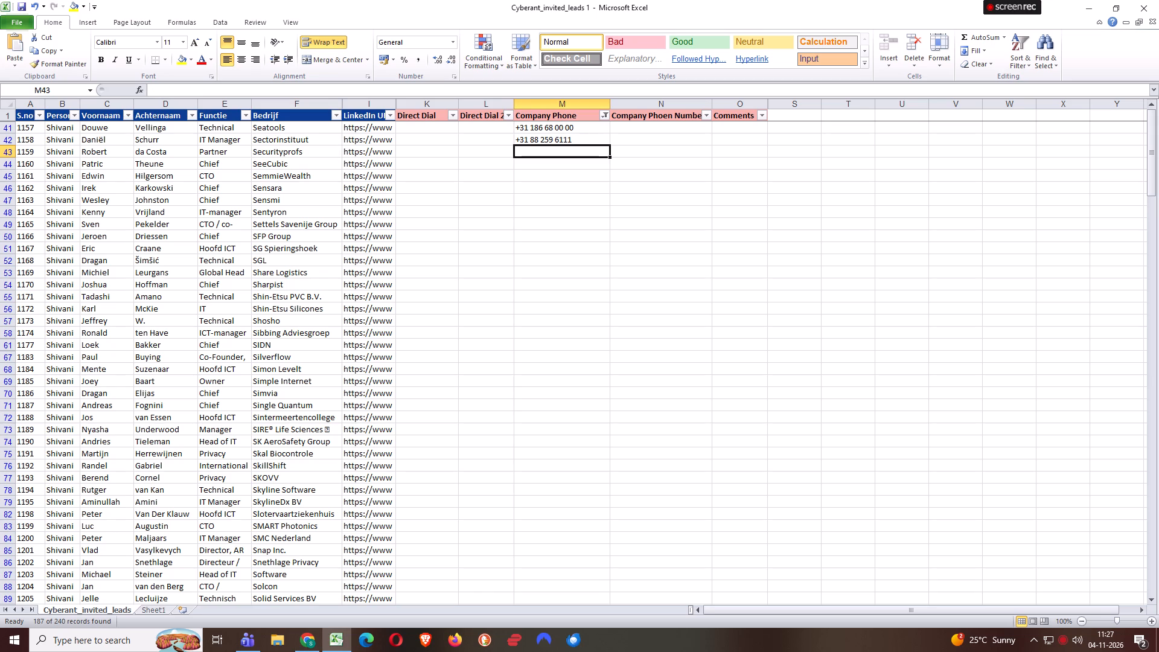
key(apostrophe)
key(ctrl+v)
click(551, 190)
key(alt+Tab)
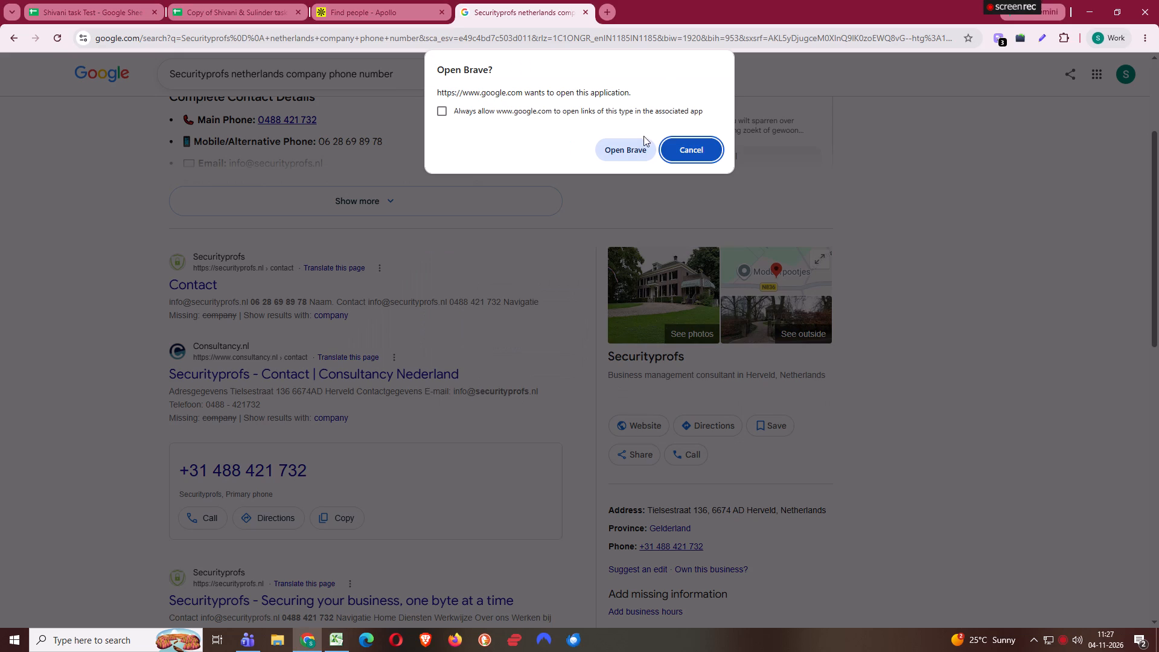
click(701, 145)
key(alt+Tab)
click(555, 266)
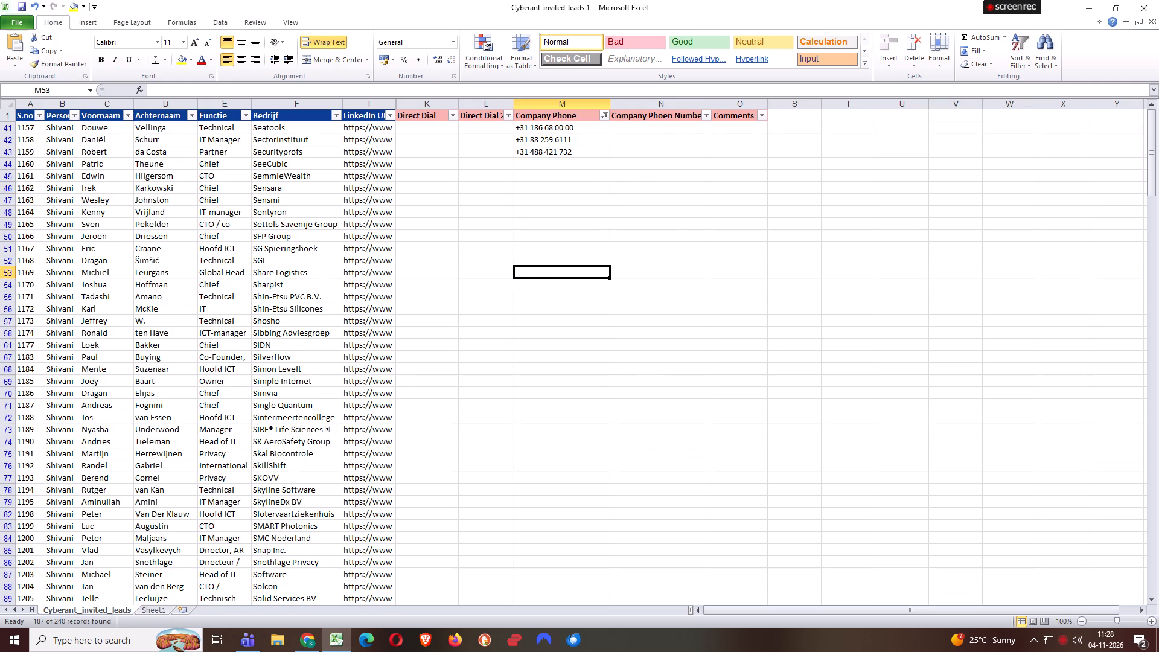
Reapply the Company Phone column's filter so only the rows with an empty company phone are listed.
click(607, 120)
click(694, 338)
Copy SeeCubic from cell F44 and search Google in Chrome for its Netherlands company phone number.
click(294, 129)
key(ctrl+c)
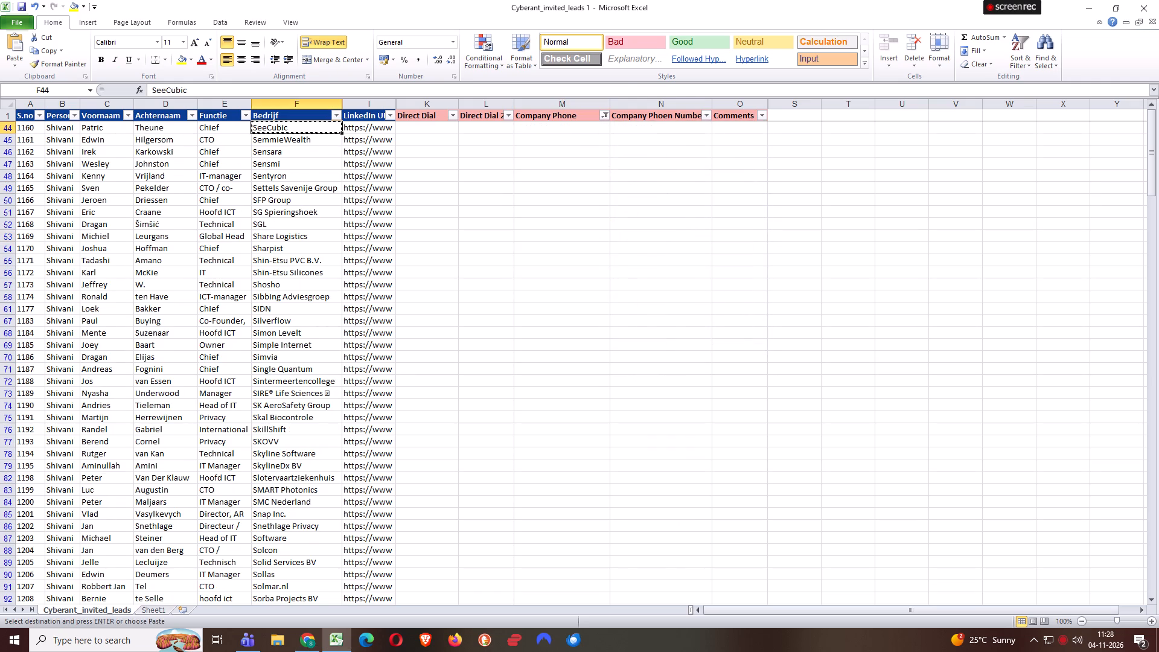
key(alt+Tab)
drag(233, 71, 0, 53)
key(ctrl+v)
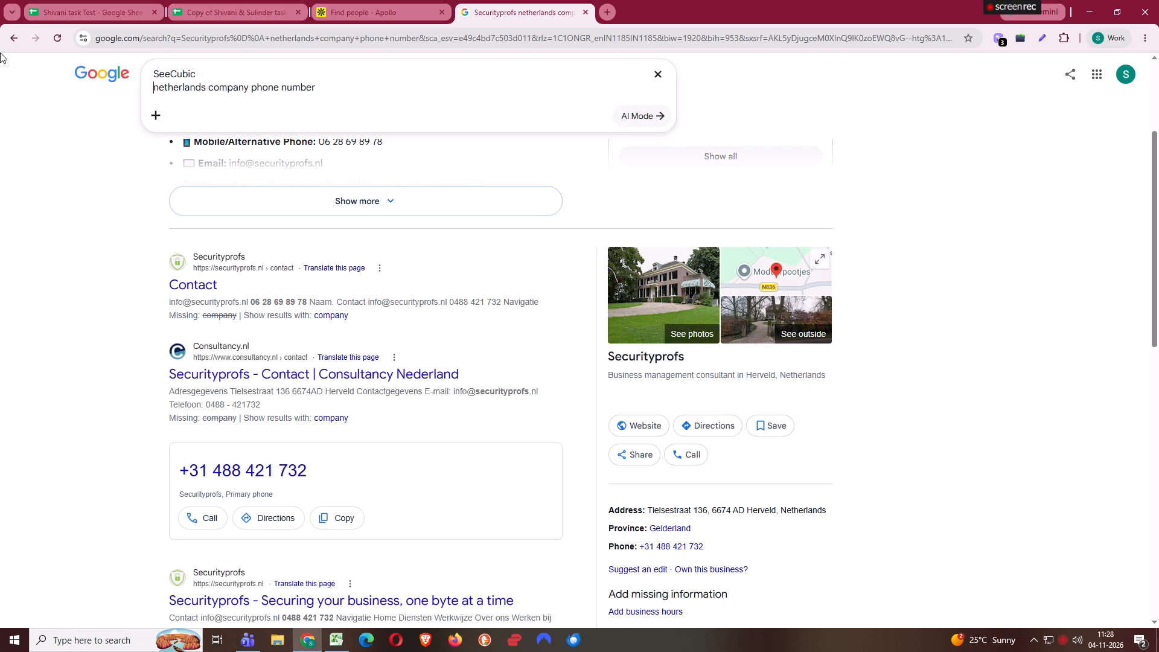
key(Return)
key(Return)
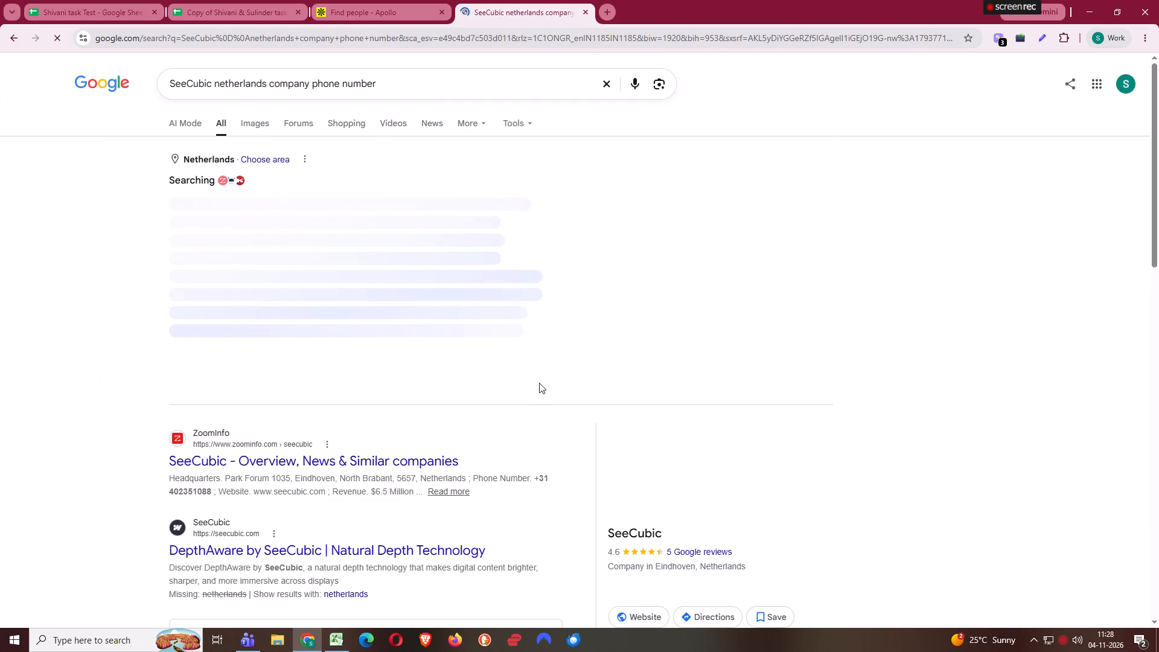
Copy SeeCubic's +31 phone number from its Google business listing into Excel cell M44 as text.
scroll(427, 313, down, 6)
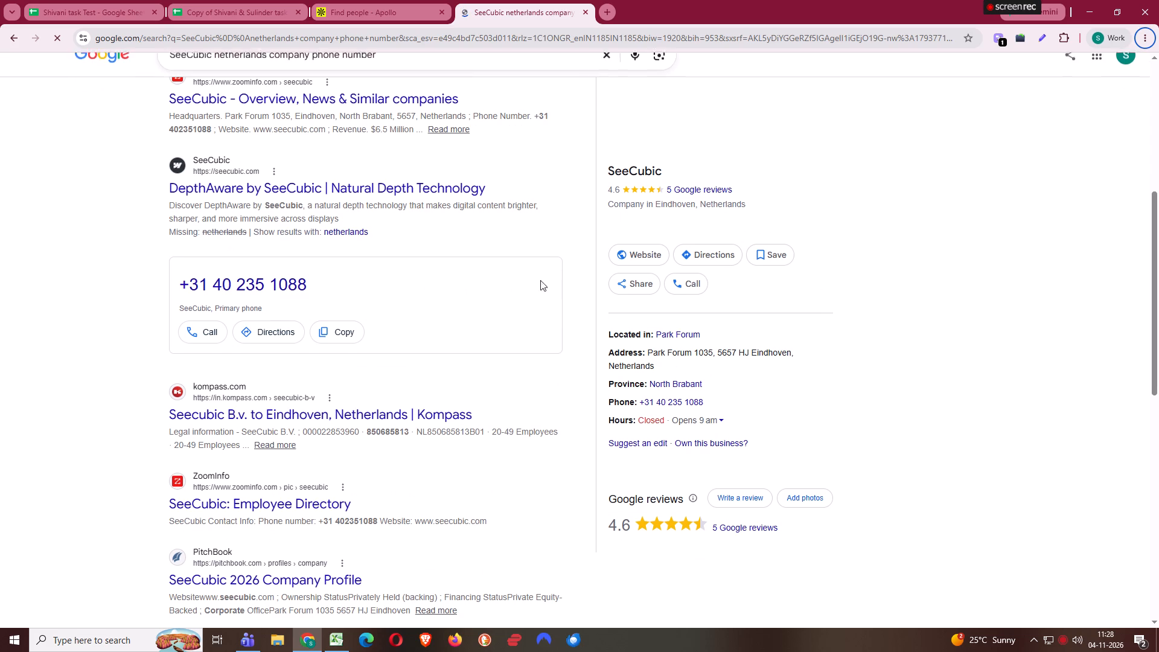
alt+double_click(677, 403)
key(alt+Tab)
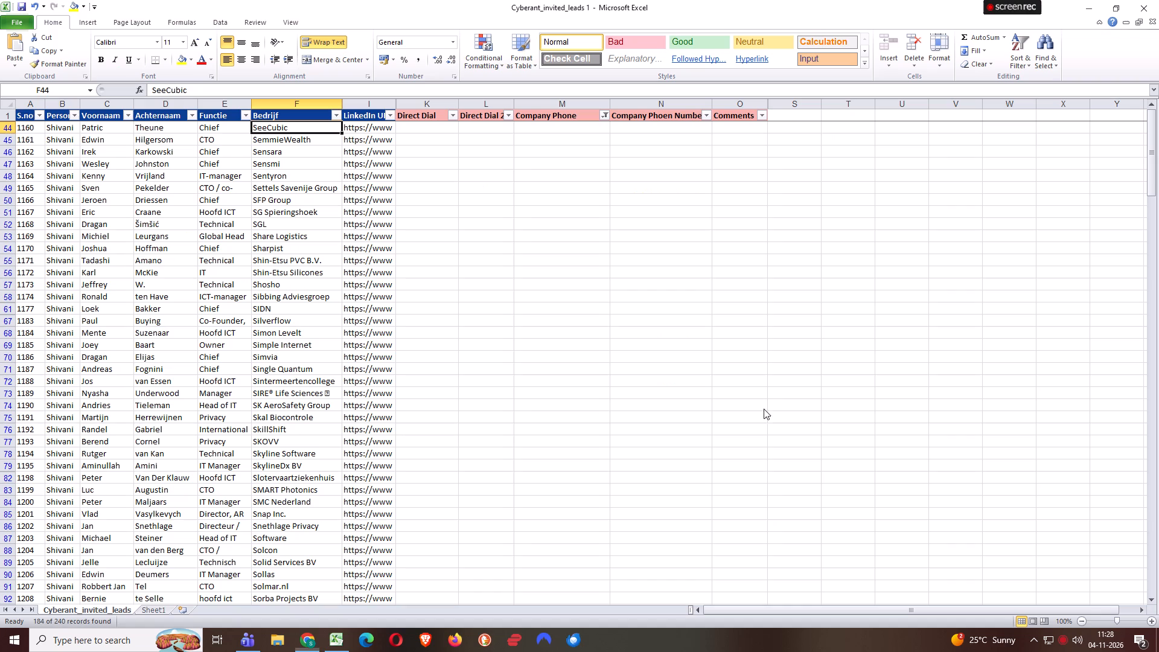
click(548, 132)
key(apostrophe)
key(ctrl+v)
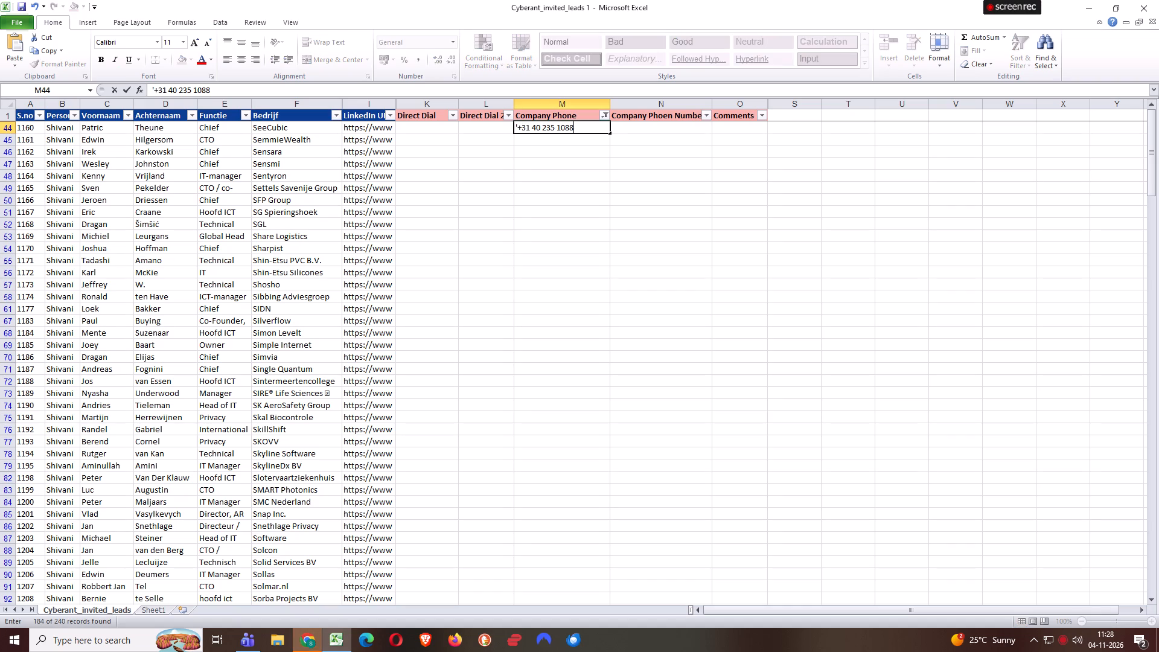
Copy SemmieWealth from cell F45 and search Google in Chrome for its Netherlands company phone number, dismissing the request to open Brave.
click(272, 142)
key(ctrl+c)
key(alt+Tab)
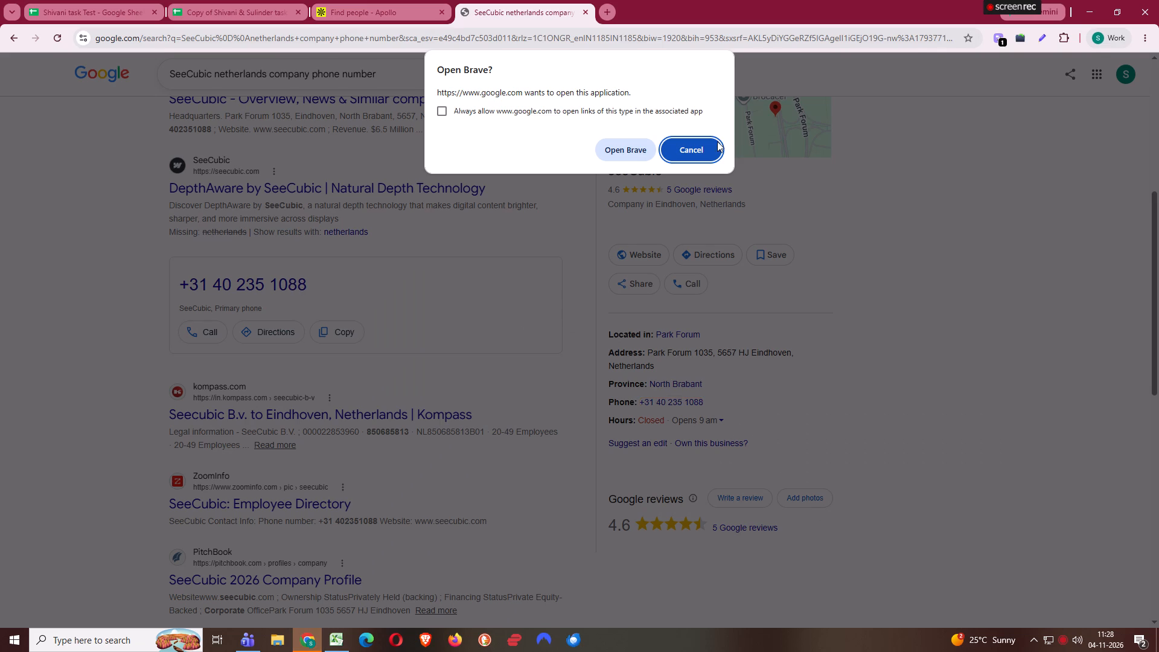
click(714, 142)
scroll(355, 175, up, 7)
drag(215, 85, 0, 62)
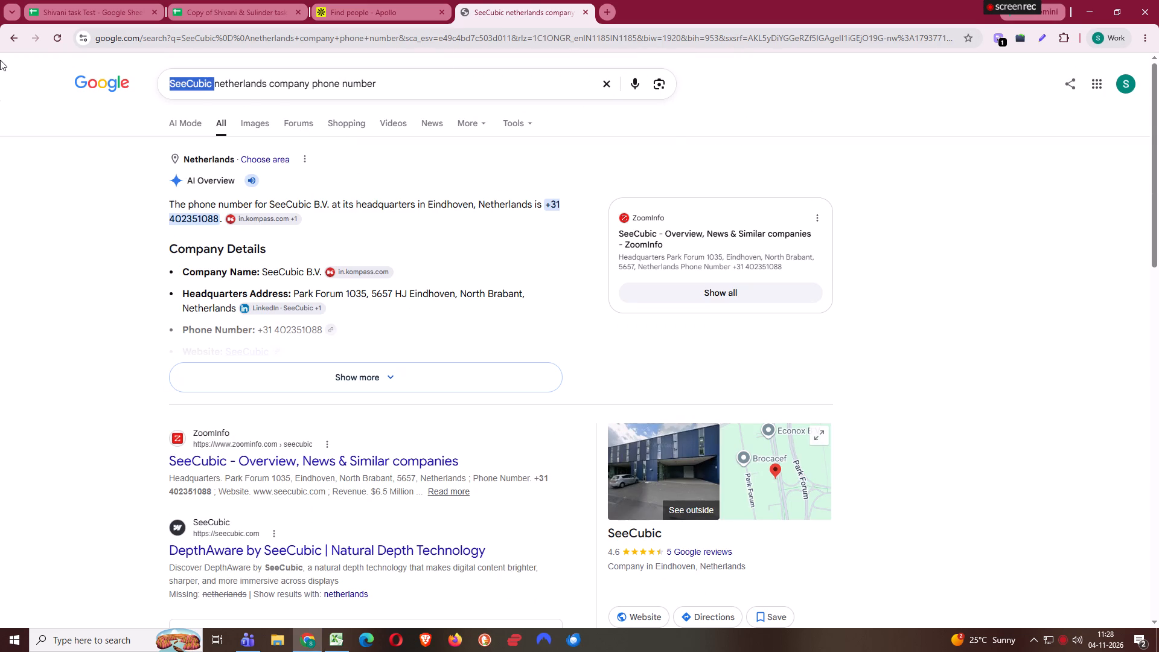
key(ctrl+v)
key(Return)
key(Return)
Copy SemmieWealth's +31 phone number from its Google business listing into Excel cell M45 as text.
scroll(548, 386, down, 5)
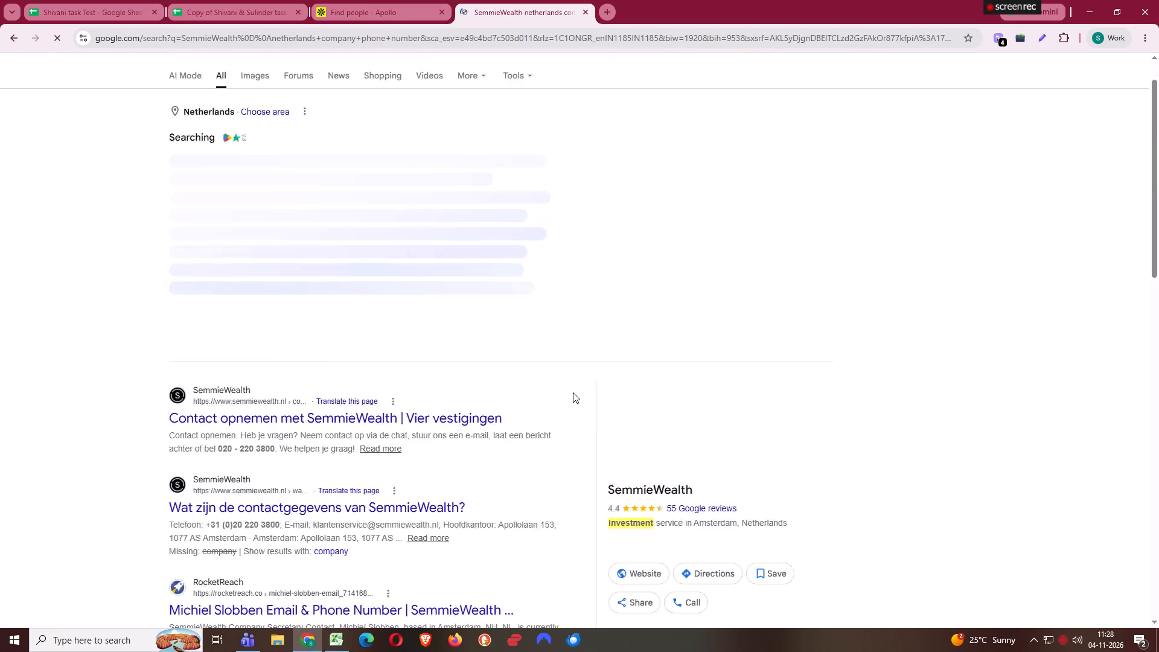
scroll(573, 392, down, 1)
alt+click(674, 390)
key(alt+Tab)
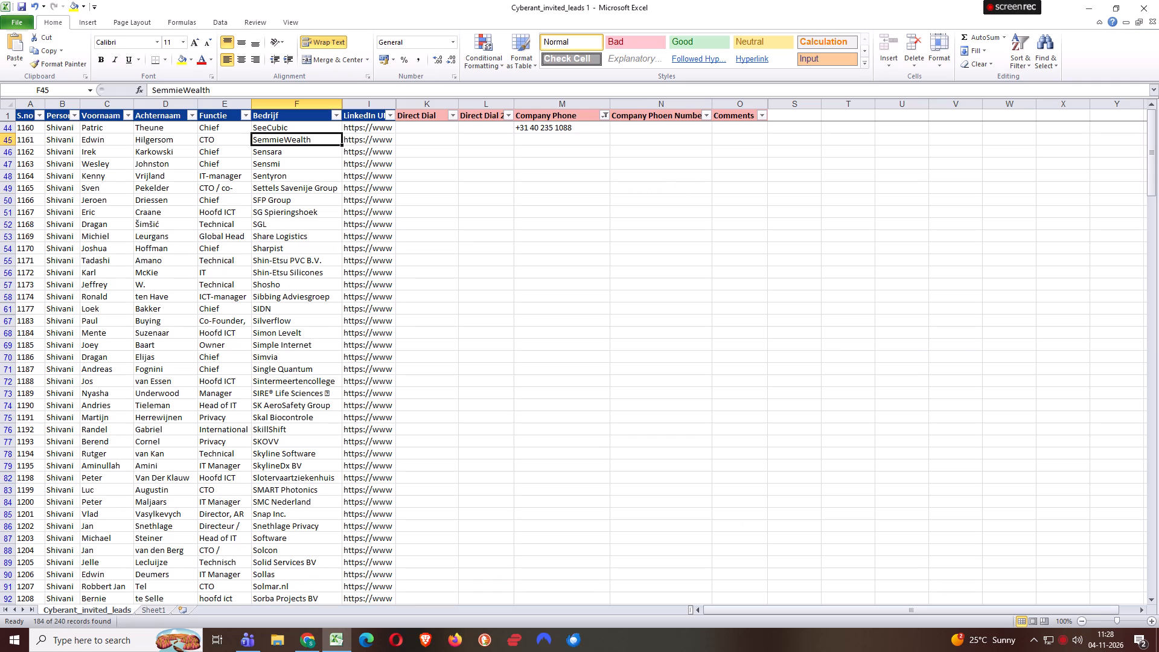
click(575, 147)
key(Up)
key(apostrophe)
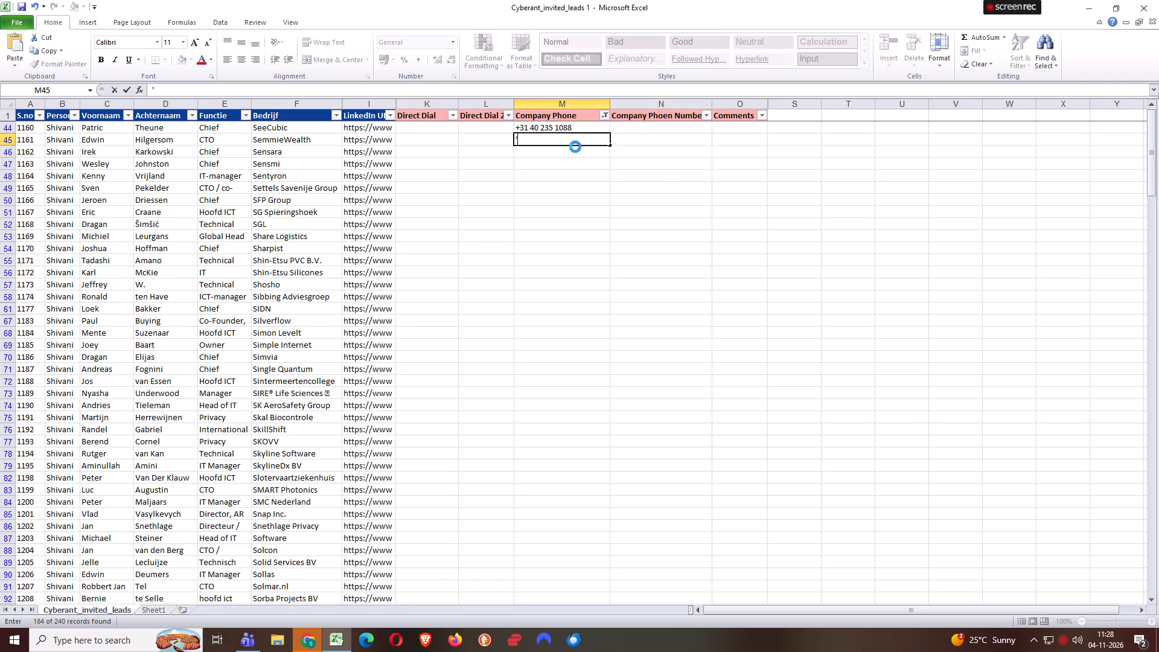
key(ctrl+v)
click(558, 268)
Reapply the Company Phone column's filter so only the rows with an empty company phone are listed.
click(601, 118)
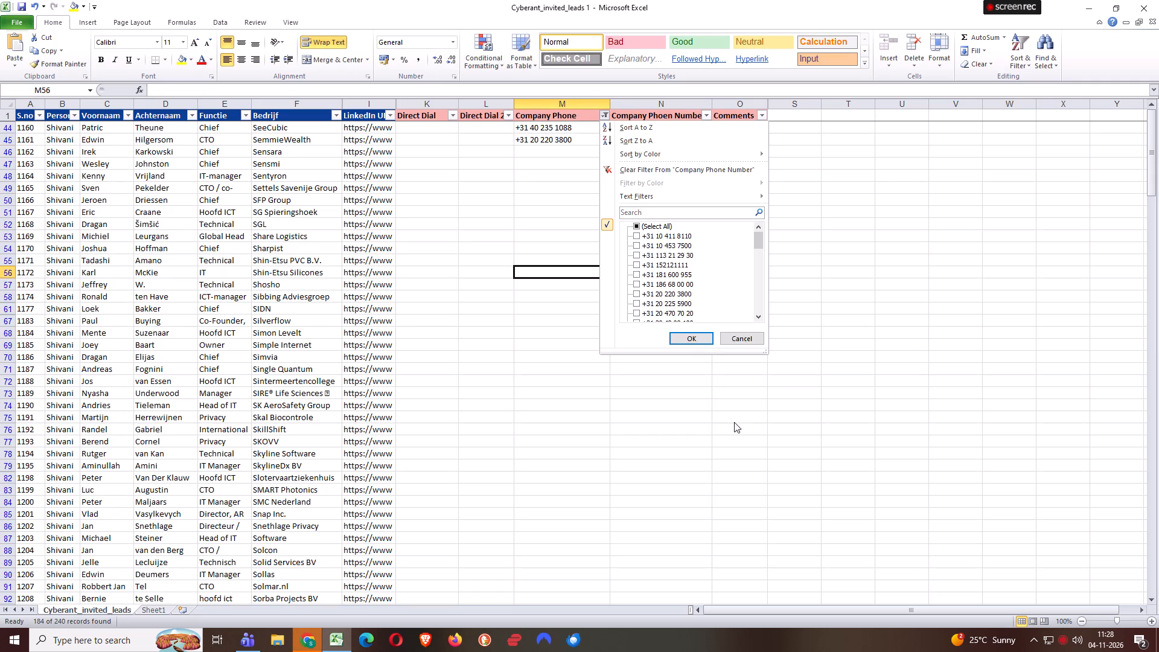
click(704, 339)
click(617, 397)
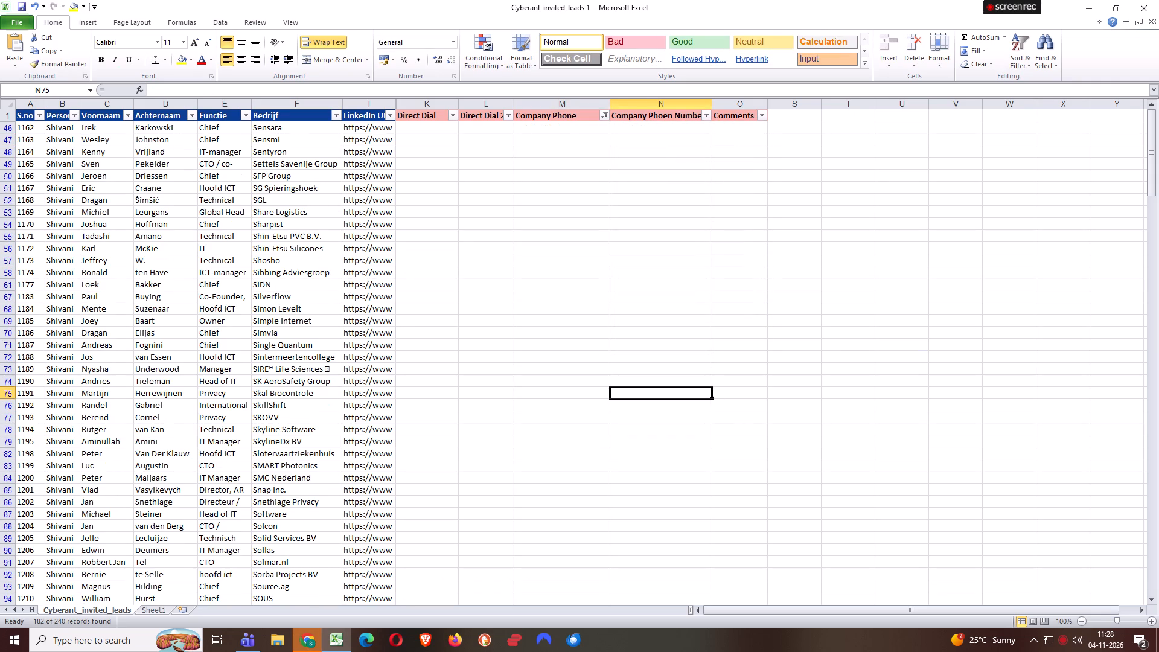
Save the Cyberant_invited_leads workbook.
key(ctrl+s)
key(ctrl+s)
key(ctrl+s)
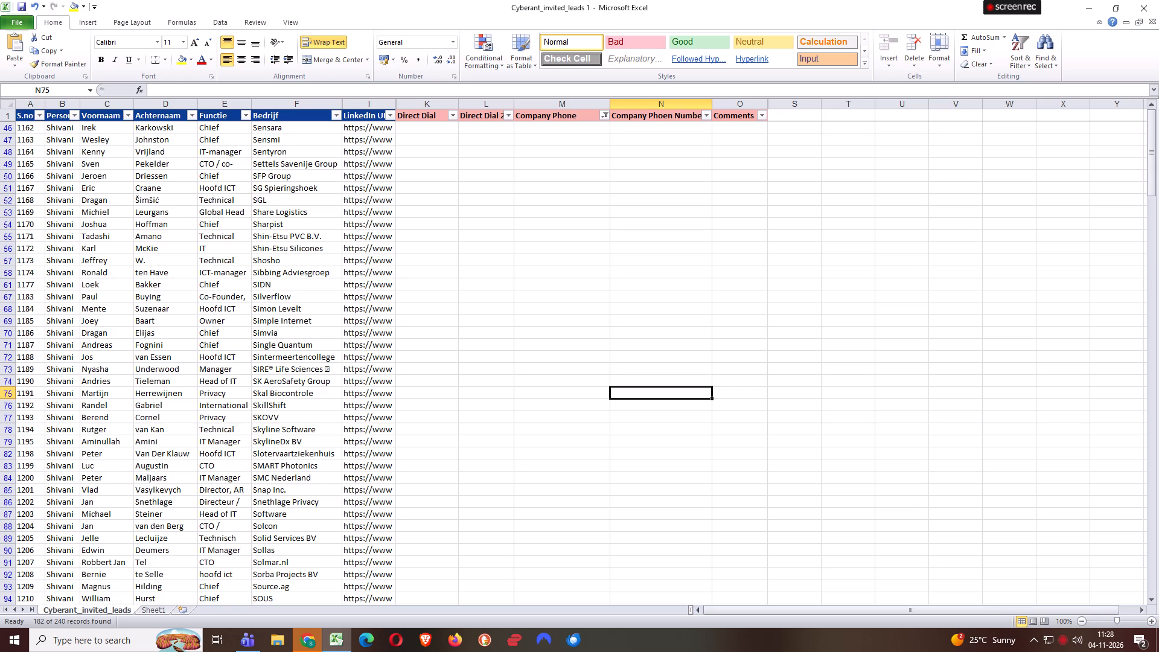
key(ctrl+s)
key(ctrl+s)
key(ctrl+s)
click(617, 289)
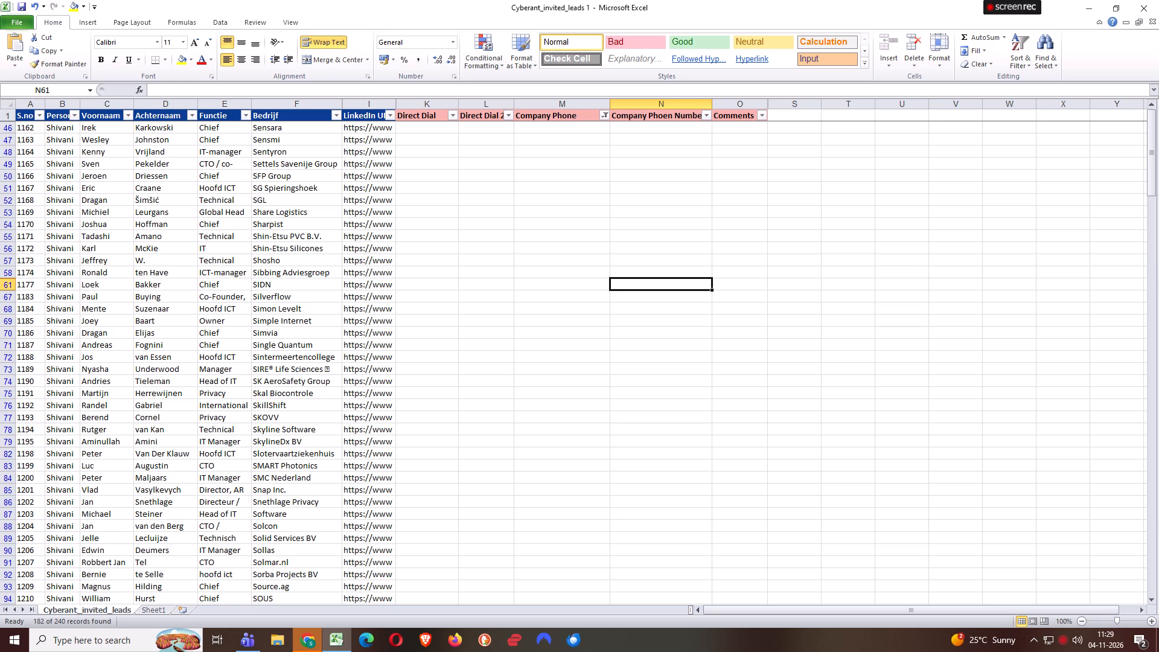
Copy Sensara from cell F46 and search Google in Chrome for its Netherlands company phone number, dismissing the request to open Brave.
click(305, 126)
key(ctrl+c)
key(alt+Tab)
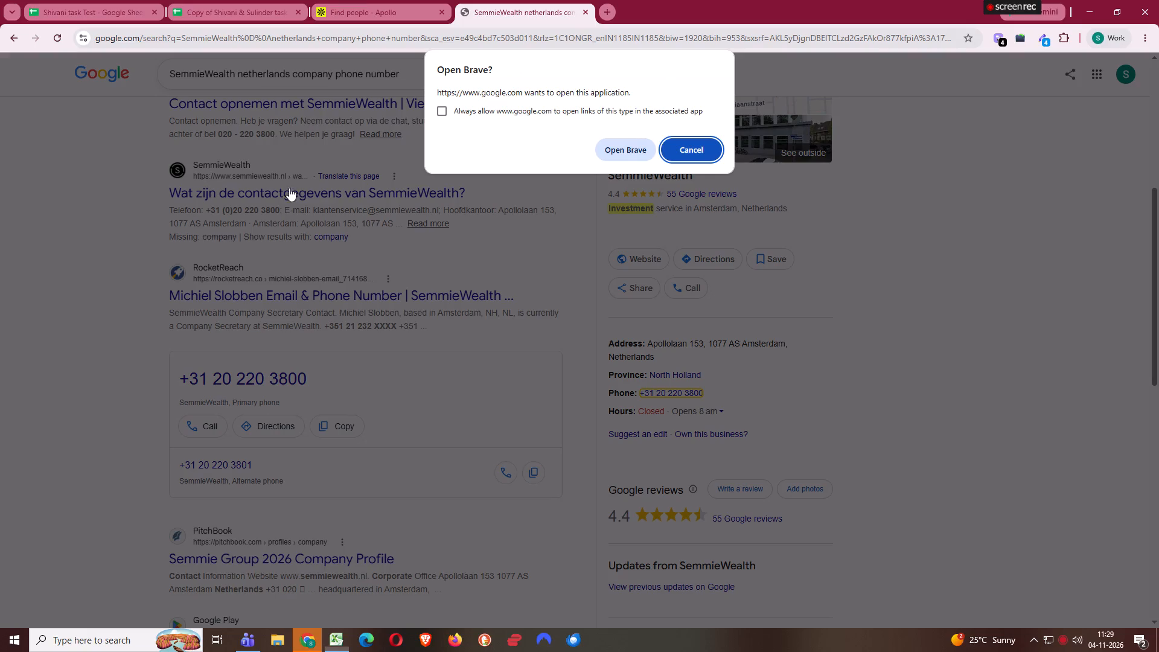
click(712, 155)
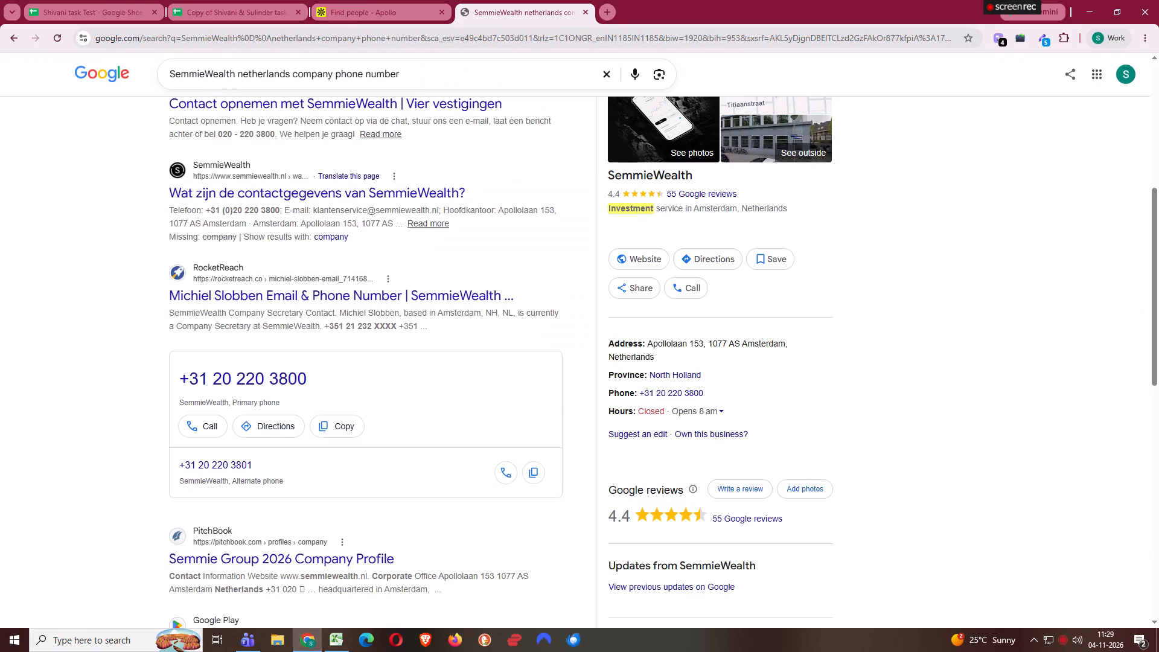
drag(238, 72, 0, 48)
key(ctrl+v)
key(Return)
key(Return)
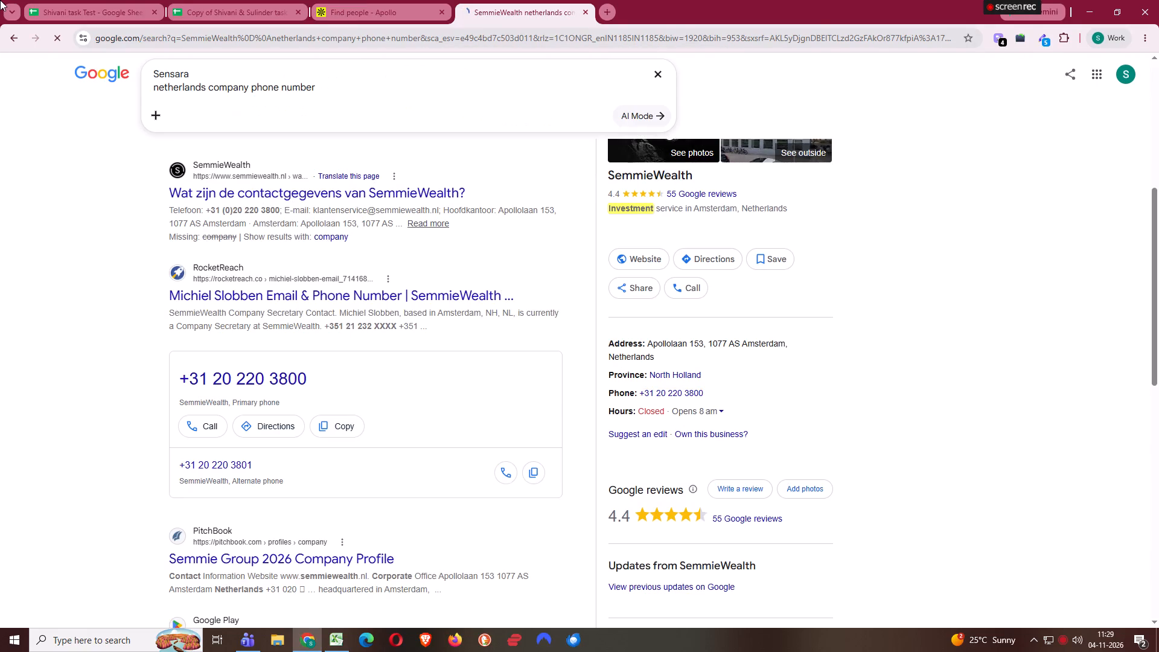
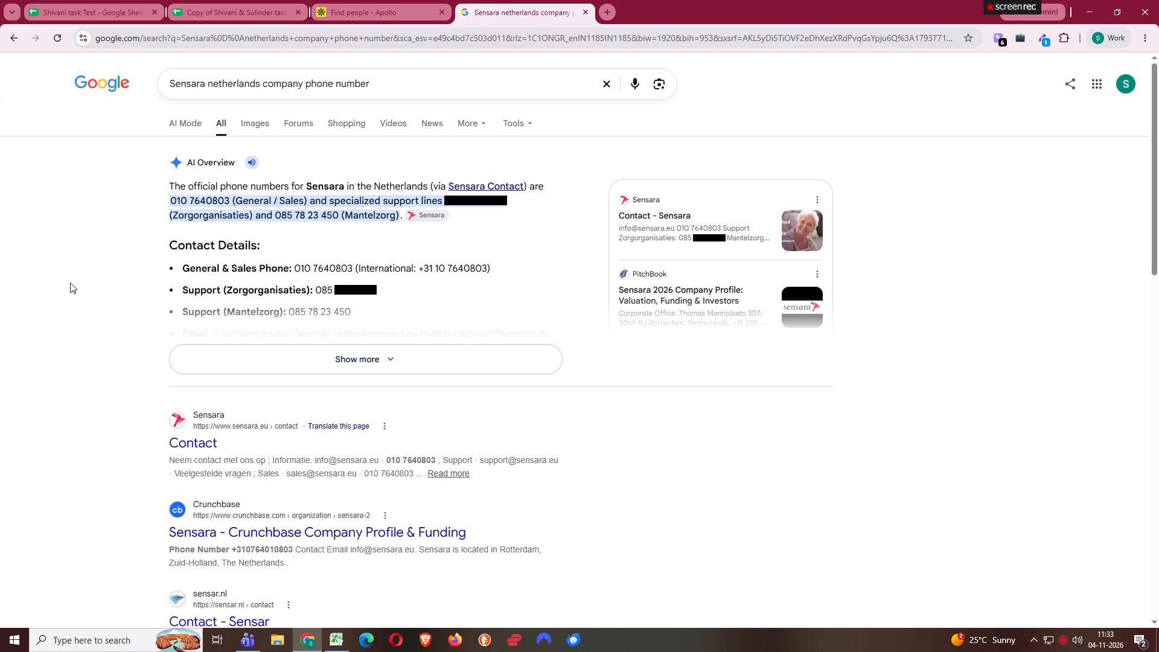
Copy Sensara's Zorgorganisaties support number from the Google AI Overview into Excel cell M46 with a +31 prefix.
key(alt+Tab)
key(alt+Tab)
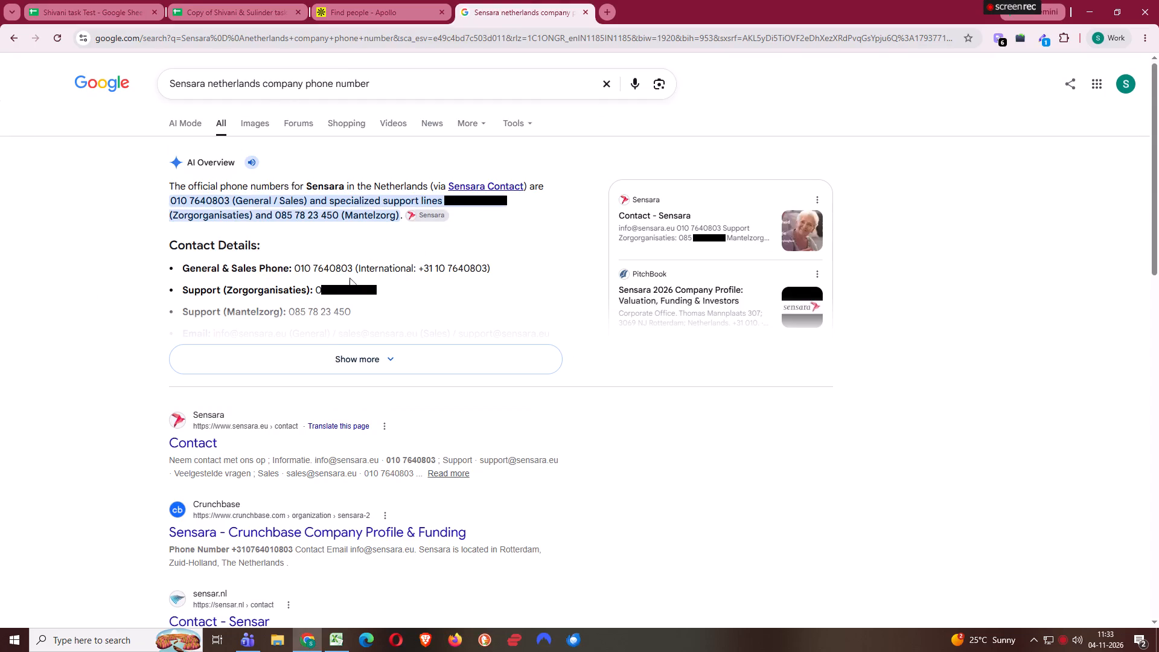
drag(451, 204, 511, 200)
key(ctrl+c)
key(ctrl+c)
key(ctrl+c)
key(ctrl+c)
key(ctrl+c)
key(ctrl+c)
key(alt+Tab)
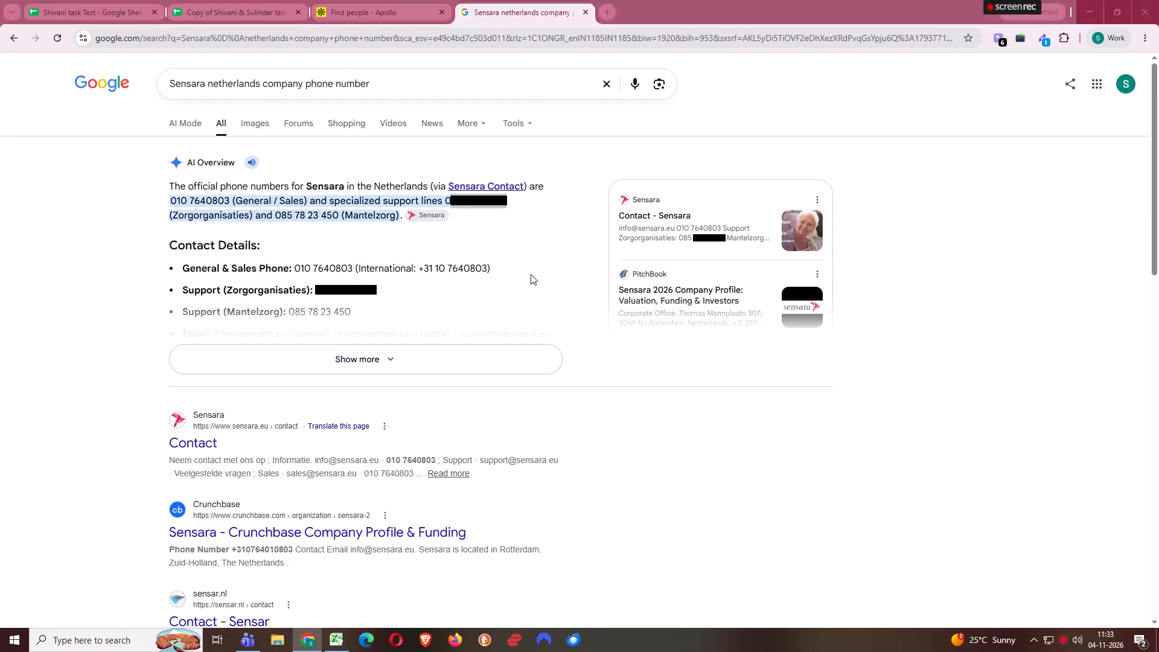
click(541, 123)
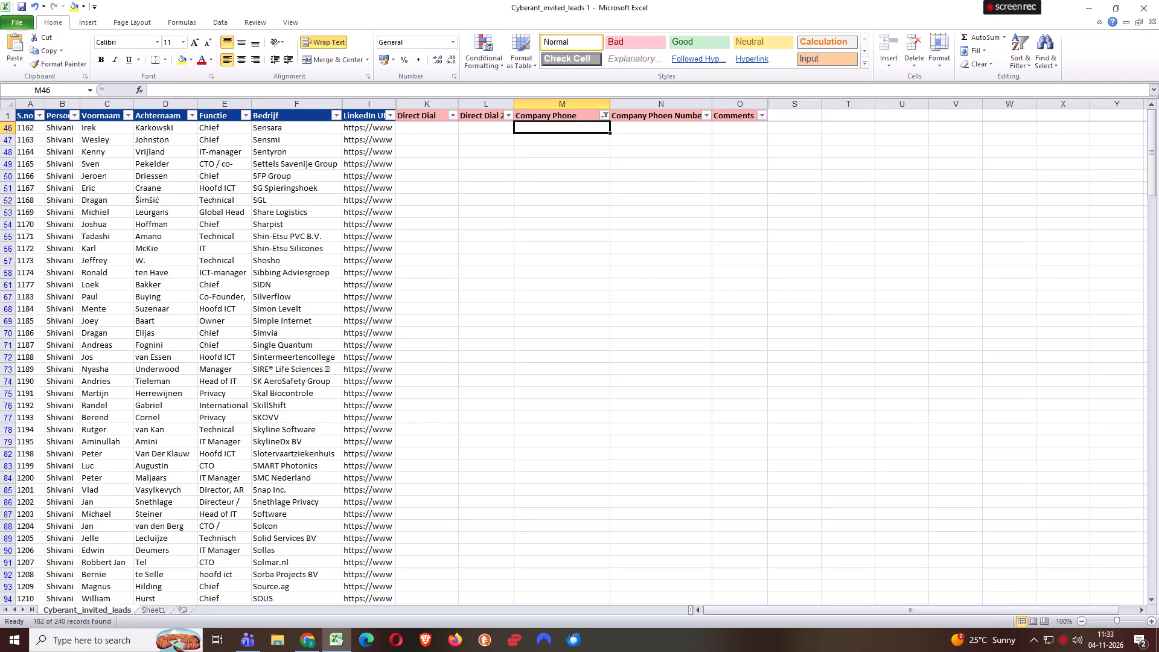
text(+31)
key(space)
key(ctrl+v)
scroll(542, 122, up, 2)
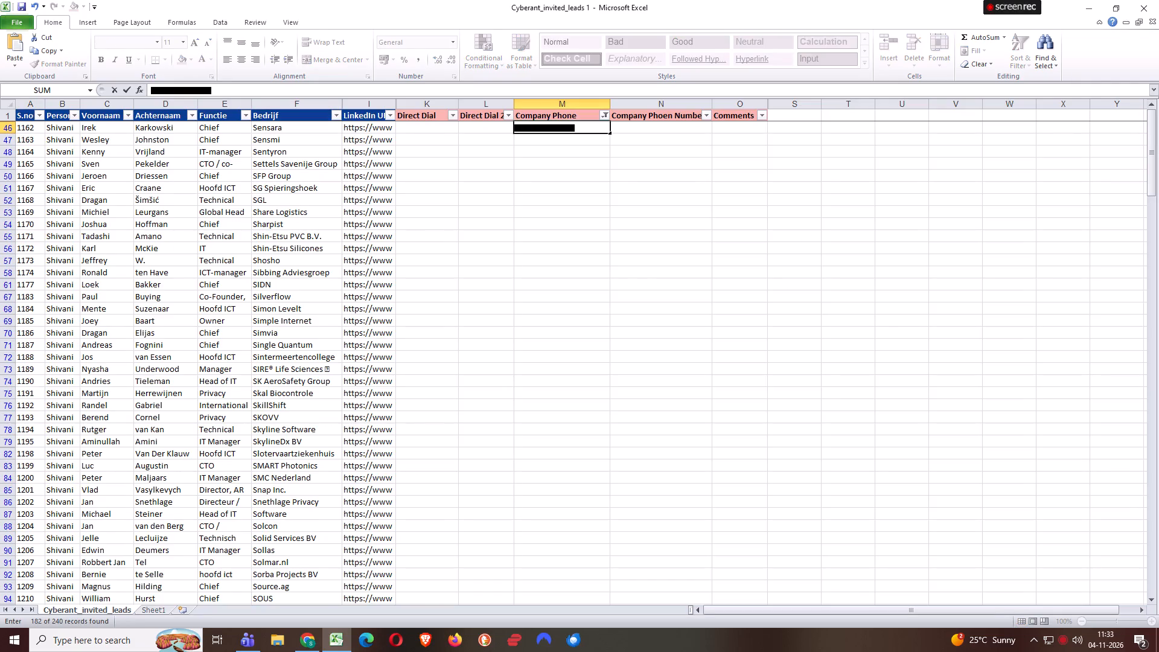
Dismiss the formula error messages and store the phone number in cell M46 as text.
click(606, 115)
click(627, 444)
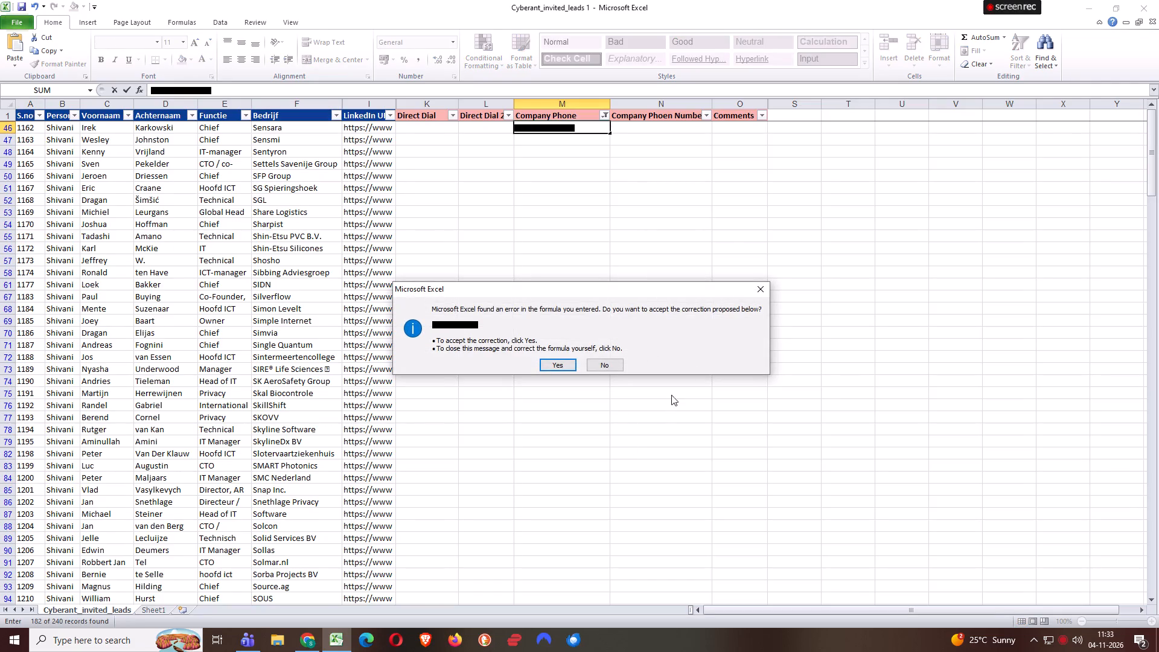
click(759, 292)
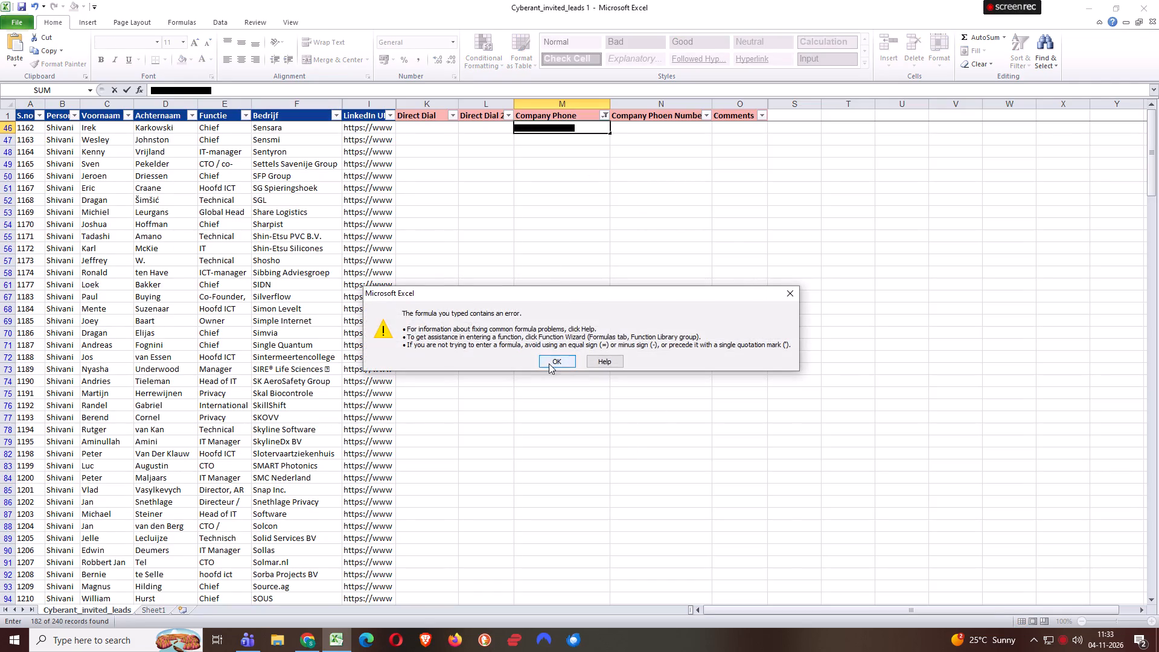
click(549, 363)
click(514, 126)
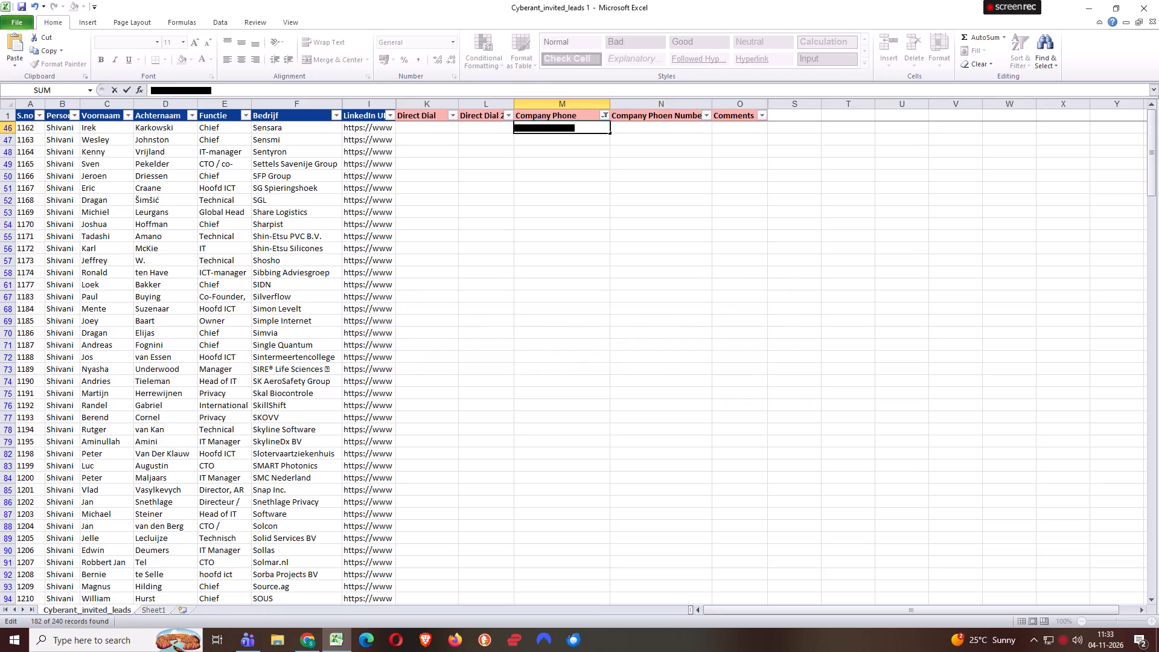
key(apostrophe)
click(596, 146)
Reapply the Company Phone column's filter so only the rows with an empty company phone are listed.
click(606, 114)
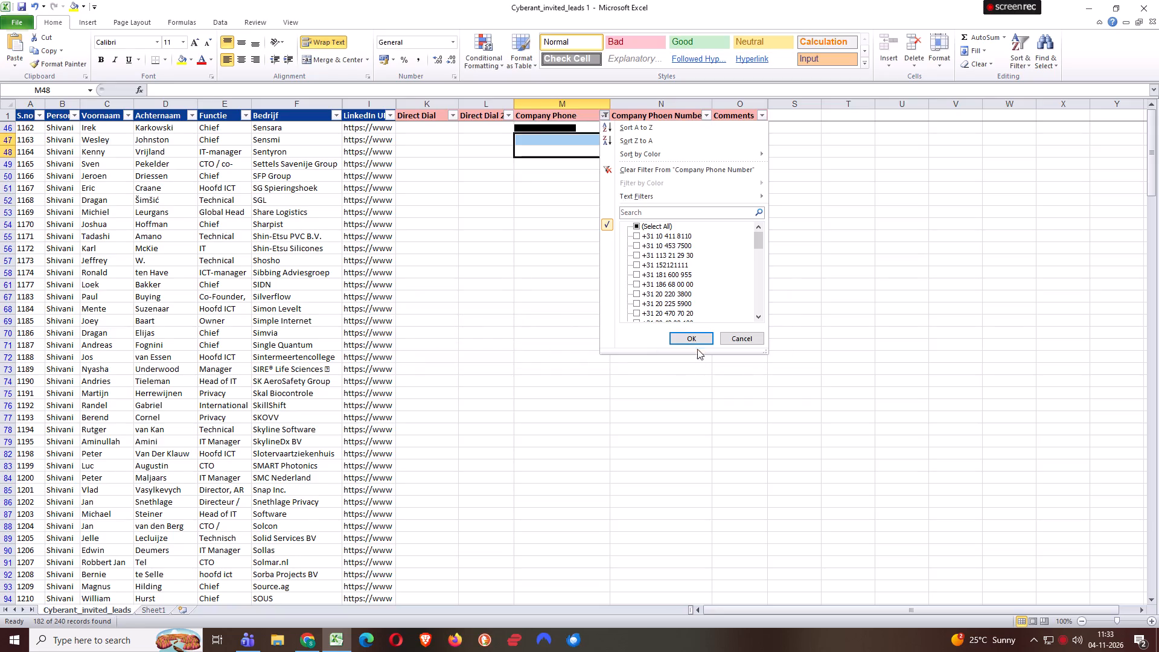
click(697, 344)
click(663, 331)
scroll(479, 297, up, 6)
Copy Sensmi from cell F47 and search Google in Chrome for its Netherlands company phone number.
click(273, 124)
key(ctrl+c)
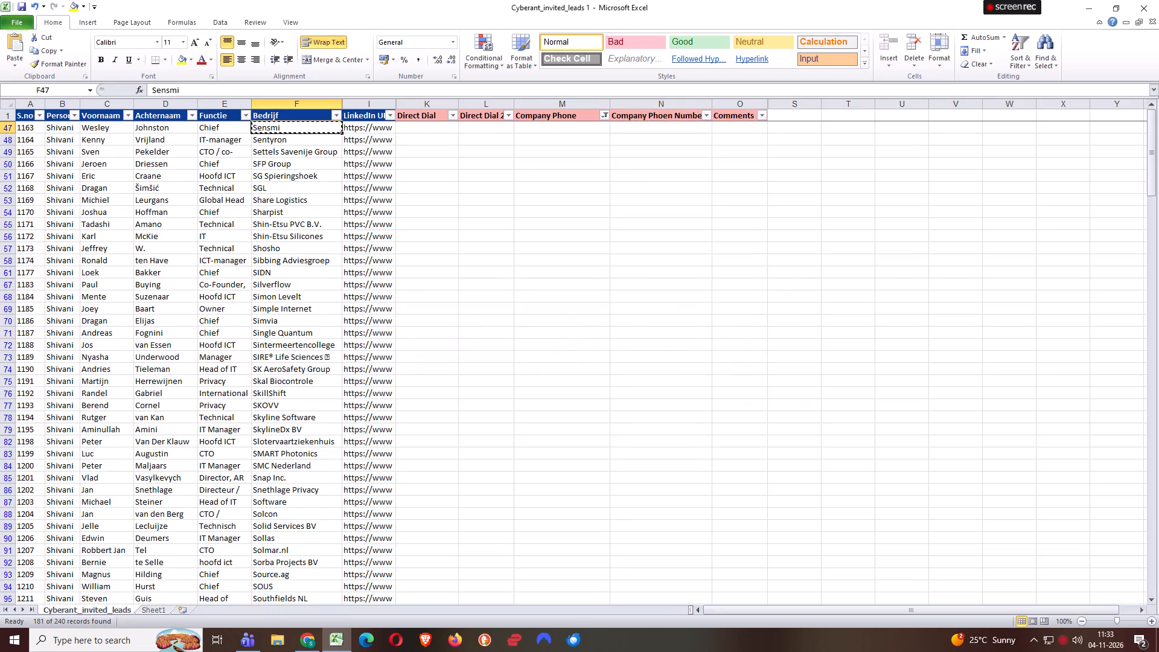
key(alt+Tab)
double_click(193, 80)
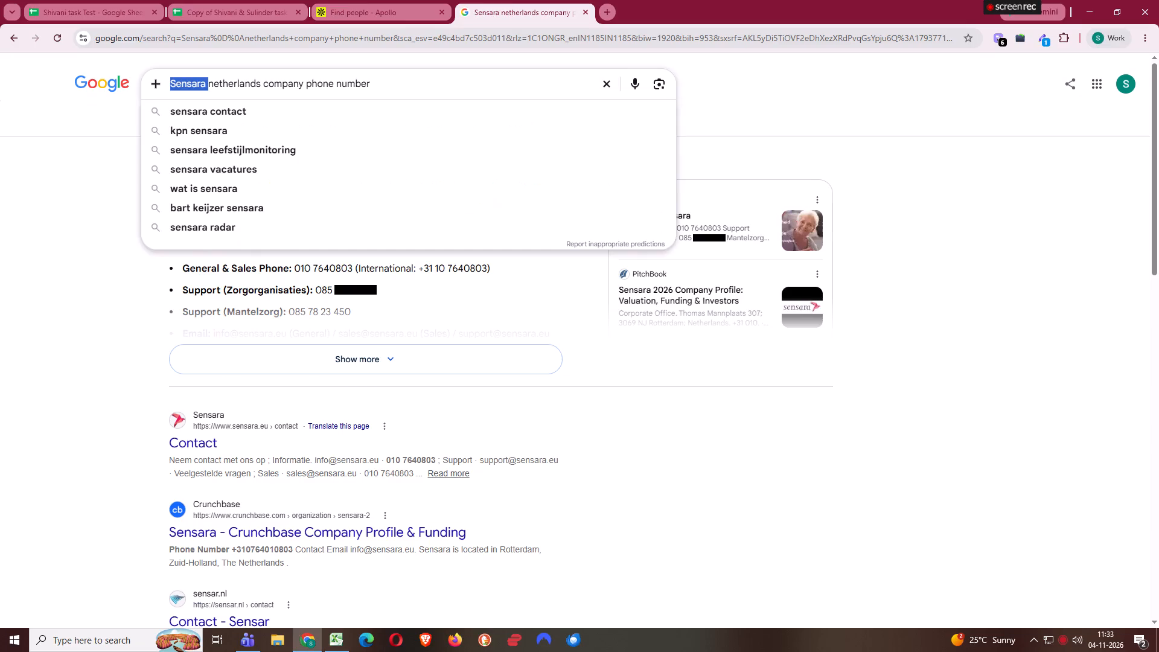
key(ctrl+v)
key(Return)
key(Return)
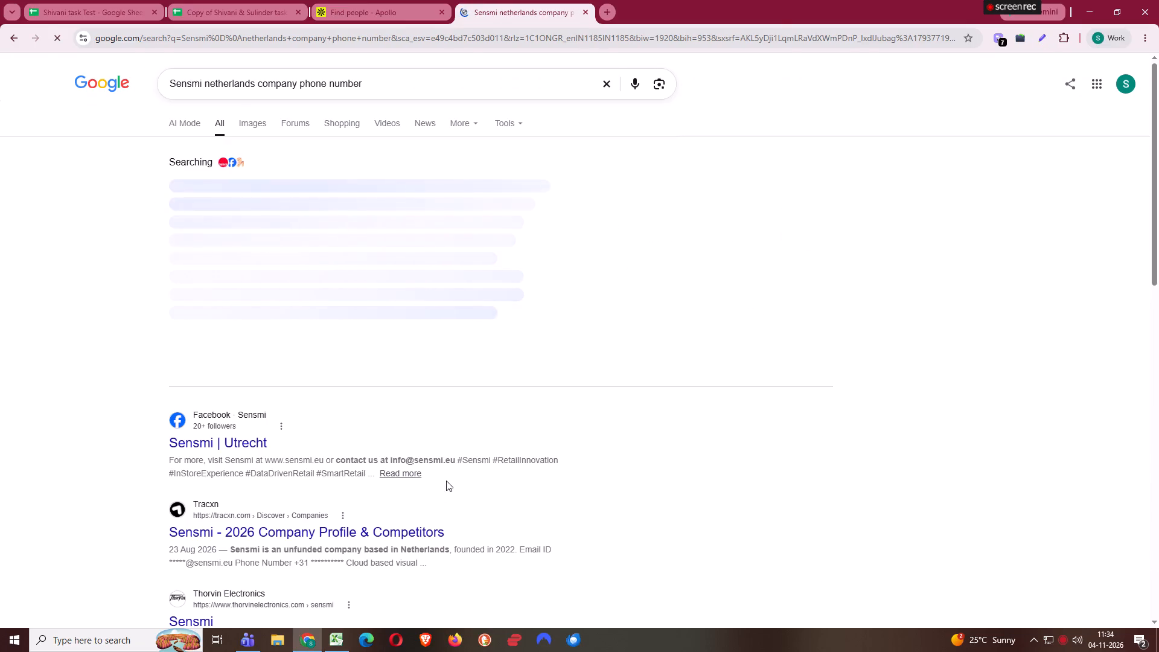
Copy Sensmi's +31 phone number from the Google AI Overview into Excel cell M47 as text.
alt+click(237, 200)
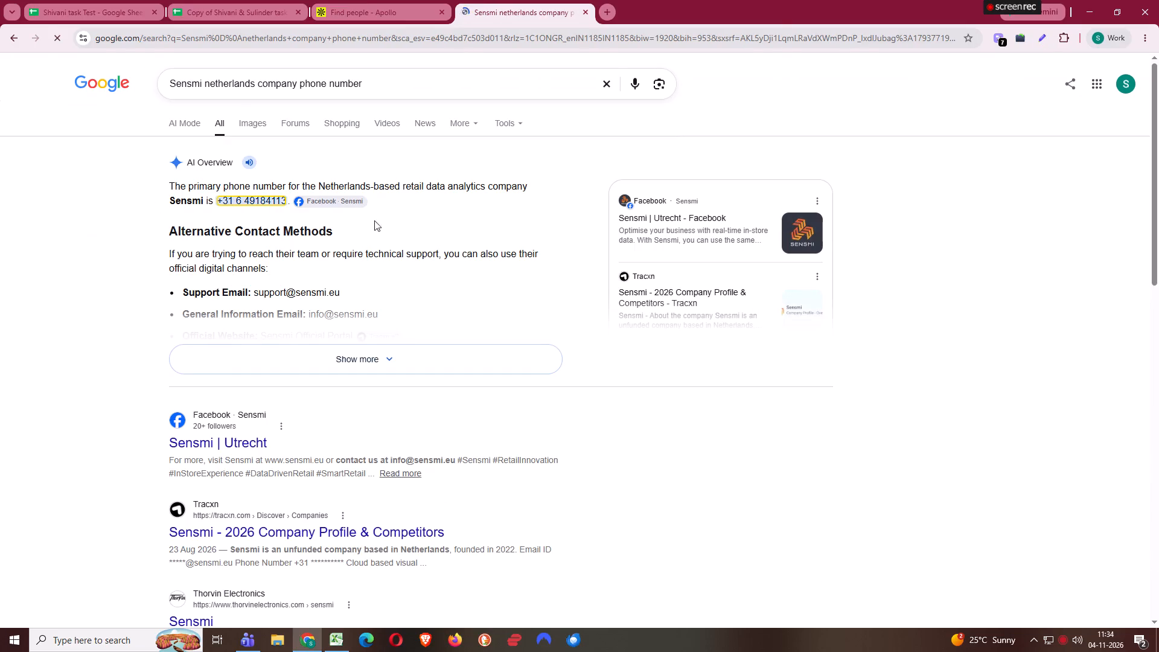
key(alt+Tab)
click(566, 132)
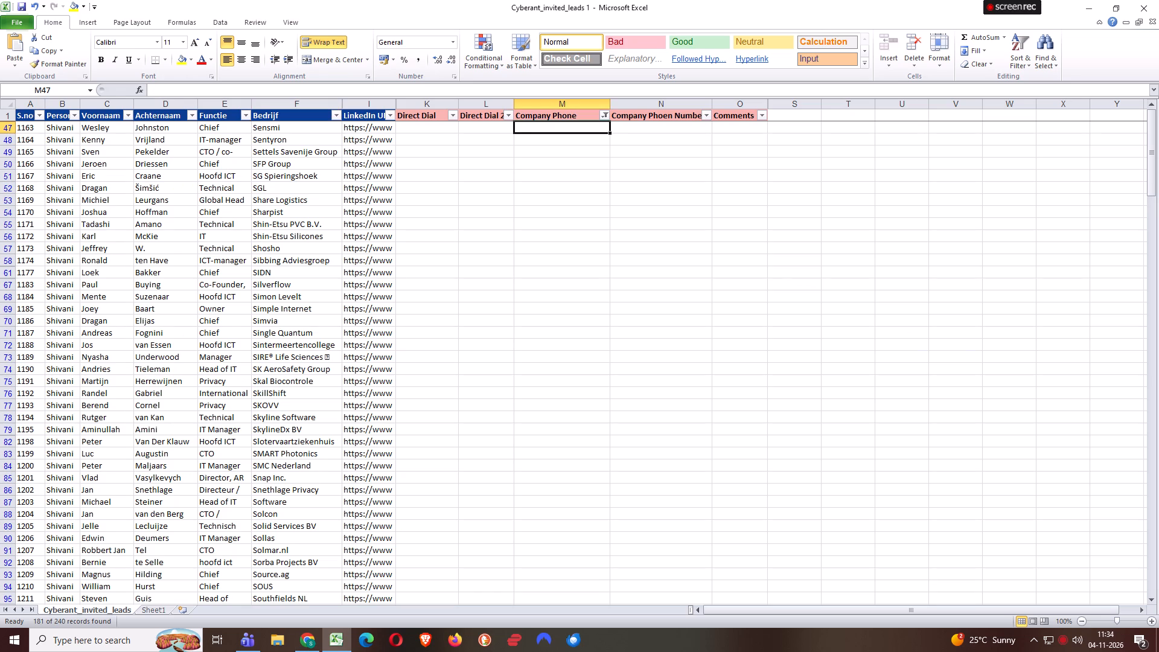
key(apostrophe)
key(ctrl+v)
click(276, 132)
Copy Sentyron from cell F48 and search Google in Chrome for its Netherlands company phone number.
click(277, 145)
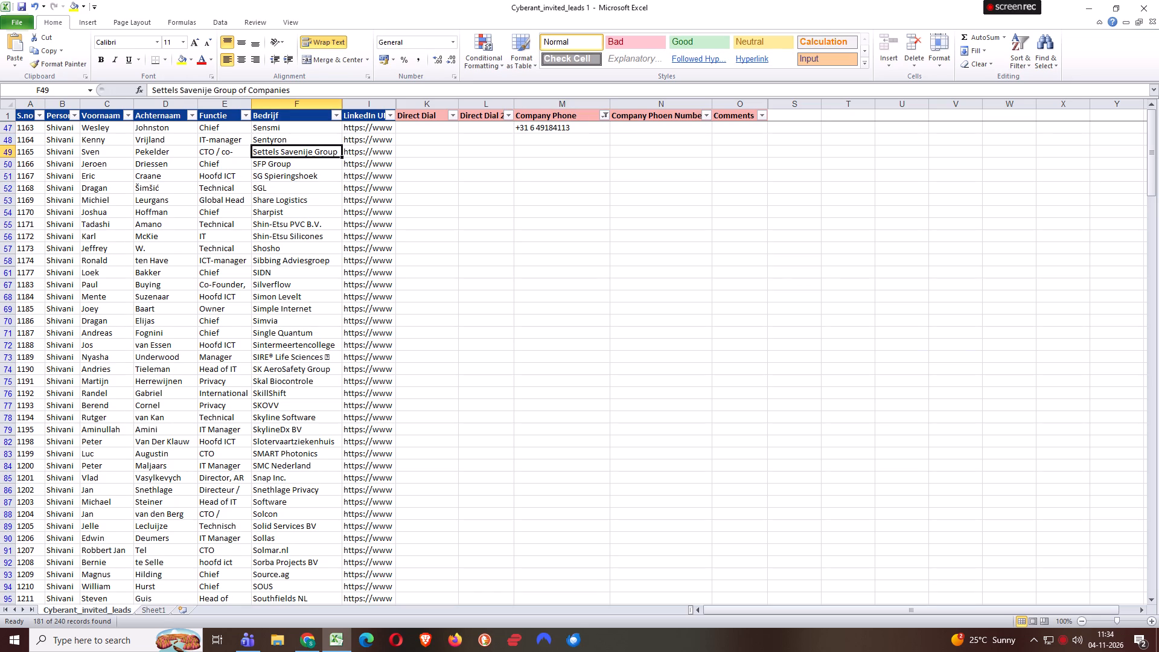
click(294, 141)
key(ctrl+c)
key(alt+Tab)
double_click(193, 83)
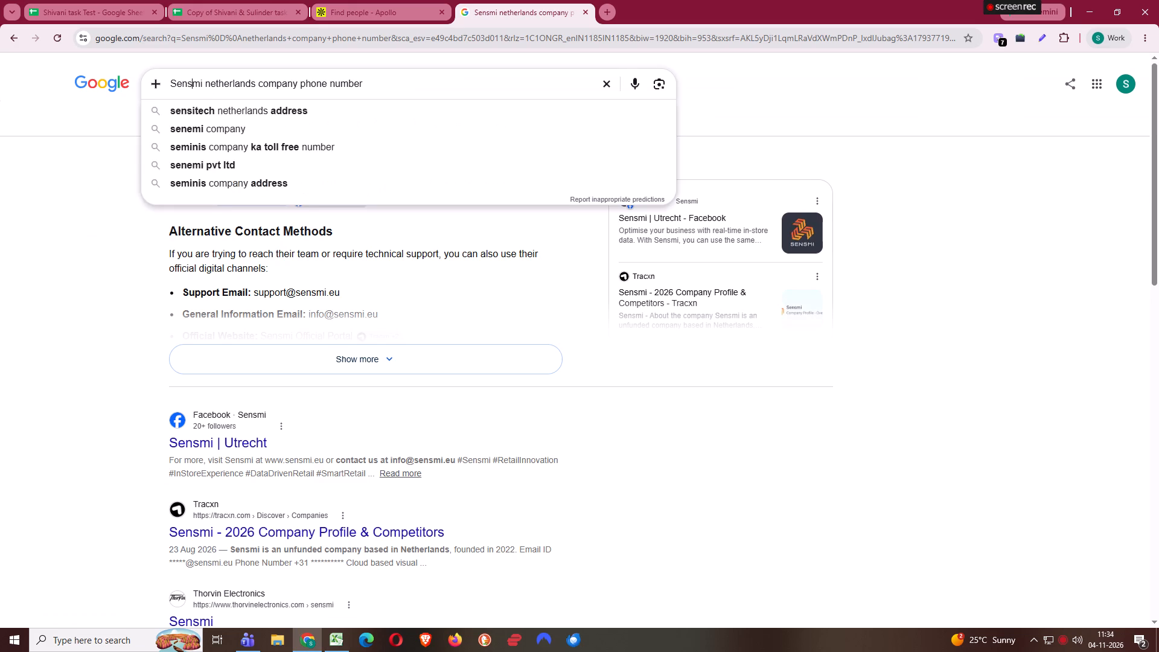
key(ctrl+v)
key(Return)
key(Return)
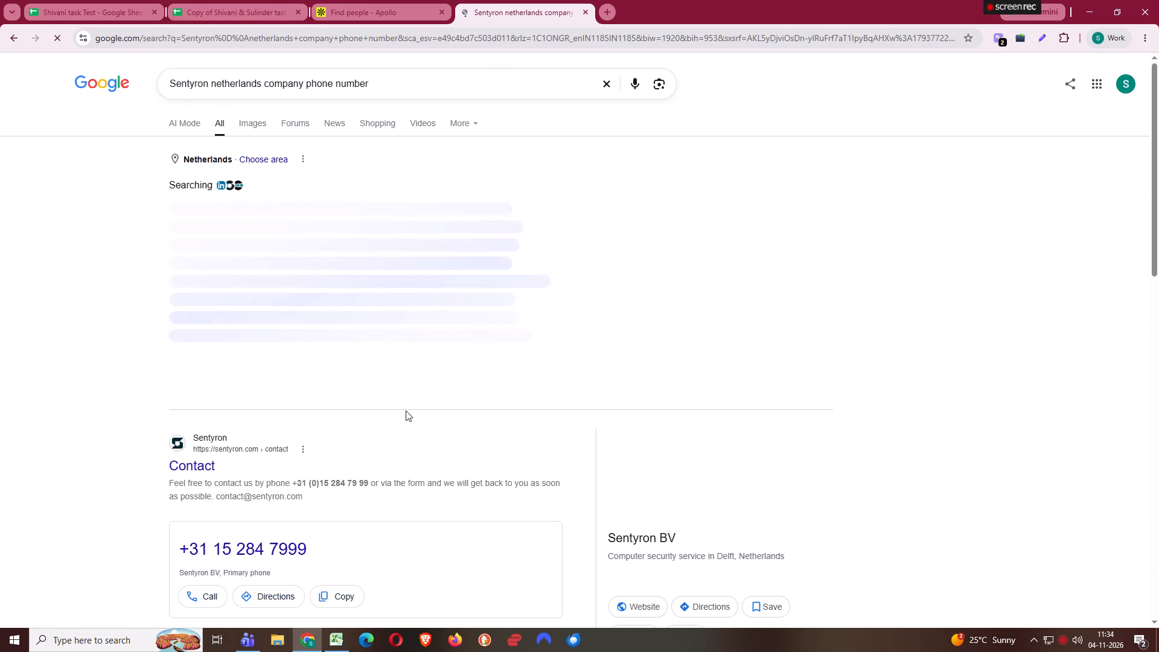
Copy Sentyron BV's +31 phone number from its Google business listing into Excel cell M48 as text.
scroll(395, 350, down, 4)
scroll(436, 313, up, 5)
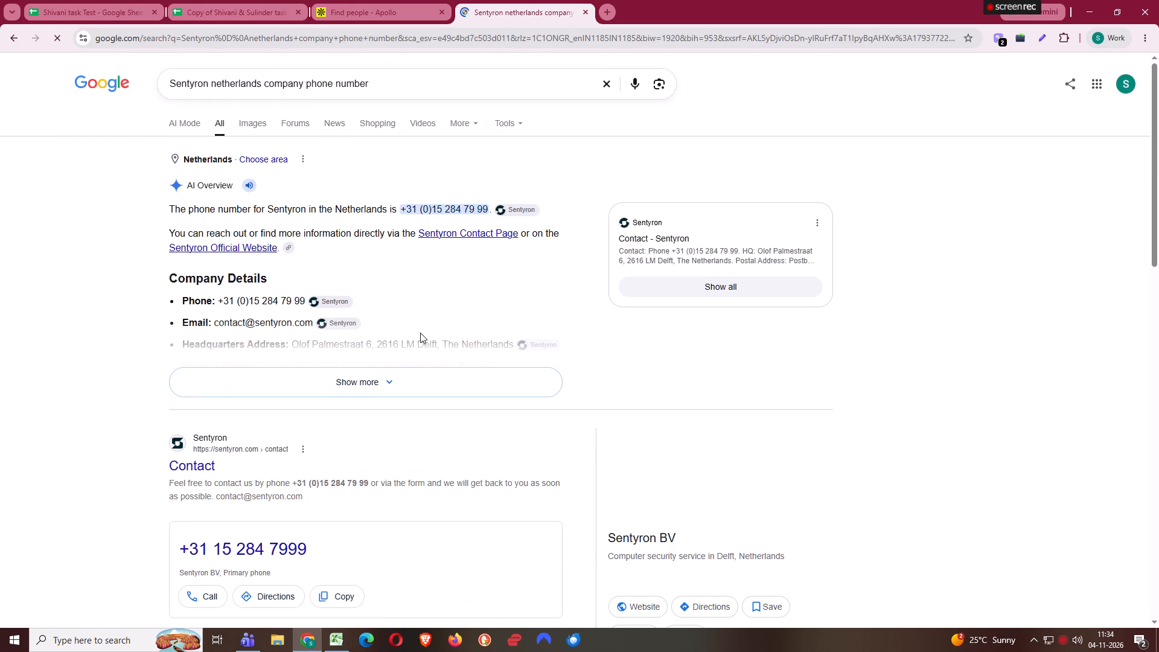
scroll(561, 357, down, 5)
alt+click(678, 424)
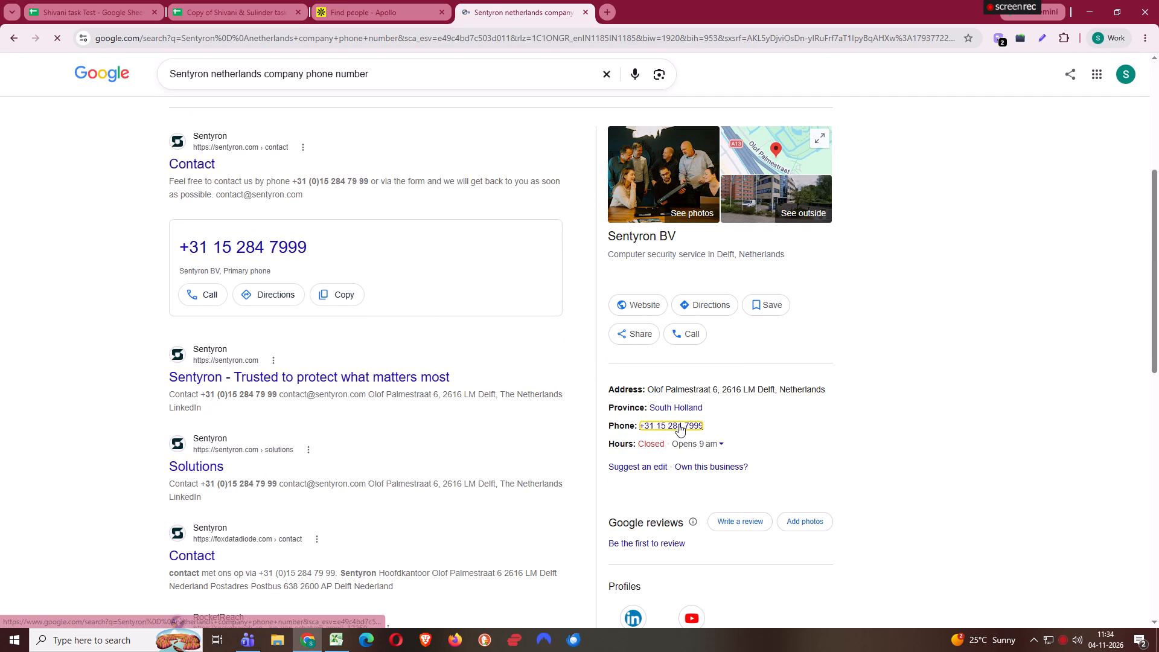
key(alt+Tab)
click(565, 141)
key(apostrophe)
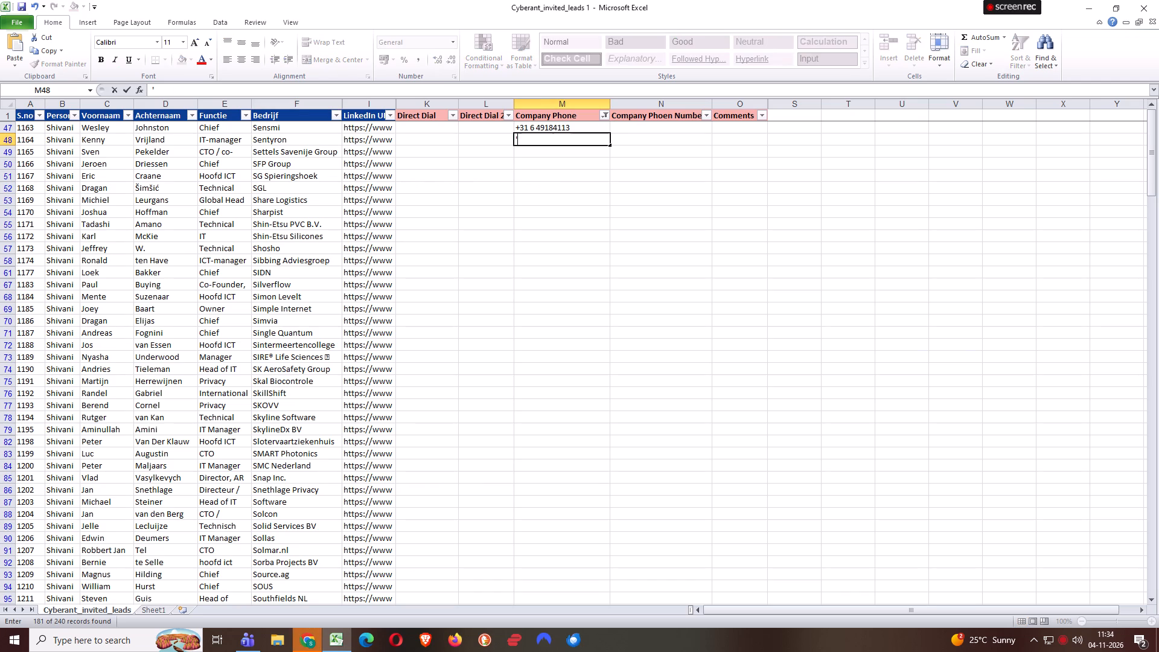
key(ctrl+v)
Copy Settels Savenije Group of Companies from cell F49 and search Google in Chrome for its Netherlands company phone number.
click(289, 149)
key(ctrl+c)
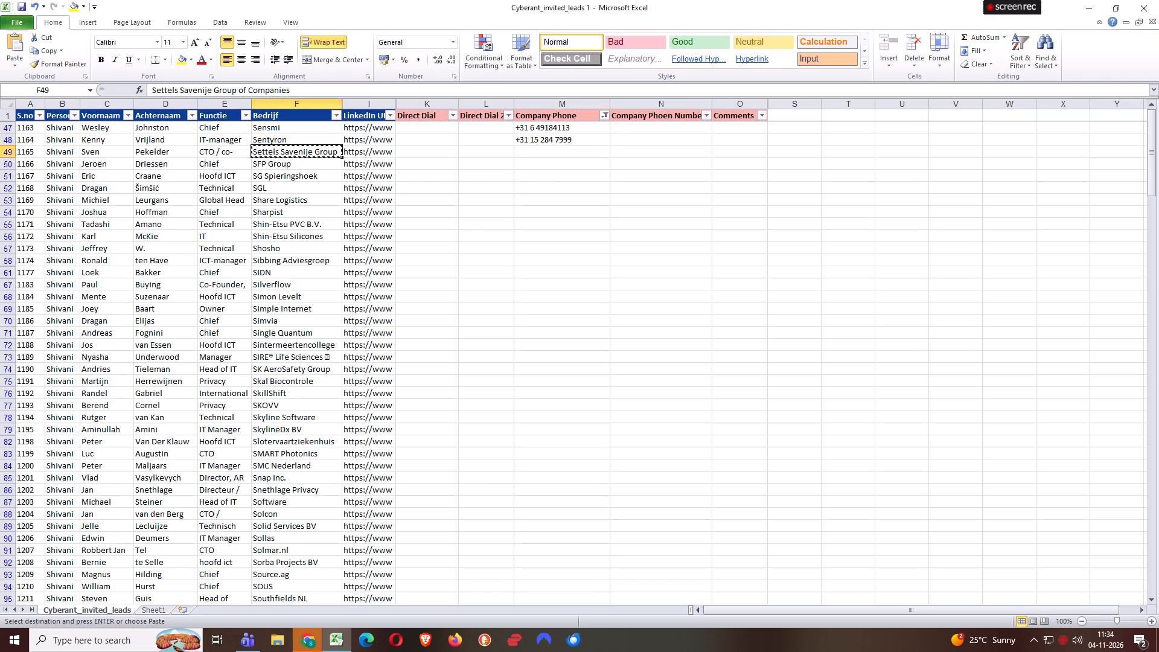
key(alt+Tab)
click(683, 149)
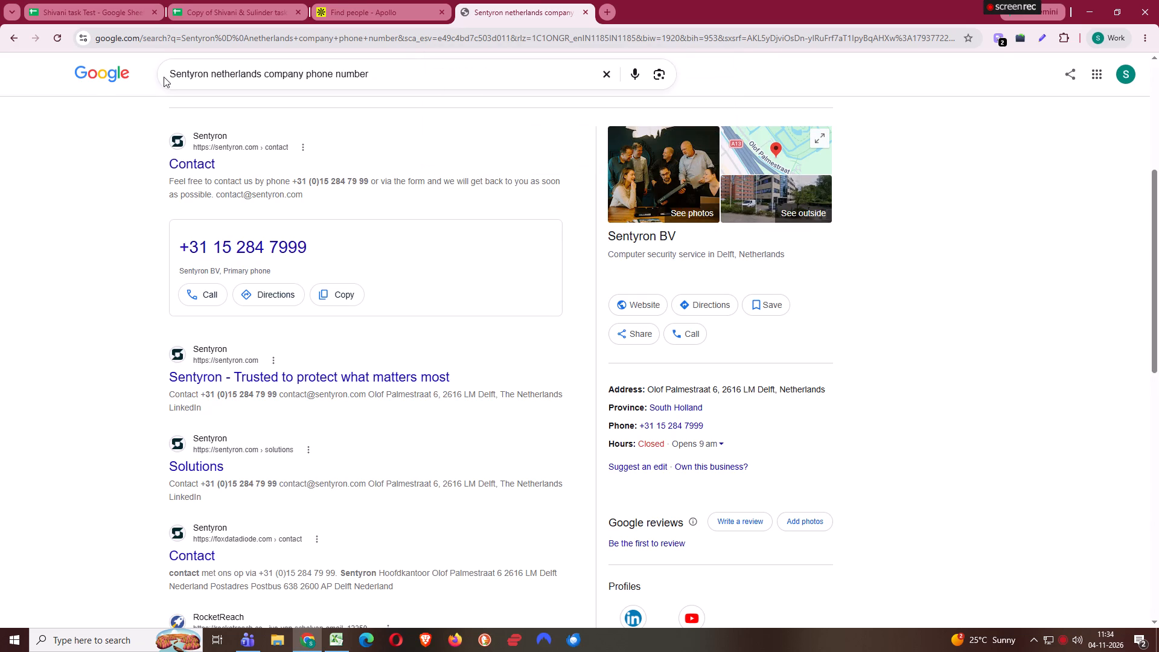
double_click(176, 72)
key(ctrl+v)
key(Return)
key(Return)
key(Return)
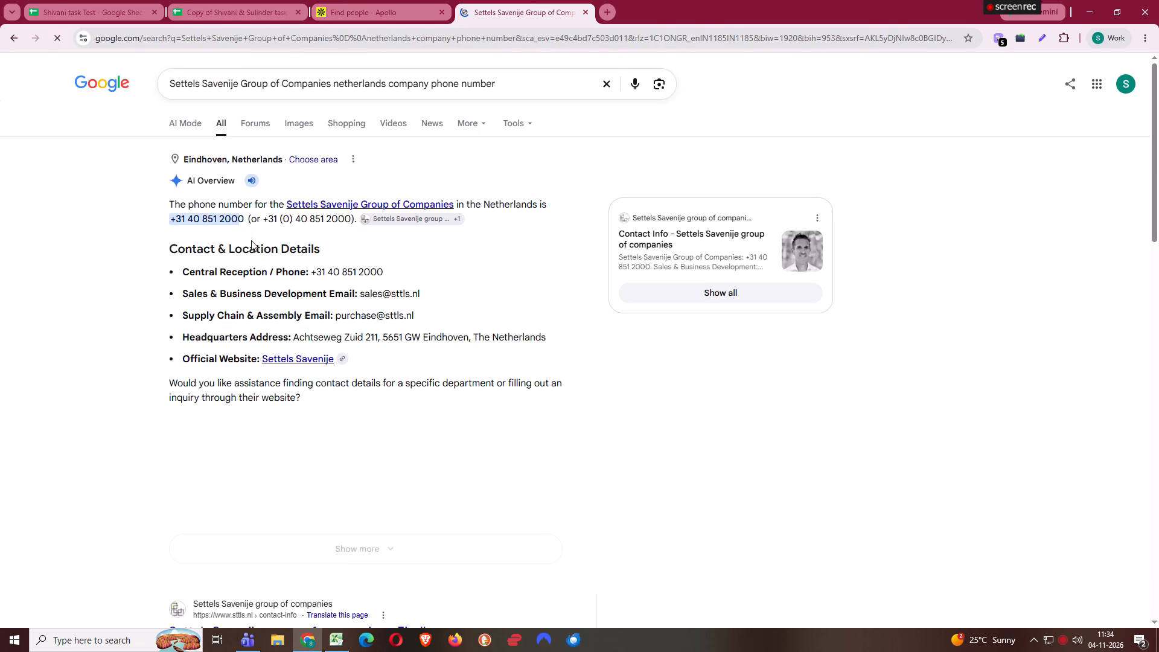
Copy Settels Savenije's +31 phone number from the Google AI Overview into Excel cell M49.
alt+click(222, 221)
key(alt+Tab)
click(583, 149)
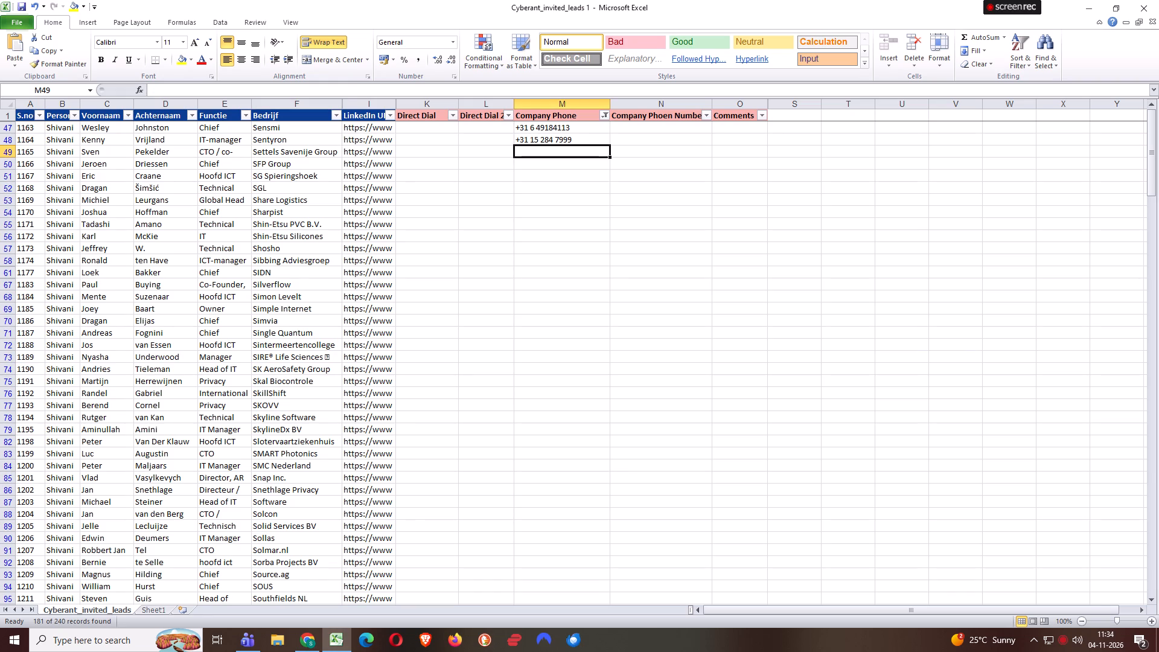
Paste the copied Settels Savenije phone number into Company Phone cell M49 as text.
key(apostrophe)
key(ctrl+v)
click(311, 170)
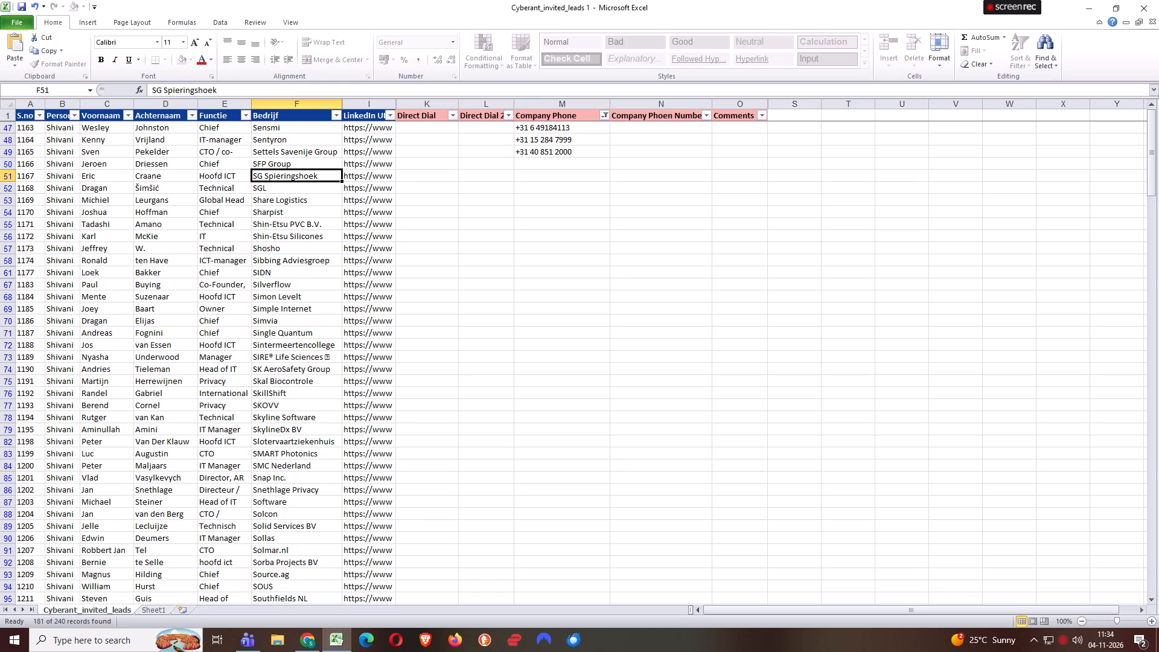
Copy SFP Group from cell F50 and search Google in Chrome for its Netherlands company phone number.
click(311, 157)
click(309, 161)
key(ctrl+c)
key(alt+Tab)
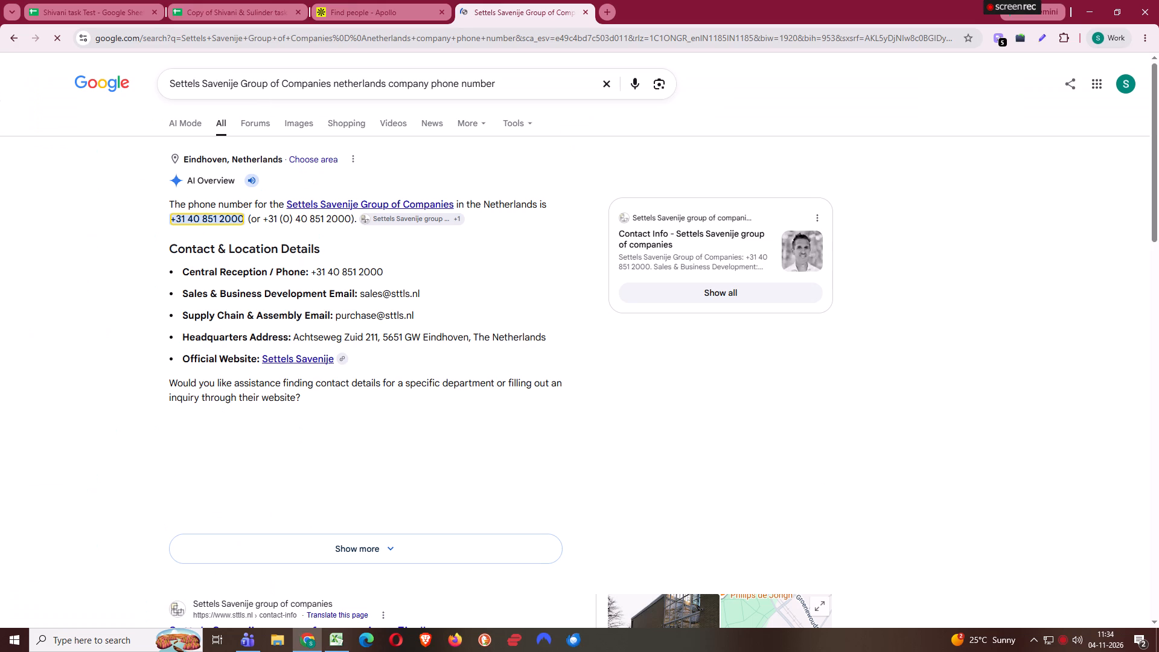
drag(333, 86, 0, 86)
click(0, 86)
key(ctrl+v)
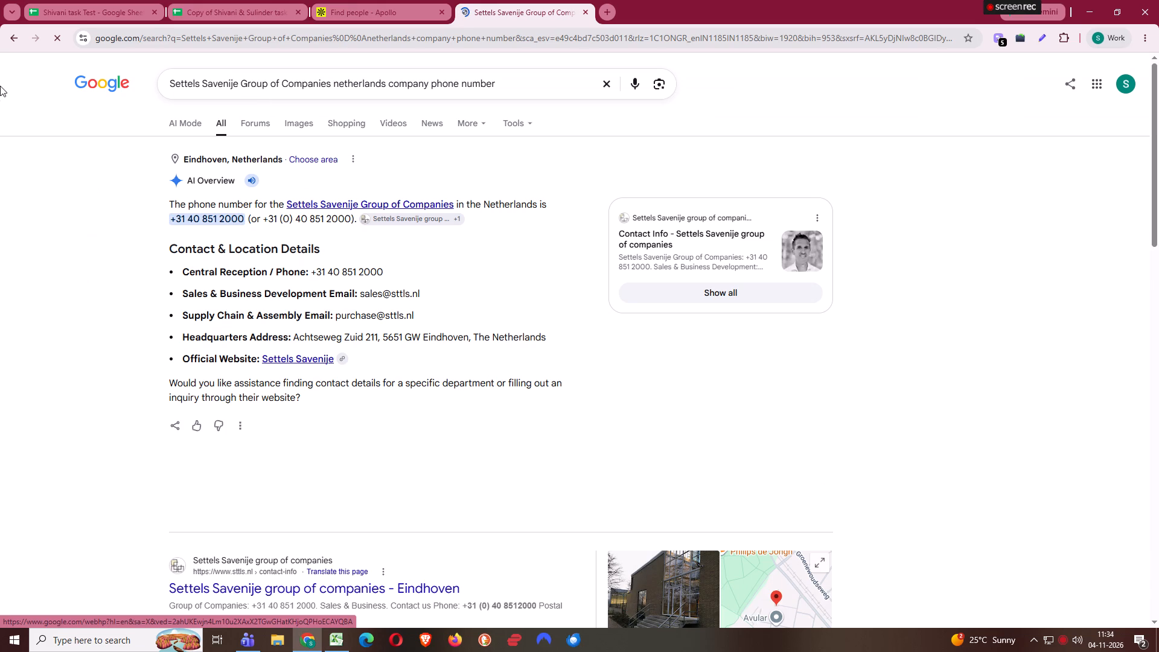
key(Return)
key(Return)
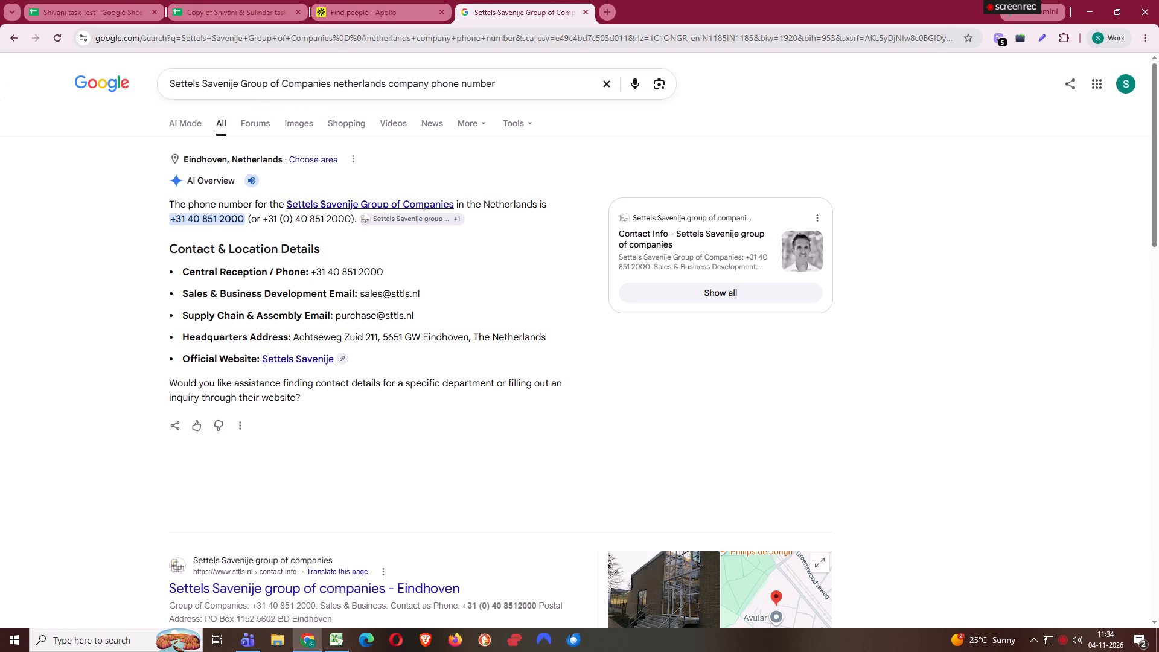
drag(331, 83, 0, 71)
key(ctrl+v)
key(Return)
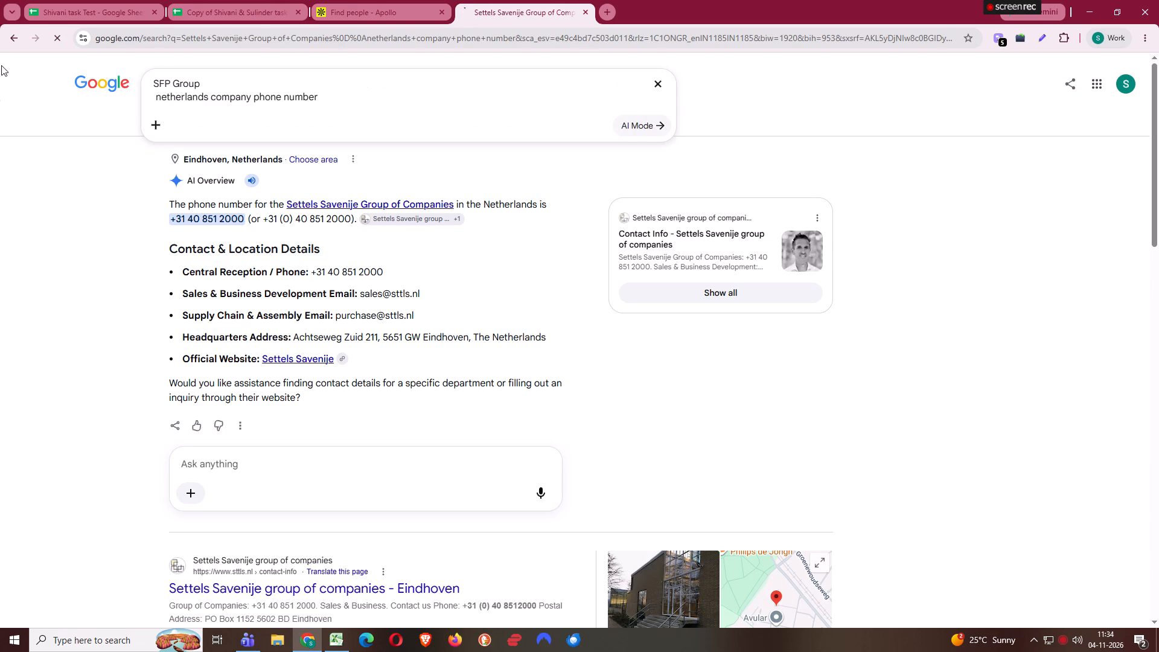
key(Return)
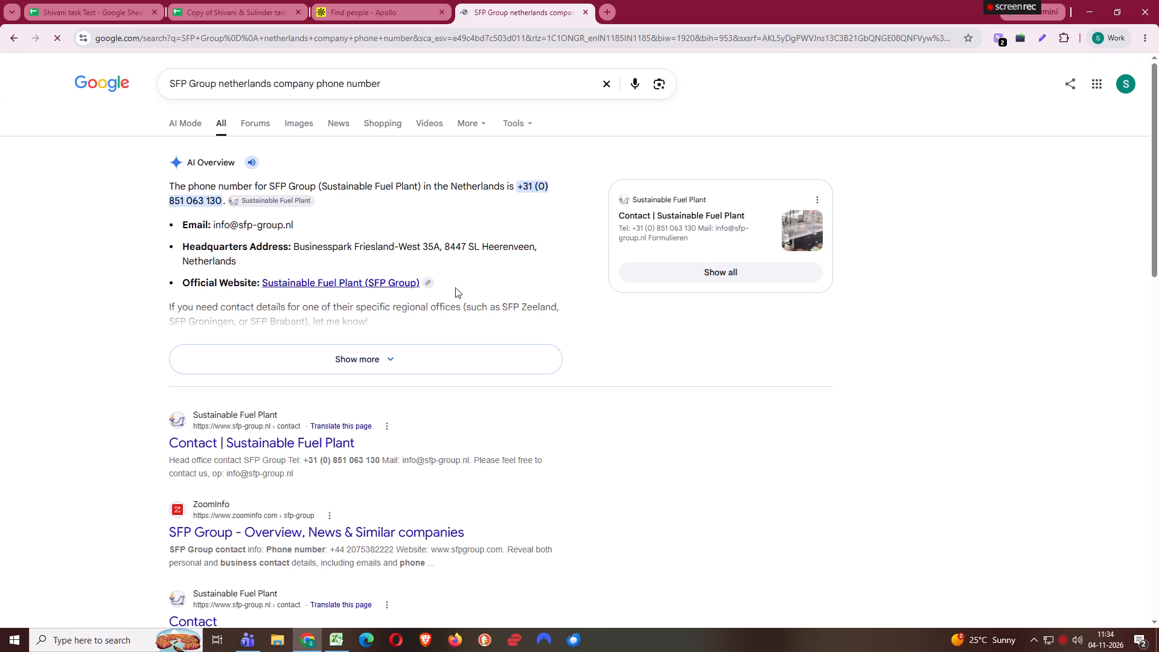
Copy SFP Group's head office number from its contact page search result into Excel cell M50 as text, prefixed with +31.
scroll(385, 379, down, 1)
drag(333, 397, 381, 397)
key(ctrl+c)
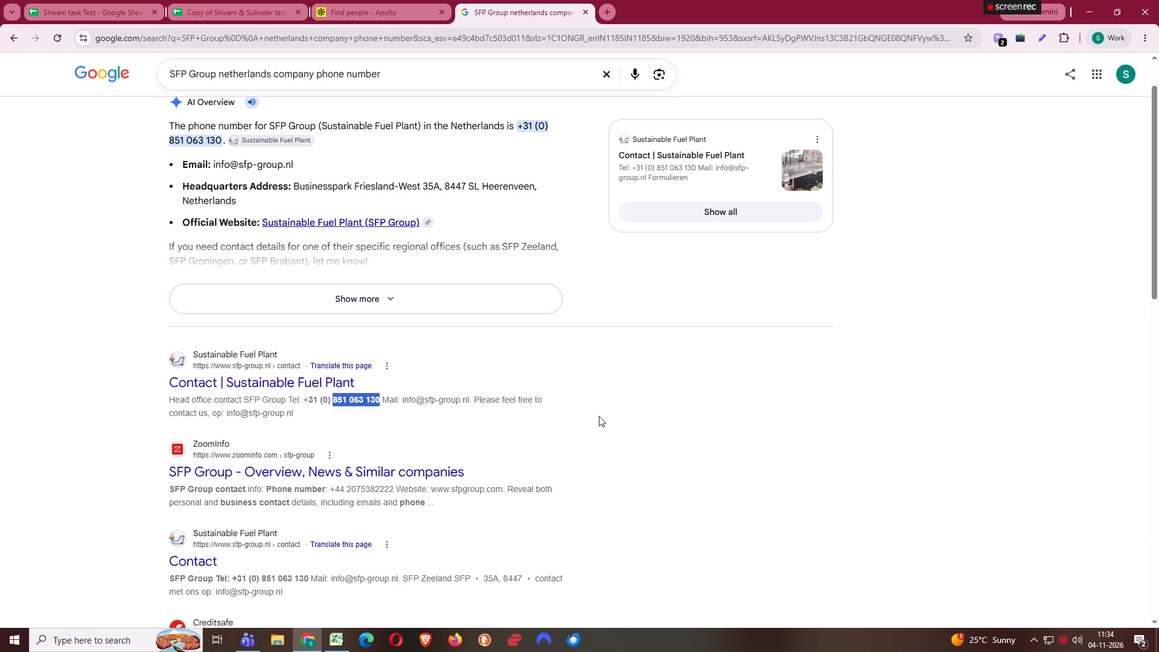
key(ctrl+c)
key(ctrl+c)
key(ctrl+c)
key(ctrl+c)
key(alt+Tab)
click(561, 164)
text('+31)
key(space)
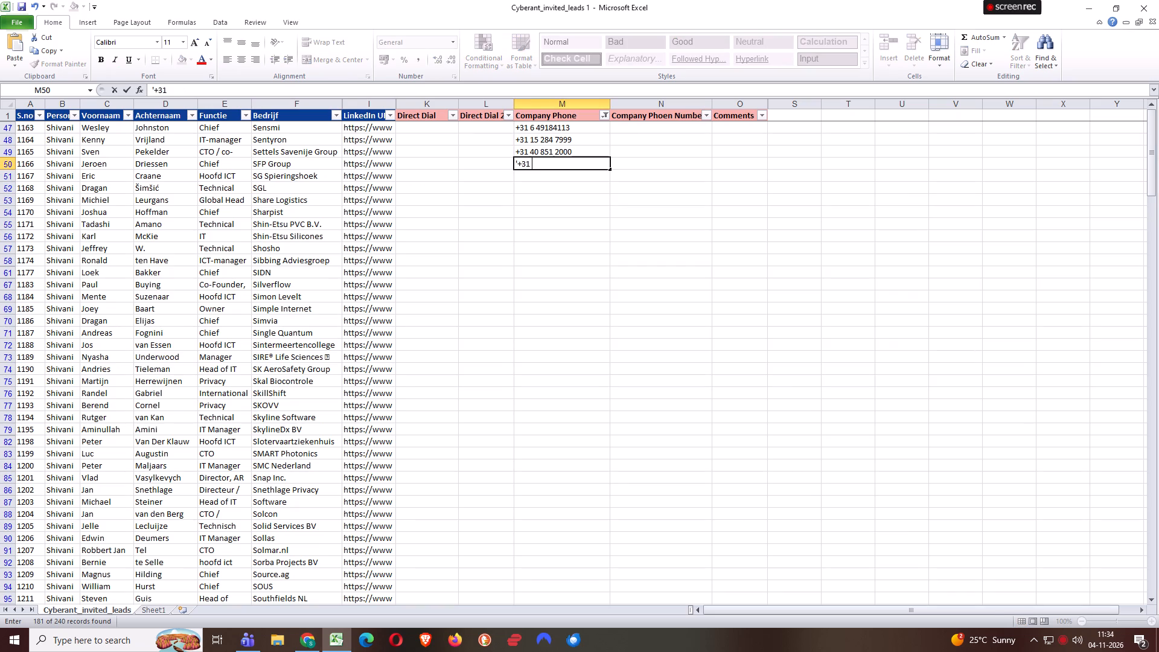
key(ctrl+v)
click(594, 282)
Copy SG Spieringshoek from cell F51 and search Google in Chrome for its Netherlands company phone number.
click(281, 168)
click(292, 177)
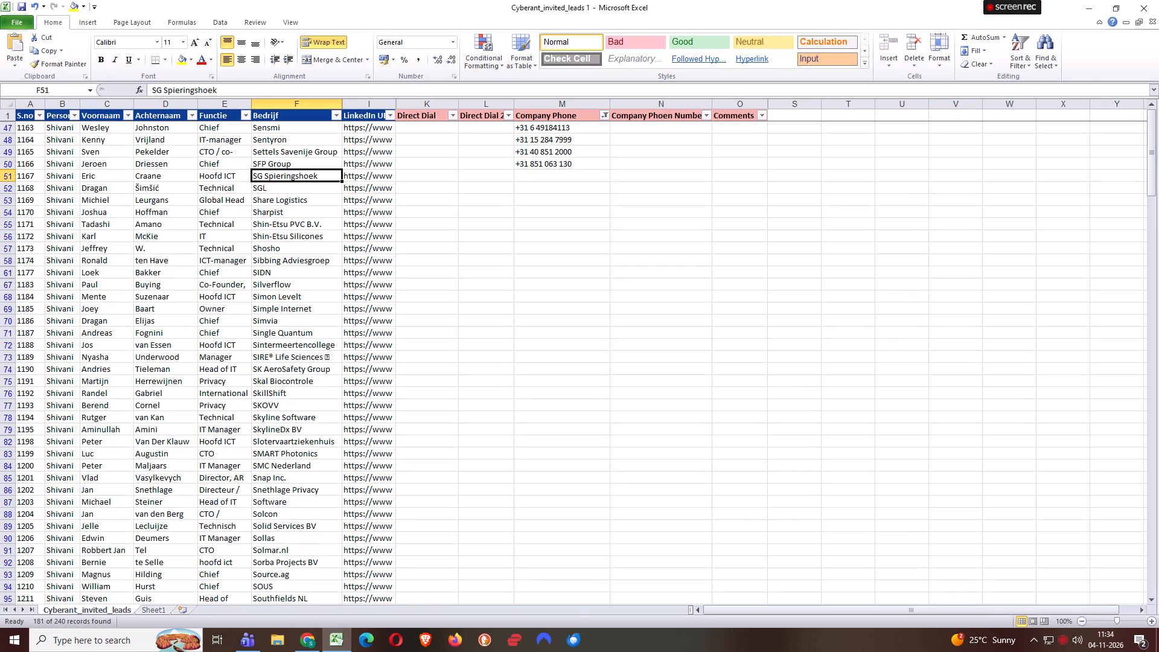
key(ctrl+c)
key(alt+Tab)
drag(214, 75, 0, 69)
key(ctrl+v)
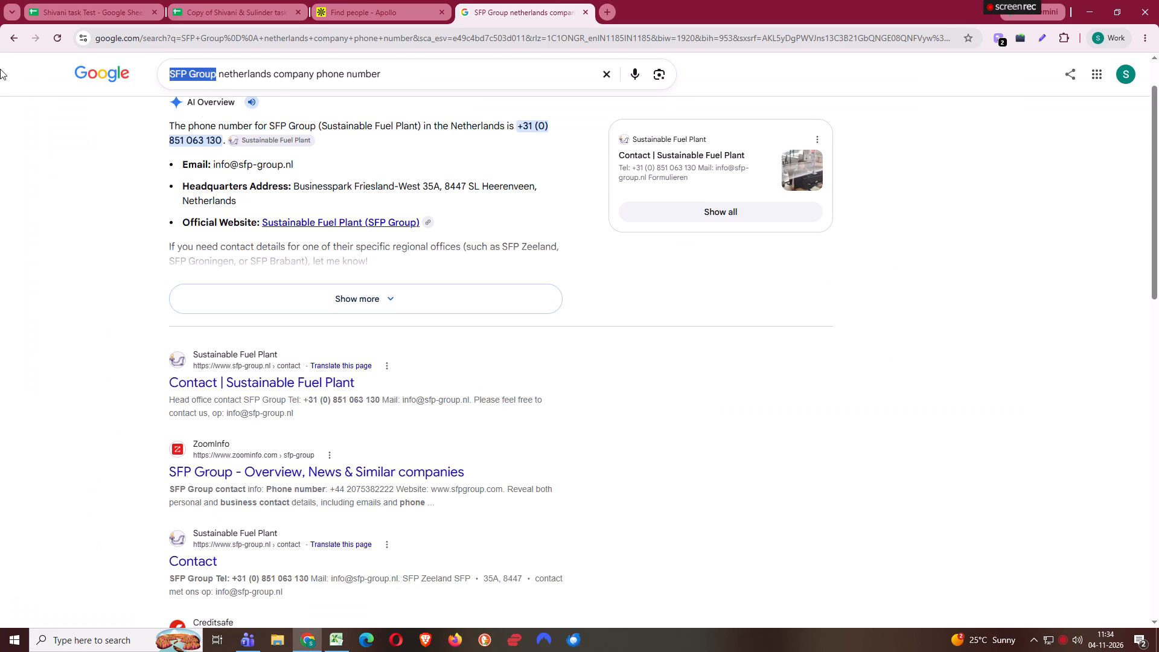
Search Google in Chrome for SG Spieringshoek's Netherlands company phone number.
key(Return)
key(Return)
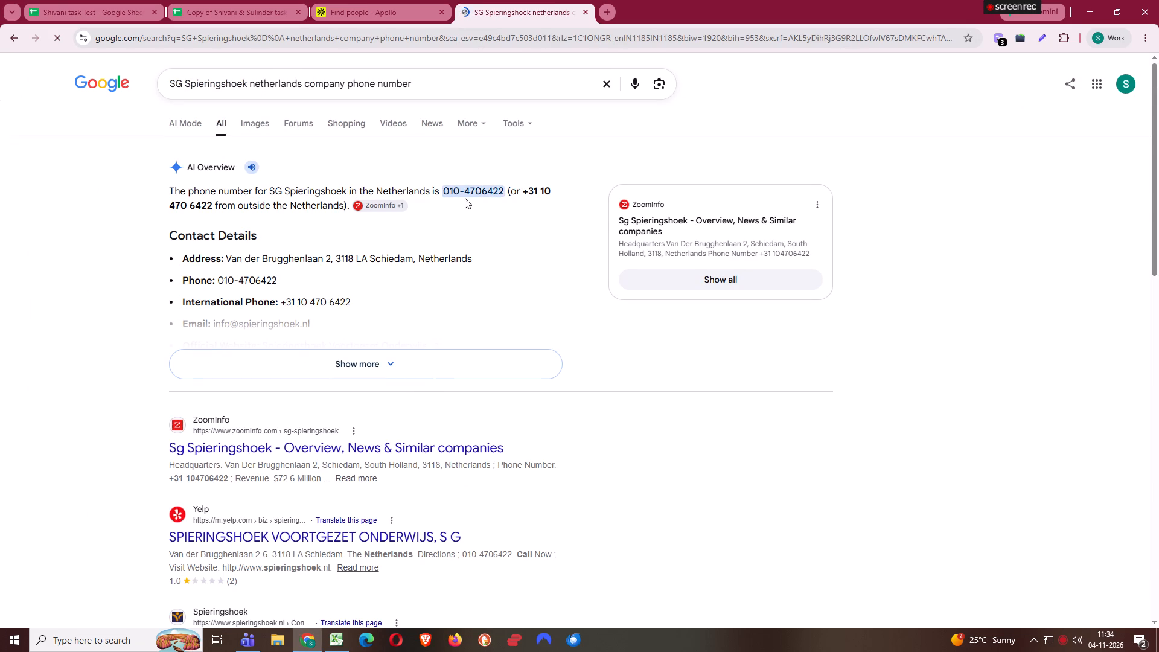
Copy SG Spieringshoek's local phone number from the Google AI Overview into Excel cell M51 as text with a +31 prefix.
alt+click(468, 186)
key(alt+Tab)
key(Right)
key(Right)
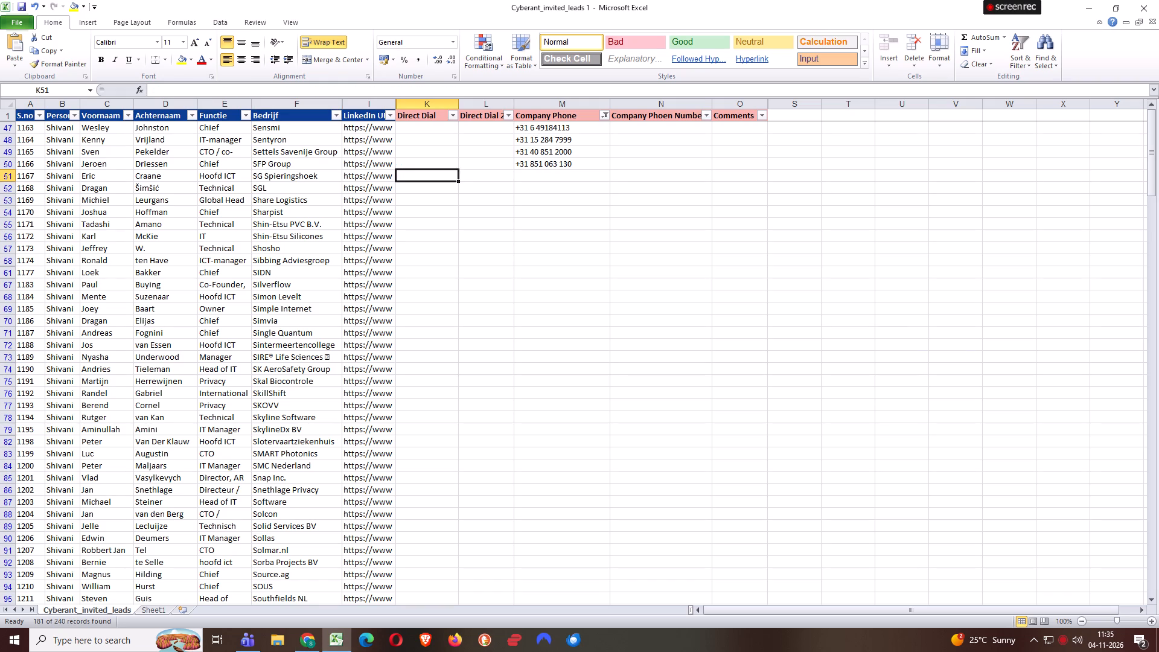
key(Right)
key(Right)
text('+31)
key(space)
key(ctrl+v)
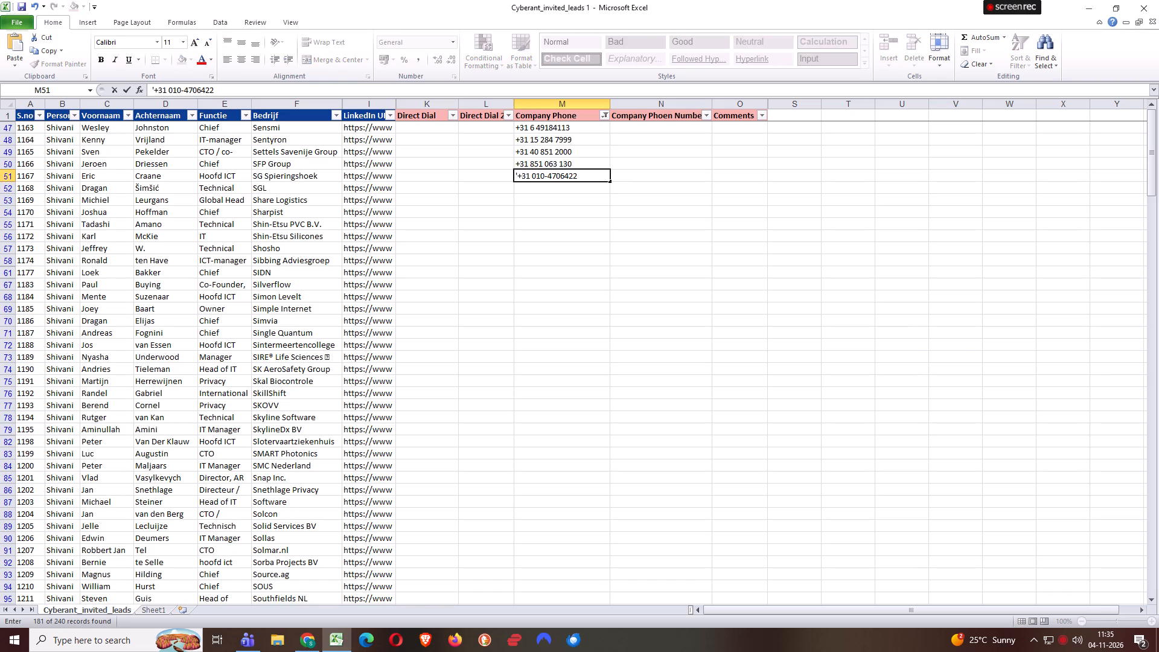
Remove the hyphen and the zero after the +31 prefix from the phone number in cell M51.
key(F2)
key(Left)
key(Left)
key(Left)
key(Left)
key(Left)
key(Left)
key(Left)
key(BackSpace)
key(Left)
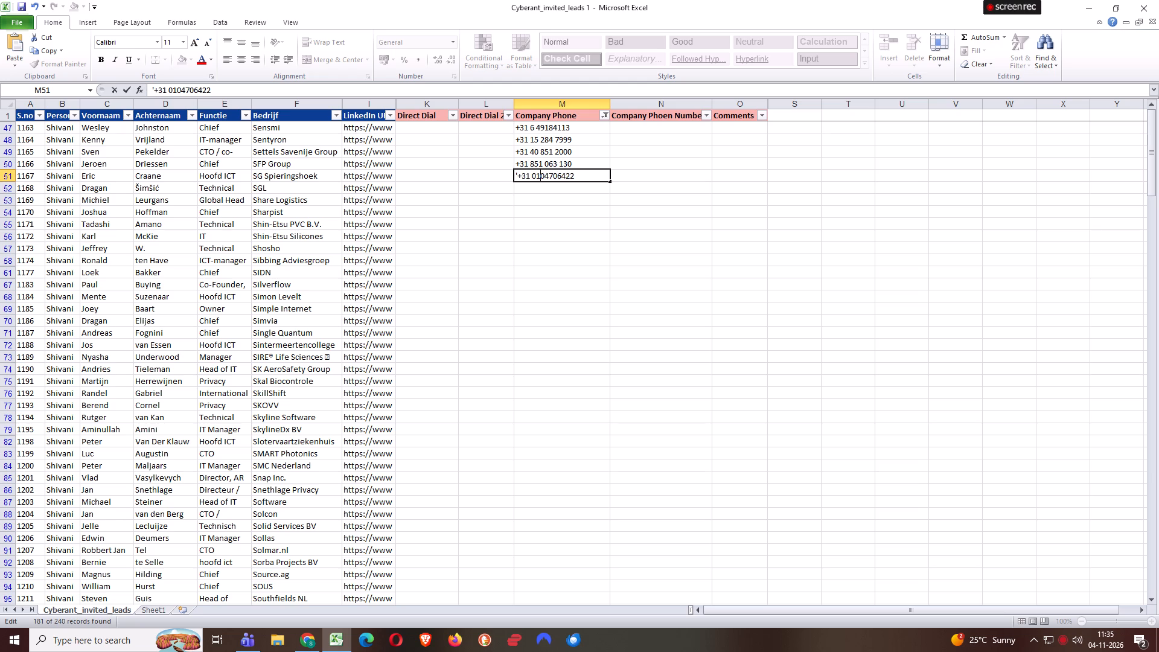
key(Left)
key(BackSpace)
scroll(522, 179, up, 1)
Copy SGL from cell F52 and search Google in Chrome for its Netherlands company phone number.
click(305, 188)
key(ctrl+c)
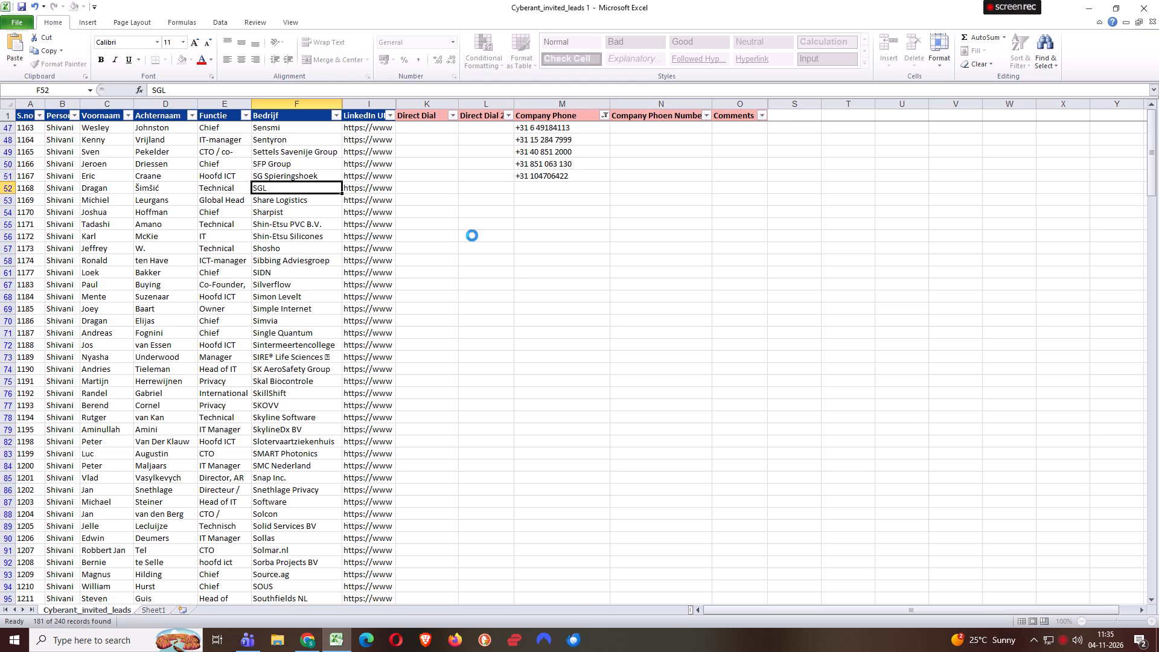
key(alt+Tab)
click(248, 83)
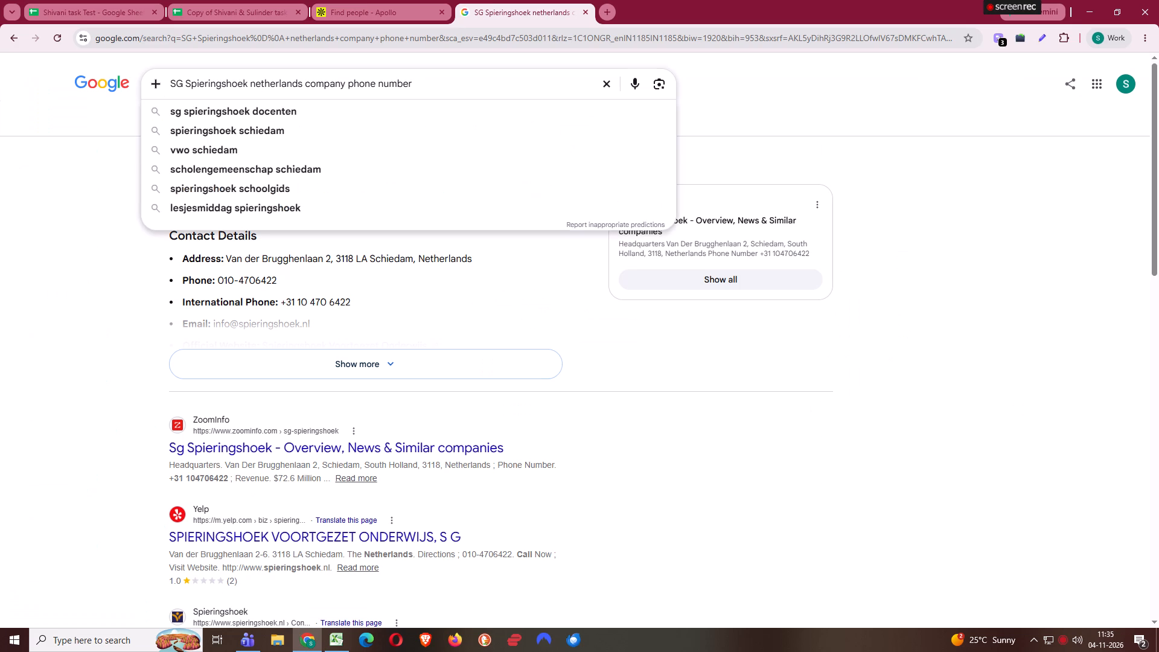
drag(248, 83, 0, 78)
click(0, 78)
key(ctrl+v)
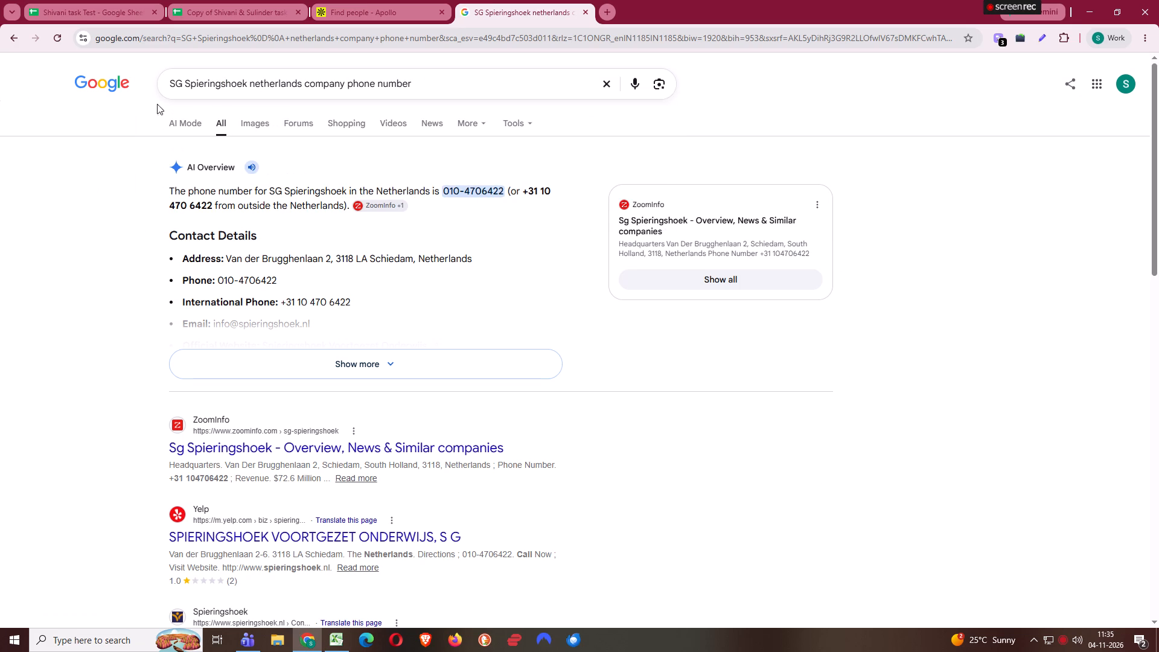
drag(246, 89, 72, 89)
key(ctrl+v)
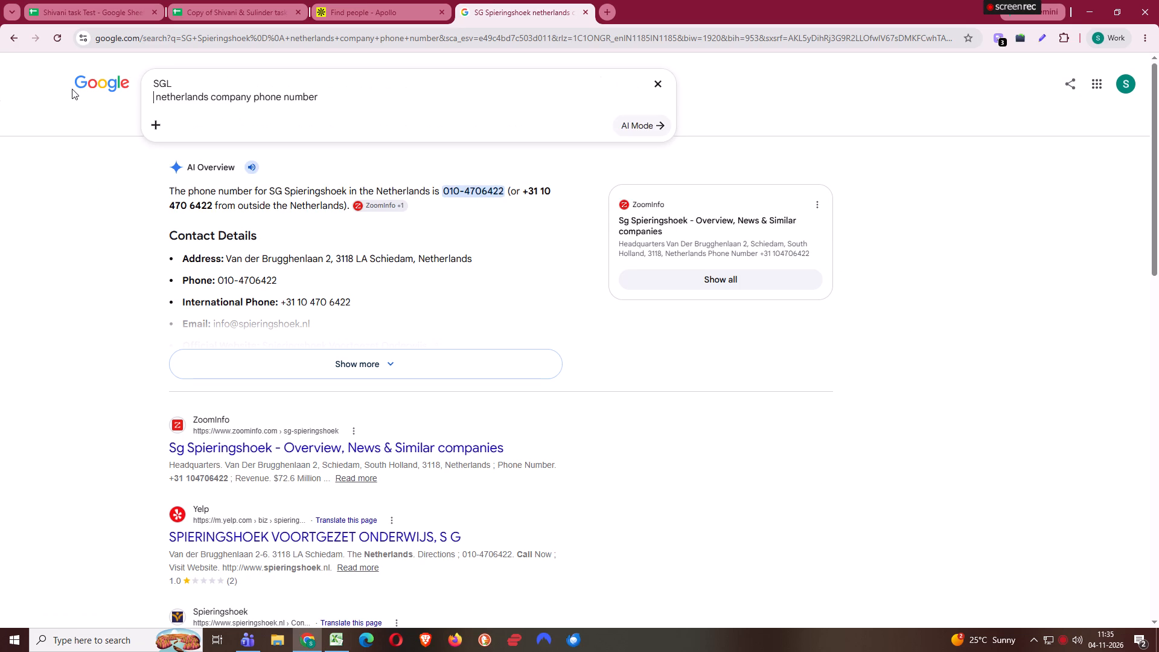
key(Return)
key(Return)
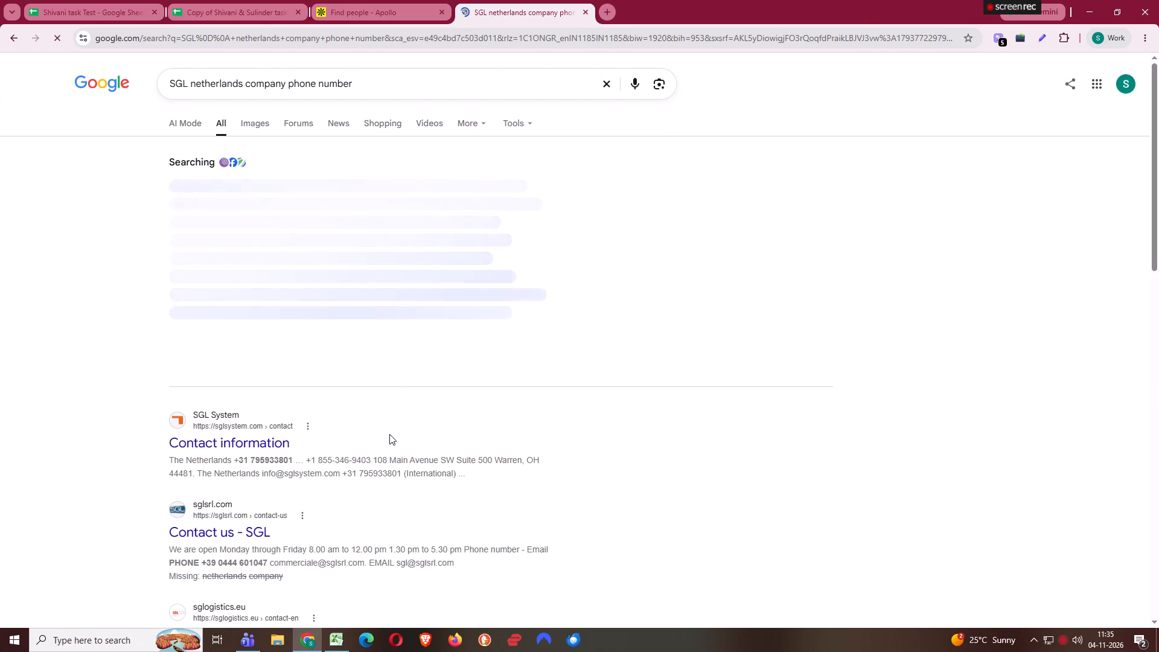
In Excel, reapply the existing filter on the Company Phone Number column to hide the rows already filled in.
key(alt+Tab)
click(607, 117)
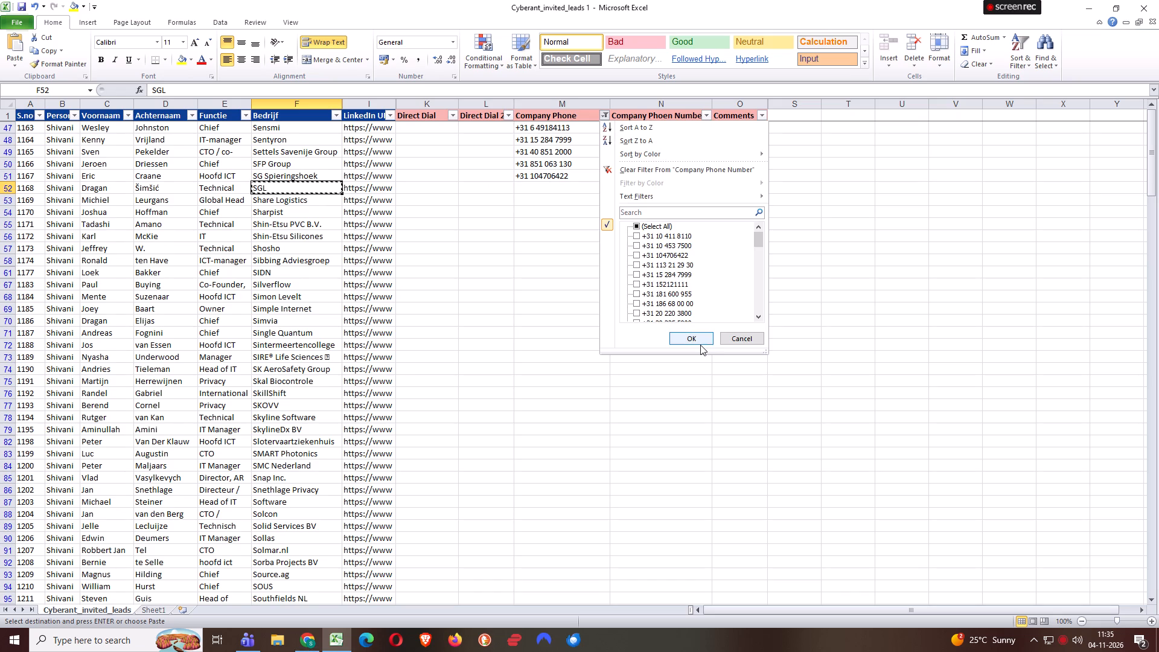
click(700, 345)
Copy SGL's phone number from the Google AI Overview in Chrome into Excel cell M52.
key(alt+Tab)
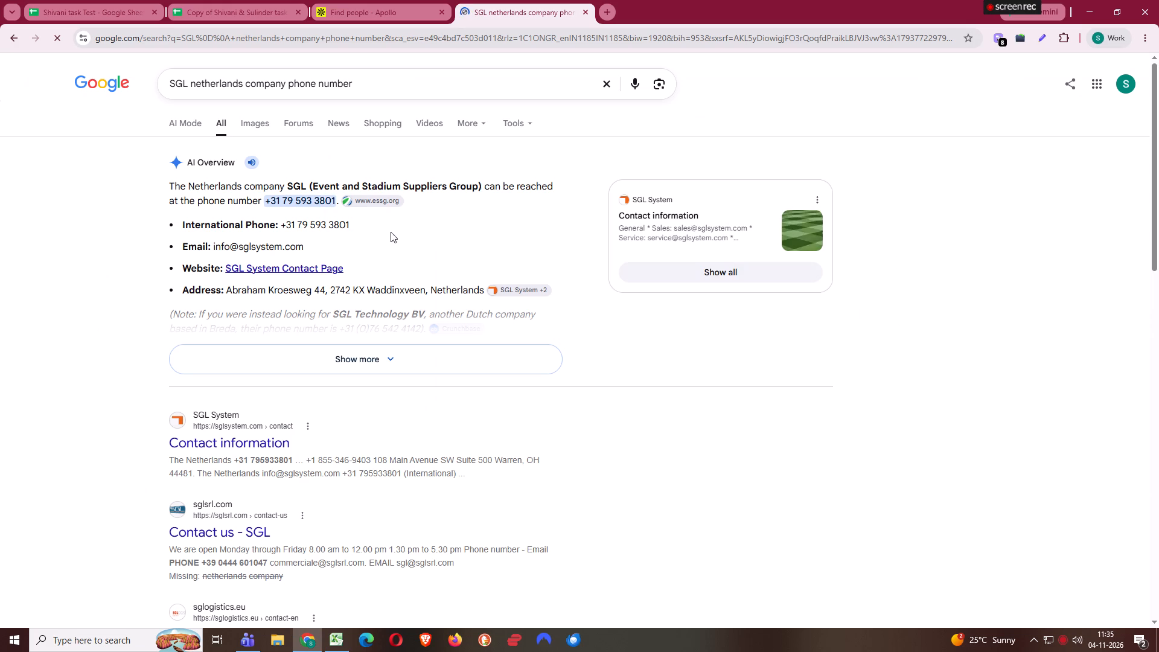
alt+click(298, 202)
key(alt+Tab)
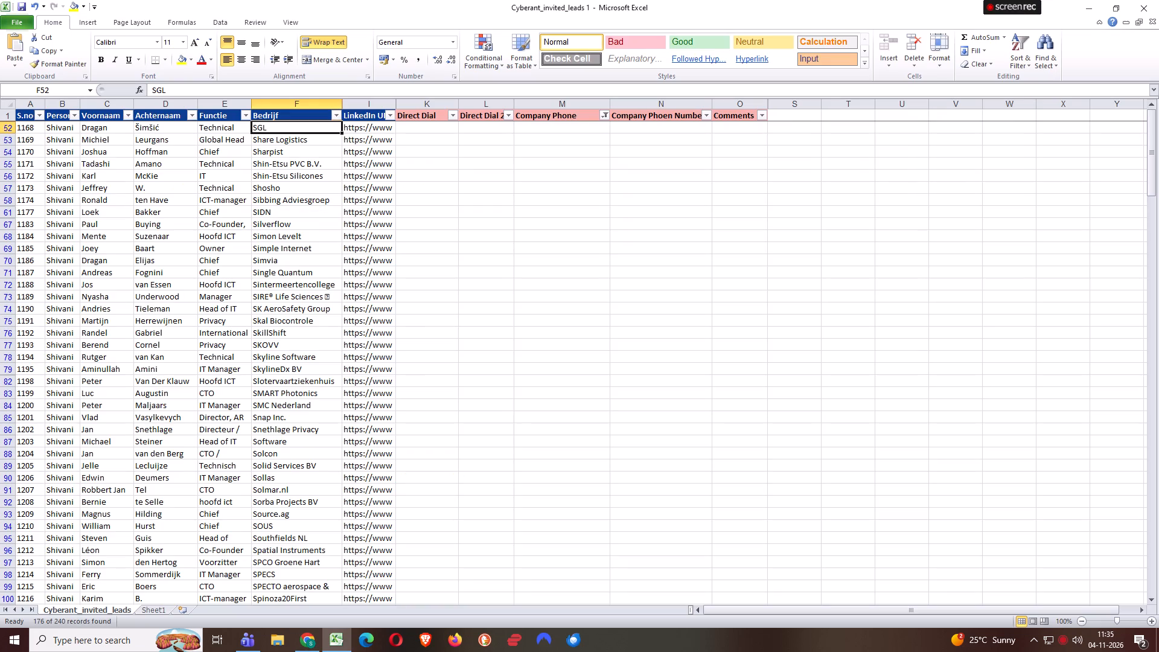
key(Right)
key(Right)
key(Right)
key(Right)
key(ctrl+v)
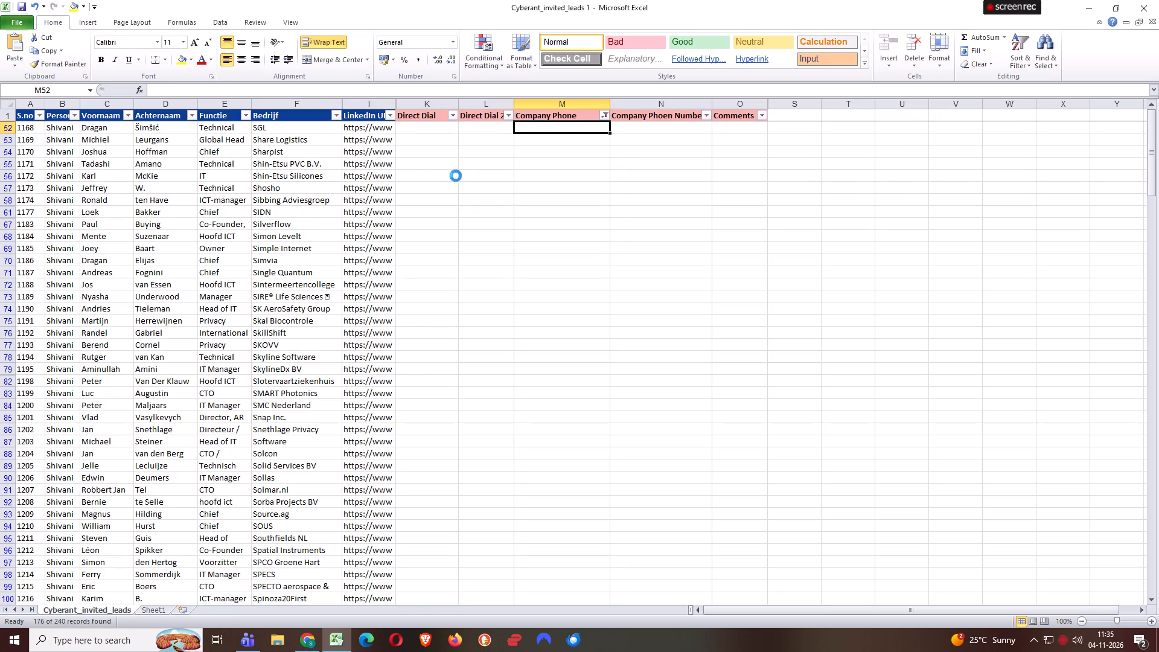
Copy Share Logistics from cell F53 and search Google in Chrome for its Netherlands company phone number.
click(273, 138)
key(ctrl+c)
key(alt+Tab)
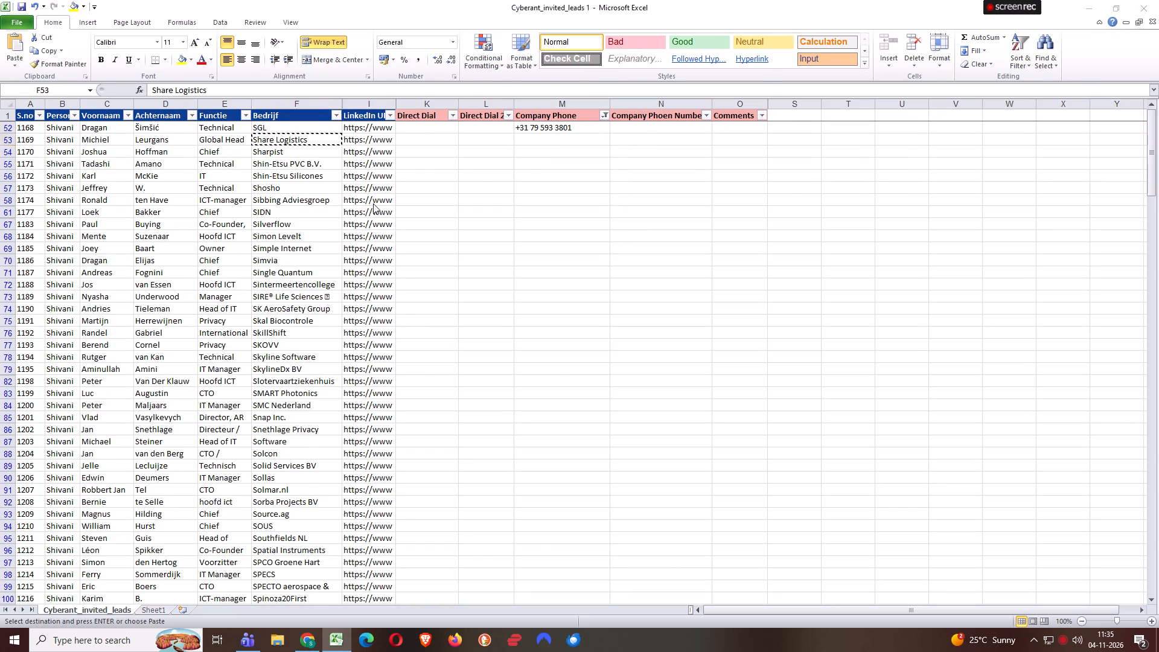
double_click(182, 80)
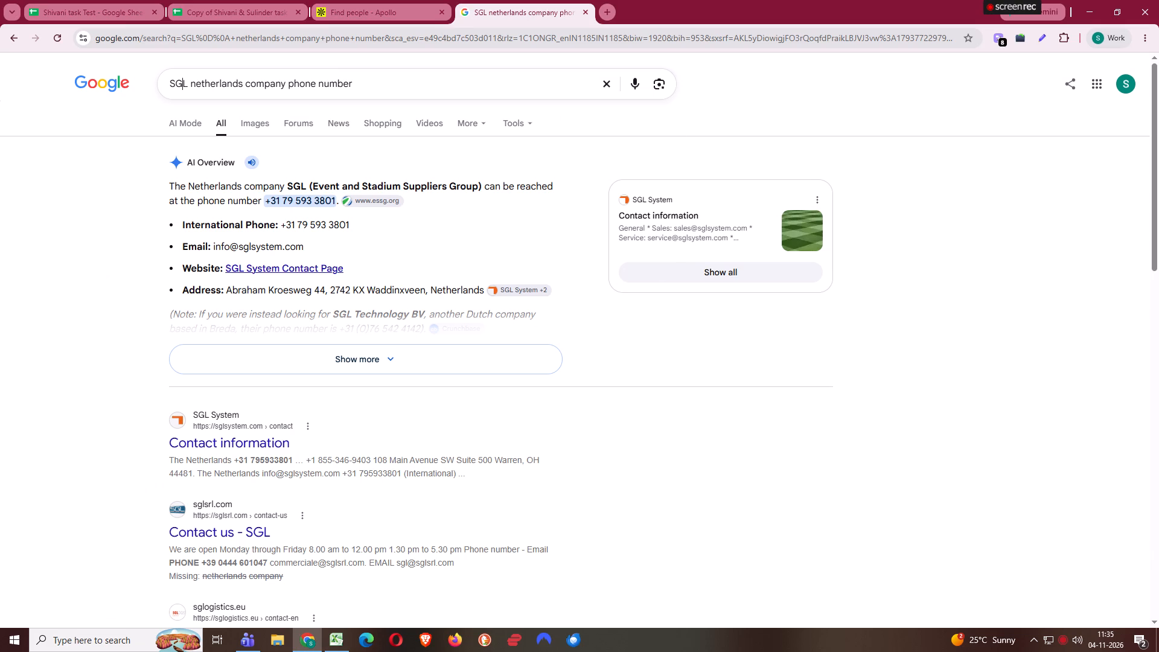
key(ctrl+v)
key(Return)
key(Return)
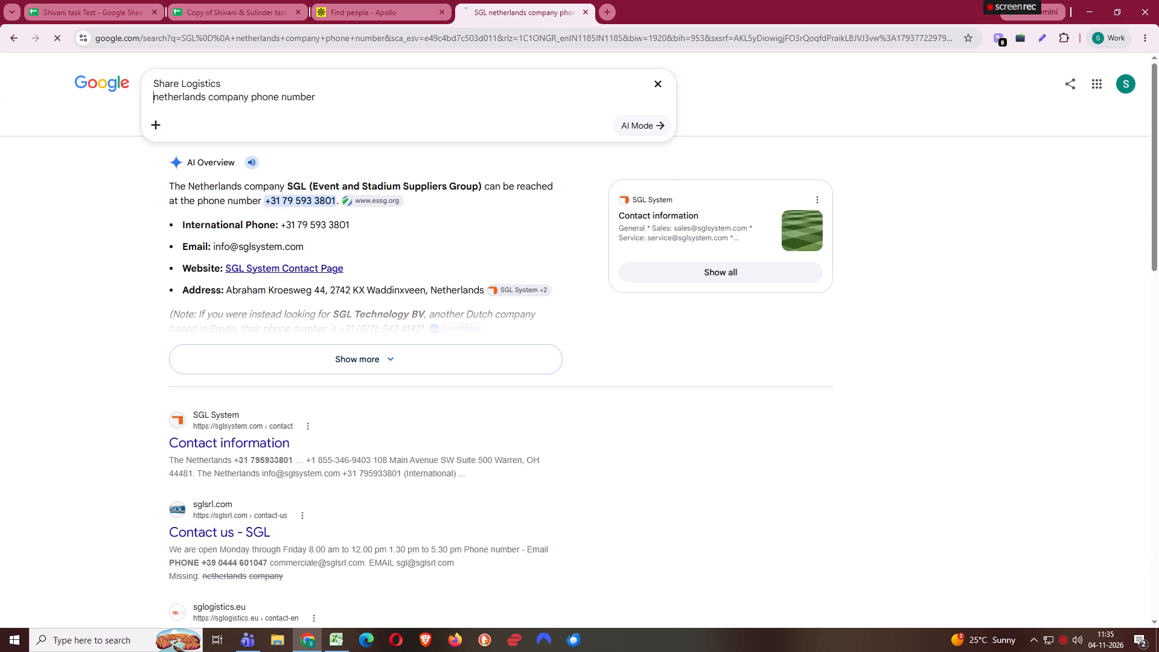
key(Return)
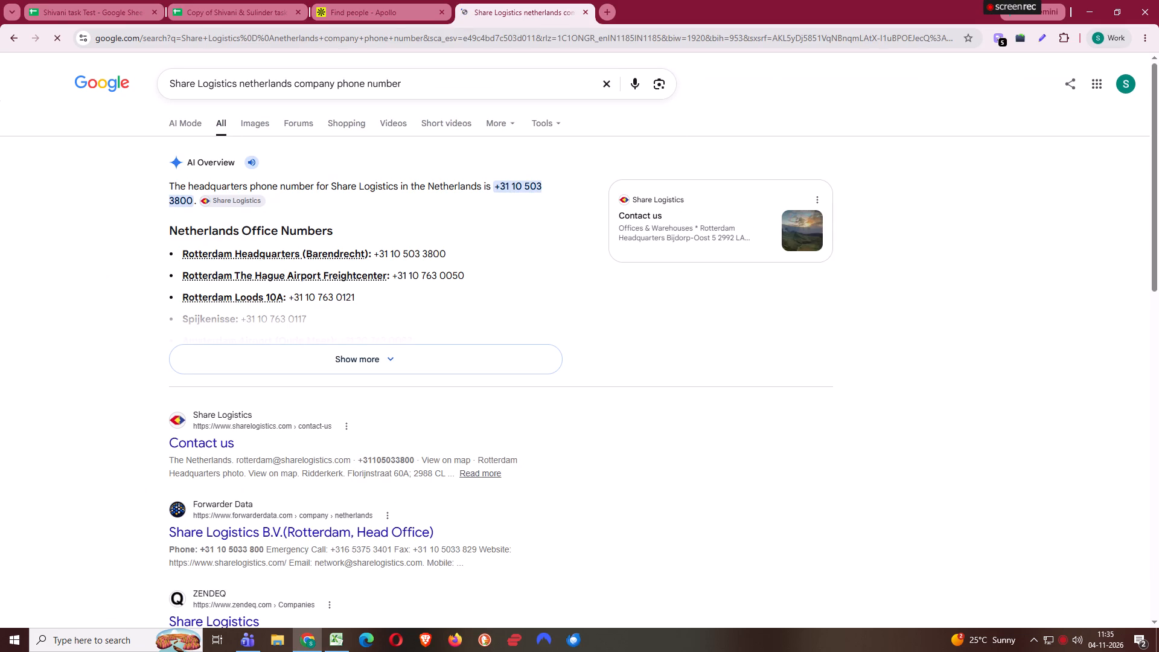
Copy Share Logistics' Rotterdam Headquarters phone number from the AI Overview into Excel cell M53 as text.
click(377, 254)
drag(374, 254, 490, 254)
click(467, 255)
drag(449, 254, 378, 257)
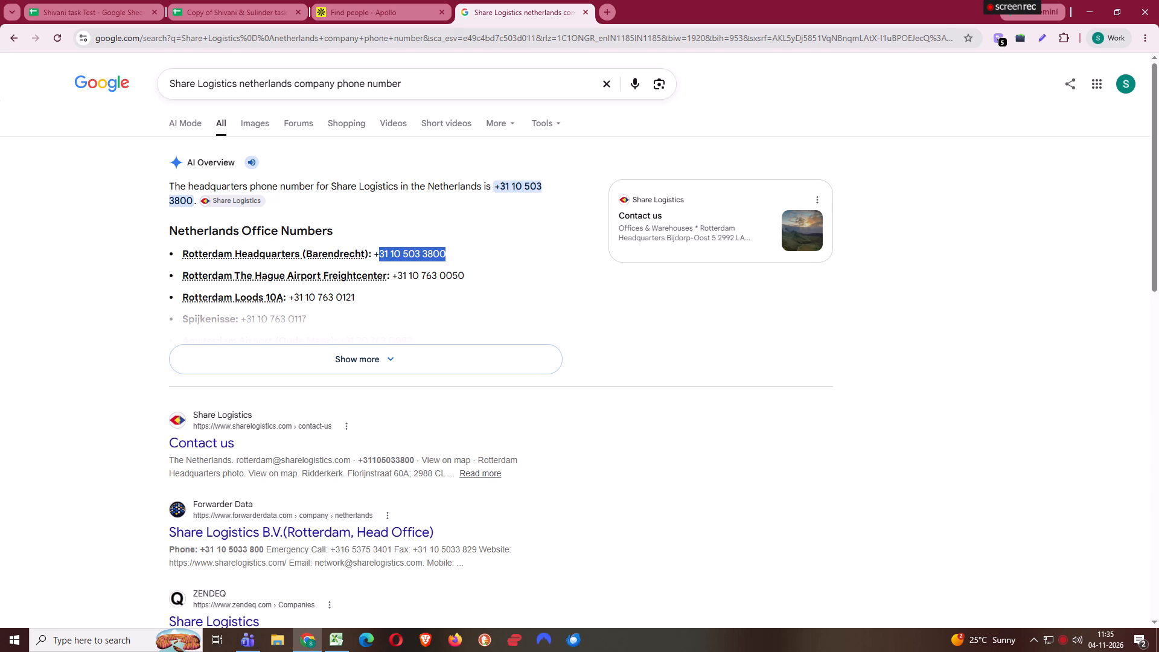
drag(378, 257, 375, 258)
key(ctrl+c)
key(ctrl+c)
key(ctrl+c)
key(alt+Tab)
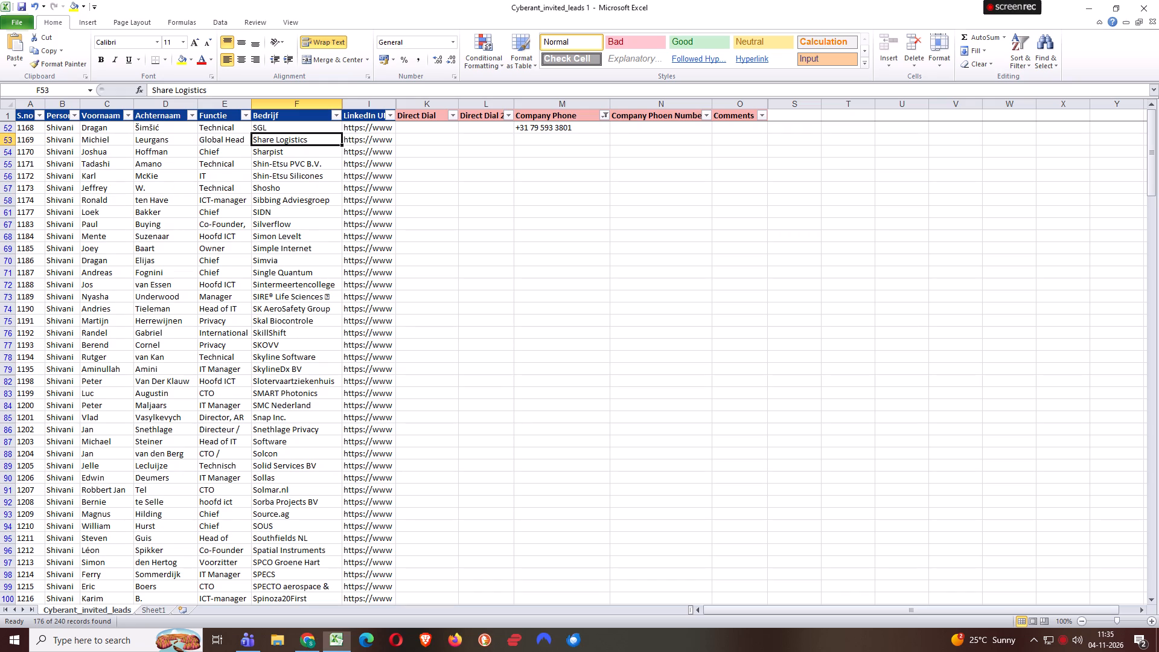
click(559, 138)
key(apostrophe)
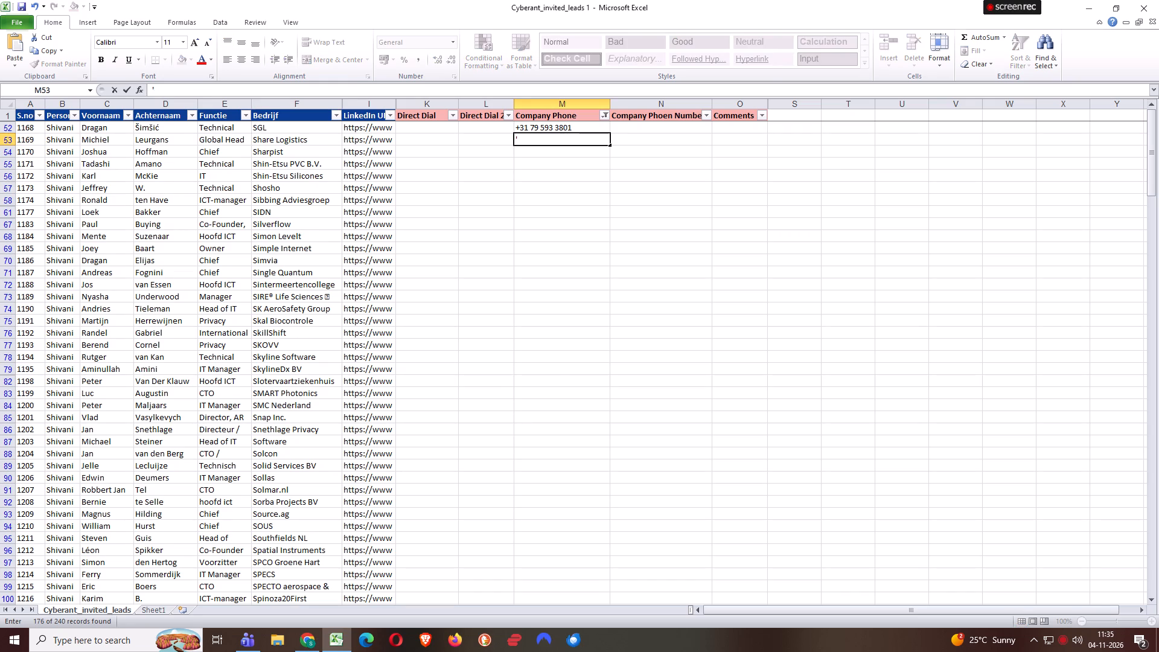
key(ctrl+v)
Copy Share Logistics' Rotterdam The Hague Airport Freightcenter phone number from Chrome into Excel cell N53 as text.
key(alt+Tab)
click(389, 270)
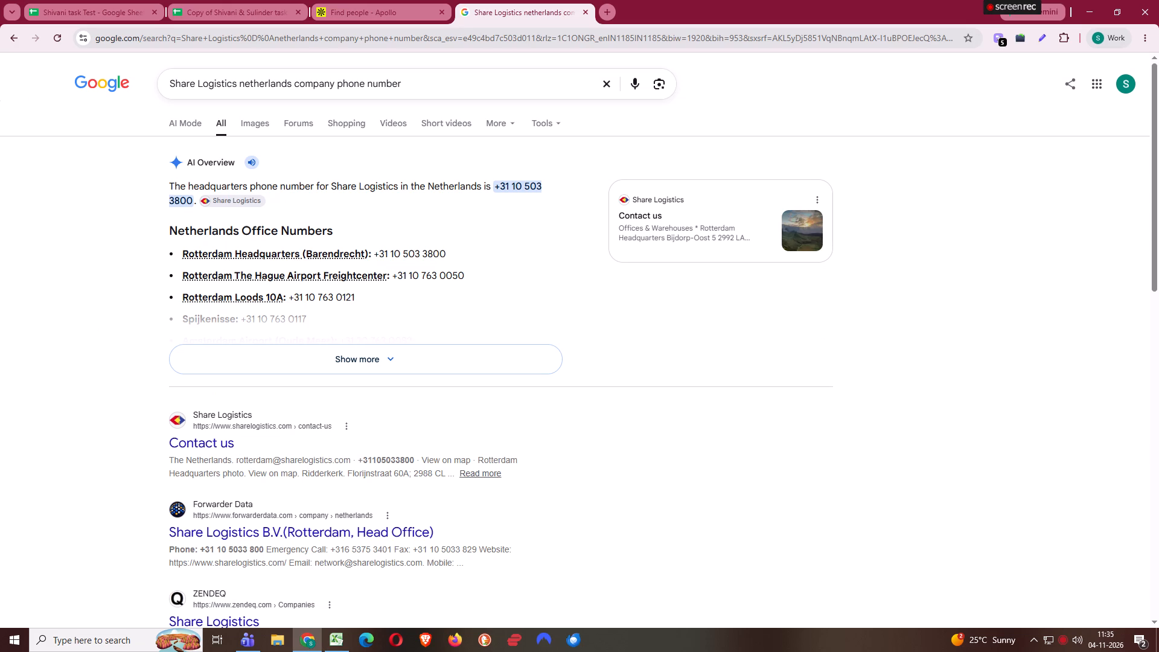
drag(466, 276, 392, 278)
key(ctrl+c)
key(ctrl+c)
key(ctrl+c)
key(ctrl+c)
key(alt+Tab)
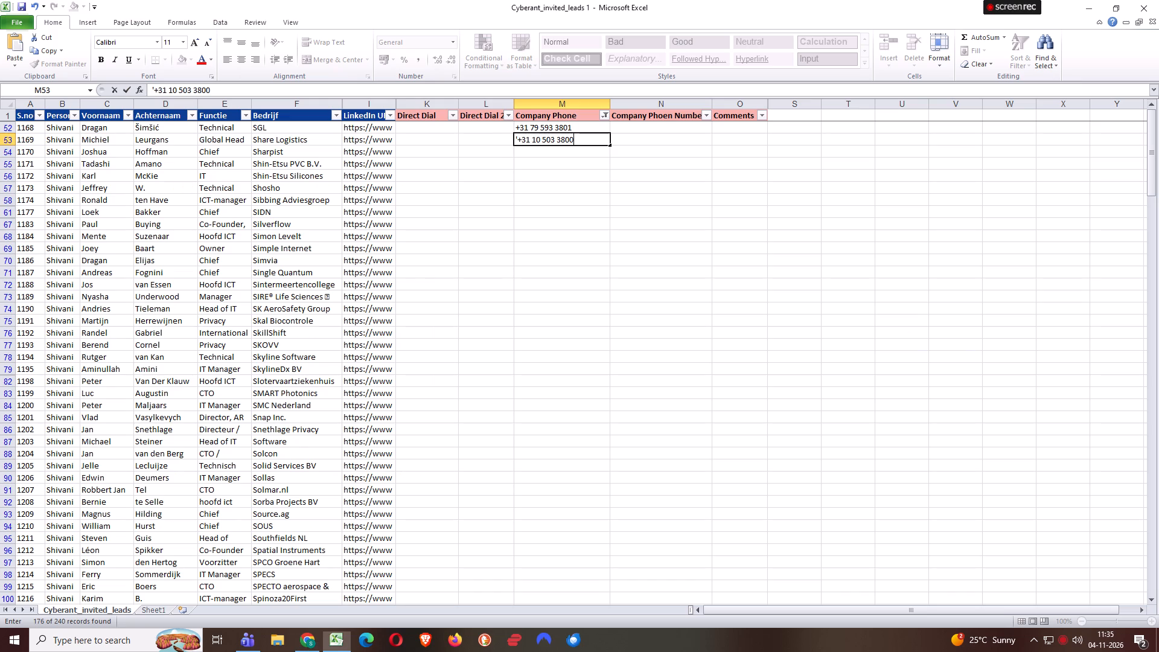
click(645, 142)
key(apostrophe)
key(ctrl+v)
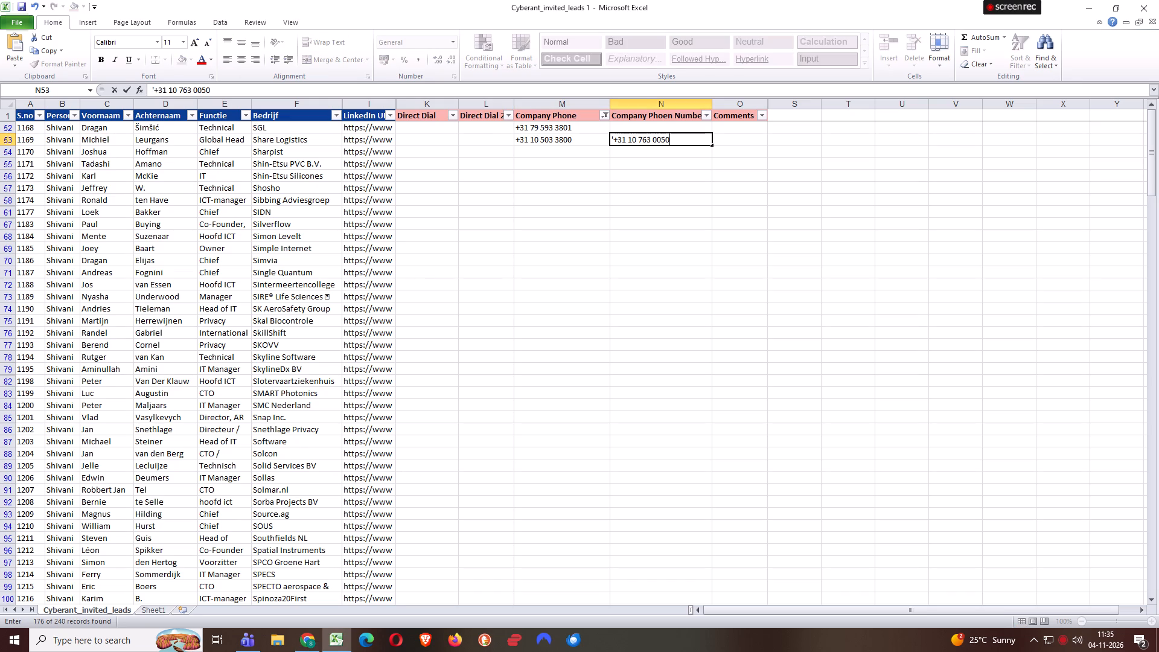
Copy Sharpist from cell F54 and search Google in Chrome for its Netherlands company phone number.
click(266, 155)
key(ctrl+c)
key(alt+Tab)
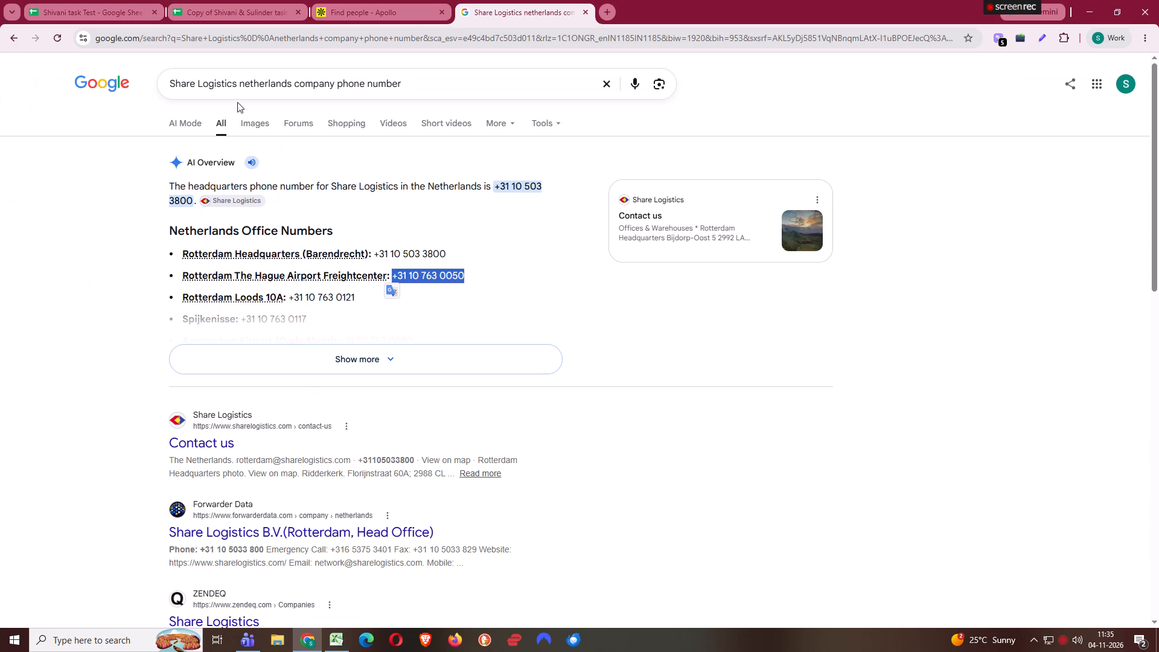
drag(235, 92, 28, 81)
key(ctrl+v)
key(Return)
key(Return)
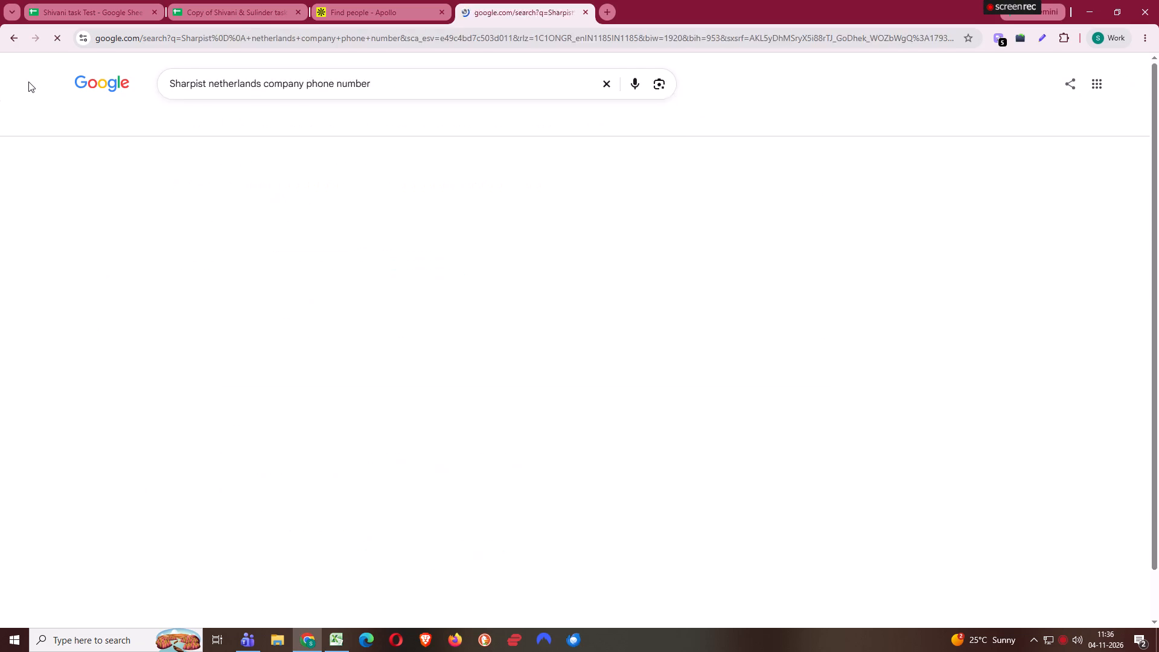
In Excel, reapply the existing Company Phone Number filter to hide the rows already filled in.
key(alt+Tab)
click(606, 115)
click(701, 344)
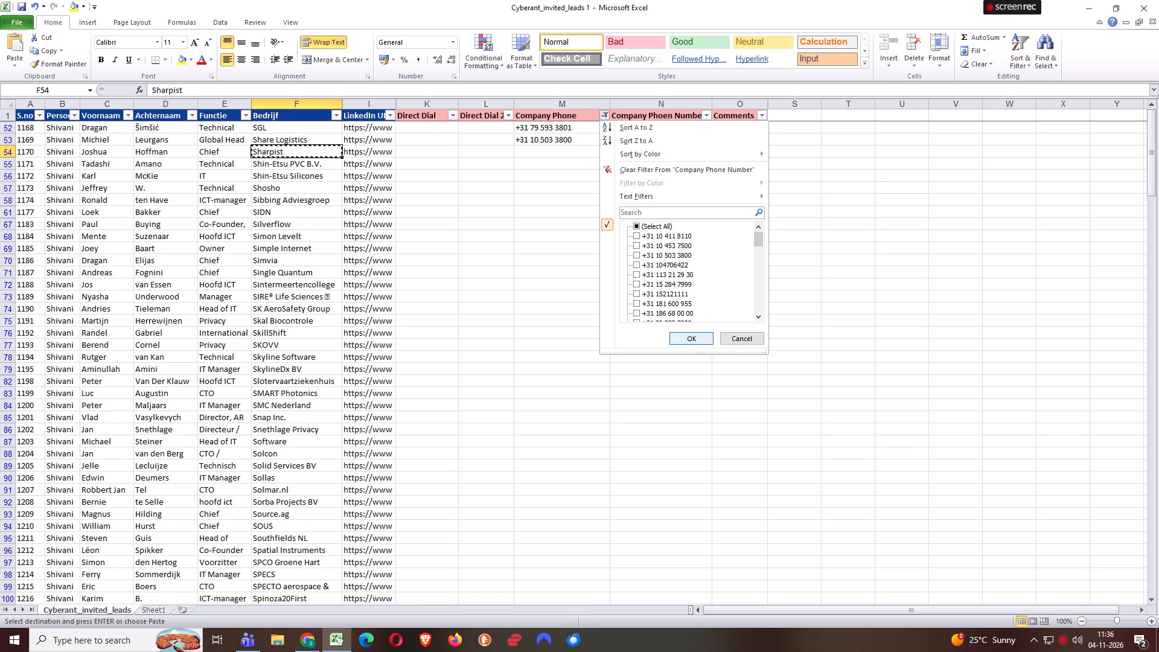
Copy Sharpist's main office phone number from the AI Overview in Chrome into Excel cell M54 as text.
key(alt+Tab)
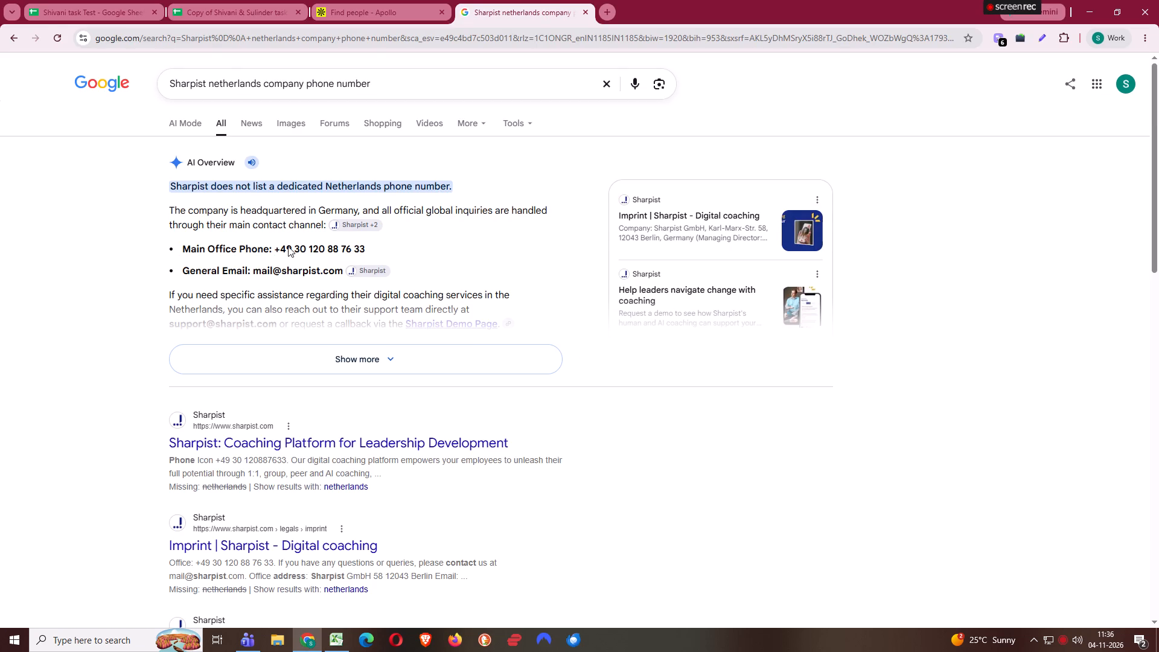
alt+click(288, 246)
key(alt+Tab)
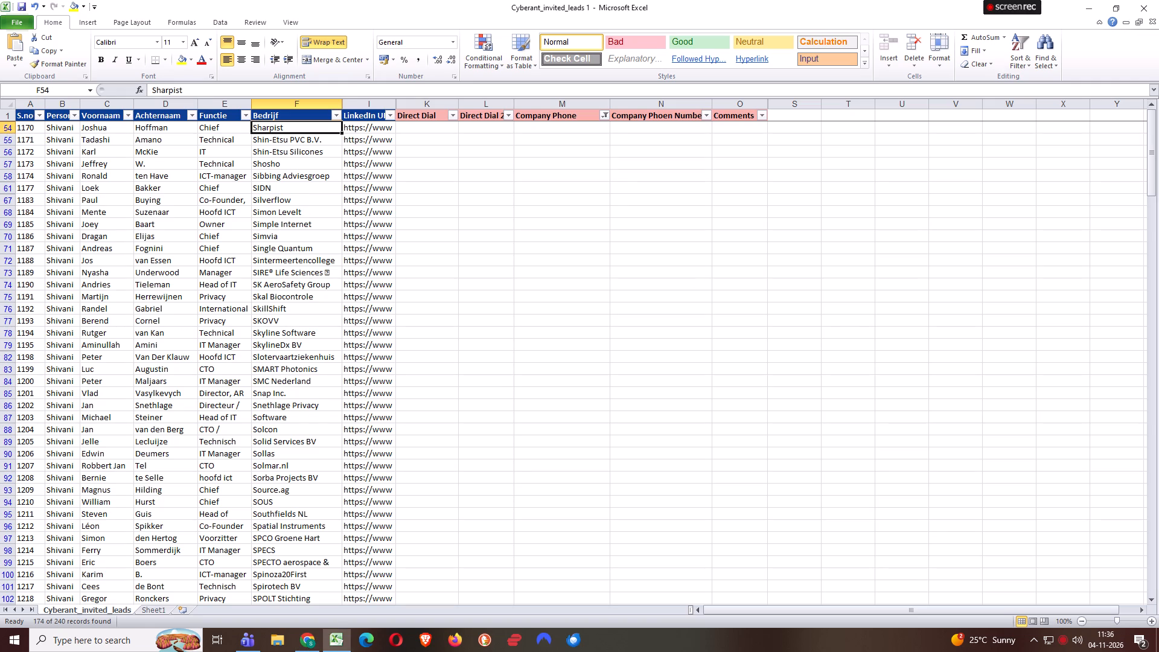
click(547, 132)
key(apostrophe)
key(ctrl+v)
click(549, 199)
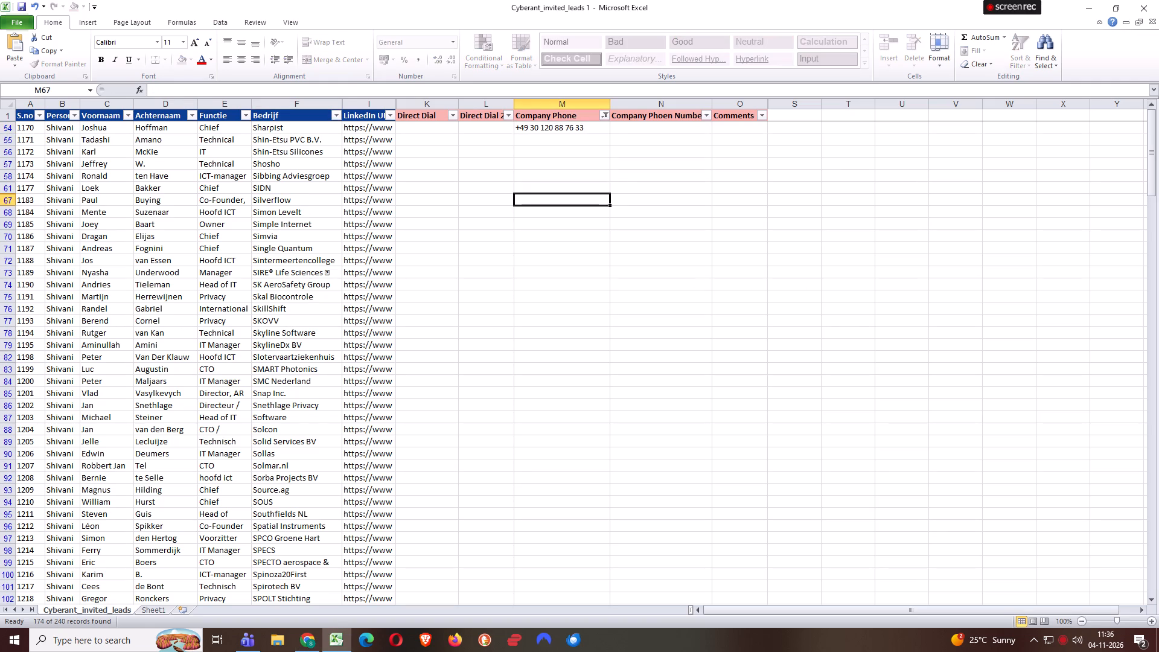
click(561, 127)
click(191, 56)
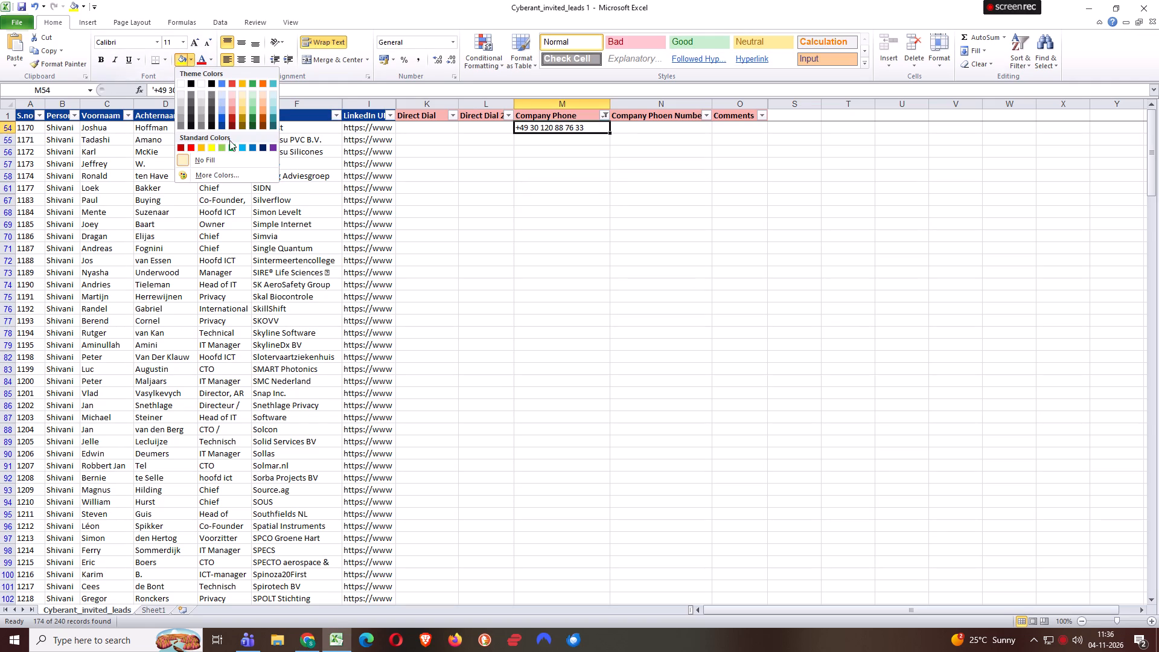
click(276, 104)
click(636, 183)
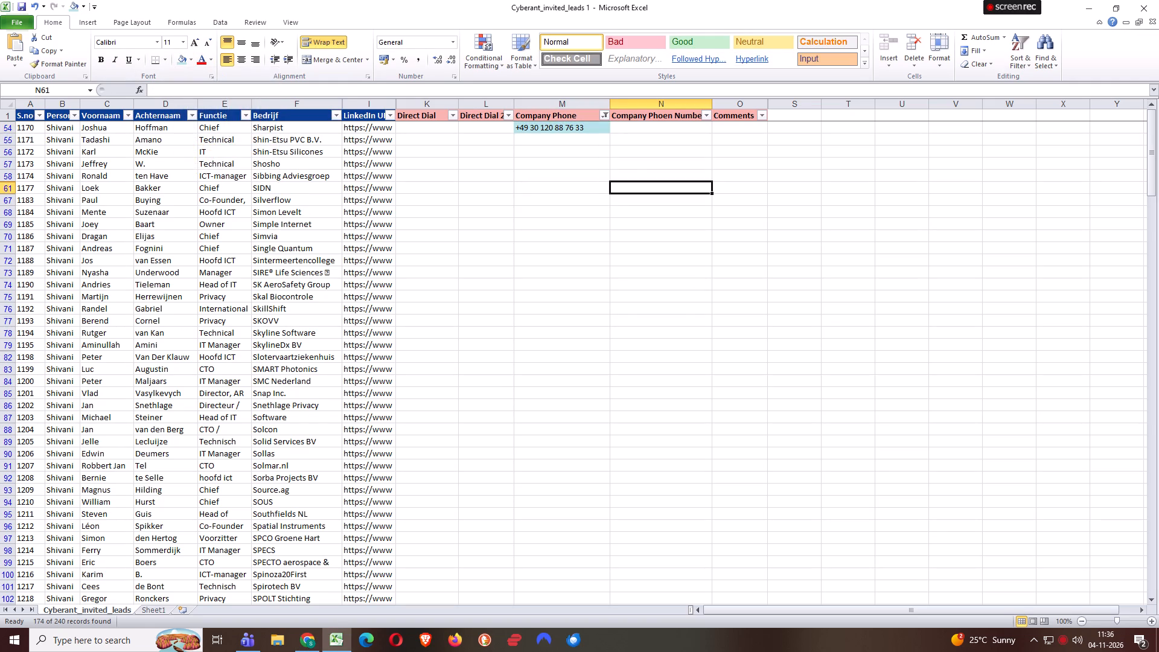
Reapply the existing Company Phone Number filter to hide the completed Sharpist row.
click(608, 114)
click(688, 338)
Copy Shin-Etsu PVC B.V. from cell F55 and search Google in Chrome for its Netherlands company phone number.
click(304, 129)
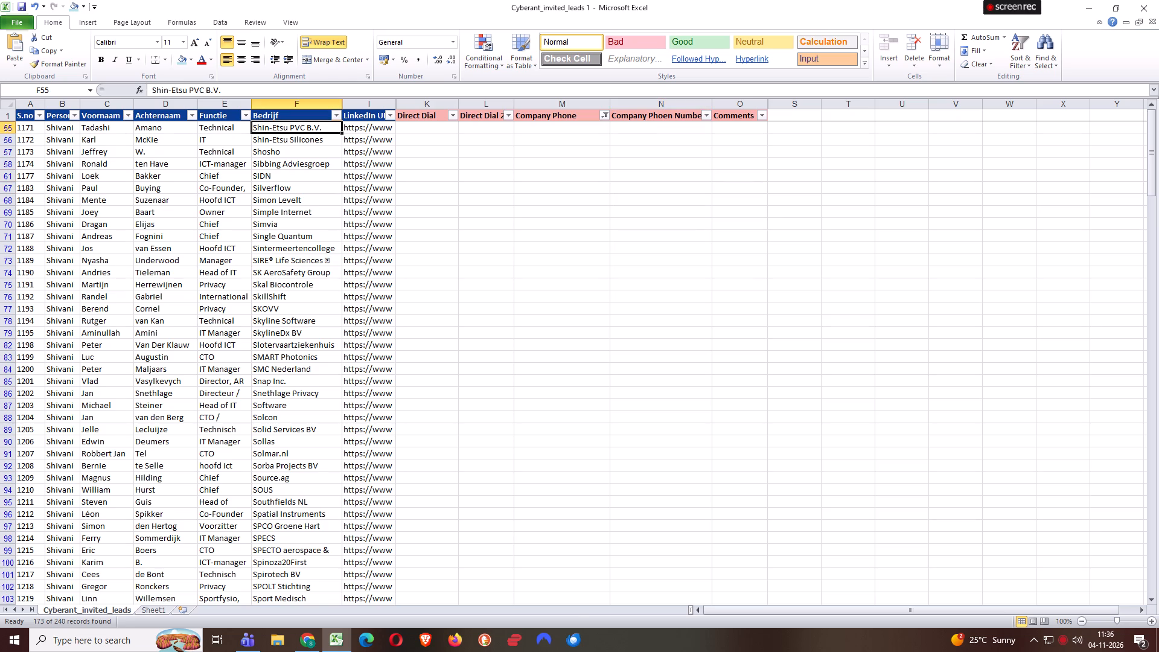
key(ctrl+c)
key(alt+Tab)
click(192, 81)
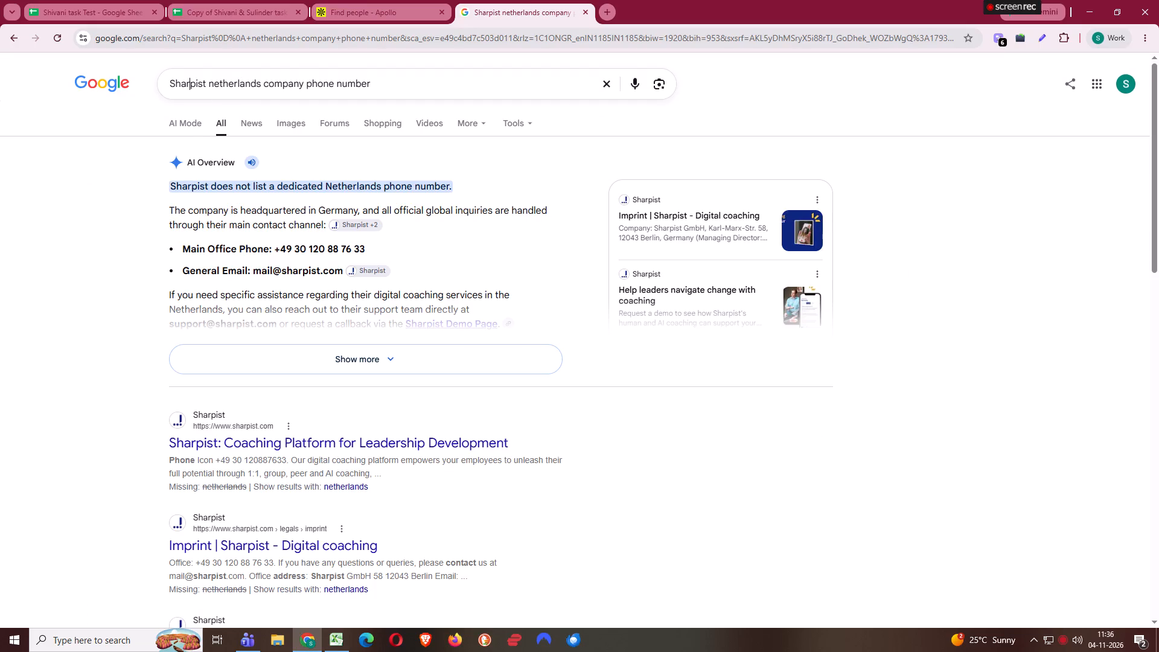
click(192, 81)
key(ctrl+v)
key(Return)
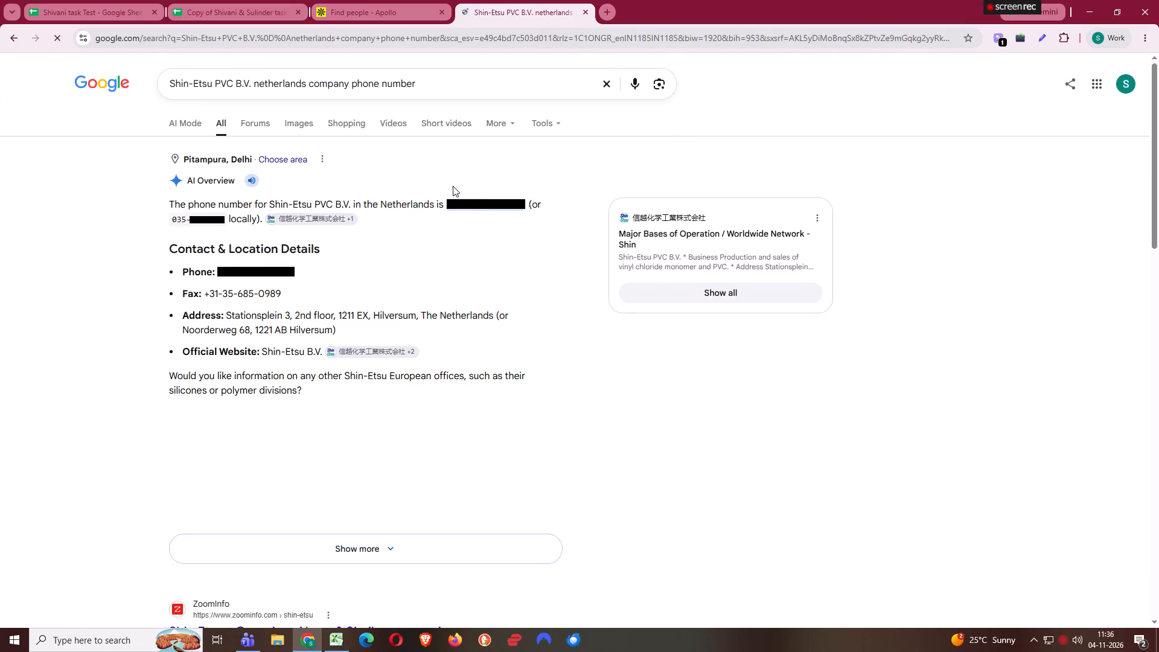
Copy Shin-Etsu PVC B.V.'s phone number from the AI Overview into Excel cell M55 as text with a plus prefix.
alt+click(478, 199)
key(alt+Tab)
click(558, 132)
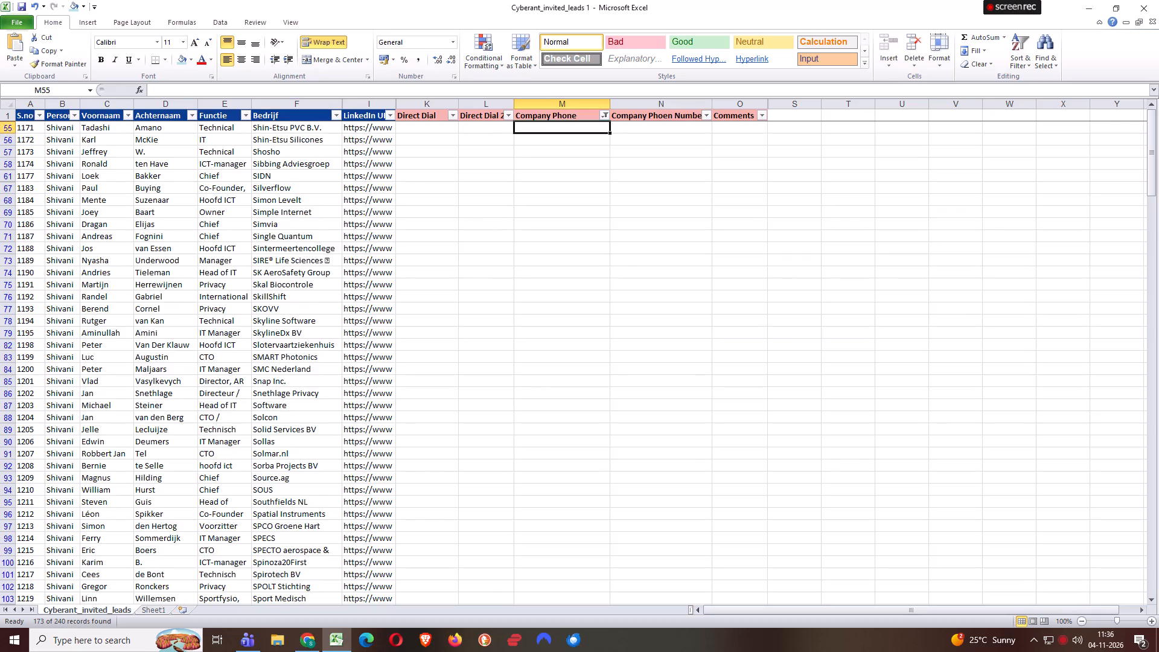
text('+)
key(ctrl+v)
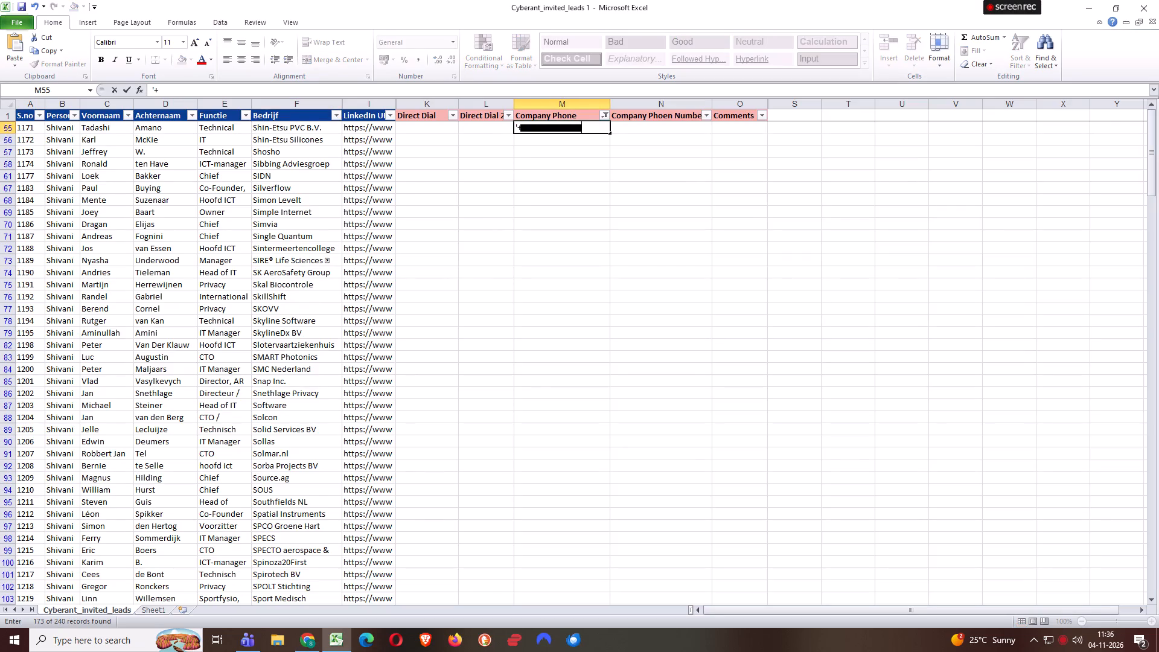
Remove the duplicate plus sign and the hyphens from the phone number in M55, leaving a space after the country code.
click(526, 127)
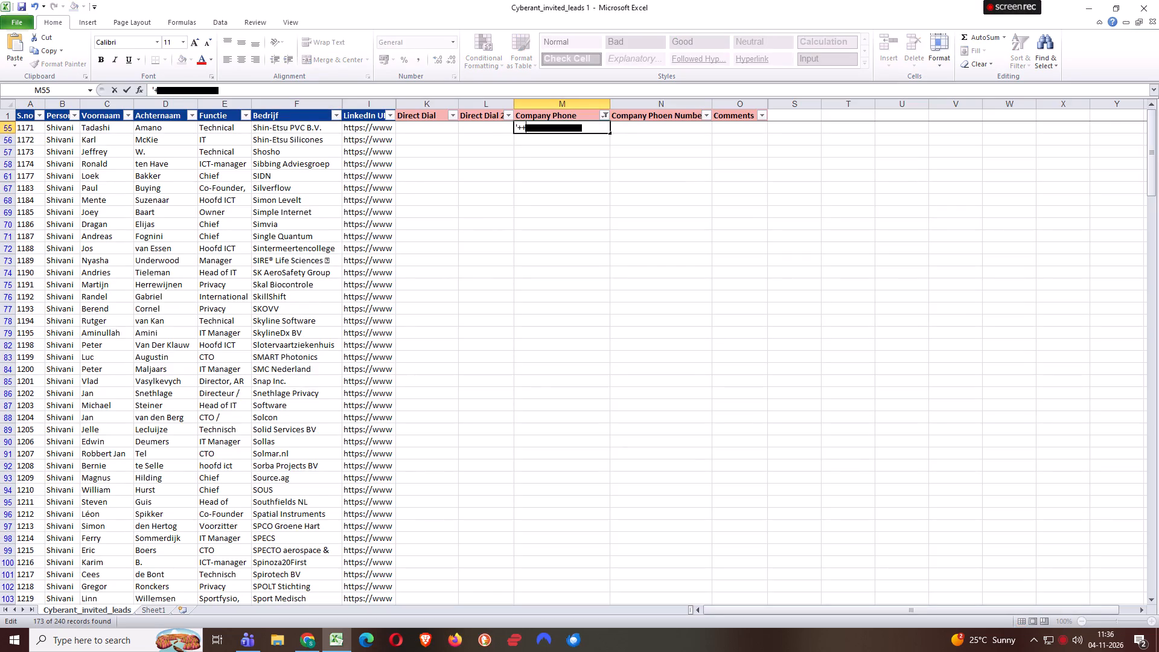
key(BackSpace)
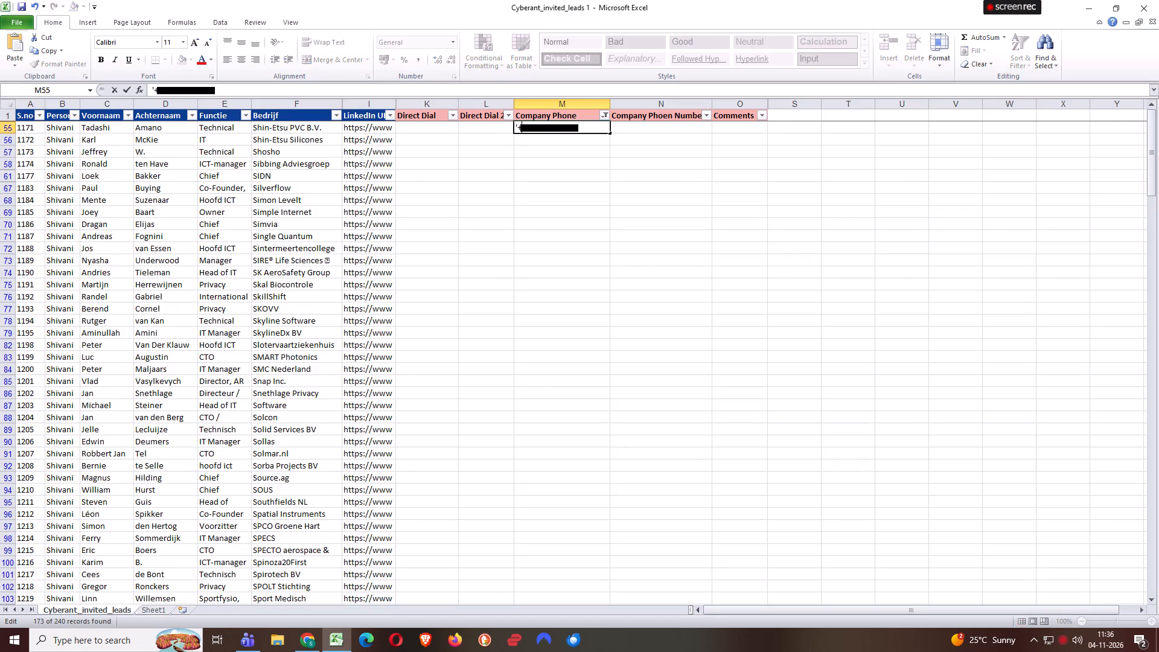
click(532, 129)
key(BackSpace)
key(space)
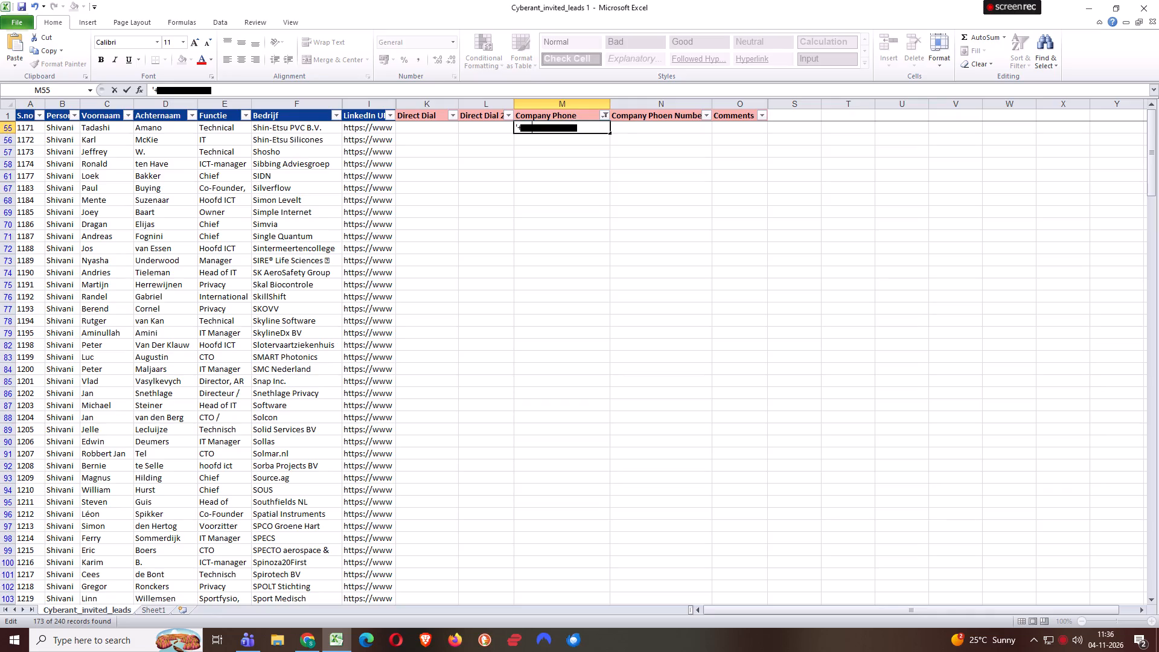
key(Right)
key(Right)
key(Right)
key(BackSpace)
key(Right)
key(Right)
key(Right)
key(Right)
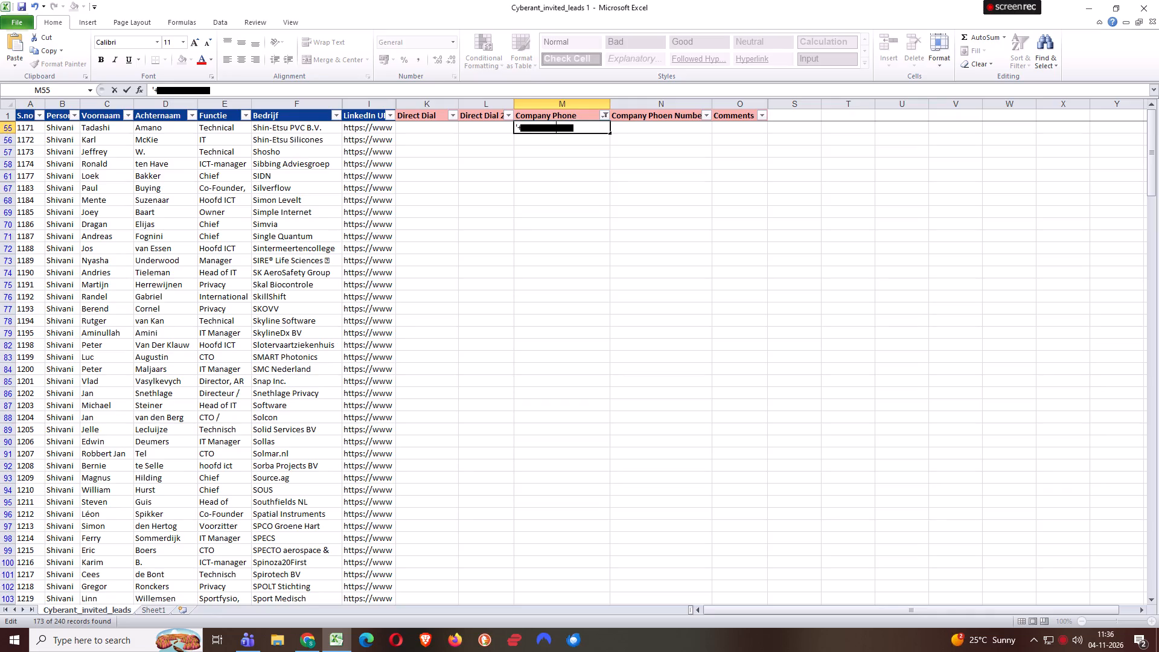
key(BackSpace)
click(664, 159)
Reapply the existing Company Phone Number filter to hide the completed Shin-Etsu PVC B.V. row.
click(605, 115)
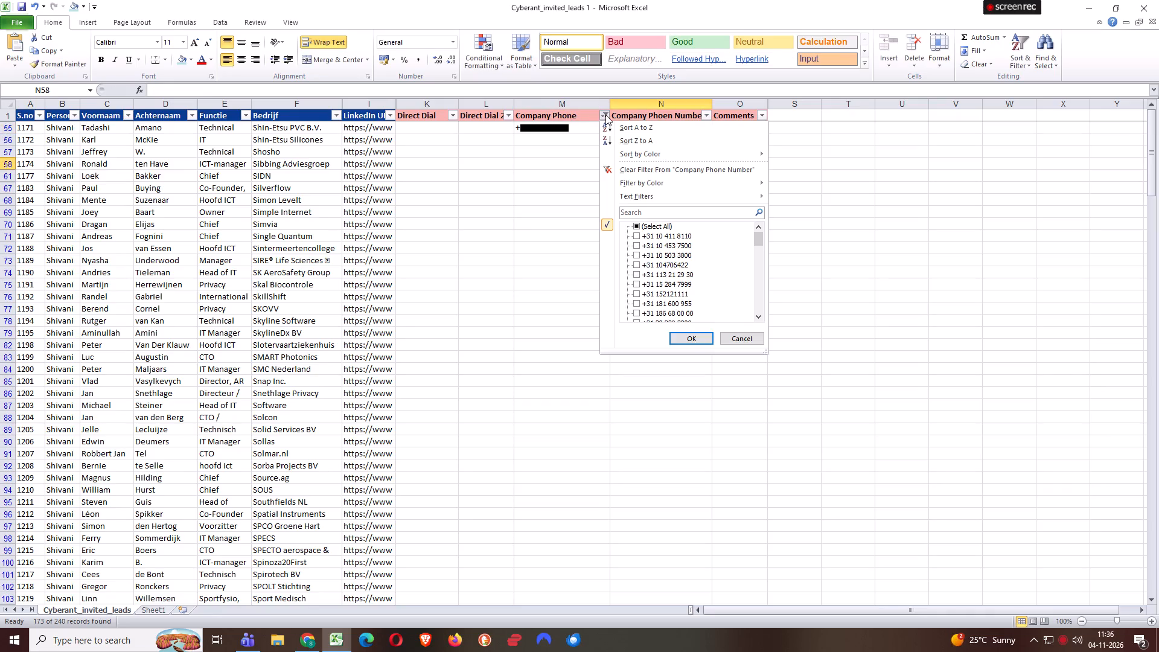
click(694, 337)
click(516, 259)
Copy Shin-Etsu Silicones Europe B.V. from cell F56 and search Google in Chrome for its Netherlands company phone number.
click(295, 129)
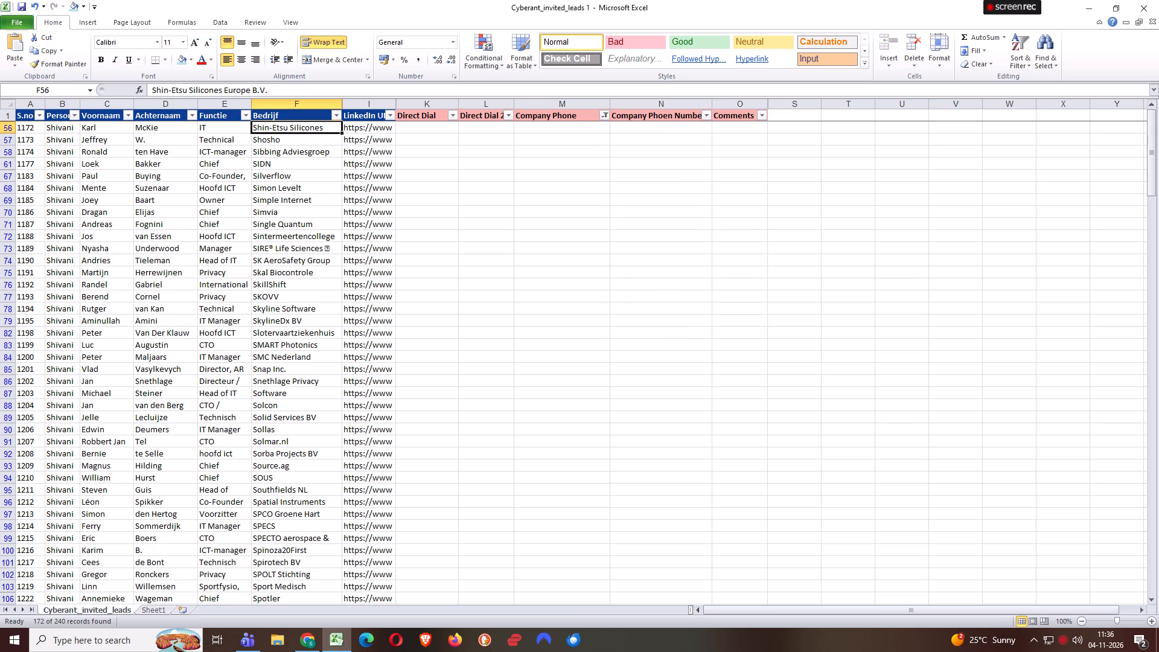
key(ctrl+c)
key(alt+Tab)
click(249, 91)
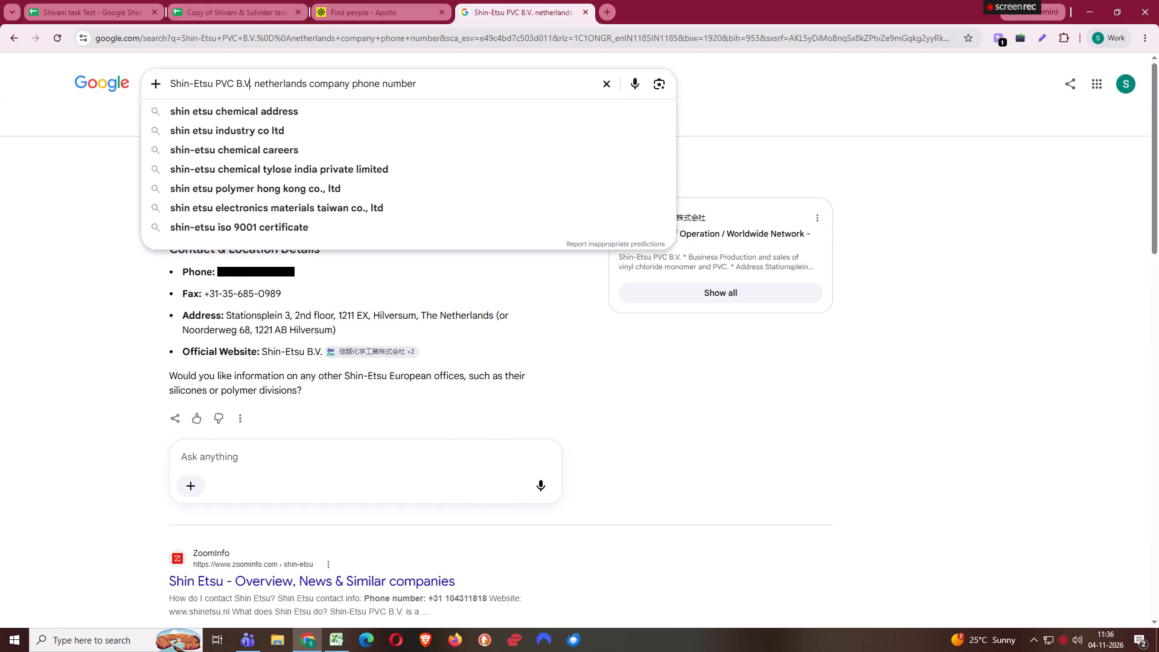
drag(255, 87, 0, 80)
key(ctrl+v)
key(Return)
key(Return)
key(Return)
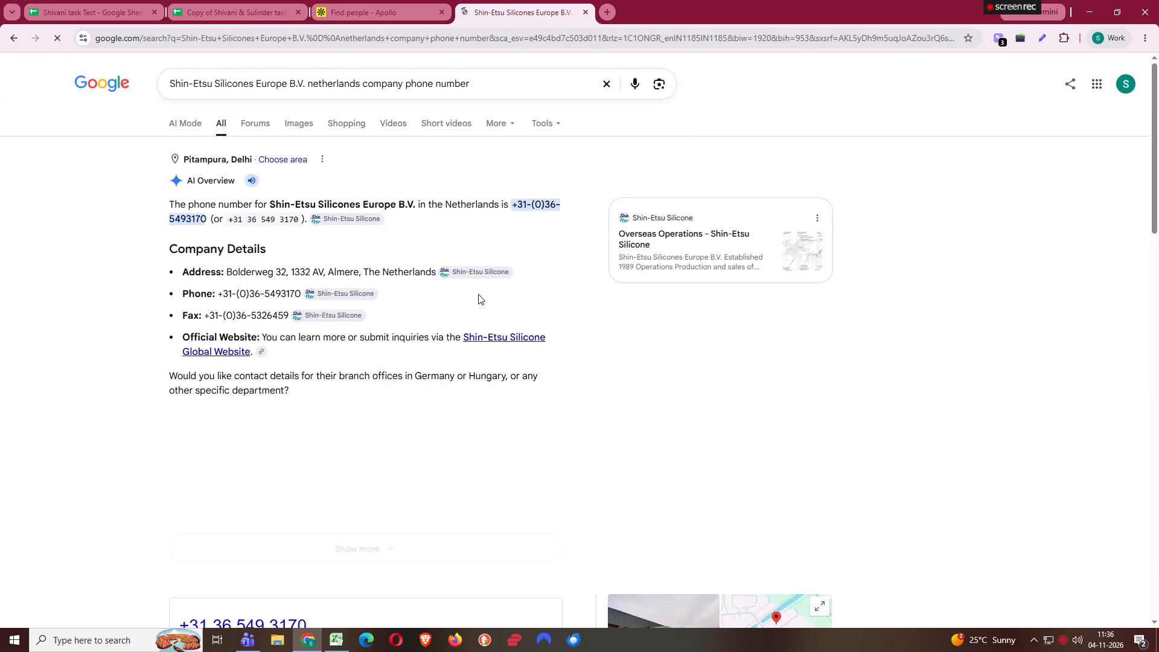
Copy Shin-Etsu Silicones Europe B.V.'s primary phone number from the search results into Excel cell M56 as text.
scroll(365, 383, down, 4)
click(342, 429)
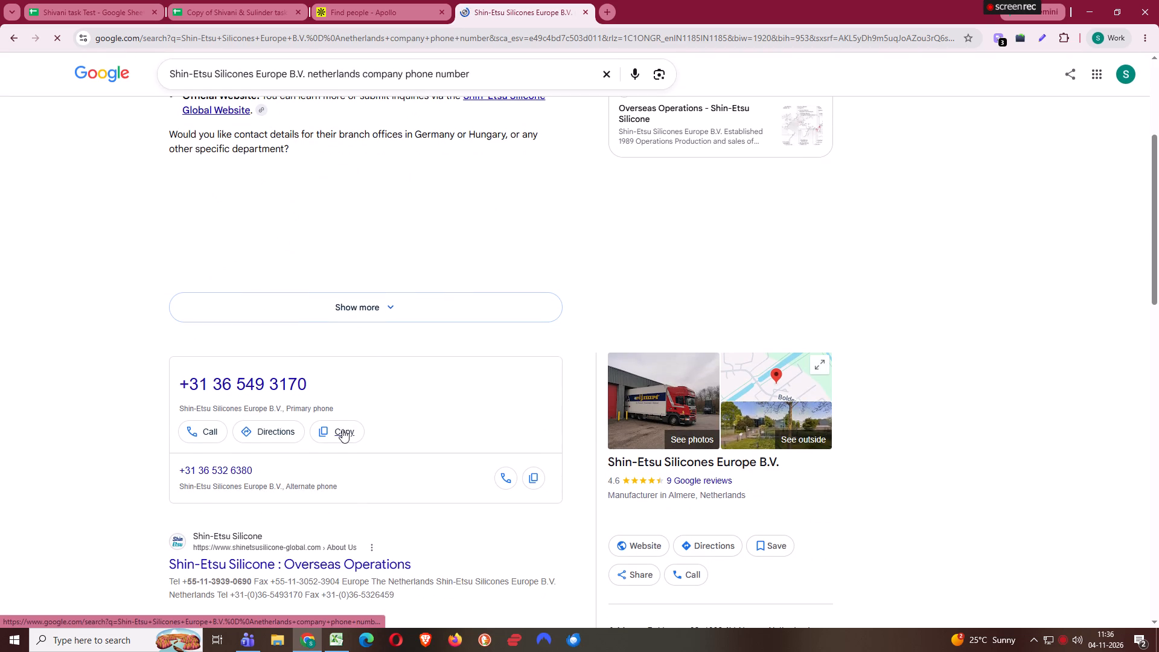
double_click(345, 434)
key(alt+Tab)
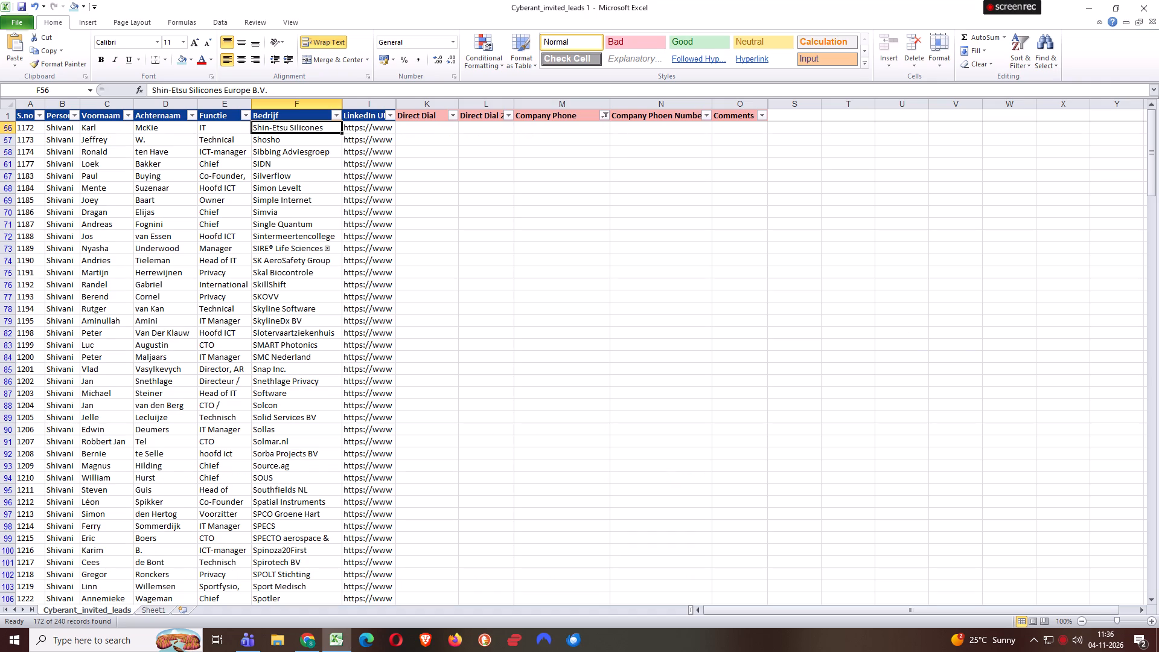
click(587, 130)
key(apostrophe)
key(ctrl+v)
click(600, 177)
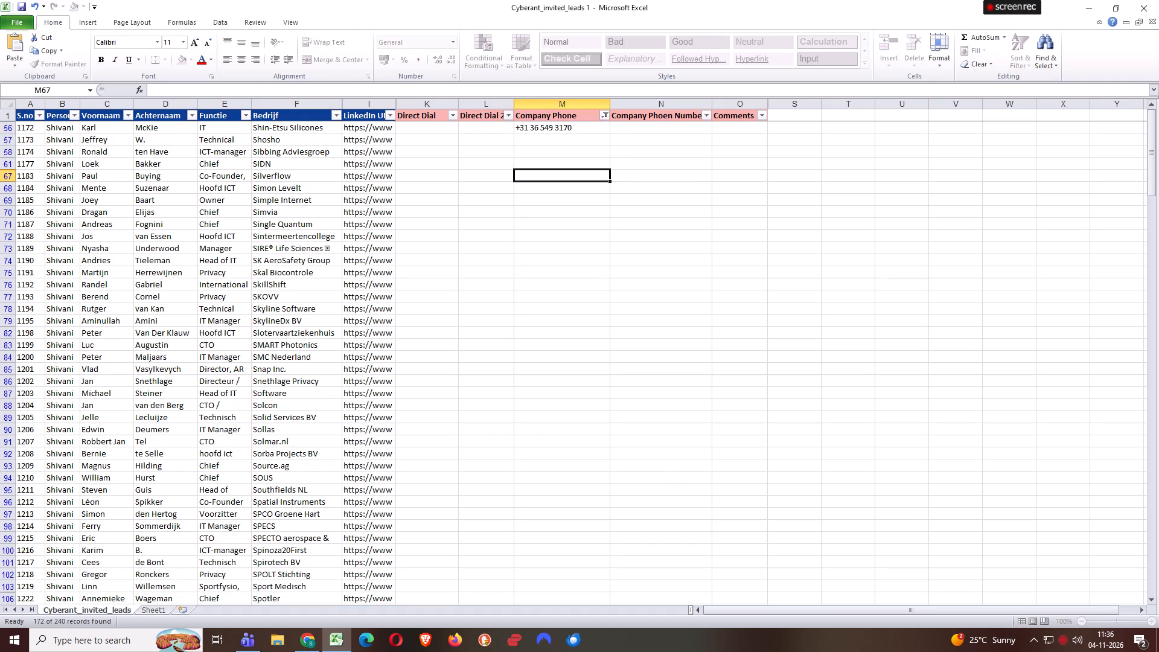
Reapply the existing Company Phone Number filter to hide the completed Shin-Etsu Silicones Europe B.V. row.
click(603, 115)
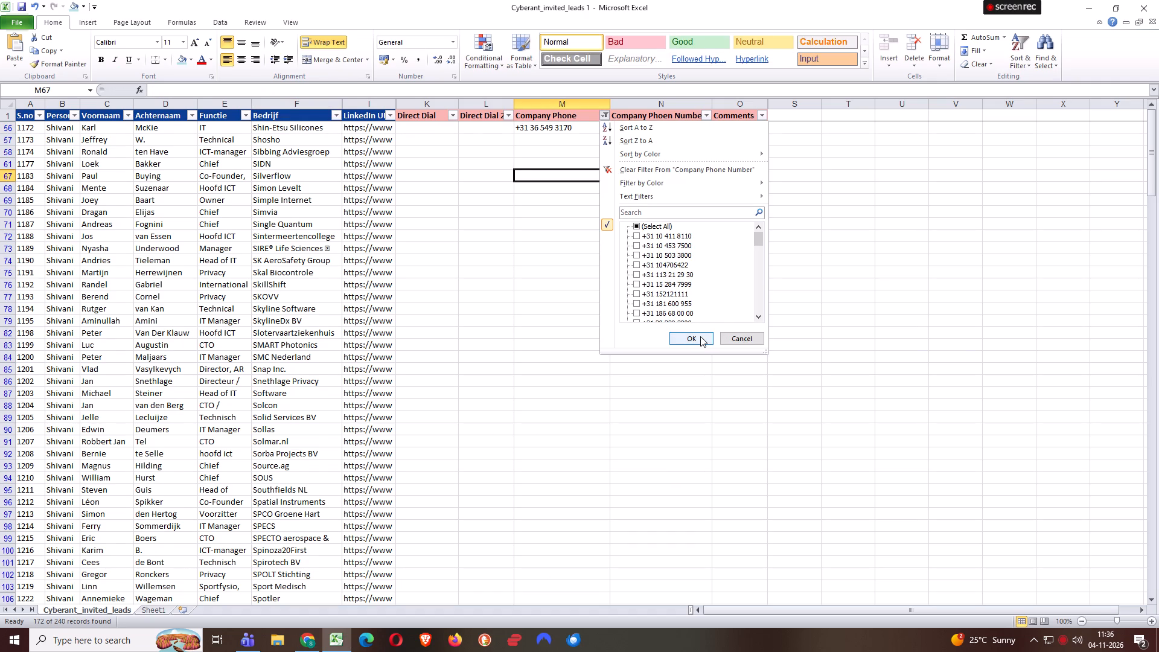
click(700, 336)
click(502, 265)
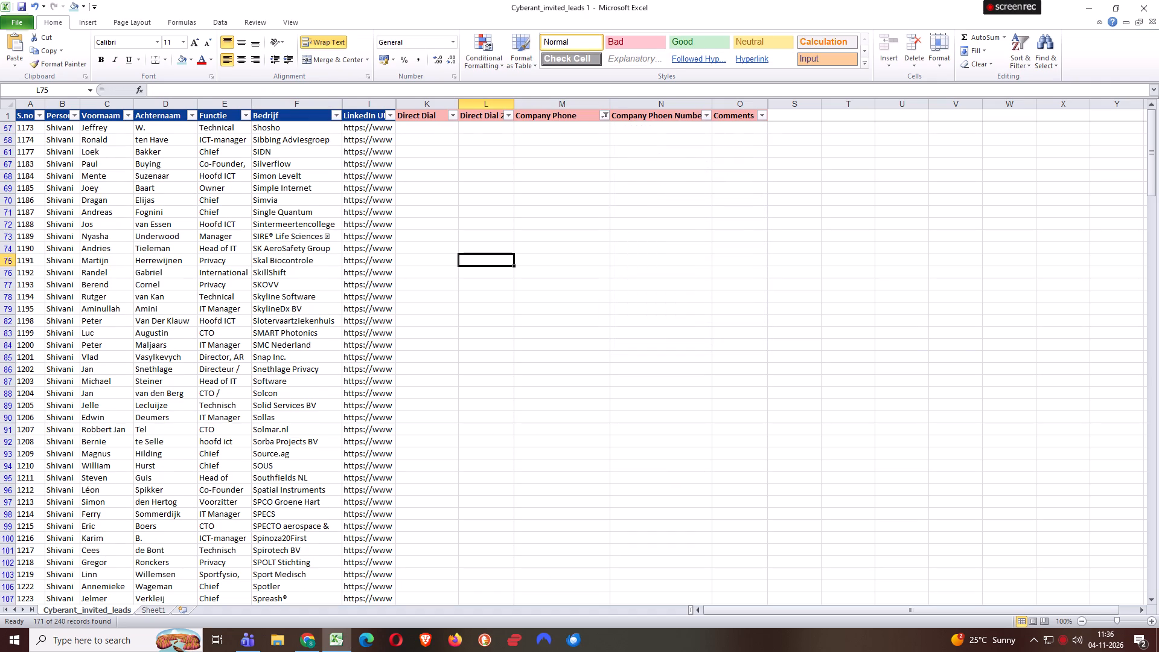
Save the leads workbook.
key(ctrl+s)
key(ctrl+s)
key(ctrl+s)
Copy the company name Shosho from cell F57.
click(278, 107)
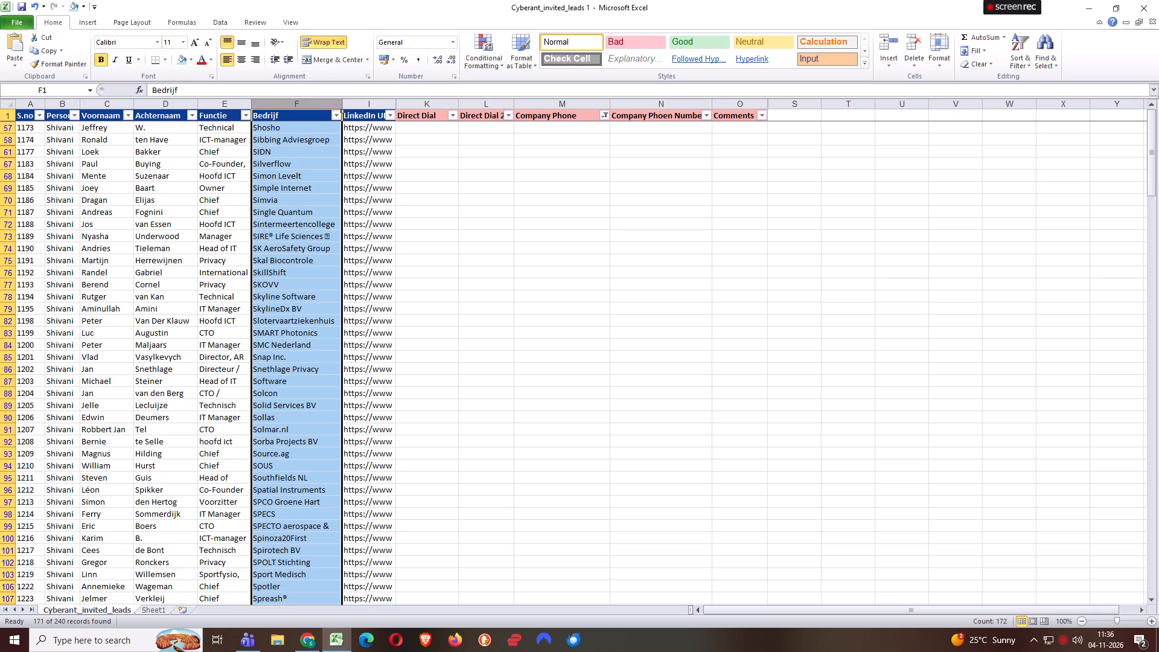
click(622, 275)
click(292, 131)
key(ctrl+c)
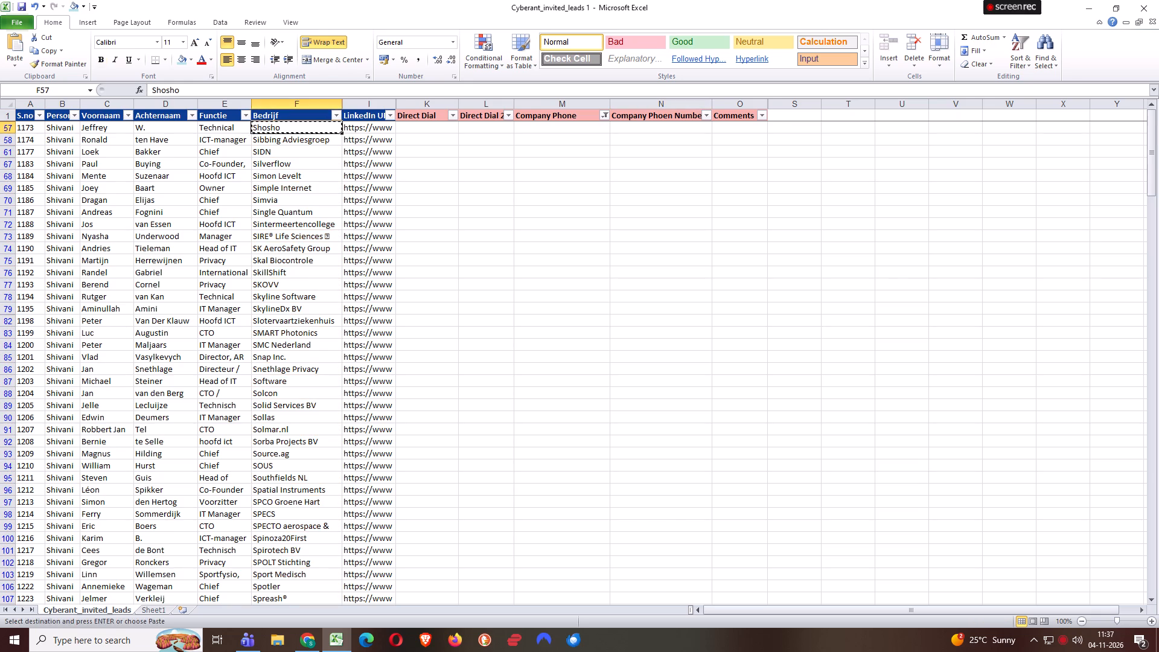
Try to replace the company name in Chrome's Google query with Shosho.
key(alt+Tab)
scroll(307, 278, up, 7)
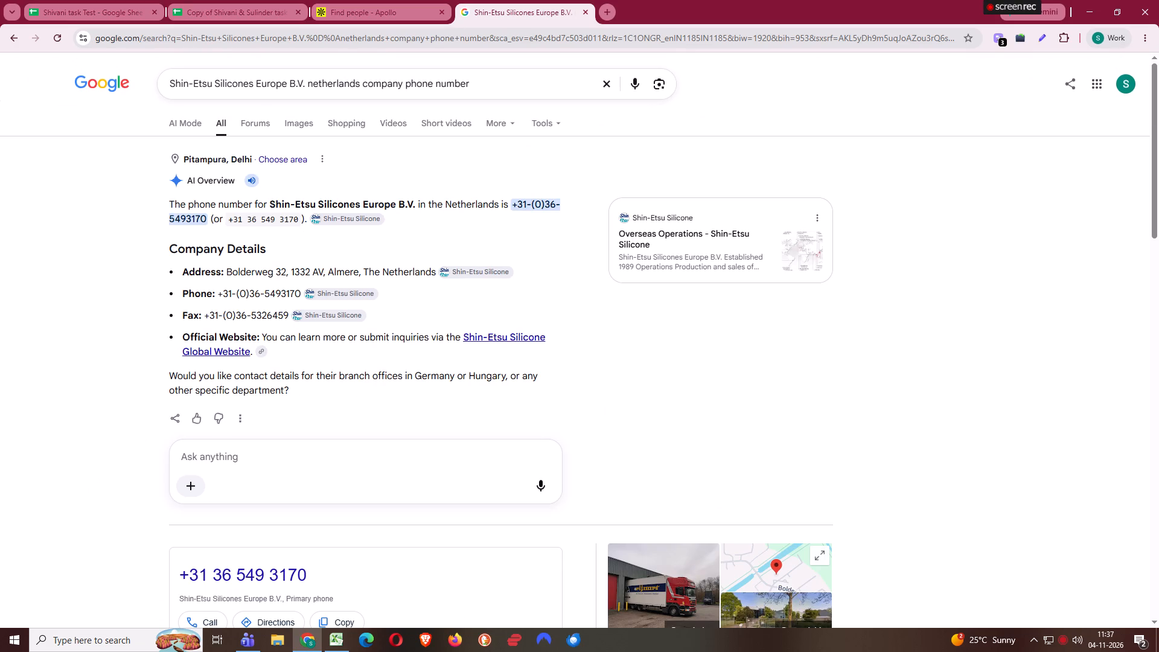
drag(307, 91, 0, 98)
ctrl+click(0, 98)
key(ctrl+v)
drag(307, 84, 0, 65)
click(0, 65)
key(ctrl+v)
Copy Shosho from Excel cell F57 again and search Google in Chrome for its Netherlands company phone number.
key(alt+Tab)
key(ctrl+c)
key(alt+Tab)
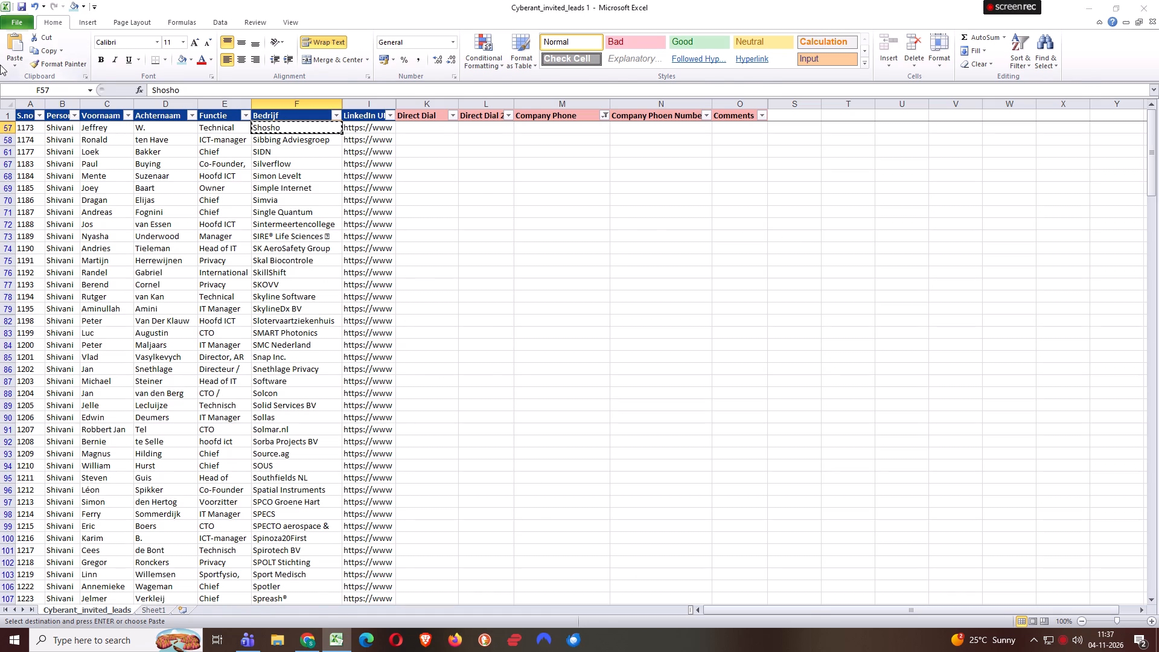
drag(310, 85, 28, 69)
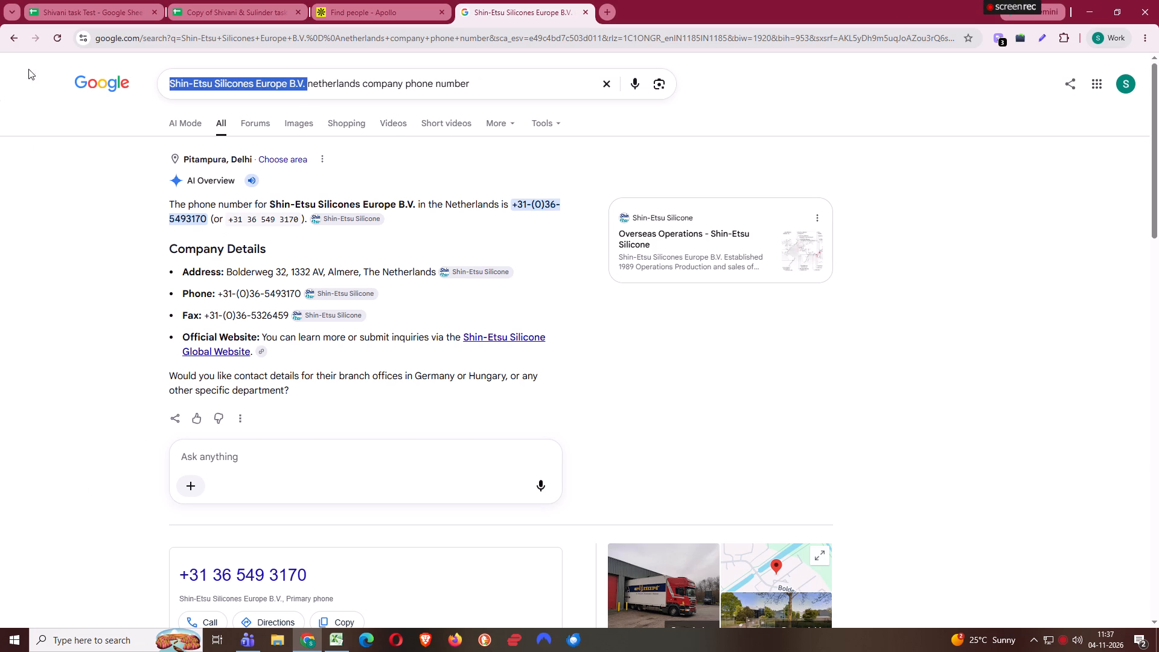
drag(28, 69, 0, 33)
key(ctrl+v)
key(Return)
key(Return)
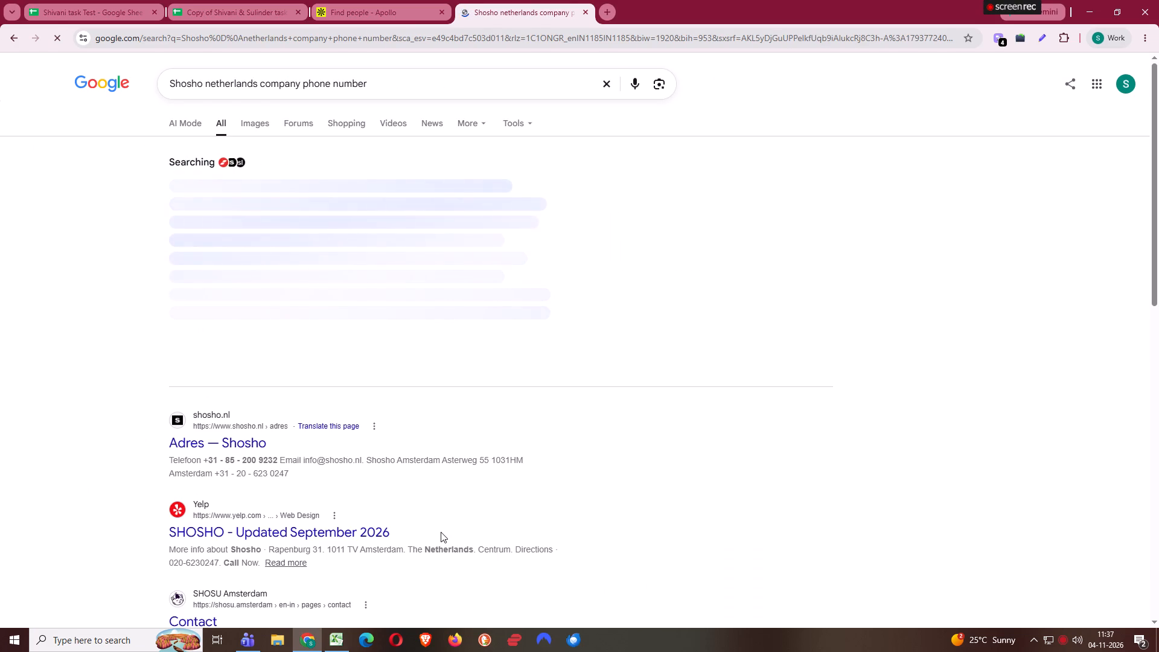
key(alt+Tab)
key(alt+Tab)
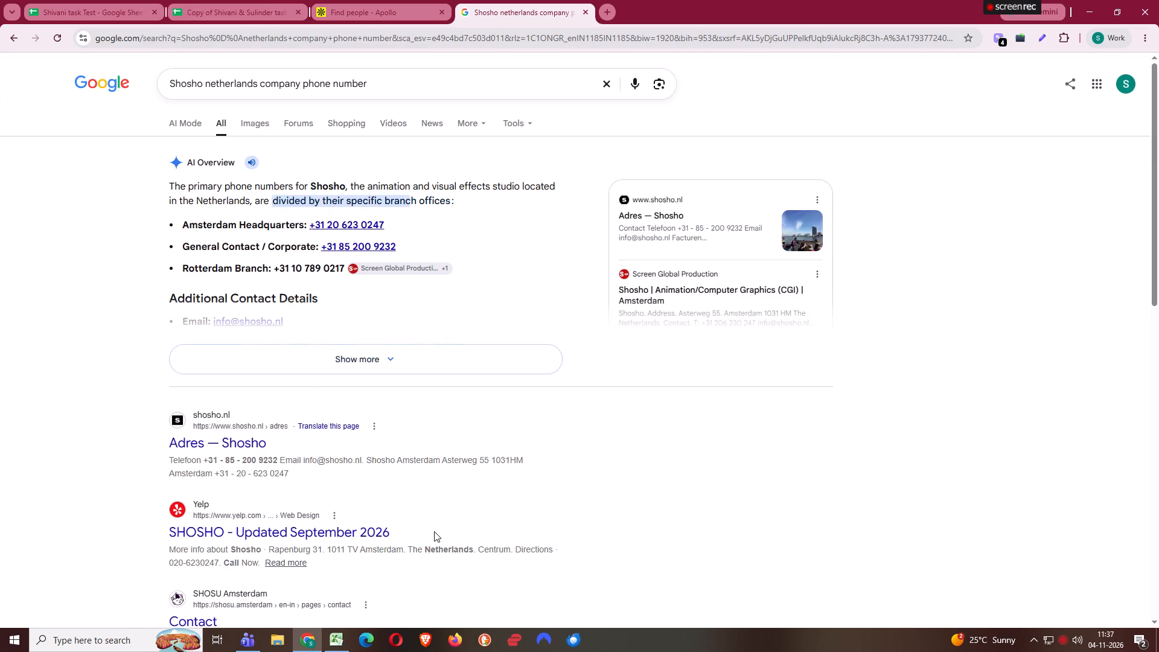
Copy Shosho's Amsterdam Headquarters phone number from the AI Overview into Excel cell M57 as text.
alt+click(333, 227)
alt+click(333, 227)
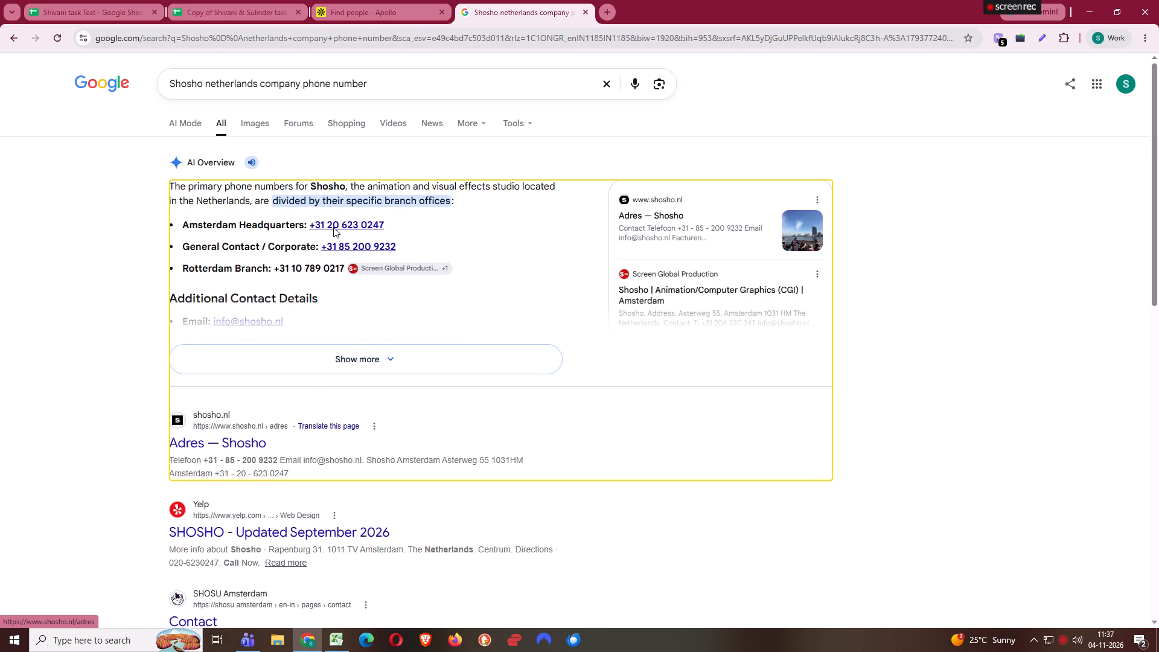
key(alt+Tab)
click(560, 132)
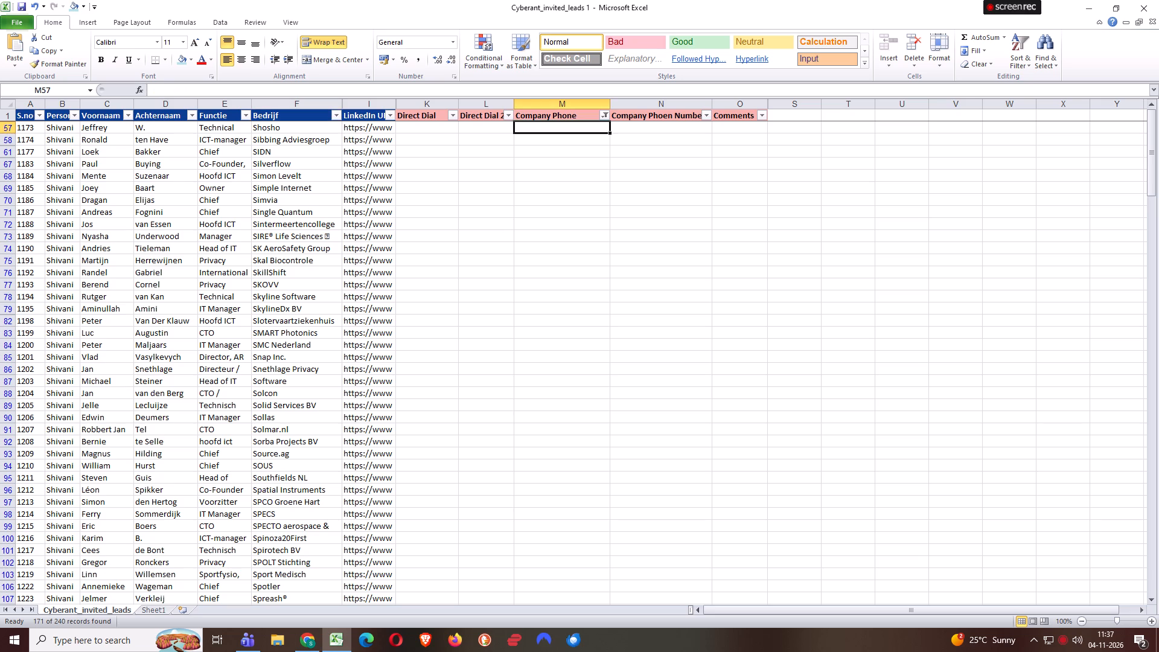
key(apostrophe)
key(ctrl+v)
Copy Shosho's General Contact / Corporate phone number from the AI Overview in Chrome into Excel cell N57.
key(alt+Tab)
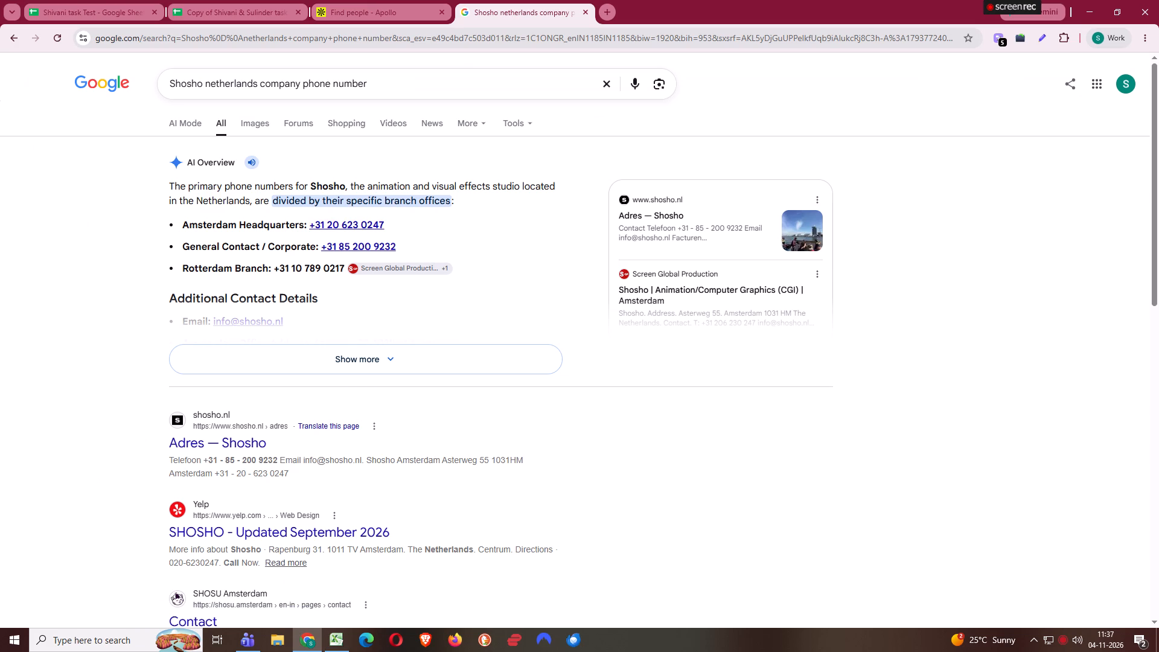
alt+click(348, 248)
alt+click(368, 238)
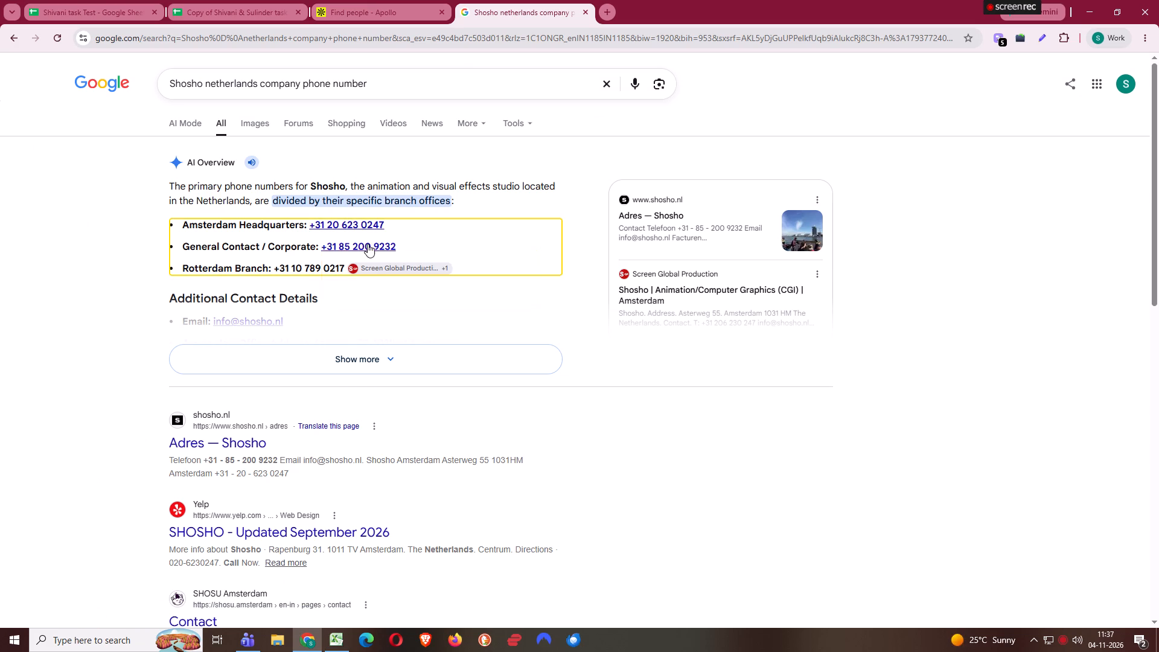
alt+click(368, 244)
key(alt+Tab)
click(661, 121)
click(662, 133)
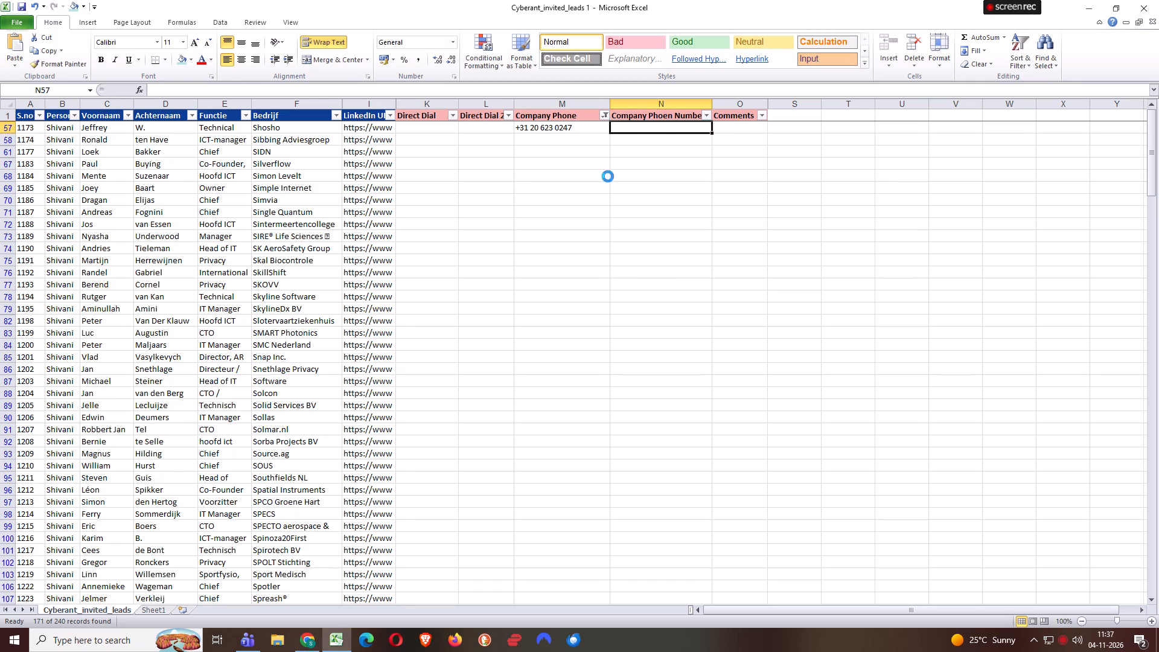
key(ctrl+v)
drag(576, 194, 581, 184)
Reapply the existing Company Phone Number filter to hide the completed Shosho row.
click(601, 109)
click(602, 115)
click(685, 330)
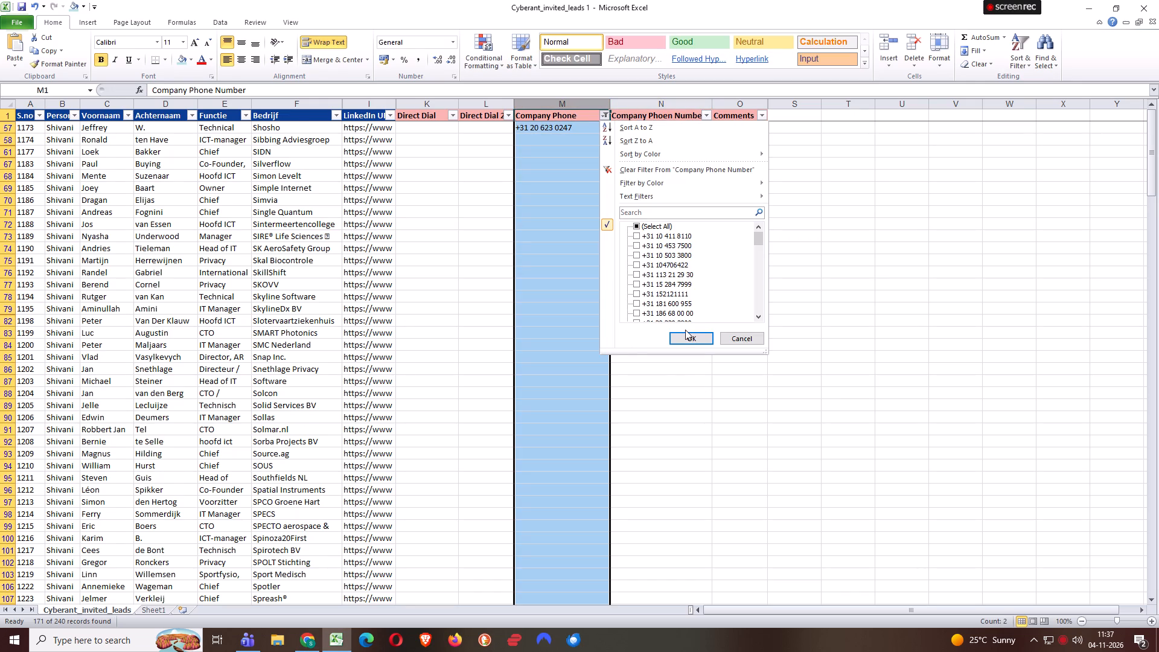
click(688, 334)
Copy Sibbing Adviesgroep B.V. from cell F58 and search Google in Chrome for its Netherlands company phone number.
click(282, 133)
key(ctrl+c)
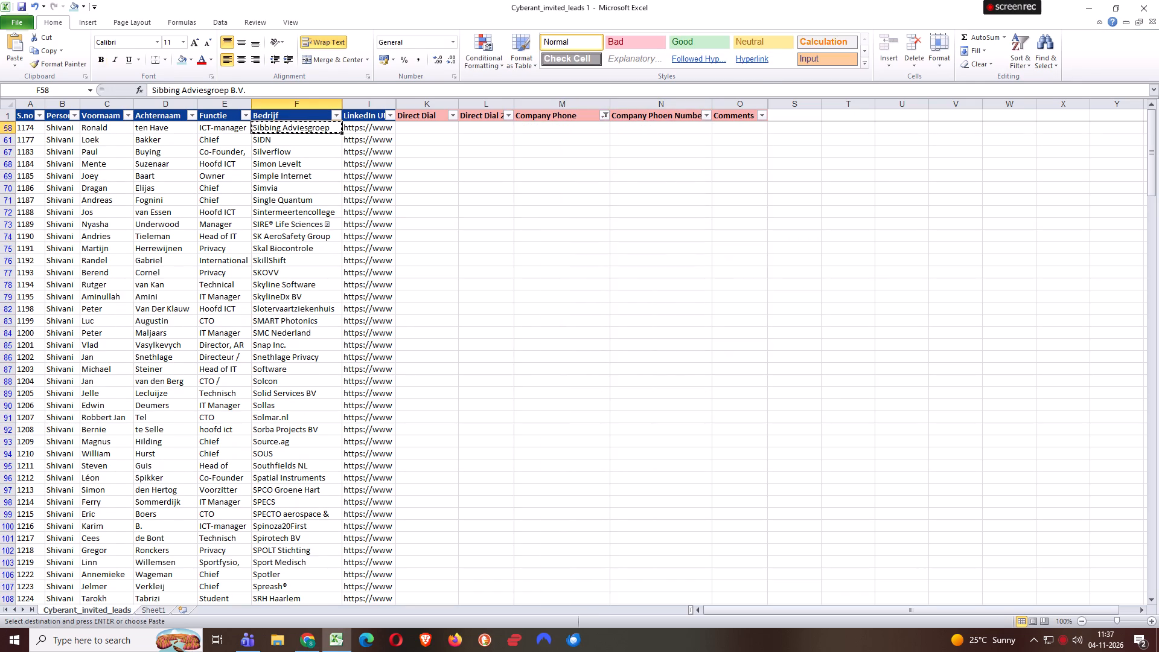
key(alt+Tab)
double_click(192, 81)
key(ctrl+v)
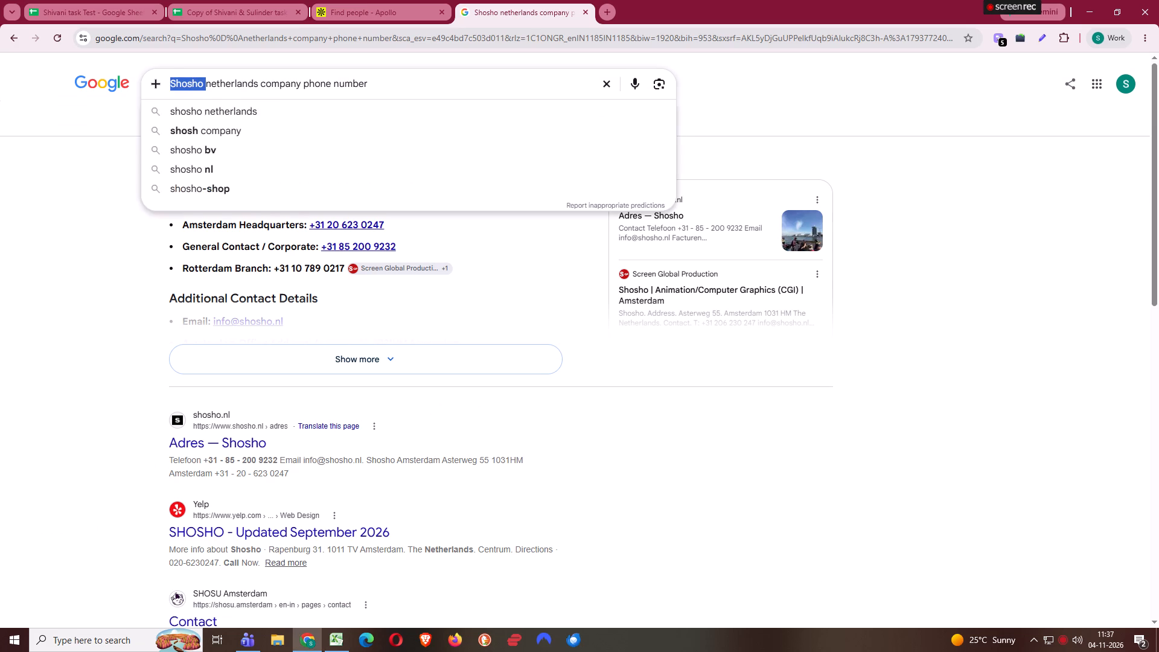
key(Return)
key(Return)
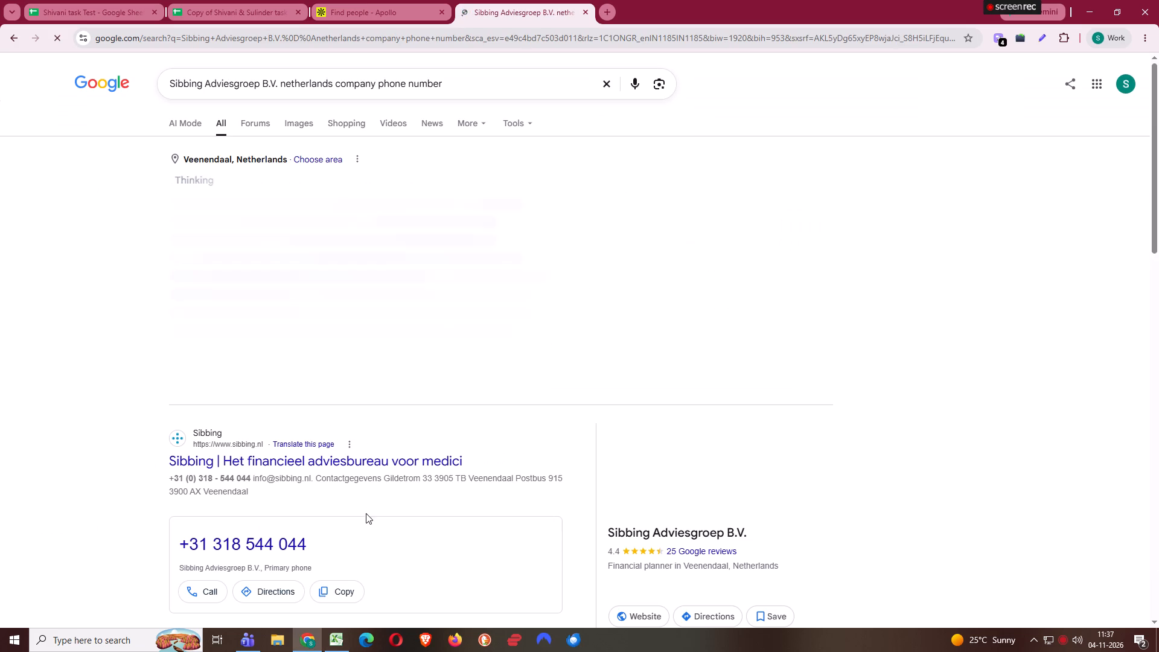
Copy Sibbing Adviesgroep B.V.'s phone number from its Google business profile into Excel cell M58.
scroll(468, 534, down, 6)
alt+click(674, 376)
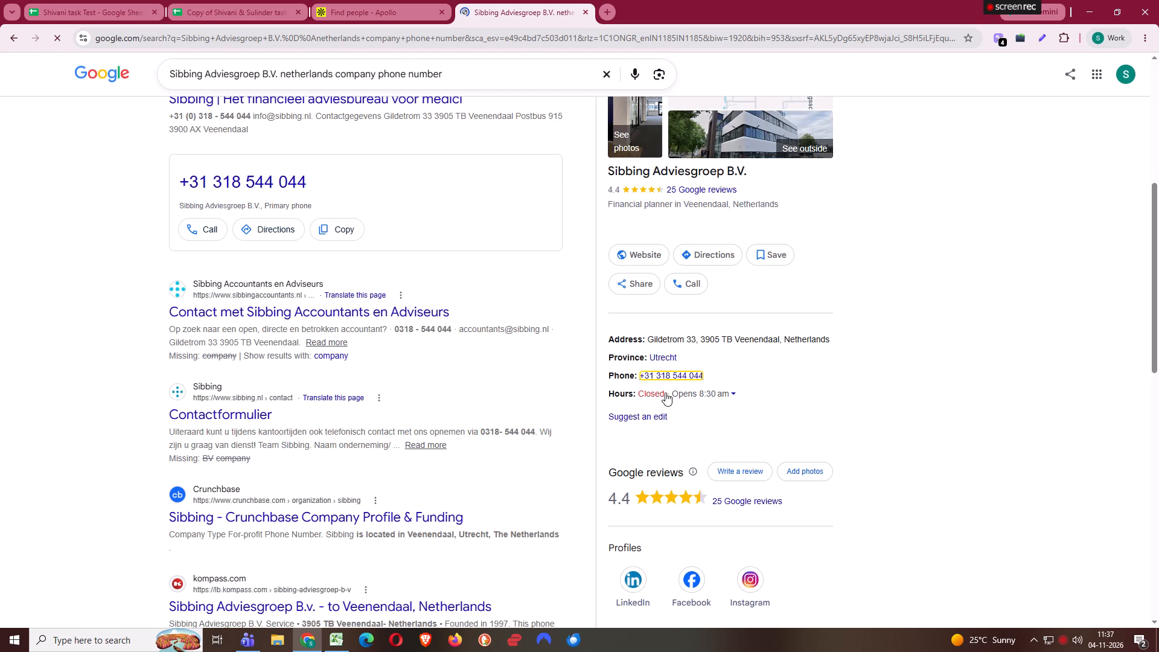
key(alt+Tab)
click(557, 134)
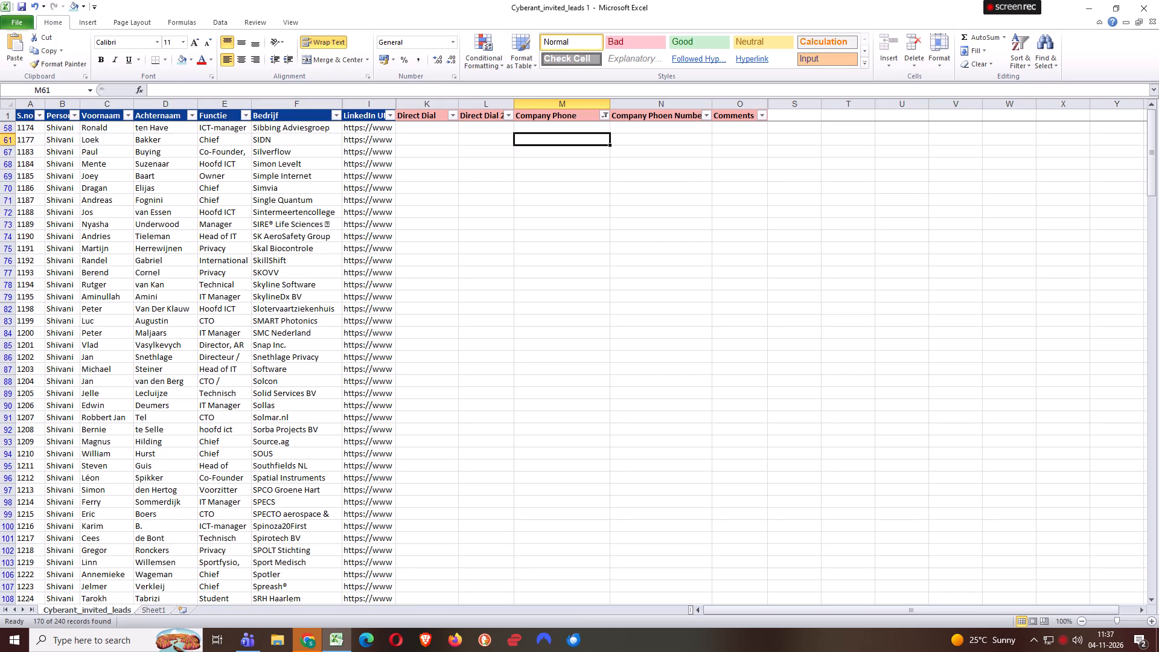
click(538, 130)
key(ctrl+v)
Copy SIDN from cell F61 and search Google in Chrome for its Netherlands company phone number.
click(288, 135)
key(ctrl+c)
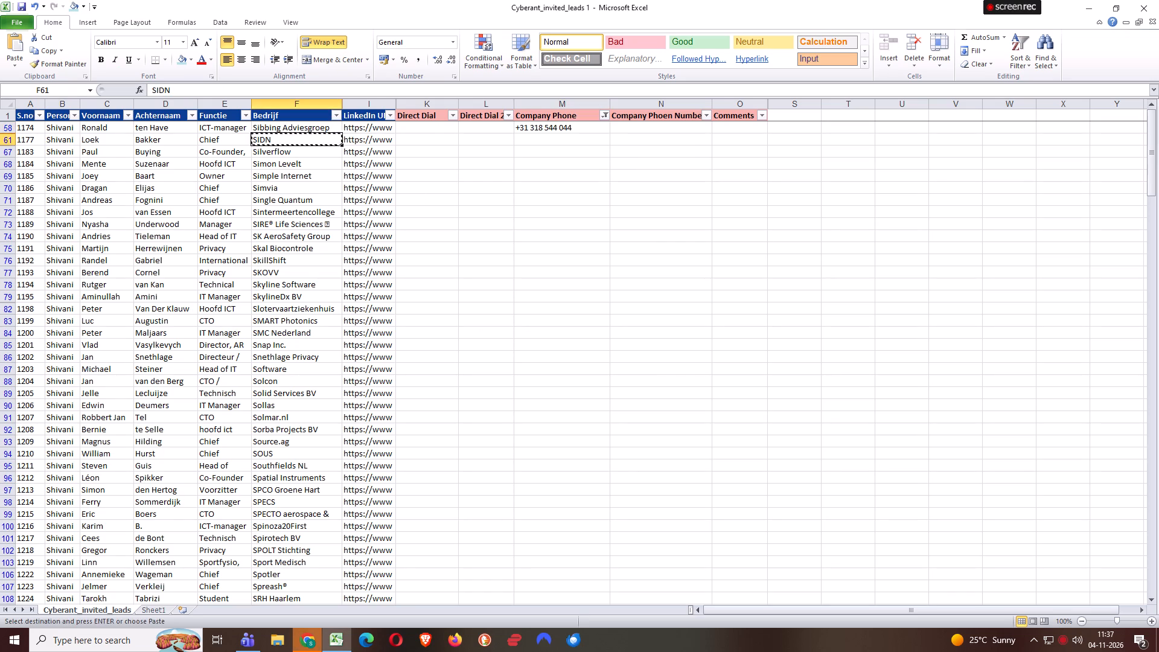
key(alt+Tab)
click(671, 146)
drag(278, 72, 0, 7)
key(ctrl+v)
key(Return)
key(Return)
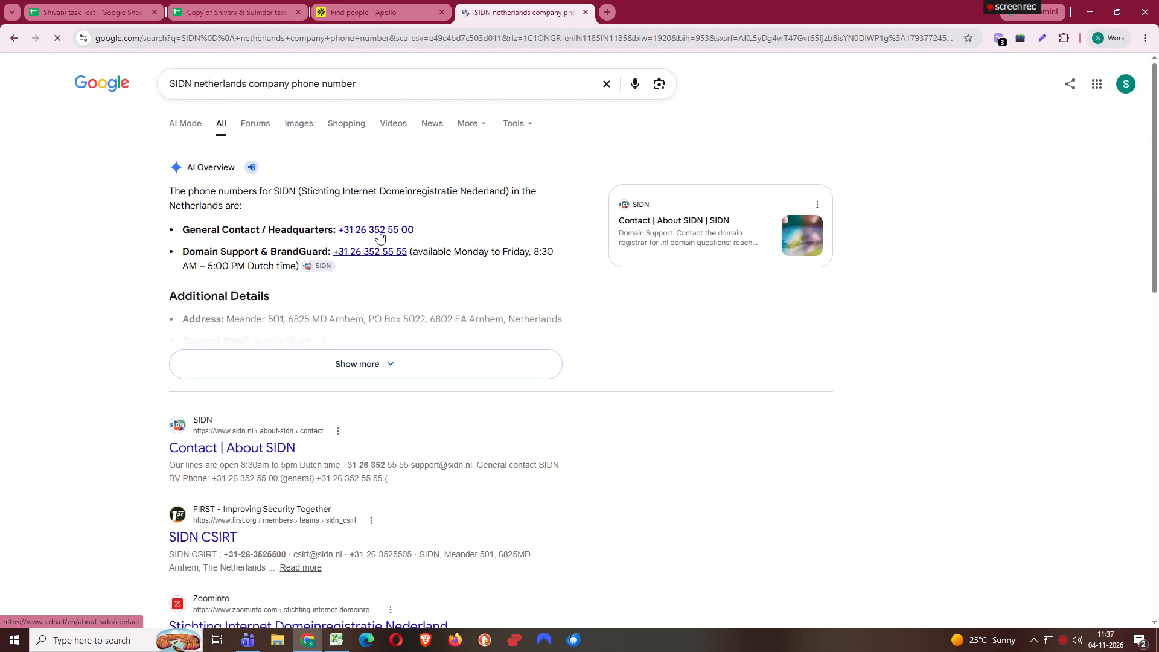
Copy SIDN's General Contact / Headquarters phone number from the AI Overview into Excel cell M61.
alt+click(378, 231)
key(alt+Tab)
click(555, 141)
key(ctrl+v)
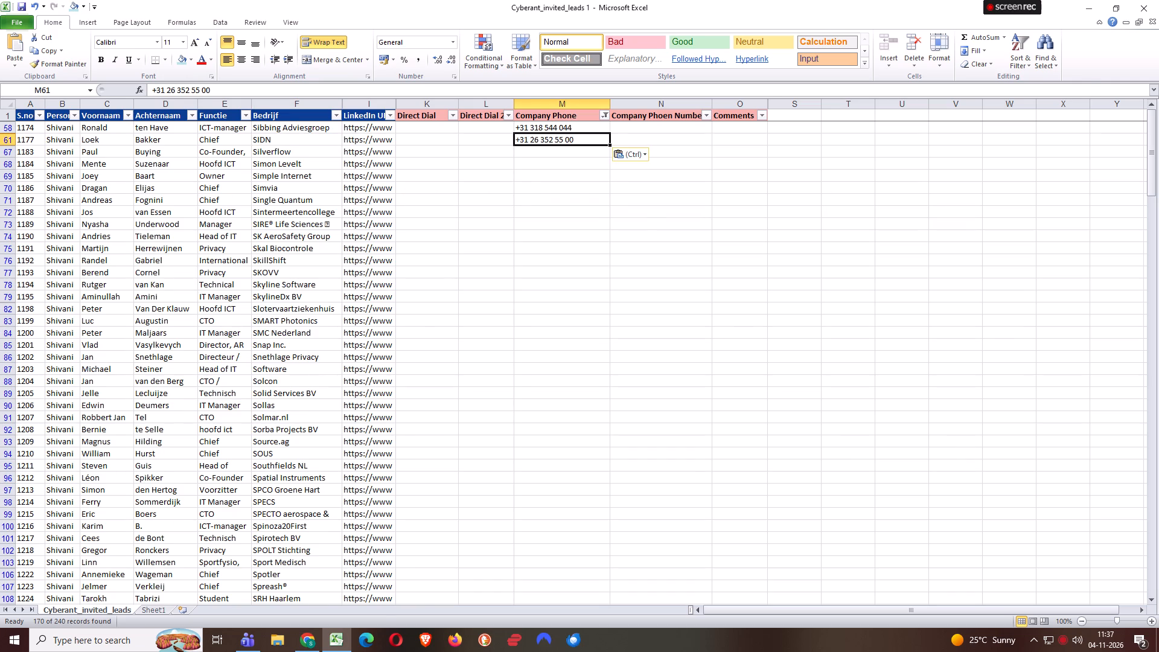
Copy SIDN's Domain Support & BrandGuard phone number from the AI Overview in Chrome into Excel cell N61.
key(alt+Tab)
alt+click(371, 251)
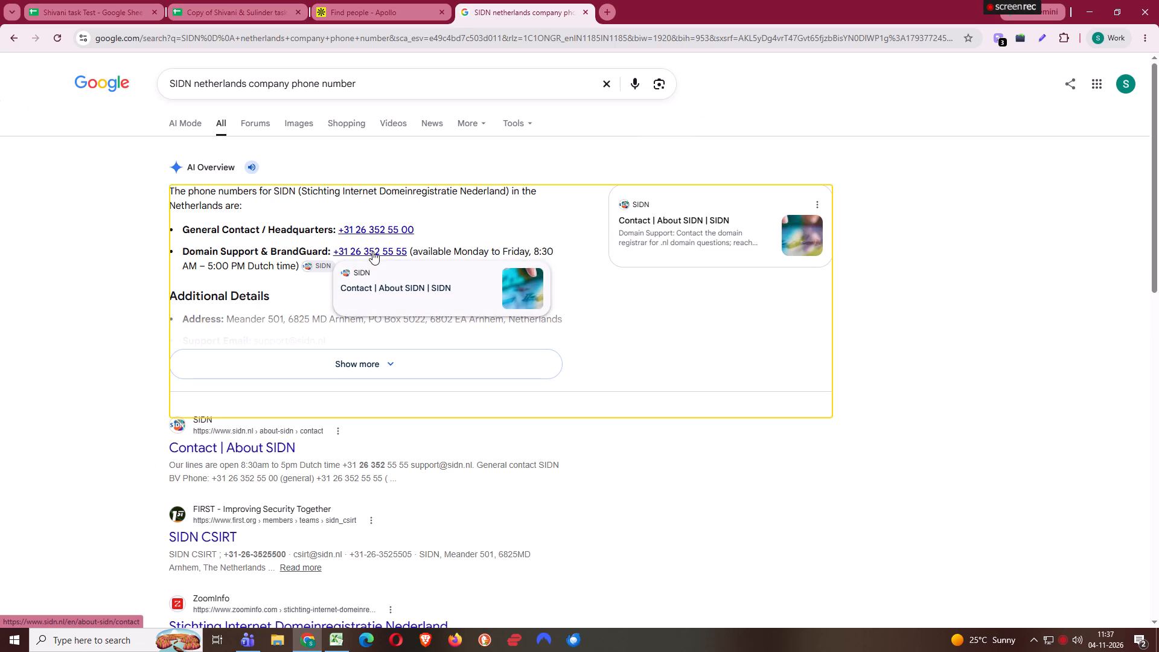
alt+click(372, 251)
key(alt+Tab)
click(674, 136)
key(ctrl+v)
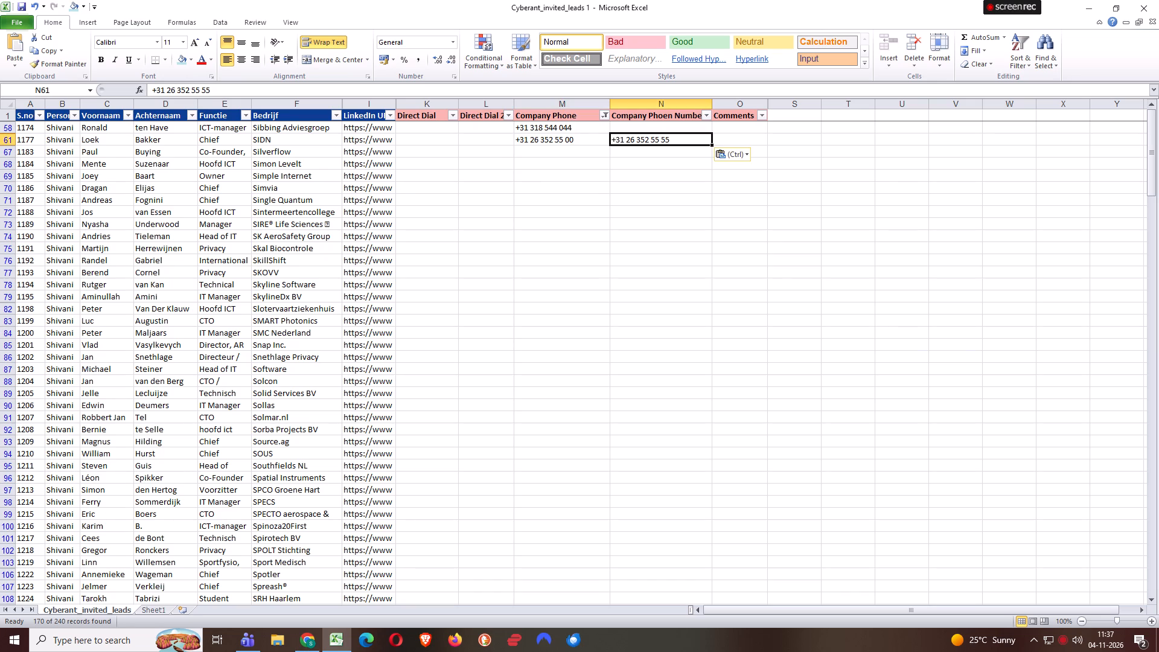
Copy Silverflow from cell F67 and search Google in Chrome for its Netherlands company phone number.
click(290, 156)
key(ctrl+c)
key(alt+Tab)
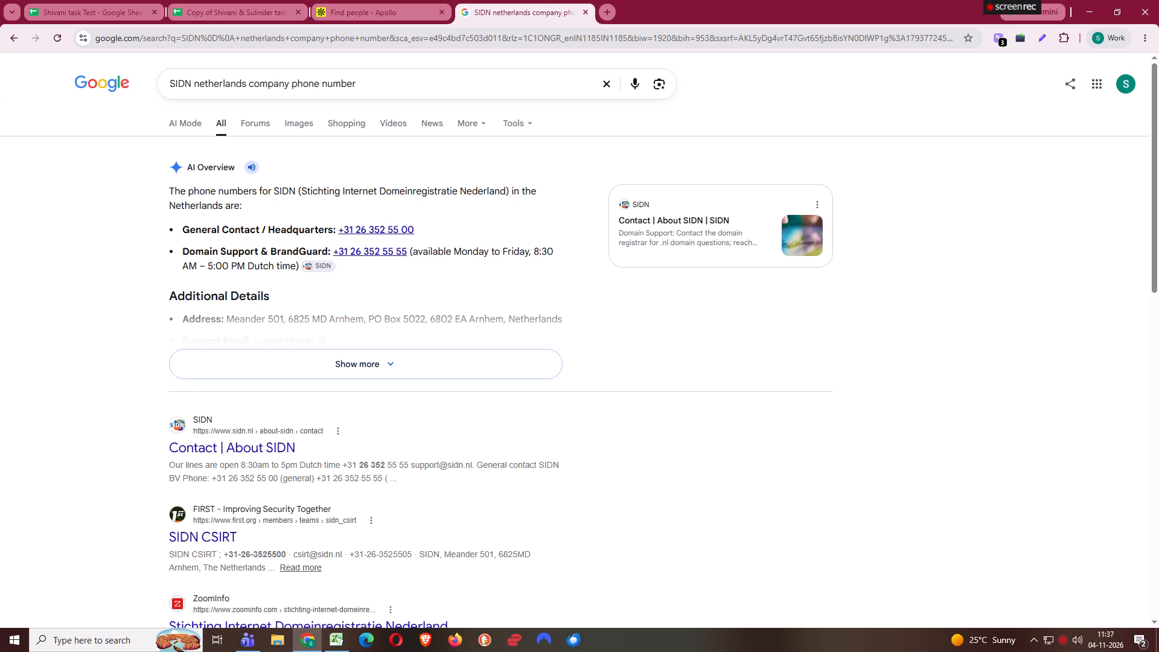
double_click(187, 85)
key(ctrl+v)
key(Return)
key(Return)
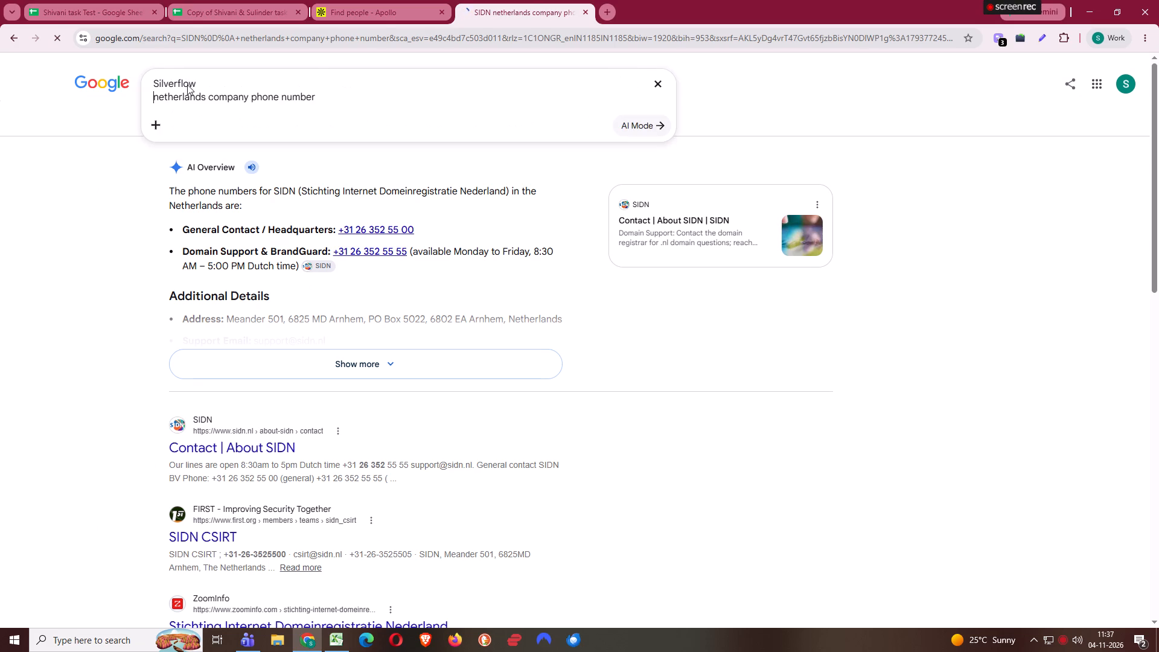
scroll(366, 330, down, 4)
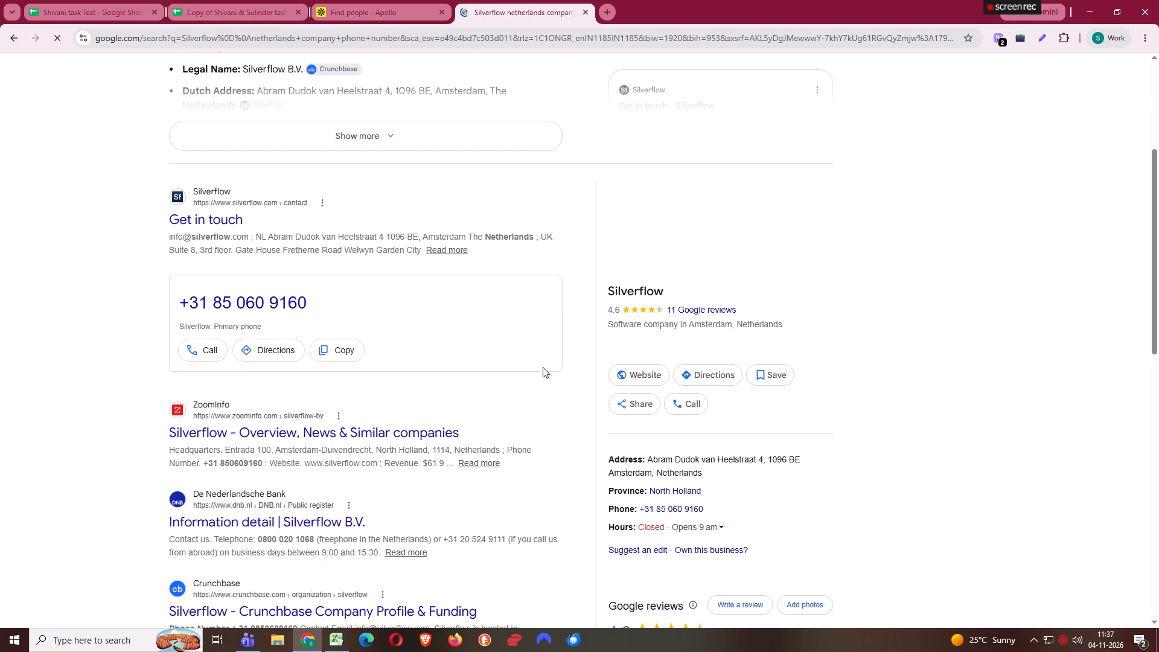
click(682, 510)
key(alt+Tab)
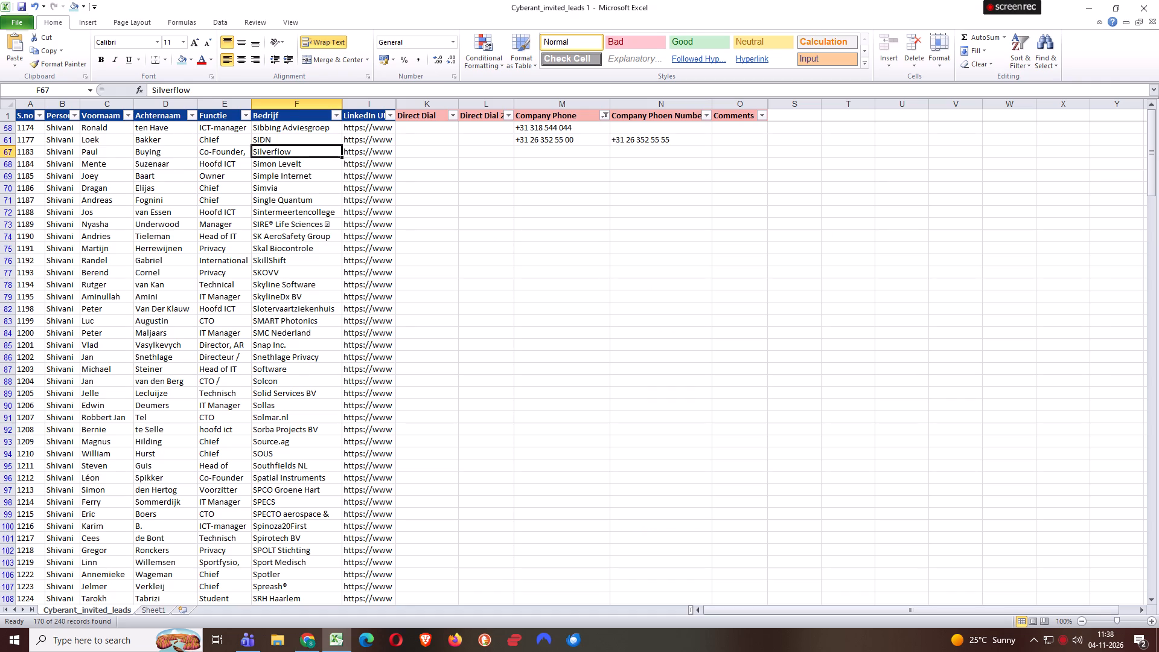
click(539, 150)
key(ctrl+v)
Copy Simon Levelt from cell F68 and search Google in Chrome for its Netherlands company phone number.
click(287, 164)
key(ctrl+c)
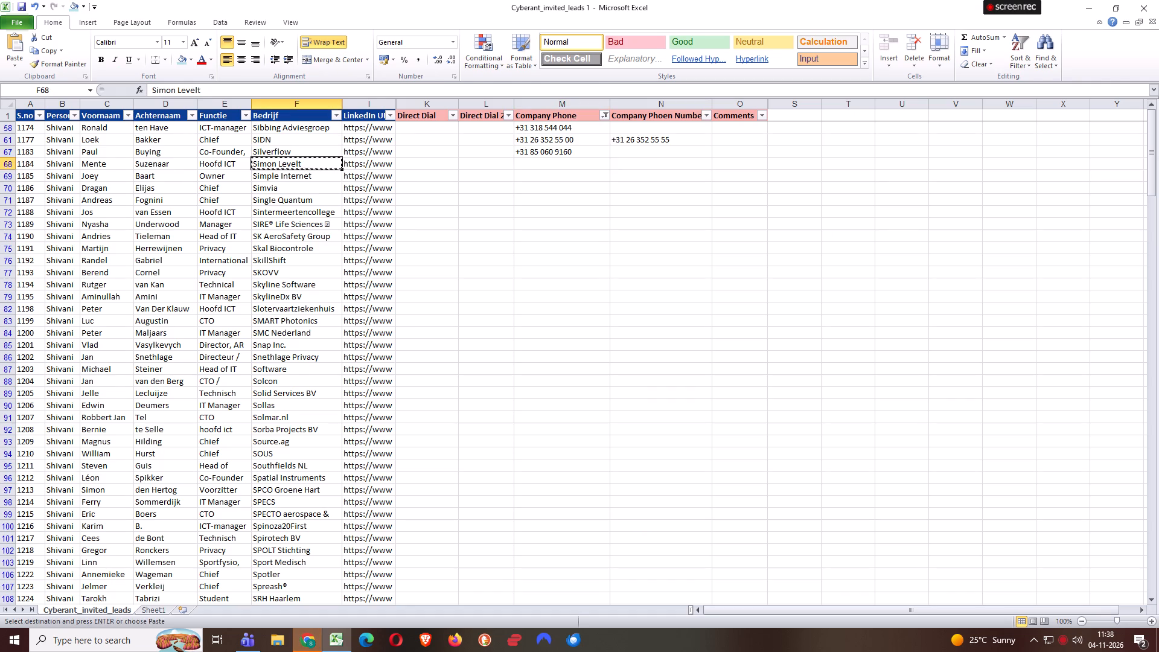
key(alt+Tab)
click(674, 155)
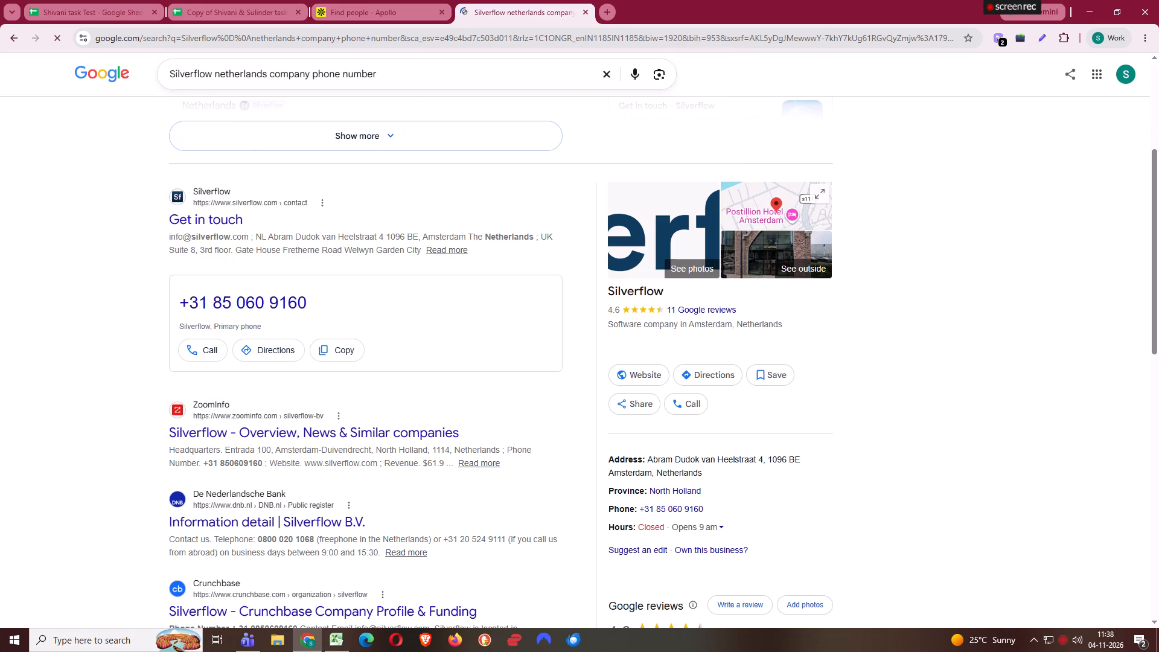
double_click(206, 72)
key(ctrl+v)
key(Return)
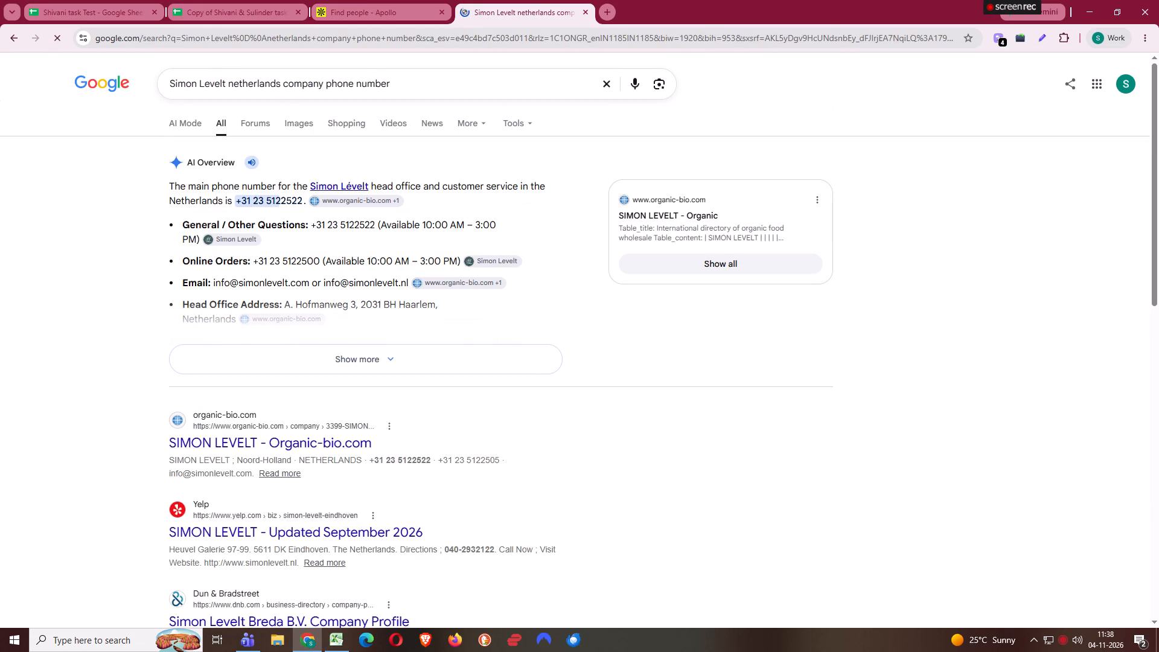
Copy Simon Levelt's main head office phone number from the AI Overview into Excel cell M68.
alt+click(259, 205)
key(alt+Tab)
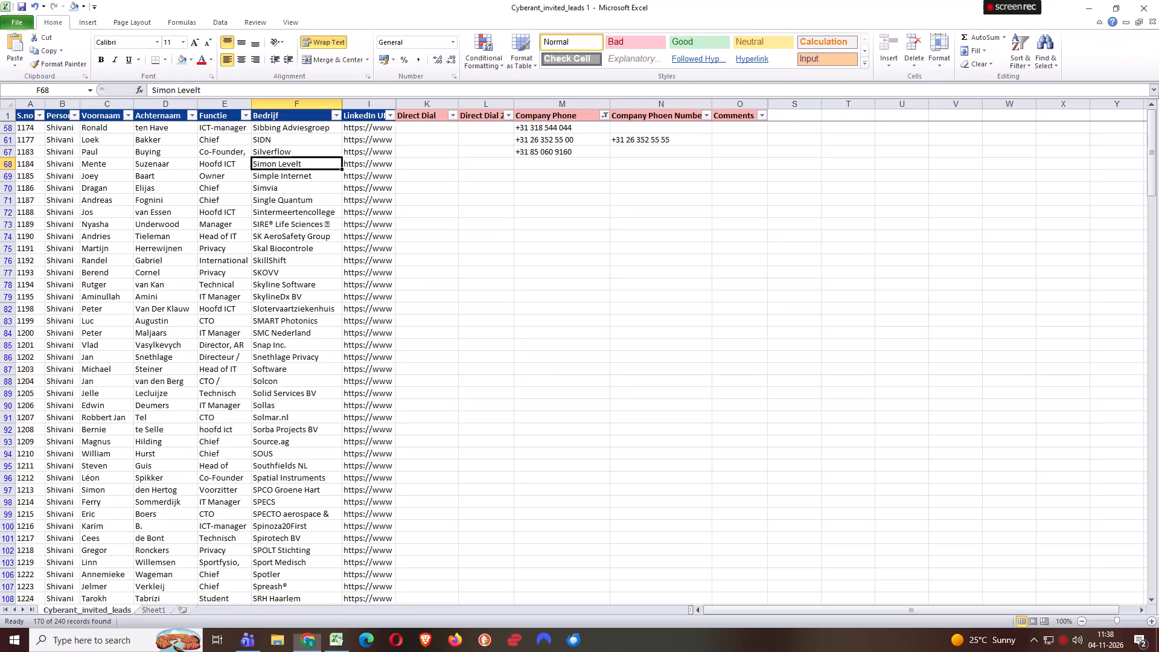
click(544, 158)
key(ctrl+v)
Reapply the existing Company Phone column filter to hide the rows already filled in.
click(604, 113)
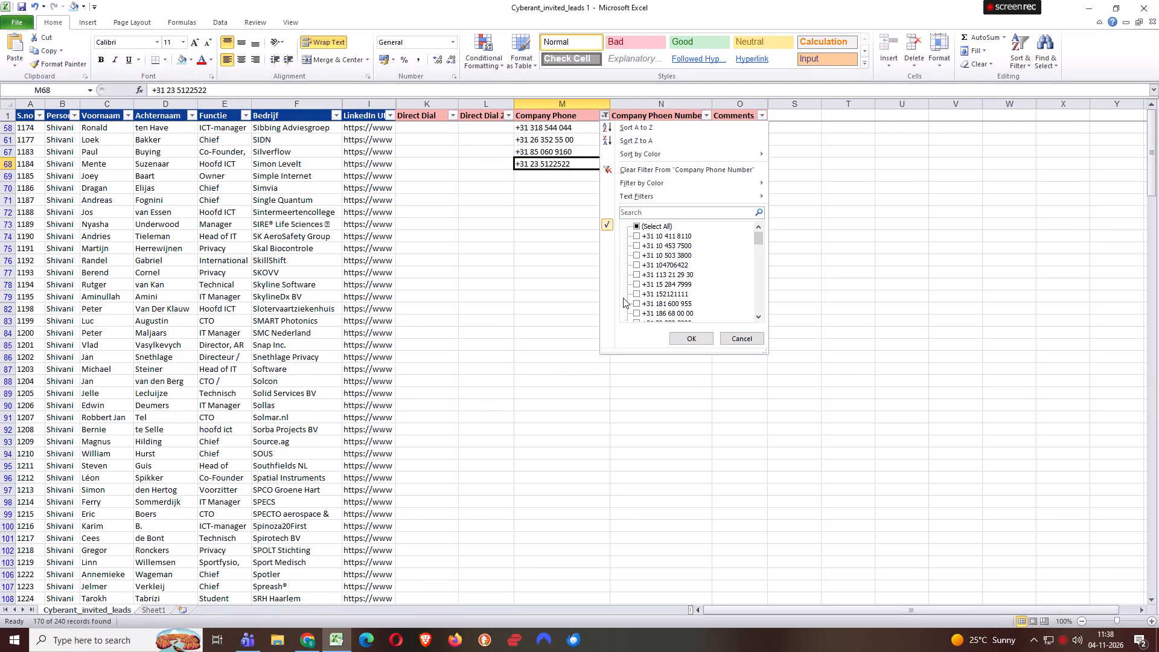
click(691, 336)
Copy Simple Internet Marketing from cell F69 and search Google in Chrome for its Netherlands company phone number.
click(289, 131)
key(ctrl+c)
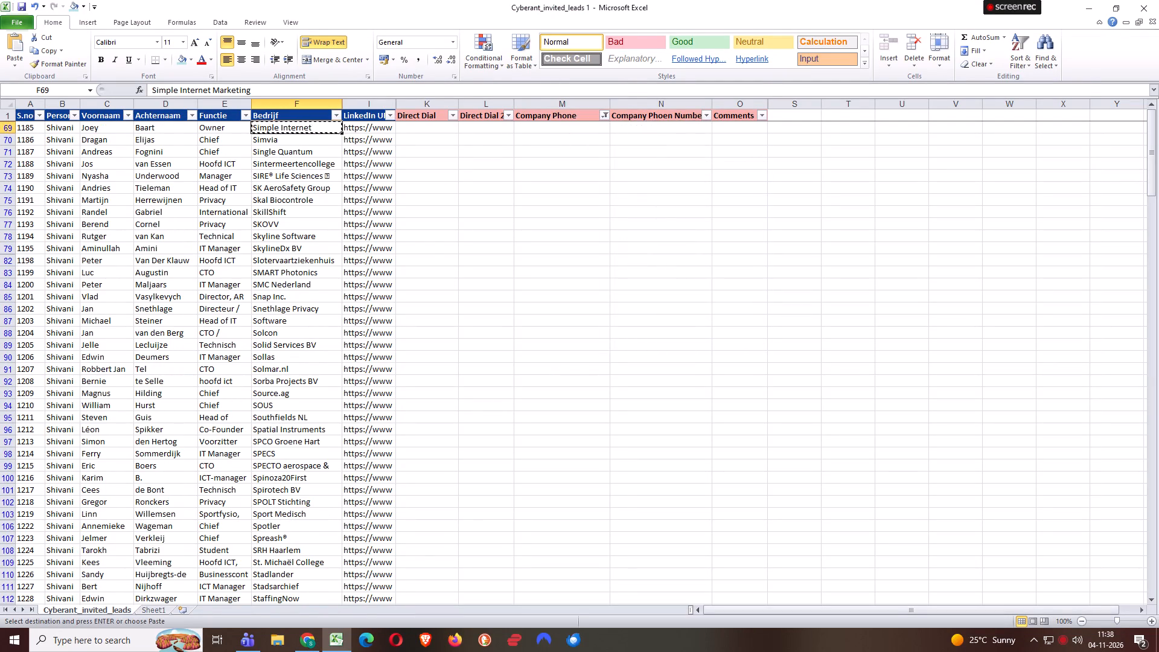
key(alt+Tab)
drag(229, 87, 43, 86)
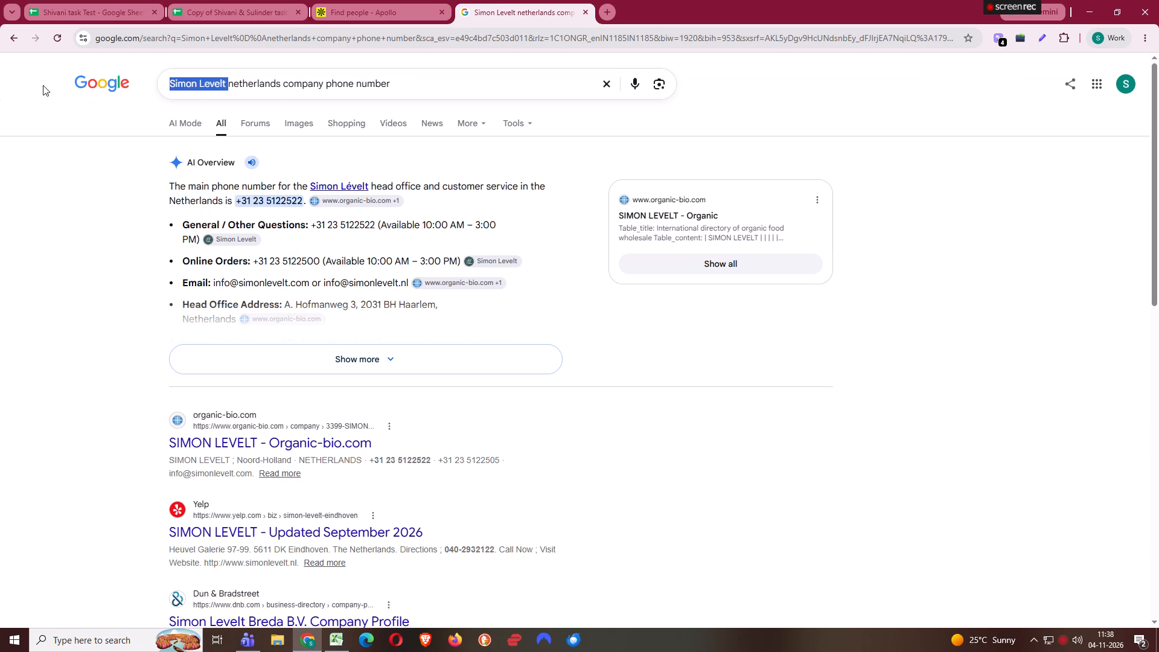
key(ctrl+v)
key(Return)
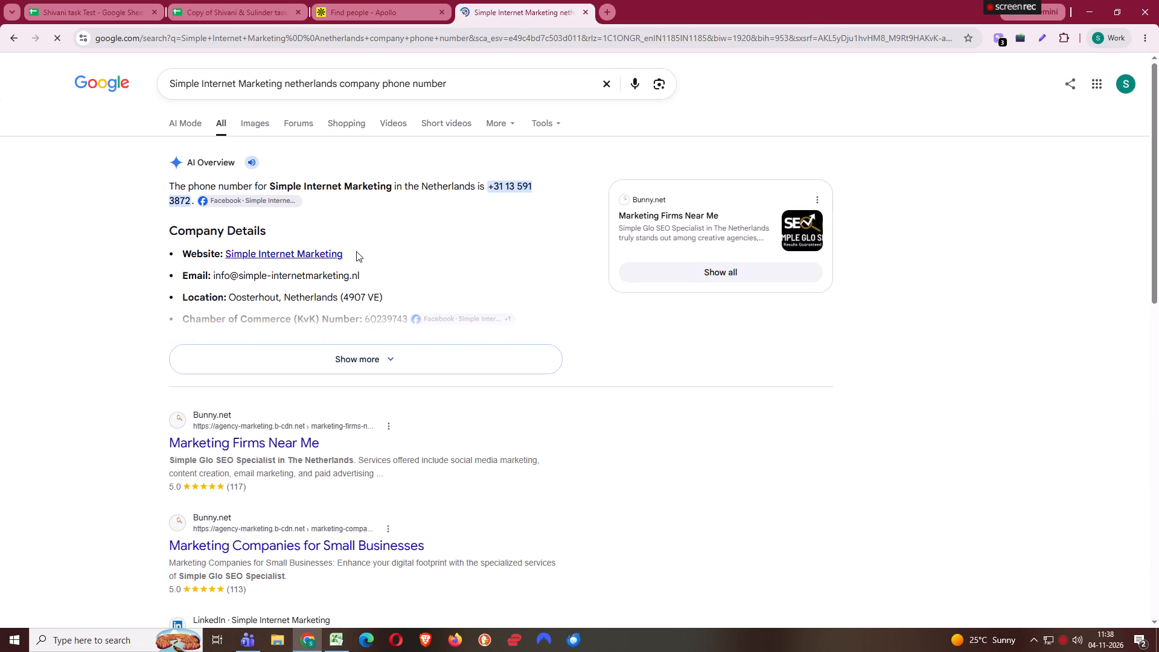
drag(489, 186, 536, 207)
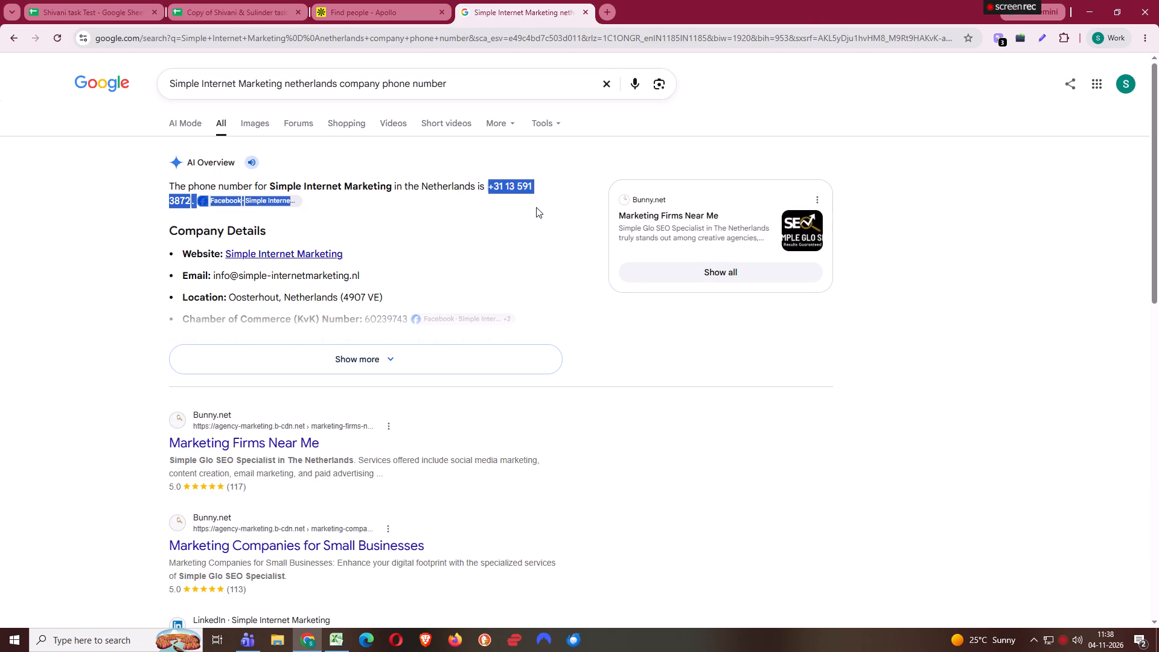
drag(536, 207, 190, 203)
key(ctrl+c)
key(ctrl+c)
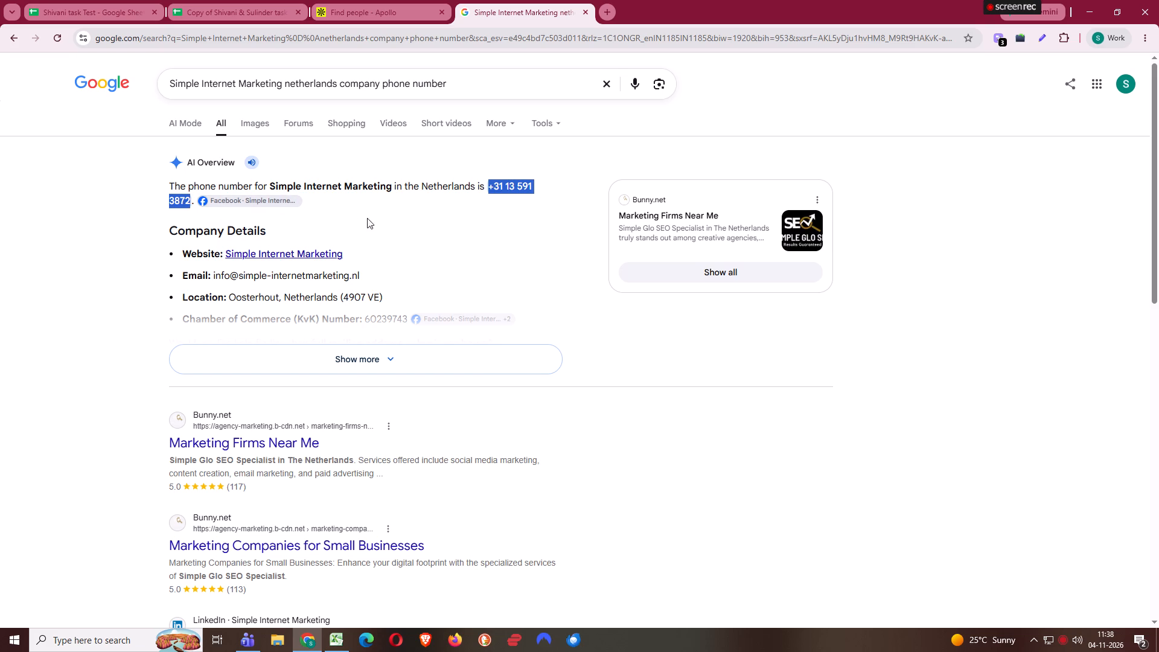
key(ctrl+c)
key(alt+Tab)
click(537, 129)
key(apostrophe)
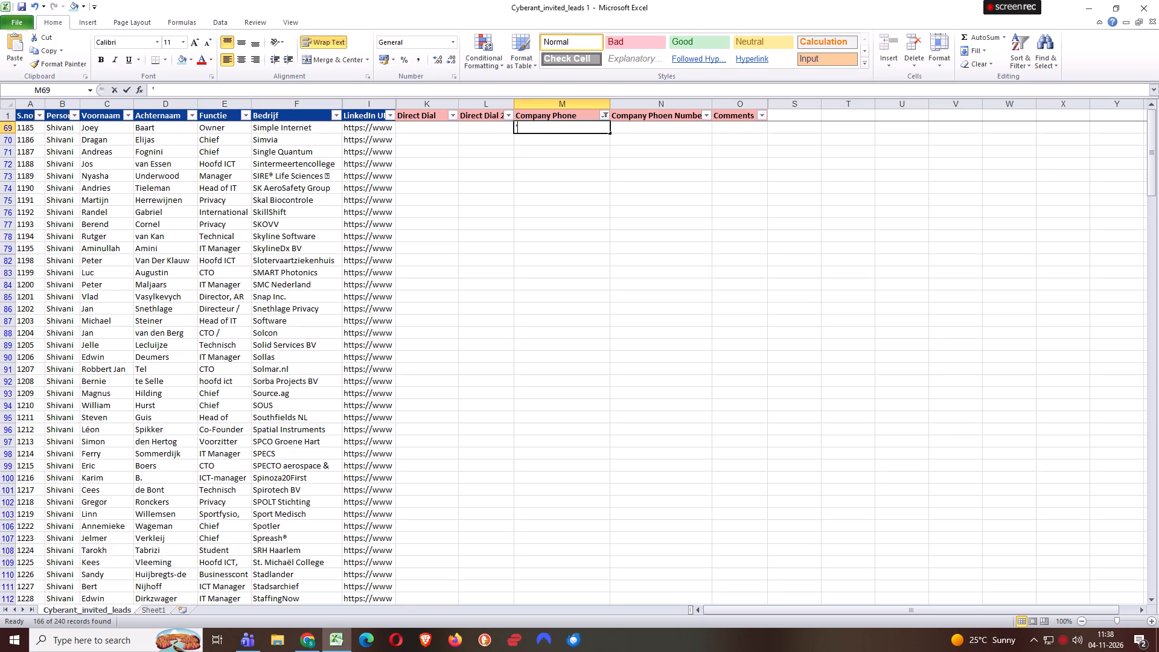
key(ctrl+v)
Copy Simvia from cell F70 and search Google in Chrome for its Netherlands company phone number.
click(272, 143)
key(ctrl+c)
key(alt+Tab)
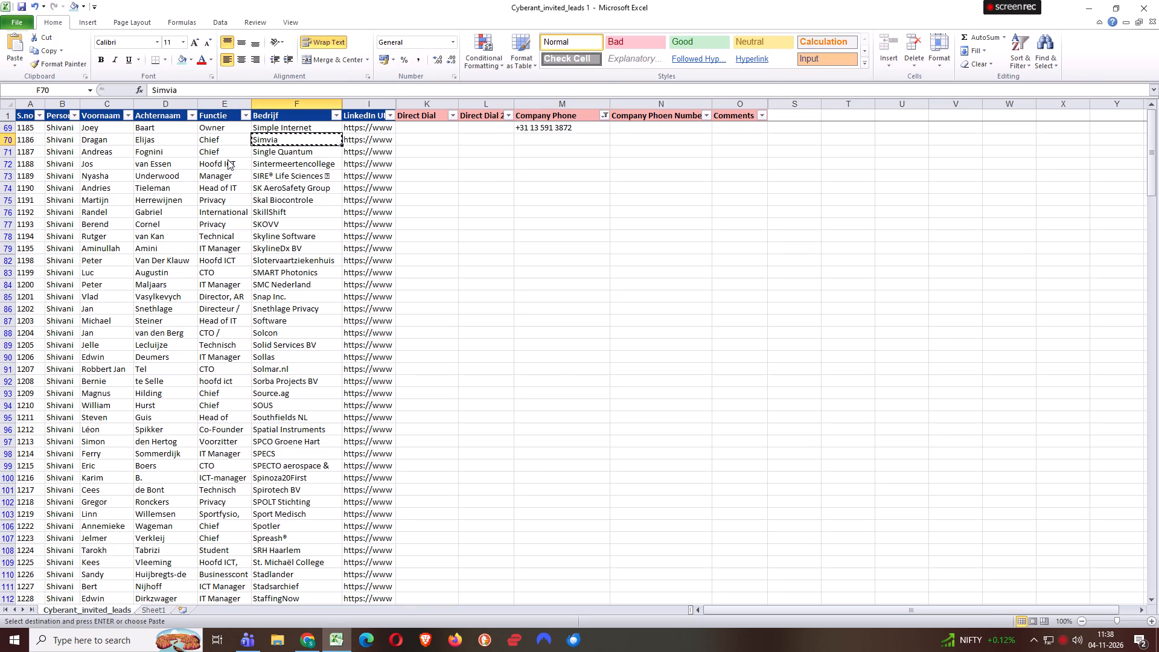
drag(286, 85, 0, 85)
key(ctrl+v)
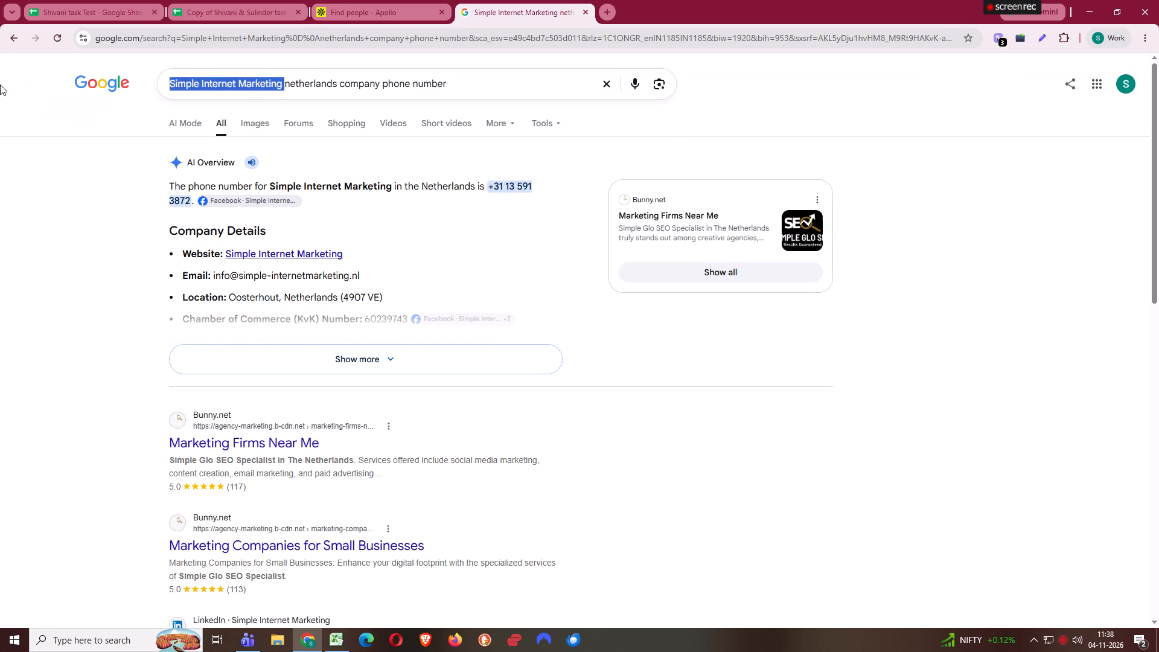
key(Return)
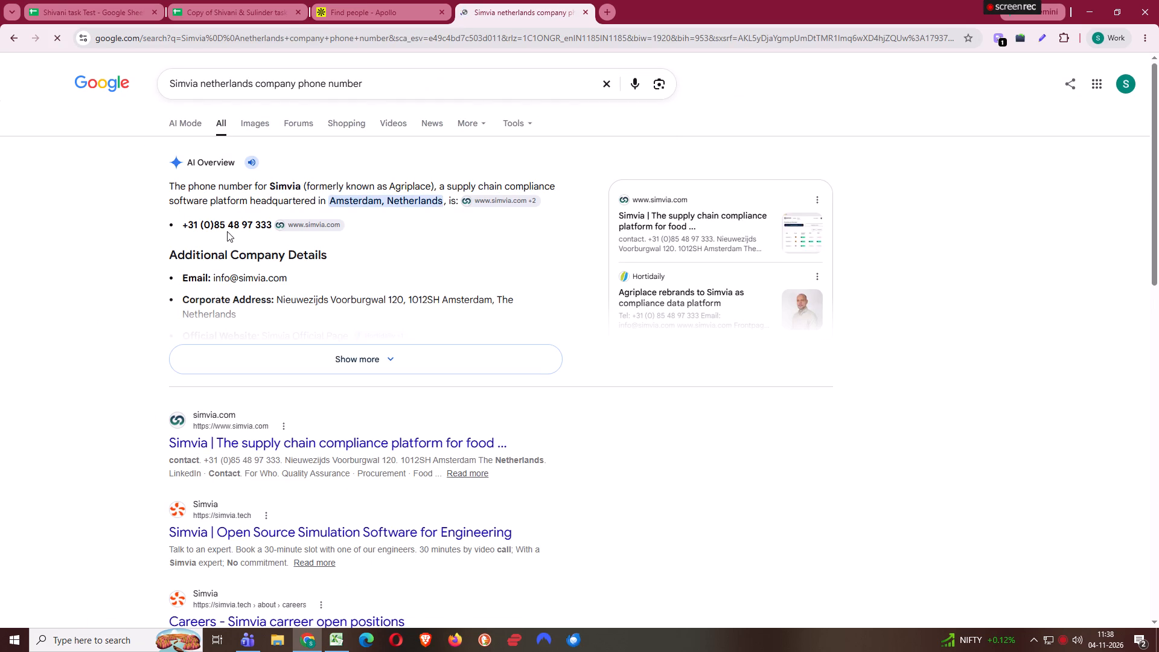
drag(213, 221, 266, 224)
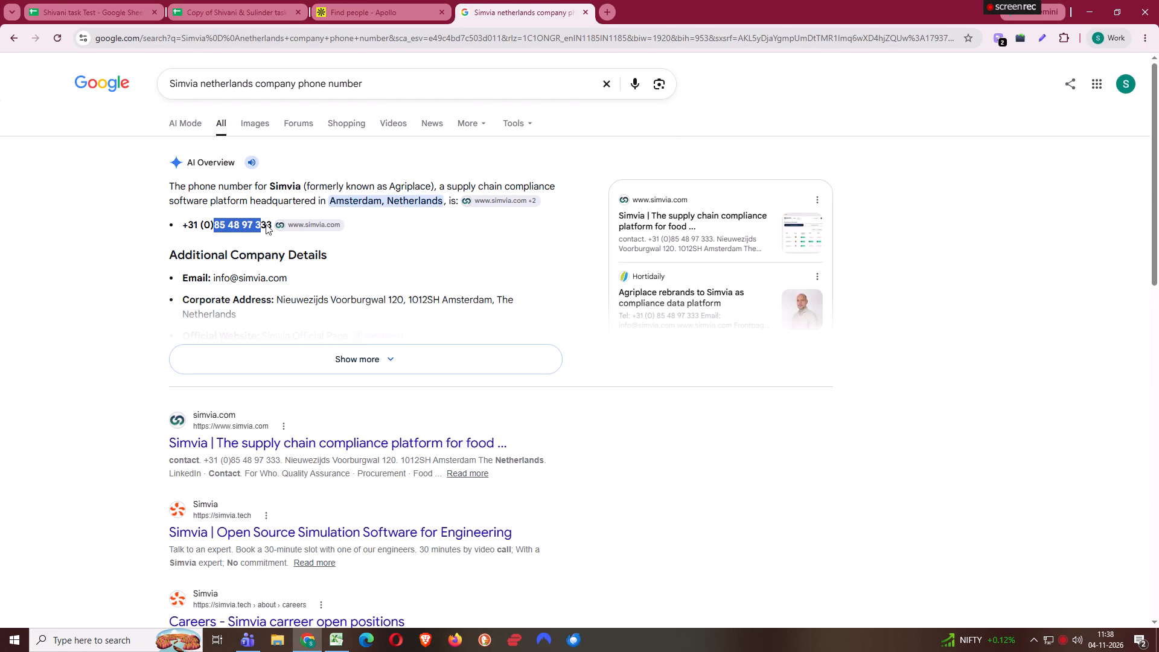
drag(266, 224, 270, 224)
key(ctrl+c)
key(ctrl+c)
key(ctrl+c)
key(alt+Tab)
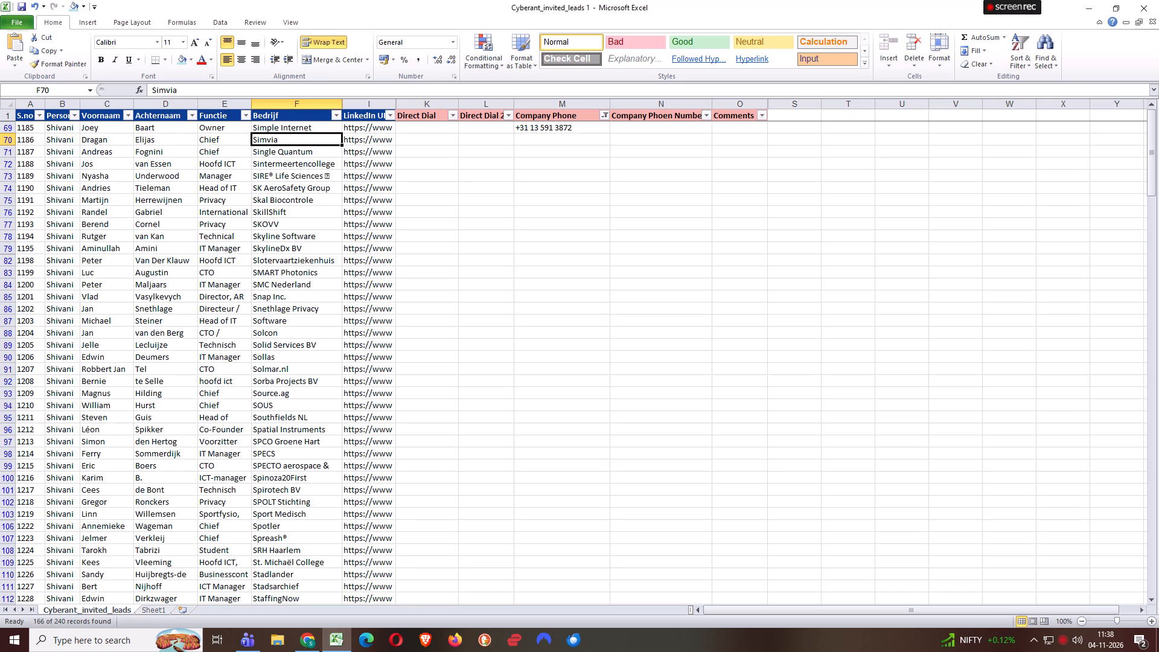
click(566, 143)
text('+31)
key(space)
key(ctrl+v)
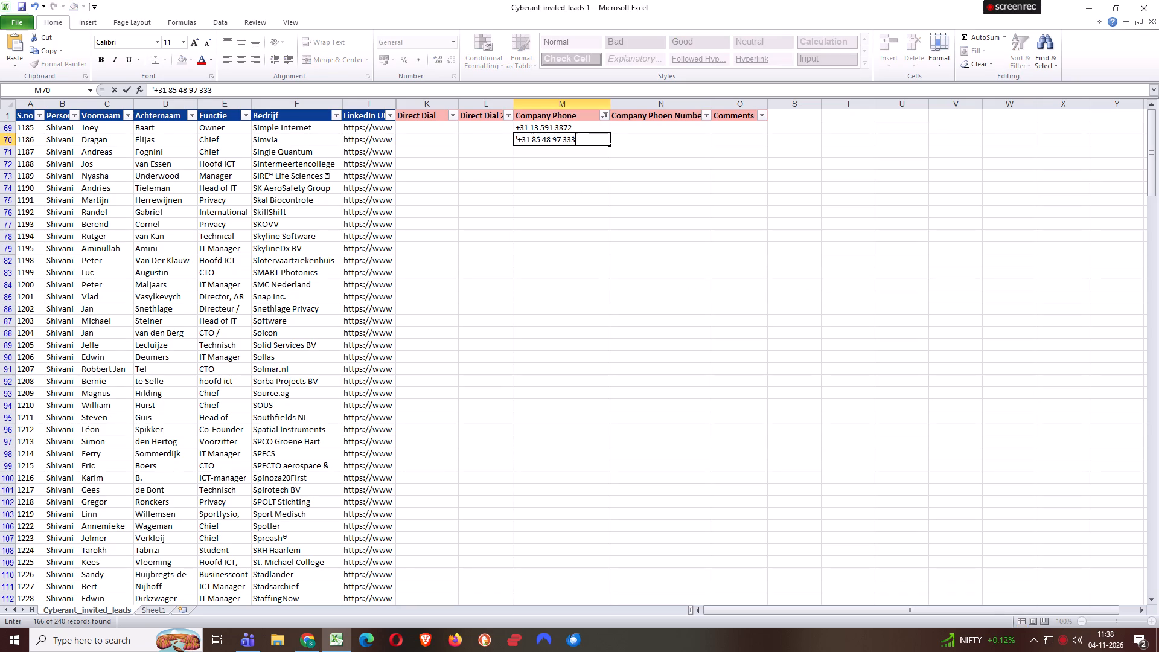
drag(575, 199, 583, 191)
Reapply the Company Phone column filter to hide the newly filled rows.
click(607, 112)
click(692, 340)
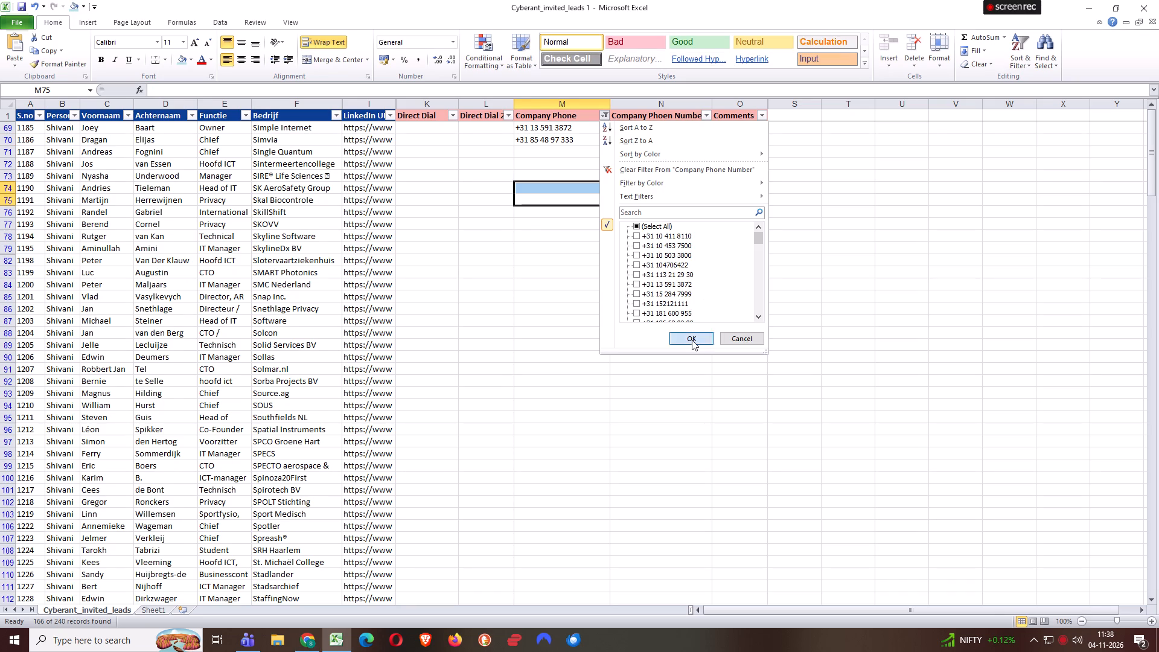
Copy Single Quantum from cell F71 and search Google in Chrome for its Netherlands company phone number.
click(284, 126)
key(ctrl+c)
key(alt+Tab)
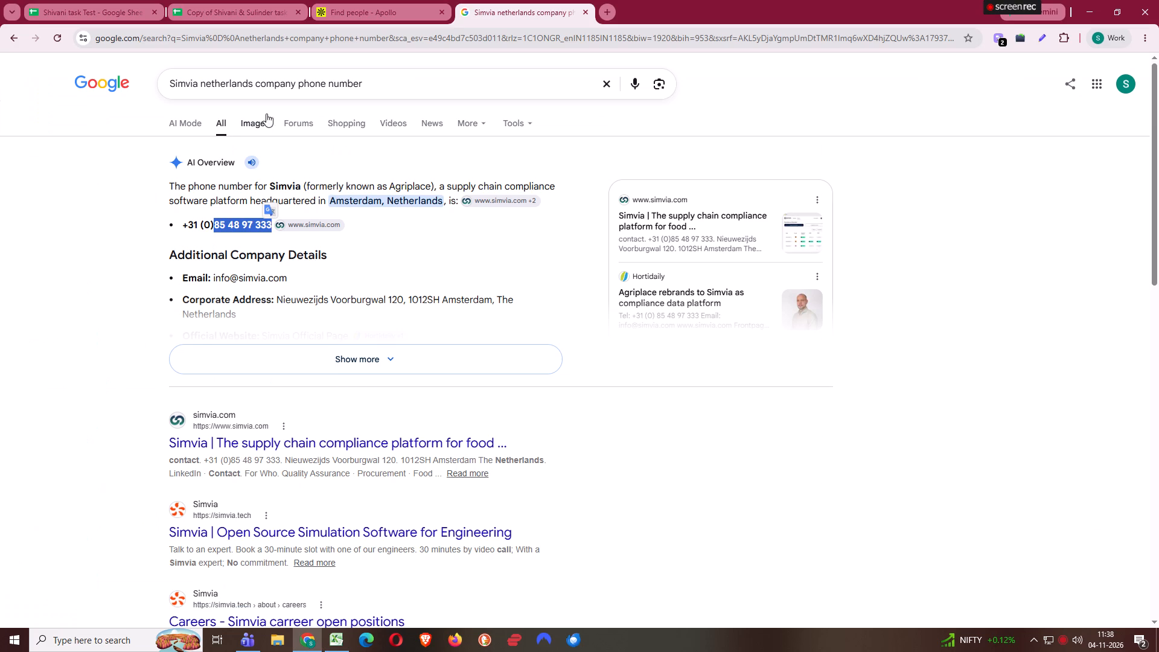
drag(200, 87, 34, 86)
click(34, 86)
key(ctrl+v)
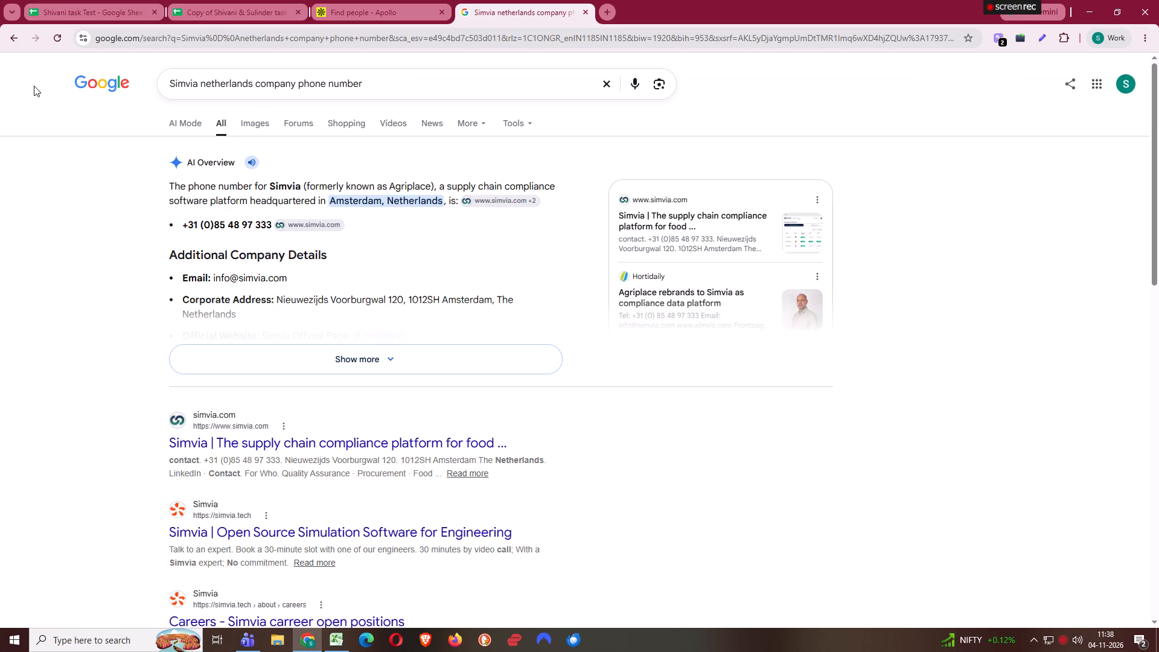
double_click(177, 87)
key(ctrl+v)
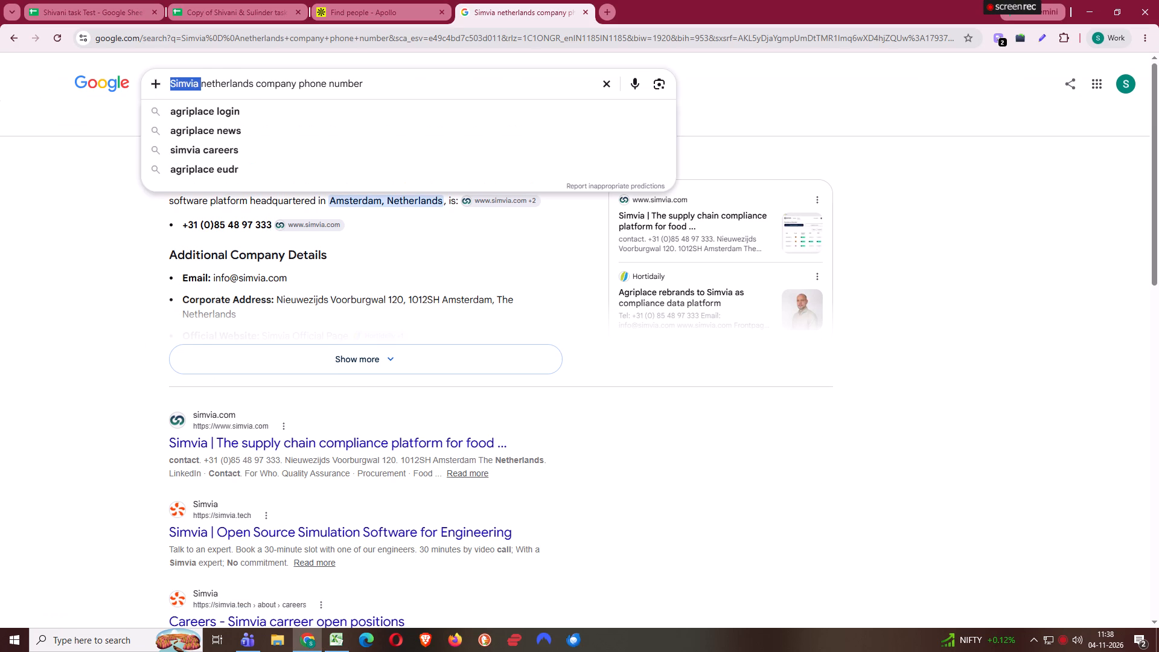
key(Return)
key(Return)
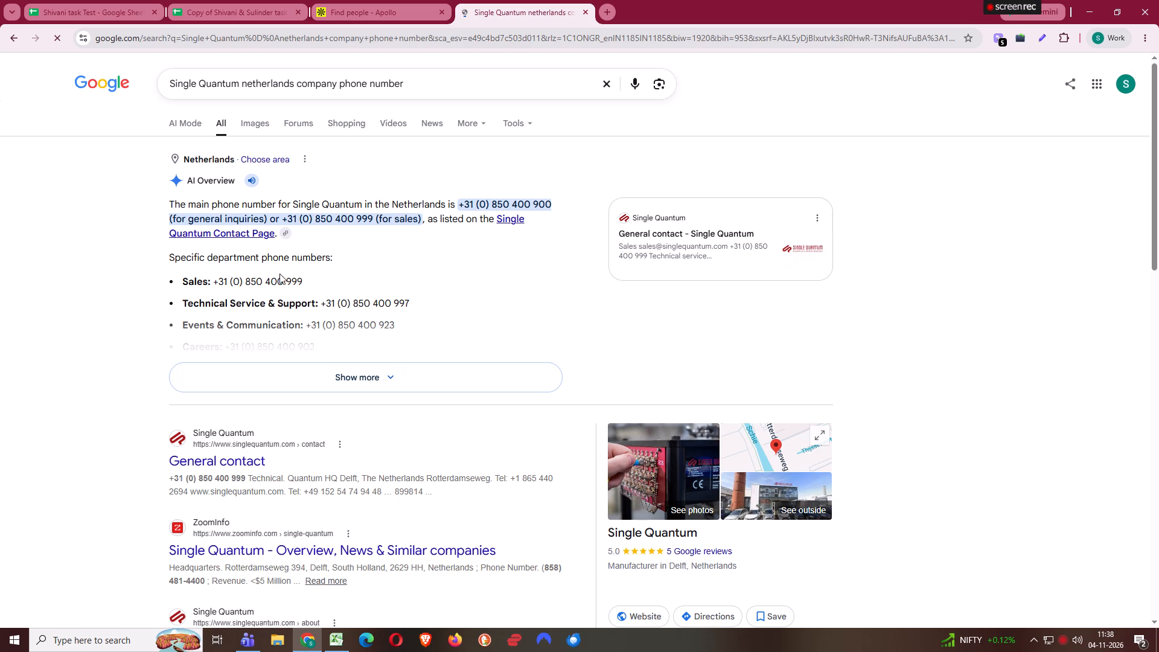
Enter Single Quantum's Sales phone number from the AI Overview in Excel cell M71 as text, with the +31 prefix and without the (0).
drag(243, 278, 333, 281)
click(325, 281)
drag(308, 281, 247, 281)
key(ctrl+c)
key(ctrl+c)
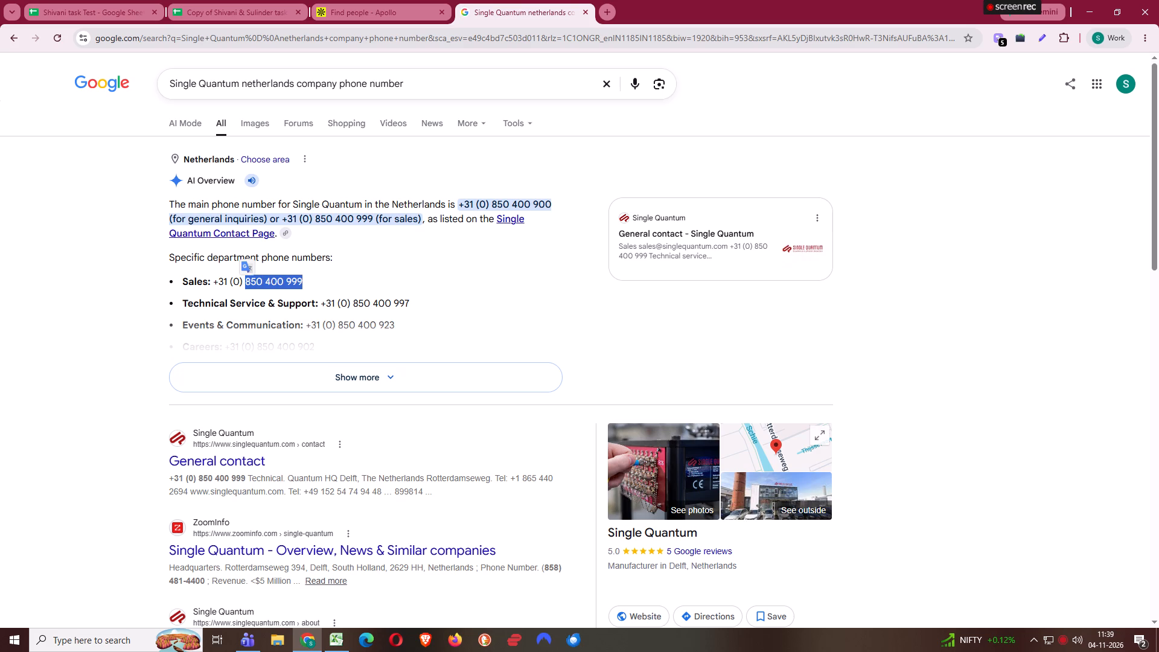
key(ctrl+c)
key(ctrl+c)
key(ctrl+c)
key(ctrl+c)
key(alt+Tab)
click(561, 122)
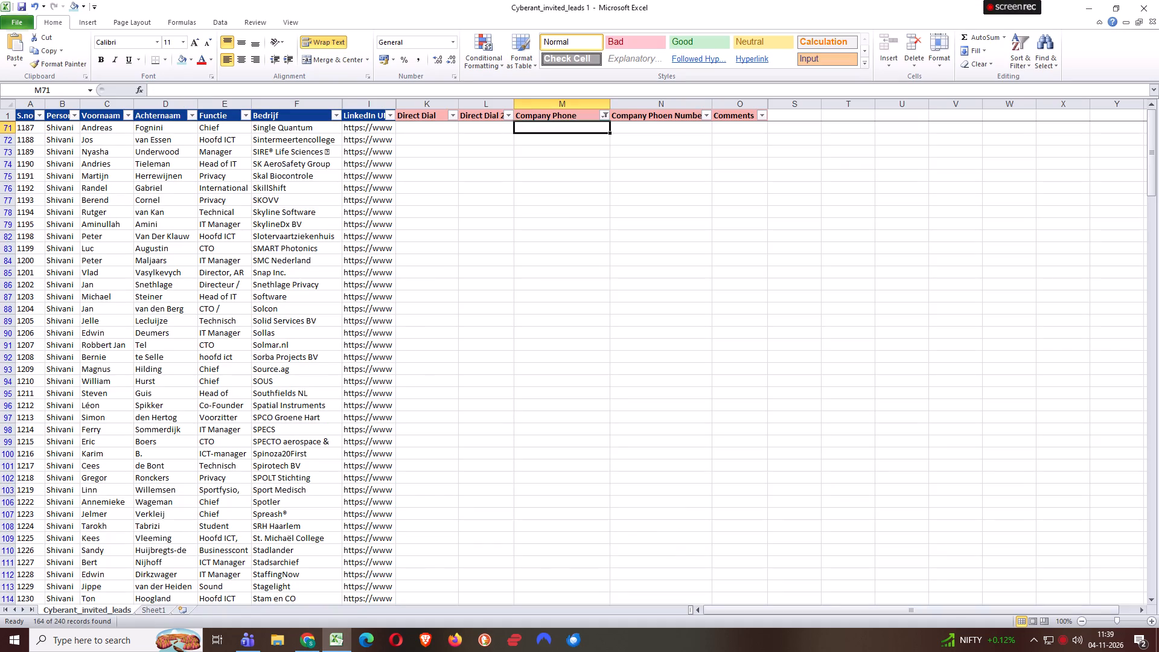
text('+31)
key(space)
key(ctrl+v)
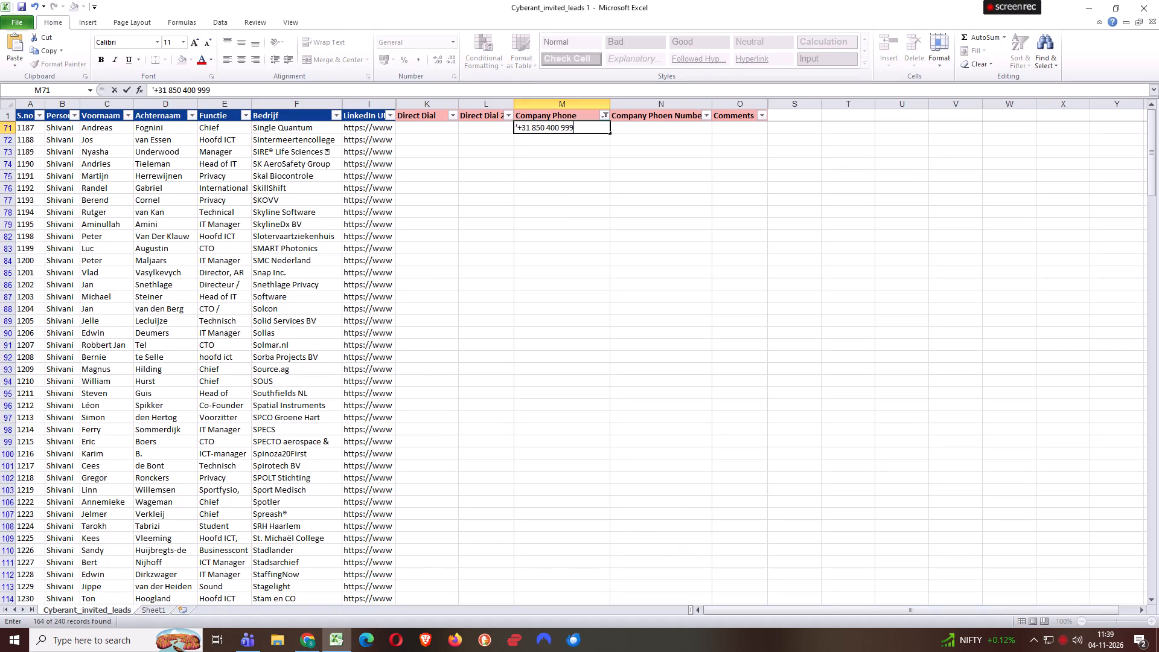
click(529, 271)
Copy Sintermeertencollege from cell F72 and search Google in Chrome for its Netherlands company phone number.
click(280, 138)
key(ctrl+c)
key(alt+Tab)
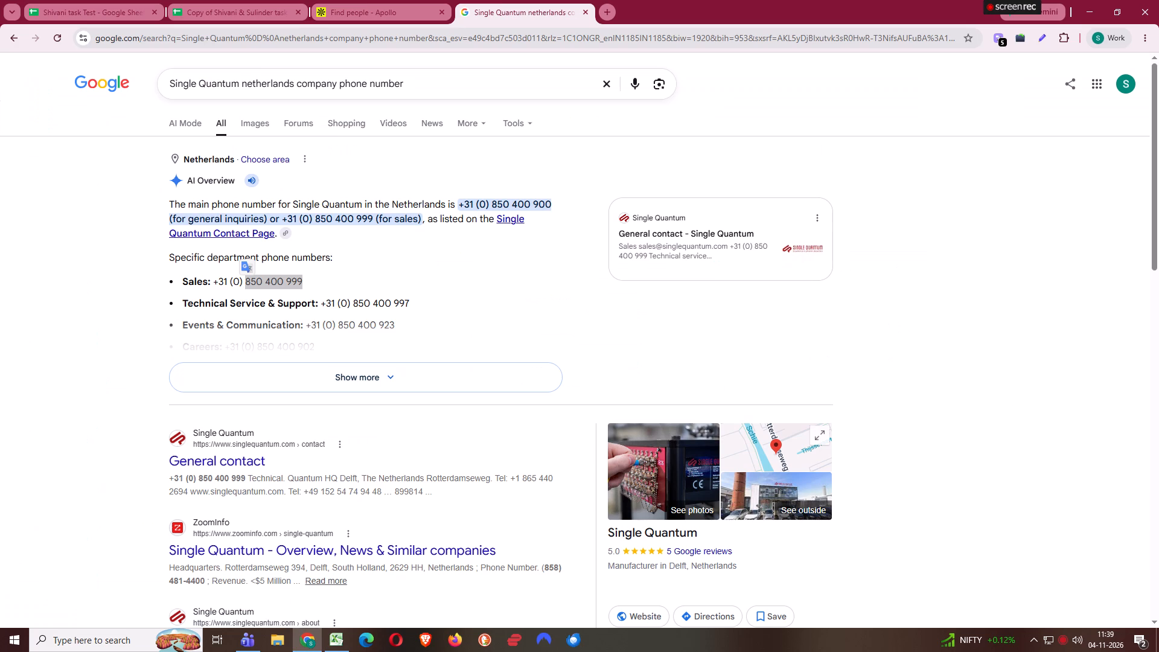
click(246, 83)
drag(237, 80, 0, 45)
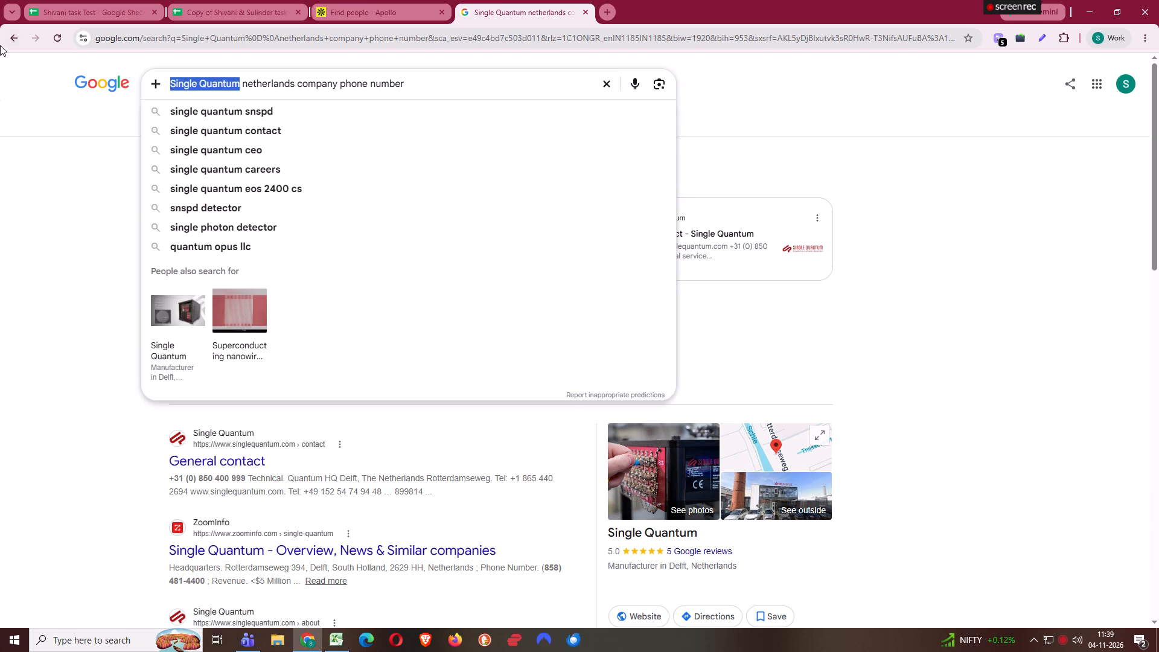
key(ctrl+v)
key(Return)
key(Return)
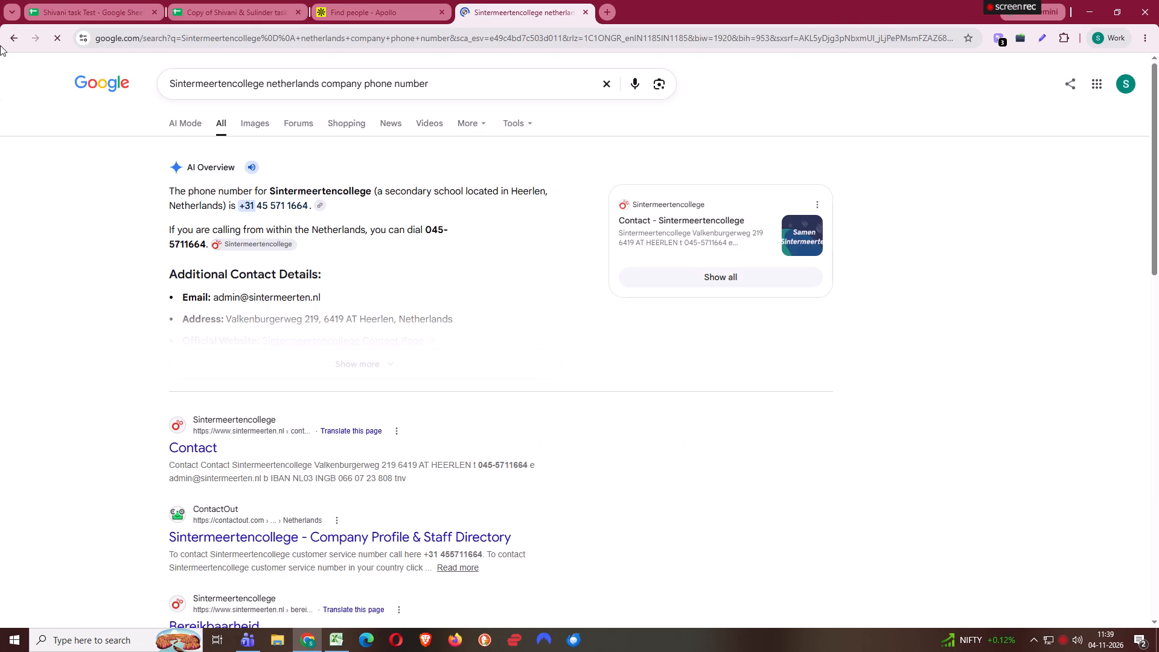
Copy Sintermeertencollege's international-format phone number from the AI Overview into Excel cell M72.
alt+click(277, 208)
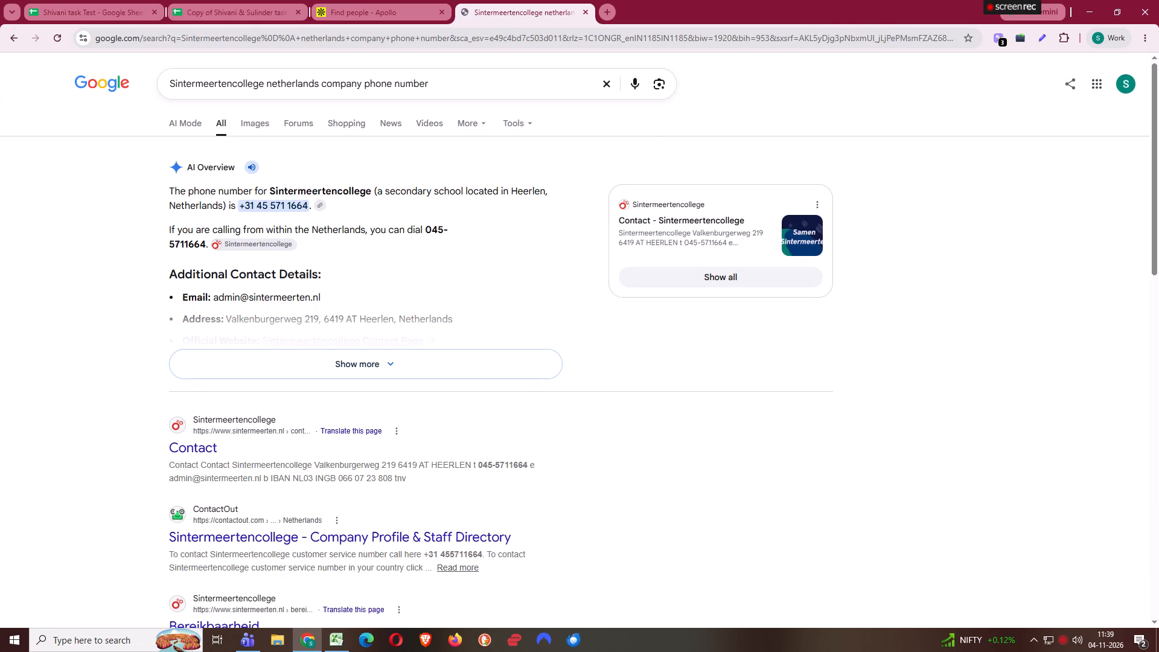
key(alt+Tab)
click(568, 140)
key(ctrl+v)
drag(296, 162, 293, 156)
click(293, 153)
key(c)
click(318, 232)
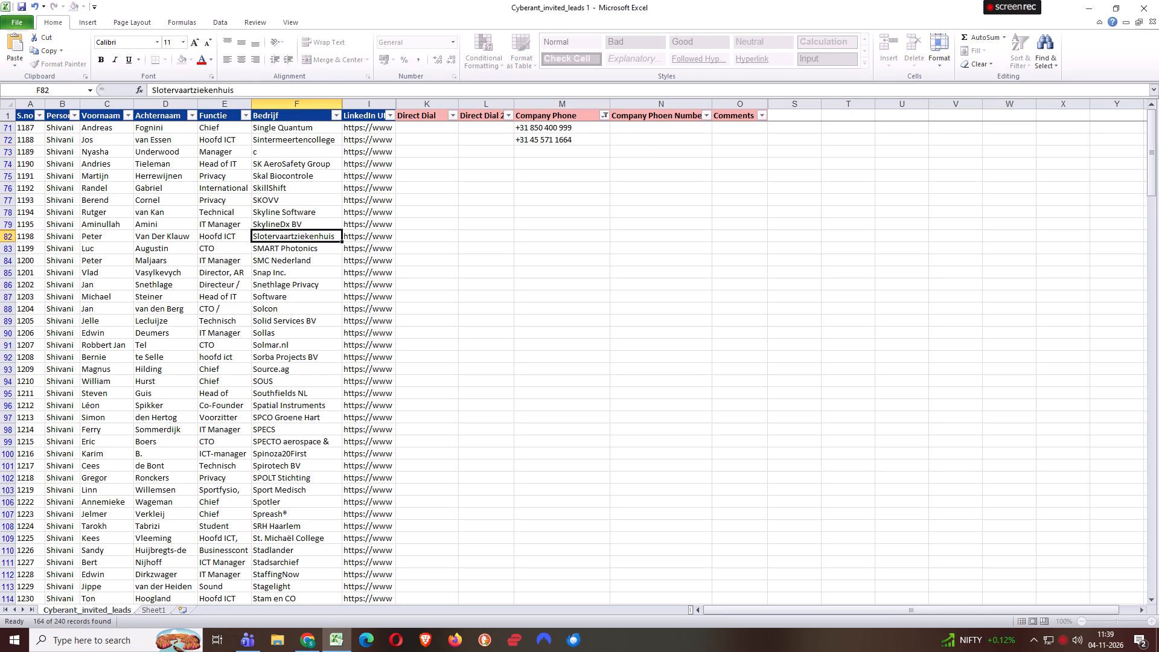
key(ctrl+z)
Copy SIRE Life Sciences from cell F73 and search Google in Chrome for its Netherlands company phone number.
key(ctrl+c)
key(alt+Tab)
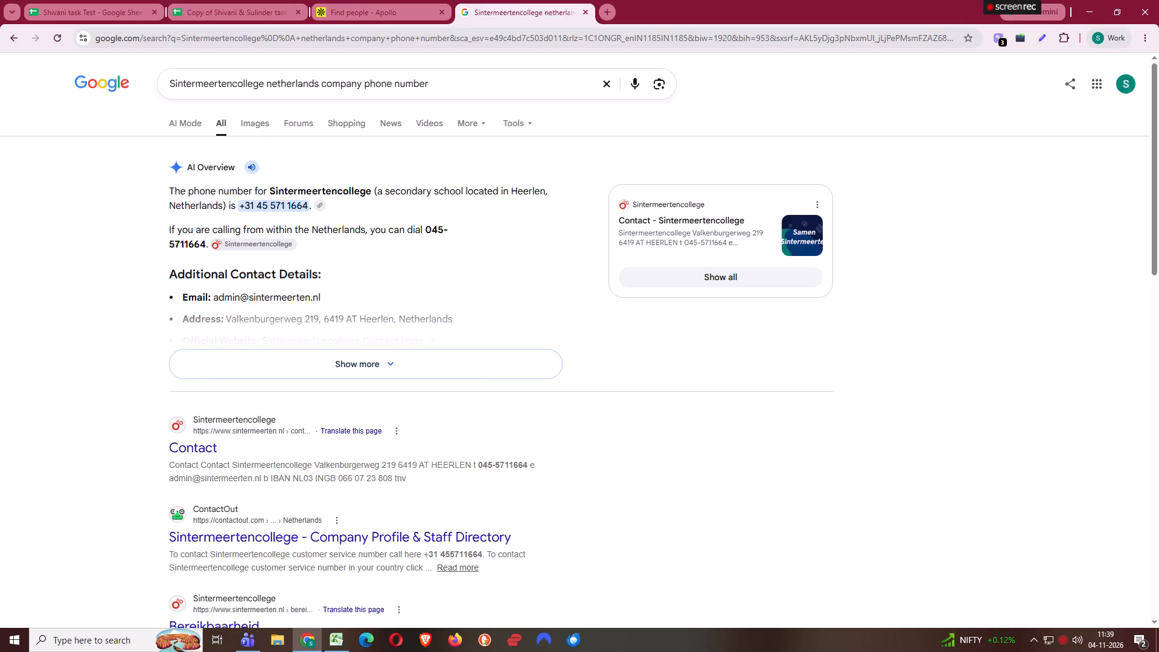
drag(266, 83, 27, 82)
key(ctrl+v)
key(Return)
key(Return)
Switch to Excel and reapply the existing Company Phone column filter to hide the rows already filled in.
key(alt+Tab)
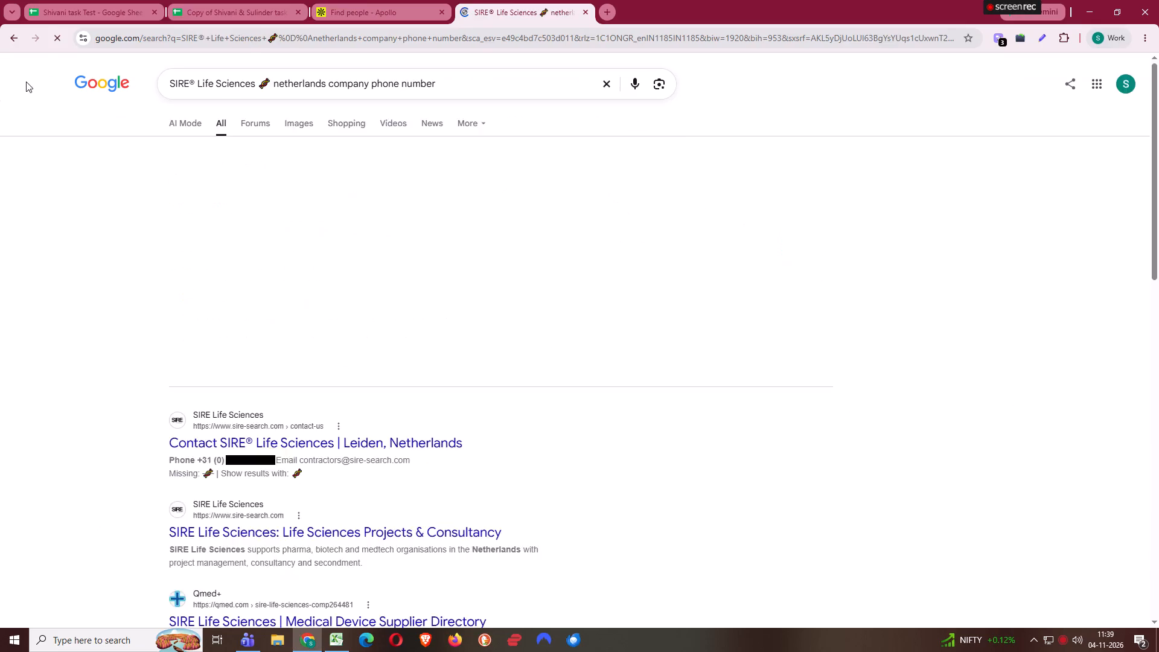
click(606, 116)
click(685, 337)
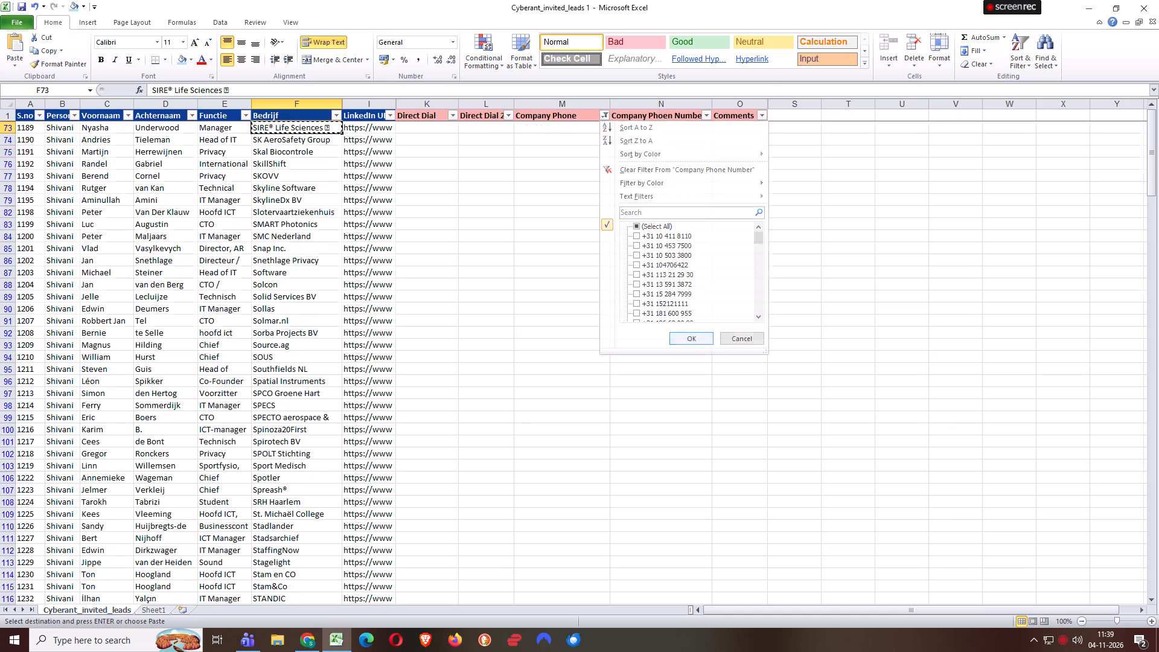
Enter SIRE Life Sciences' general phone number from the AI Overview in Excel cell M73 as text, with +31 and without the (0).
key(alt+Tab)
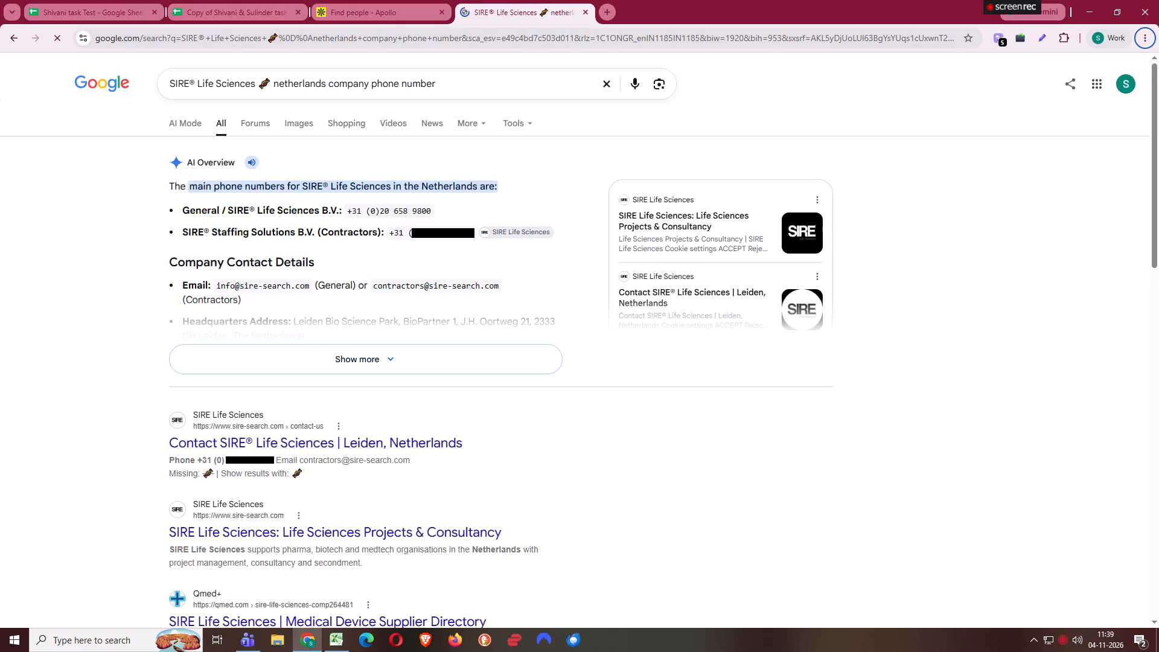
drag(380, 209, 444, 208)
key(ctrl+c)
key(ctrl+c)
key(ctrl+c)
key(ctrl+c)
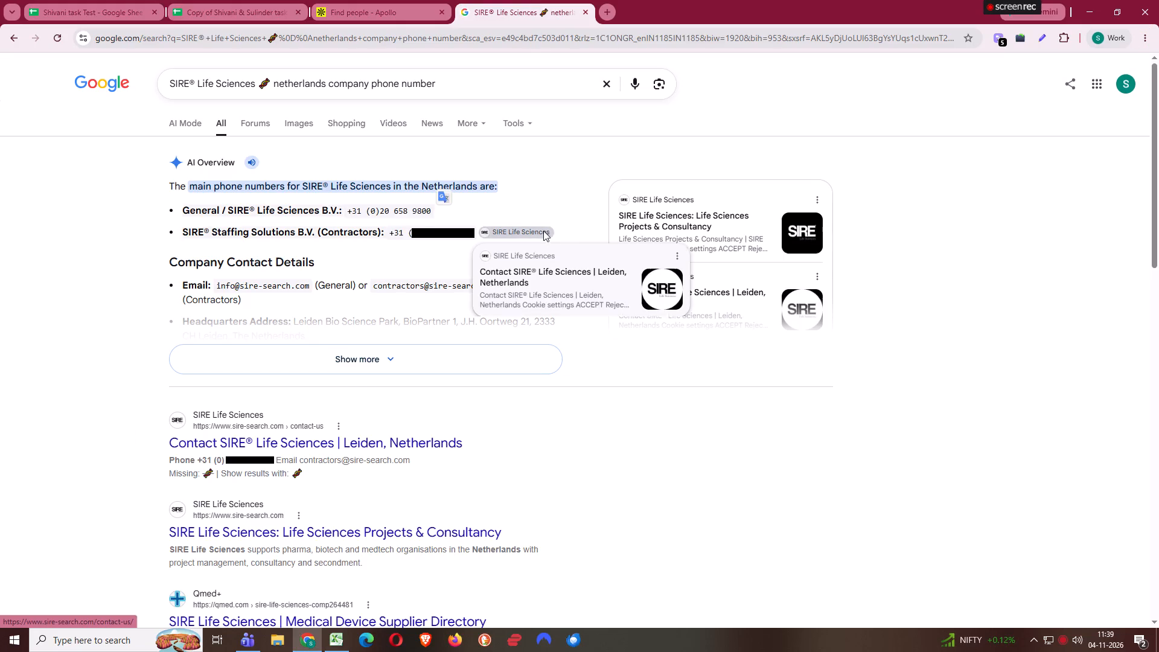
key(alt+Tab)
click(577, 125)
text('+31)
key(space)
key(ctrl+v)
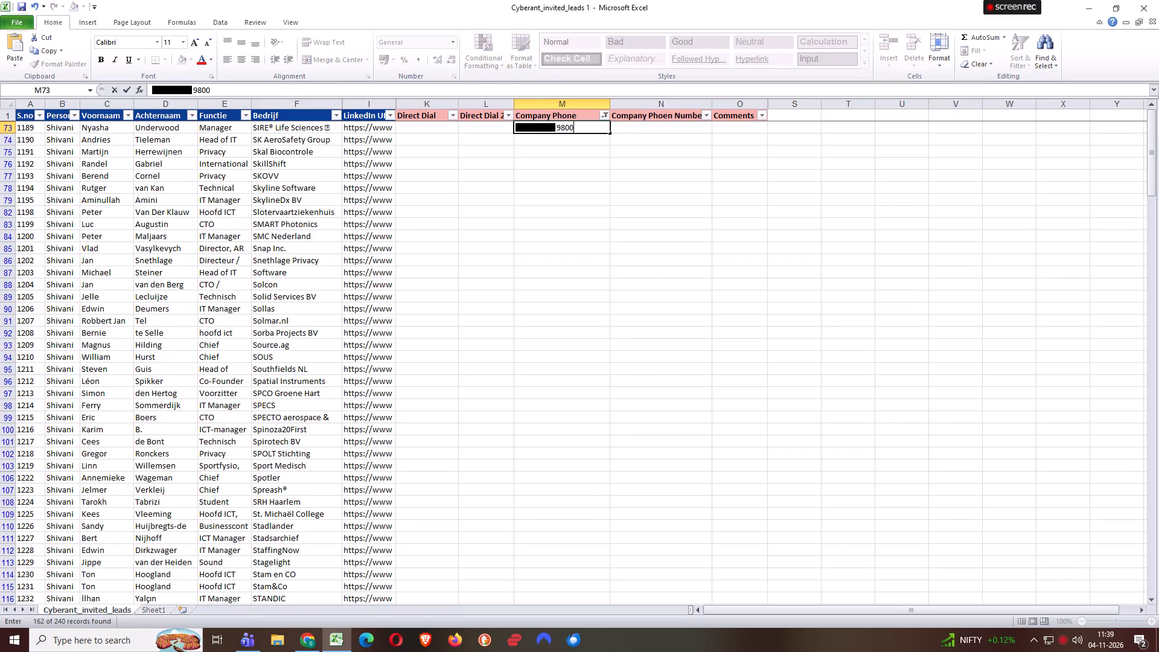
click(576, 298)
Enter the SIRE Staffing Solutions (Contractors) number from the AI Overview in Excel cell N73 as text, with +31 and without the (0).
key(alt+Tab)
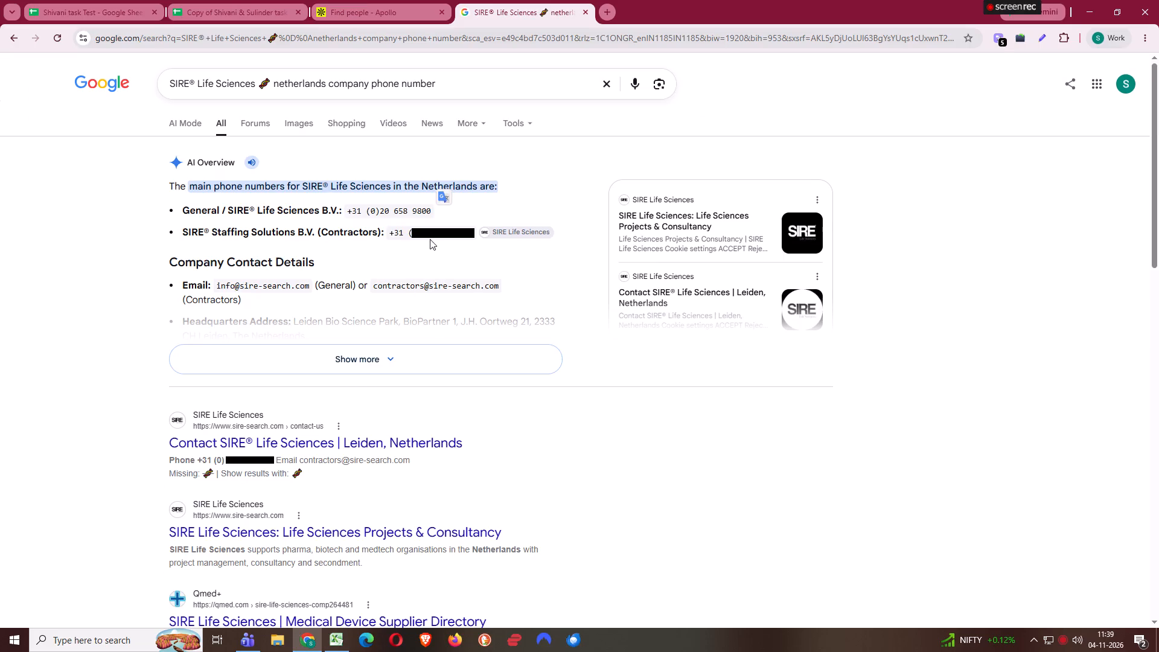
drag(423, 229, 471, 235)
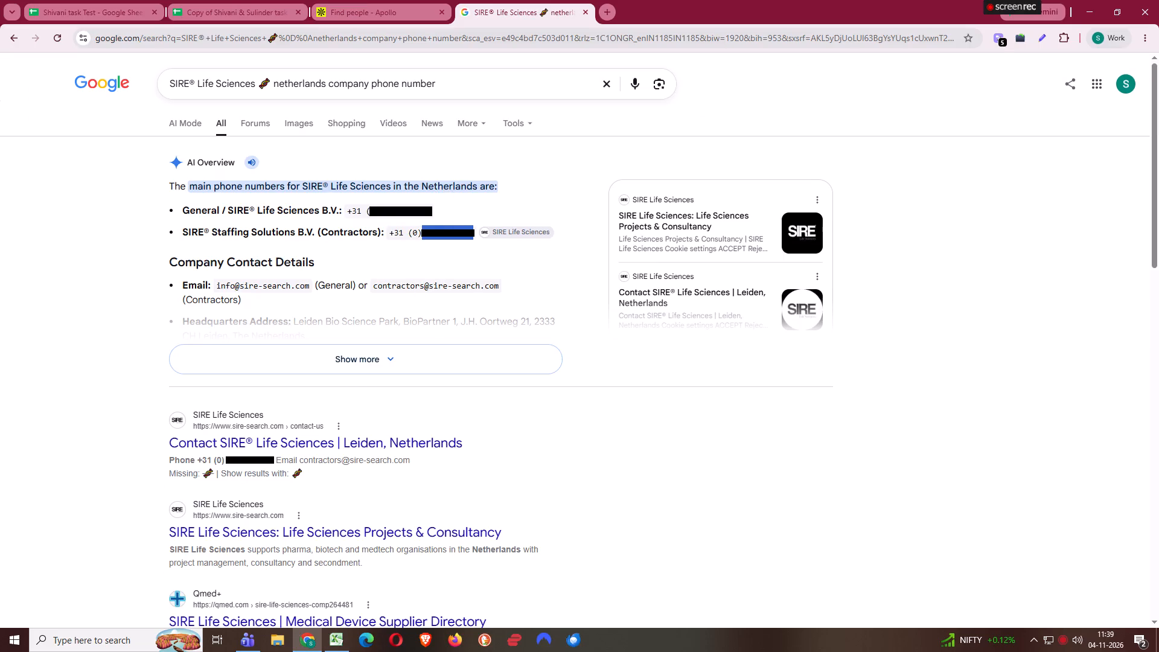
drag(471, 235, 472, 235)
key(ctrl+c)
key(ctrl+c)
key(ctrl+c)
key(alt+Tab)
click(652, 129)
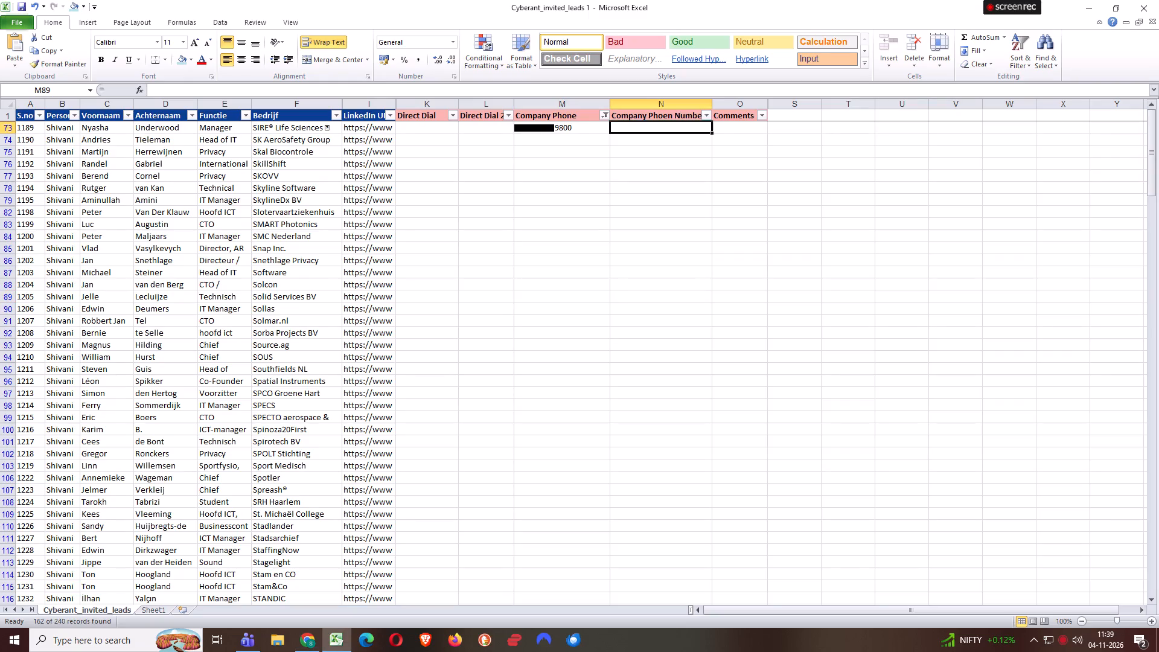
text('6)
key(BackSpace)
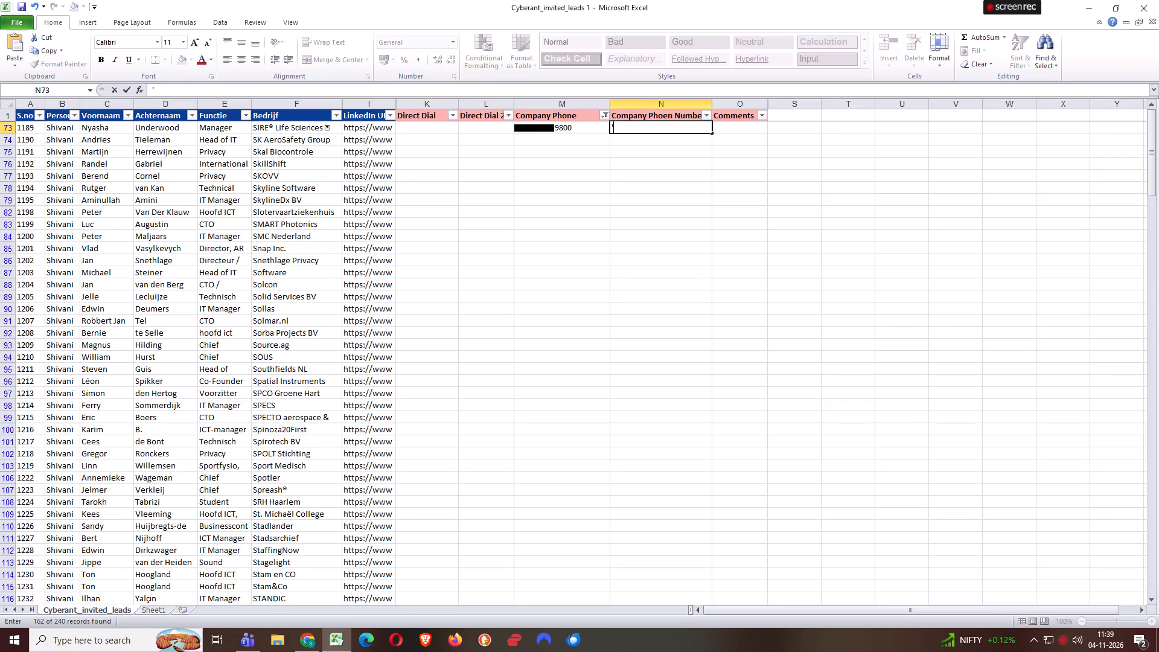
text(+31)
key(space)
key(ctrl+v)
Reapply the existing Company Phone filter to hide the completed SIRE Life Sciences row.
click(603, 113)
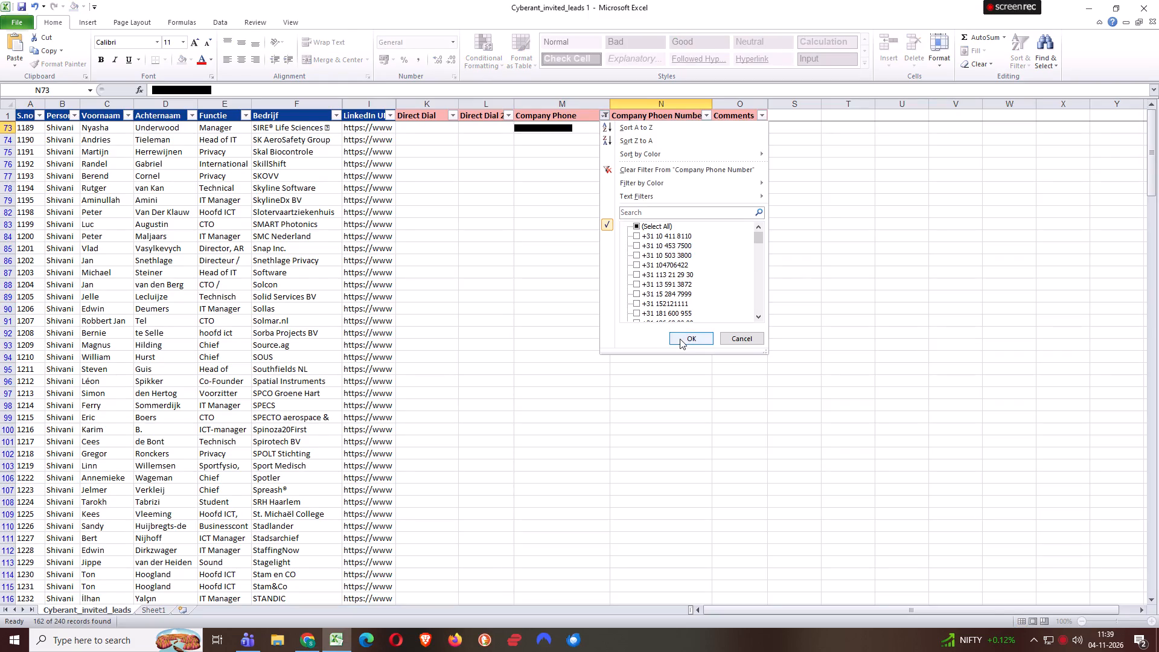
click(680, 339)
Copy SK AeroSafety Group from cell F74 and search Google in Chrome for its Netherlands company phone number.
click(276, 126)
key(ctrl+c)
key(alt+Tab)
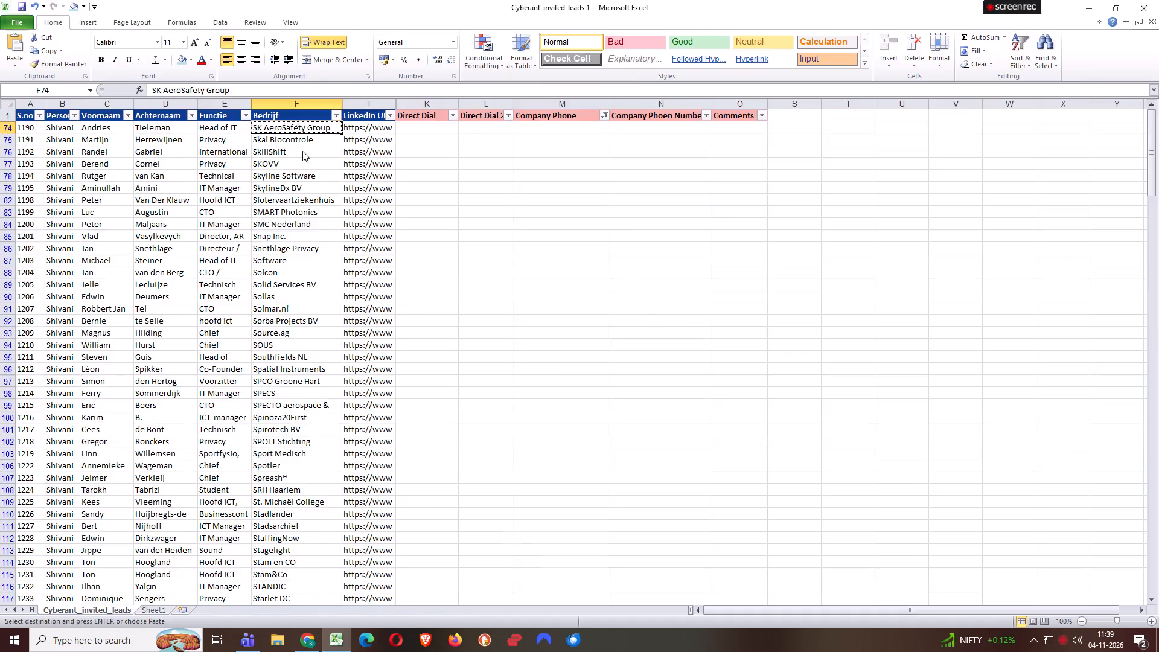
drag(269, 84, 33, 62)
ctrl+click(33, 62)
key(ctrl+v)
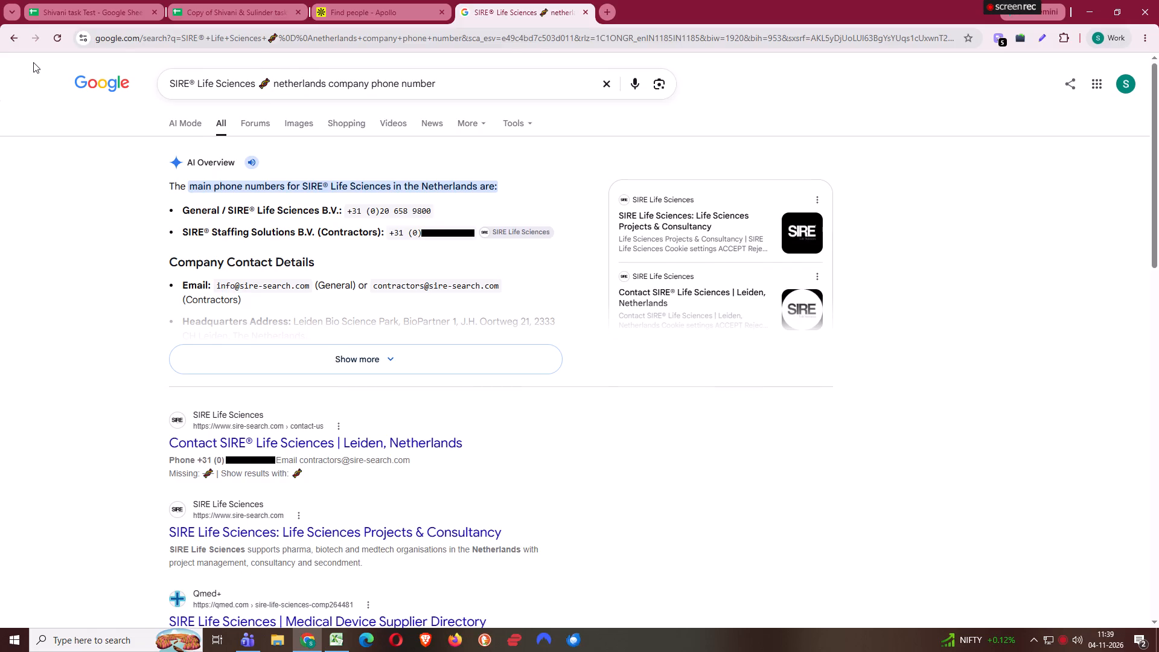
drag(271, 85, 117, 68)
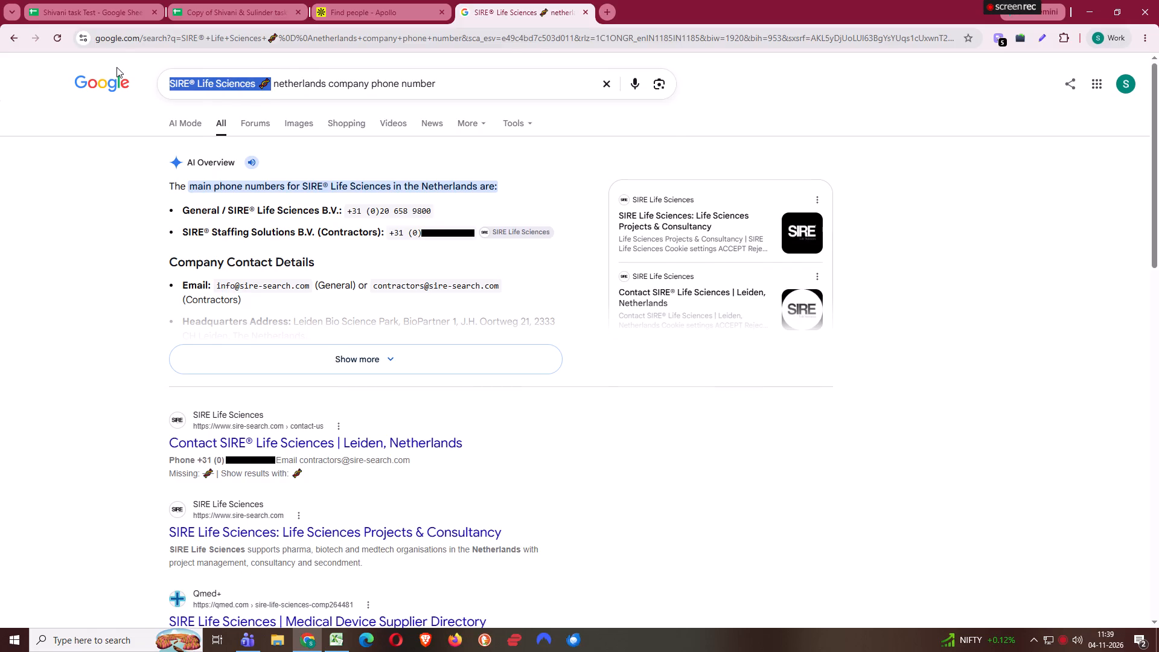
key(ctrl+v)
key(Return)
key(Return)
Switch back to Excel and save the leads workbook.
key(alt+Tab)
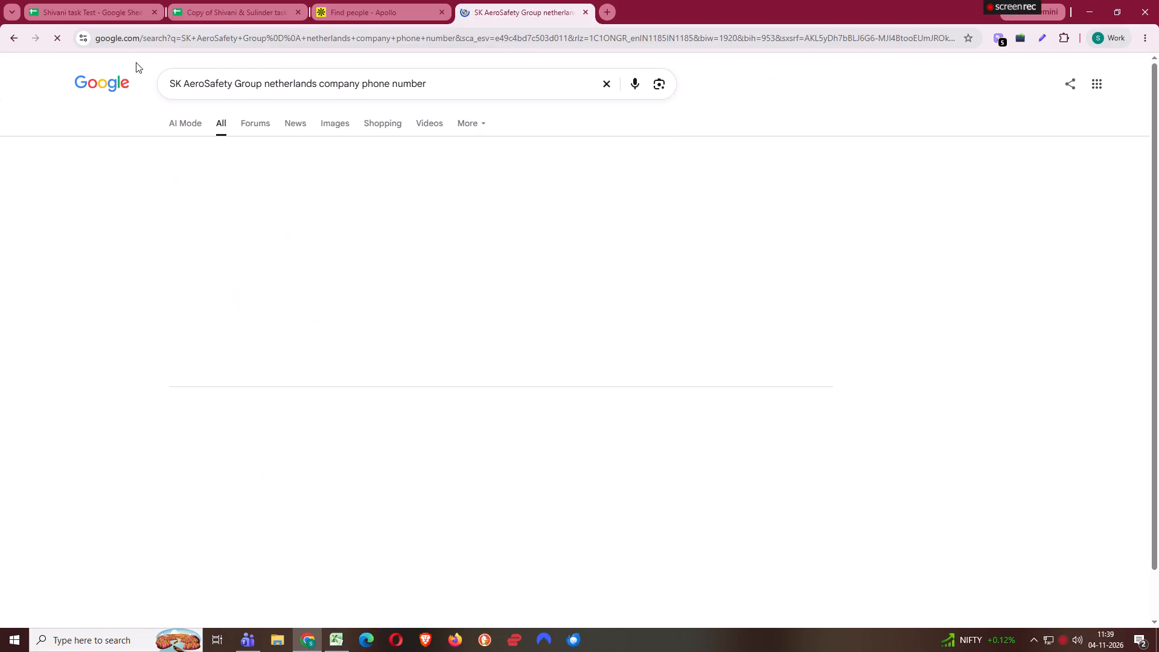
key(ctrl+s)
key(ctrl+s)
key(ctrl+s)
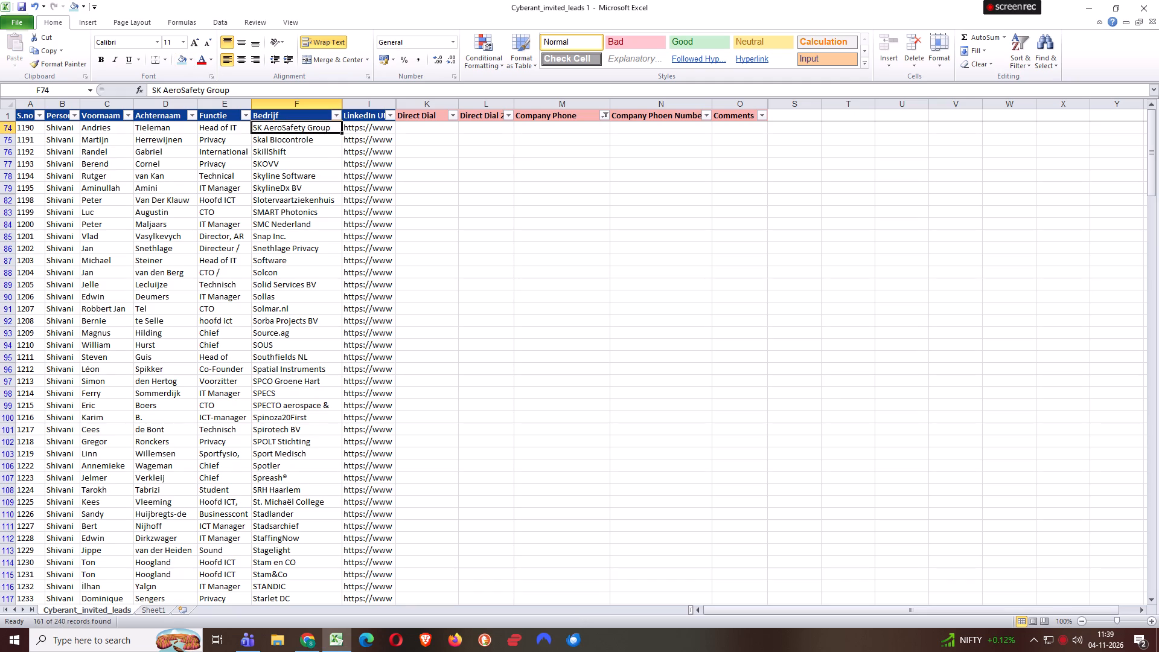
click(313, 104)
click(596, 214)
Enter SK AeroSafety Group's first listed Netherlands number from the AI Overview in Excel cell M74 as text, with +31 and without the (0).
key(alt+Tab)
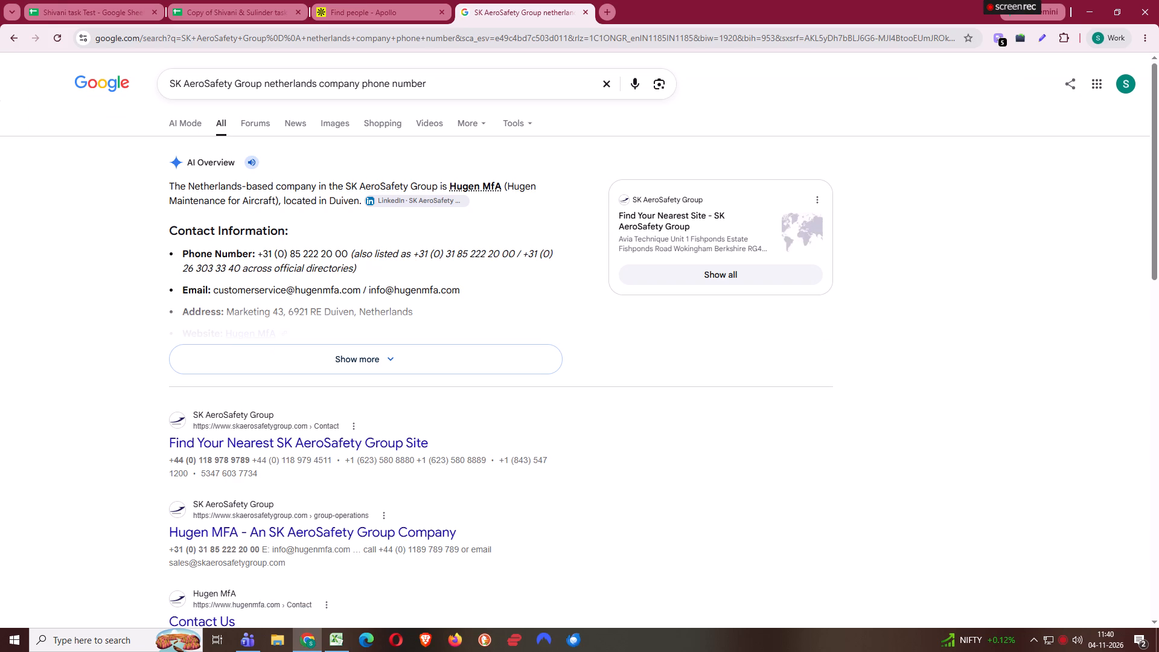
drag(291, 249, 350, 252)
key(ctrl+c)
key(ctrl+c)
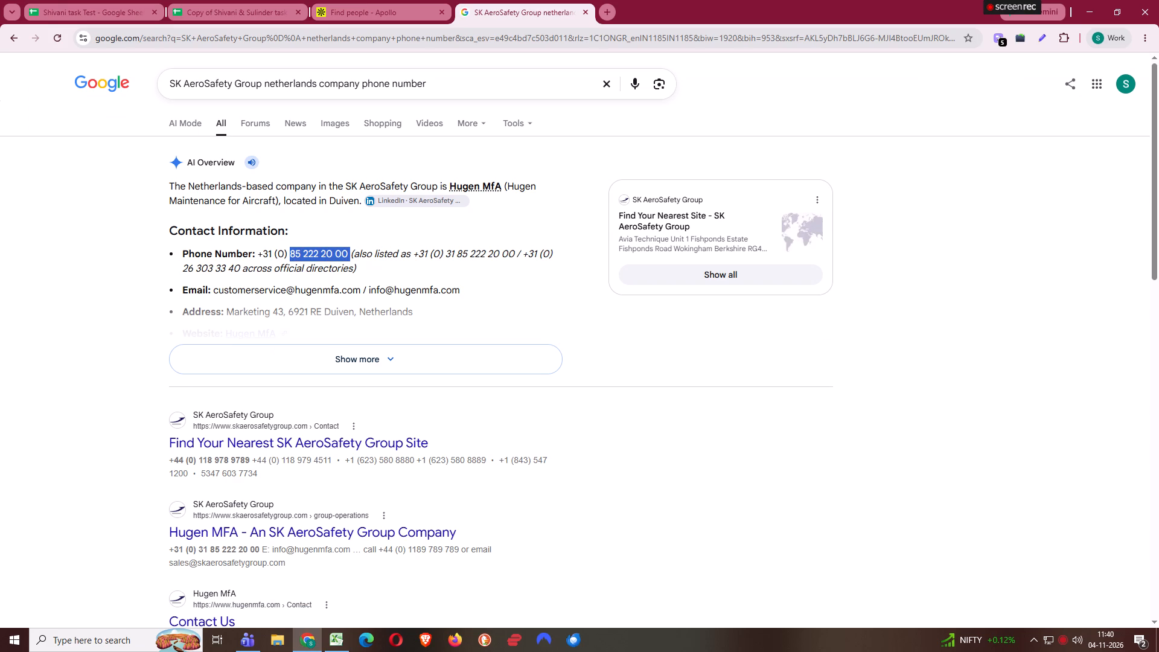
key(ctrl+c)
key(ctrl+c)
key(alt+Tab)
click(544, 126)
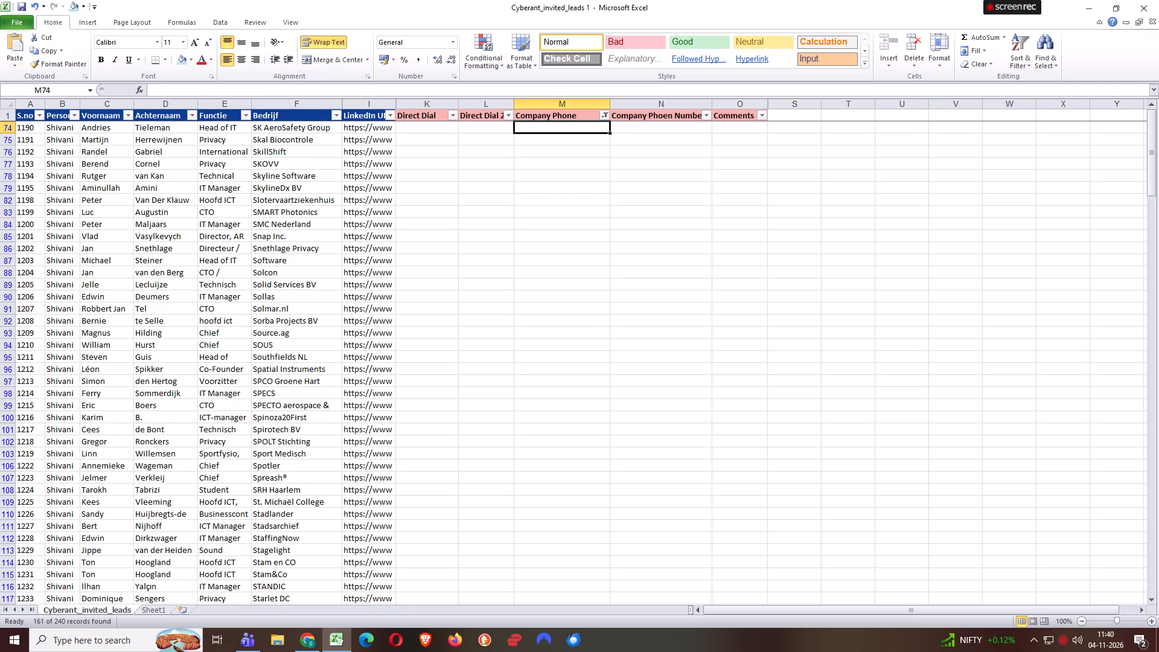
text('+31)
key(space)
key(ctrl+v)
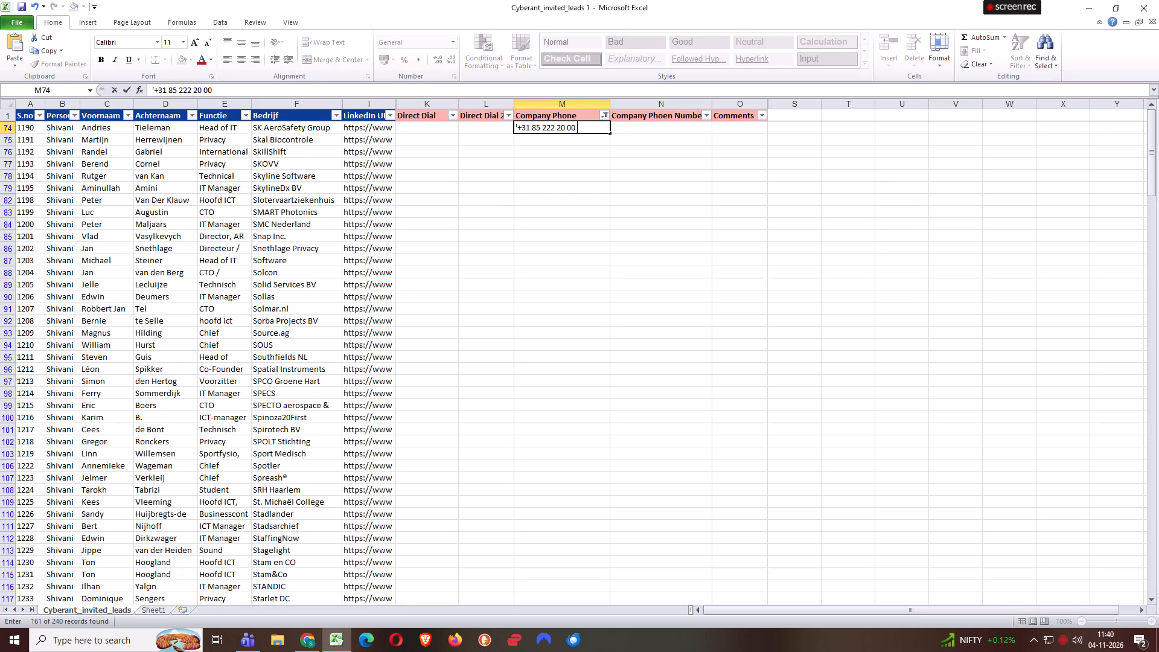
Copy Skal Biocontrole from cell F75 and search Google in Chrome for its Netherlands company phone number.
click(317, 143)
key(ctrl+c)
key(alt+Tab)
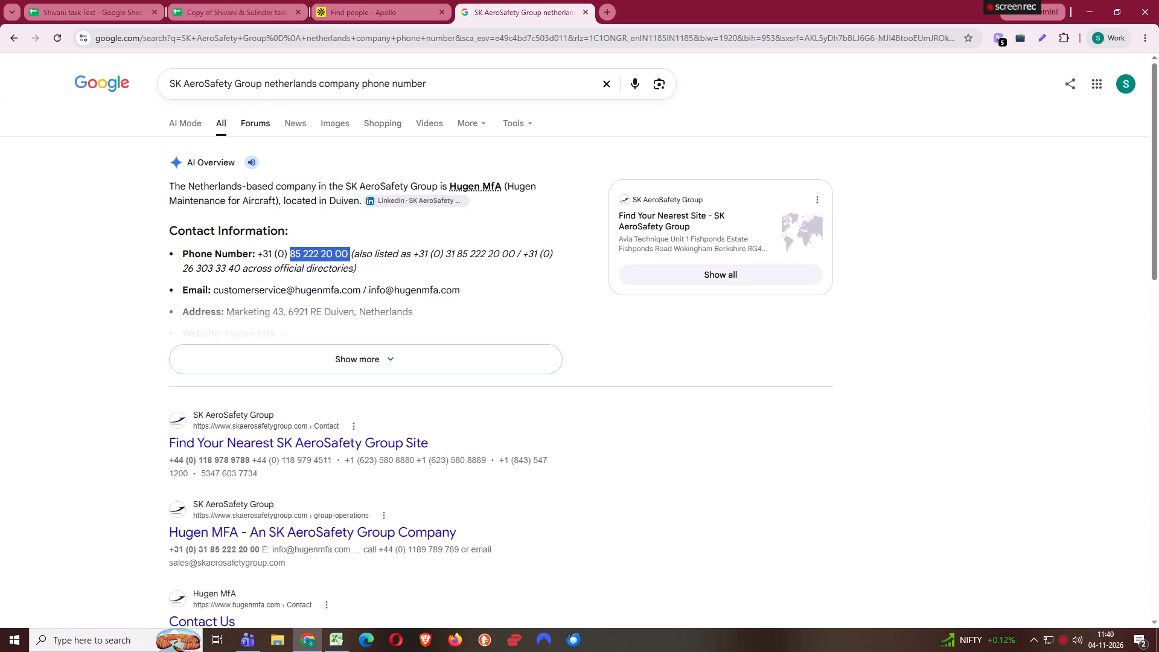
drag(264, 83, 0, 54)
key(ctrl+v)
key(Return)
key(Return)
key(Return)
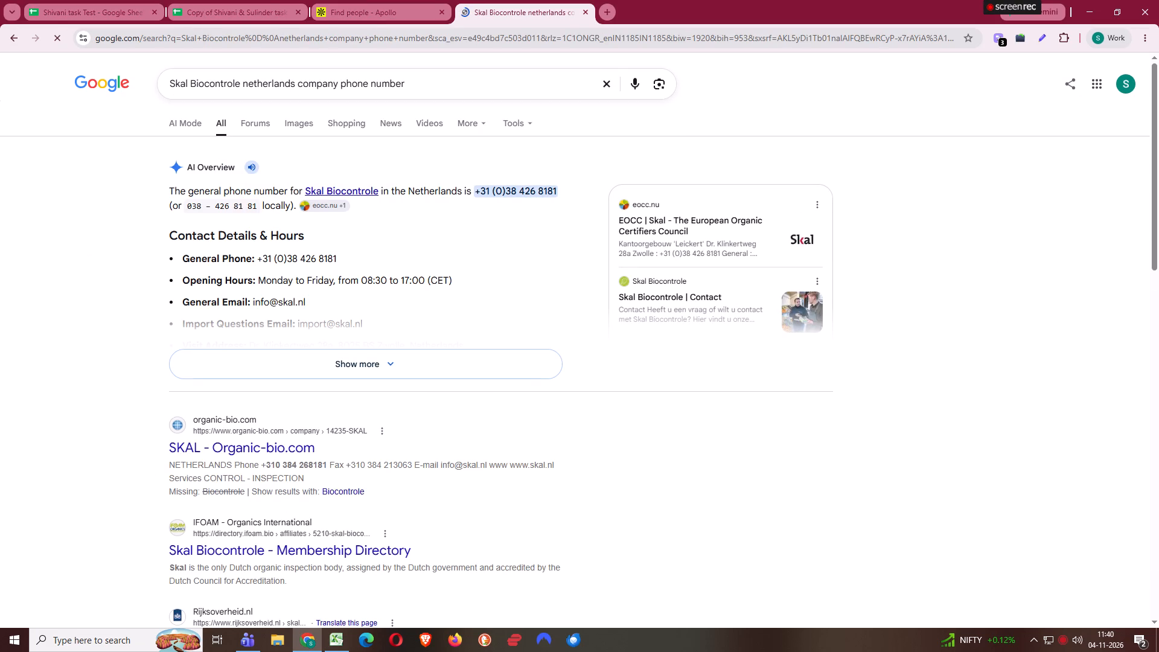
Enter Skal Biocontrole's general phone number from the AI Overview in Excel cell M75 as text, with +31 and without the (0).
drag(503, 188, 554, 189)
click(557, 187)
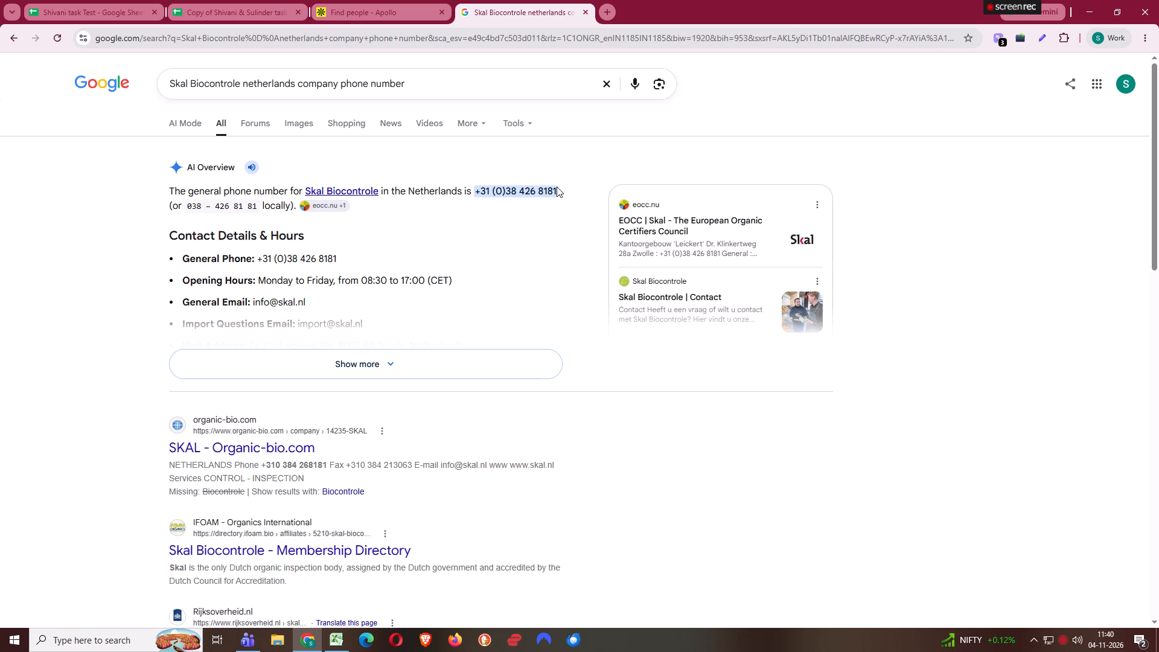
drag(557, 187, 505, 193)
key(ctrl+c)
key(ctrl+c)
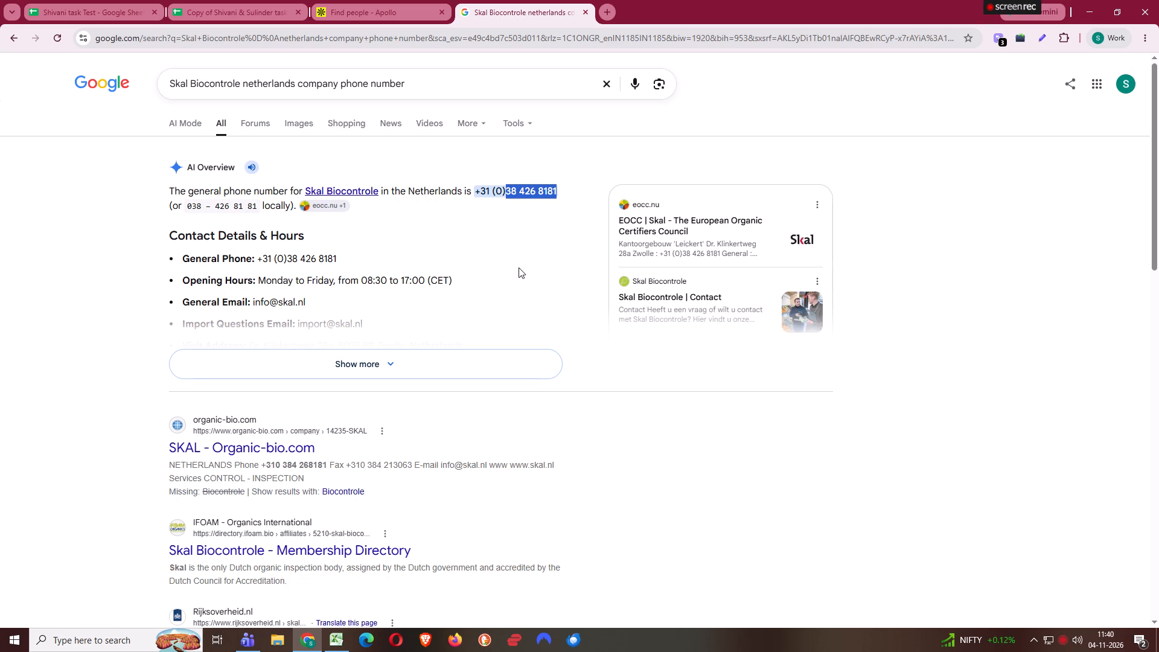
key(ctrl+c)
key(ctrl+c)
key(alt+Tab)
click(554, 138)
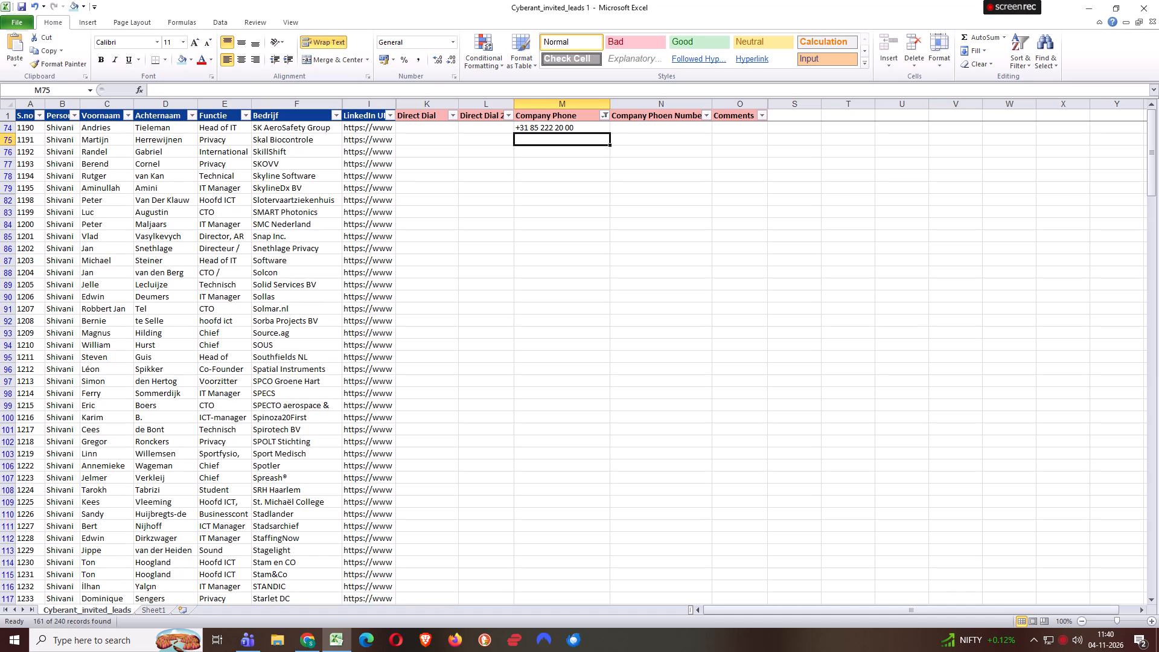
key(apostrophe)
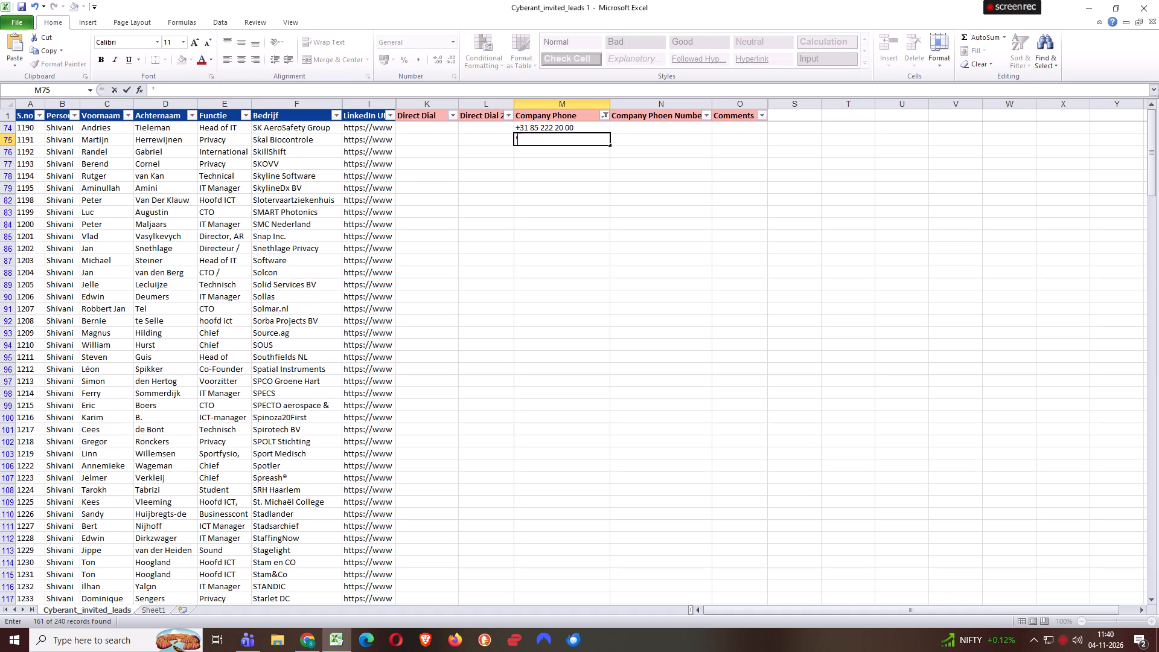
text(+31)
key(space)
key(ctrl+v)
click(557, 217)
Copy SkillShift from cell F76 and search Google in Chrome for its Netherlands company phone number.
click(276, 144)
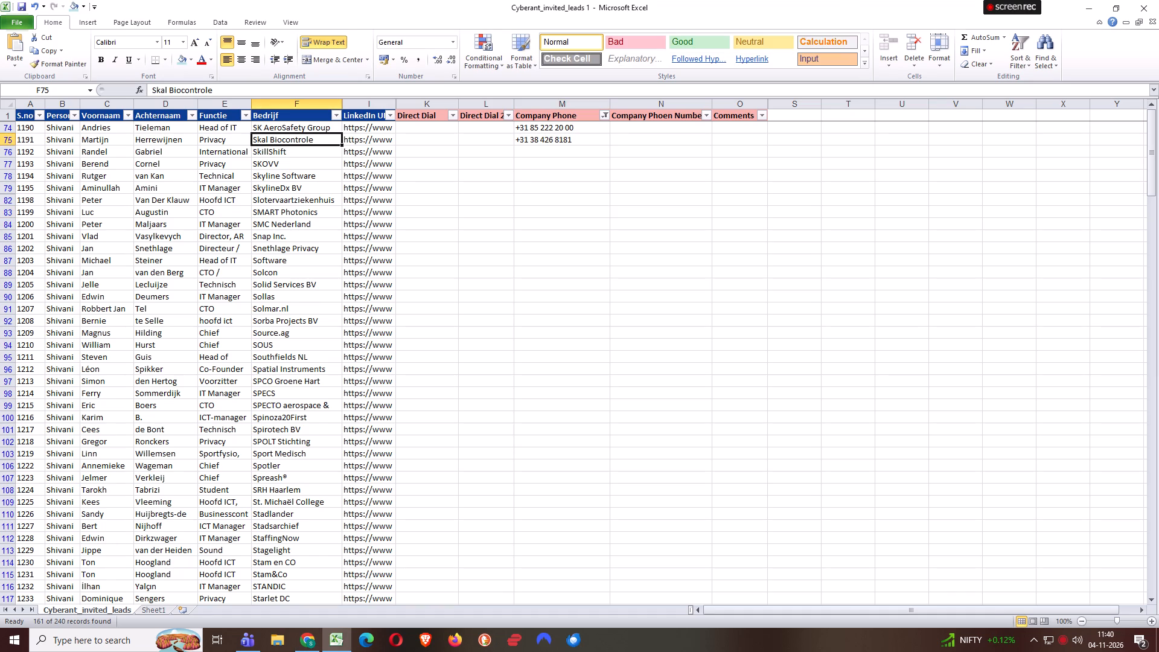
click(292, 147)
key(ctrl+c)
key(alt+Tab)
click(238, 83)
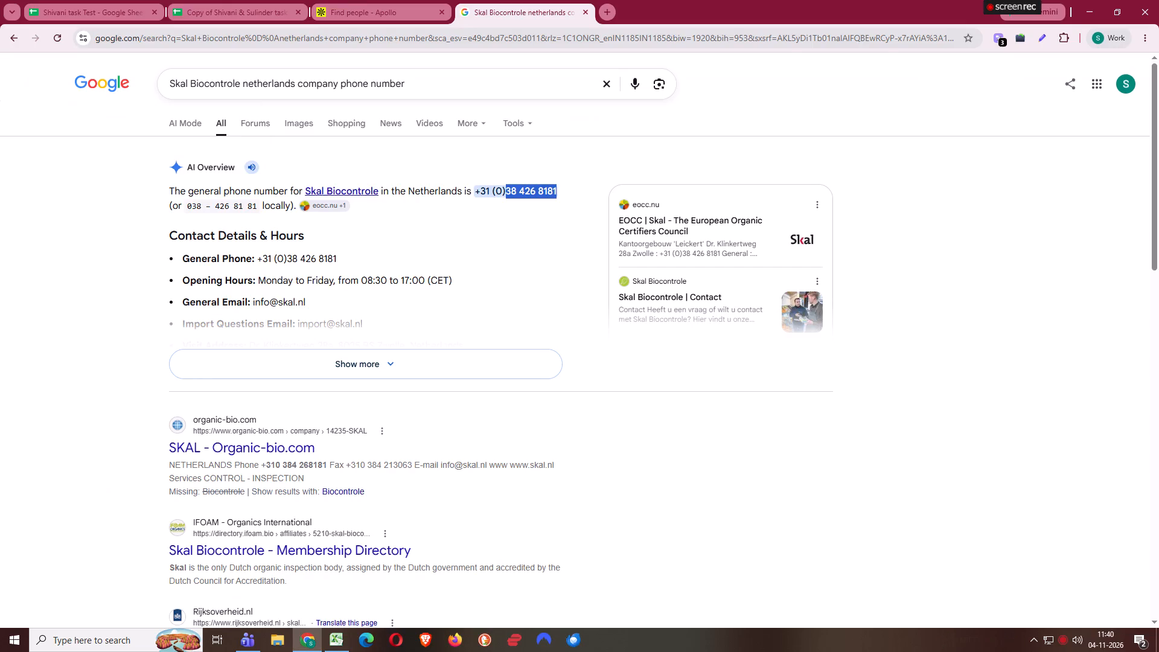
drag(244, 84, 0, 84)
key(ctrl+v)
key(Return)
key(Return)
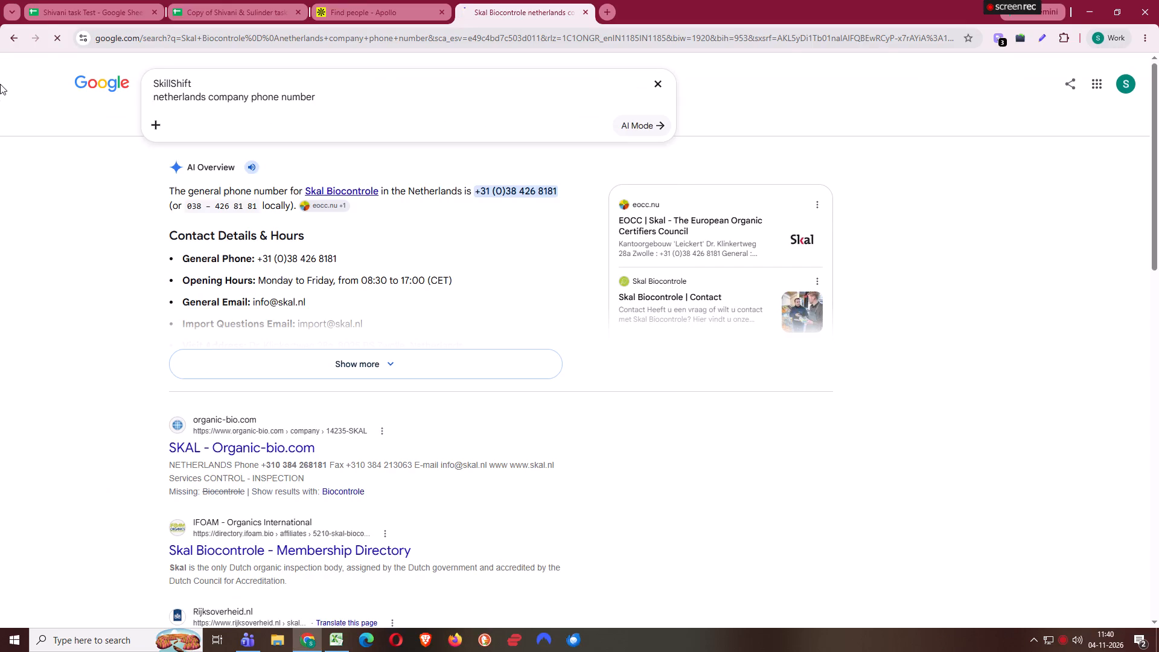
In Excel, reapply the existing Company Phone filter to hide the filled rows and save the workbook.
key(alt+Tab)
click(609, 117)
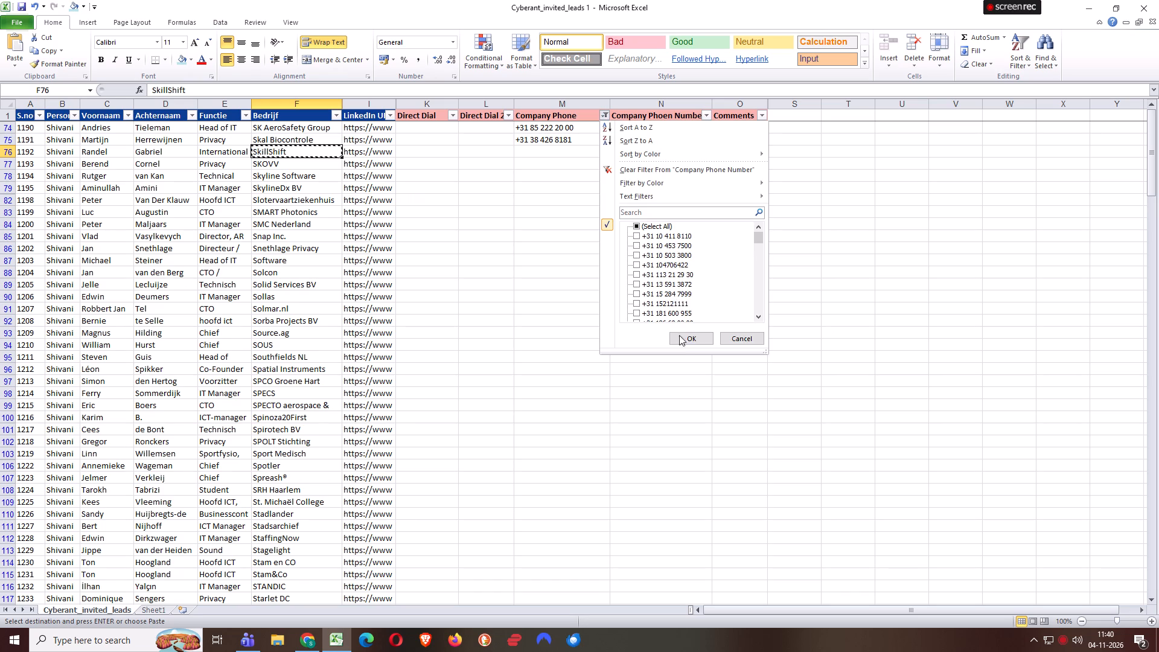
click(686, 334)
key(ctrl+s)
key(ctrl+s)
key(ctrl+s)
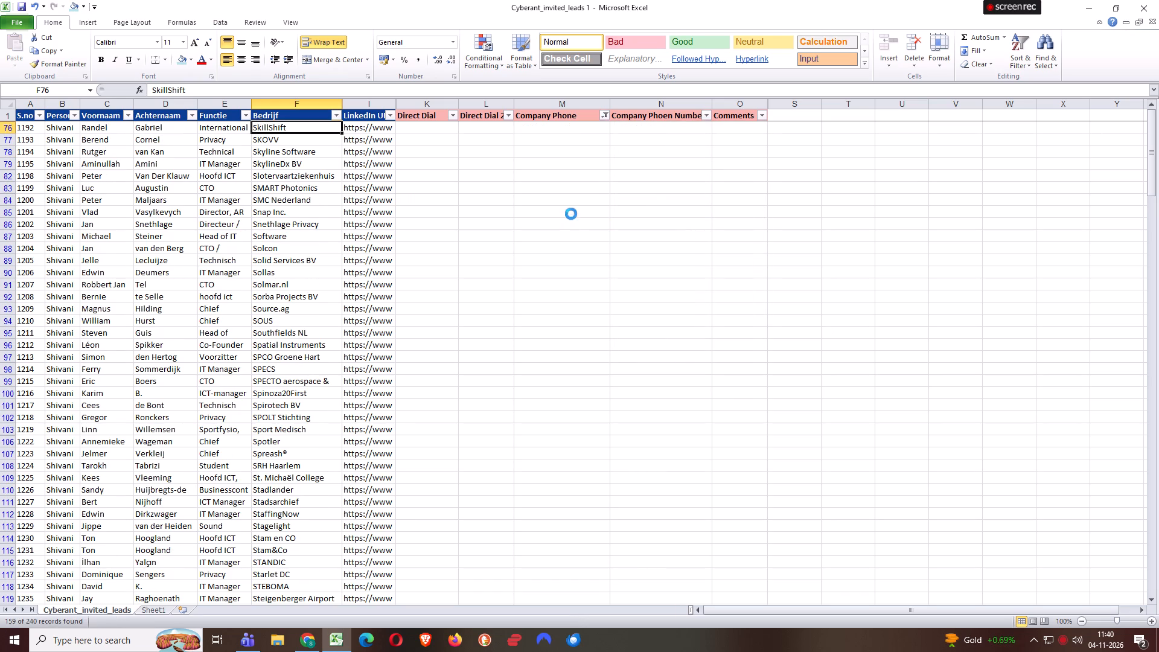
Enter SkillShift's Netherlands phone number from the AI Overview in Excel cell M76 as text, with +31 and without the (0).
click(544, 130)
click(544, 129)
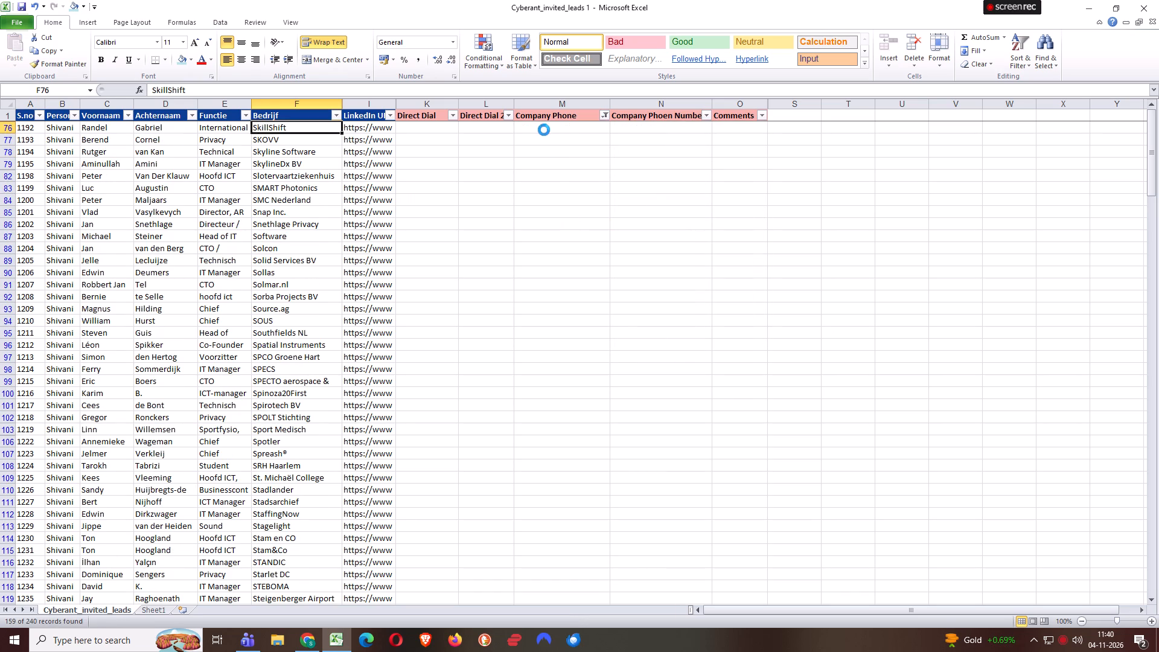
click(548, 174)
click(549, 126)
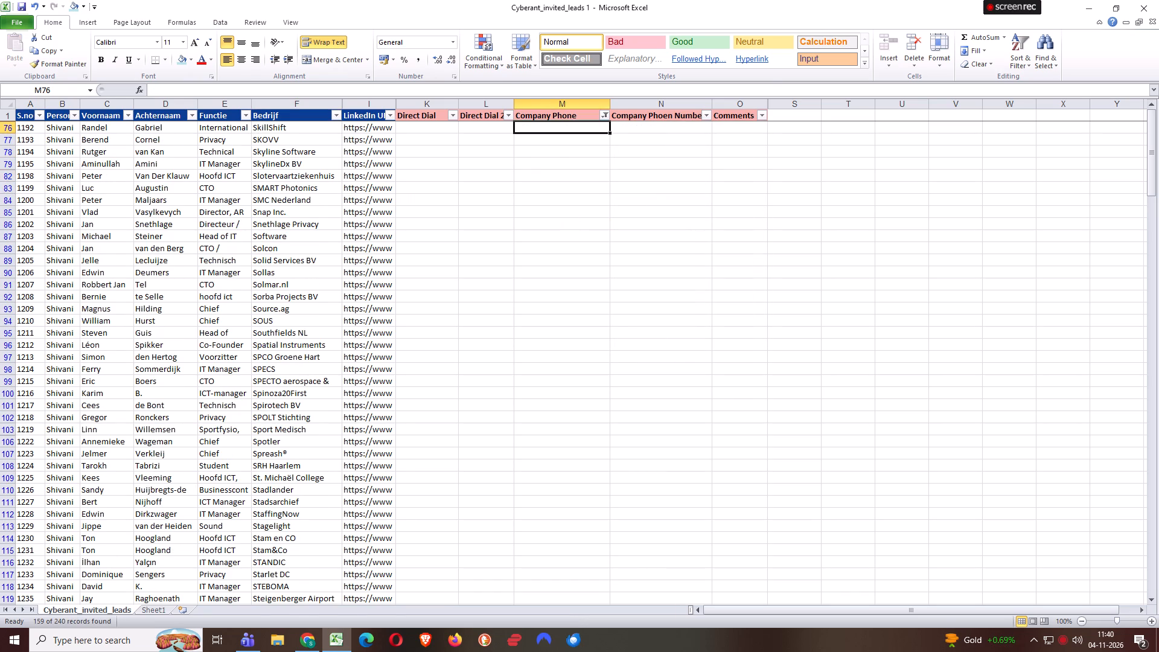
key(alt+Tab)
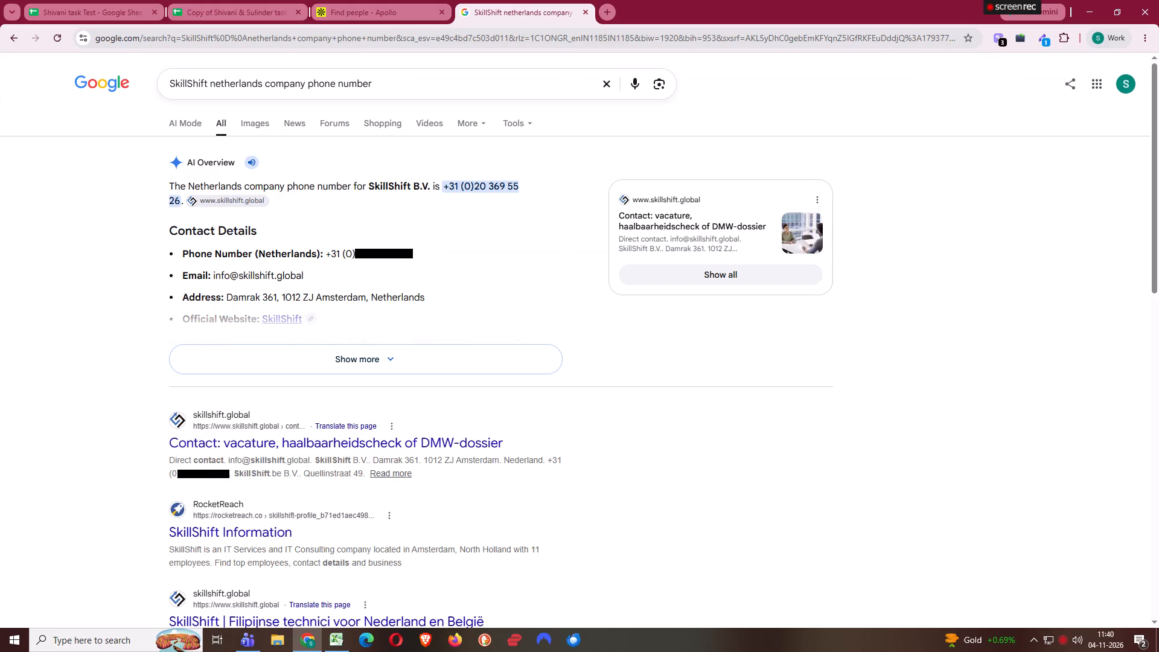
drag(356, 251, 499, 245)
key(ctrl+c)
key(ctrl+c)
key(ctrl+c)
key(ctrl+c)
key(alt+Tab)
text('+31)
key(space)
key(ctrl+v)
scroll(572, 138, up, 1)
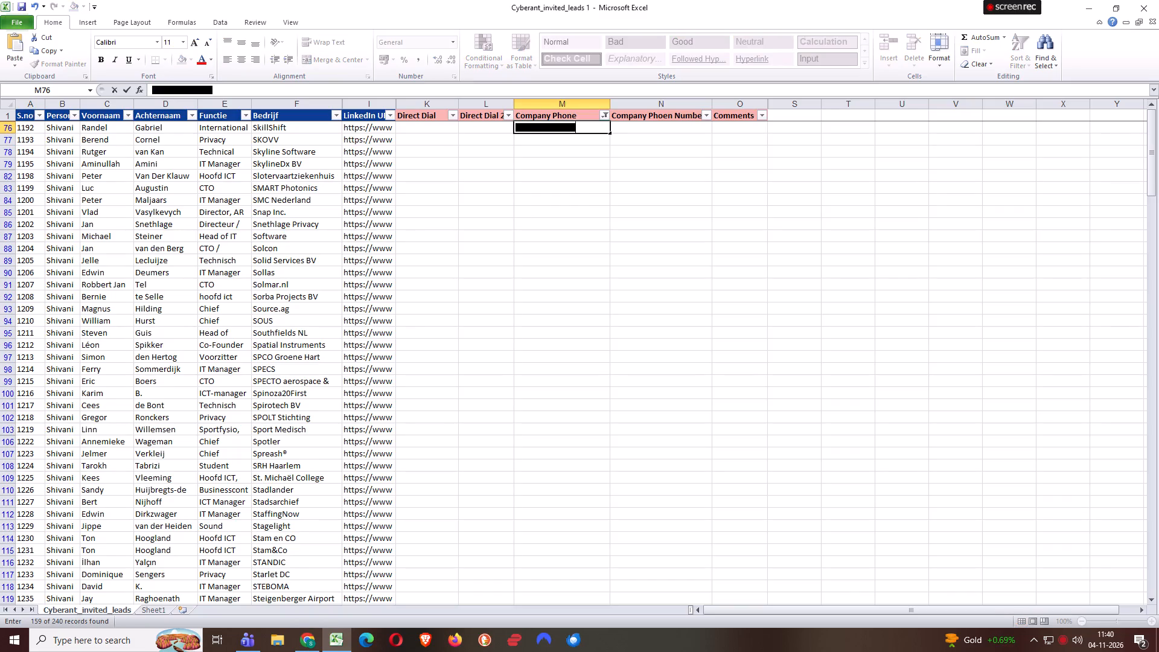
click(549, 197)
Reapply the existing Company Phone filter to hide the filled SkillShift row.
click(607, 117)
click(695, 336)
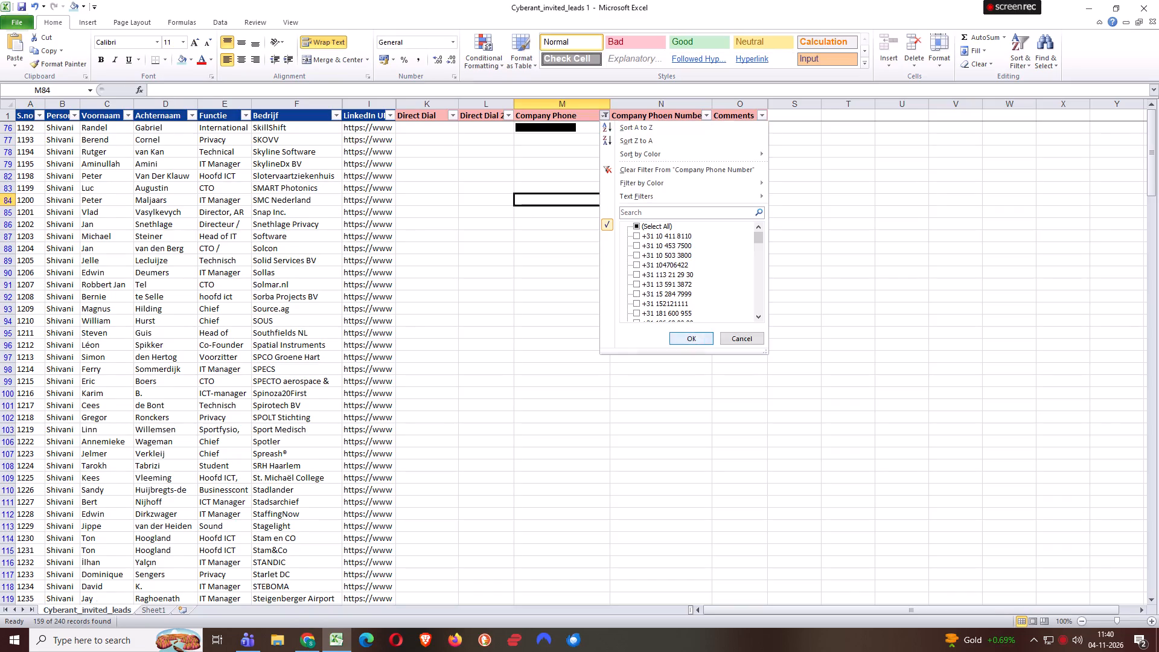
Copy SKOVV from cell F77 and search Google in Chrome for its Netherlands company phone number.
click(278, 126)
key(ctrl+c)
key(alt+Tab)
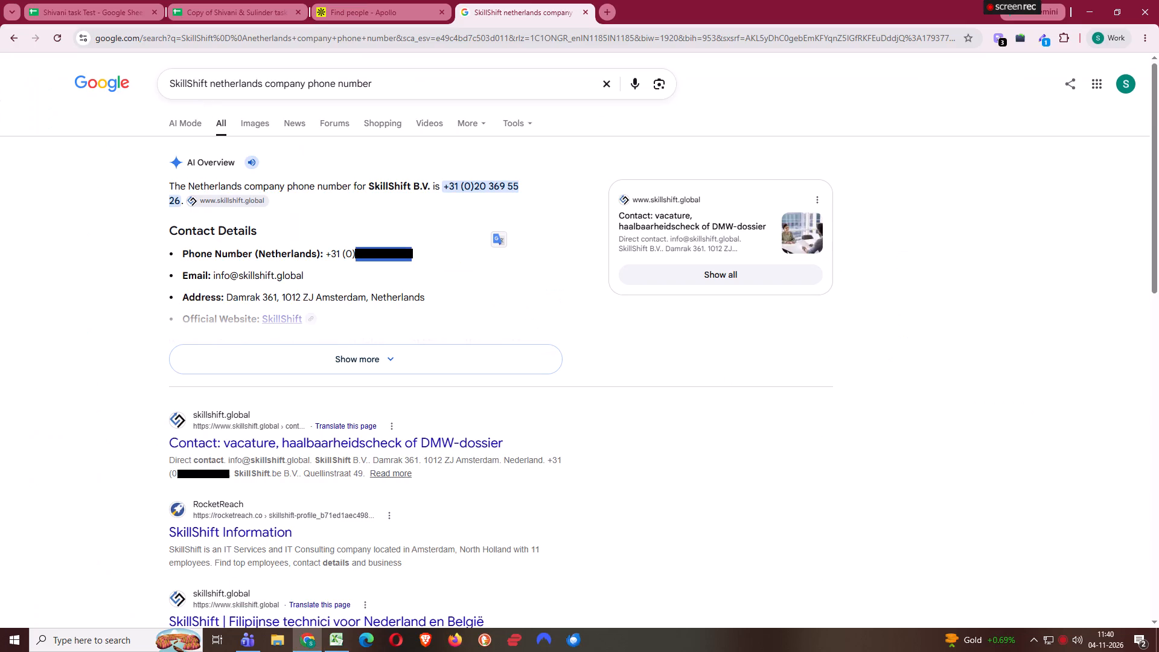
drag(207, 83, 38, 83)
click(37, 83)
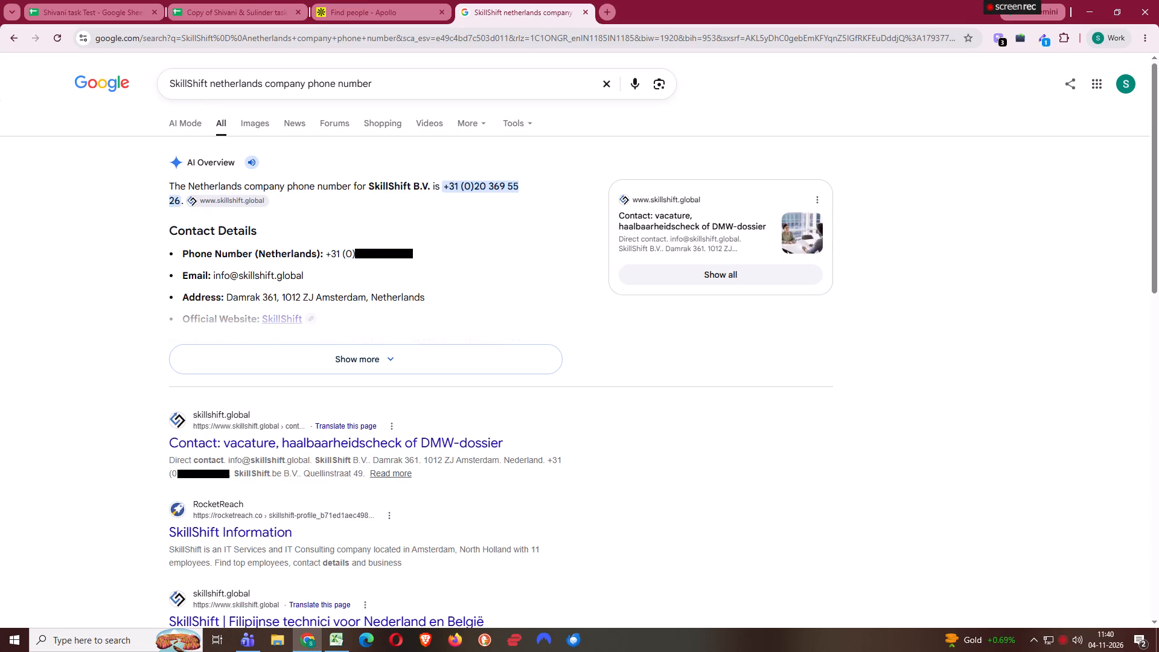
double_click(194, 83)
key(ctrl+v)
key(Return)
key(Return)
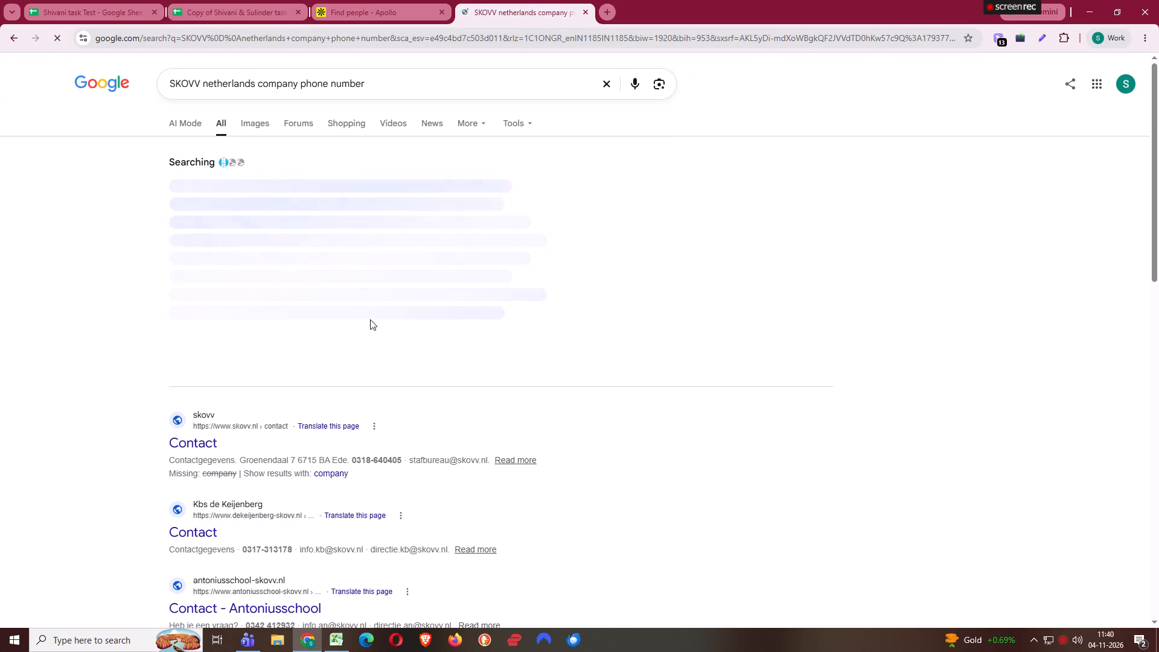
Copy SKOVV's main phone number from the AI Overview and enter it in Excel cell M77 as text.
alt+click(215, 200)
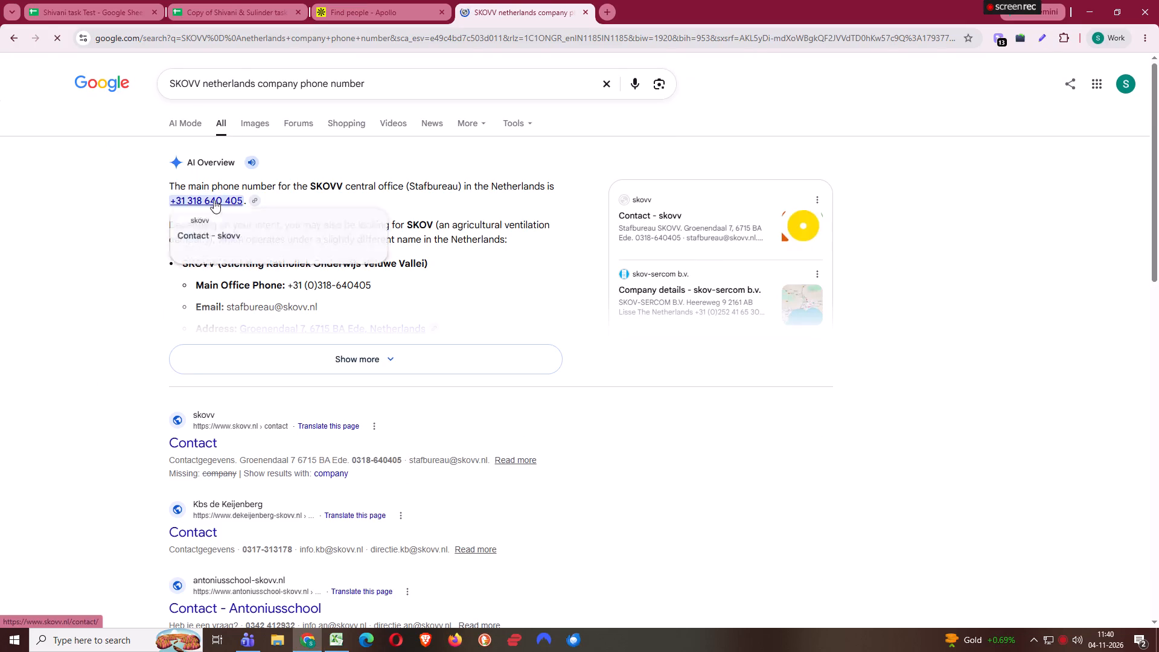
alt+click(219, 203)
key(alt+Tab)
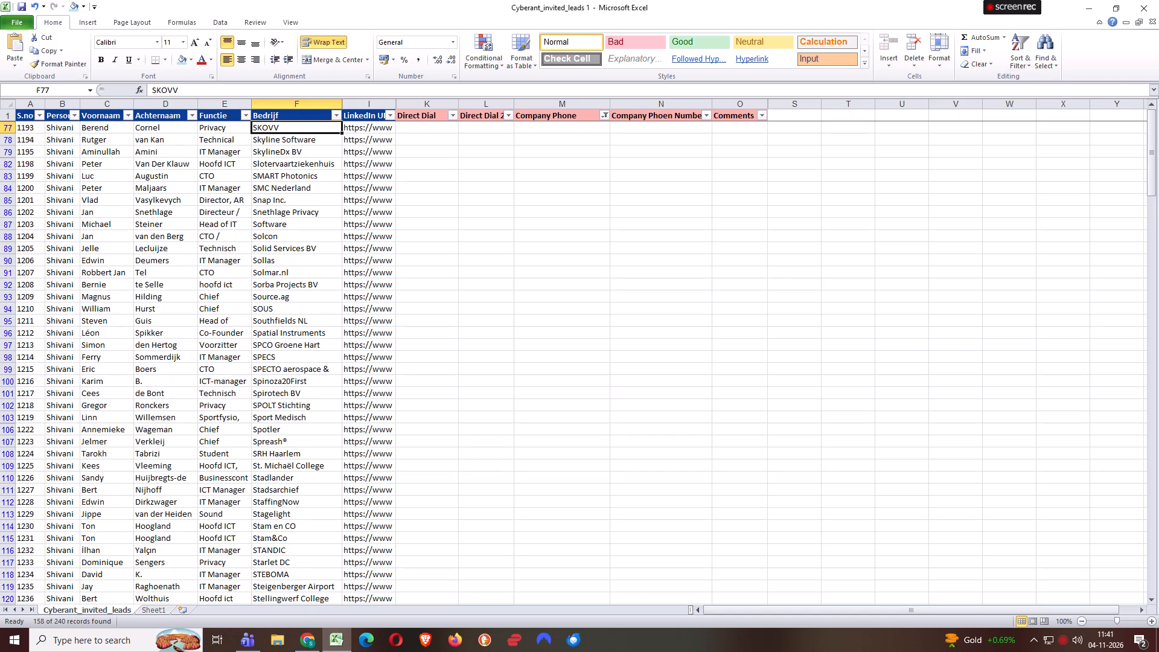
click(554, 133)
key(Up)
key(apostrophe)
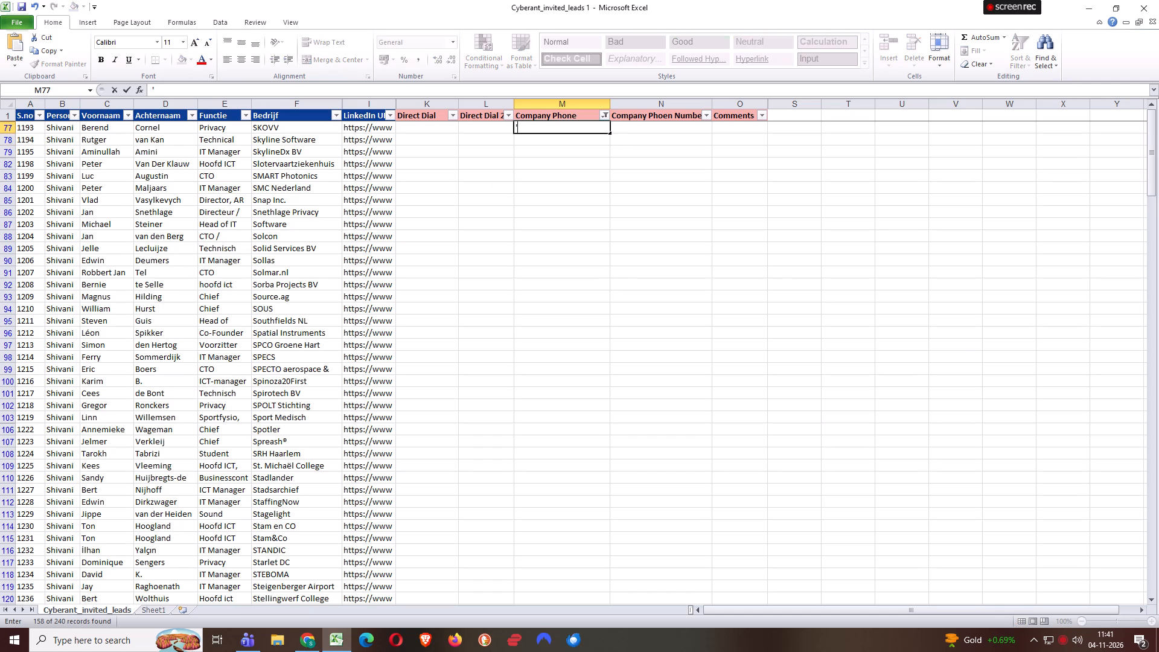
key(ctrl+v)
Copy Skyline Software Systems from cell F78 and search Google in Chrome for its Netherlands company phone number.
click(314, 138)
key(ctrl+c)
key(alt+Tab)
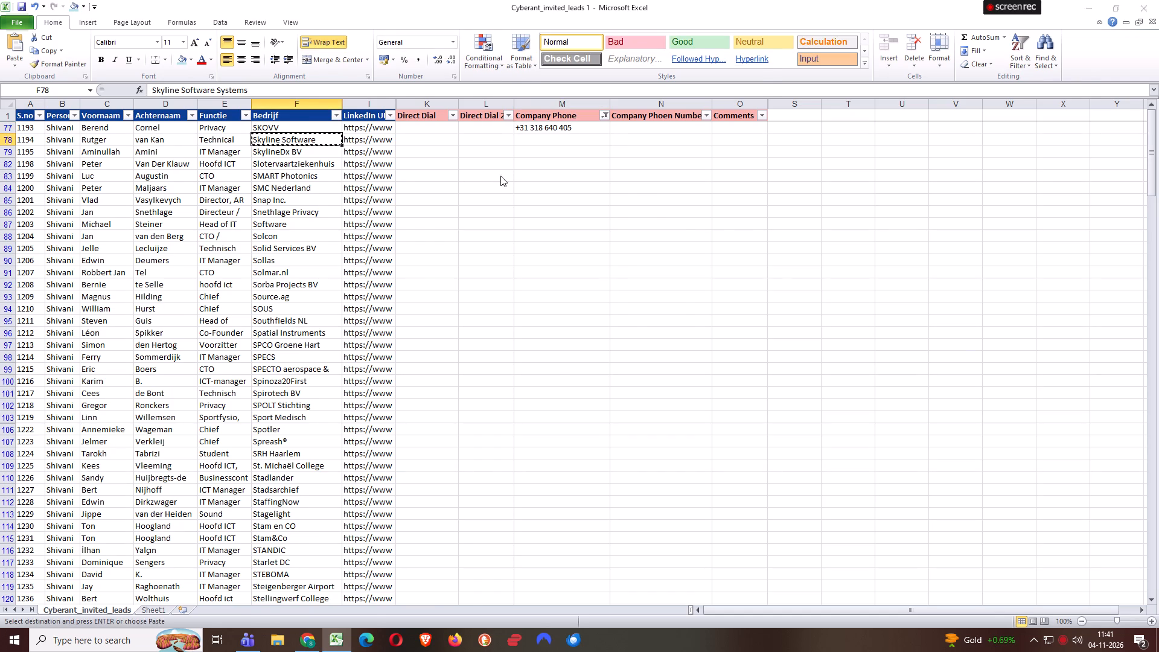
double_click(185, 81)
key(ctrl+v)
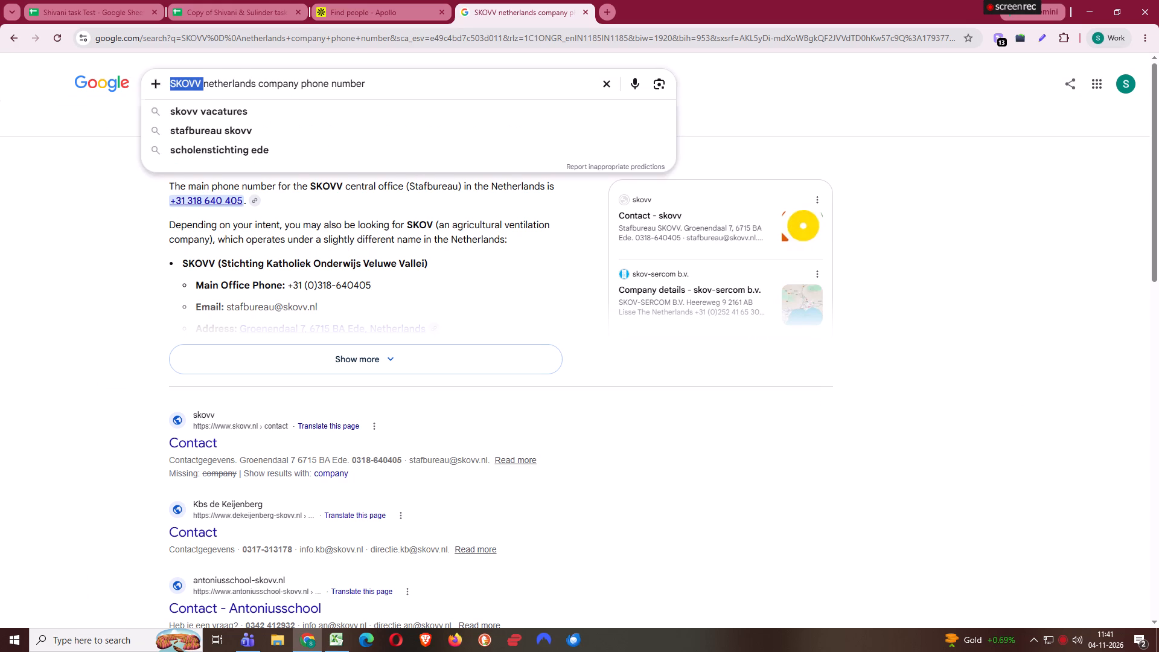
key(Return)
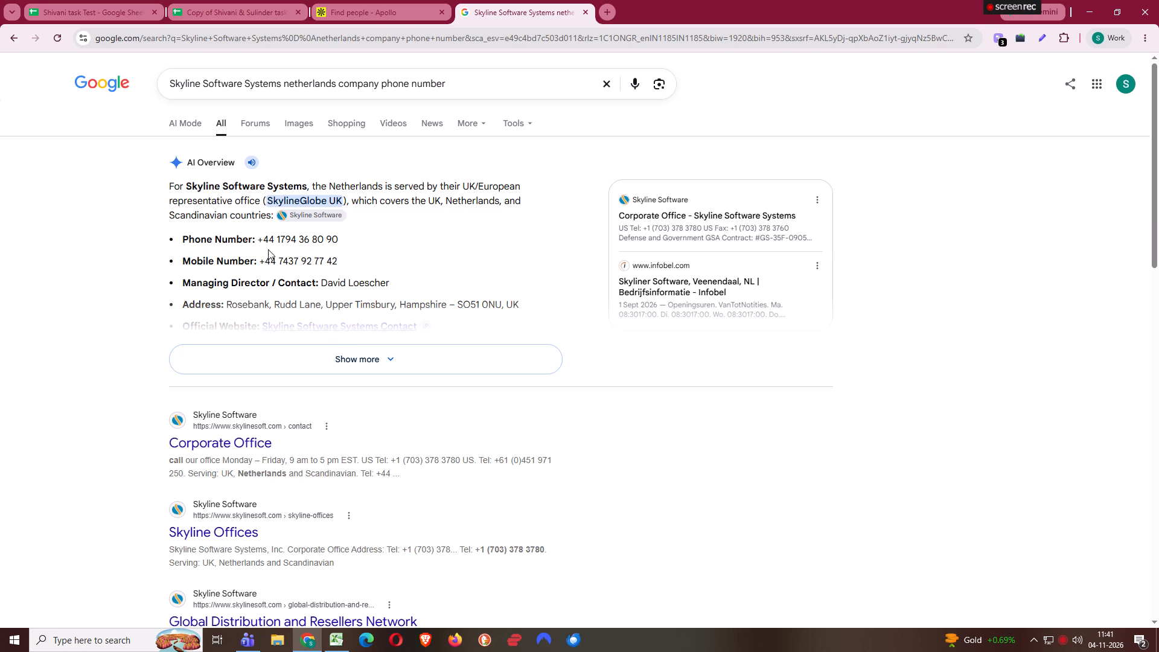
Enter Skyline Software Systems' +44 office phone number from the AI Overview in Excel cell M78 as text and fill the cell light blue.
drag(257, 244, 374, 242)
key(ctrl+c)
key(ctrl+c)
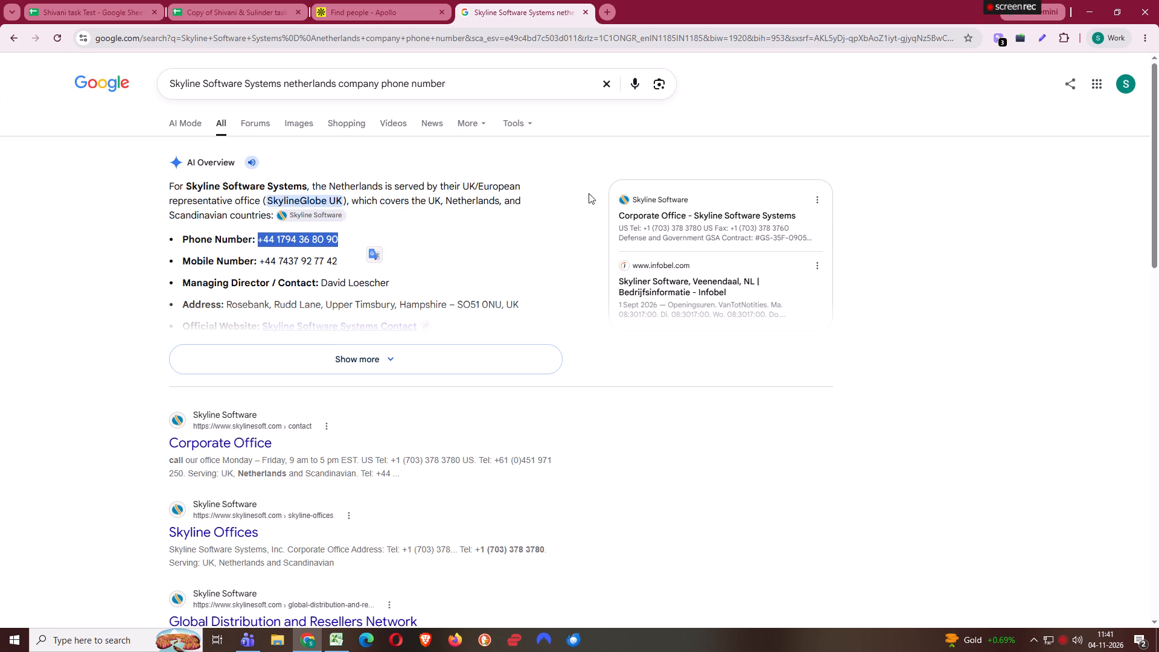
key(alt+Tab)
click(564, 136)
click(185, 58)
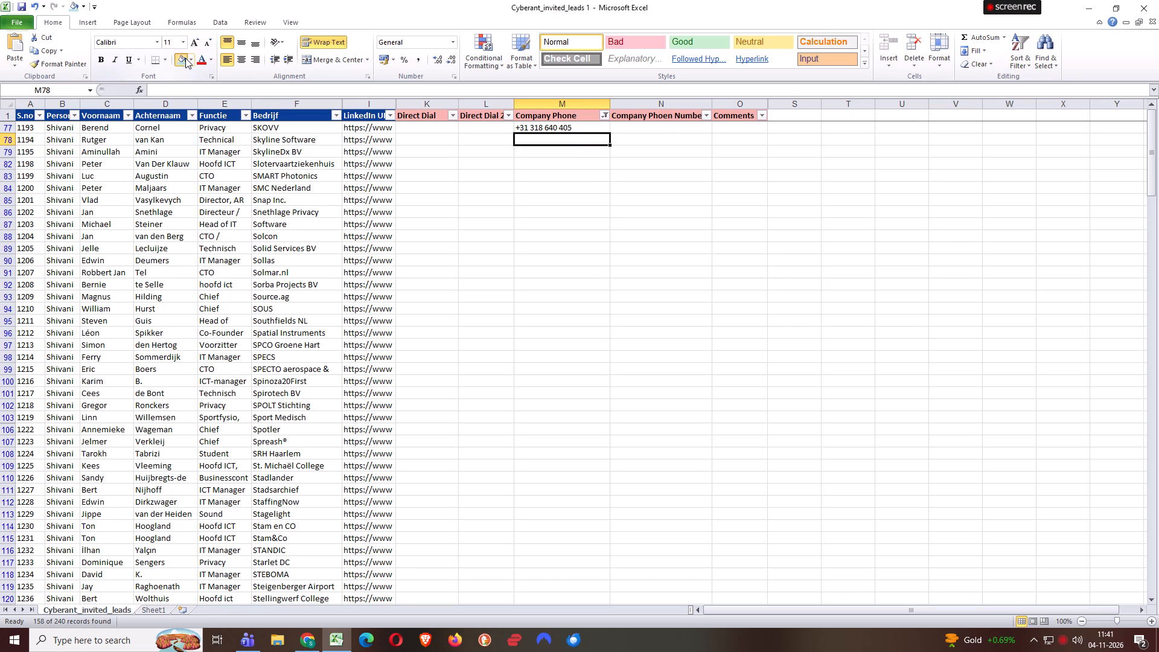
key(apostrophe)
key(ctrl+v)
click(790, 148)
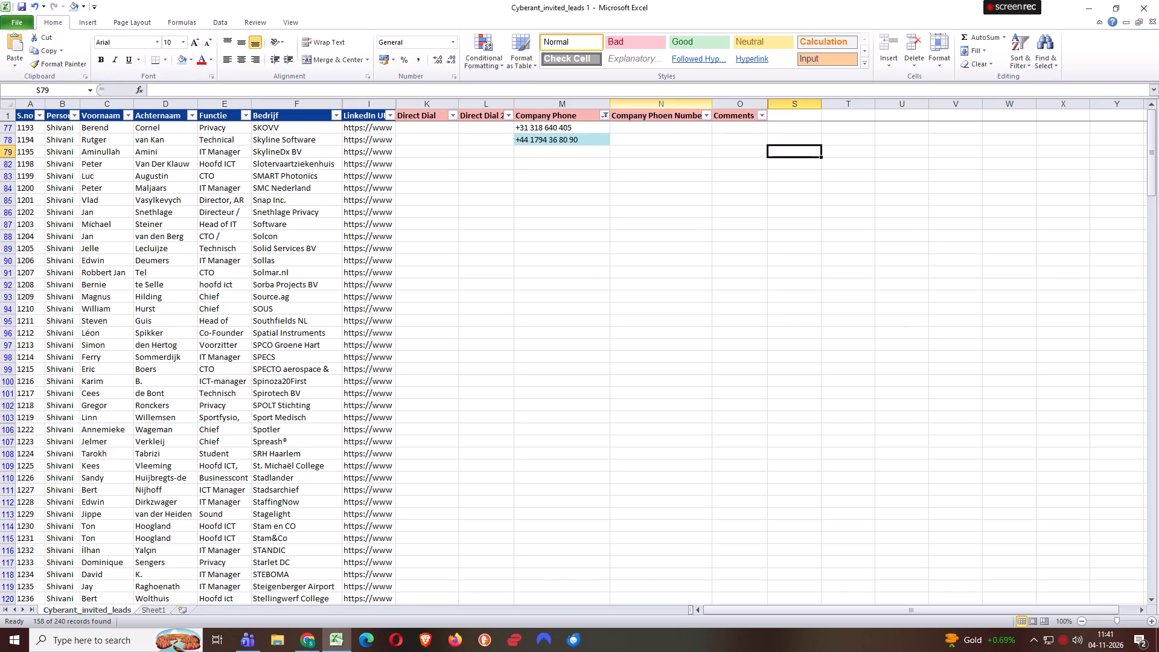
Reapply the existing Company Phone filter to hide the filled SKOVV and Skyline Software rows.
click(605, 119)
click(694, 337)
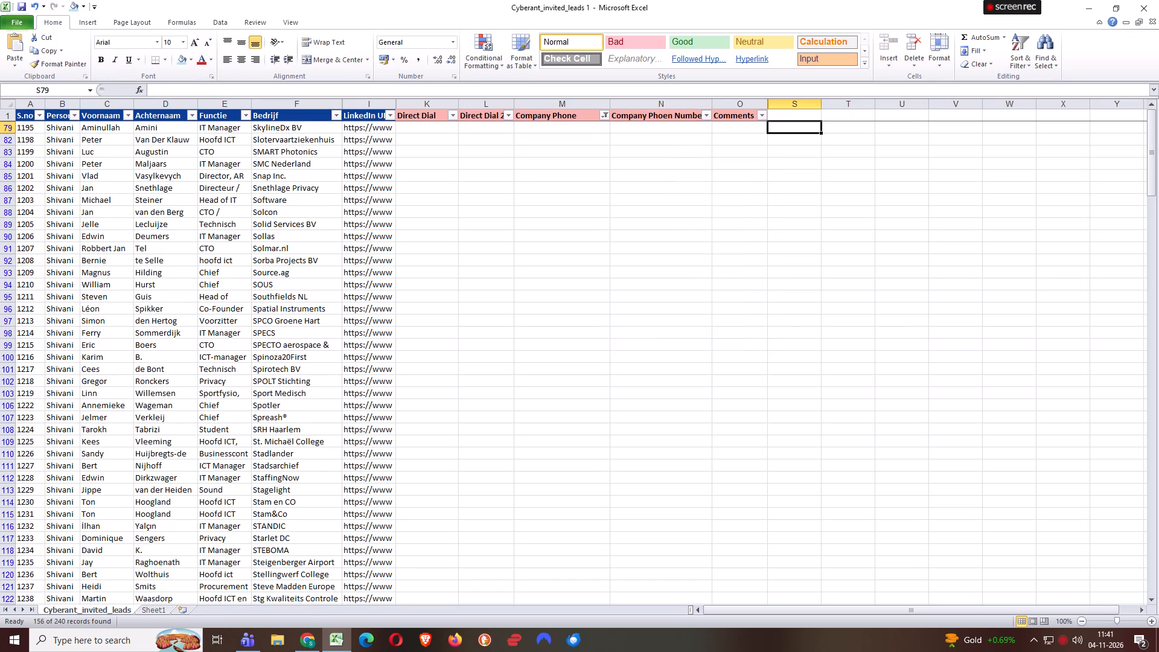
scroll(315, 205, up, 1)
scroll(315, 205, down, 3)
scroll(314, 205, up, 10)
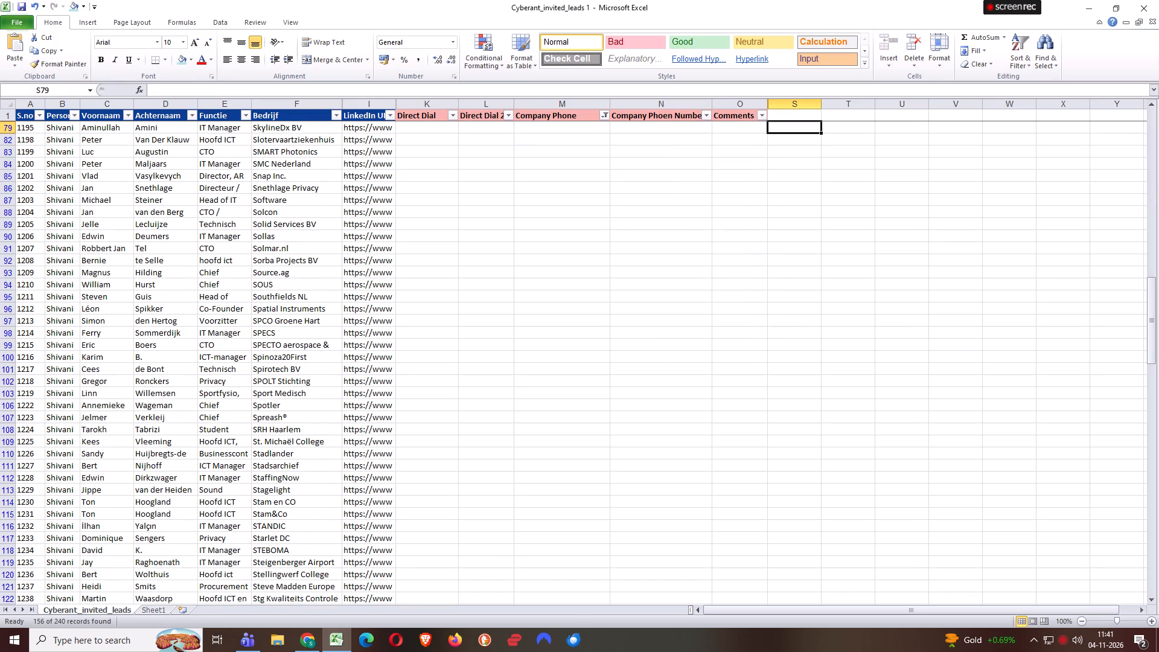
Copy SkylineDx BV from cell F79 and search Google in Chrome for its Netherlands company phone number.
click(313, 126)
key(ctrl+c)
key(alt+Tab)
drag(283, 80, 0, 74)
key(ctrl+v)
key(Return)
key(Return)
key(Return)
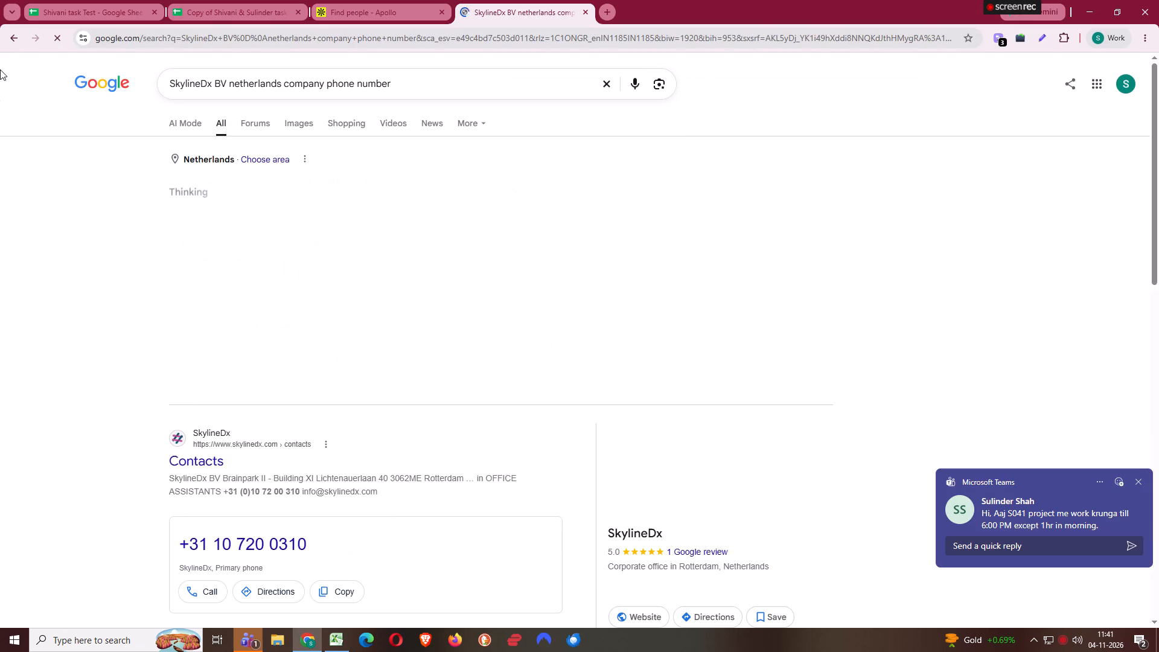
Switch back to Excel and save the Cyberant invited leads workbook.
key(alt+Tab)
key(ctrl+s)
key(ctrl+s)
key(ctrl+s)
click(597, 375)
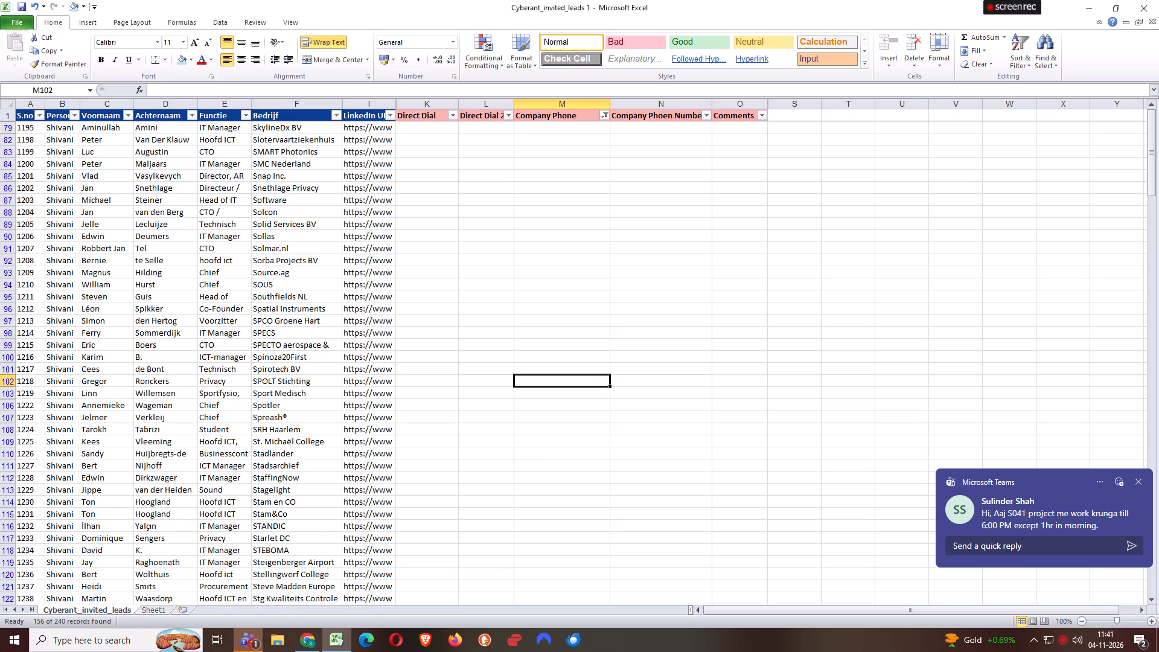
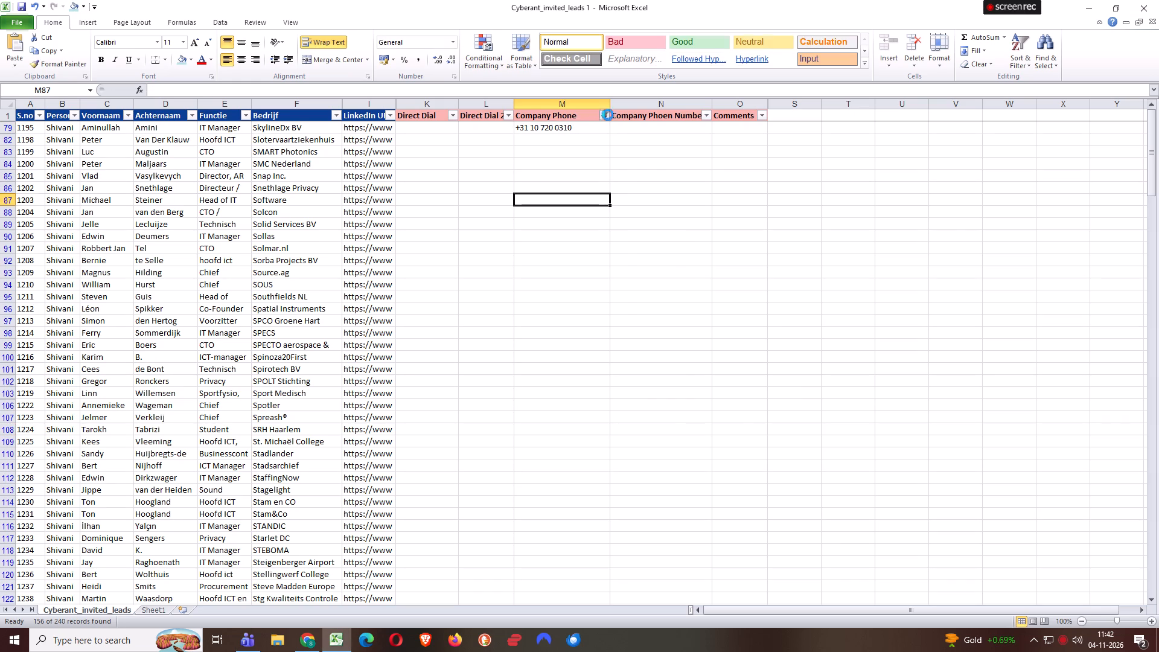
Reapply the blanks-only Company Phone filter to hide the filled SkylineDx BV row, and save the workbook.
click(692, 340)
click(607, 317)
key(ctrl+s)
key(ctrl+s)
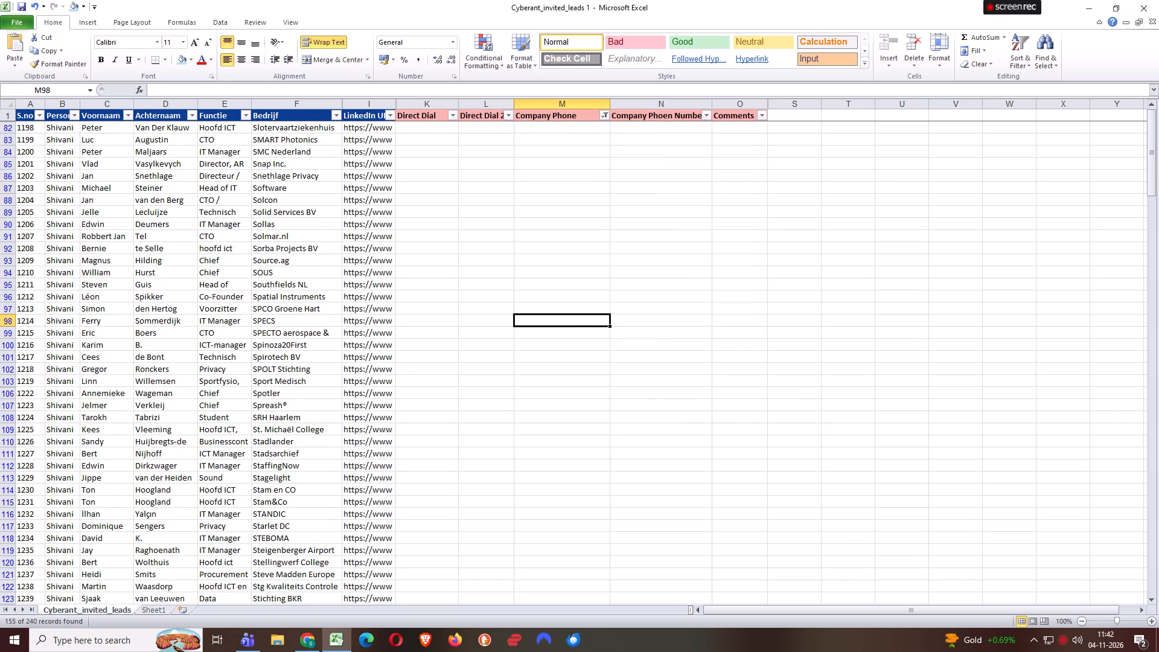
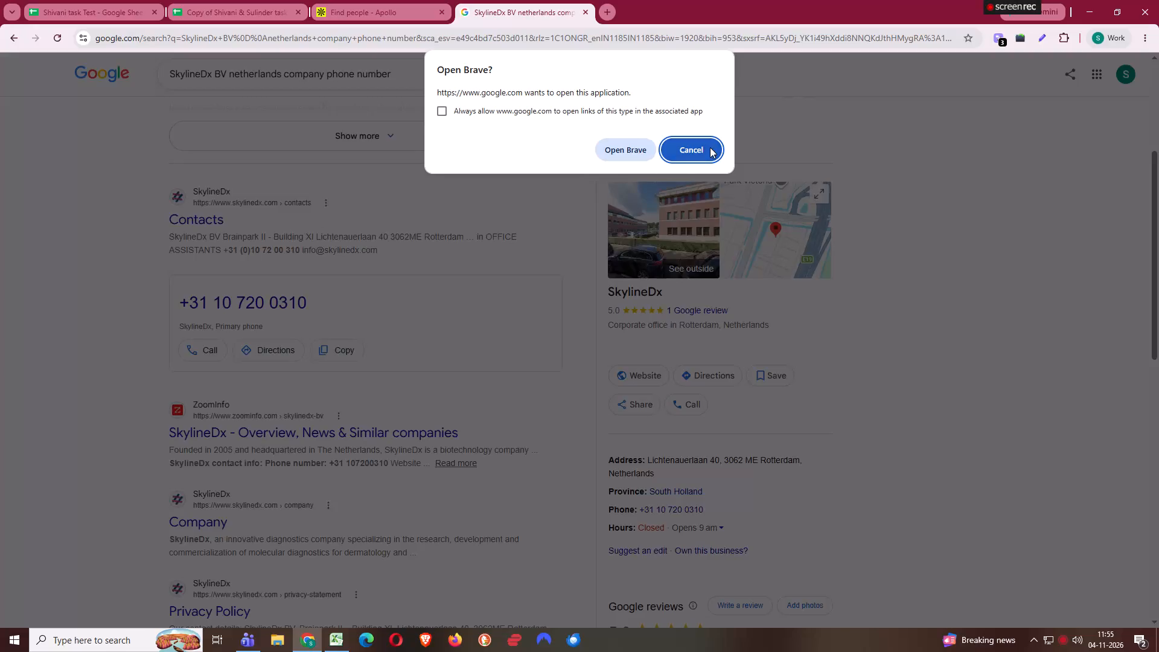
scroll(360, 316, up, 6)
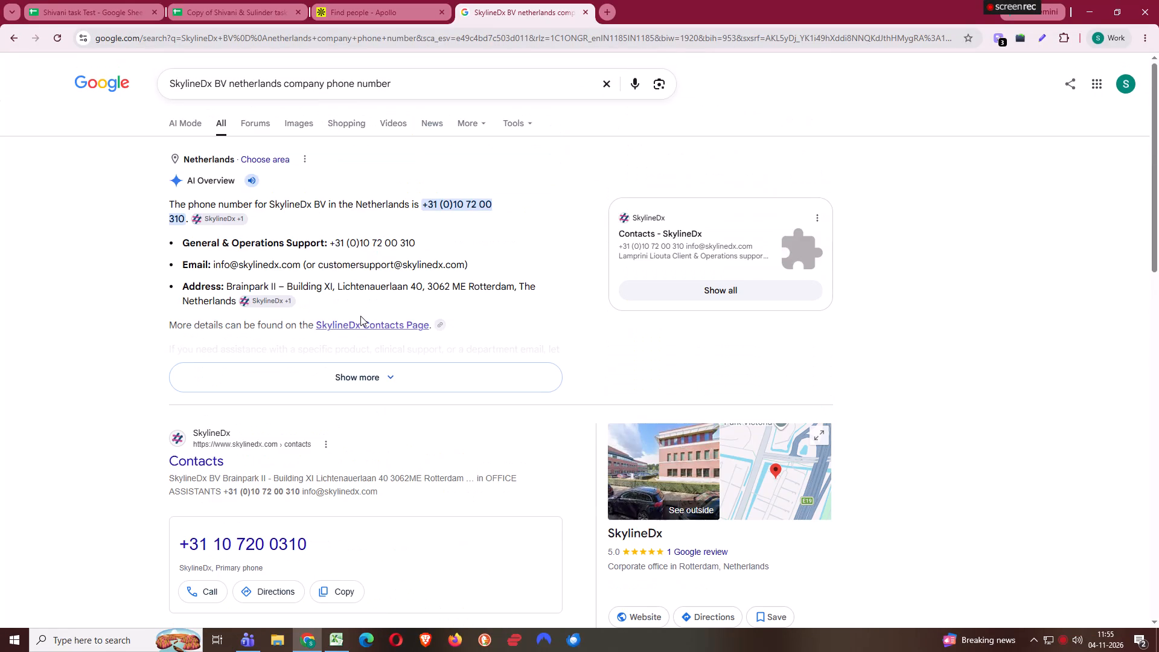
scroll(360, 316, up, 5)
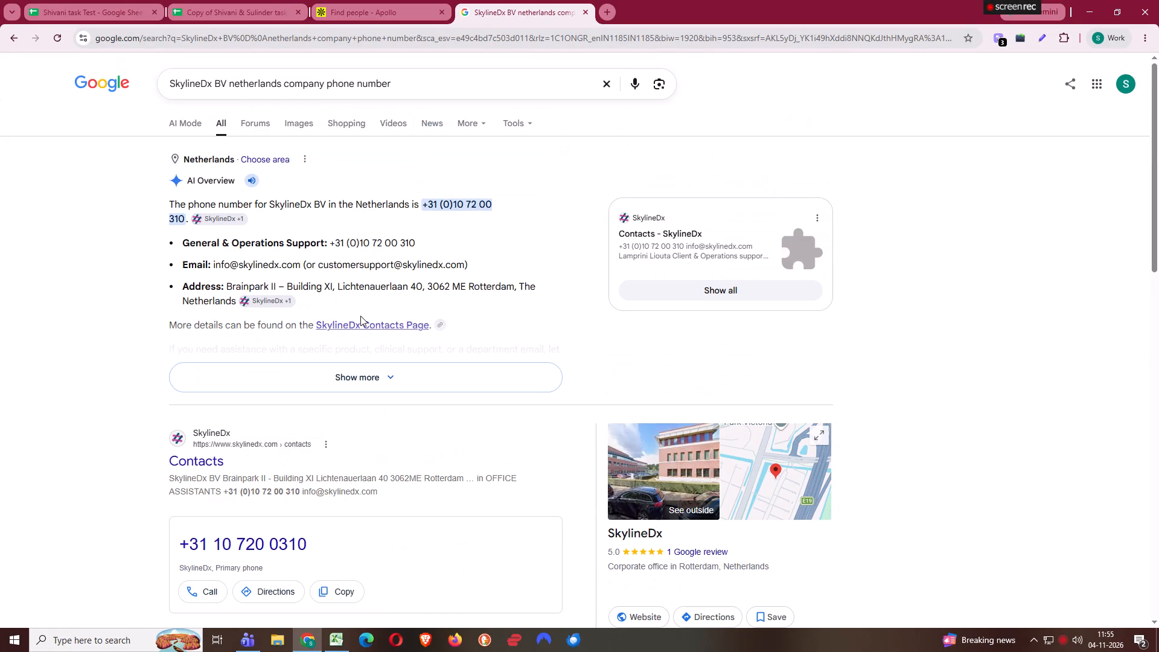
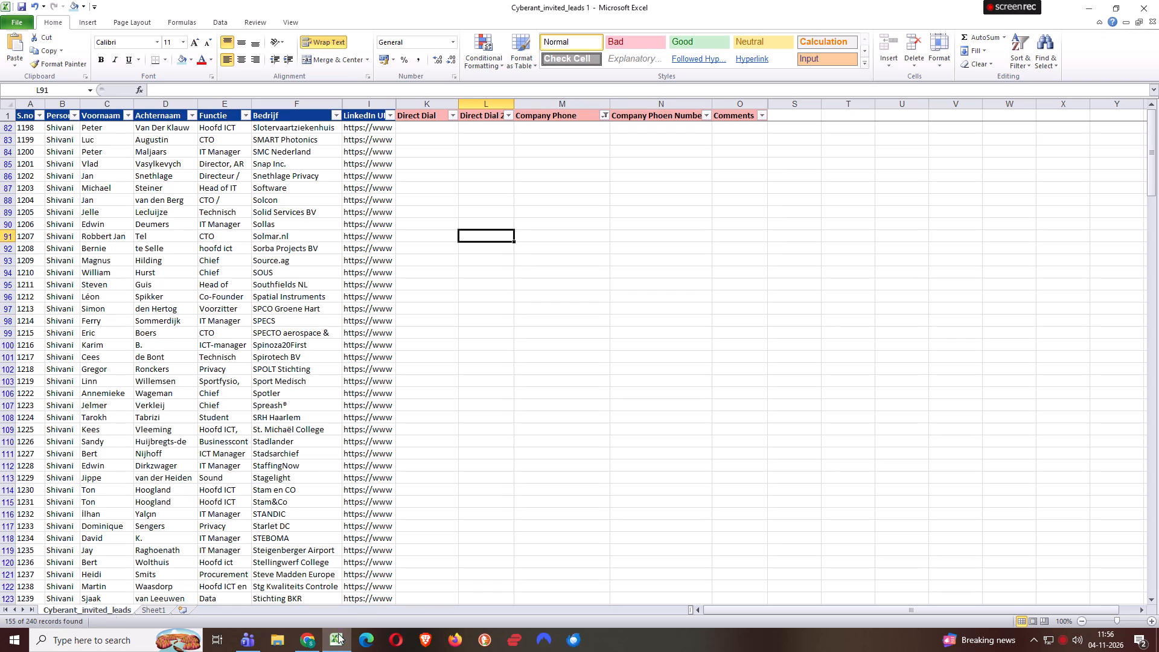
Open Firefox's shortcut list of frequent pages and window tasks.
right_click(447, 641)
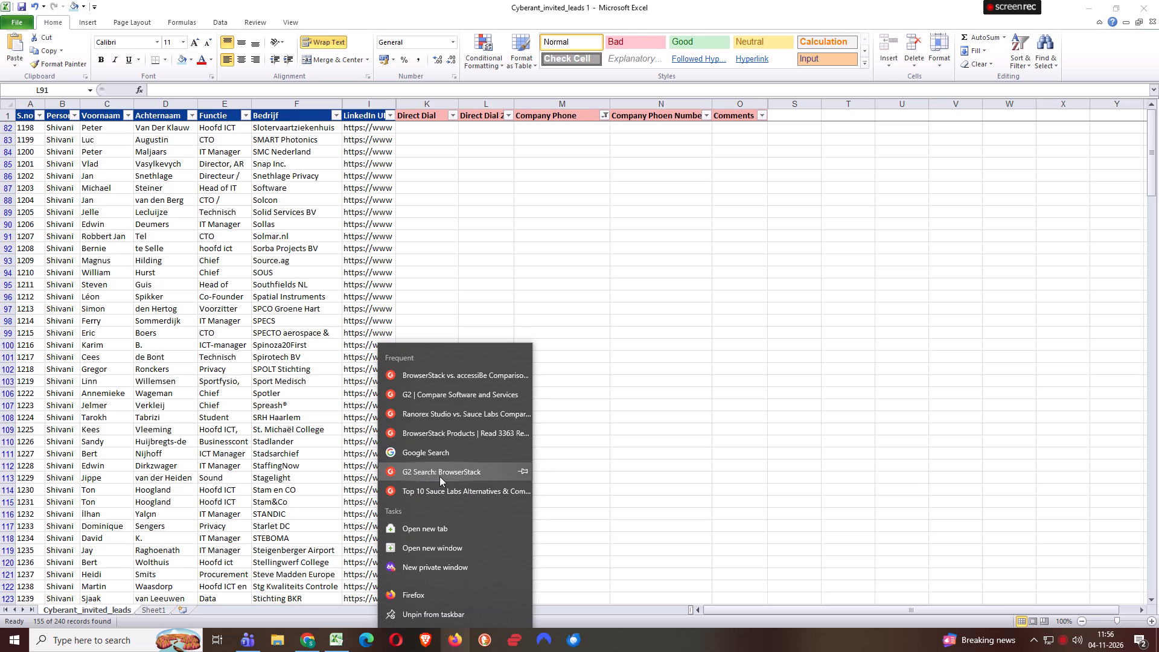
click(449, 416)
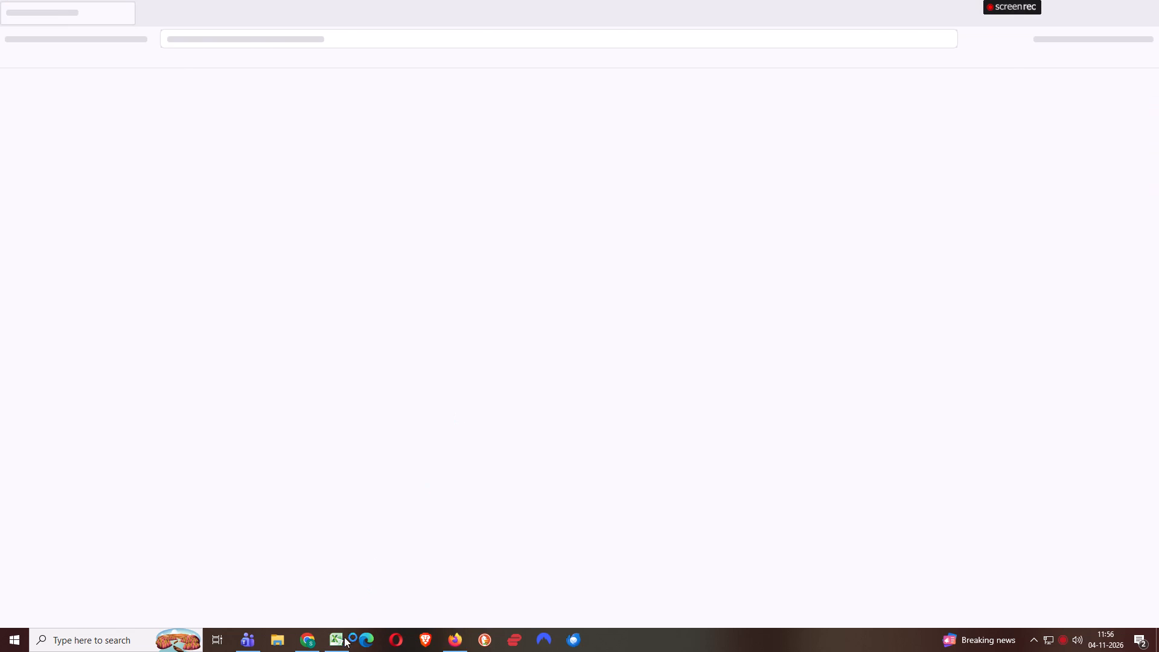
Copy SkylineDx's primary phone number from the Google results into the Company Phone cell of the Slotervaartziekenhuis row in Excel.
click(310, 645)
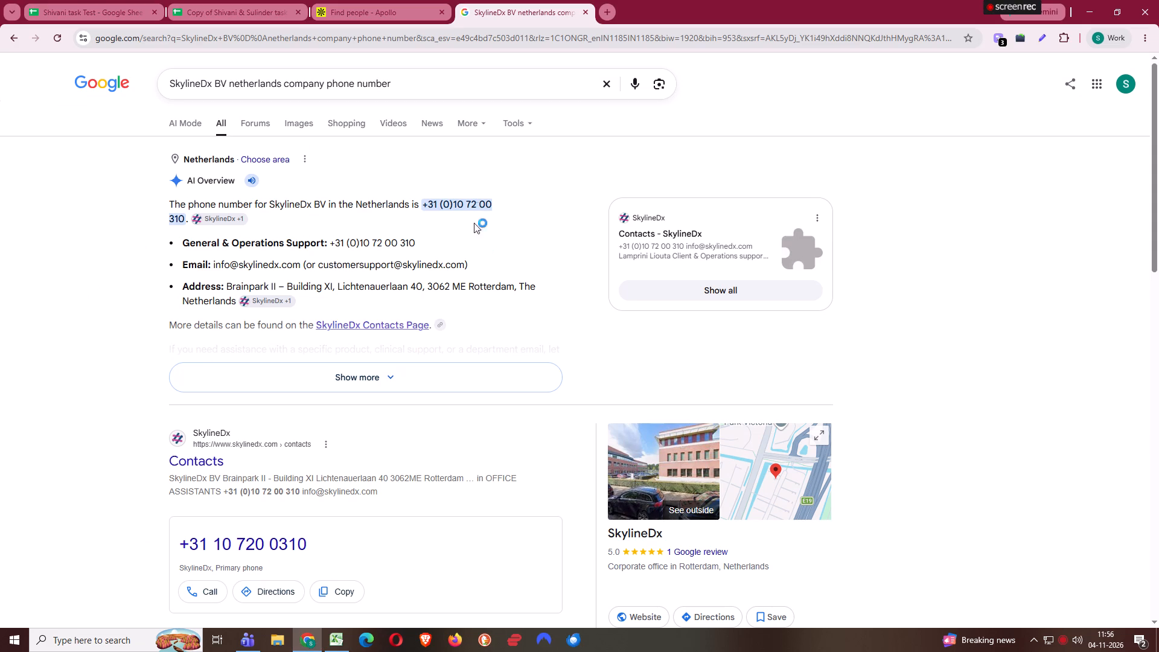
scroll(363, 466, down, 2)
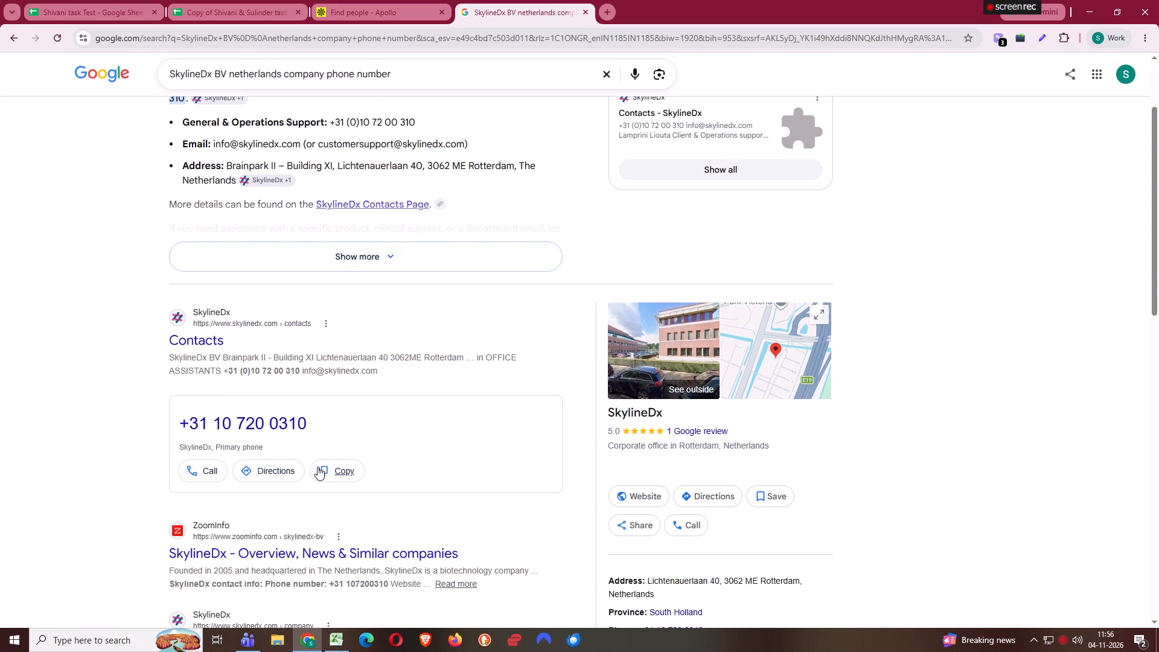
click(319, 467)
click(333, 644)
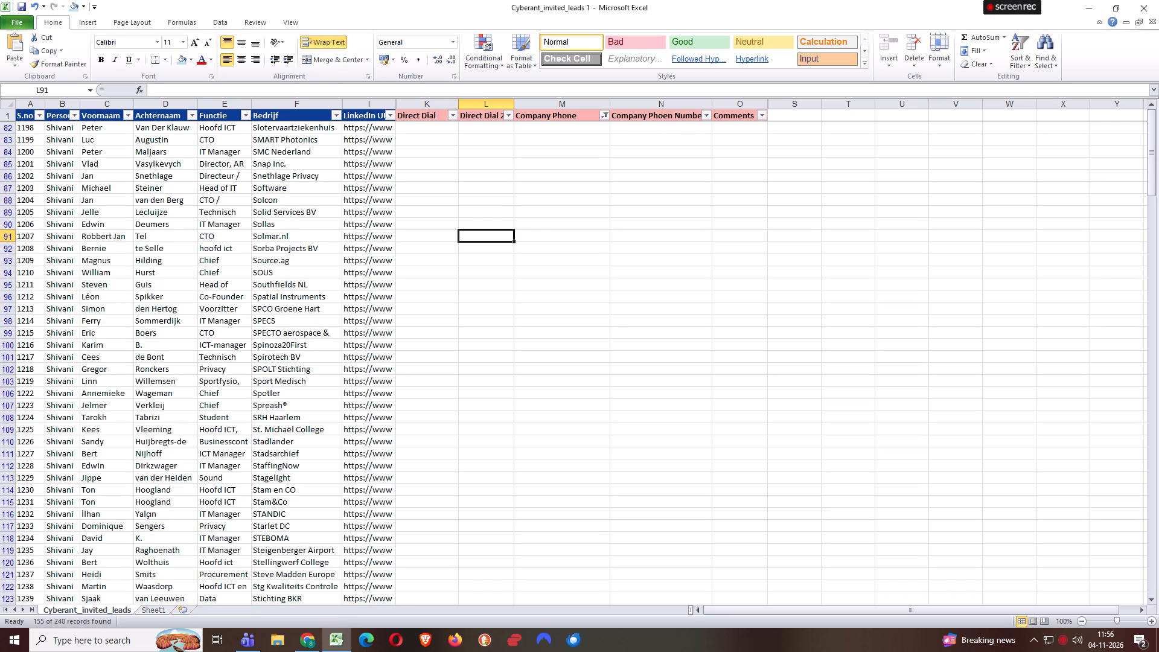
click(536, 129)
key(apostrophe)
key(ctrl+v)
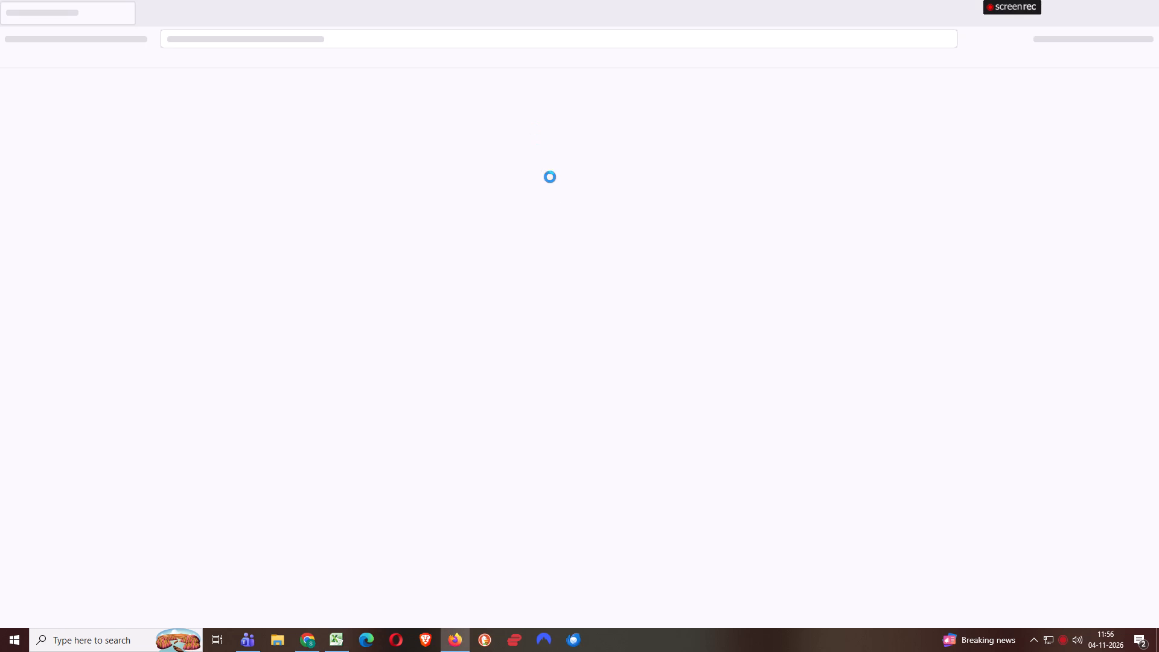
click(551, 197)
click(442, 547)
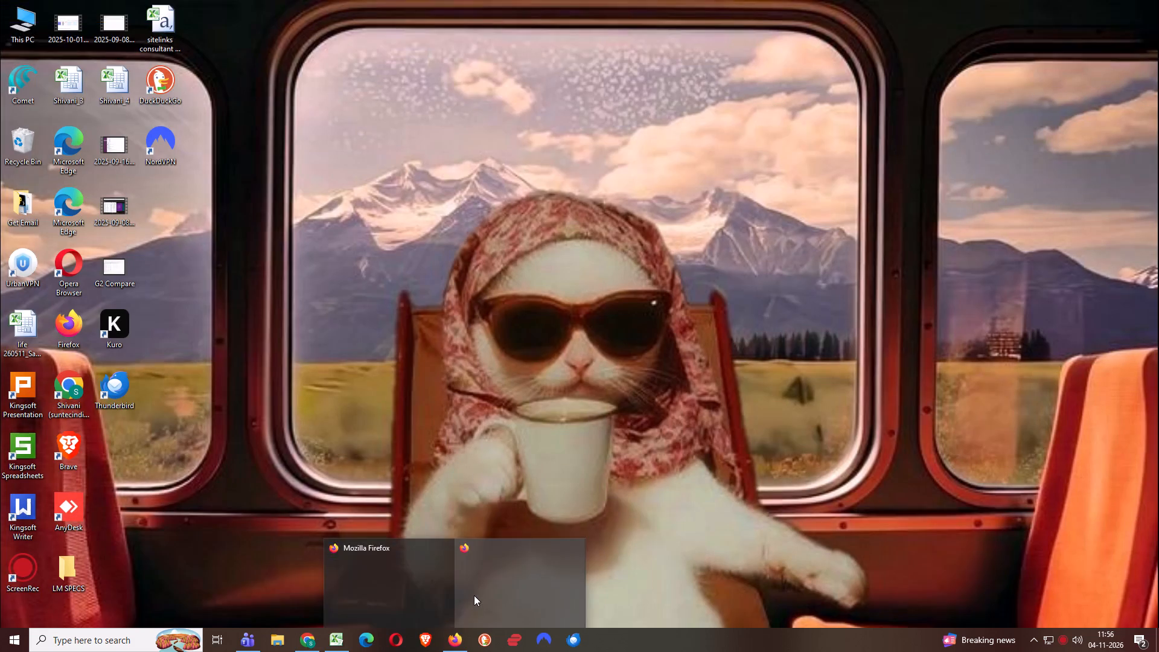
Return to Excel and reapply the blanks-only Company Phone filter to hide the filled Slotervaartziekenhuis row.
click(340, 644)
click(531, 296)
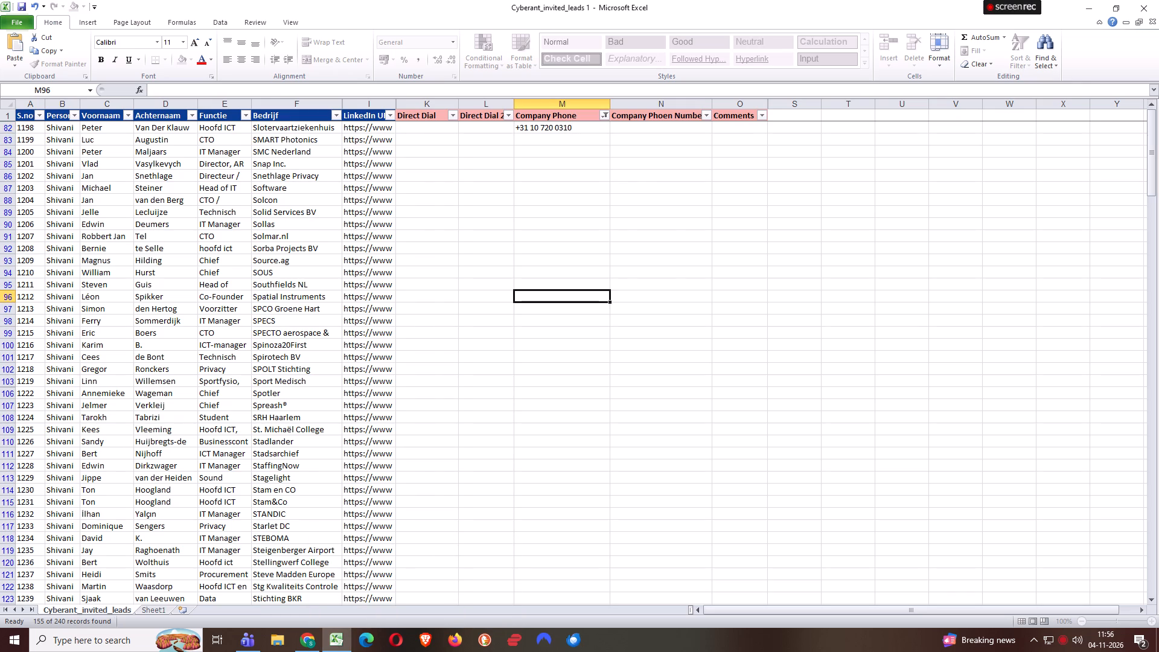
click(604, 113)
click(684, 333)
Copy the SMART Photonics company name and search Google for "SMART Photonics netherlands company phone number".
click(282, 127)
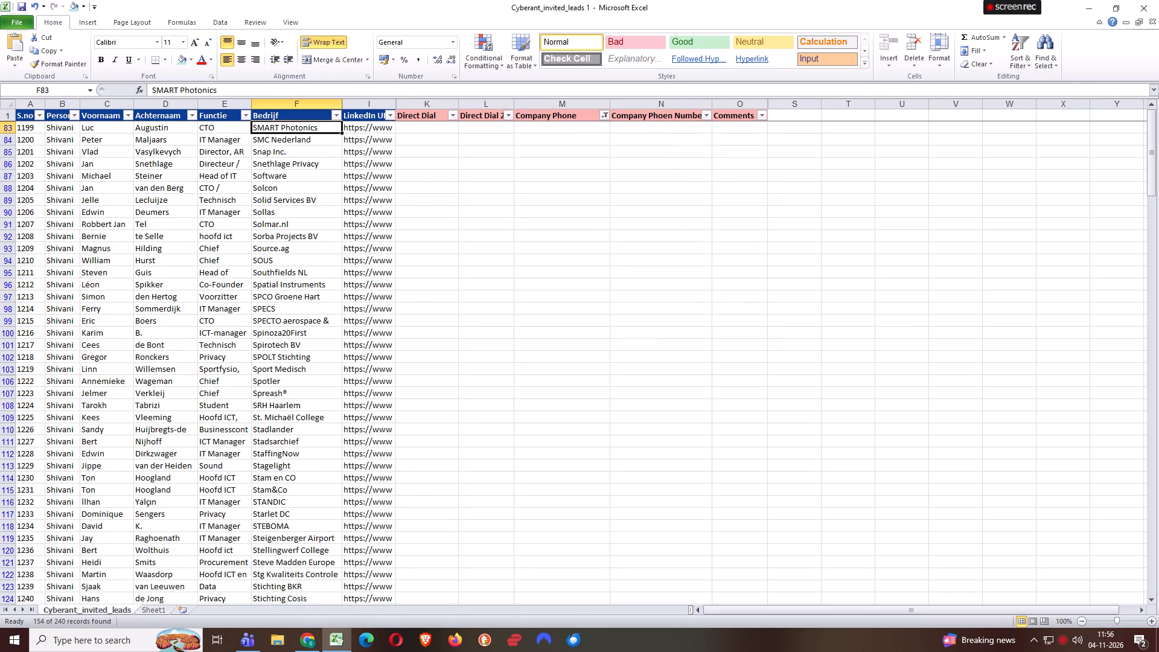
key(ctrl+c)
click(313, 636)
drag(225, 83, 62, 46)
key(ctrl+v)
key(Return)
key(Return)
key(Return)
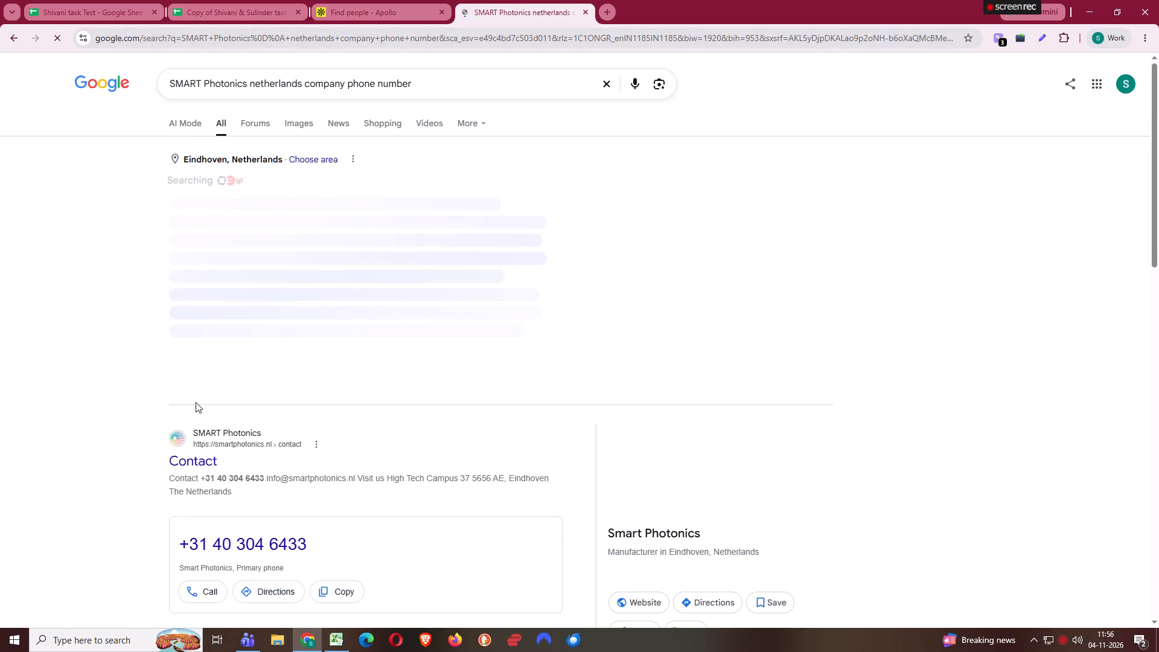
Copy SMART Photonics' phone number from the ZoomInfo search result and enter it as text in its Company Phone cell in Excel.
scroll(373, 481, down, 4)
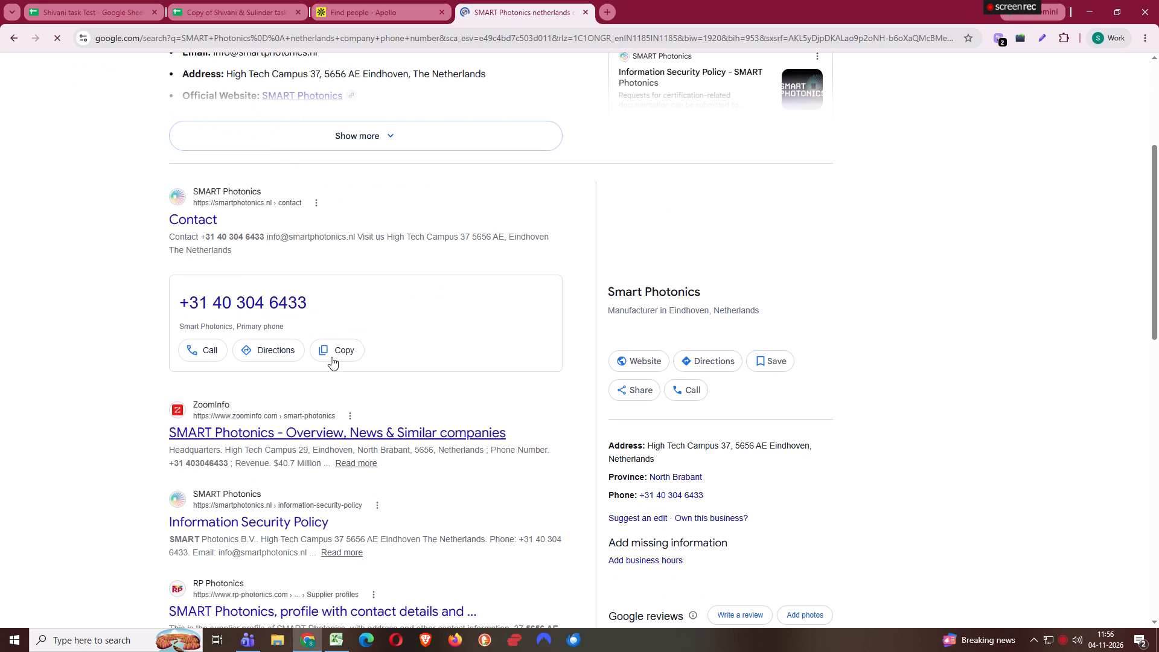
click(331, 350)
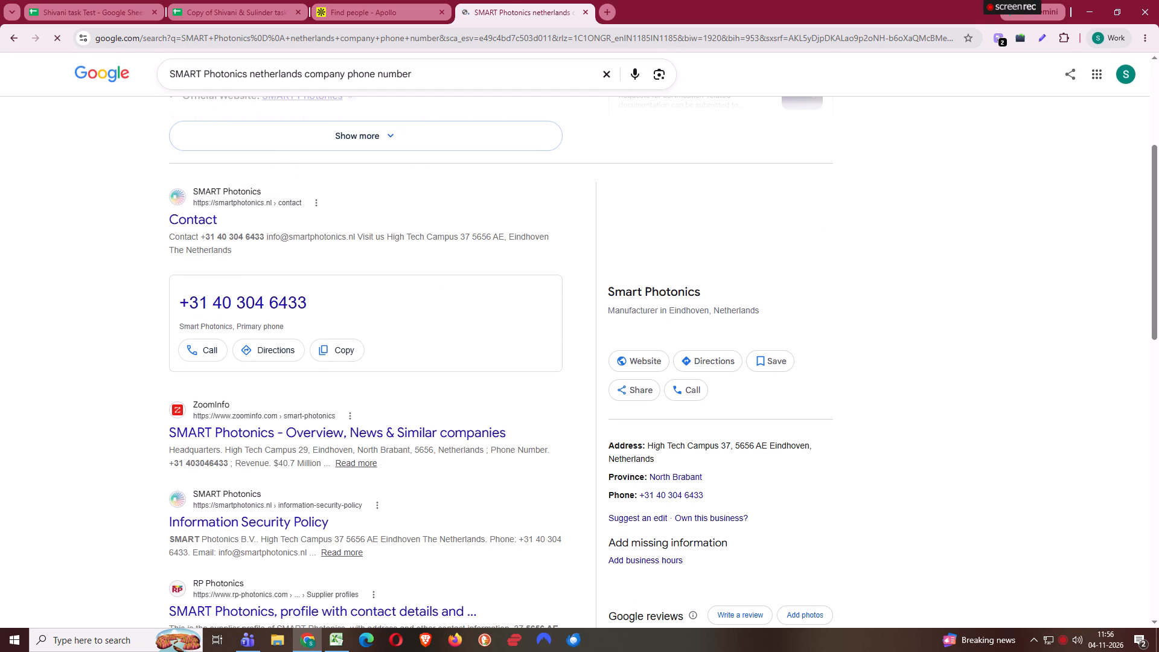
drag(165, 459, 227, 461)
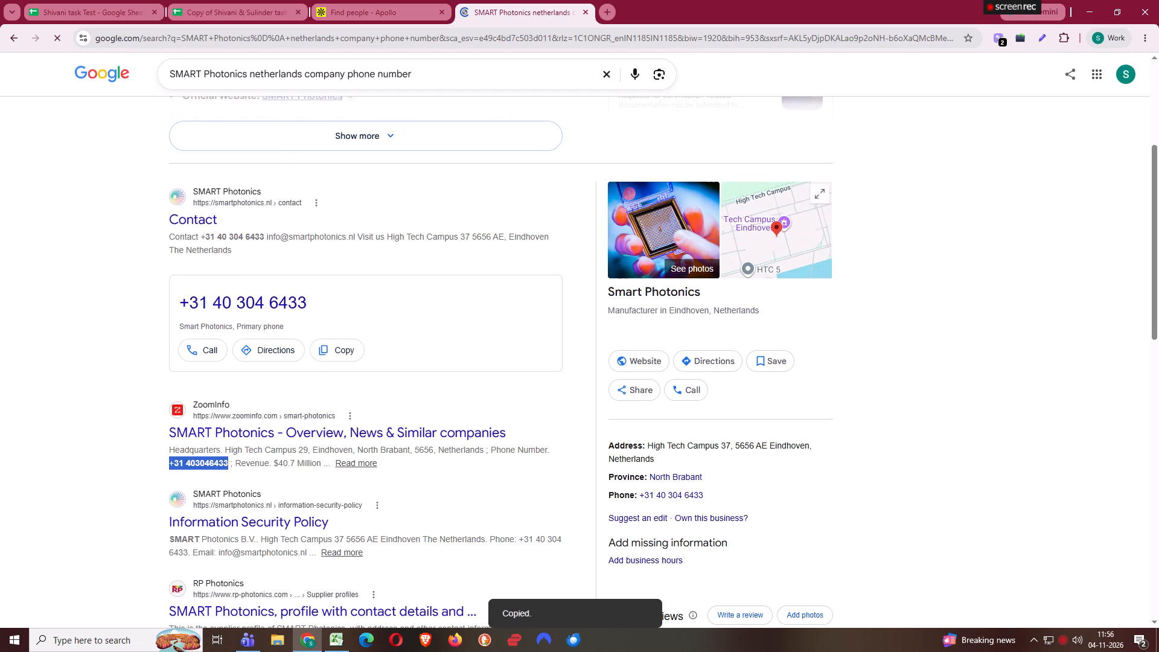
key(ctrl+c)
key(ctrl+c)
key(ctrl+c)
key(alt+Tab)
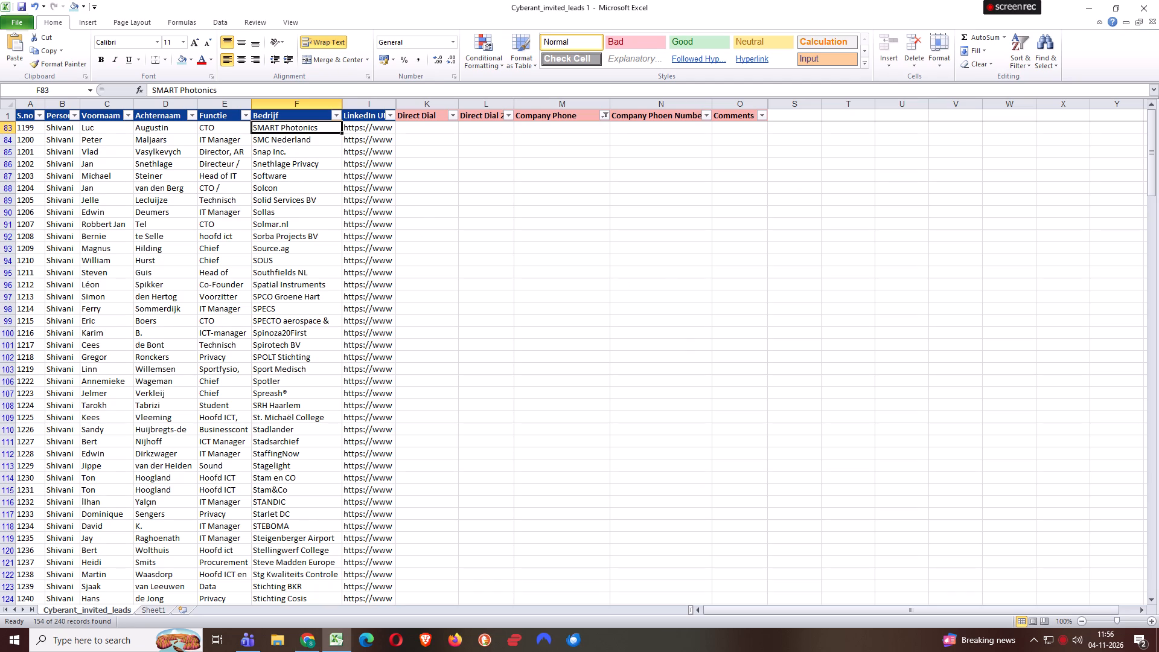
click(564, 127)
key(apostrophe)
key(ctrl+v)
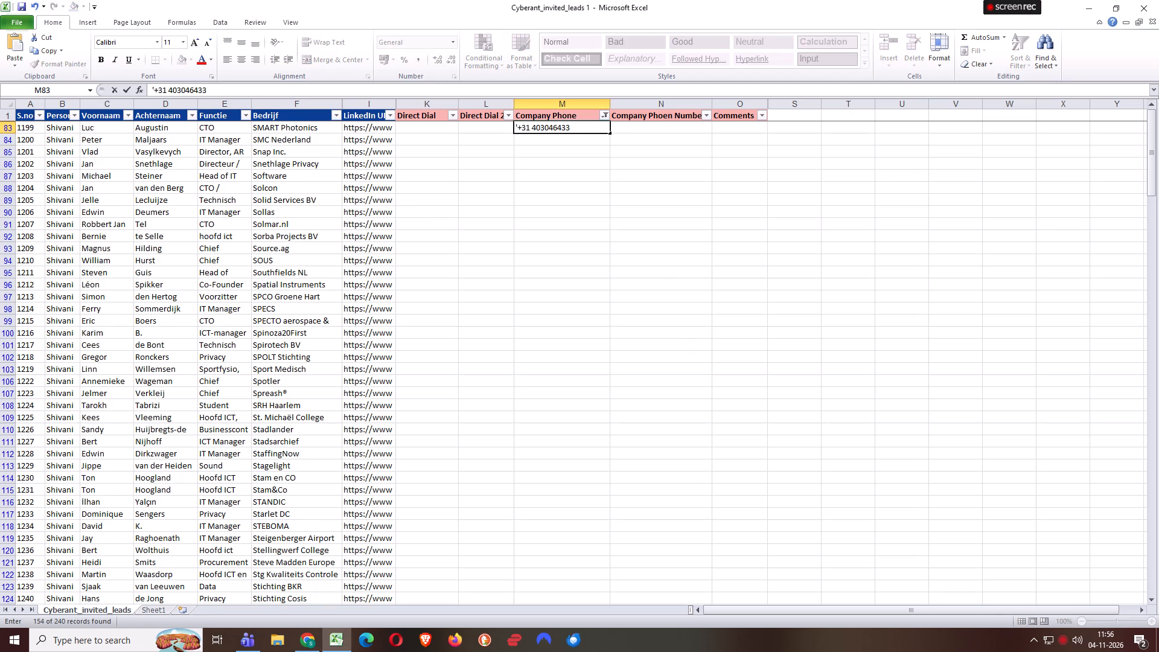
click(292, 142)
Reapply the blanks-only Company Phone filter to hide the filled SMART Photonics row.
click(299, 100)
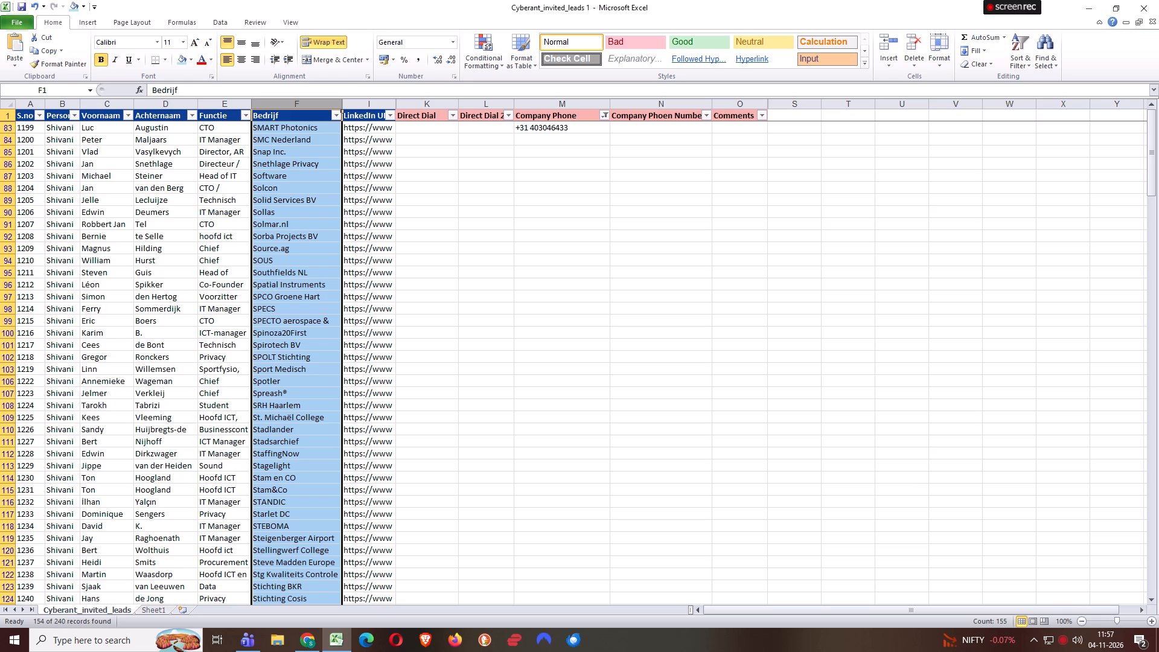
click(488, 217)
click(605, 113)
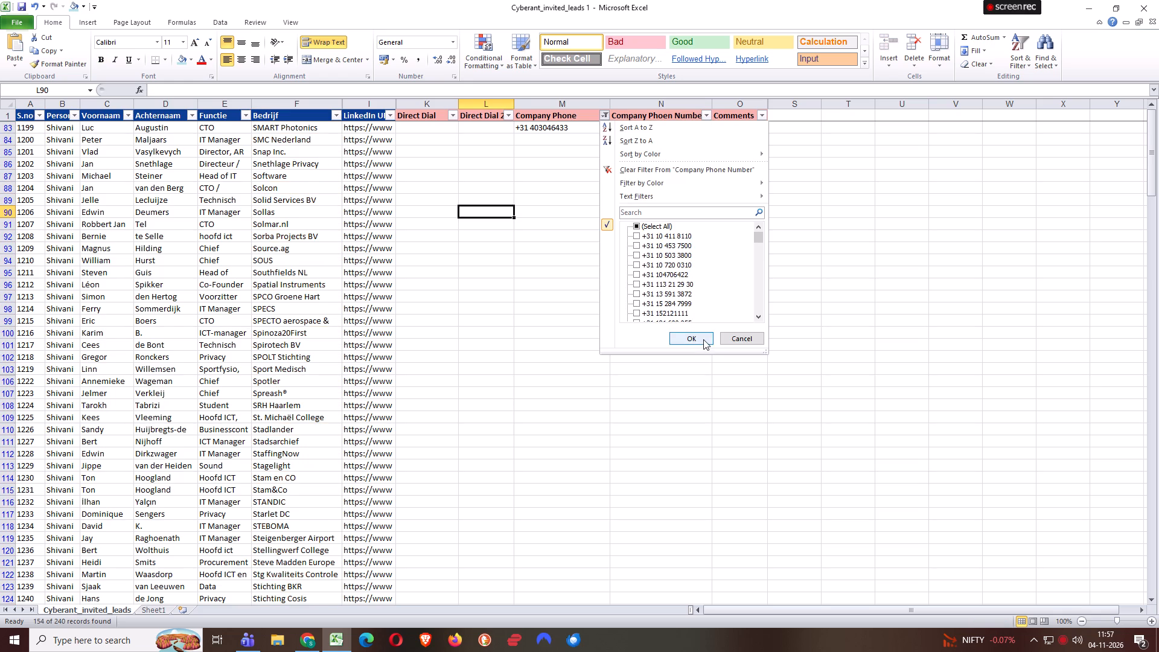
click(703, 339)
Copy the SMC Nederland company name and search Google for "SMC Nederland netherlands company phone number".
click(295, 128)
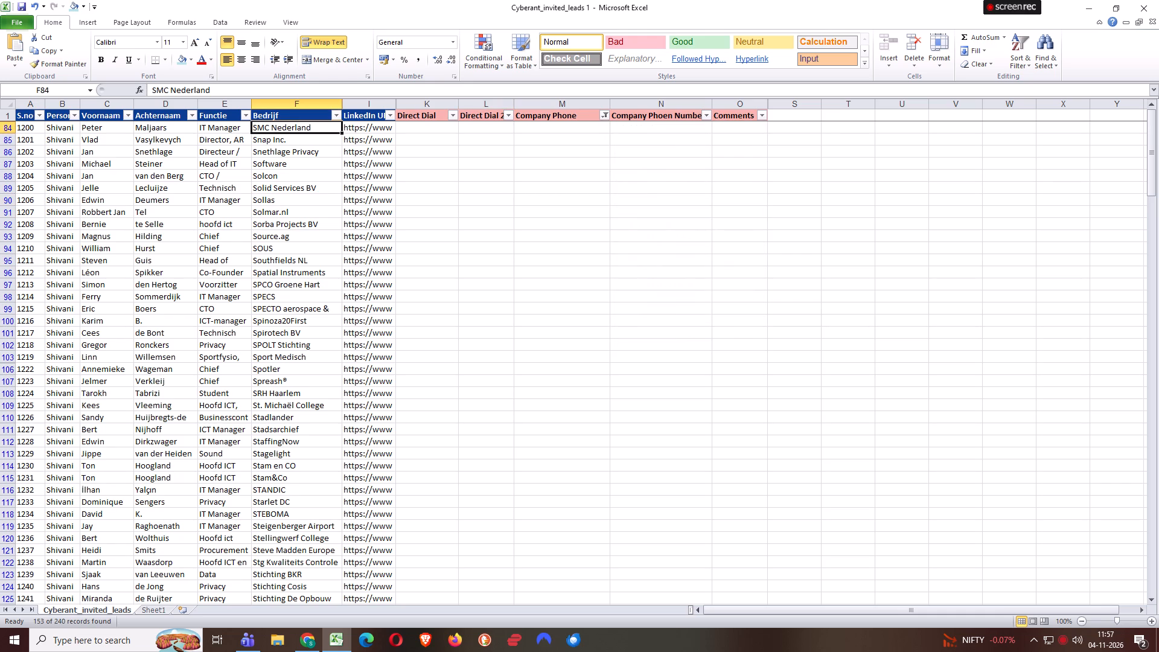
key(ctrl+c)
key(alt+Tab)
click(245, 72)
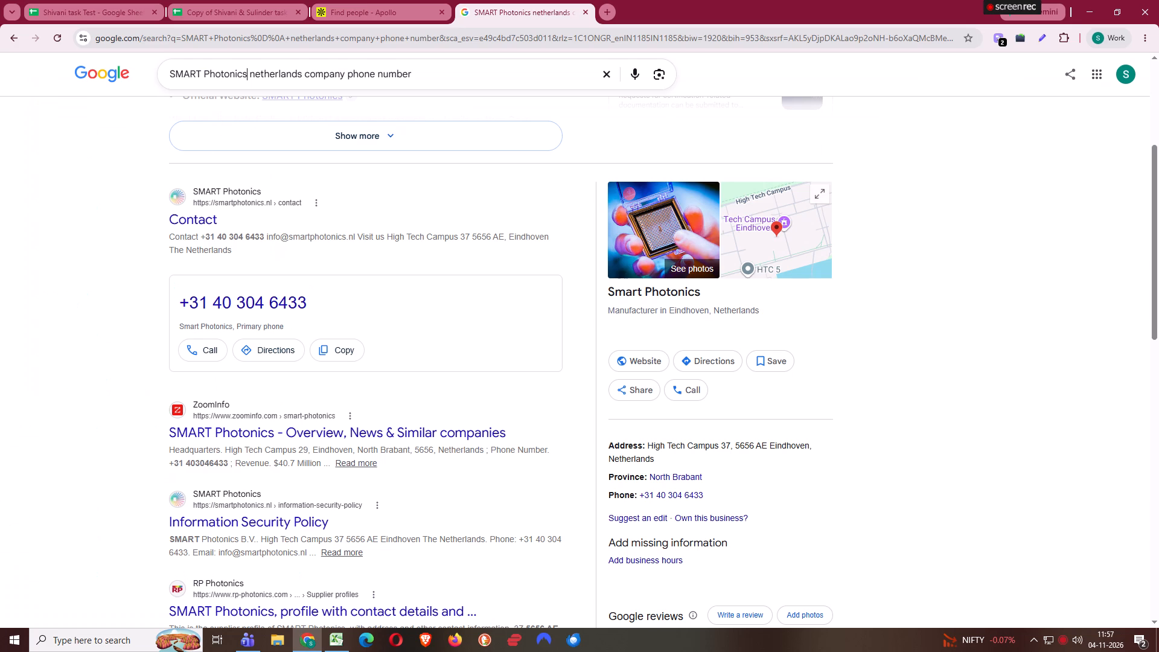
drag(247, 74, 110, 72)
key(ctrl+v)
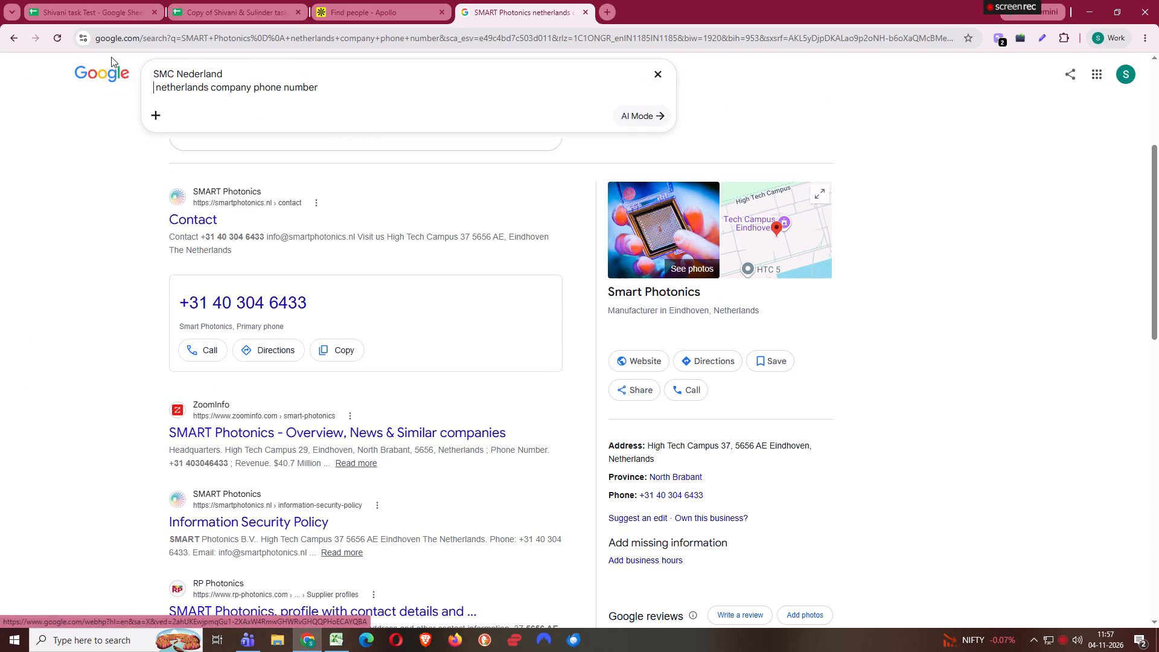
key(Return)
key(Return)
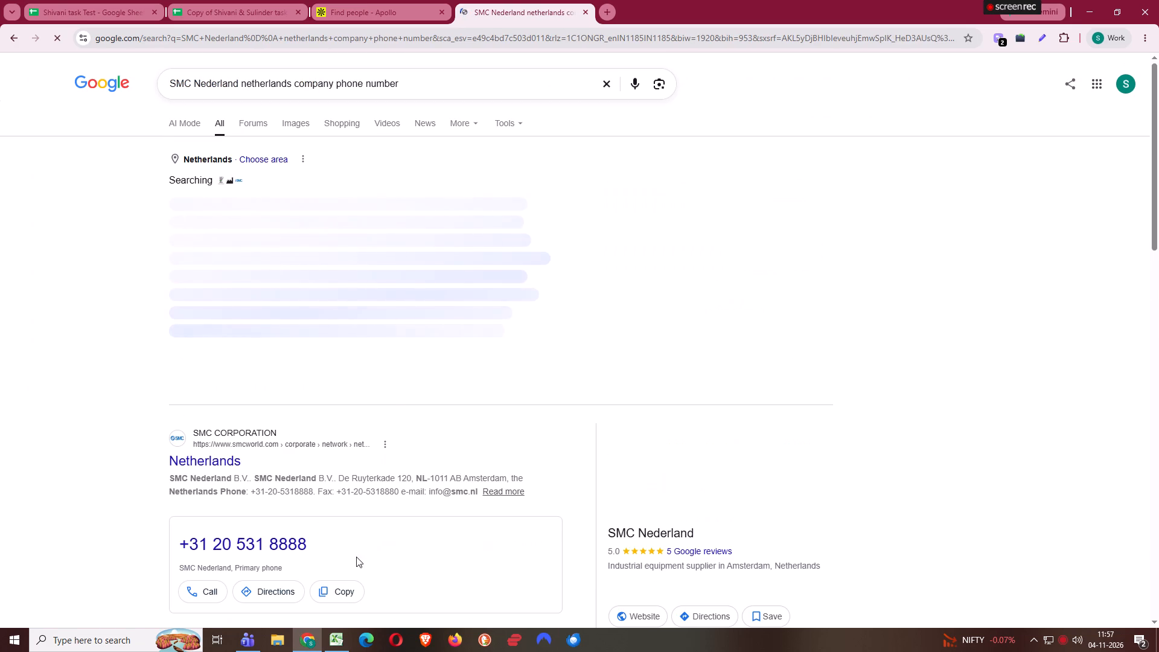
Copy SMC Nederland's primary phone number from the Google results and enter it as text in its Company Phone cell in Excel.
scroll(357, 387, down, 3)
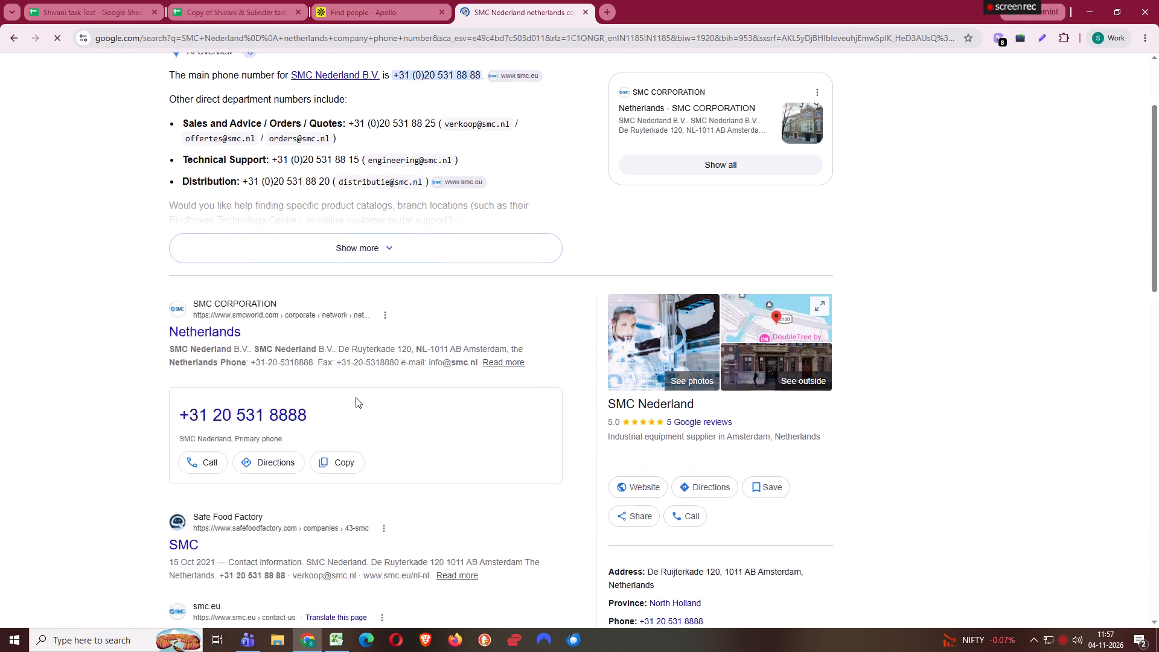
click(336, 412)
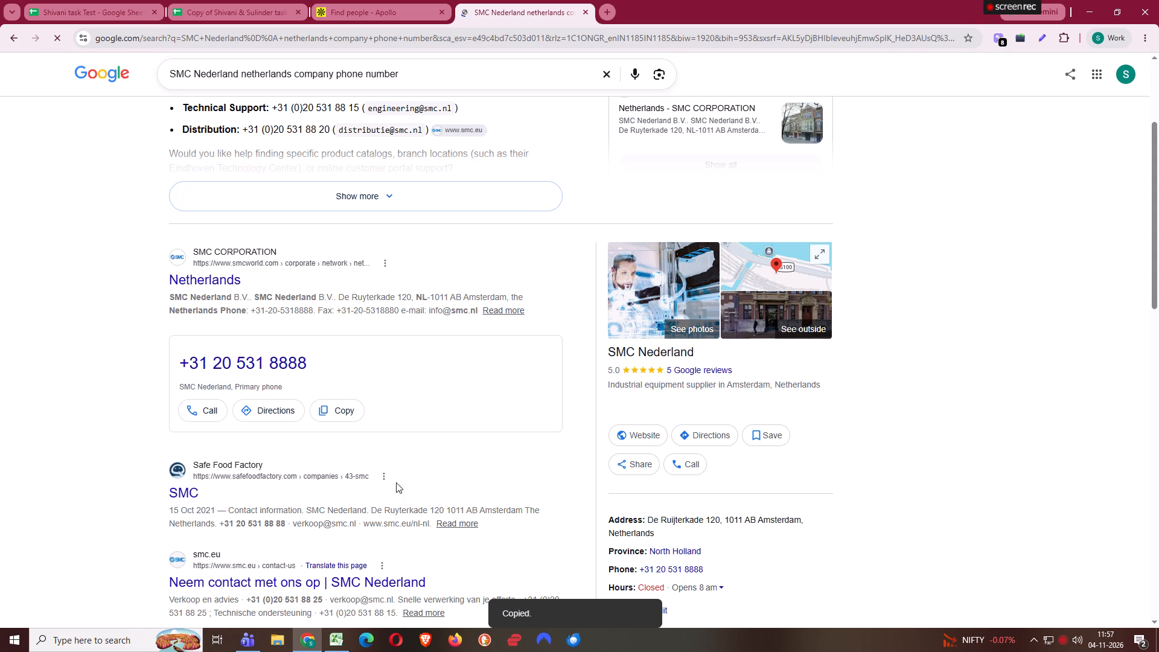
key(alt+Tab)
click(552, 126)
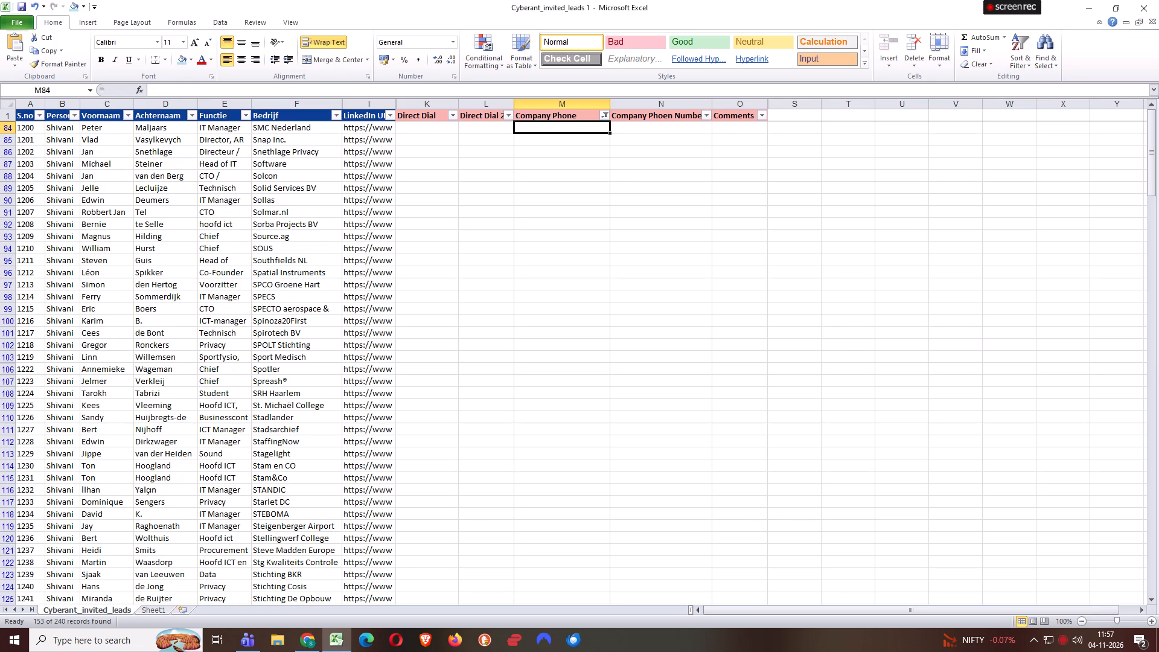
key(apostrophe)
key(ctrl+v)
Copy the Snap Inc. company name and search Google for "Snap Inc. netherlands company phone number".
click(256, 139)
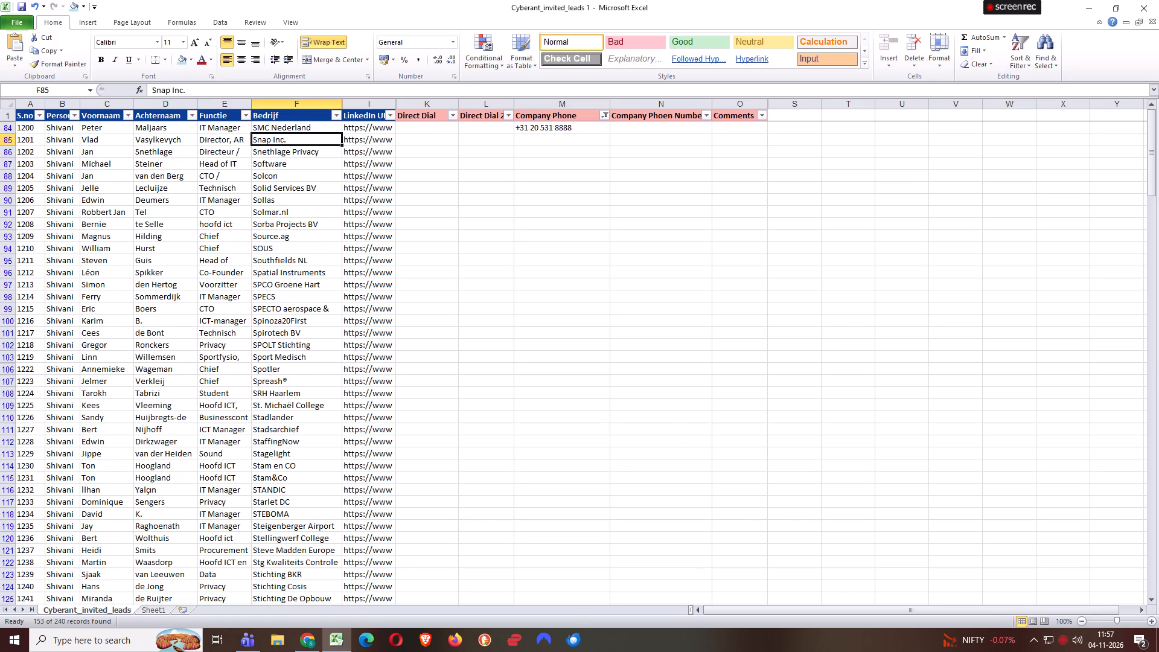
key(ctrl+c)
key(alt+Tab)
drag(238, 66, 83, 66)
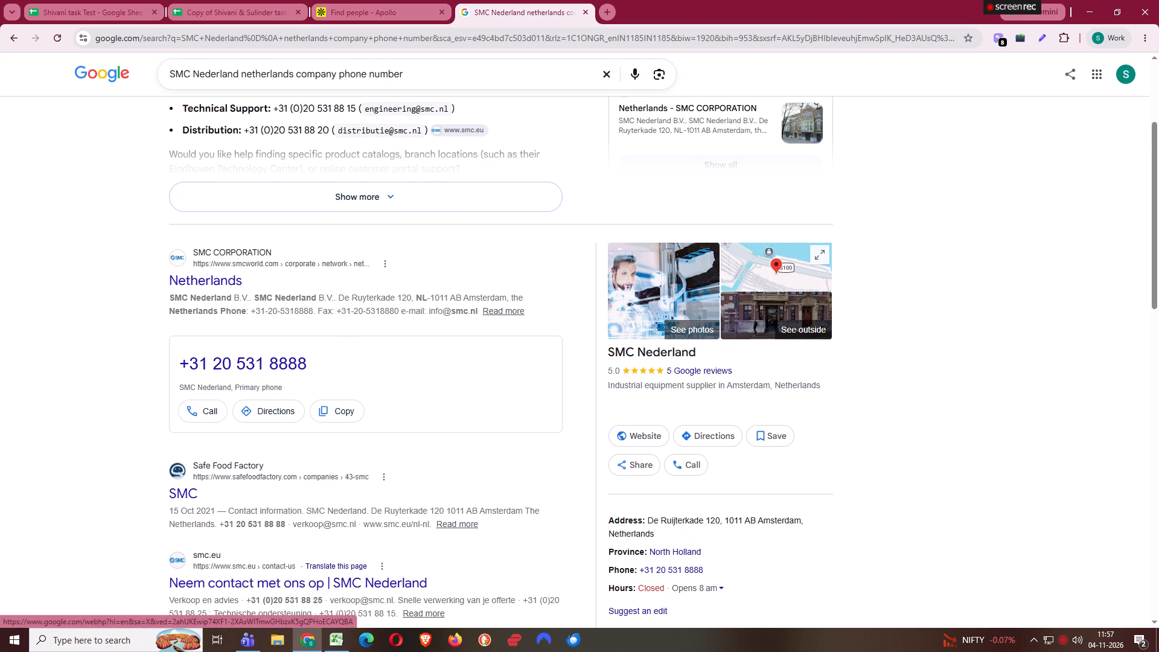
drag(241, 75, 124, 76)
key(ctrl+v)
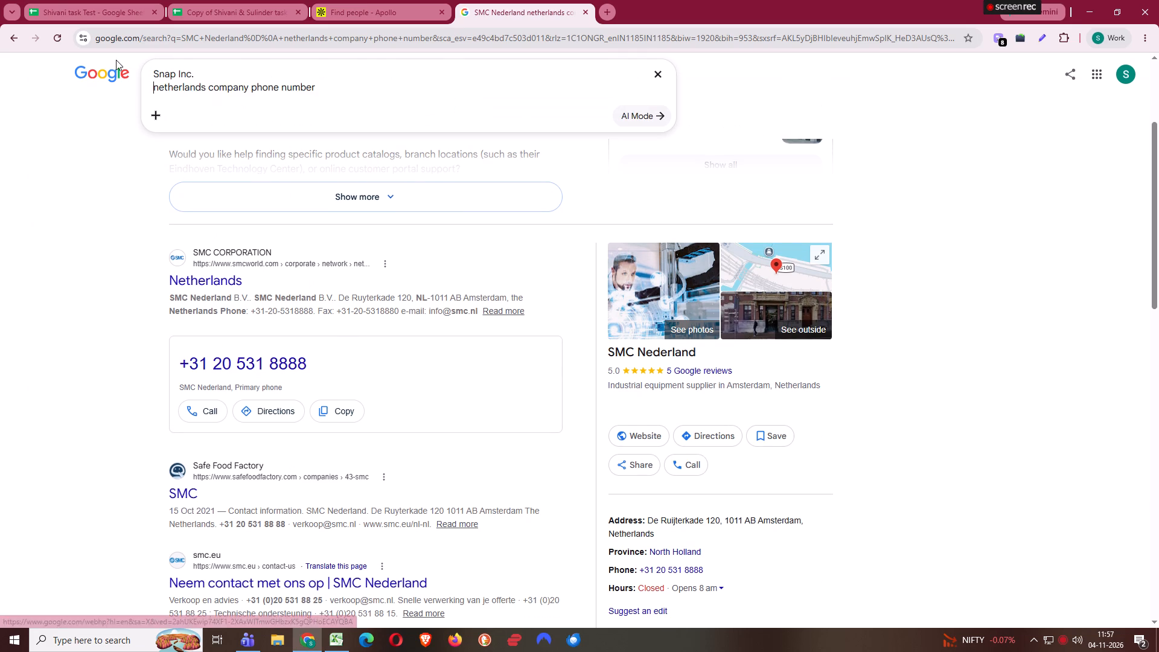
key(Return)
key(Return)
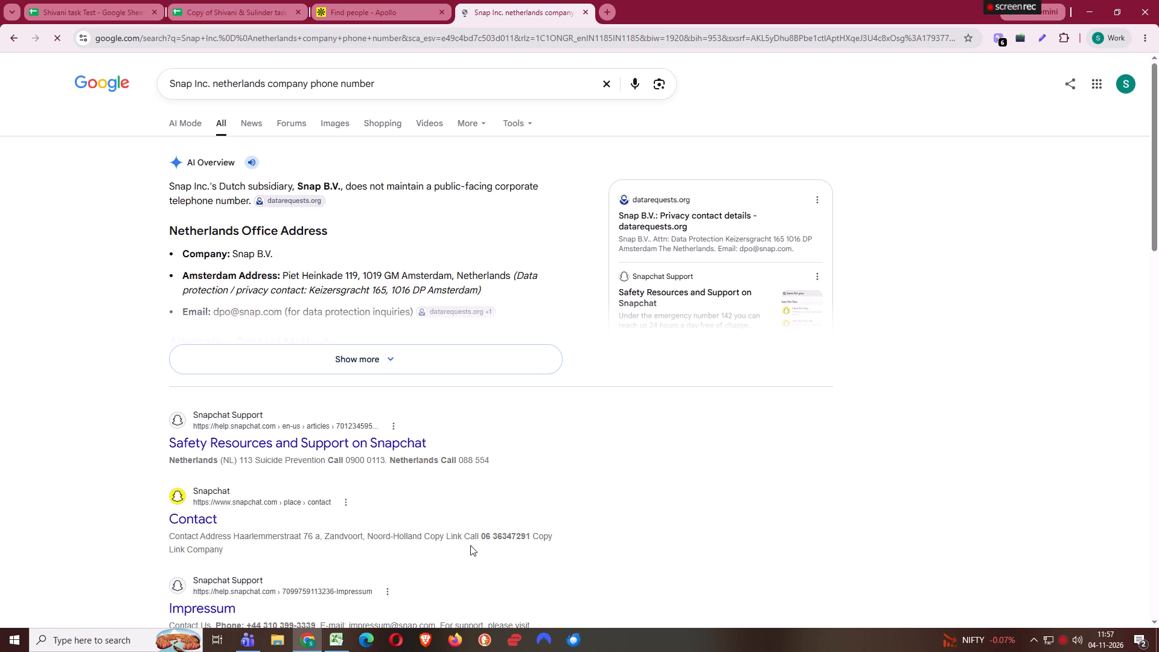
Check the Snap Inc. search results and the AI Mode answer for a Netherlands company phone number.
scroll(439, 508, down, 3)
scroll(235, 232, up, 5)
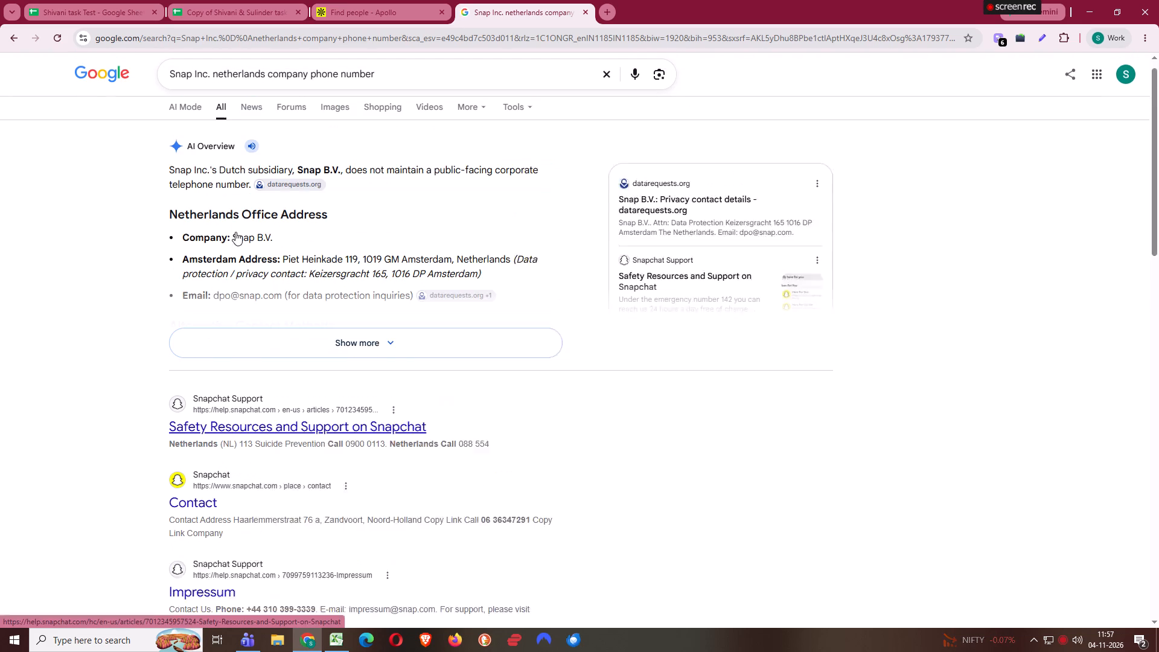
click(174, 127)
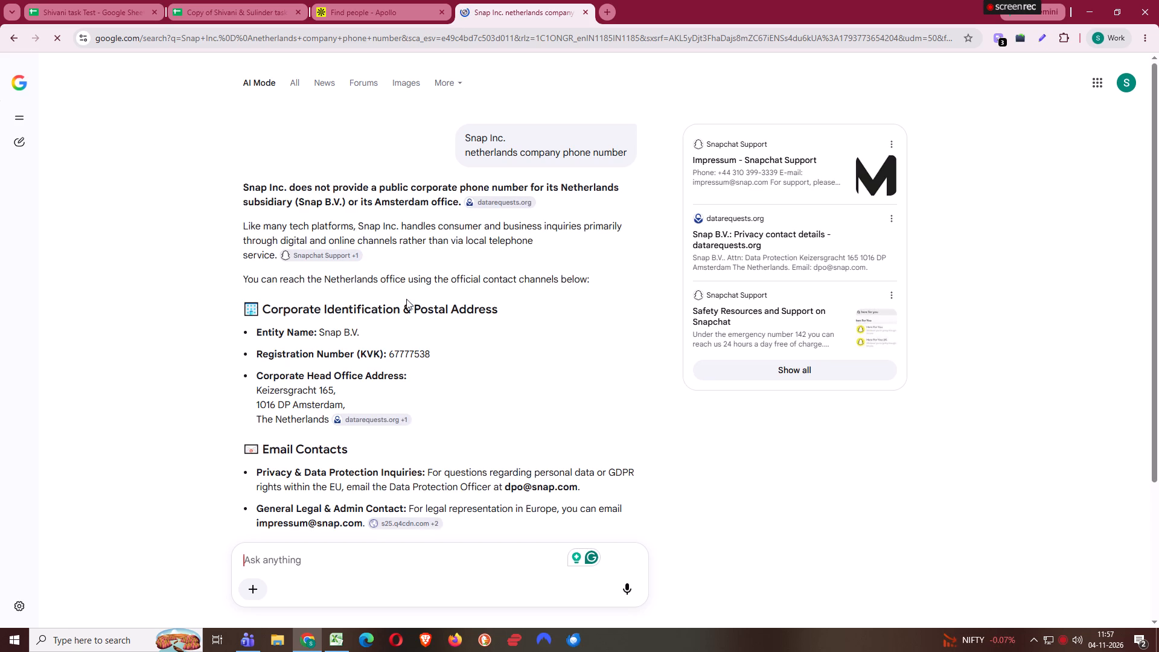
click(284, 80)
Enter NA in the Company Phone cell of the Snap Inc. row in Excel.
key(alt+Tab)
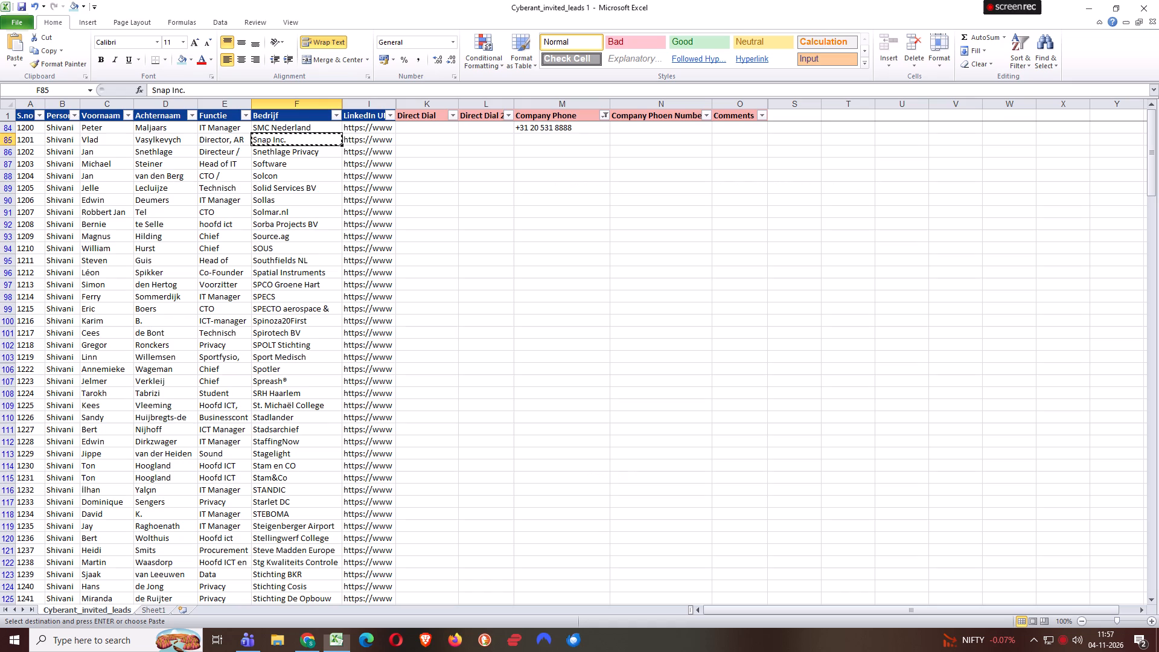
click(535, 139)
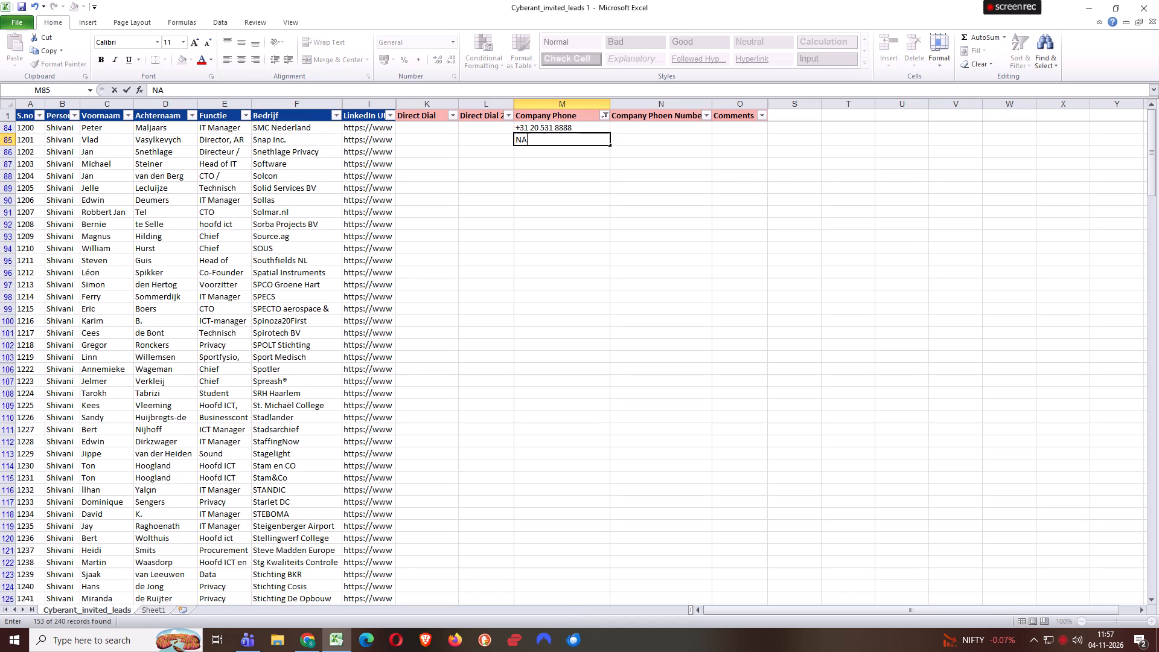
click(574, 299)
Reapply the blanks-only Company Phone filter to hide the filled SMC Nederland and Snap Inc. rows.
click(602, 116)
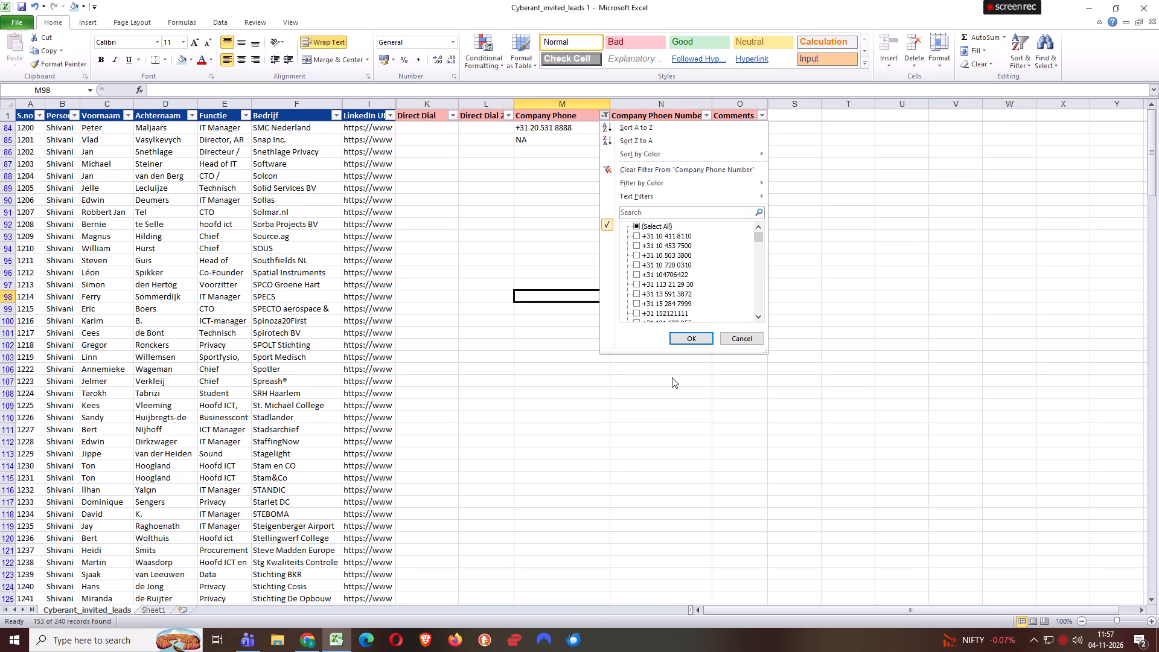
click(697, 336)
Copy the Snethlage Privacy Consultancy company name from Excel and search Google for "Snethlage Privacy Consultancy netherlands company phone number".
click(299, 126)
key(ctrl+c)
key(Tab)
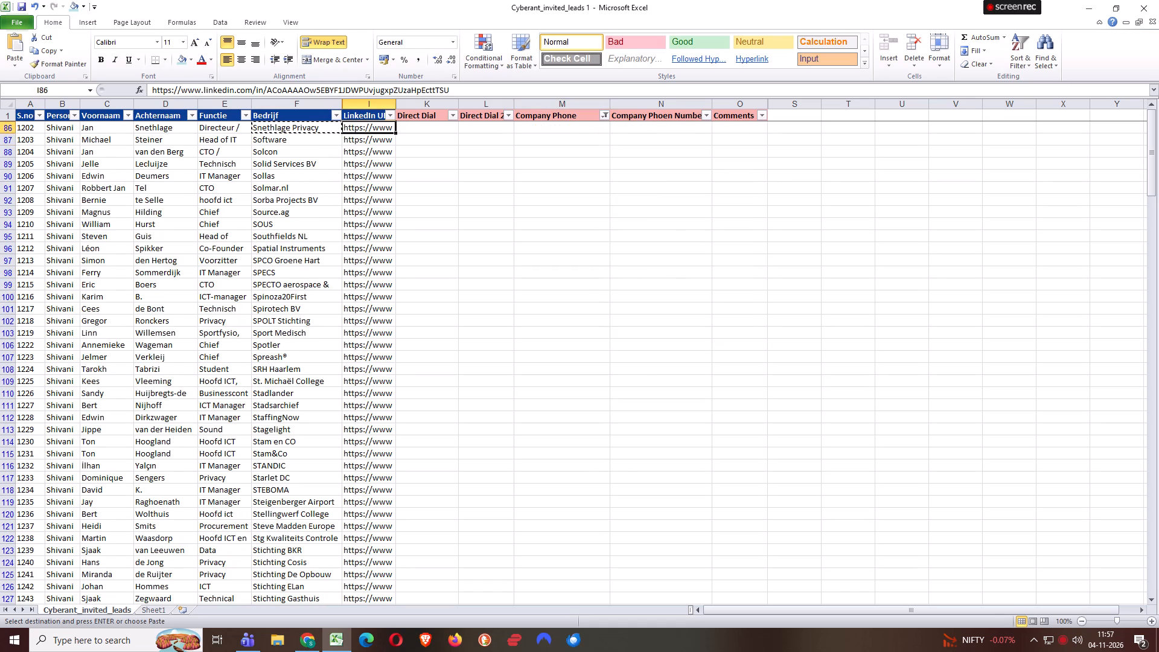
click(714, 272)
key(alt+Tab)
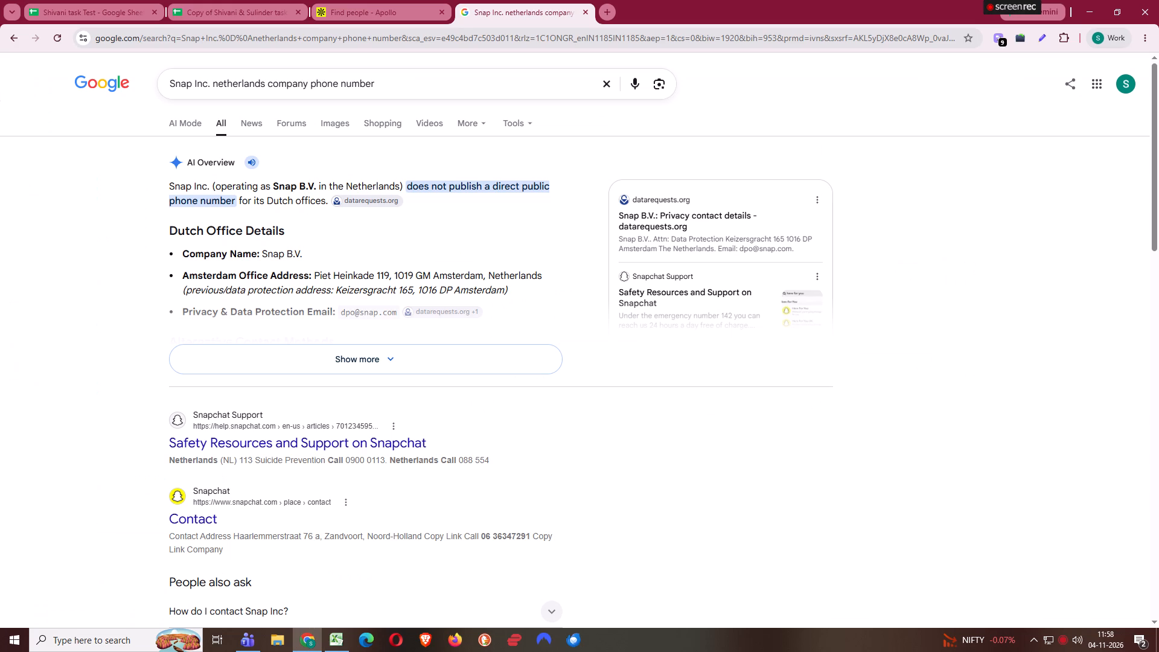
drag(215, 89, 39, 89)
key(ctrl+v)
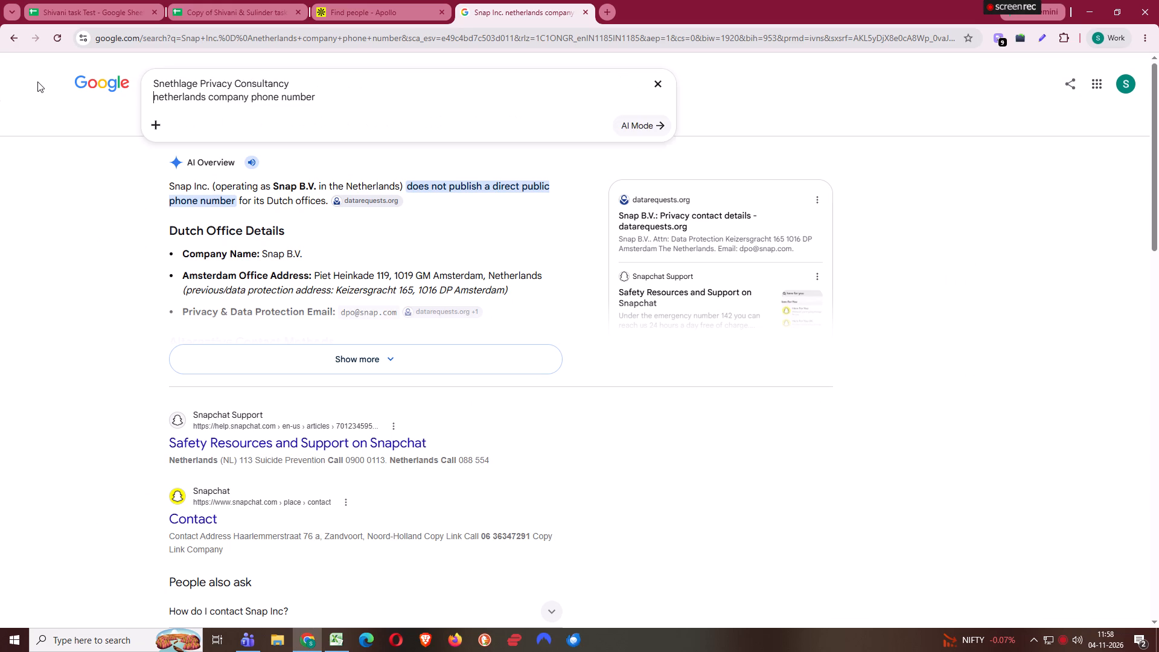
key(Return)
key(Return)
key(Return)
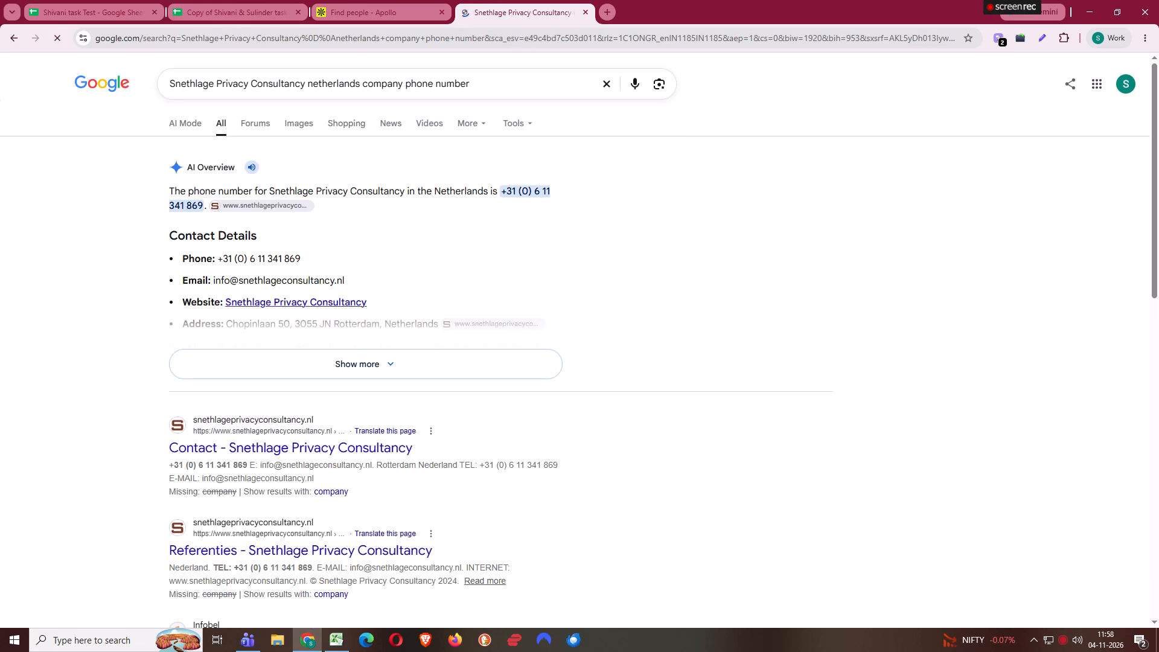
Copy the number after (0) from the AI Overview and enter it with a +31 prefix in the Snethlage row's Company Phone cell in Excel.
drag(251, 256, 329, 261)
key(ctrl+c)
key(ctrl+c)
key(ctrl+c)
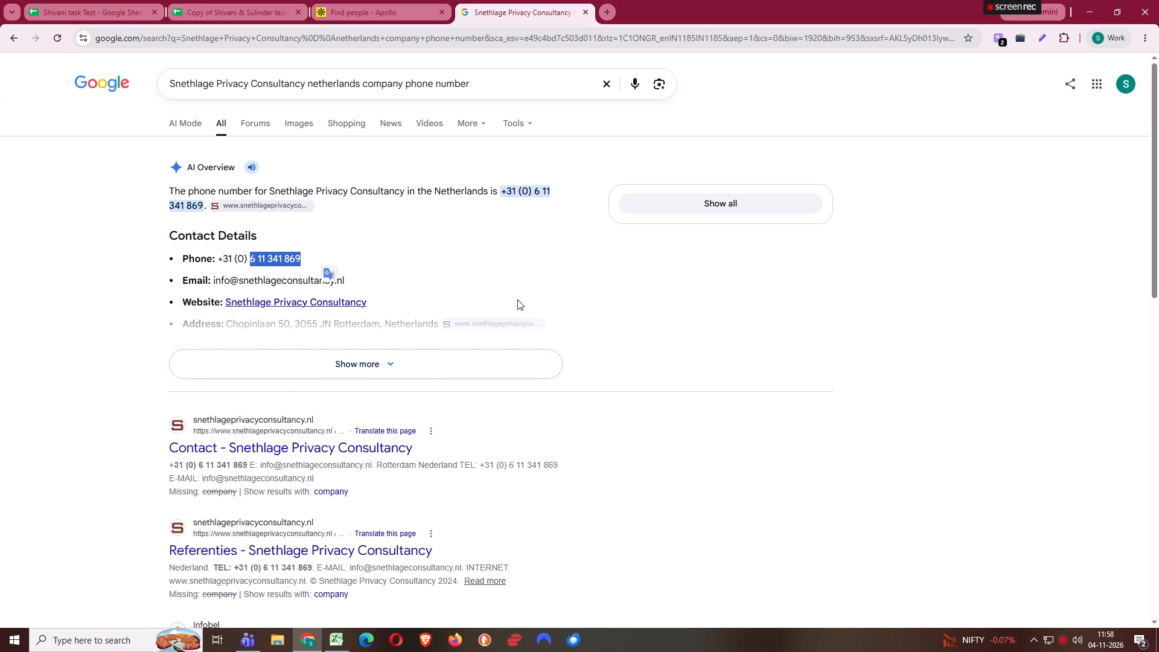
key(alt+Tab)
click(552, 120)
click(550, 125)
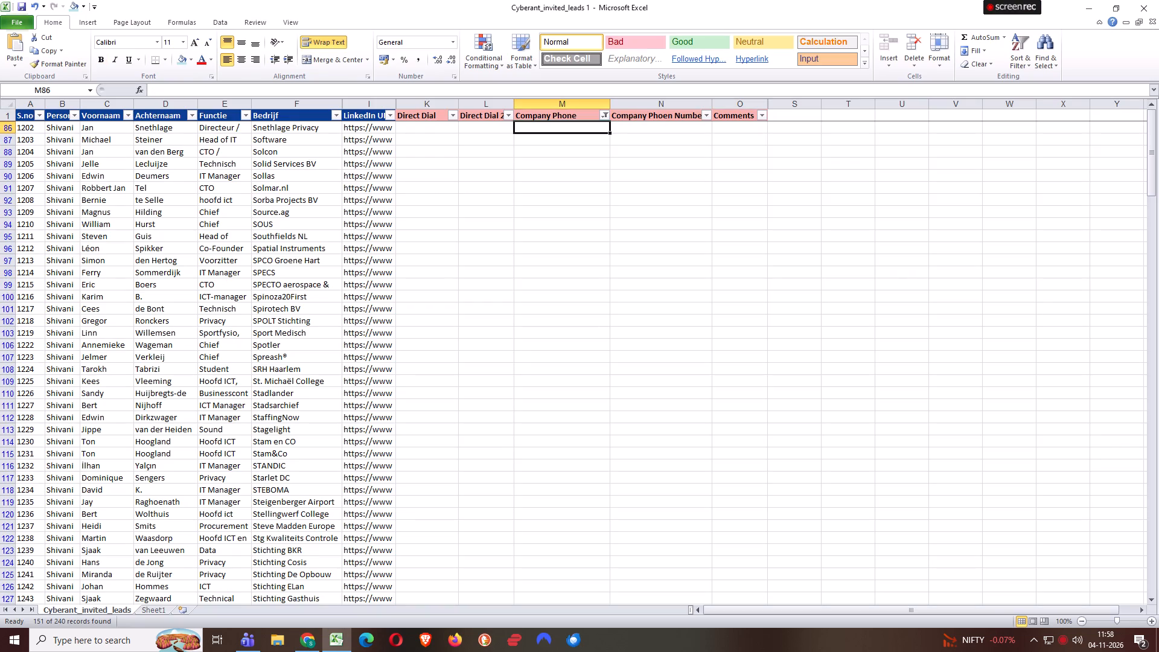
text('+)
text(31)
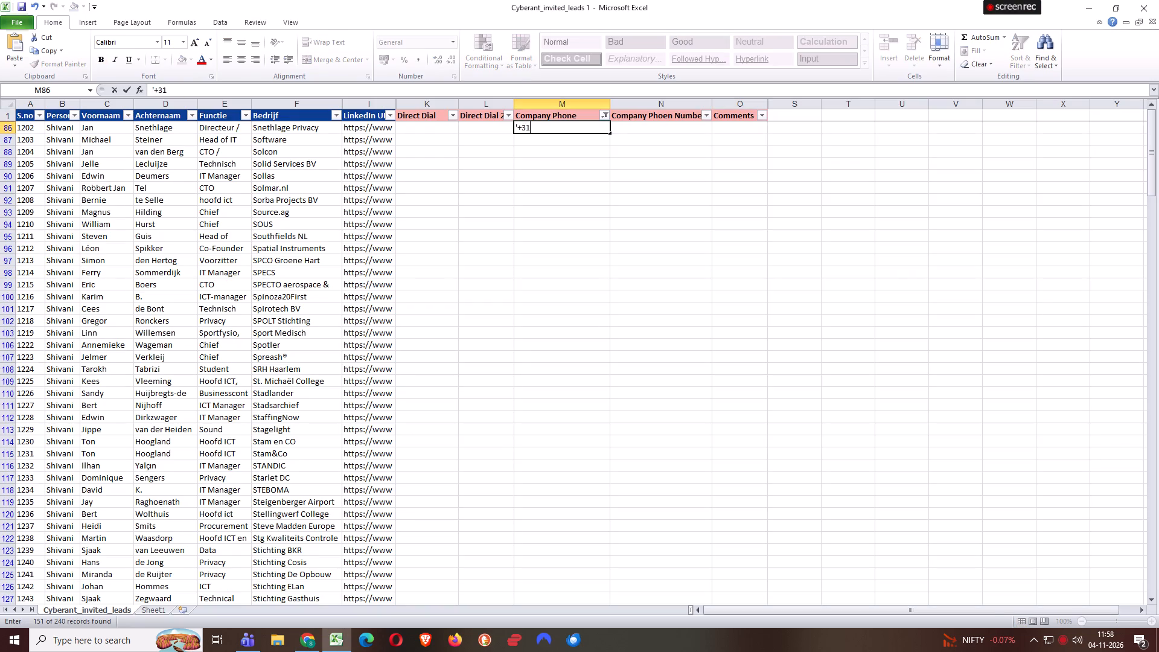
key(space)
key(ctrl+v)
click(544, 165)
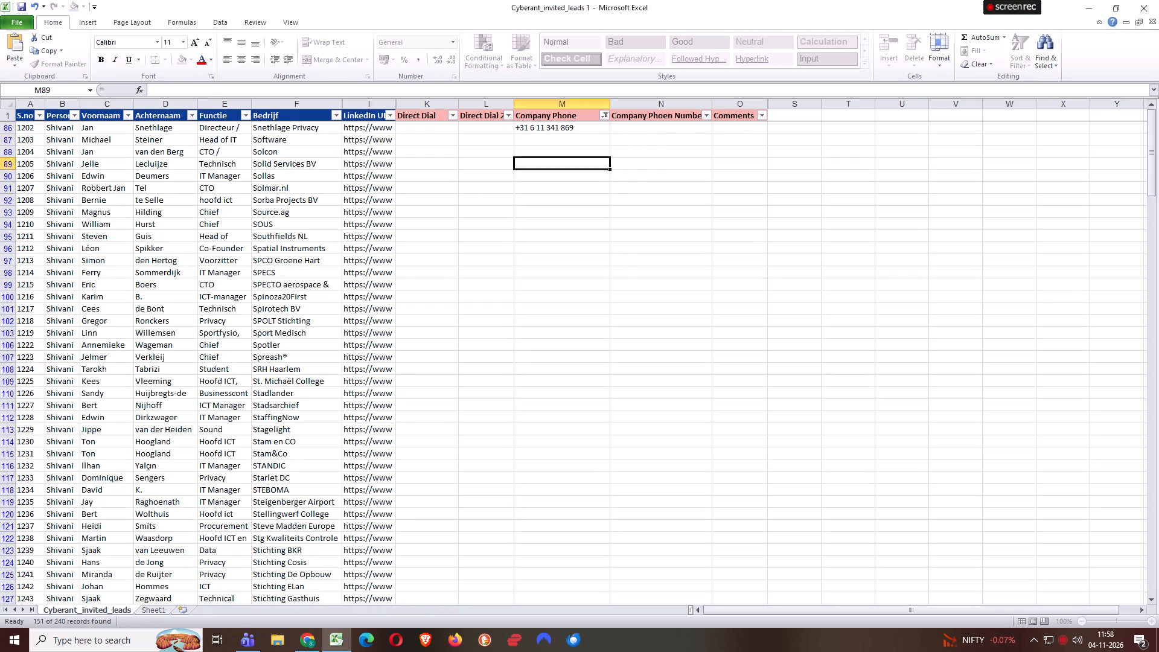
Reapply the blanks-only Company Phone filter to hide the filled Snethlage Privacy Consultancy row.
click(605, 118)
click(688, 342)
Copy the Software Improvement Group company name and search Google for its Netherlands company phone number.
click(275, 123)
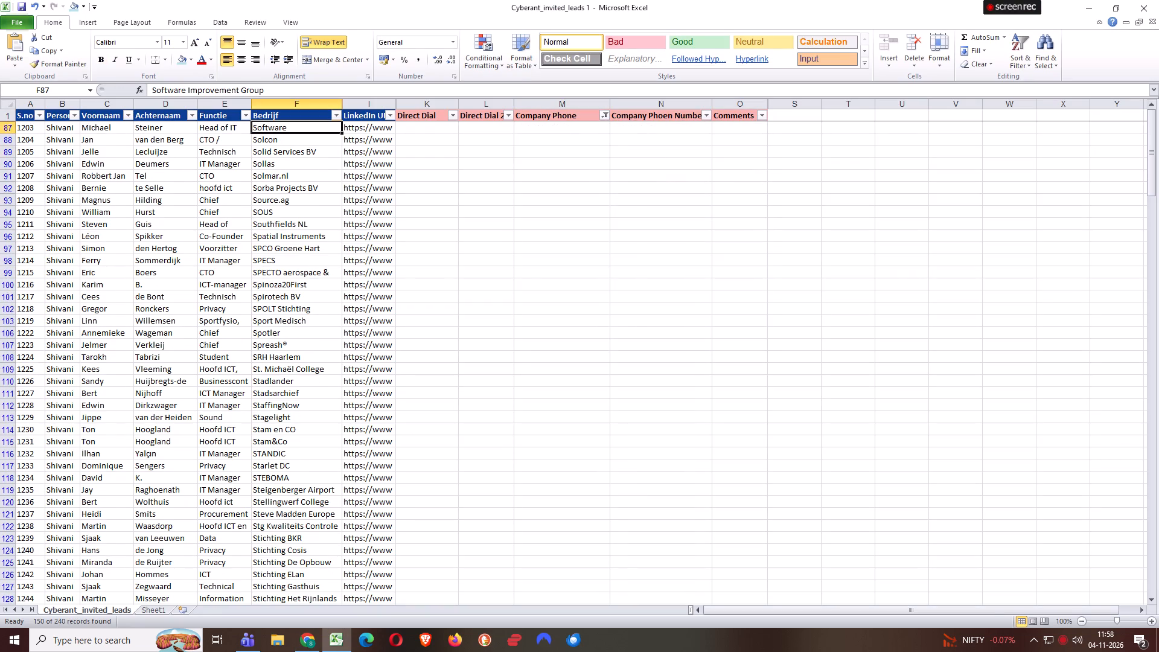
key(ctrl+c)
key(alt+Tab)
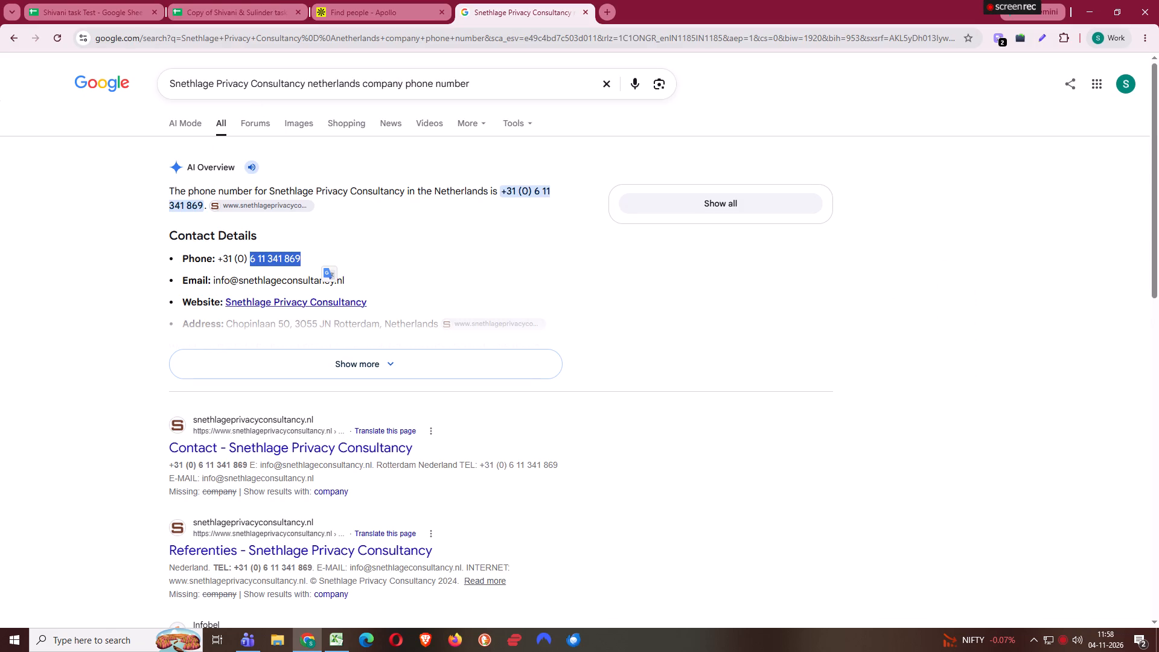
drag(304, 83, 18, 89)
key(ctrl+v)
key(apostrophe)
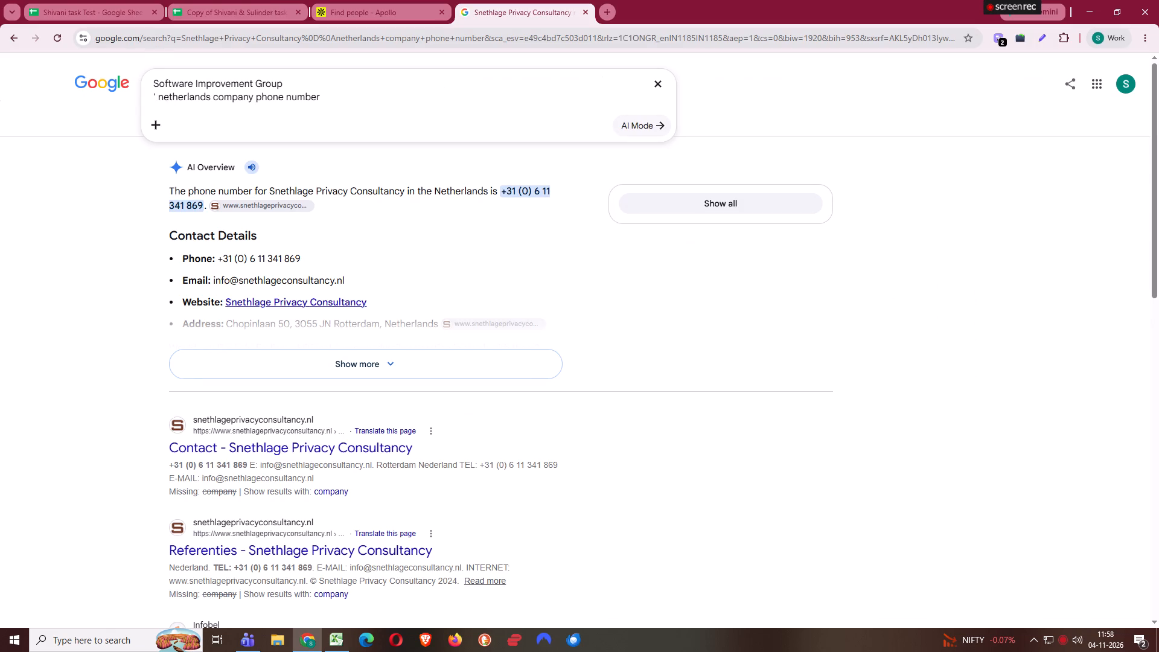
key(Return)
key(Return)
key(Return)
key(Return)
key(Return)
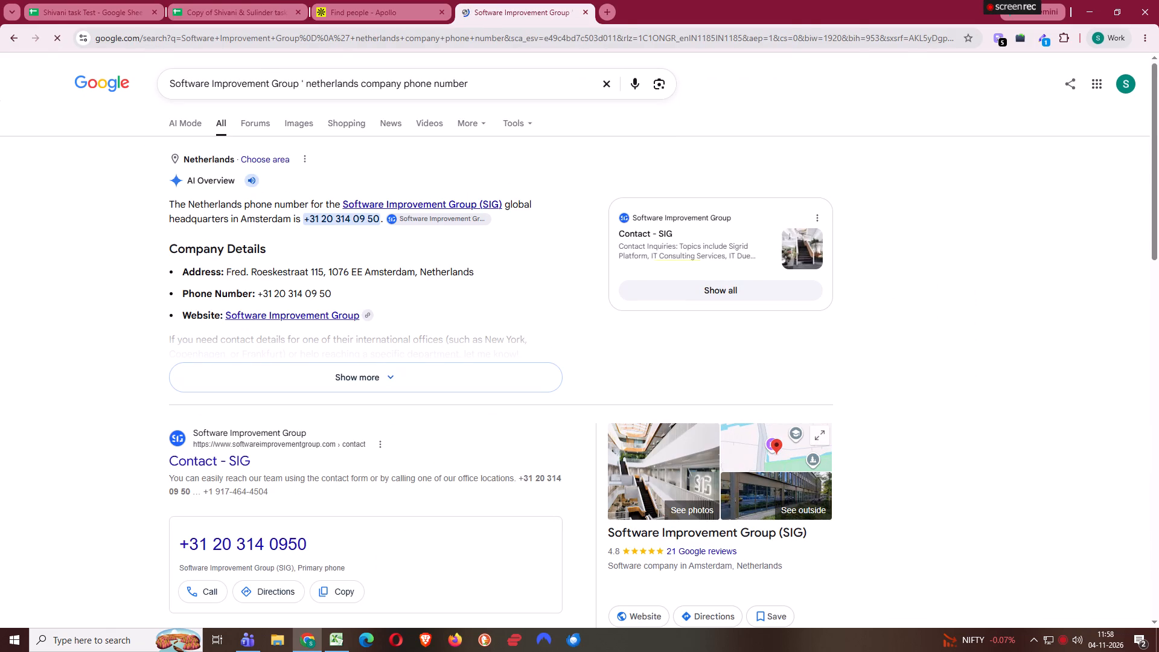
Copy the Software Improvement Group phone number from the AI Overview into its Company Phone cell in Excel as text.
alt+click(333, 222)
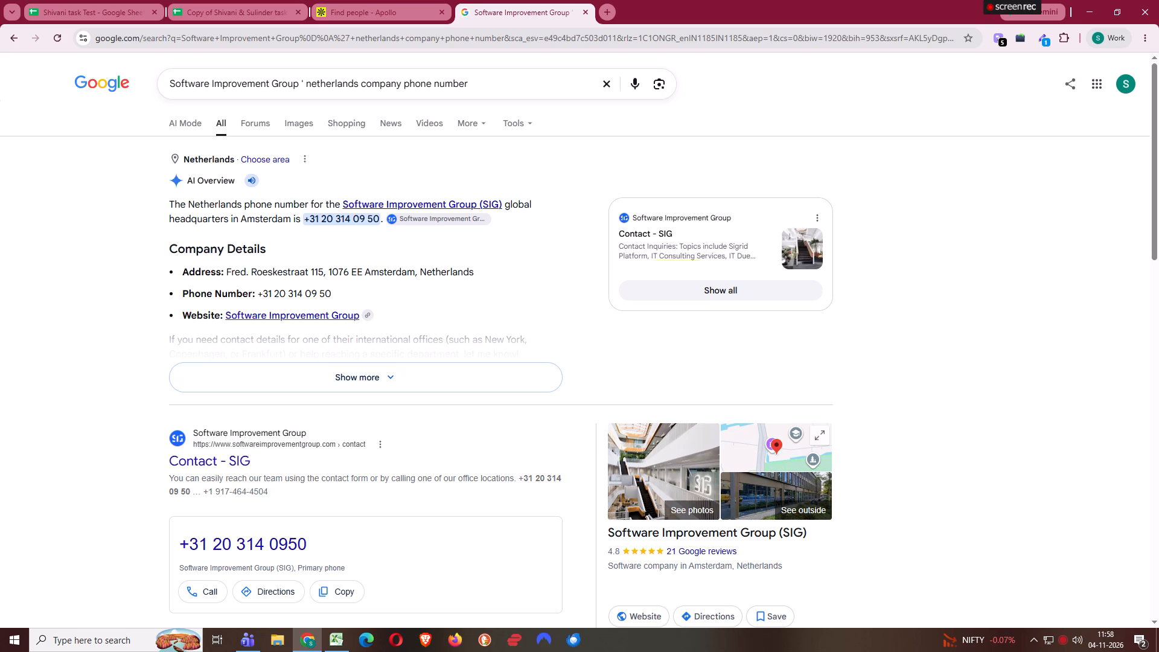
key(alt+Tab)
click(549, 129)
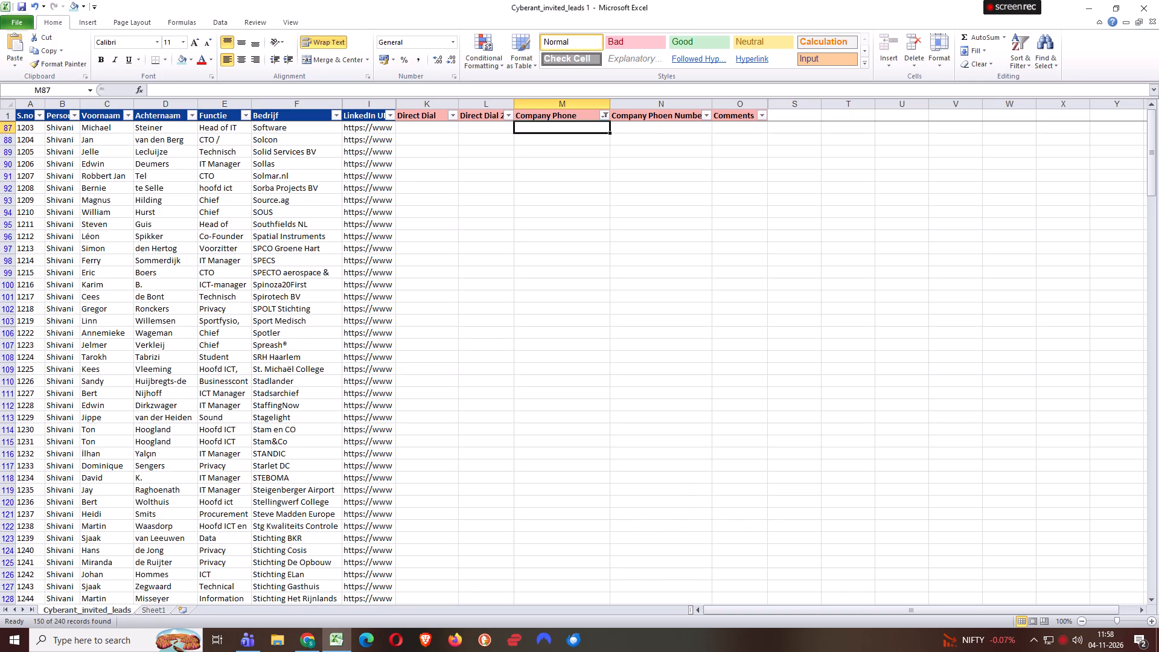
key(apostrophe)
key(ctrl+v)
Copy the Solcon company name from Excel and search Google for "Solcon netherlands company phone number".
click(284, 144)
key(ctrl+c)
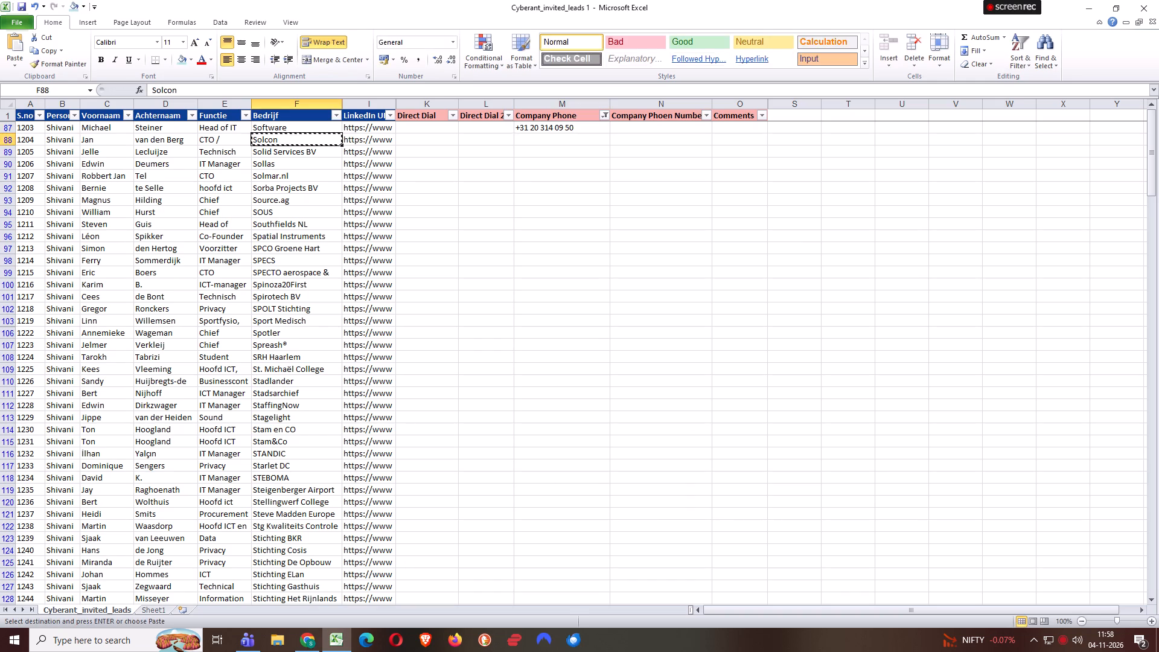
key(alt+Tab)
drag(307, 82, 226, 85)
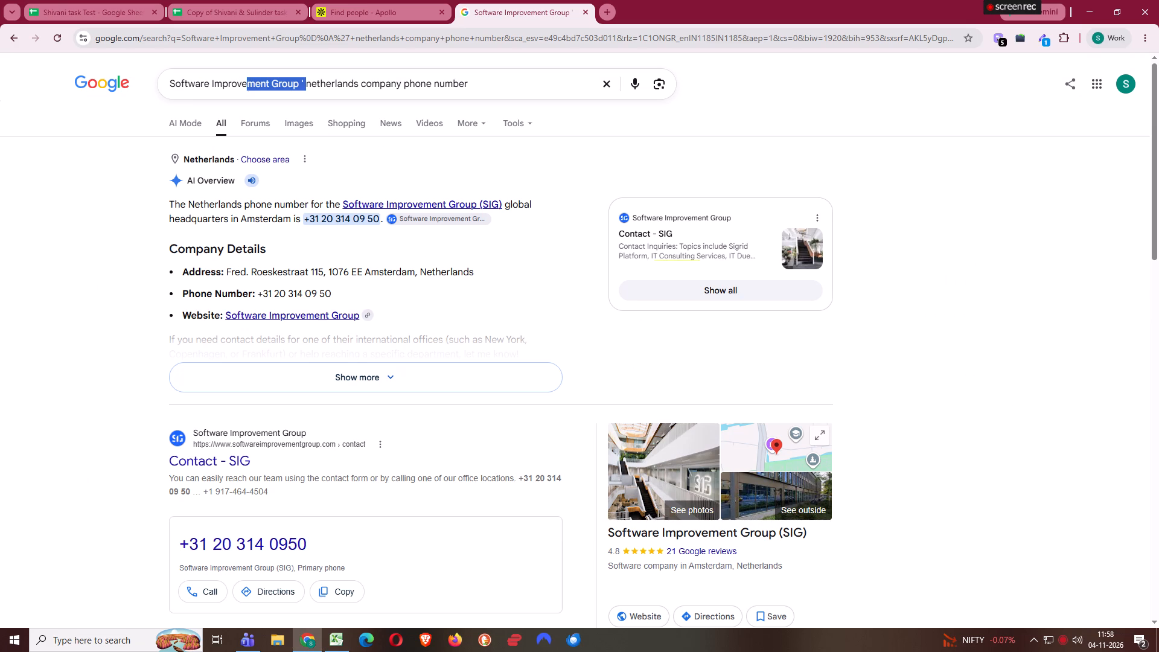
drag(226, 85, 145, 85)
key(ctrl+v)
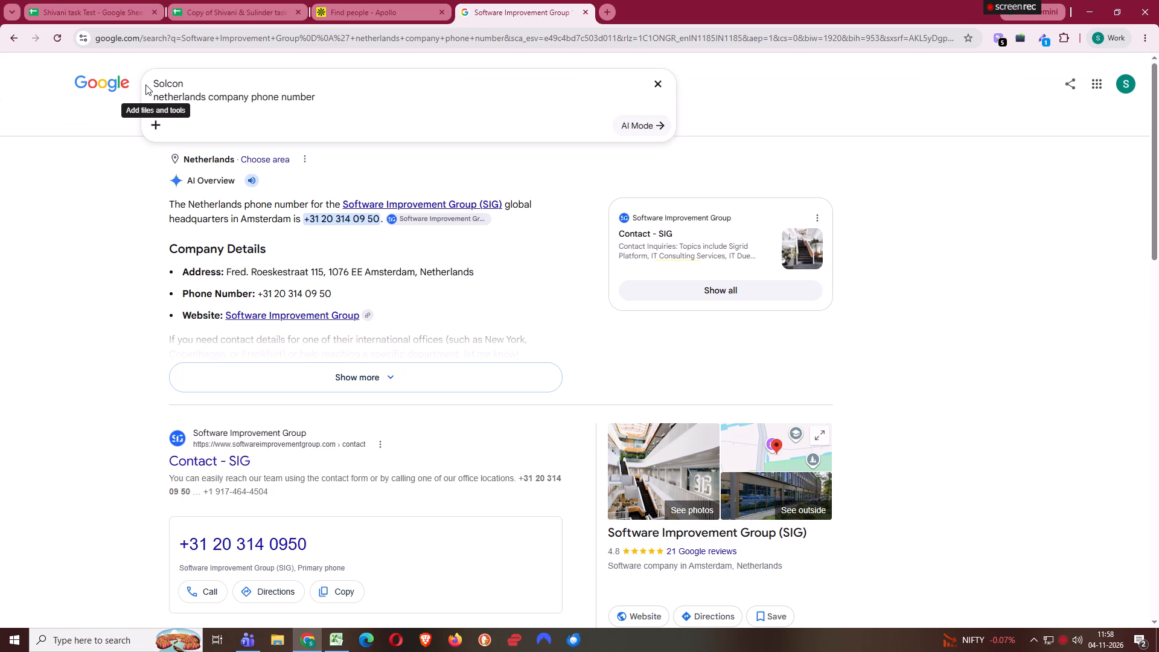
key(Return)
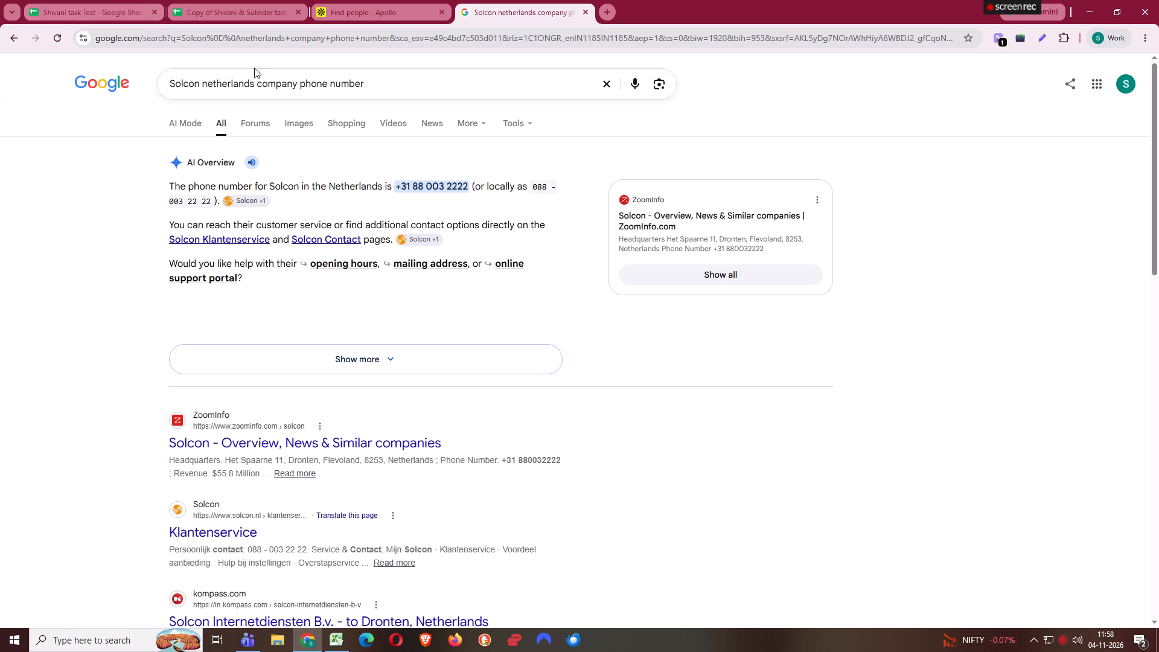
Copy Solcon's international phone number from the AI Overview into the Company Phone cell of the Solcon row in Excel.
alt+click(430, 184)
key(alt+Tab)
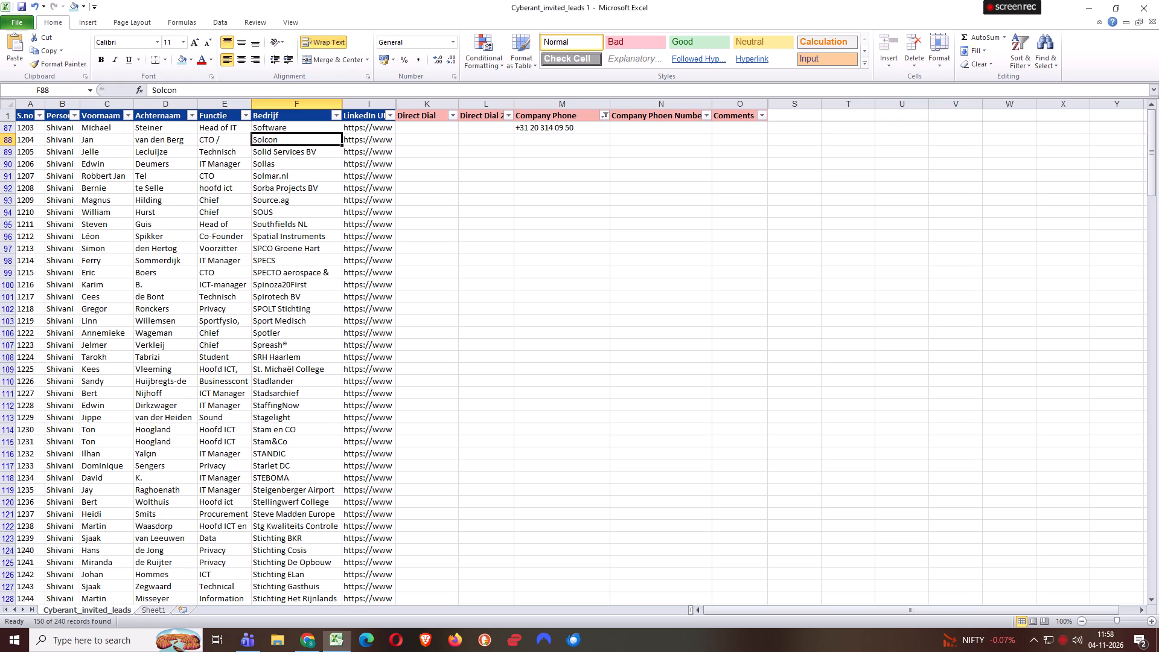
click(534, 140)
key(ctrl+v)
Copy the Solid Services BV company name from Excel and search Google for "Solid Services BV netherlands company phone number".
click(330, 152)
key(ctrl+c)
key(alt+Tab)
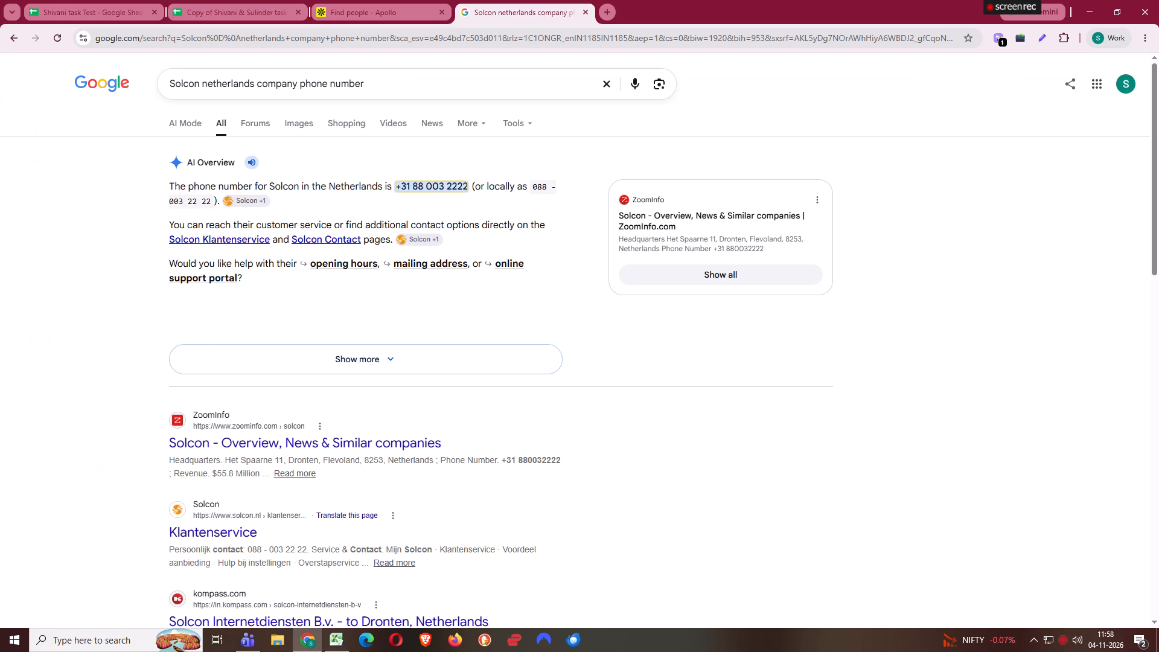
click(195, 84)
double_click(190, 84)
key(ctrl+v)
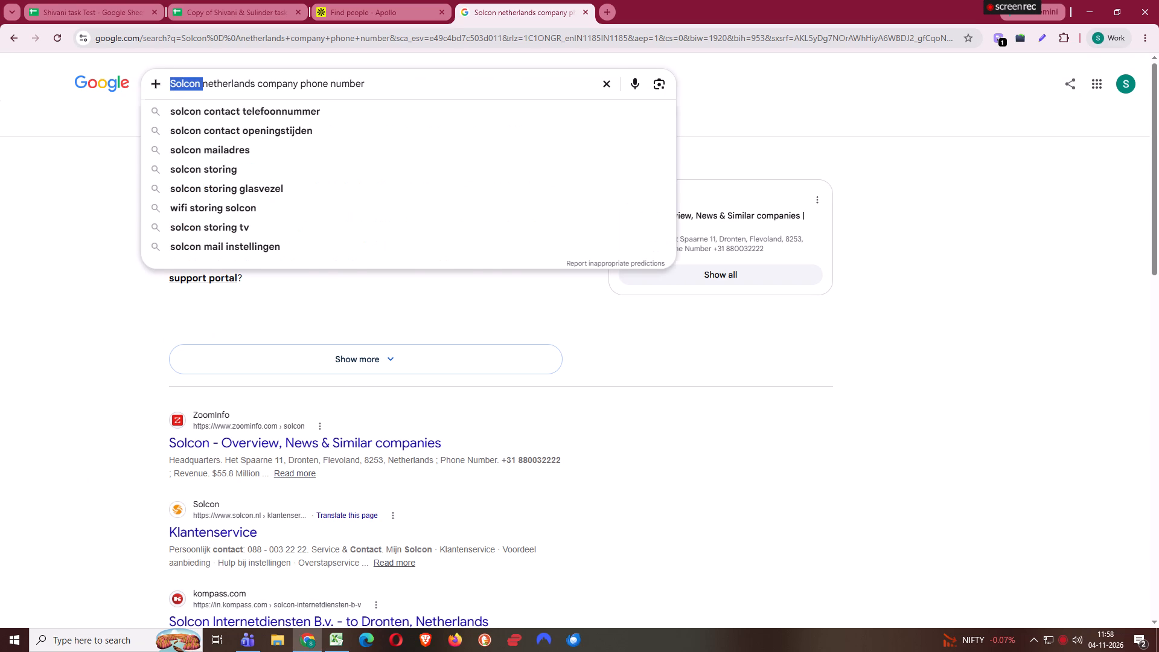
key(Return)
key(Return)
key(Return)
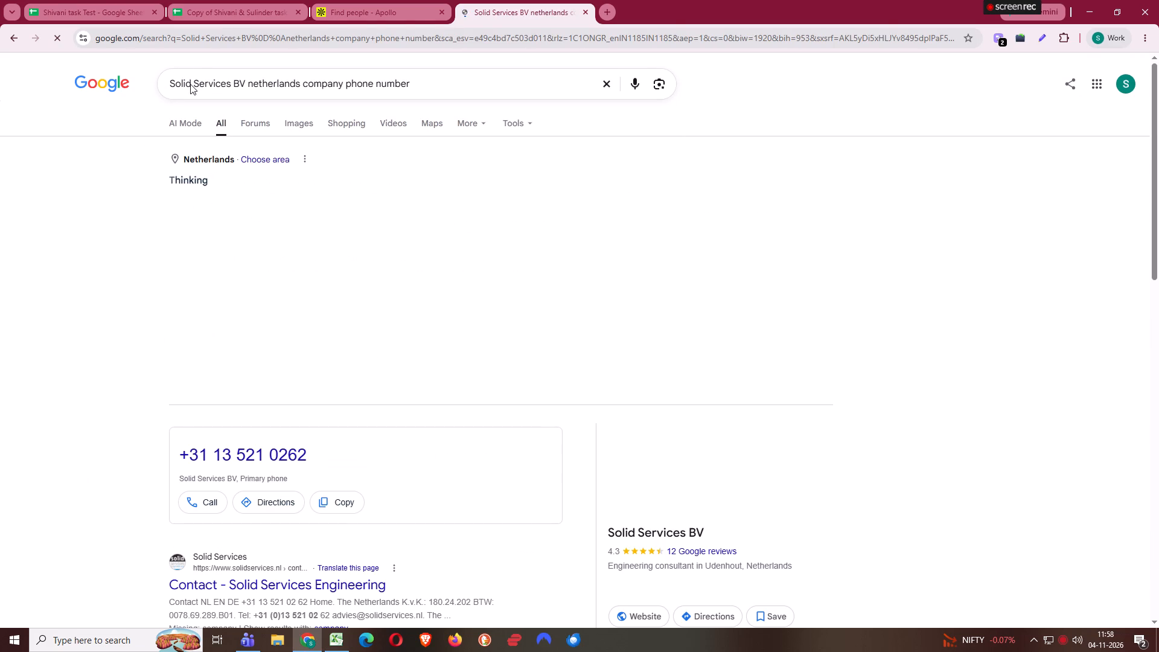
Copy the primary phone number of Solid Services BV into its Company Phone cell in Excel as text.
click(342, 508)
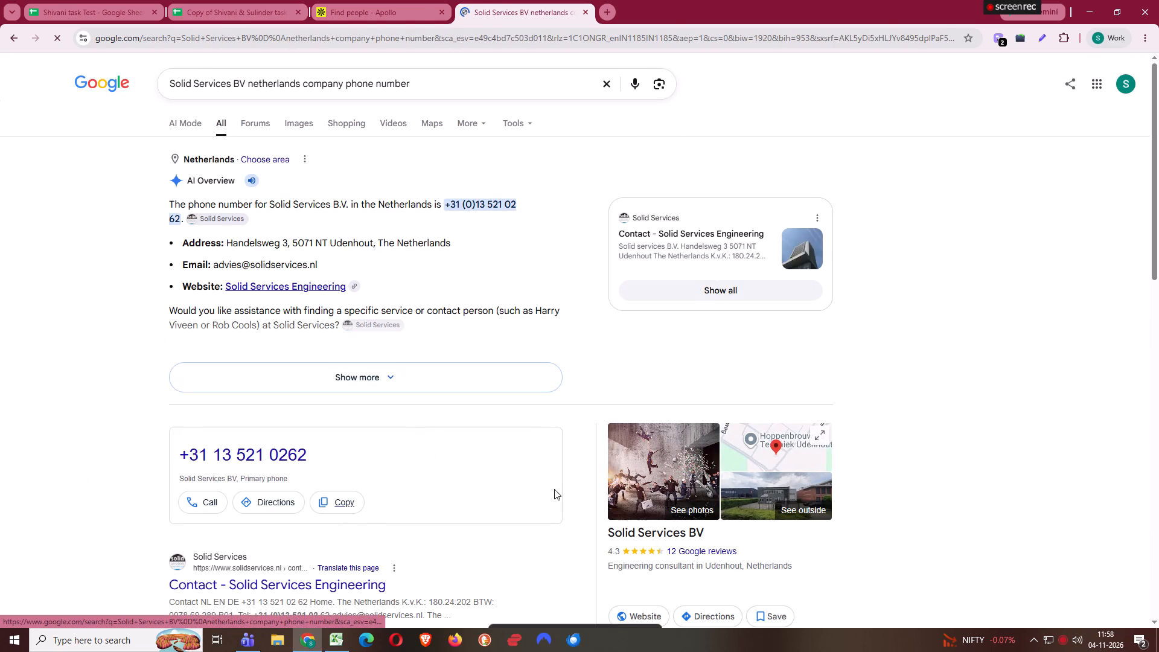
key(alt+Tab)
click(558, 148)
key(apostrophe)
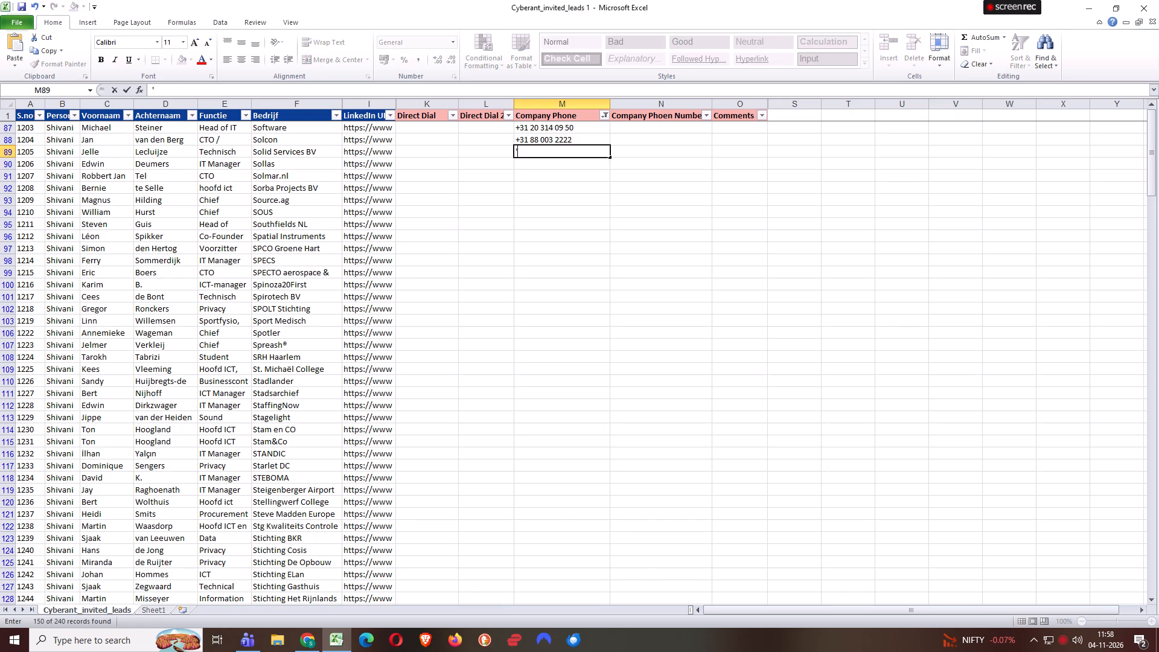
key(ctrl+v)
Copy the Sollas company name from Excel and search Google for "Sollas netherlands company phone number".
click(319, 167)
key(ctrl+c)
key(alt+Tab)
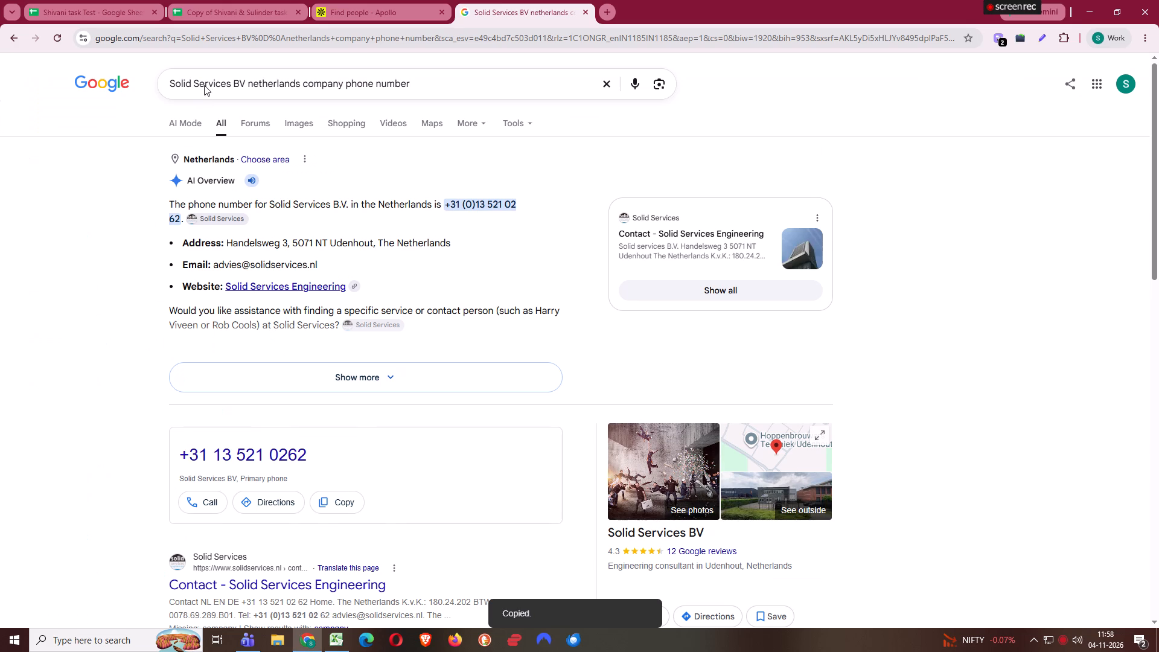
drag(244, 89, 91, 91)
key(ctrl+v)
key(Return)
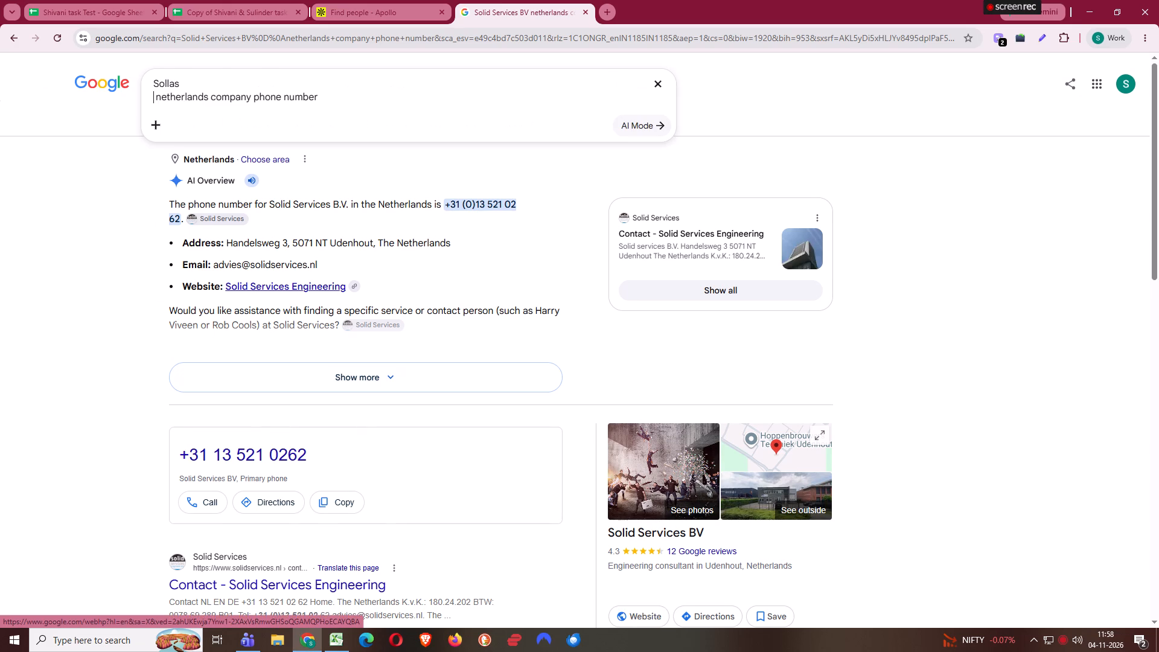
key(Return)
key(Return)
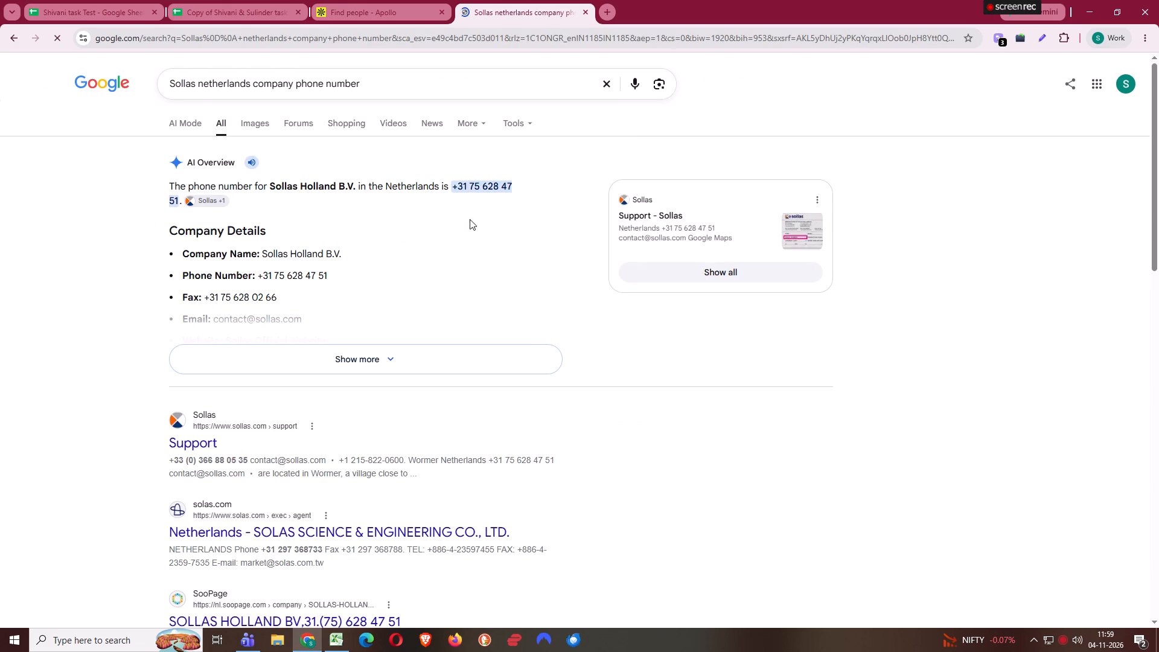
Copy the Sollas Holland B.V. phone number from the AI Overview into the Sollas row's Company Phone cell in Excel as text.
drag(258, 273, 364, 275)
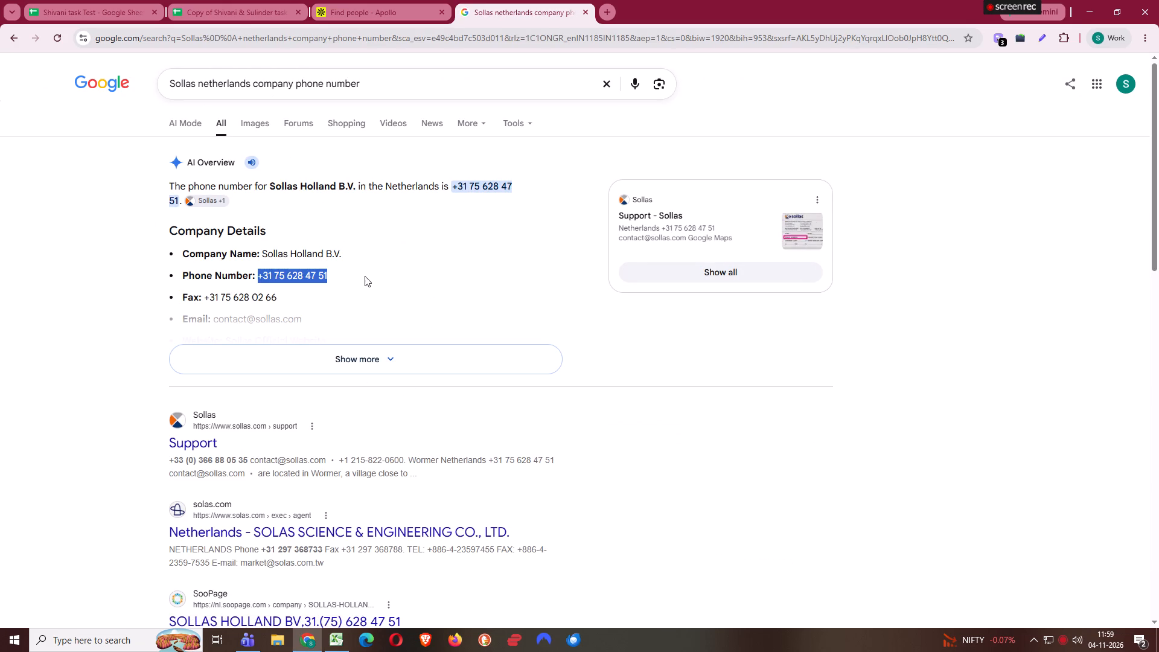
key(ctrl+c)
key(ctrl+c)
key(c)
key(alt+Tab)
click(548, 164)
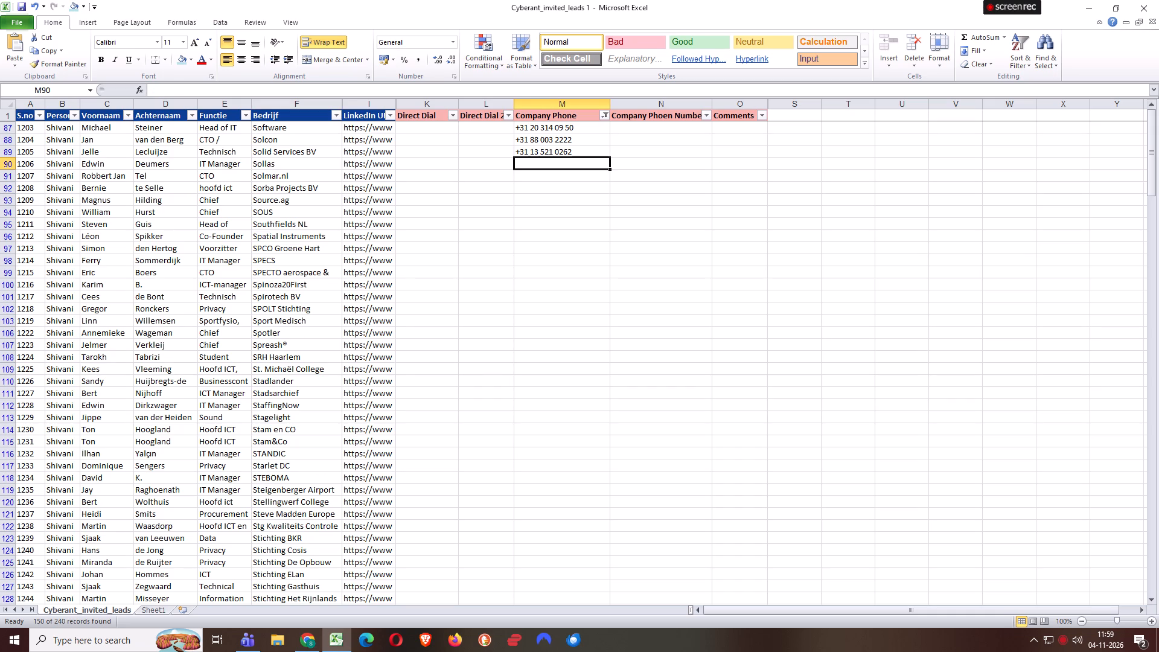
key(apostrophe)
key(ctrl+v)
Copy the Solmar.nl company name from Excel and search Google for "Solmar.nl netherlands company phone number".
click(290, 172)
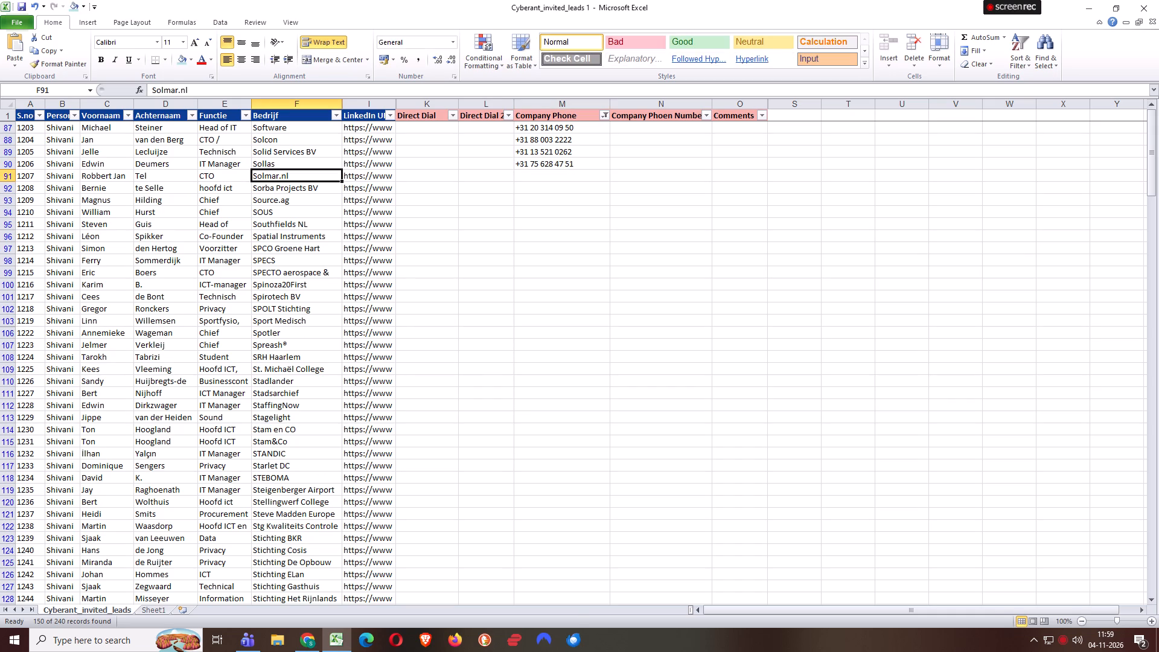
key(ctrl+c)
key(alt+Tab)
double_click(185, 80)
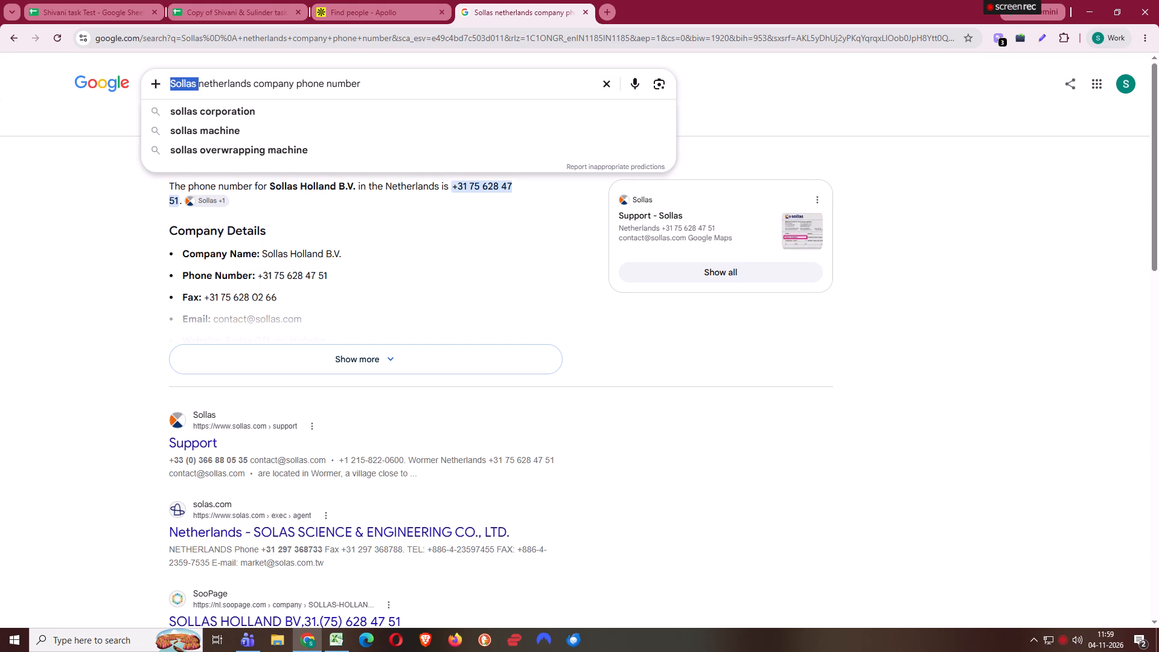
key(ctrl+v)
key(Return)
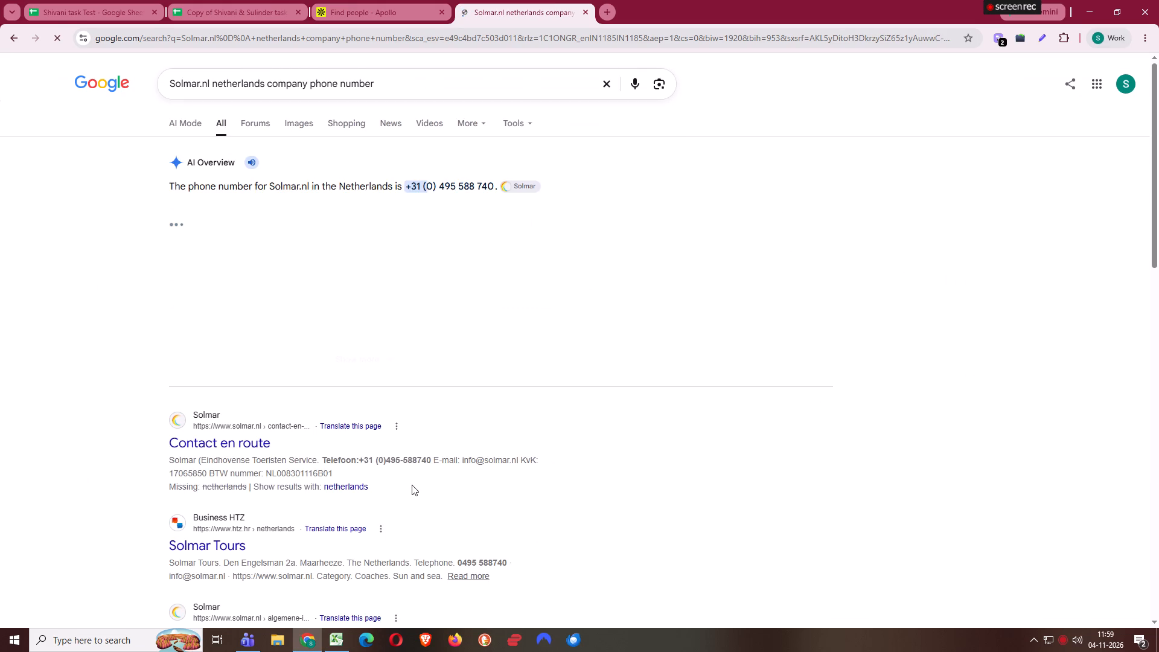
middle_click(700, 0)
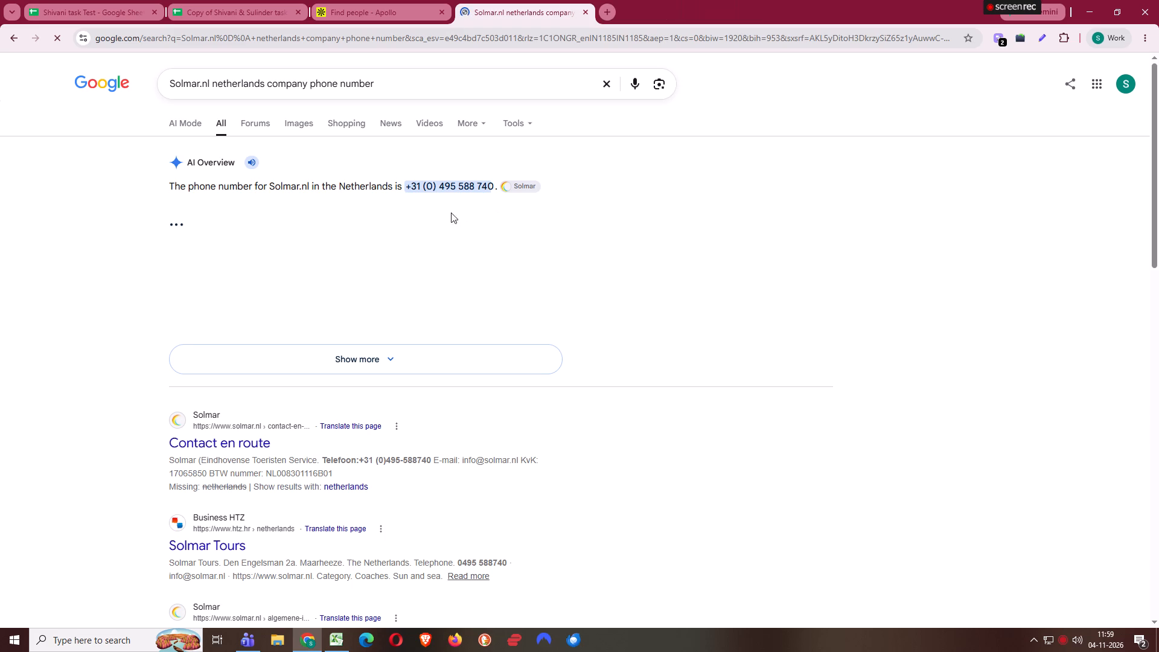
Copy the Solmar.nl phone number from the AI Overview into its Company Phone cell in Excel as text, removing the "(0)".
drag(438, 184, 494, 184)
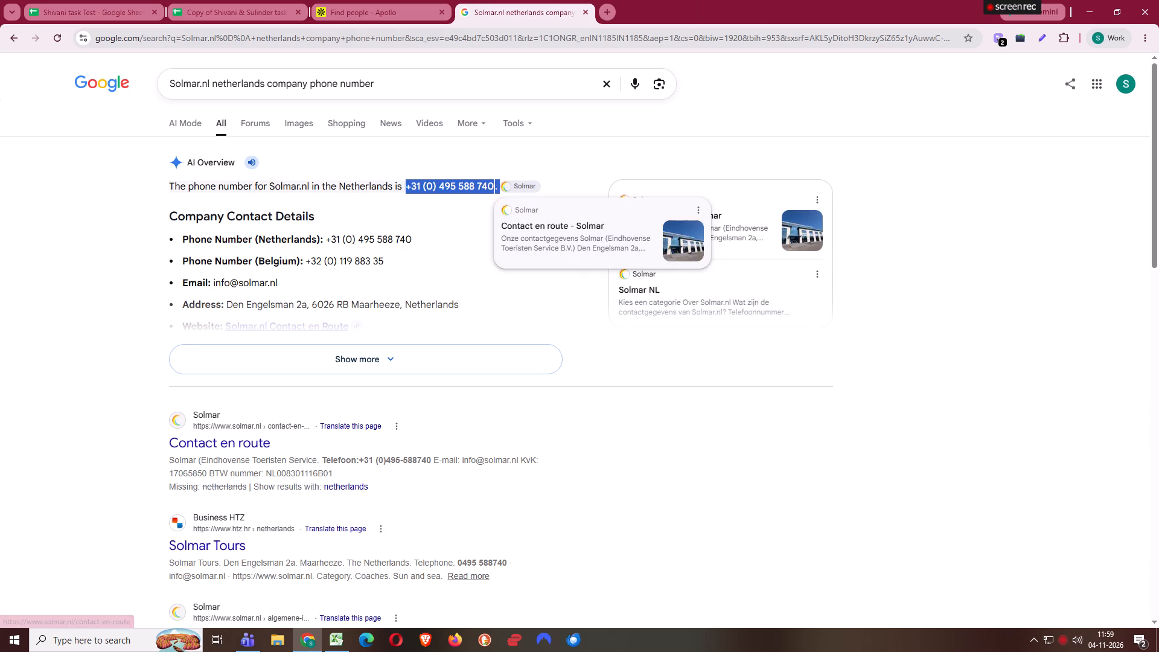
drag(494, 184, 491, 181)
key(ctrl+c)
key(ctrl+c)
key(ctrl+c)
key(alt+Tab)
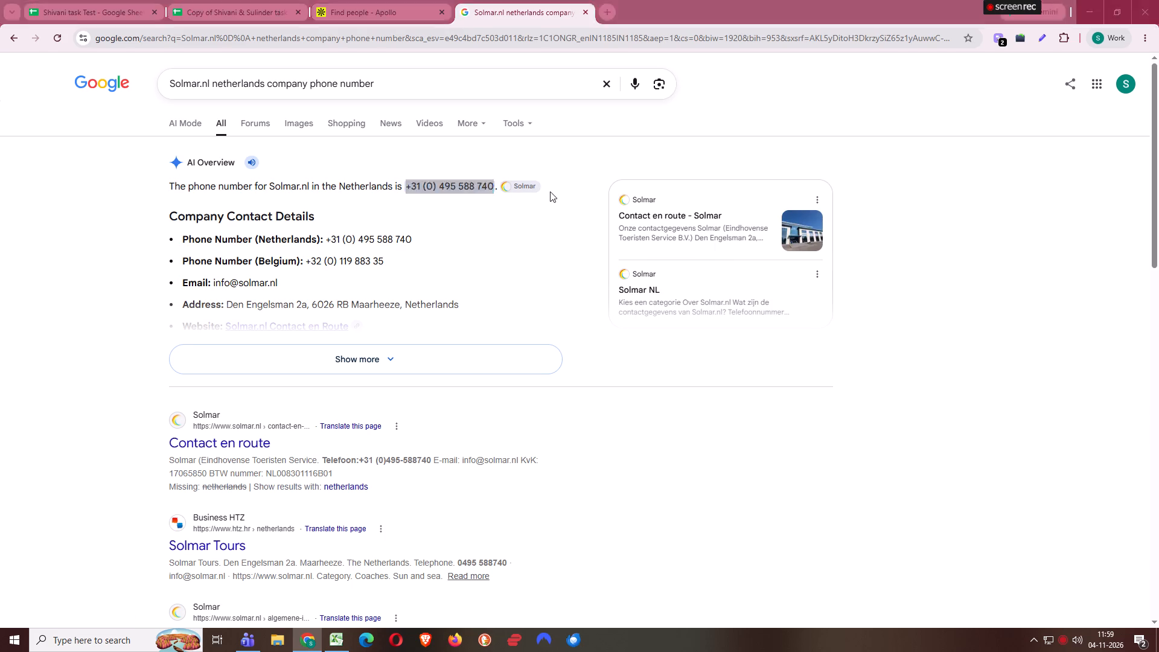
click(547, 179)
key(apostrophe)
key(ctrl+v)
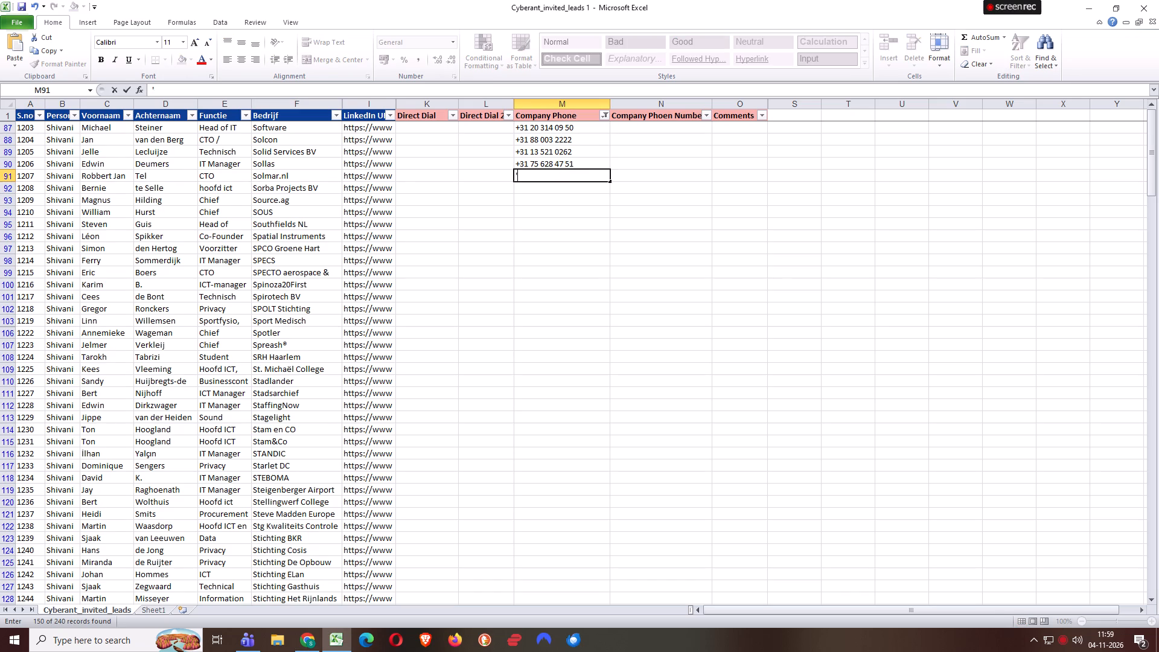
click(545, 176)
key(BackSpace)
key(BackSpace)
key(BackSpace)
key(BackSpace)
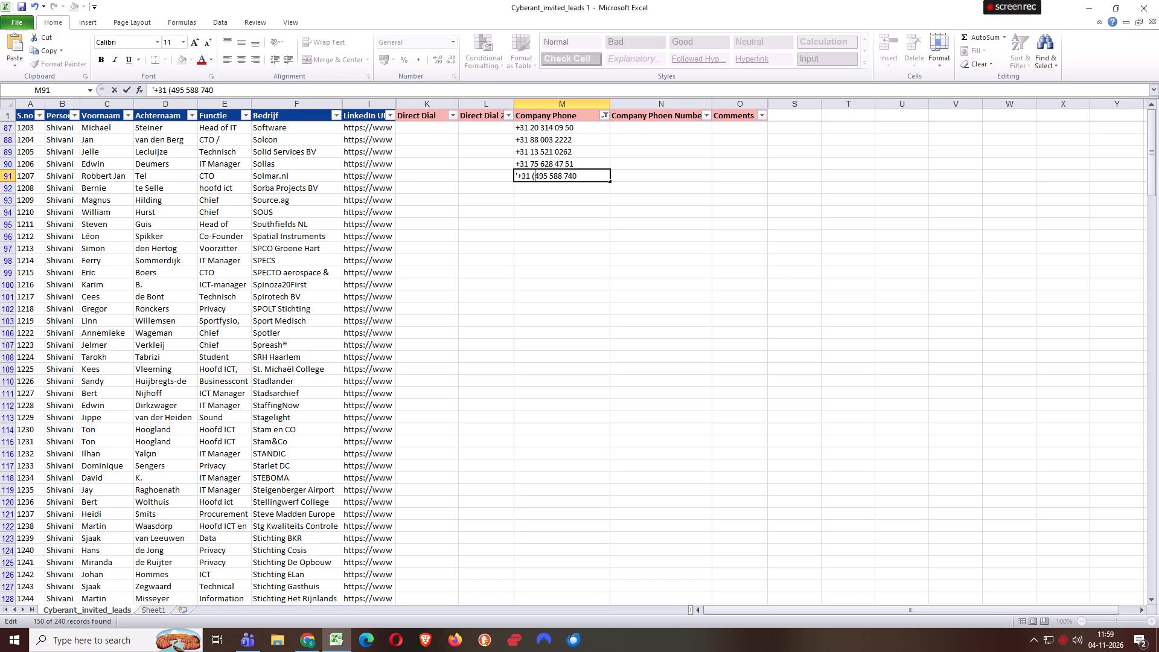
key(BackSpace)
key(space)
click(611, 214)
Copy the Sorba Projects BV company name from Excel and search Google for "Sorba Projects BV netherlands company phone number".
key(alt+Tab)
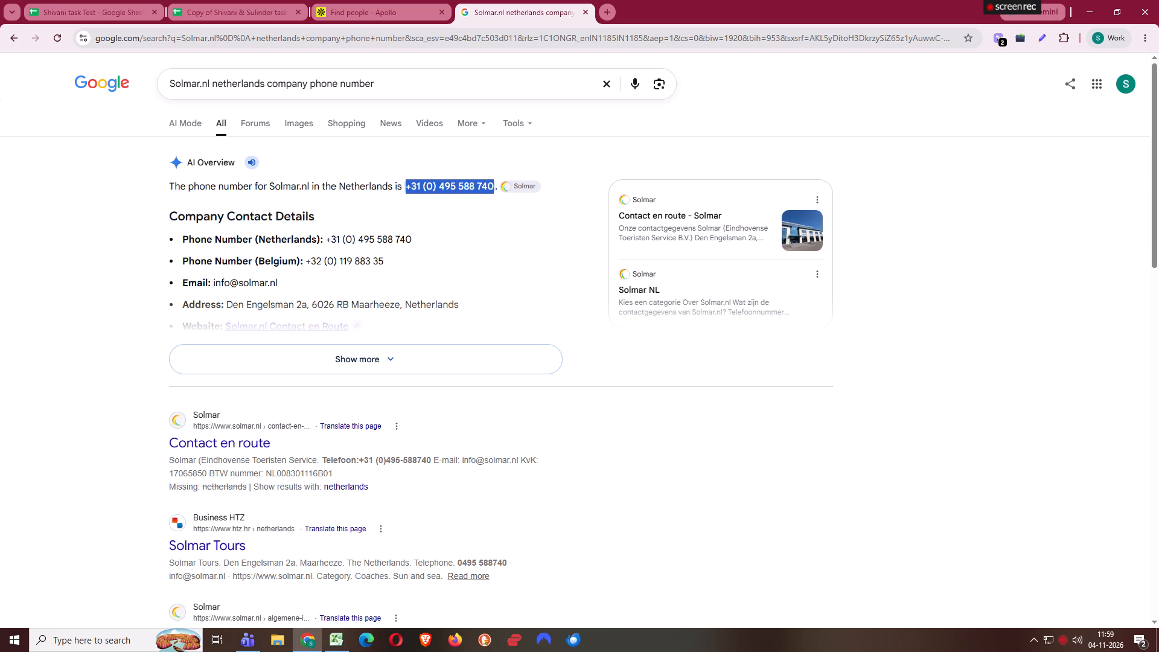
key(alt+Tab)
click(287, 188)
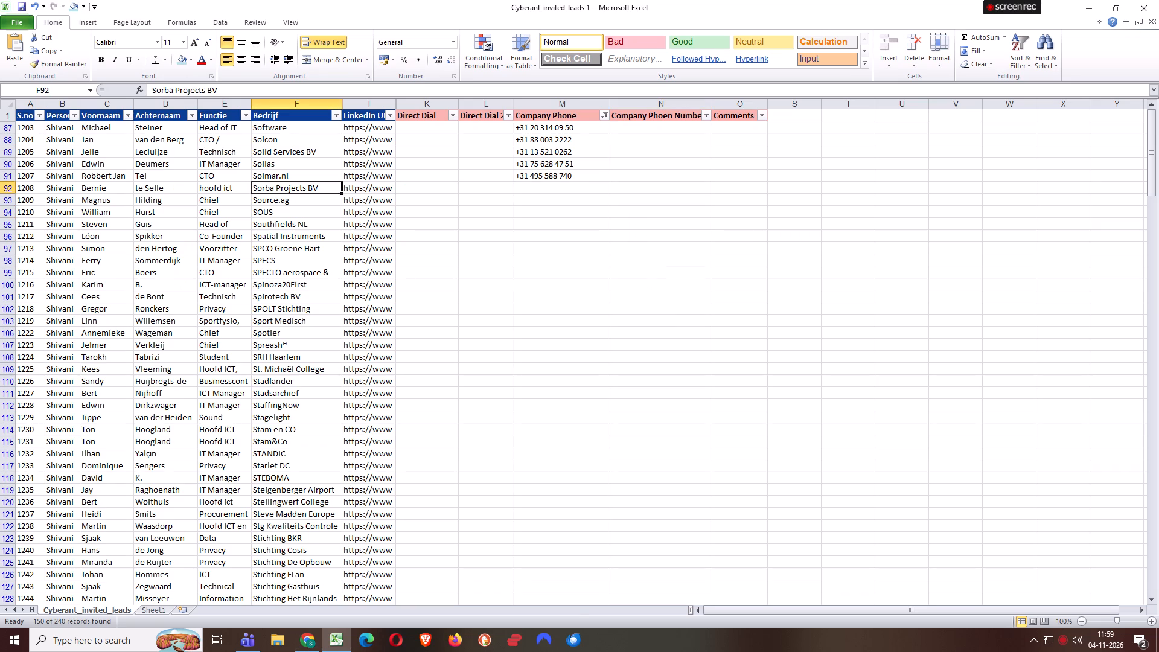
key(ctrl+c)
key(alt+Tab)
click(176, 90)
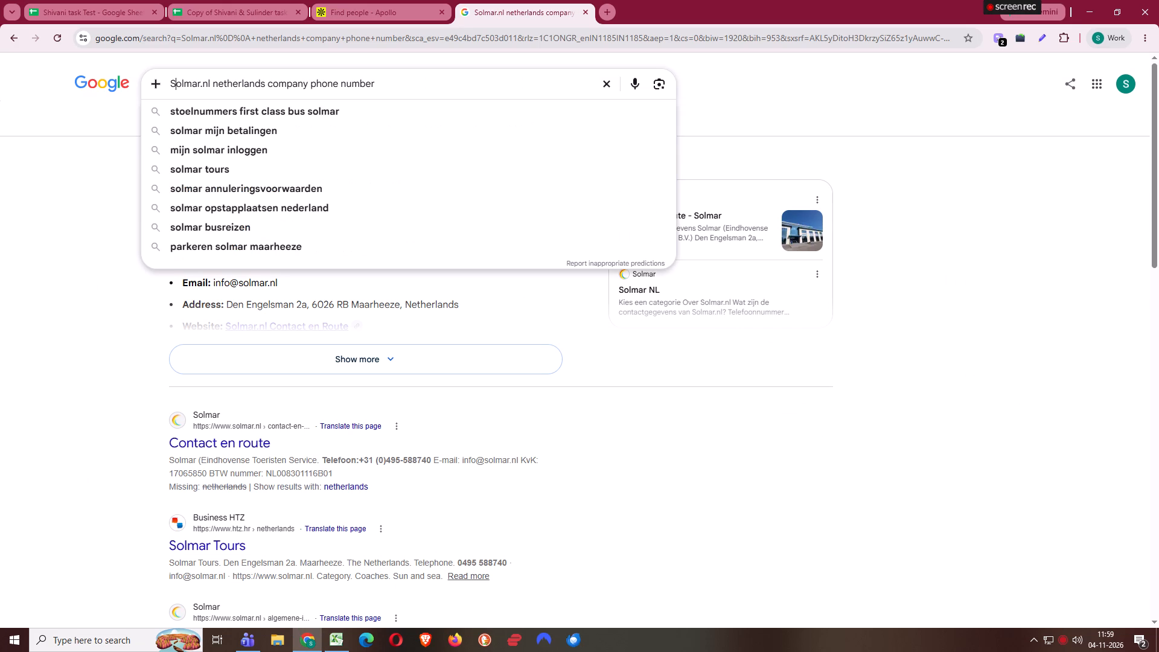
drag(211, 86, 42, 94)
key(ctrl+v)
key(Return)
Reapply the Company Phone column filter in Excel so that only rows without a number are listed.
key(alt+Tab)
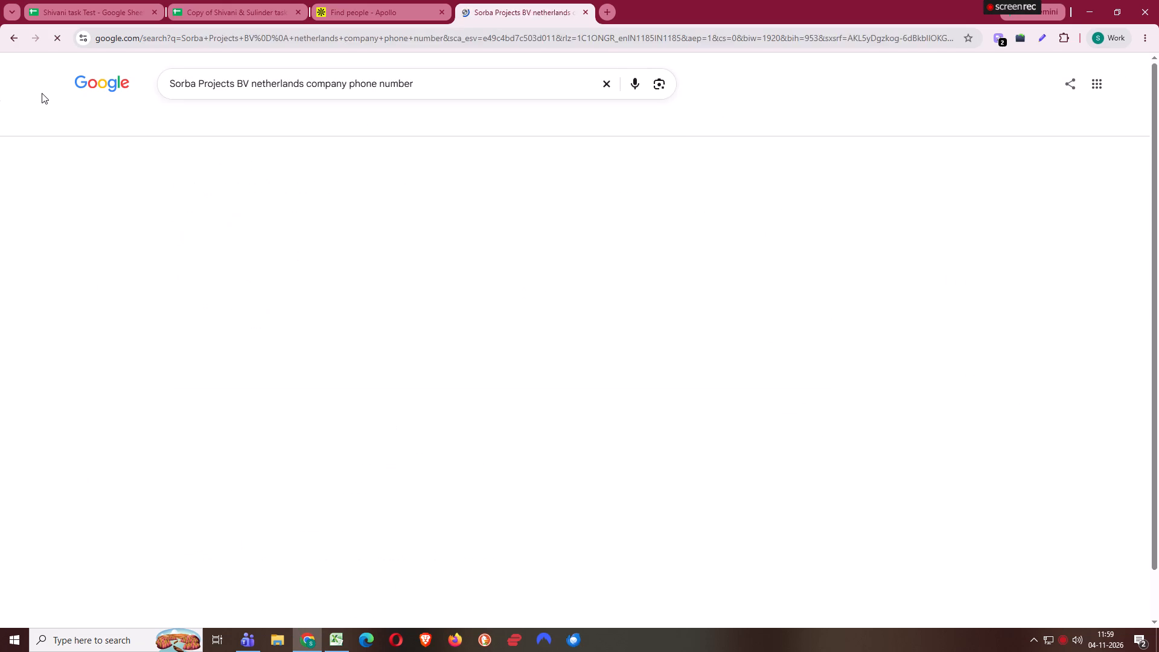
click(603, 113)
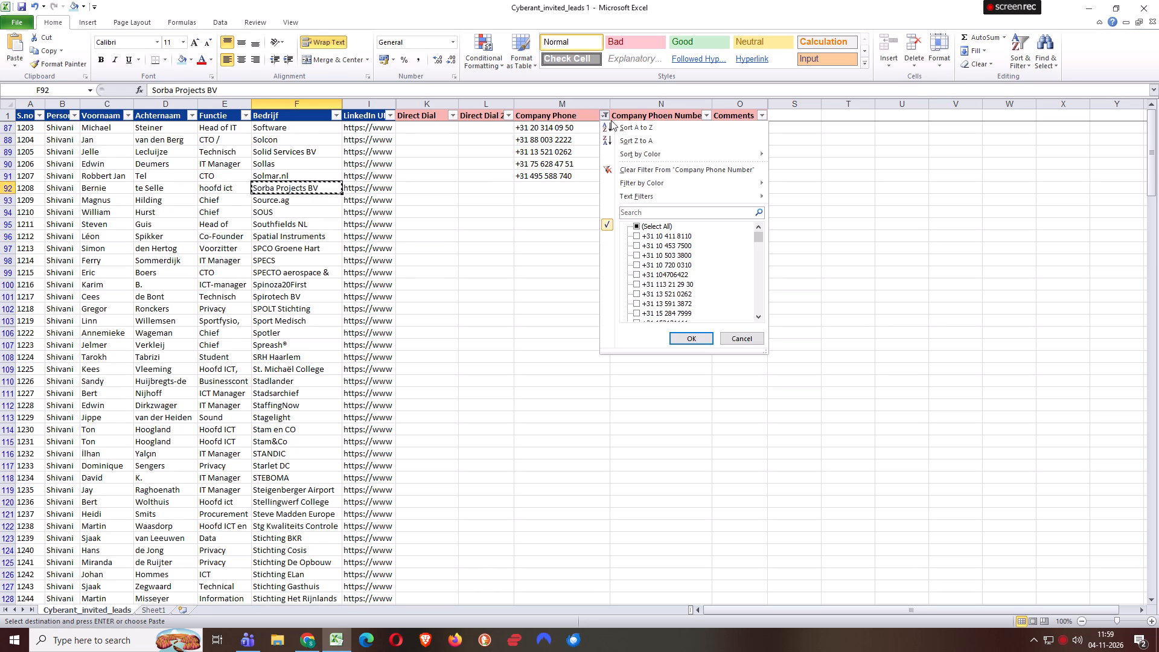
click(703, 343)
Copy the alternative Sorba Projects BV phone number without "(0)" from the AI Overview into its Company Phone cell in Excel as text.
key(alt+Tab)
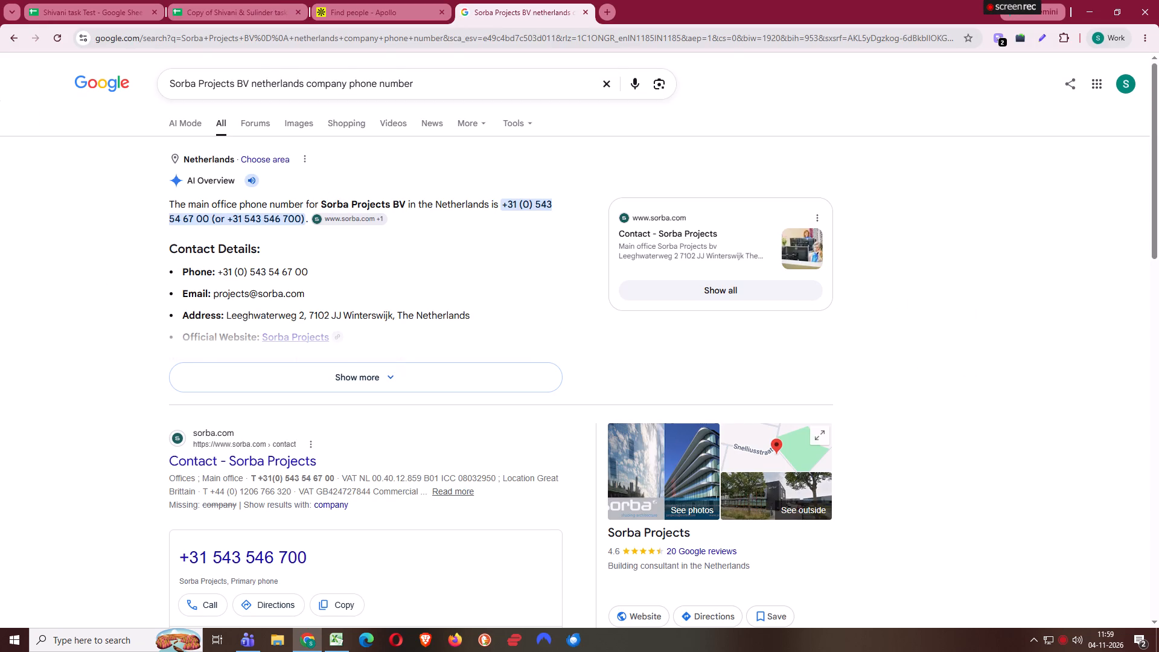
alt+click(235, 217)
drag(228, 218, 269, 218)
drag(269, 218, 301, 221)
key(ctrl+c)
key(ctrl+c)
key(ctrl+c)
key(ctrl+c)
key(ctrl+c)
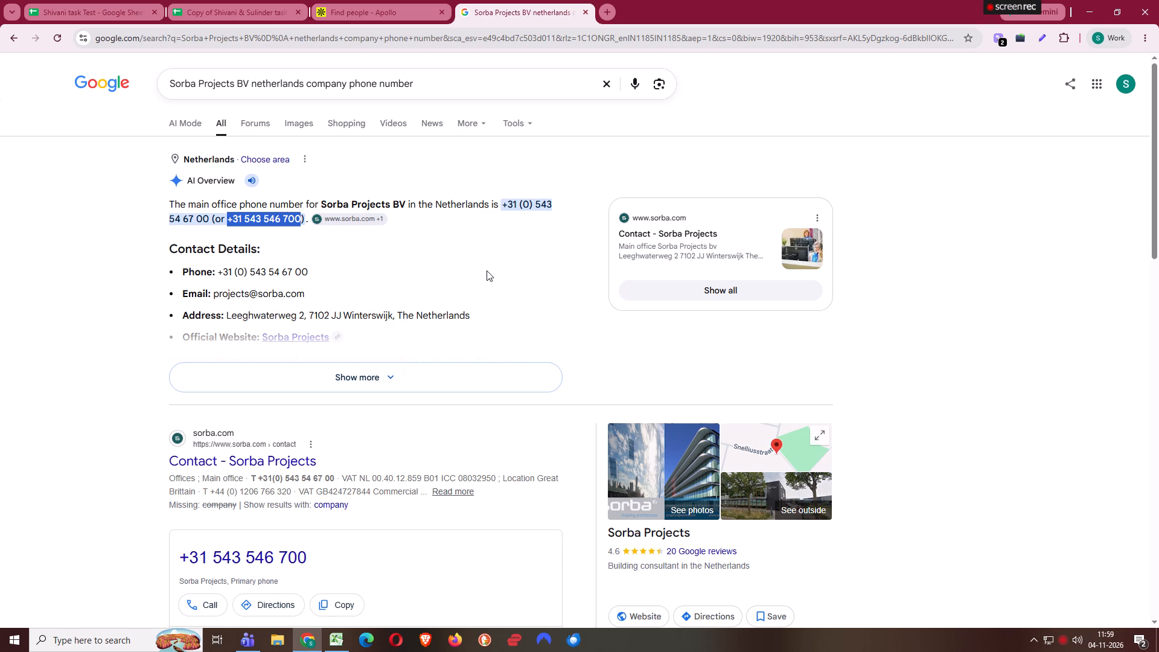
key(alt+Tab)
click(567, 128)
key(apostrophe)
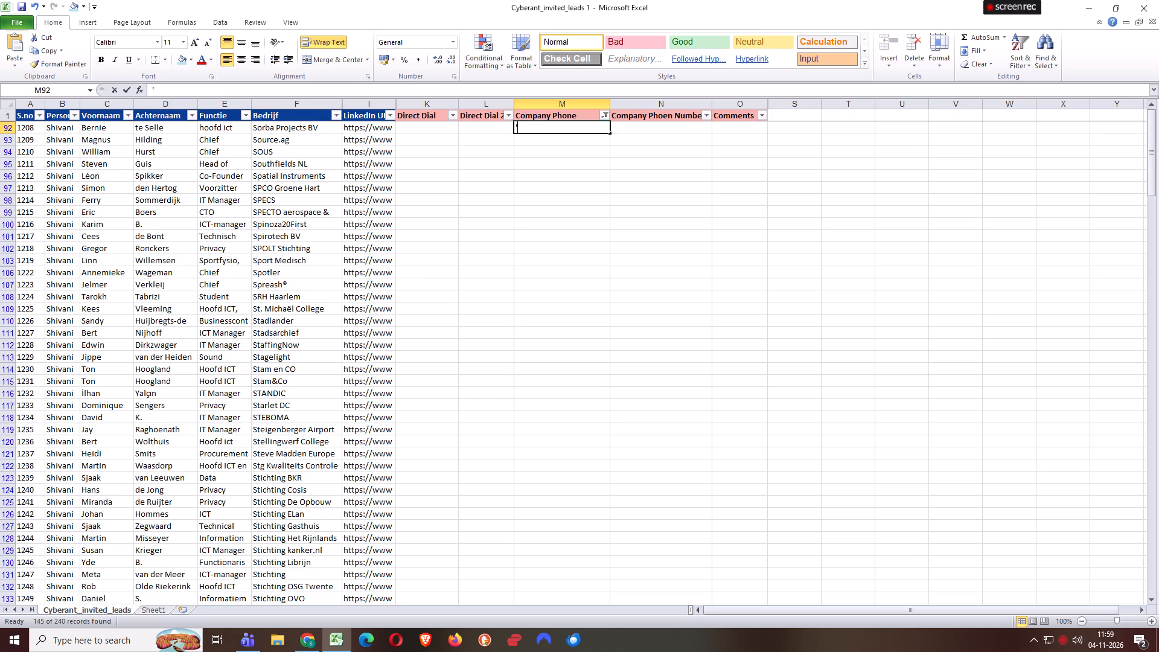
key(ctrl+v)
Copy the Source.ag company name from Excel and switch to the Google results in Chrome.
click(281, 141)
key(ctrl+c)
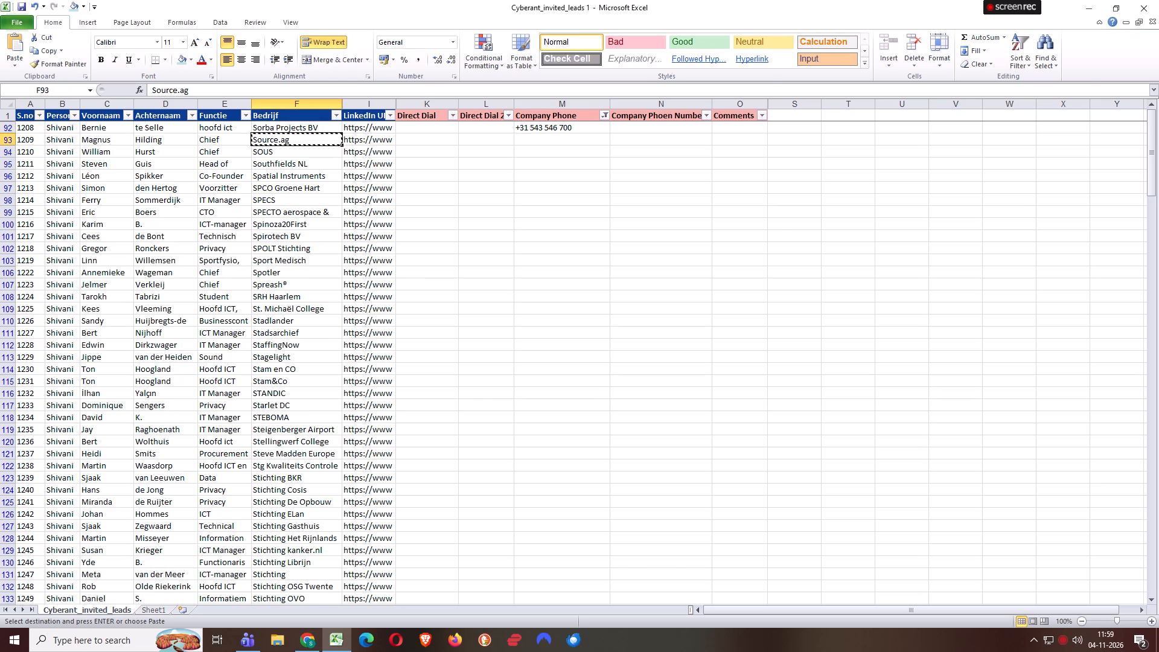
key(alt+Tab)
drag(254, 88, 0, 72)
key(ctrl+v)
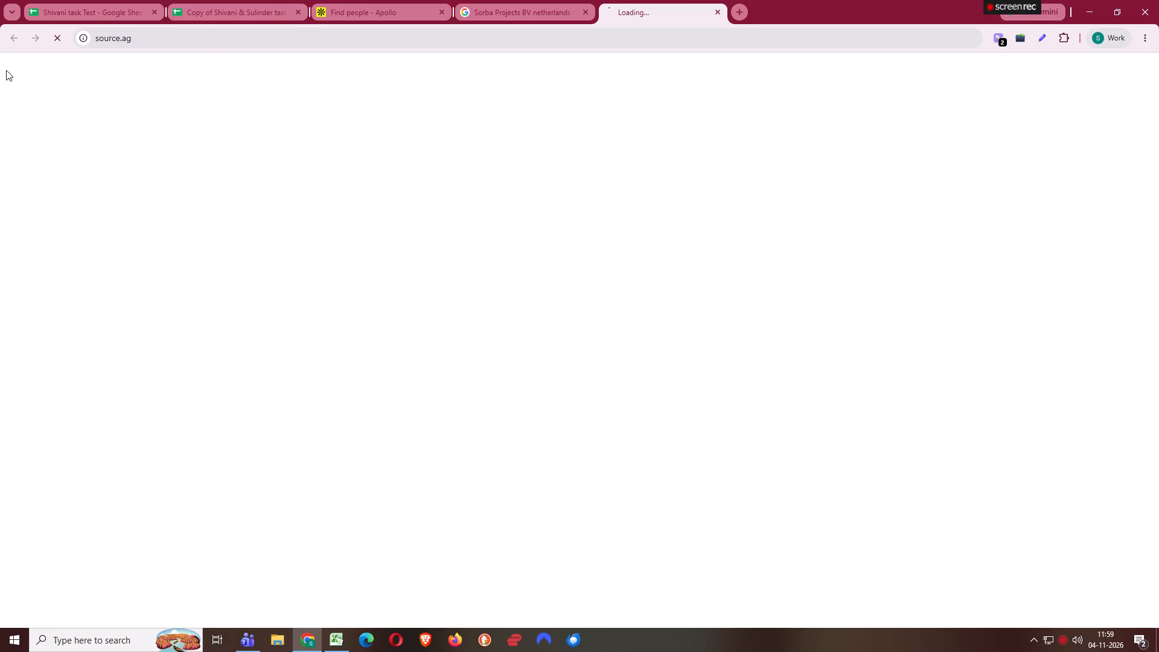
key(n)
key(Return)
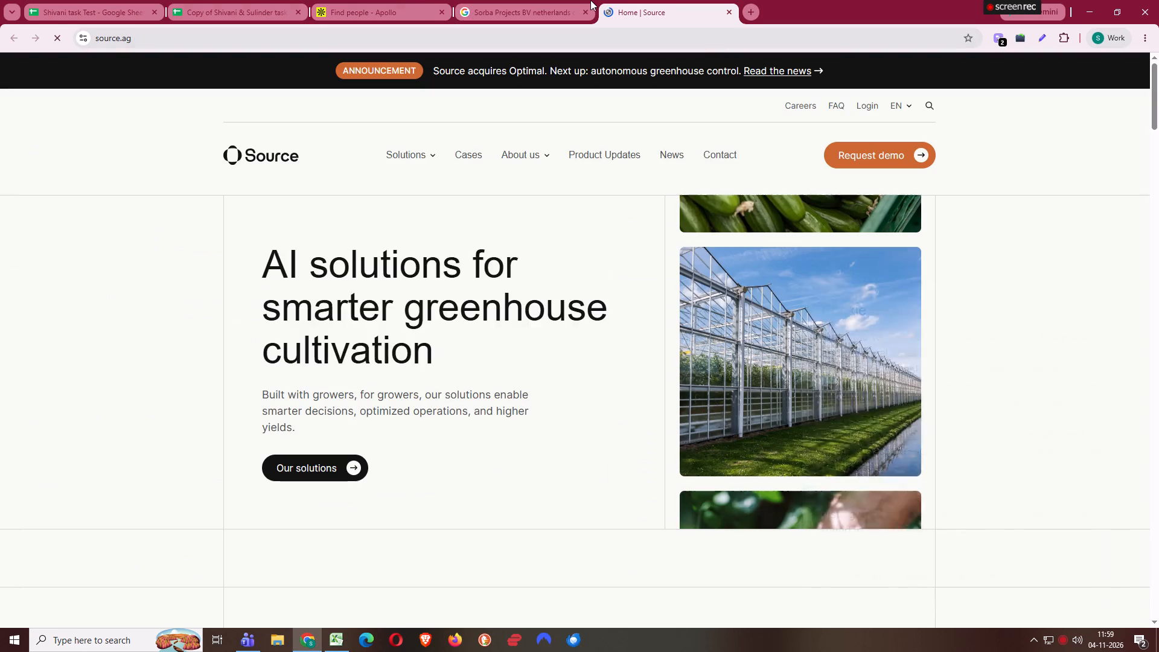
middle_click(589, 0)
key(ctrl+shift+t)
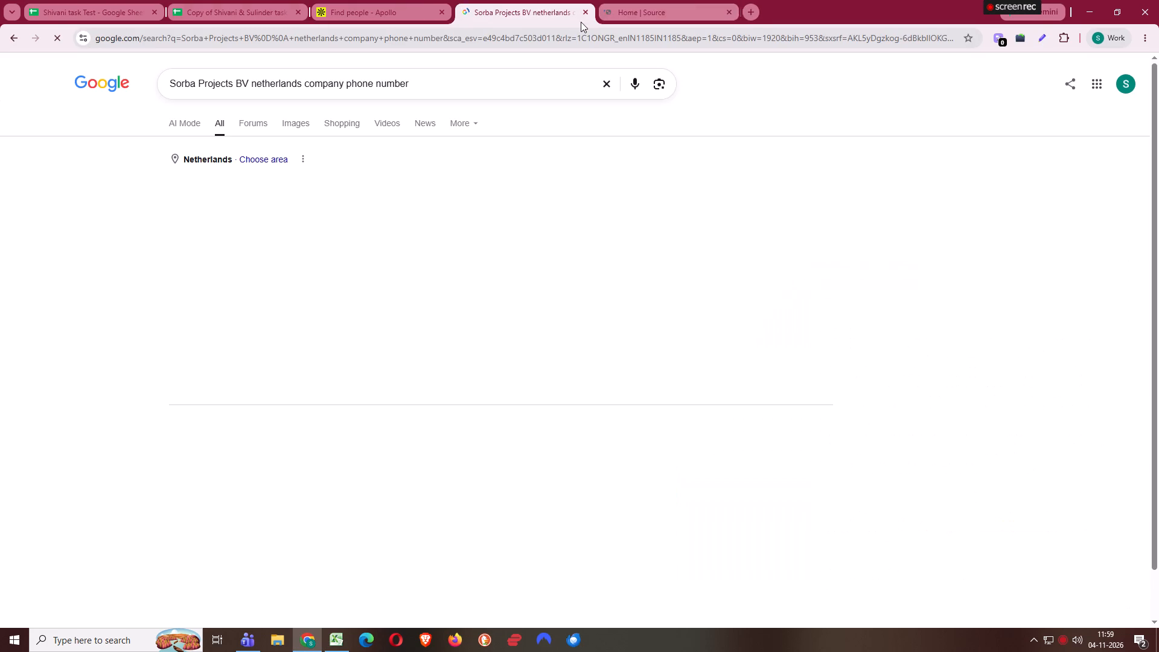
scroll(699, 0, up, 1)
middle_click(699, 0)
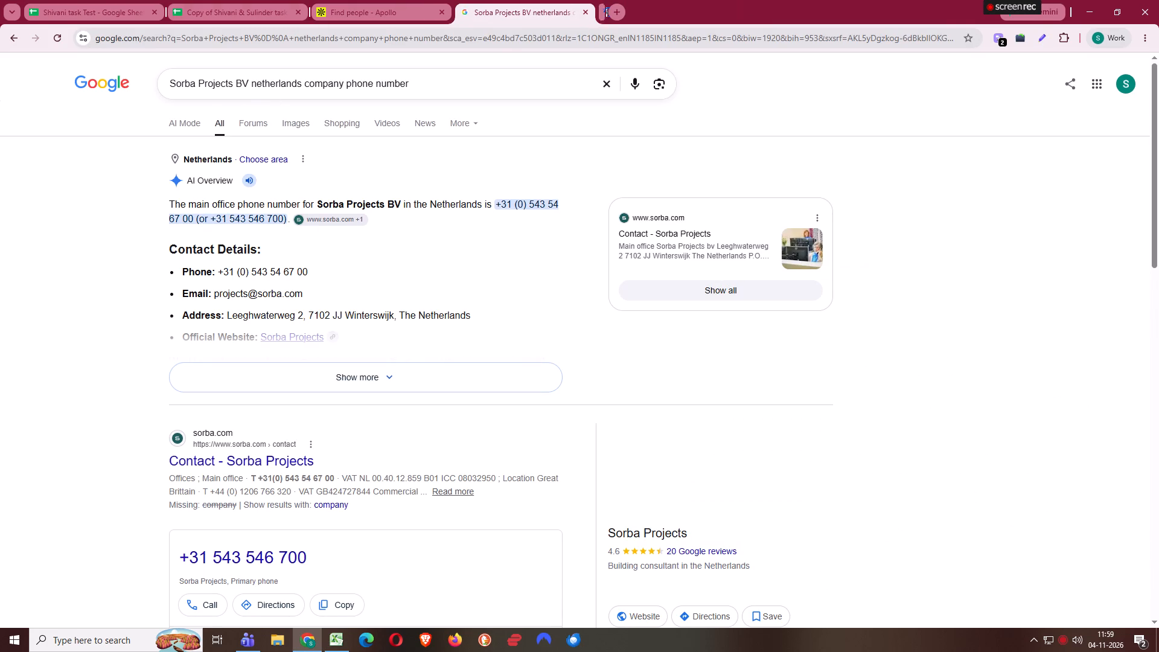
Search Google for "Source.ag netherlands company phone number" using the copied company name.
drag(252, 88, 39, 87)
key(ctrl+v)
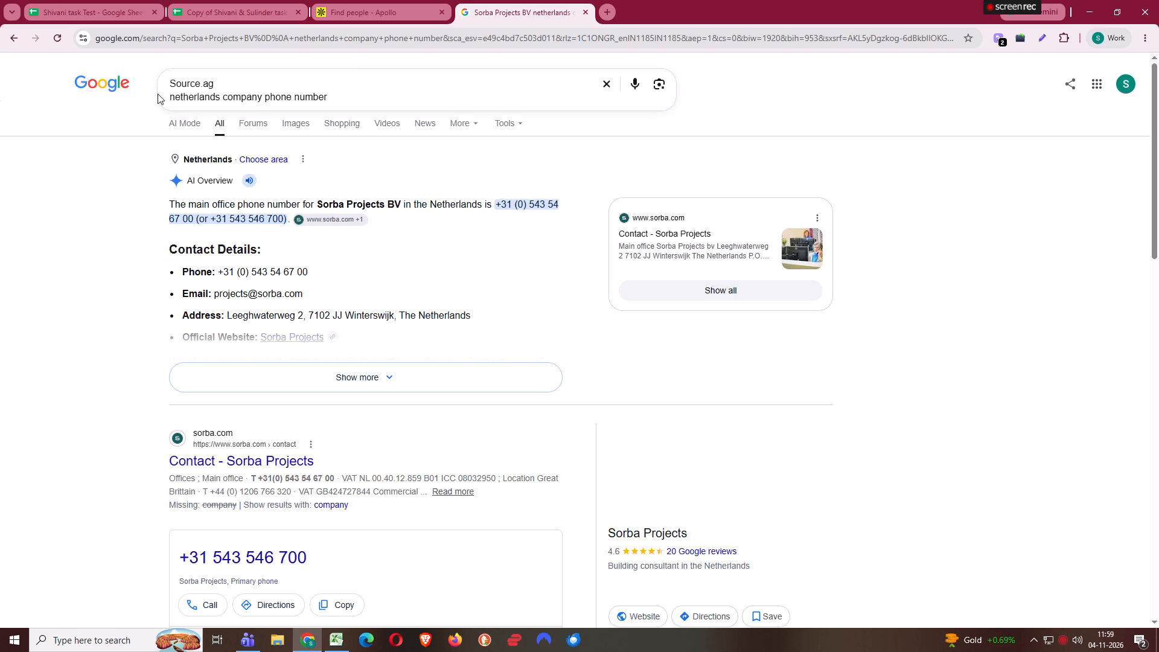
key(Return)
key(Return)
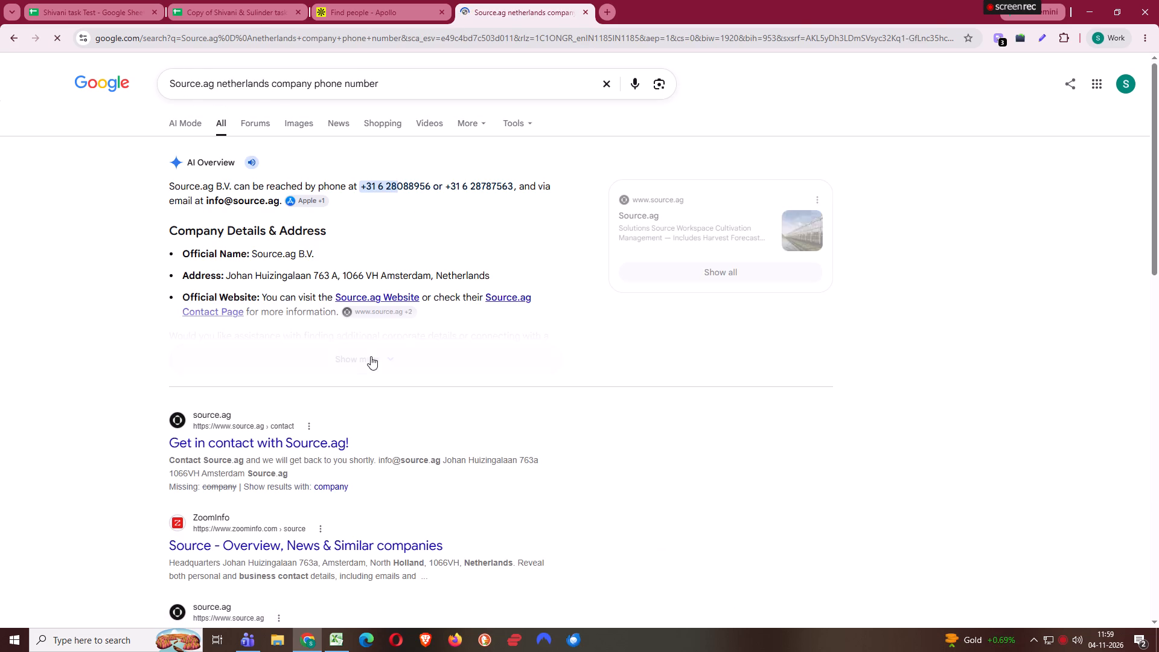
Copy the first Source.ag phone number from the AI Overview into the Source.ag row's Company Phone cell in Excel as text.
drag(362, 185, 403, 194)
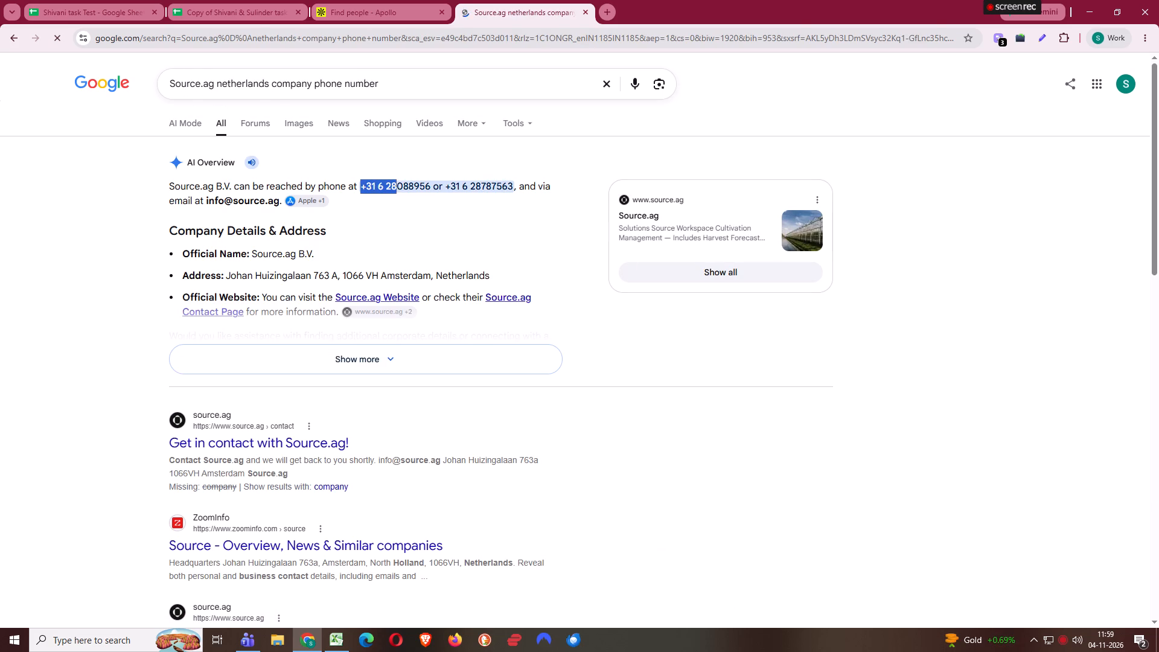
drag(403, 194, 430, 190)
key(ctrl+c)
key(ctrl+c)
key(ctrl+c)
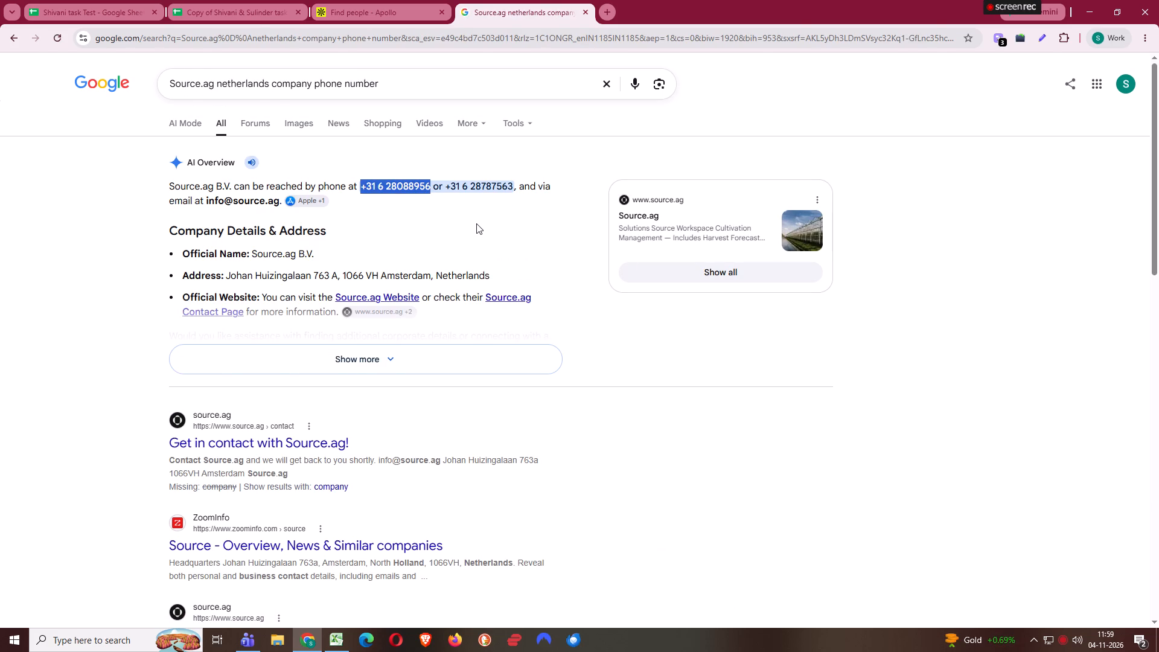
key(alt+Tab)
click(565, 139)
key(apostrophe)
key(ctrl+v)
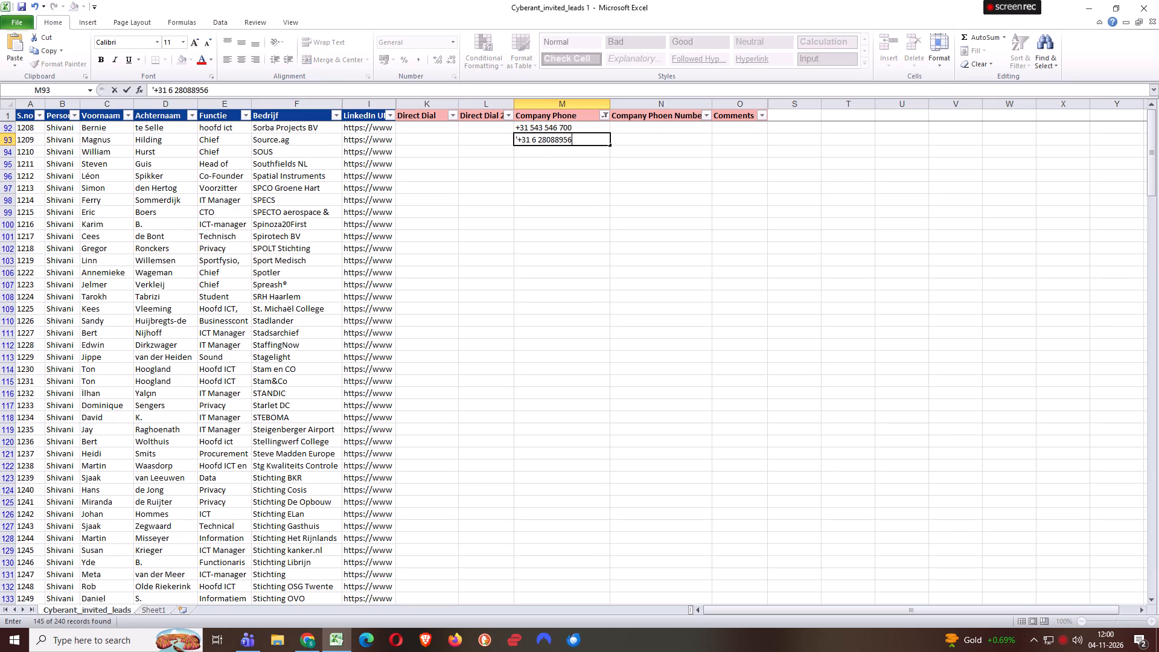
Copy the SOUS company name from Excel and search Google for "SOUS netherlands company phone number".
click(272, 155)
key(ctrl+c)
key(alt+Tab)
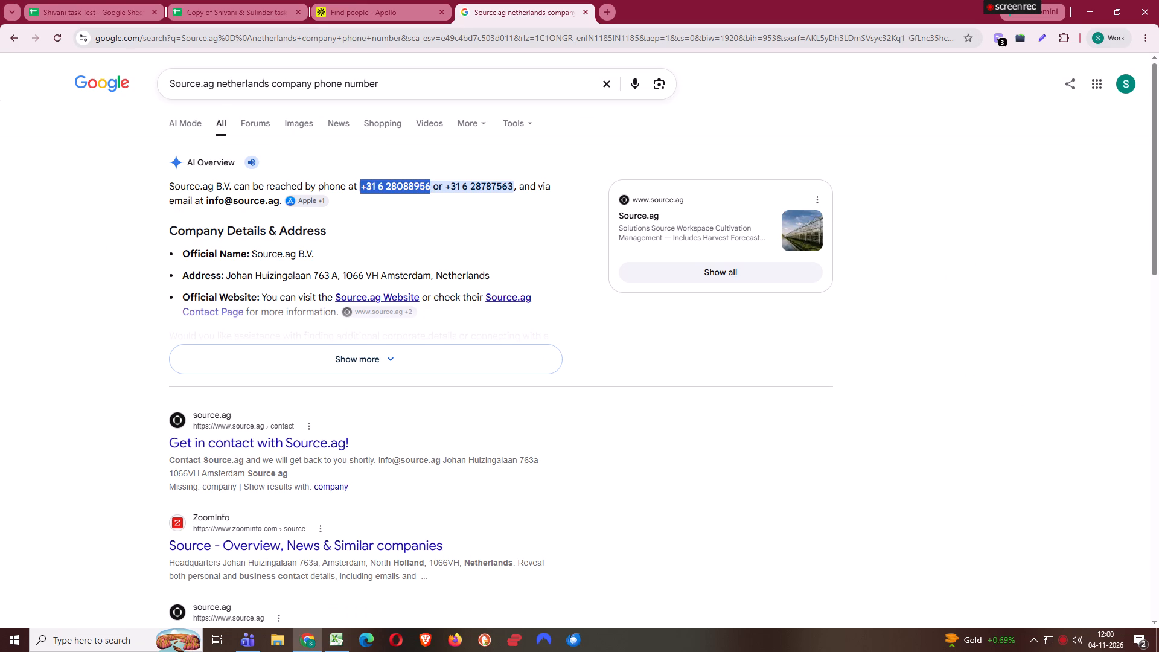
drag(211, 83, 126, 83)
key(ctrl+v)
key(Return)
Reapply the Company Phone column filter in Excel to hide the newly filled rows.
key(alt+Tab)
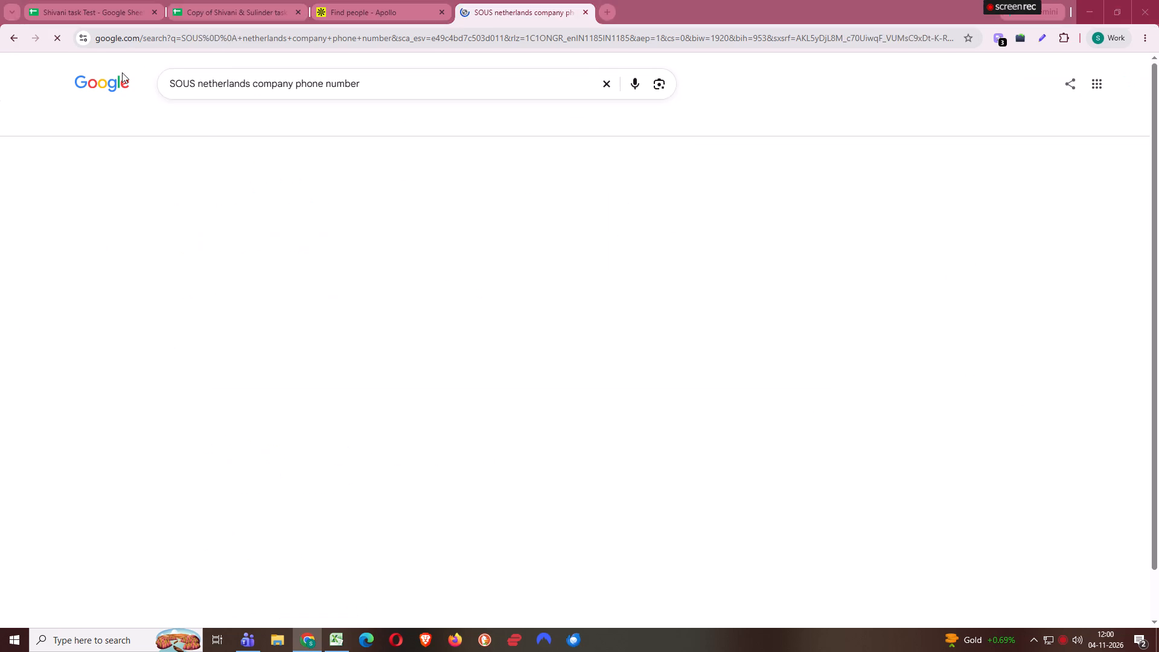
click(597, 116)
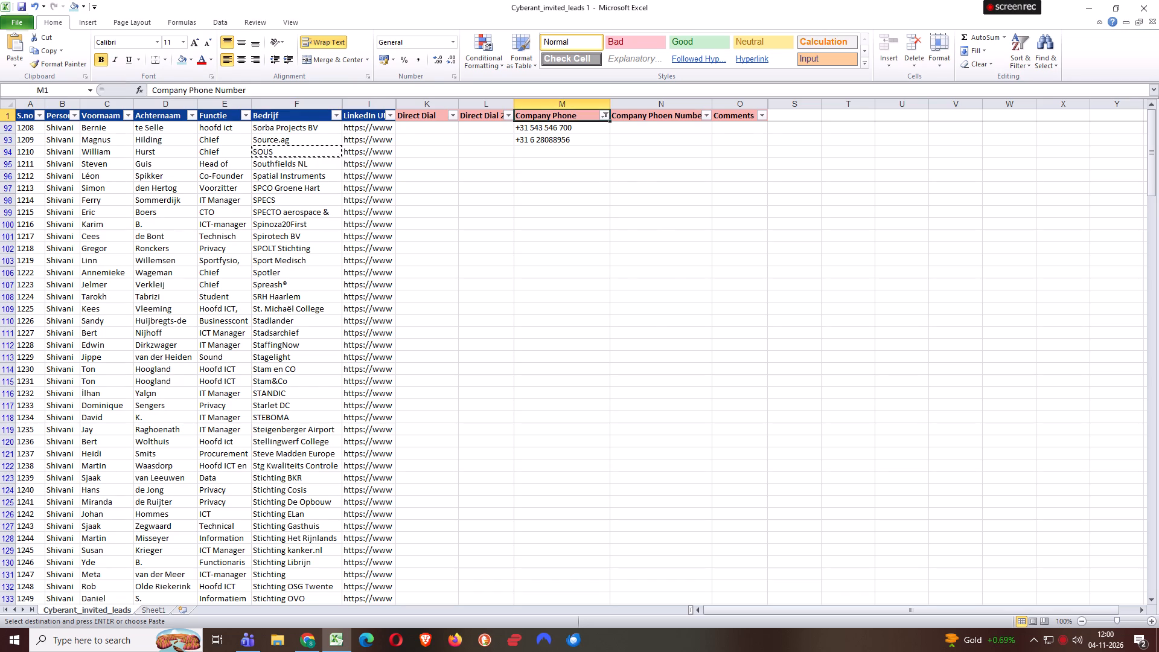
click(602, 117)
click(697, 333)
click(551, 310)
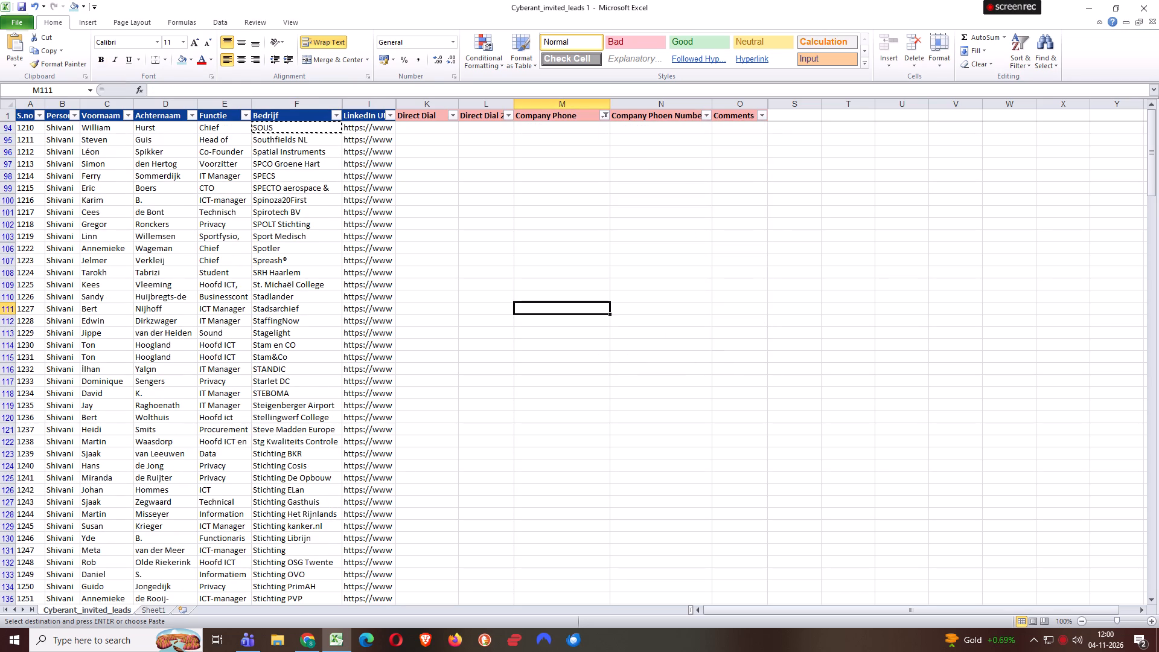
click(310, 103)
click(724, 266)
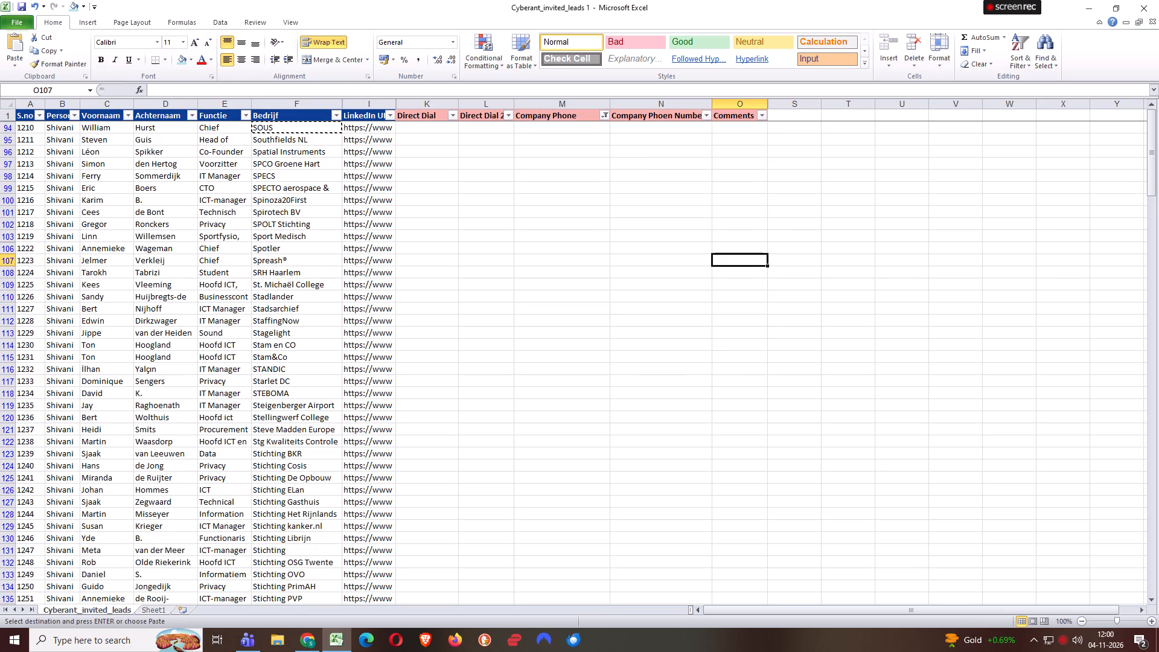
Save the Cyberant invited leads workbook.
key(ctrl+s)
key(ctrl+s)
key(ctrl+s)
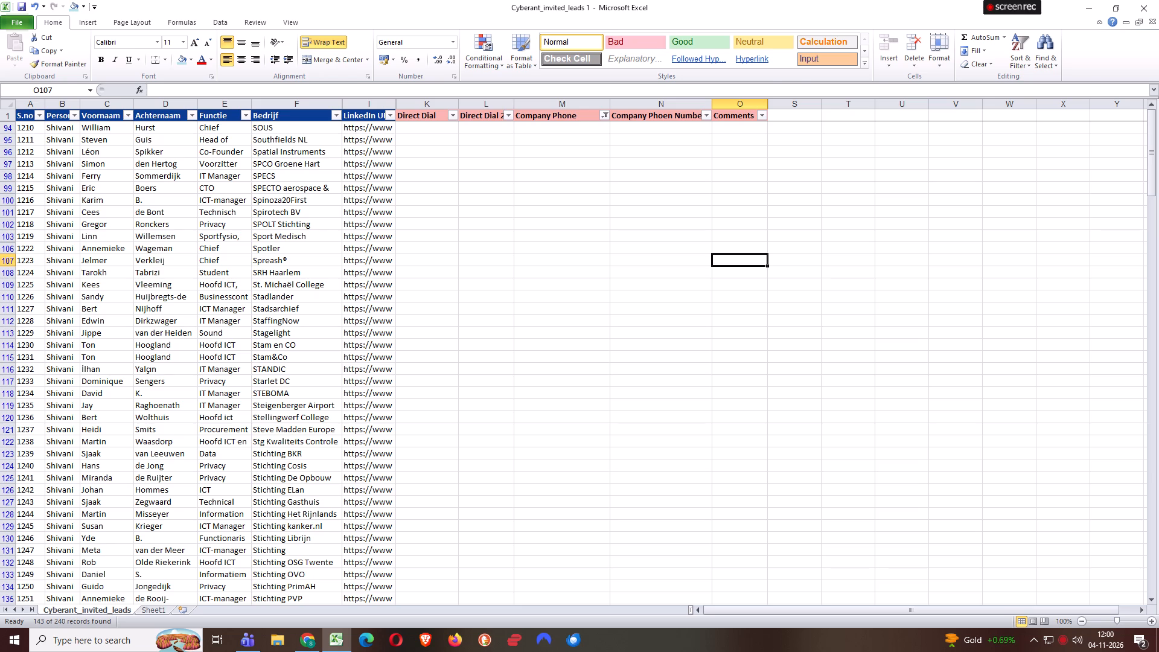
Copy the Sous Fresh phone number from the Google results into the SOUS row's Company Phone cell as text, prefixed with "+31".
key(alt+Tab)
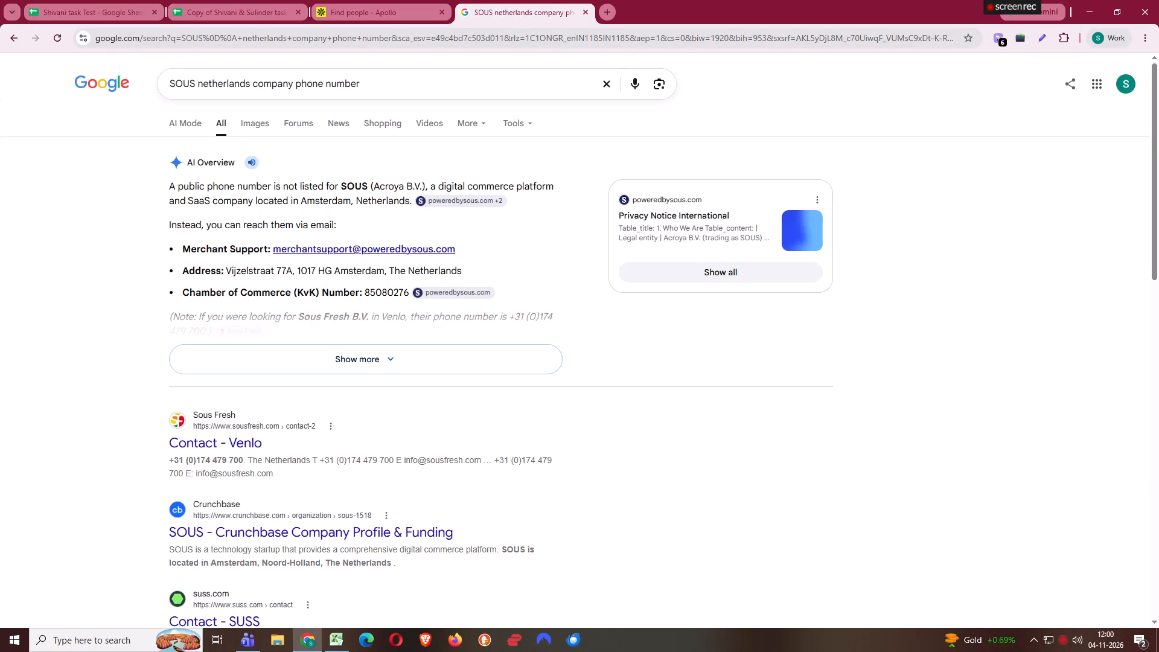
drag(197, 454, 208, 456)
drag(208, 456, 243, 459)
key(ctrl+c)
key(ctrl+c)
key(ctrl+c)
key(ctrl+c)
key(alt+Tab)
click(536, 125)
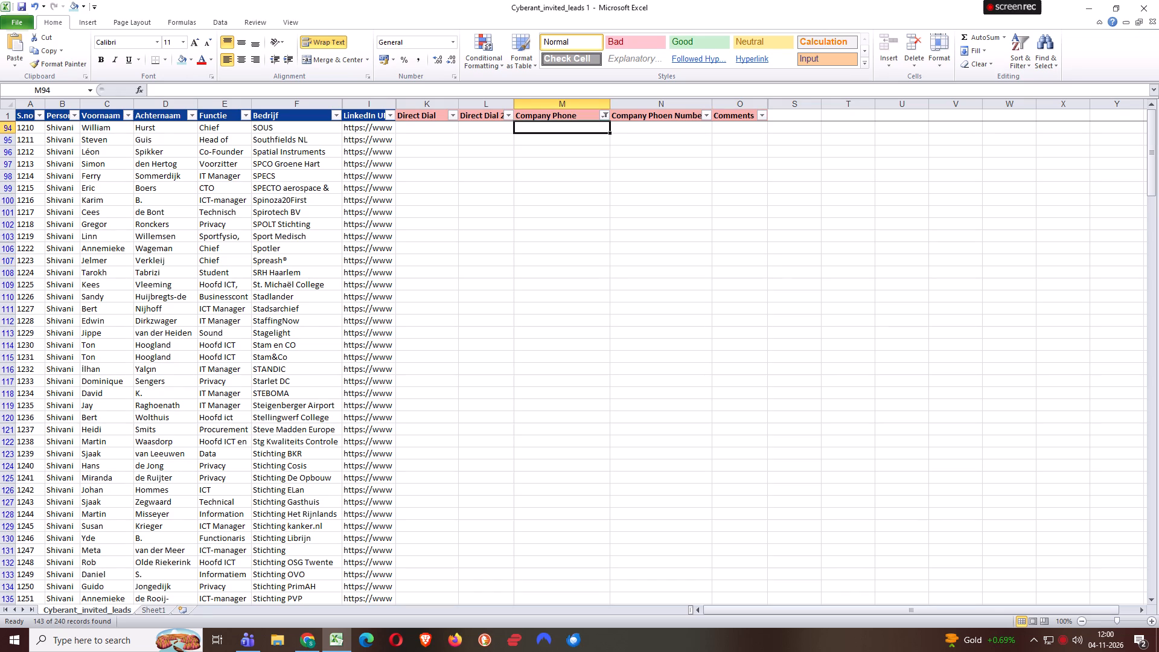
key(apostrophe)
text(+31)
key(space)
key(ctrl+v)
drag(520, 200, 522, 194)
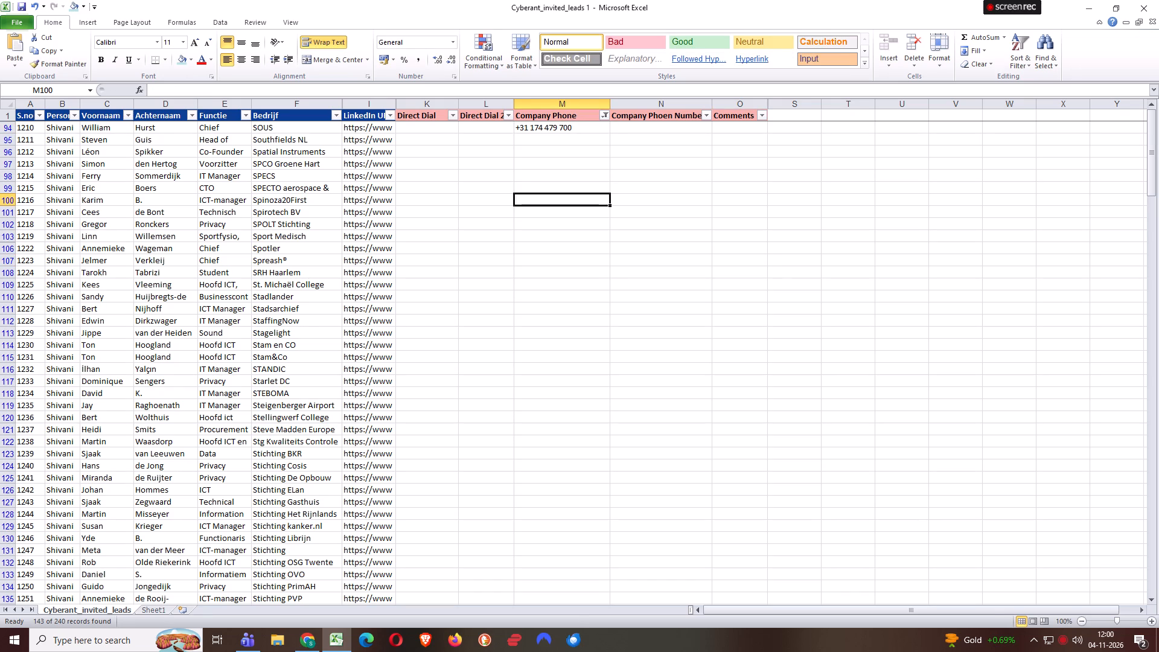
Copy the Southfields NL company name from Excel and search Google for "Southfields NL netherlands company phone number".
click(255, 139)
key(ctrl+c)
key(alt+Tab)
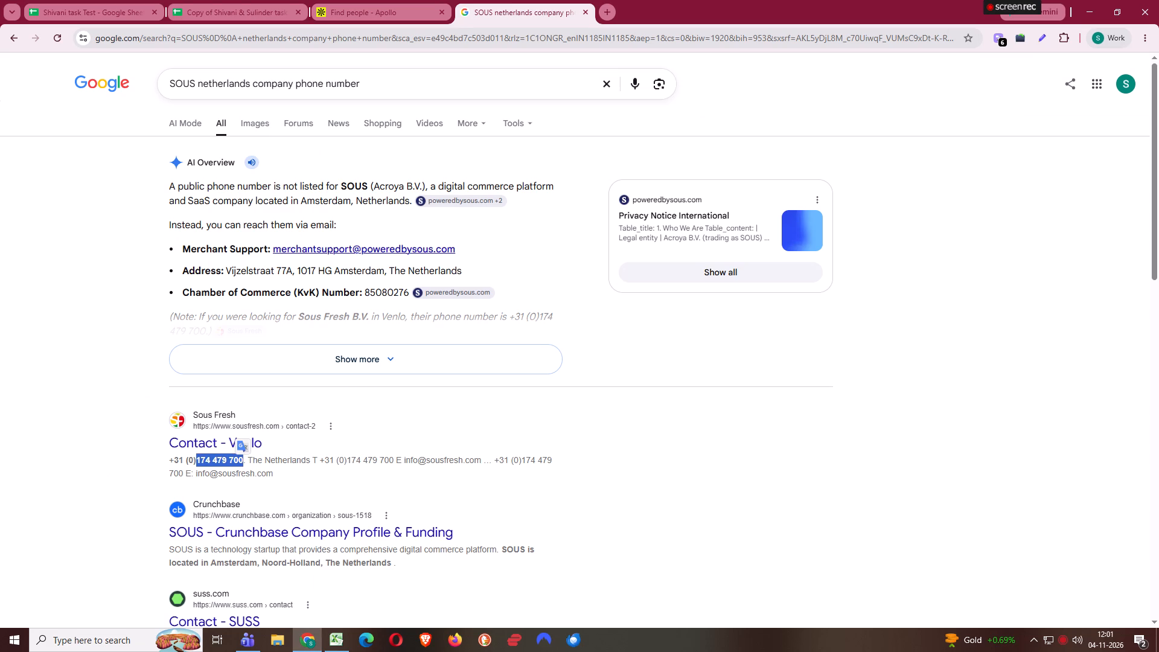
drag(192, 83, 98, 83)
double_click(177, 90)
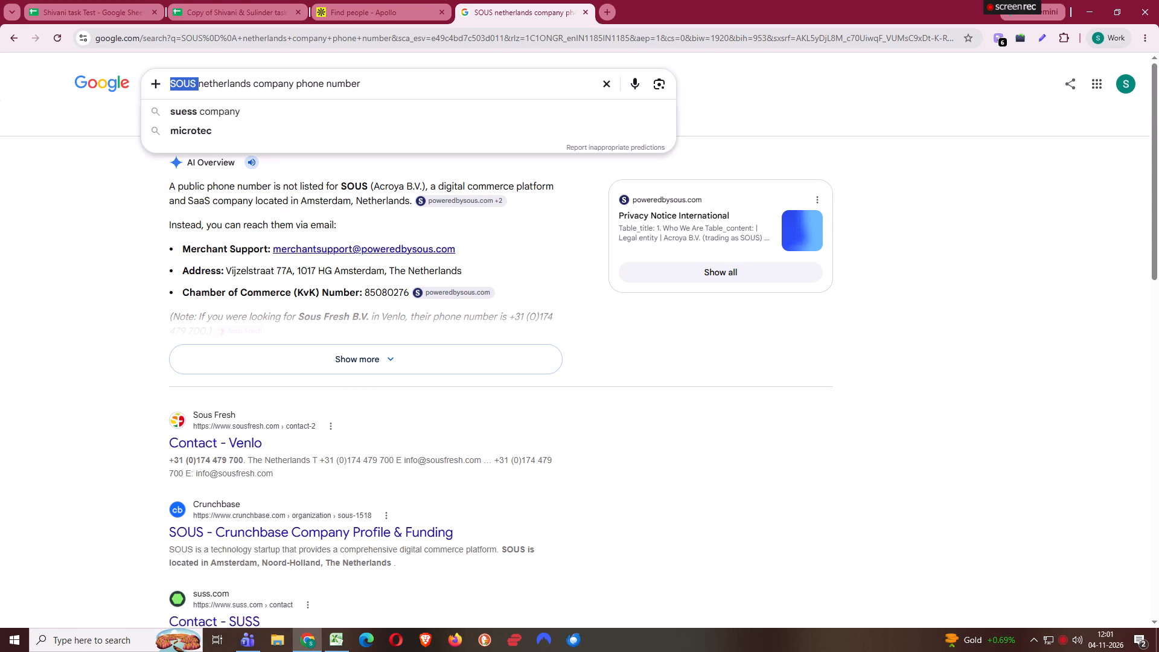
key(ctrl+v)
key(Return)
key(Return)
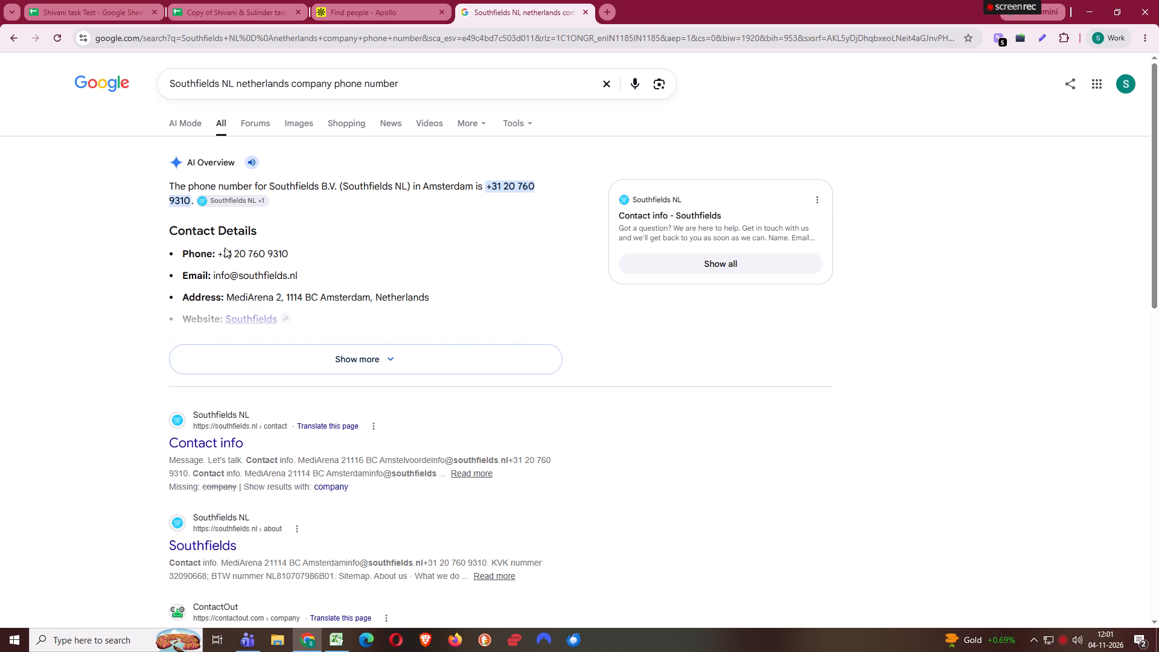
Copy the Southfields phone number from the Google results into the Southfields NL row's Company Phone cell as text.
drag(219, 253, 330, 254)
key(ctrl+c)
key(ctrl+c)
key(ctrl+c)
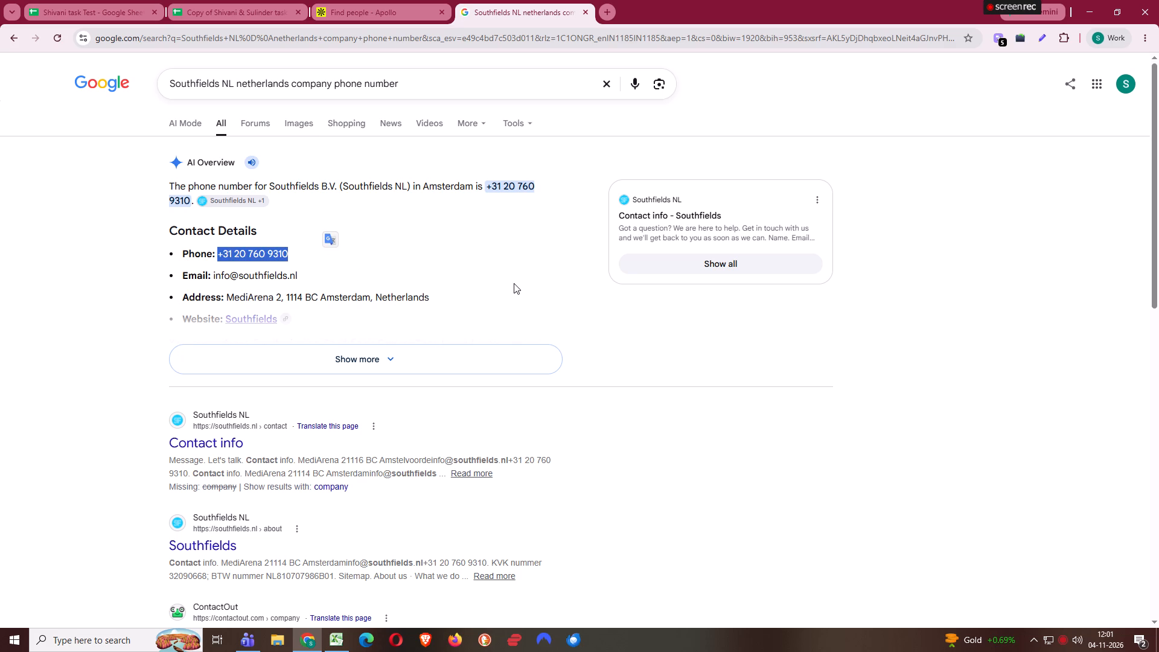
key(ctrl+c)
key(ctrl+c)
key(alt+Tab)
click(569, 144)
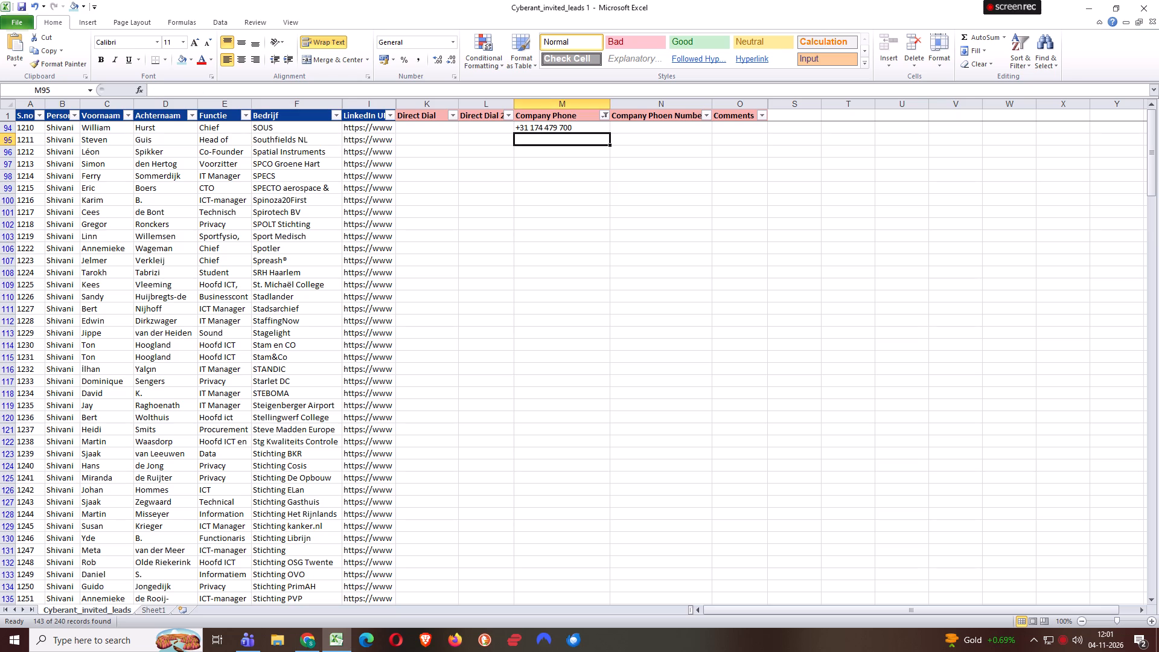
key(apostrophe)
key(ctrl+v)
click(310, 142)
click(303, 159)
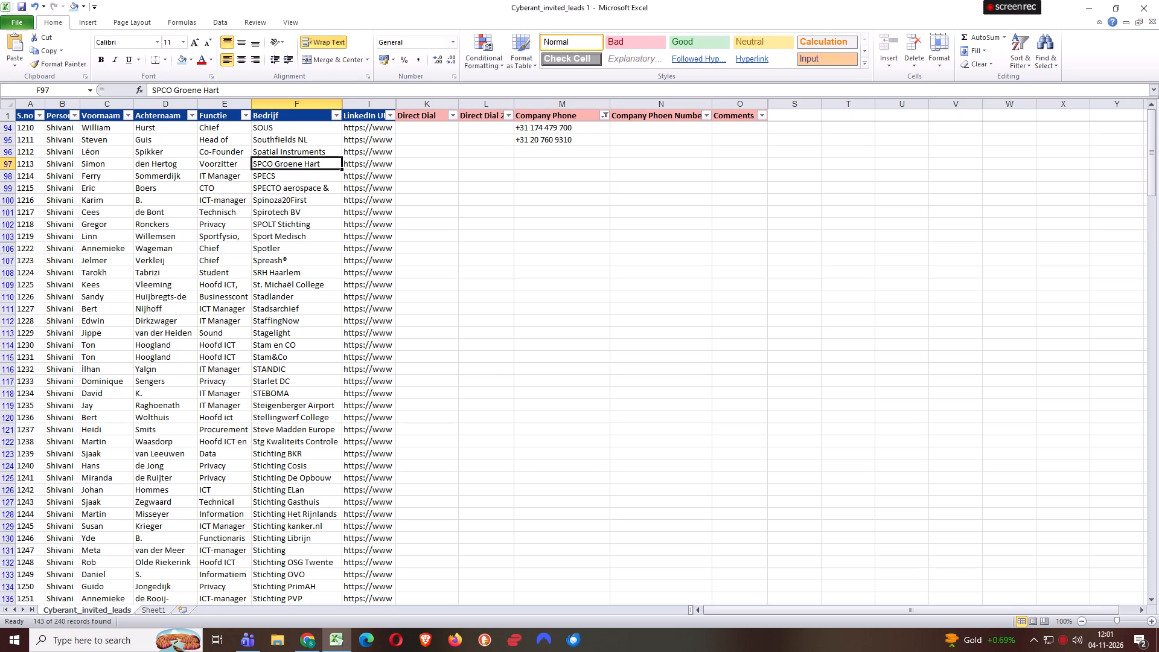
Reapply the sheet's filtering from the Bedrijf column's filter to hide the newly filled rows.
click(335, 120)
click(424, 337)
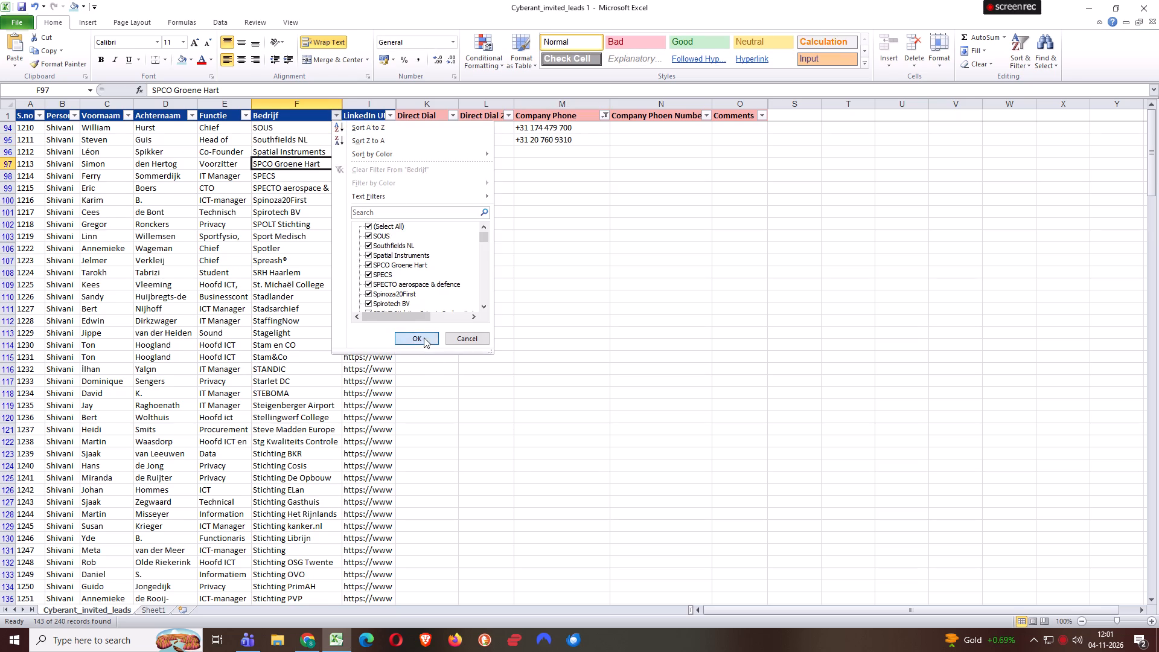
click(304, 109)
click(626, 287)
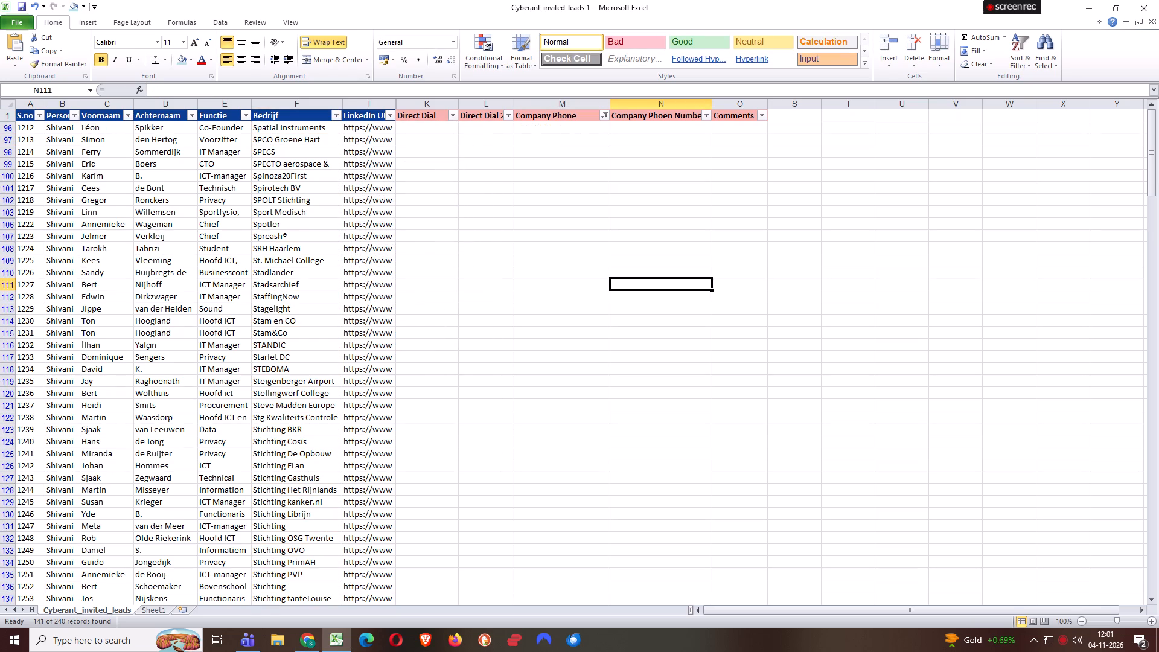
Copy the Spatial Instruments company name from Excel and search Google for "Spatial Instruments netherlands company phone number".
click(295, 121)
click(293, 131)
key(ctrl+c)
key(alt+Tab)
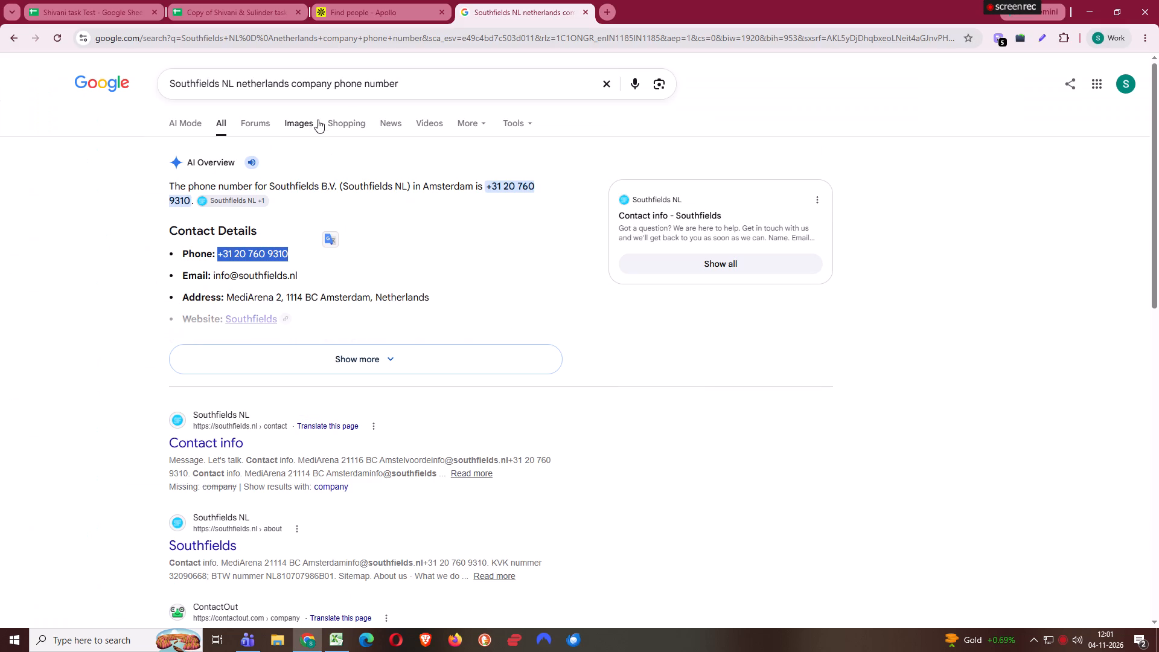
drag(233, 88, 84, 84)
key(ctrl+v)
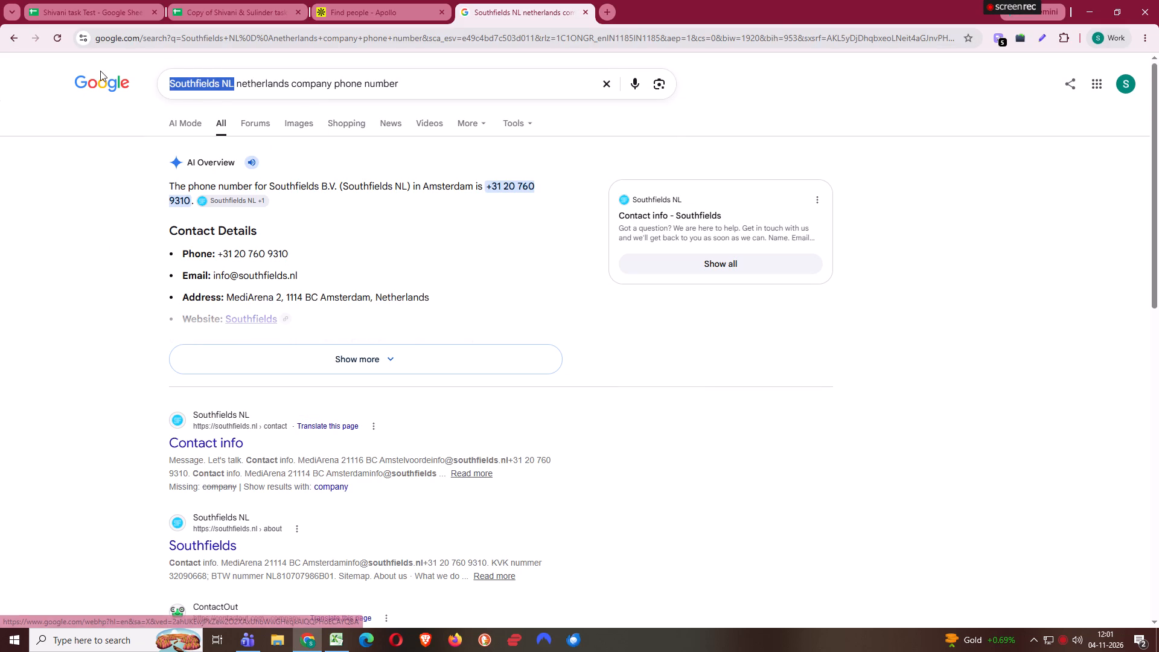
key(Return)
key(Return)
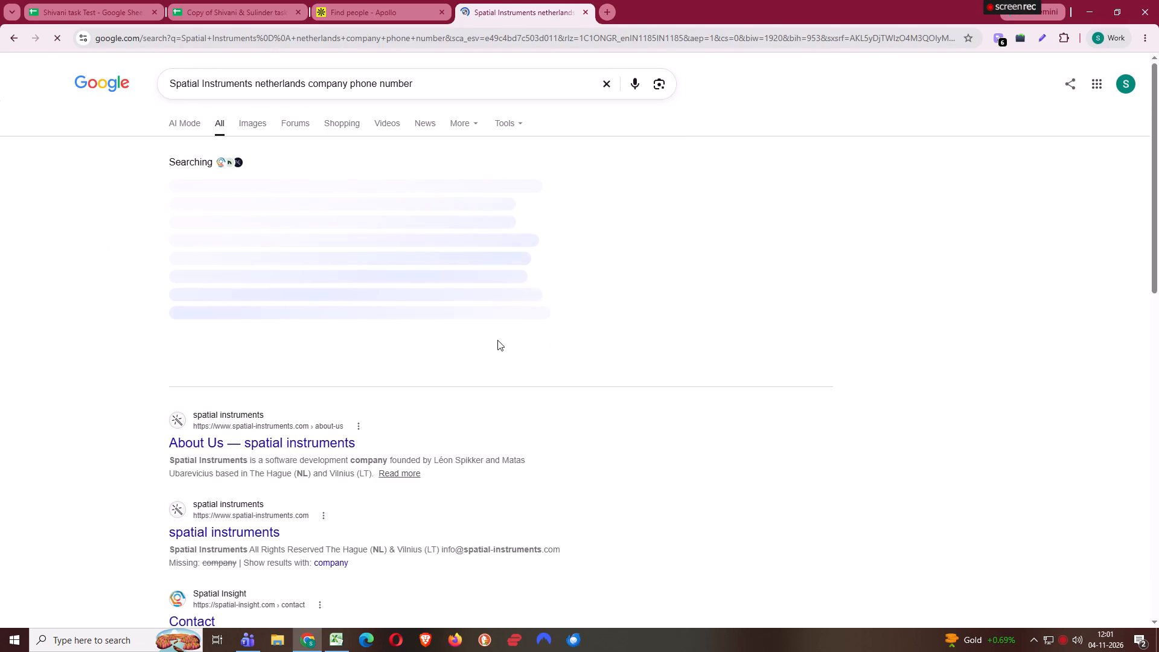
Enter NA in the Spatial Instruments row's Company Phone cell in Excel.
key(alt+Tab)
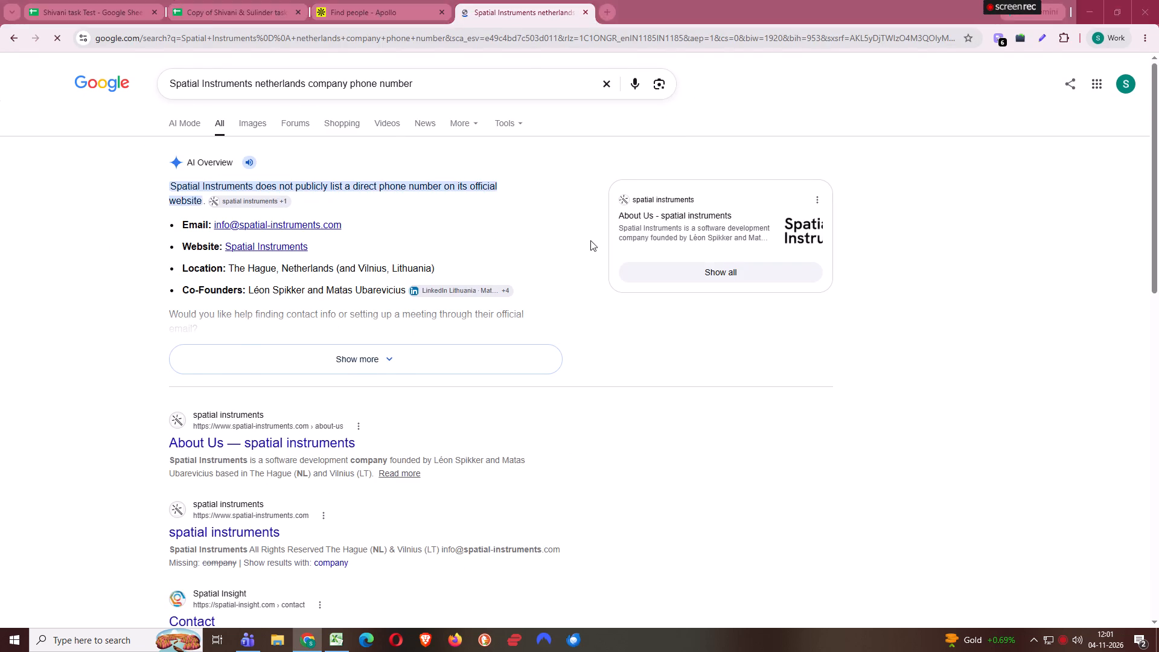
click(587, 127)
key(n)
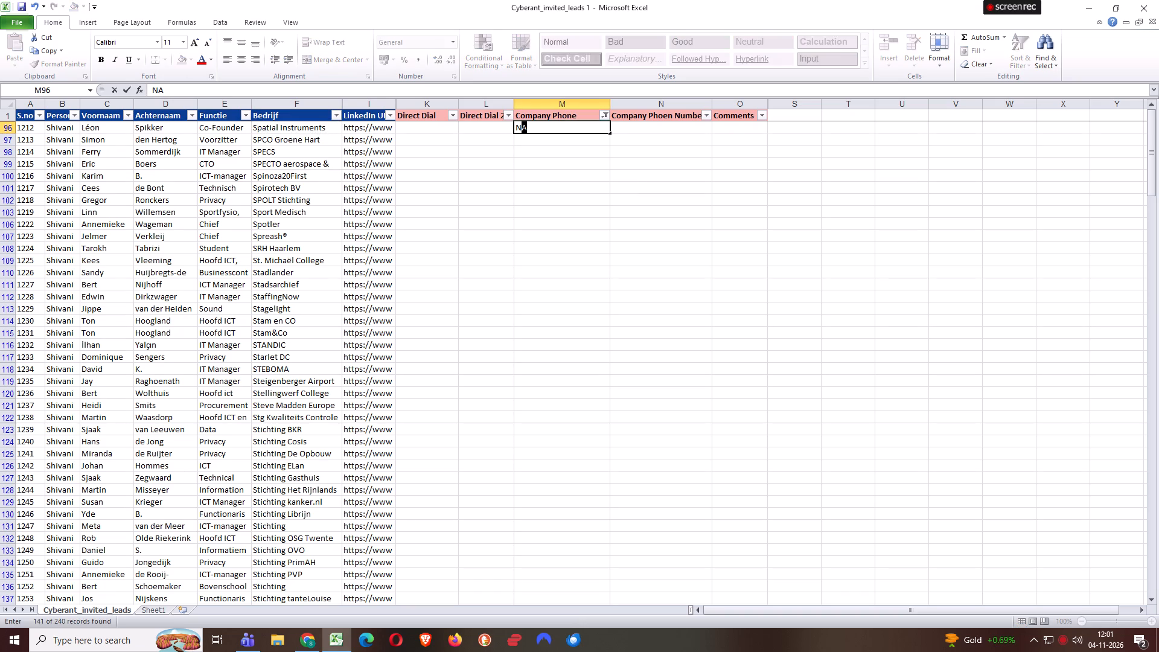
Copy the SPCO Groene Hart company name from Excel and search Google for its Netherlands company phone number.
click(281, 138)
key(ctrl+c)
key(alt+Tab)
drag(253, 84, 0, 82)
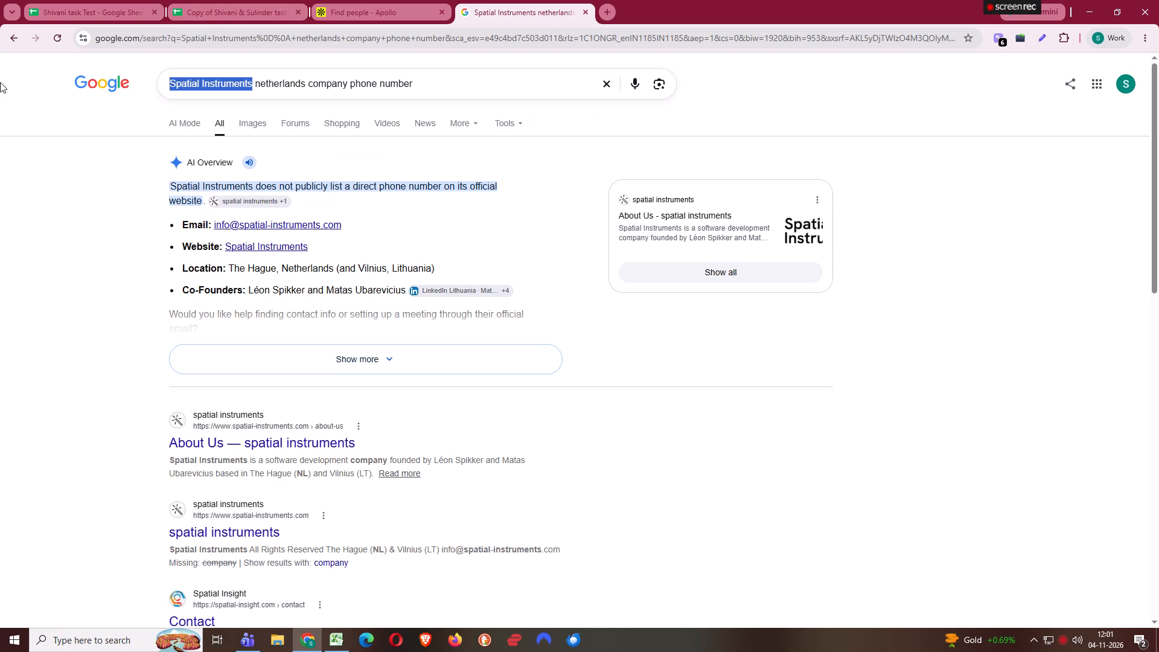
drag(0, 82, 0, 74)
key(ctrl+v)
key(apostrophe)
key(Return)
key(Return)
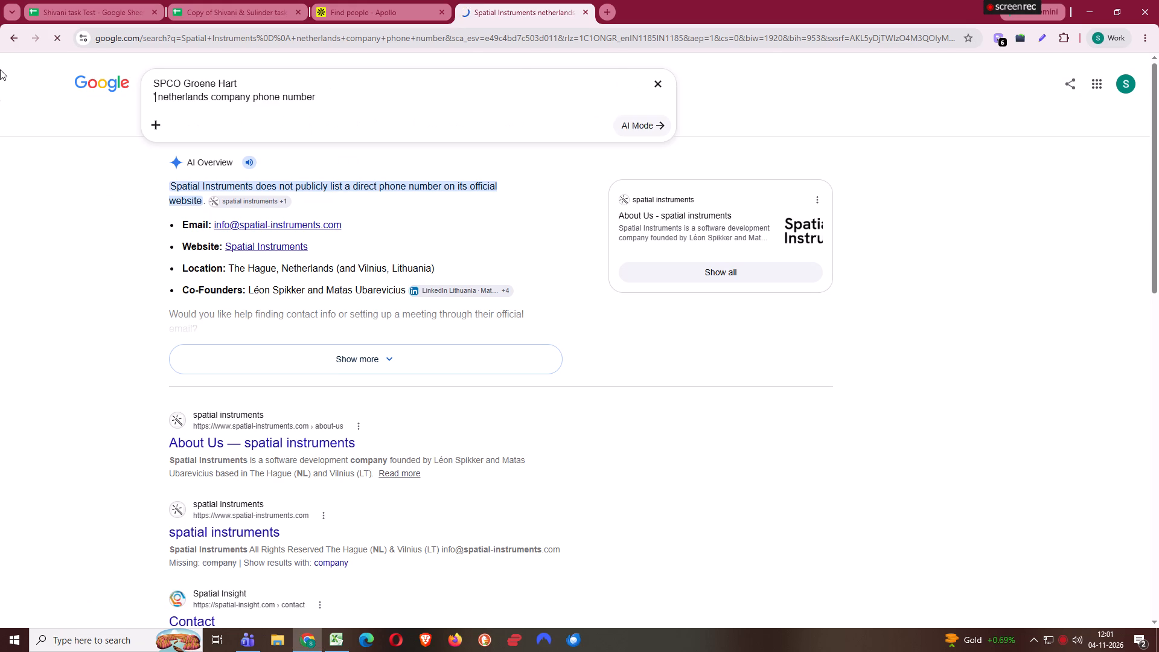
Reapply the Company Phone column filter in Excel to hide the filled Spatial Instruments row.
key(alt+Tab)
click(607, 117)
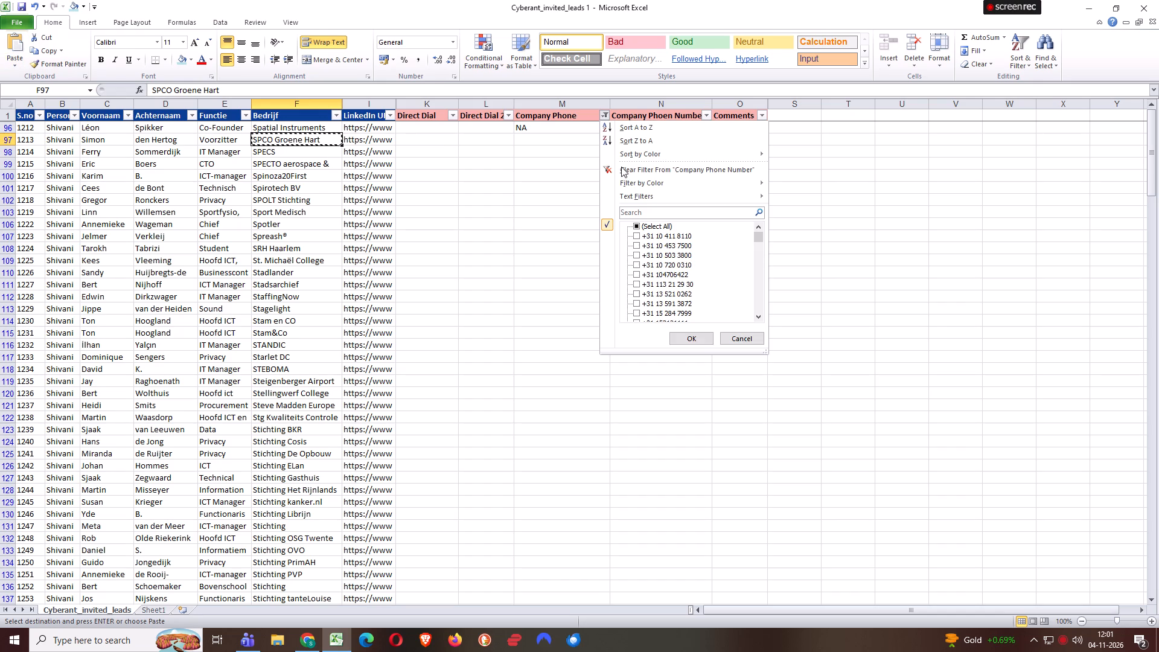
click(700, 340)
Copy the SPCO Groene Hart phone number from the Google results into its Company Phone cell as text, prefixed with "+31".
key(alt+Tab)
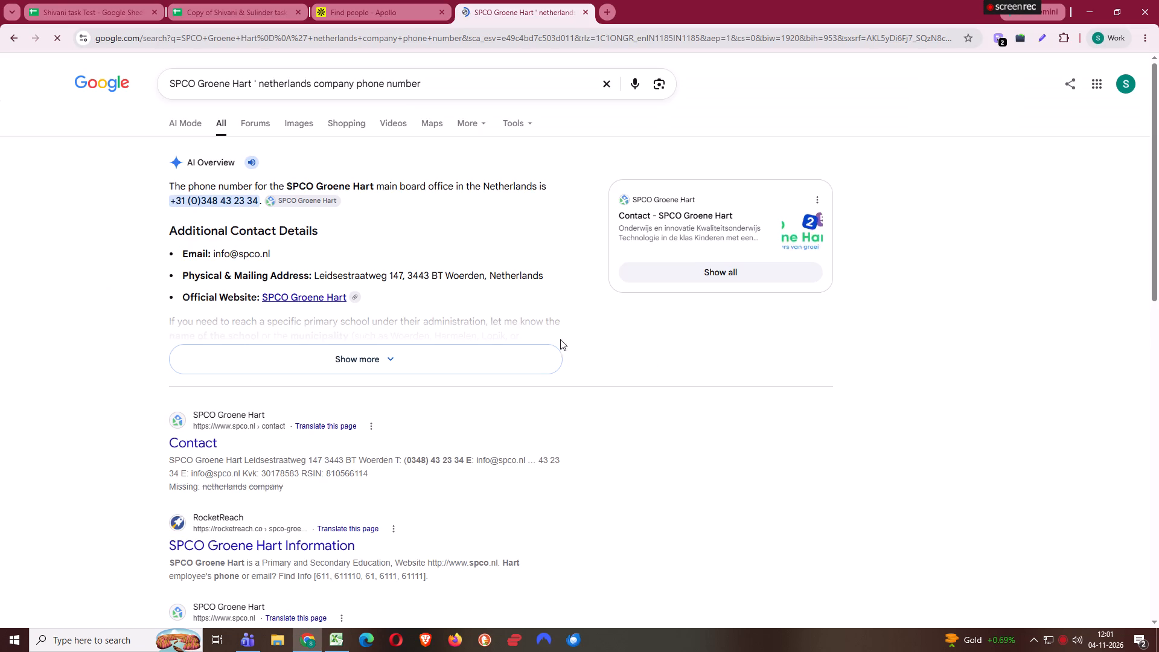
drag(202, 199, 202, 200)
drag(202, 200, 256, 204)
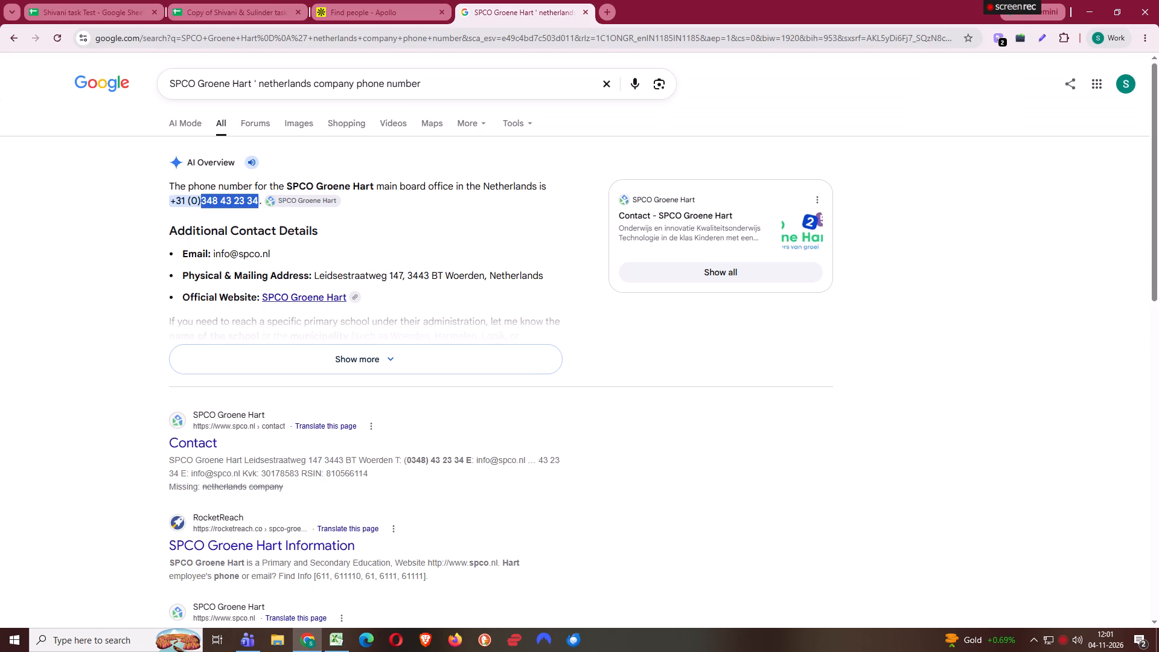
drag(256, 204, 256, 203)
key(ctrl+c)
key(ctrl+c)
key(ctrl+c)
key(ctrl+c)
key(ctrl+c)
key(ctrl+c)
key(alt+Tab)
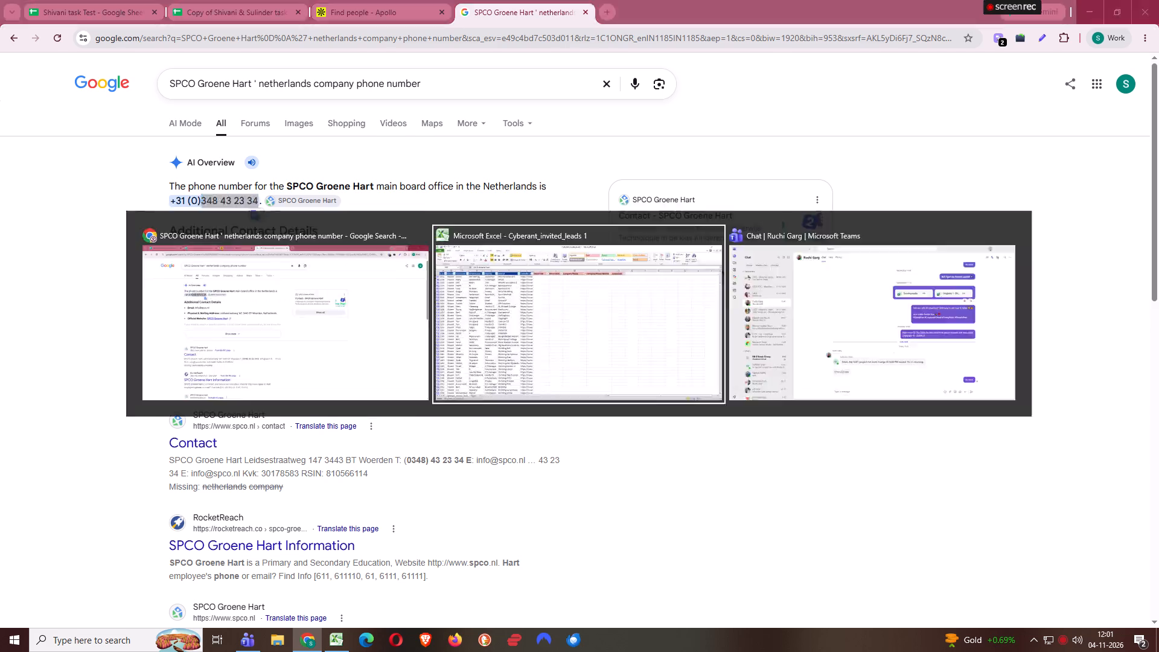
click(586, 130)
text('+31)
key(space)
key(ctrl+v)
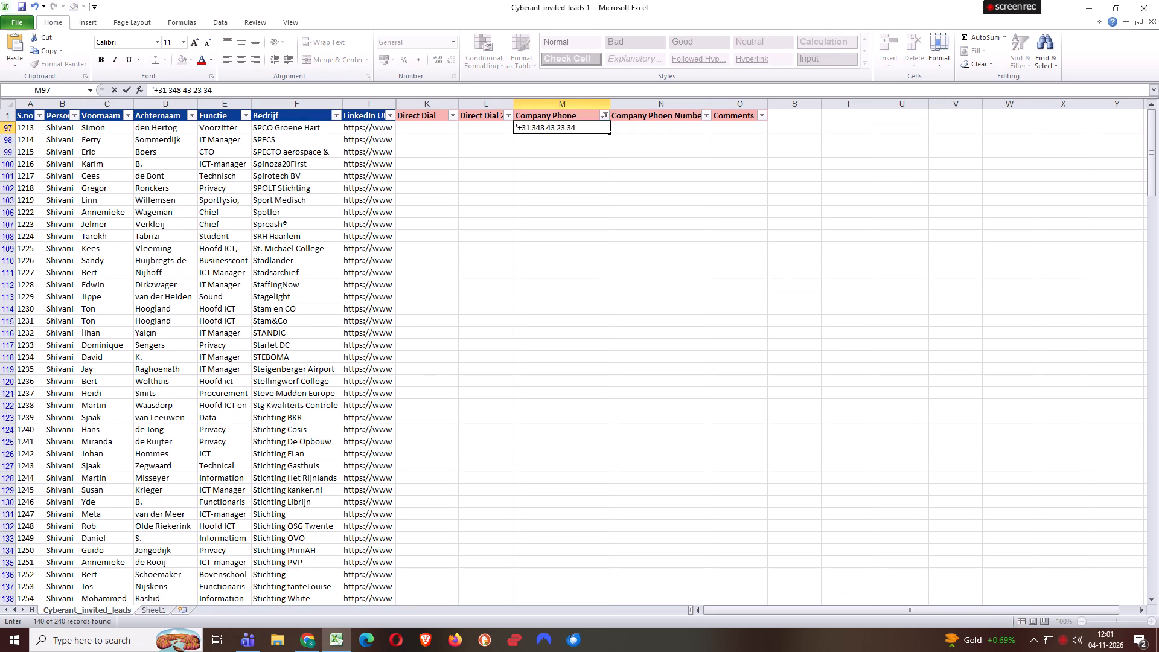
Copy the SPECS company name from Excel and search Google for "SPECS netherlands company phone number".
click(283, 136)
key(ctrl+c)
key(alt+Tab)
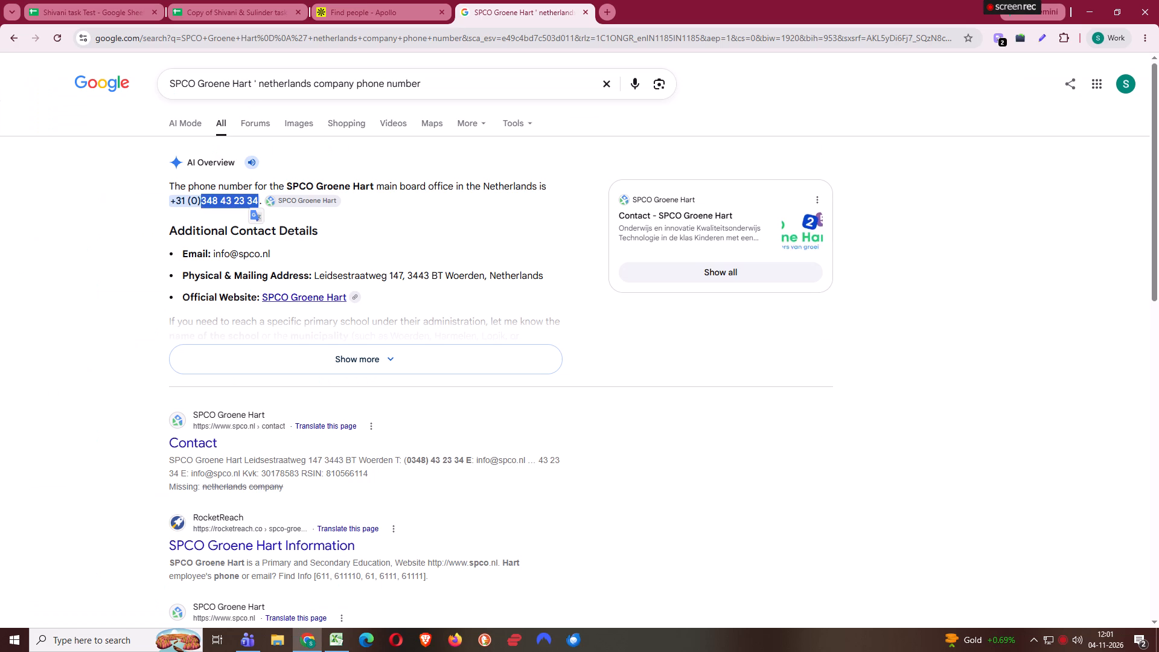
drag(257, 83, 85, 72)
key(ctrl+v)
key(Return)
key(Return)
key(Return)
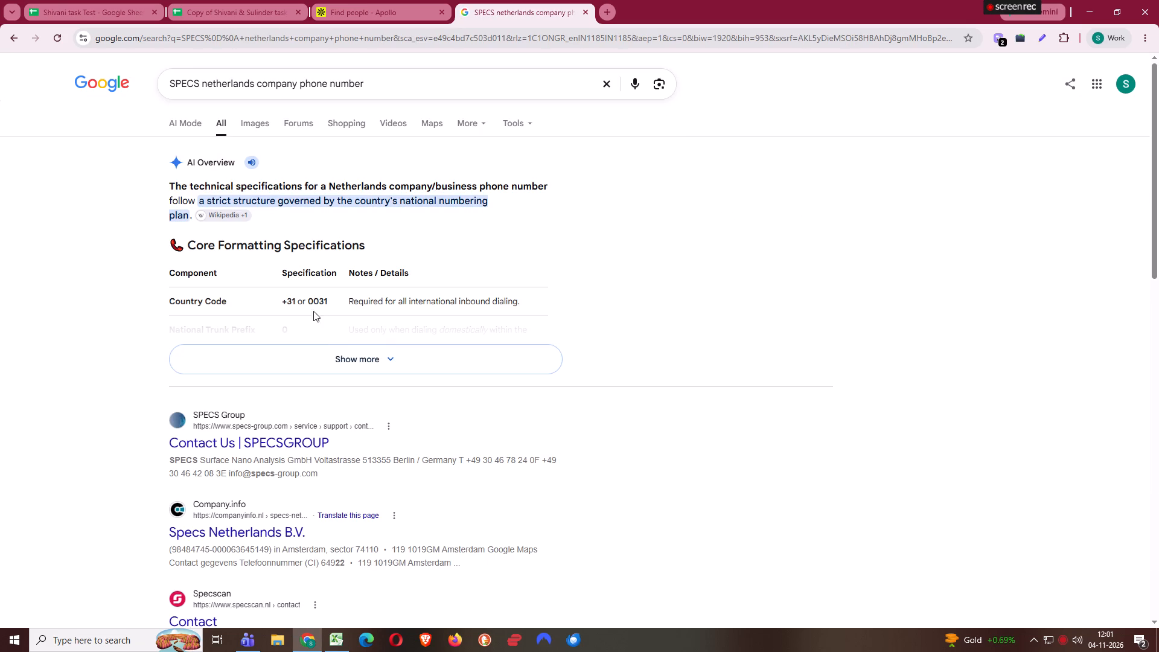
Open the AI Mode answer for the SPECS phone number search.
click(190, 124)
Reapply the Company Phone column filter in Excel to hide the filled SPCO Groene Hart row.
key(alt+Tab)
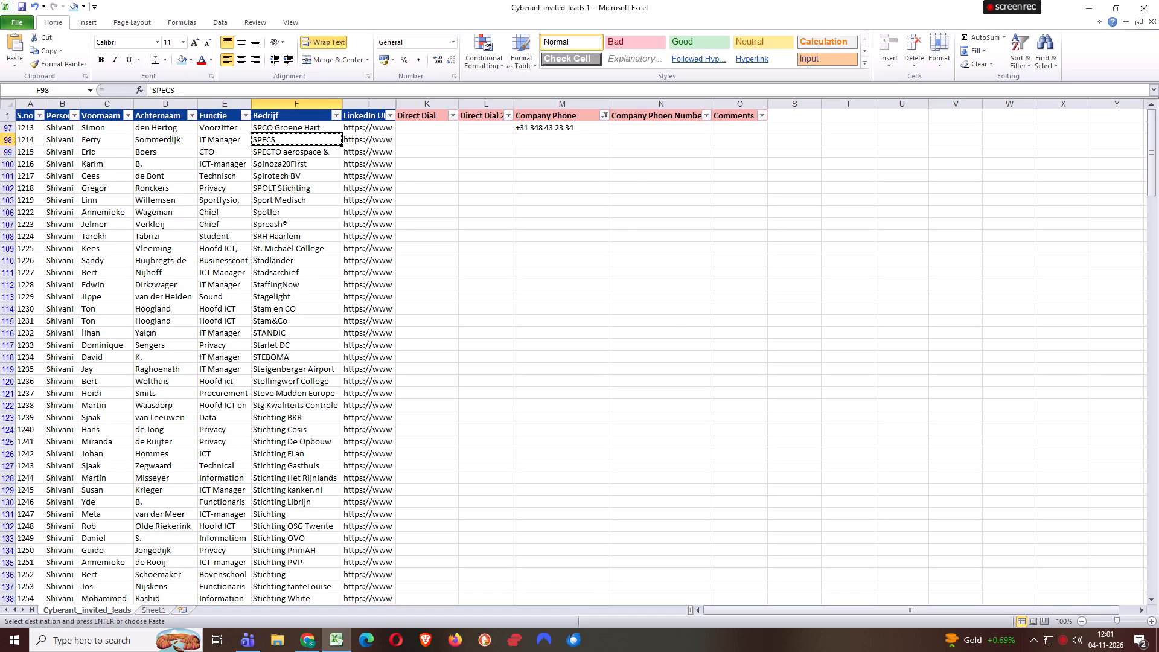
click(602, 114)
click(675, 342)
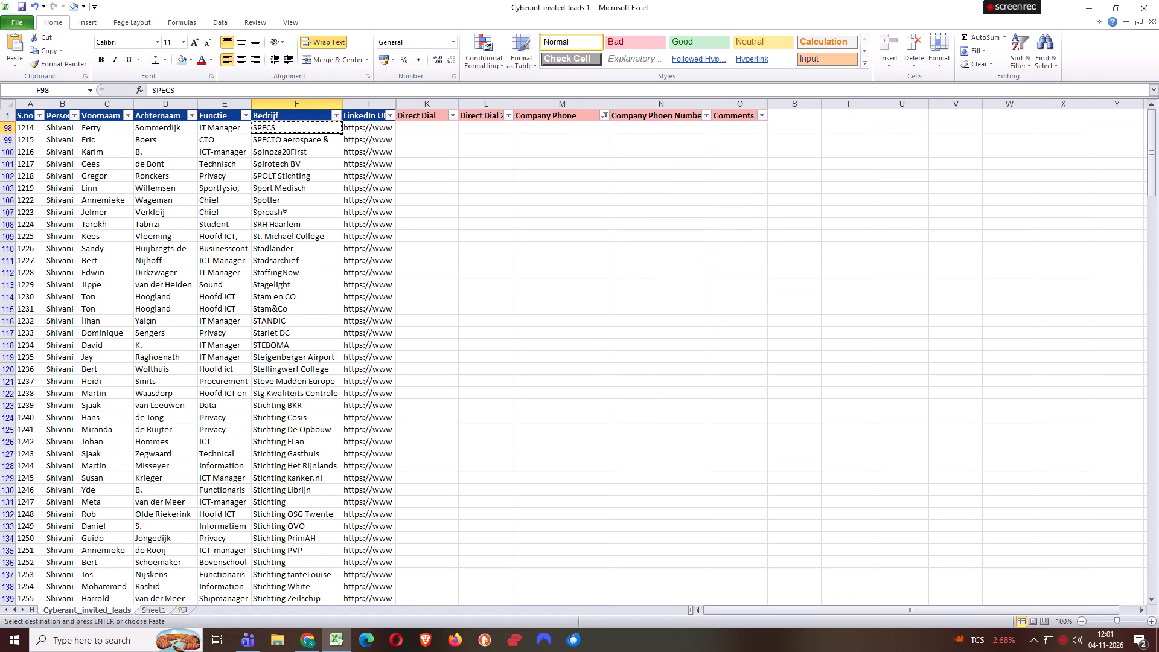
Check the AI Mode answer for a SPECS phone number in Chrome and return to all Google results.
key(alt+Tab)
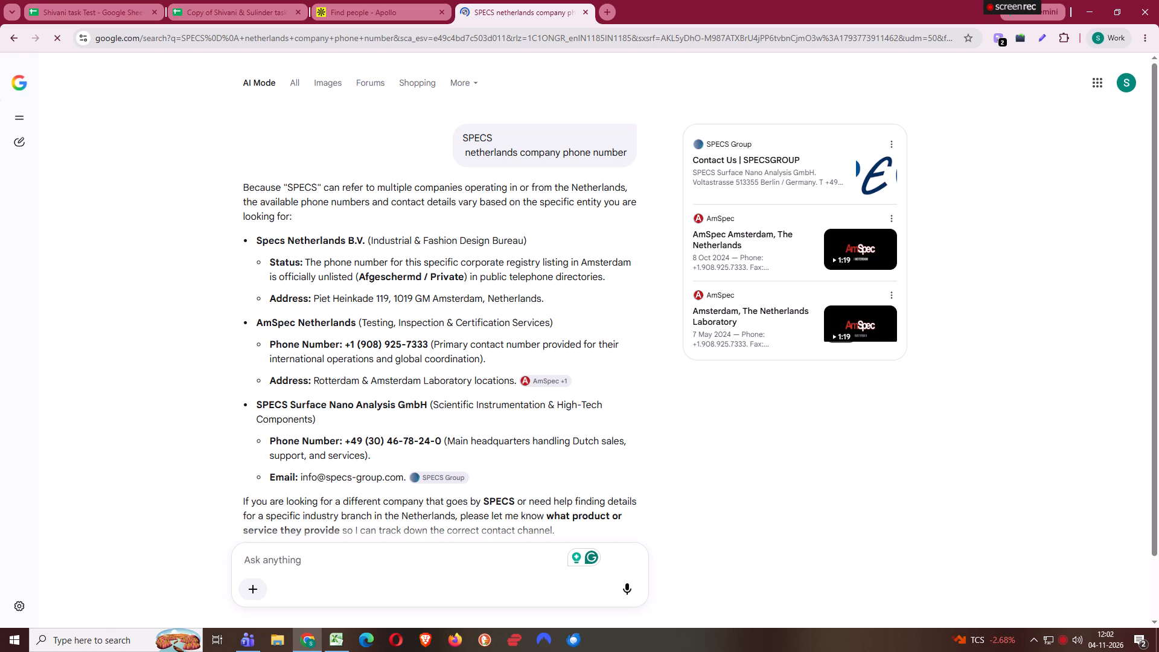
click(298, 83)
Enter NA in the SPECS row's Company Phone cell in Excel.
key(alt+Tab)
click(590, 125)
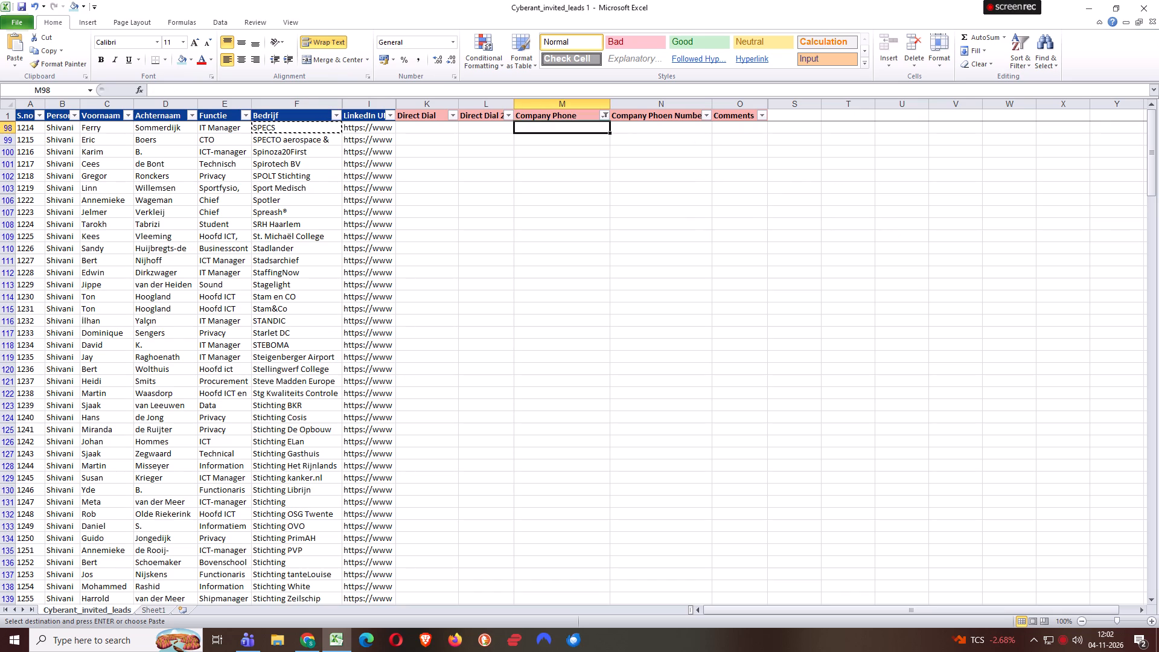
key(n)
drag(583, 190, 586, 183)
Reapply the Company Phone column filter to hide the filled SPECS row.
click(606, 112)
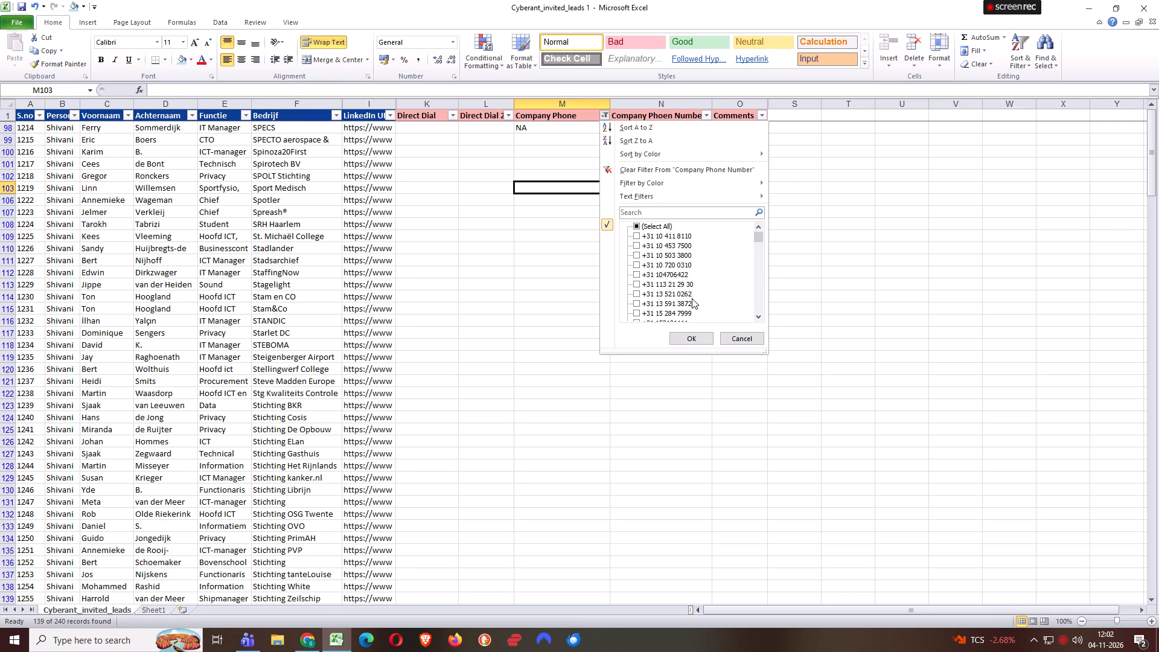
click(698, 334)
Copy the SPECTO aerospace & defence name from Excel and search Google for "SPECTO aerospace & defence netherlands company phone number".
click(296, 122)
key(ctrl+c)
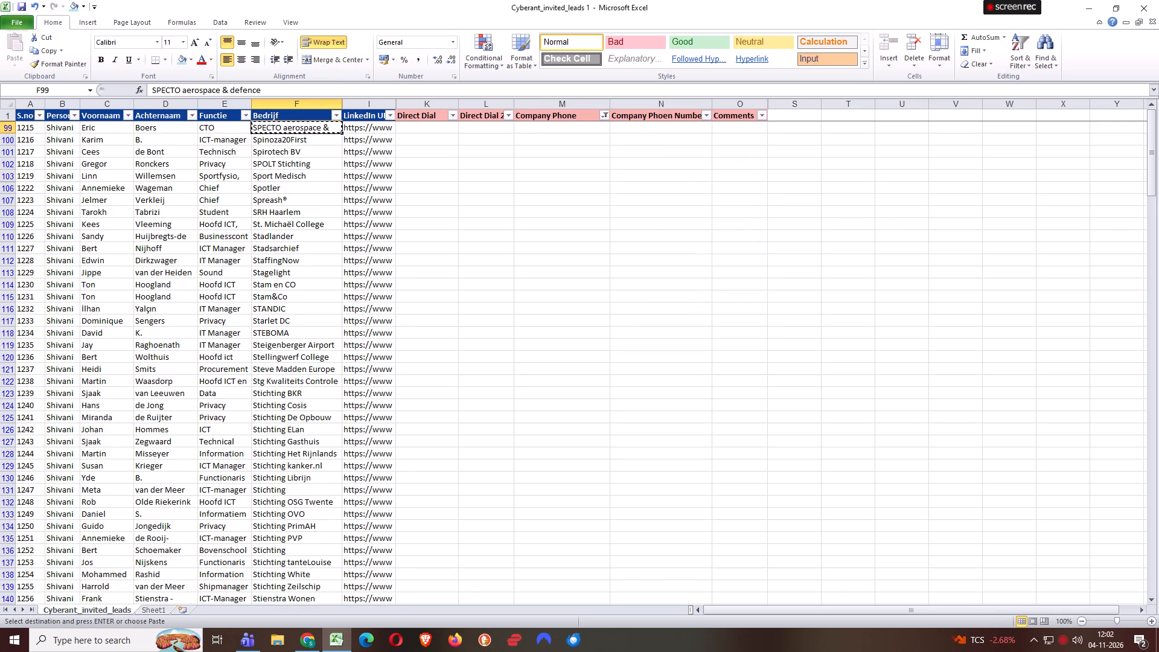
key(alt+Tab)
click(197, 80)
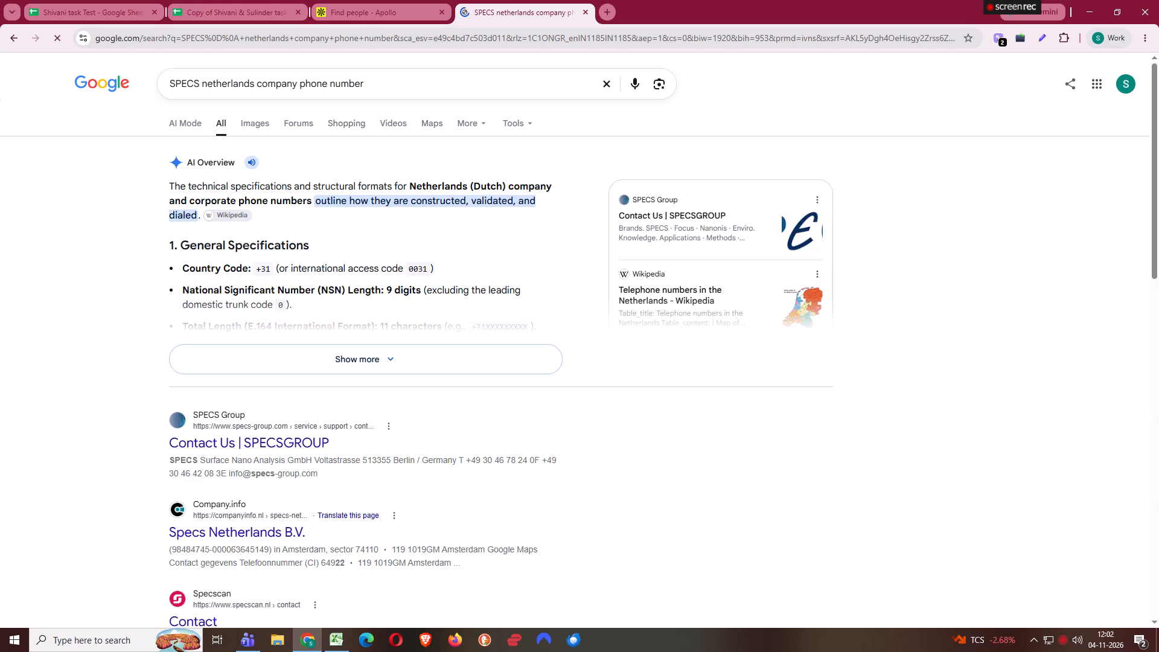
drag(202, 83, 60, 77)
key(ctrl+v)
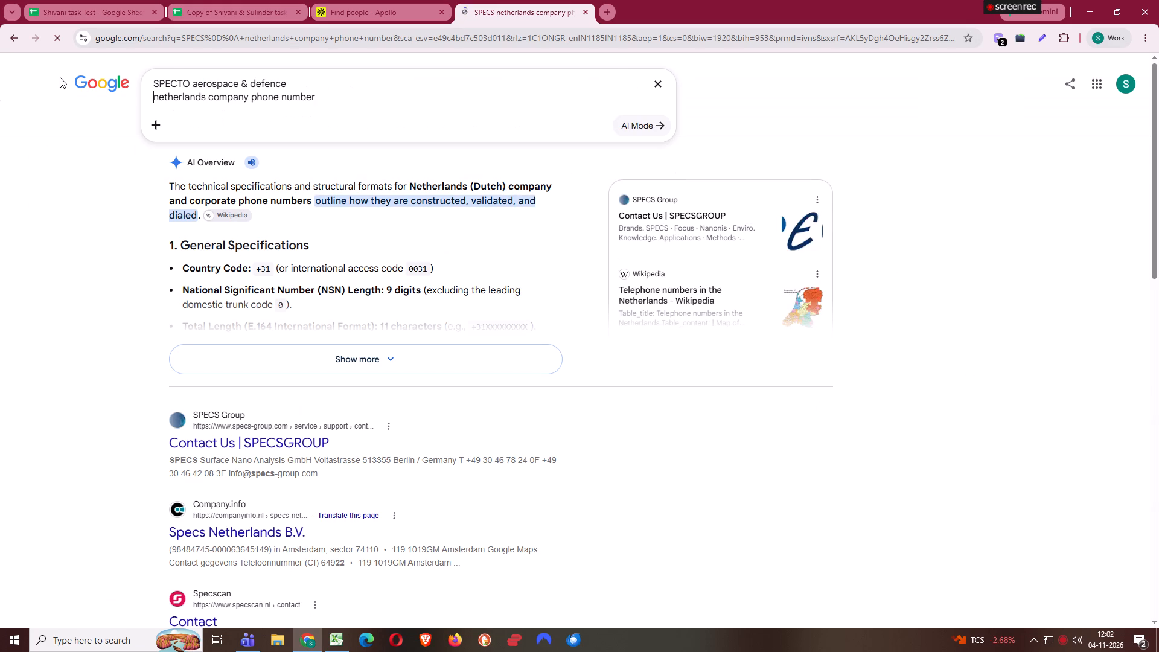
key(Return)
key(Return)
key(Return)
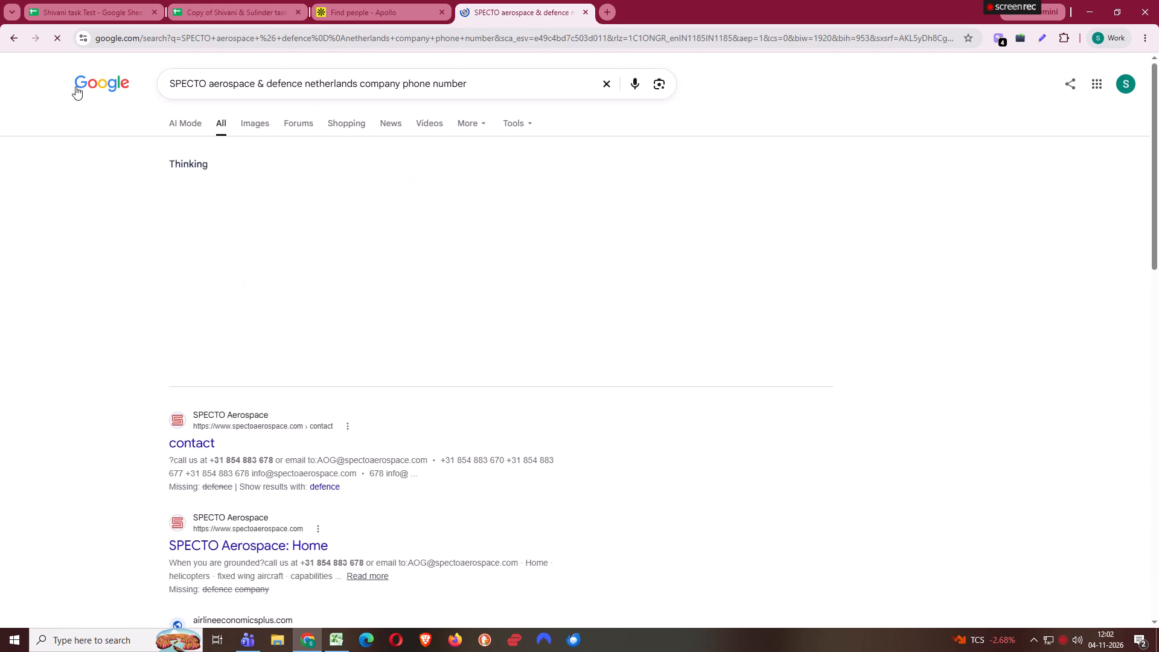
Copy SPECTO's General / Sales phone number from the Google results into the SPECTO row's Company Phone cell in Excel.
alt+click(292, 208)
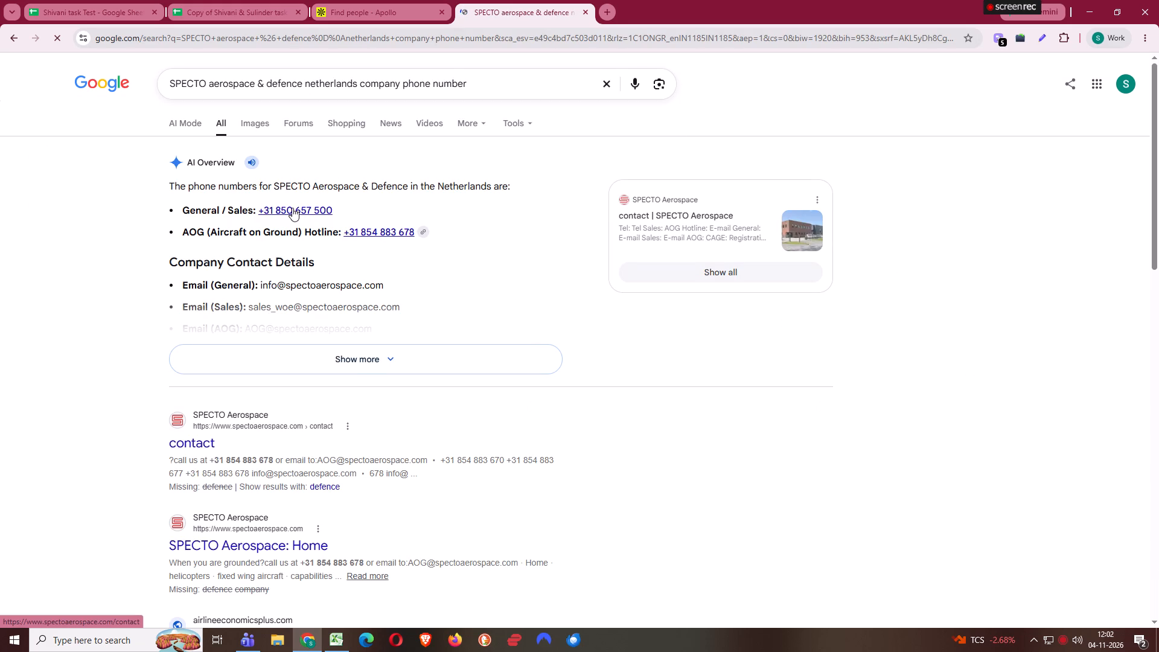
key(alt+Tab)
click(540, 126)
key(ctrl+v)
key(alt+Tab)
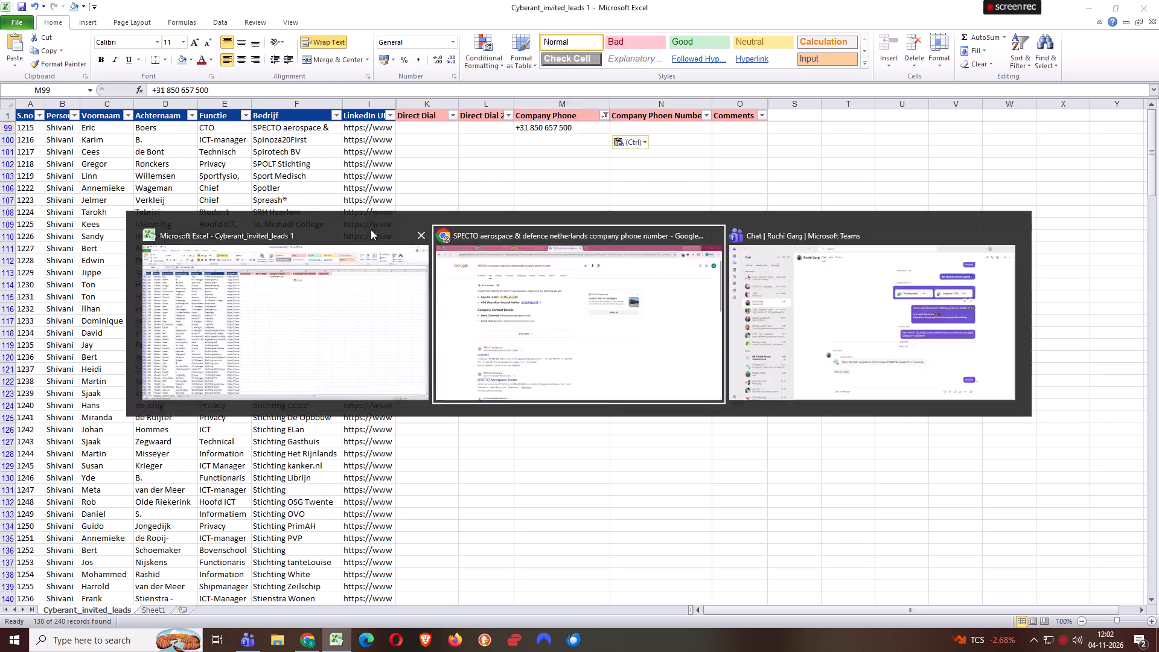
alt+click(380, 232)
key(alt+Tab)
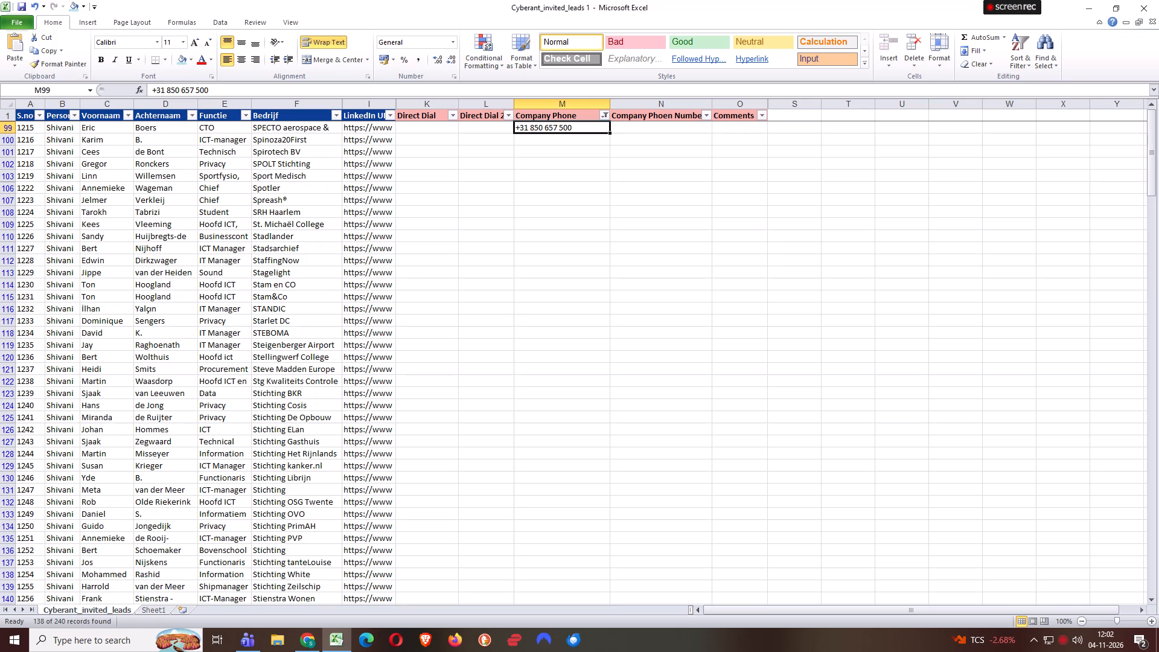
Paste SPECTO's copied AOG hotline number into the SPECTO row's second company phone number cell.
click(650, 132)
key(ctrl+v)
click(290, 142)
key(ctrl+c)
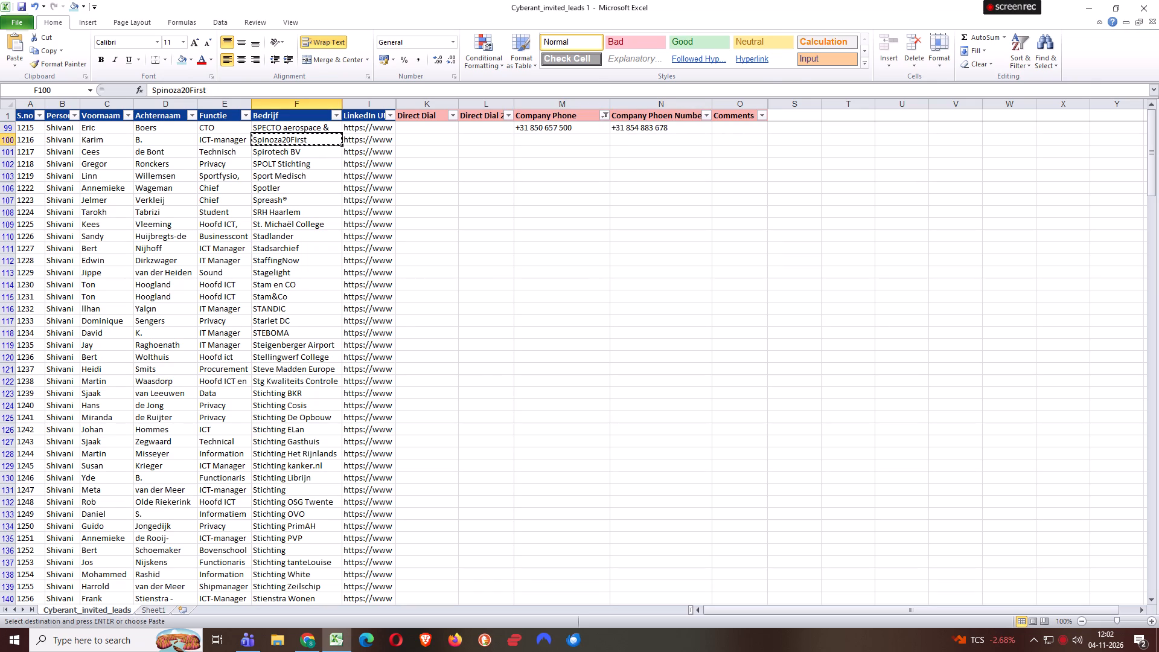
key(alt+Tab)
click(298, 76)
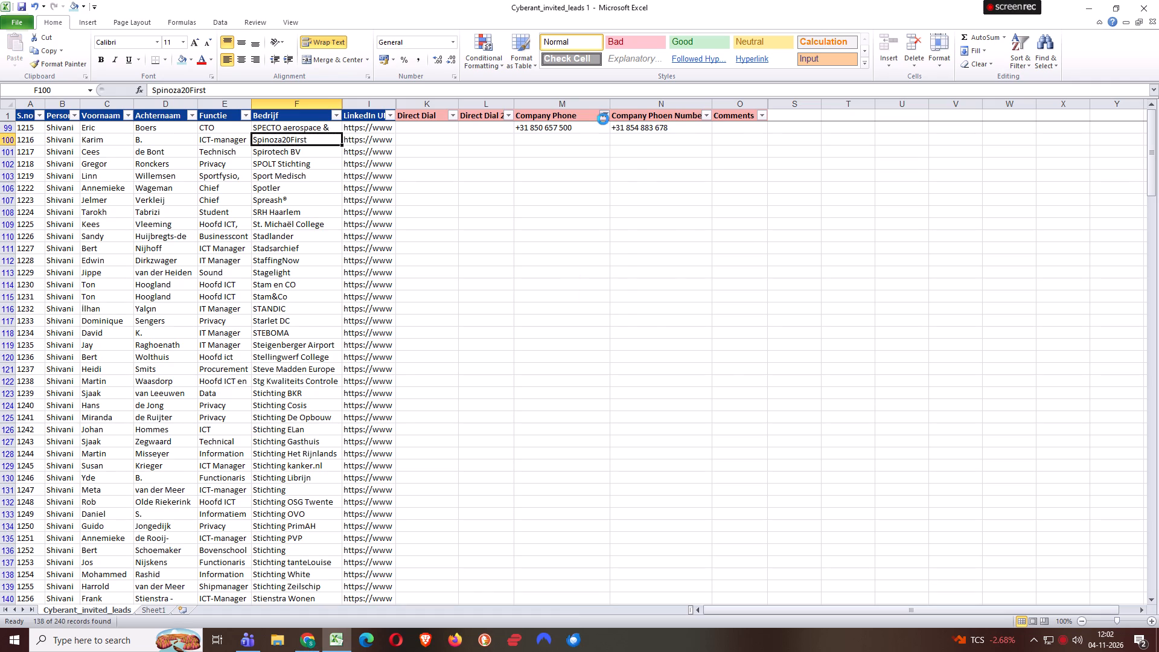
click(700, 342)
Copy Spinoza20First's international phone number from the Google AI Overview into its Company Phone cell in Excel.
key(alt+Tab)
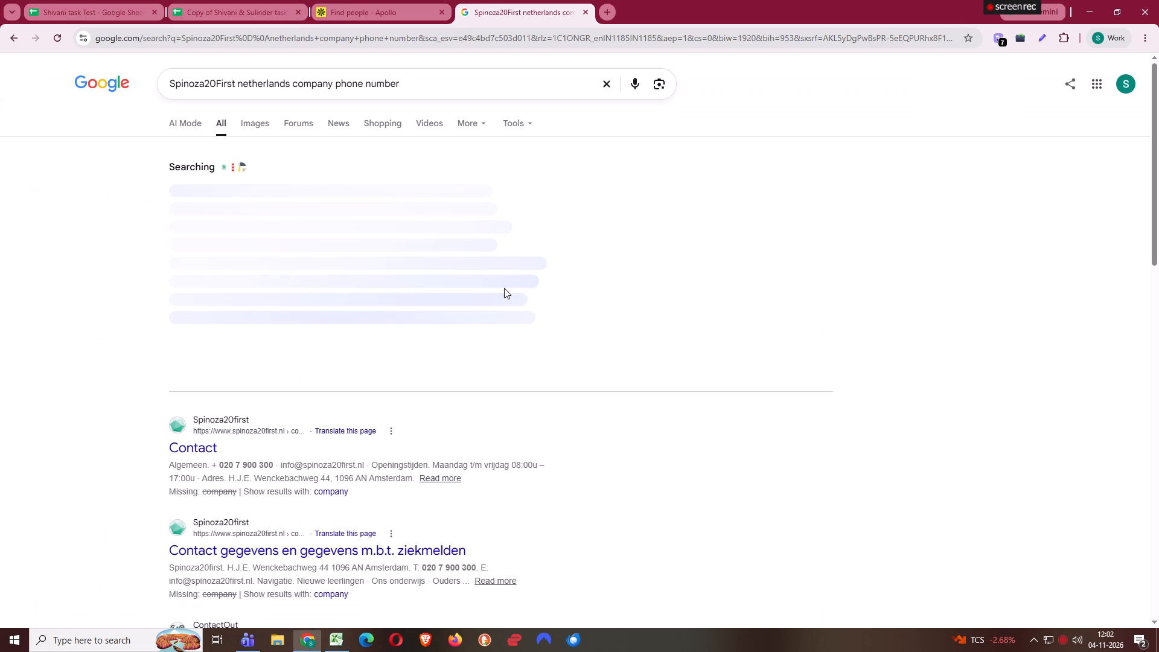
alt+click(377, 205)
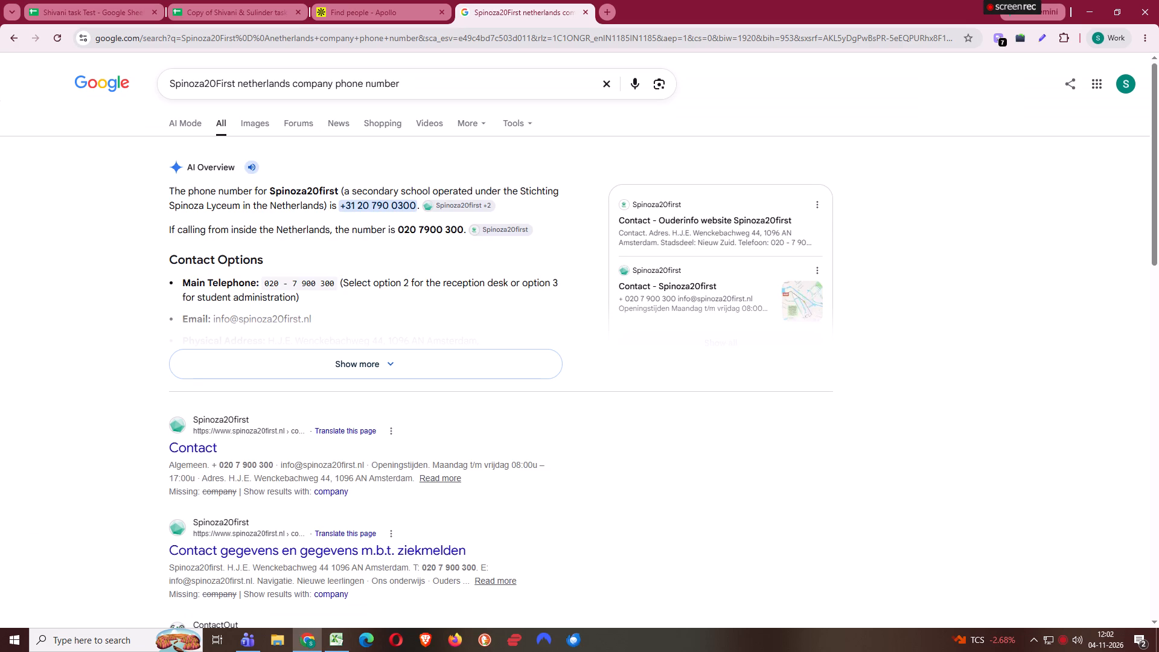
key(alt+Tab)
click(586, 130)
key(ctrl+v)
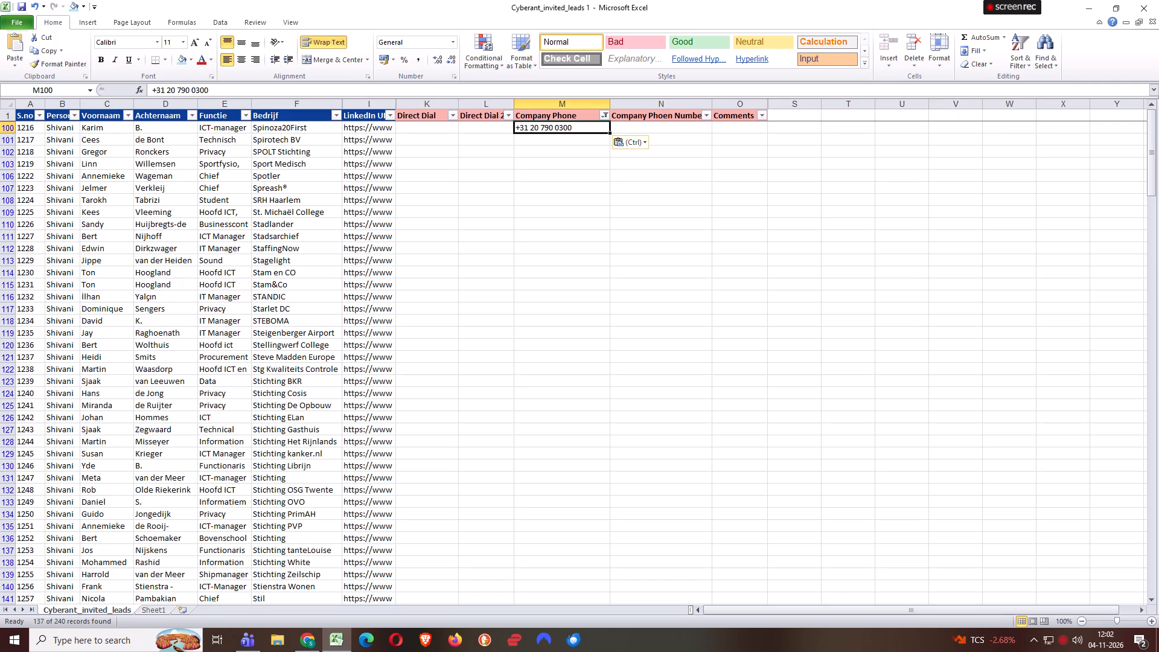
Copy the Spirotech BV name from Excel and search Google for "Spirotech BV netherlands company phone number".
click(290, 137)
key(ctrl+c)
key(alt+Tab)
drag(235, 83, 0, 81)
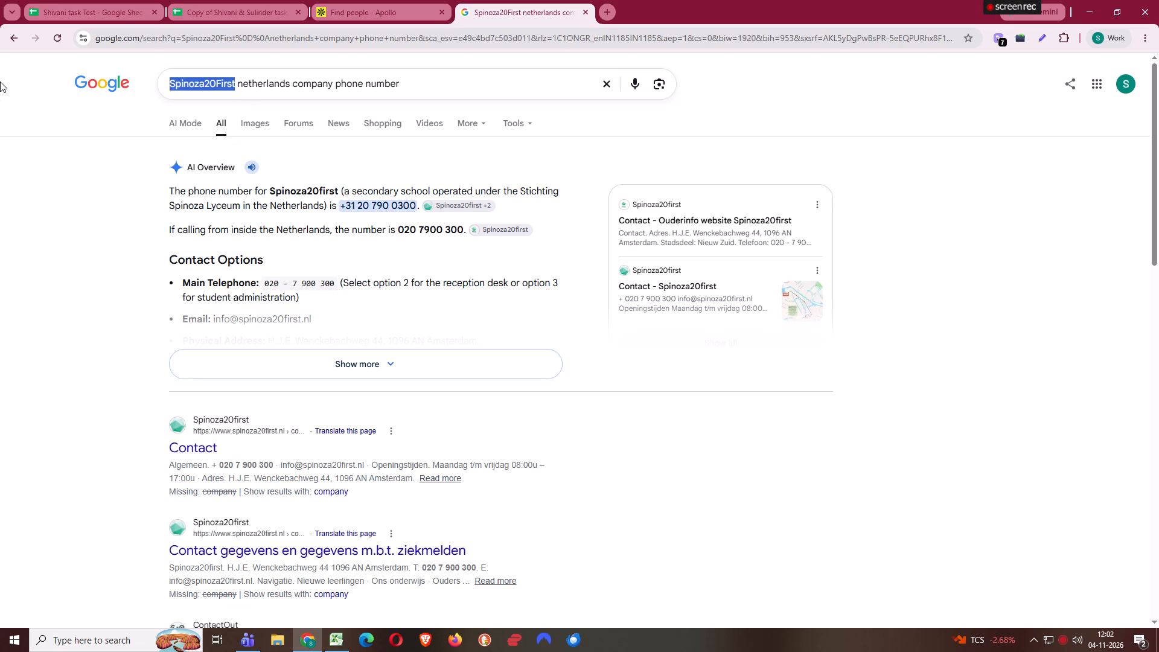
drag(0, 81, 0, 78)
key(ctrl+v)
key(Return)
key(Return)
In Excel, reapply the filter from the Bedrijf column with all companies selected to hide the filled Spinoza20First row, and save the workbook.
key(alt+Tab)
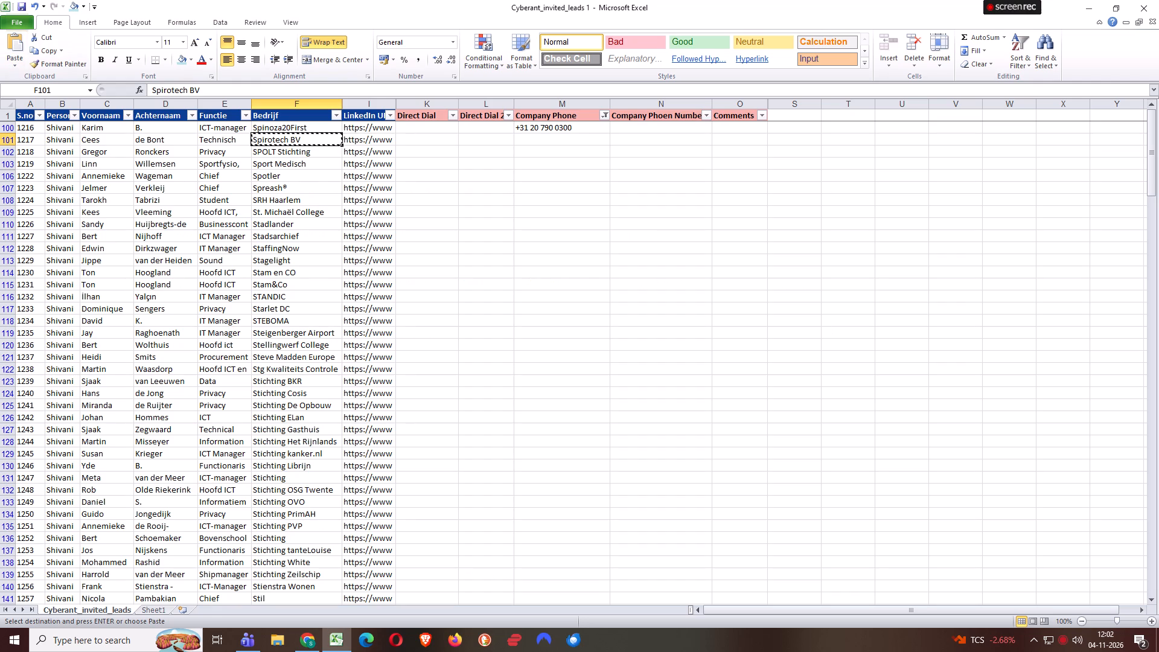
click(332, 111)
double_click(415, 328)
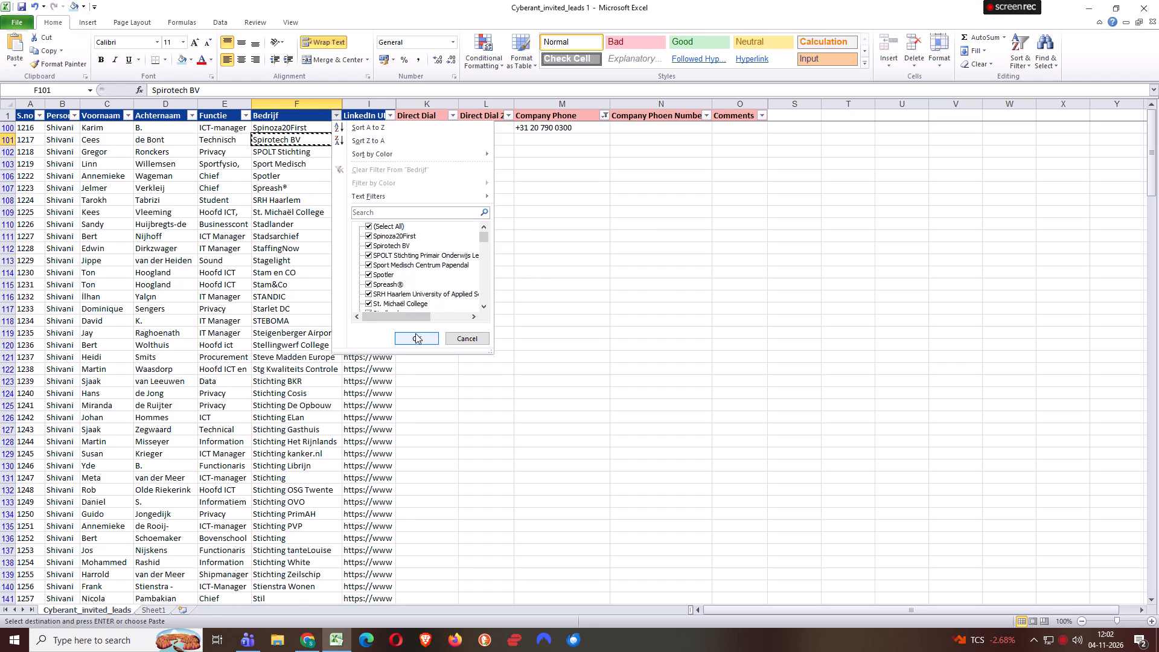
click(415, 333)
click(634, 276)
key(ctrl+s)
key(ctrl+s)
key(ctrl+s)
key(ctrl+s)
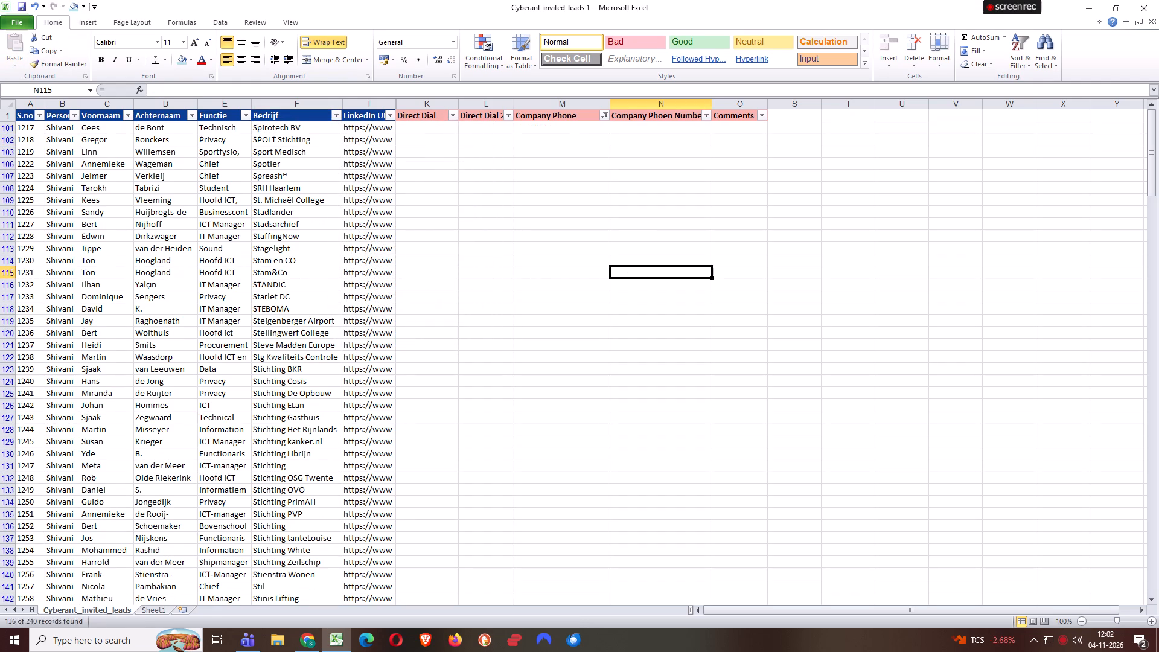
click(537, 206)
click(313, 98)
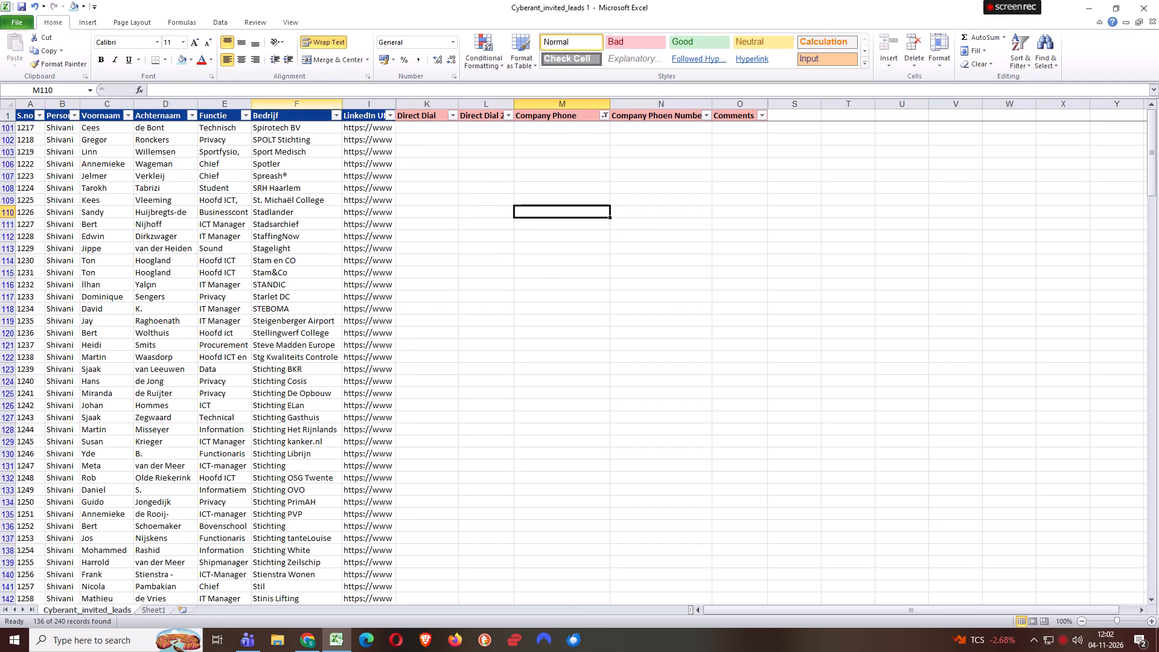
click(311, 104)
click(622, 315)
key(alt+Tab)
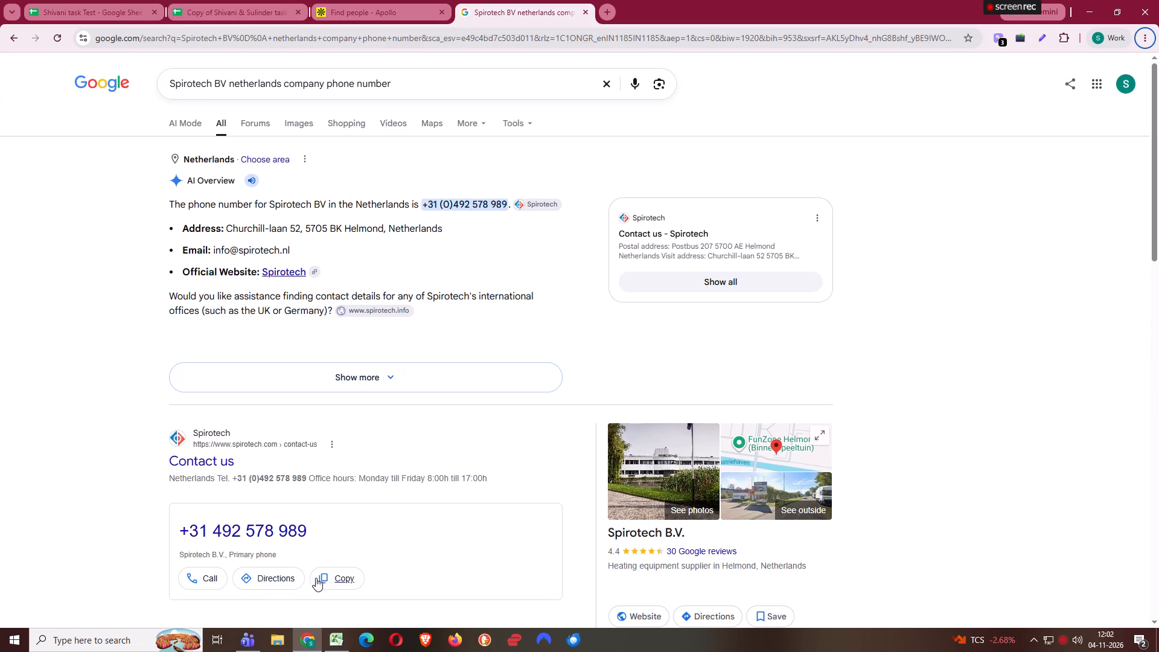
Copy Spirotech B.V.'s primary phone number from the Google contact result into its Company Phone cell in Excel.
click(339, 579)
key(alt+Tab)
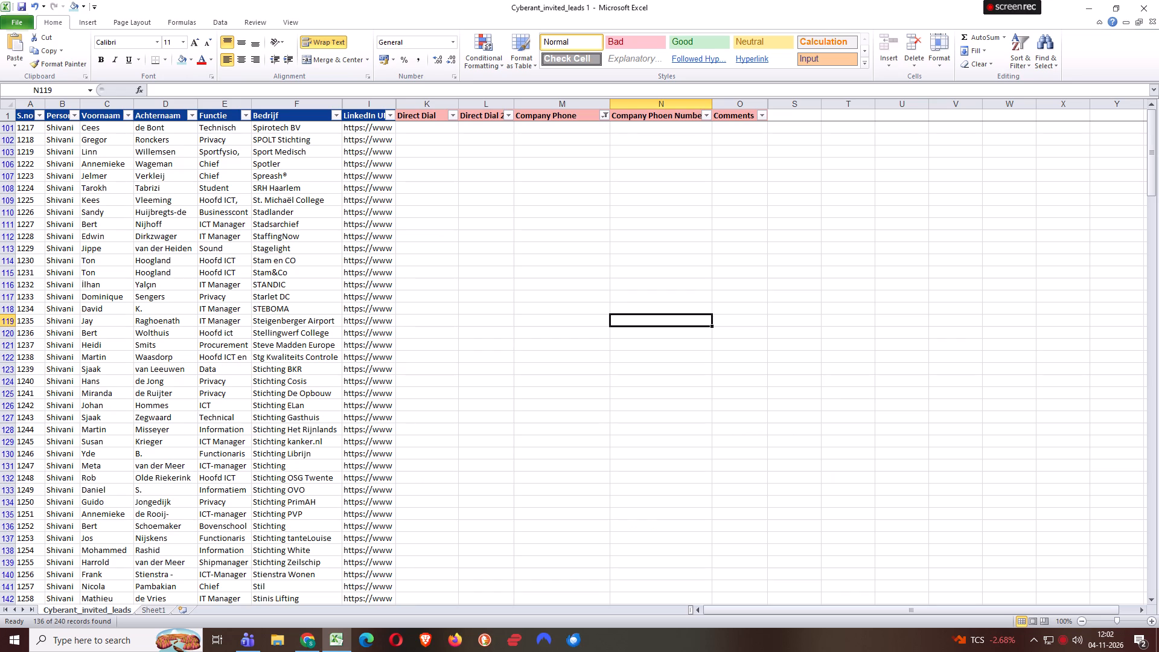
click(557, 124)
key(ctrl+v)
Copy the SPOLT Stichting Primair Onderwijs Leudal en Thornerkwartier name from Excel and search Google for its Netherlands company phone number.
click(278, 144)
key(ctrl+c)
key(alt+Tab)
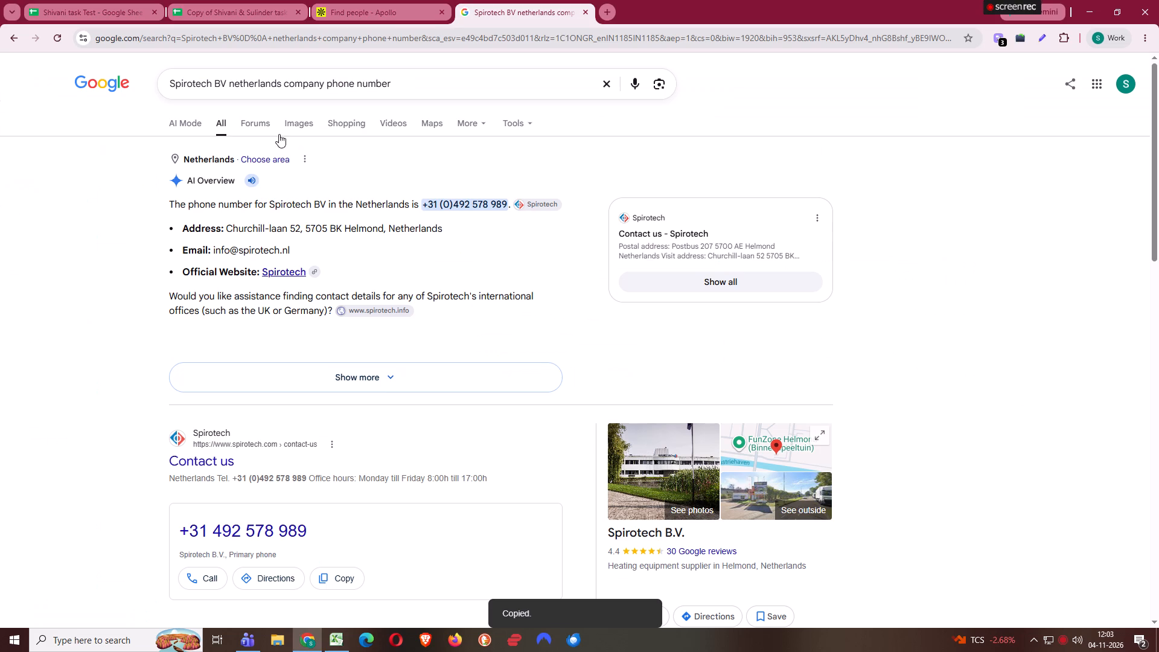
drag(229, 85, 0, 83)
key(ctrl+v)
key(Return)
key(Return)
key(Return)
key(Return)
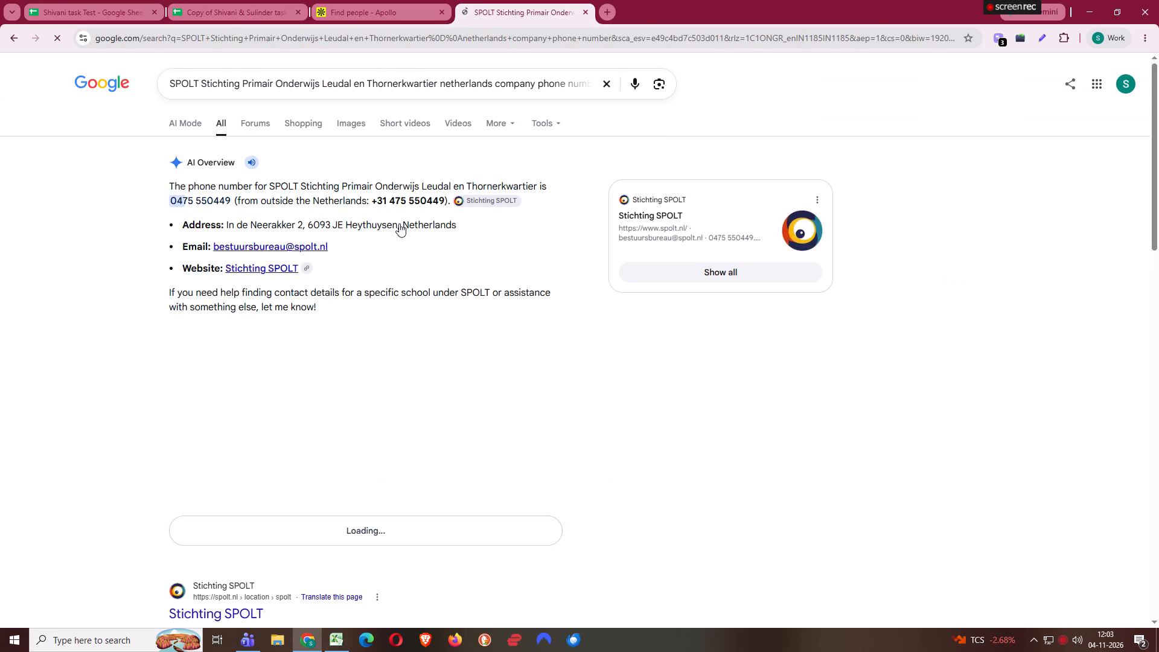
Copy SPOLT's international phone number from the Google AI Overview into its Company Phone cell in Excel.
alt+click(410, 201)
key(alt+Tab)
click(566, 135)
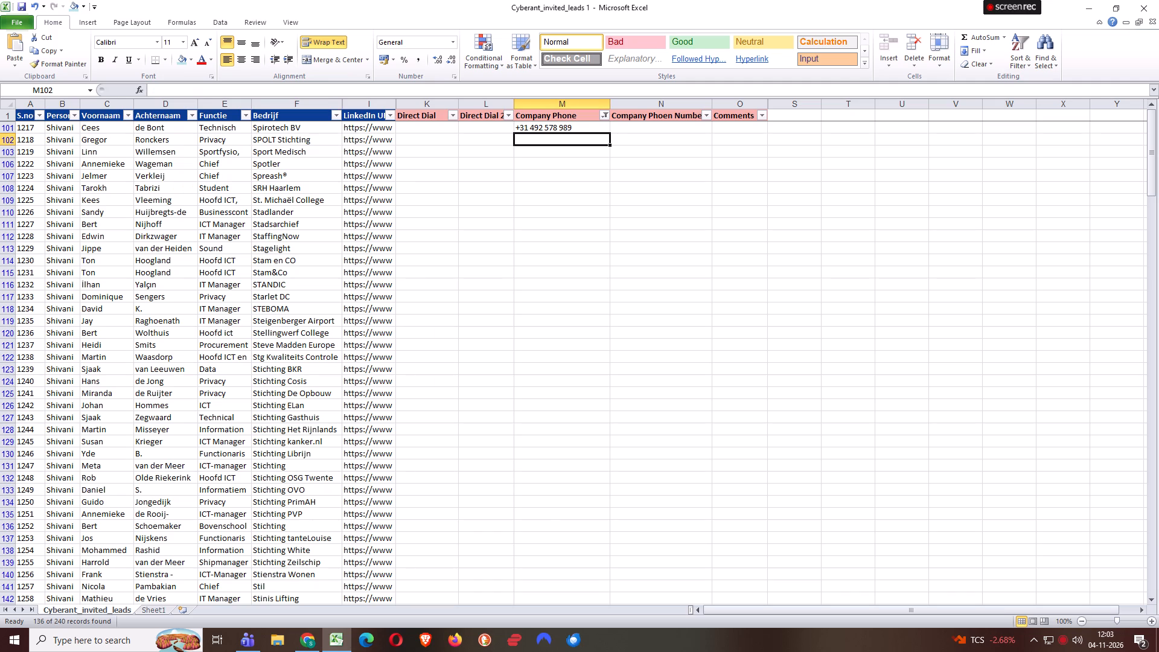
key(ctrl+v)
Reapply the Company Phone column filter to hide the filled Spirotech and SPOLT rows.
click(602, 120)
click(686, 336)
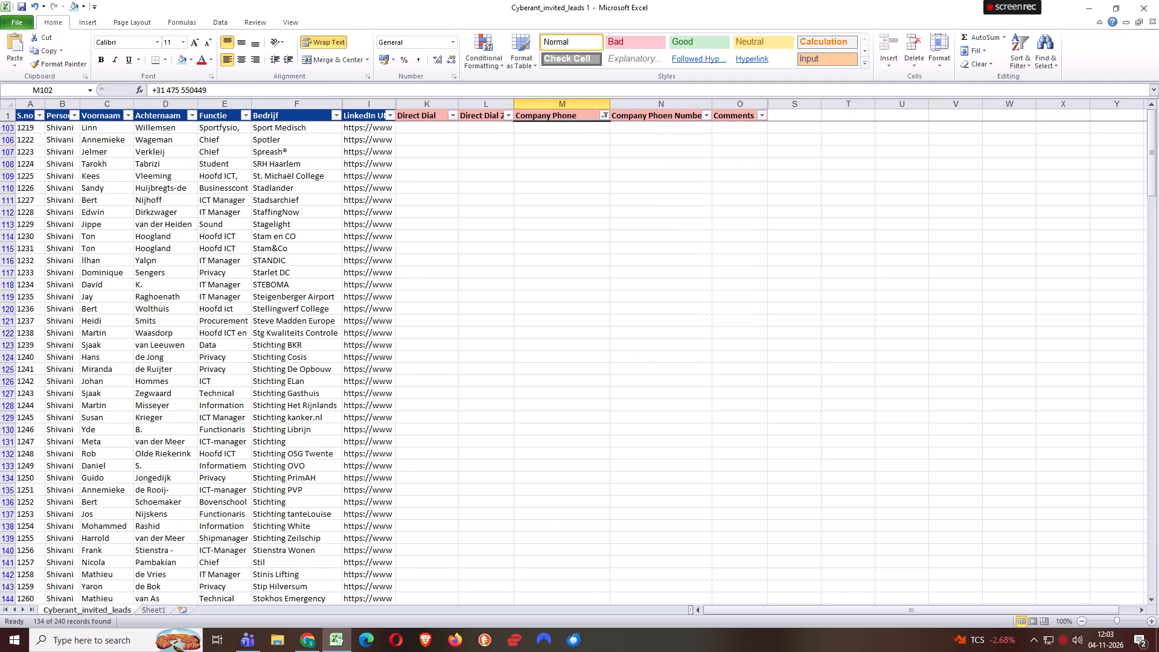
Copy the Sport Medisch Centrum Papendal name from Excel and search Google for "Sport Medisch Centrum Papendal netherlands company phone number".
click(284, 127)
key(ctrl+c)
key(alt+Tab)
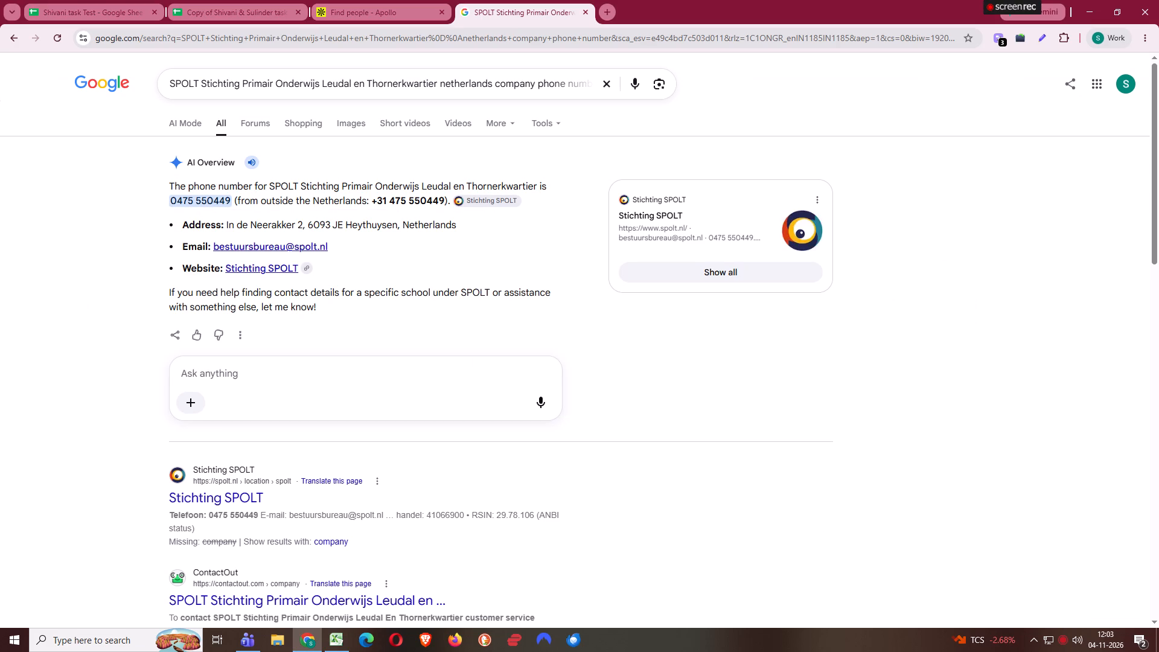
drag(438, 81, 0, 83)
key(ctrl+v)
key(Return)
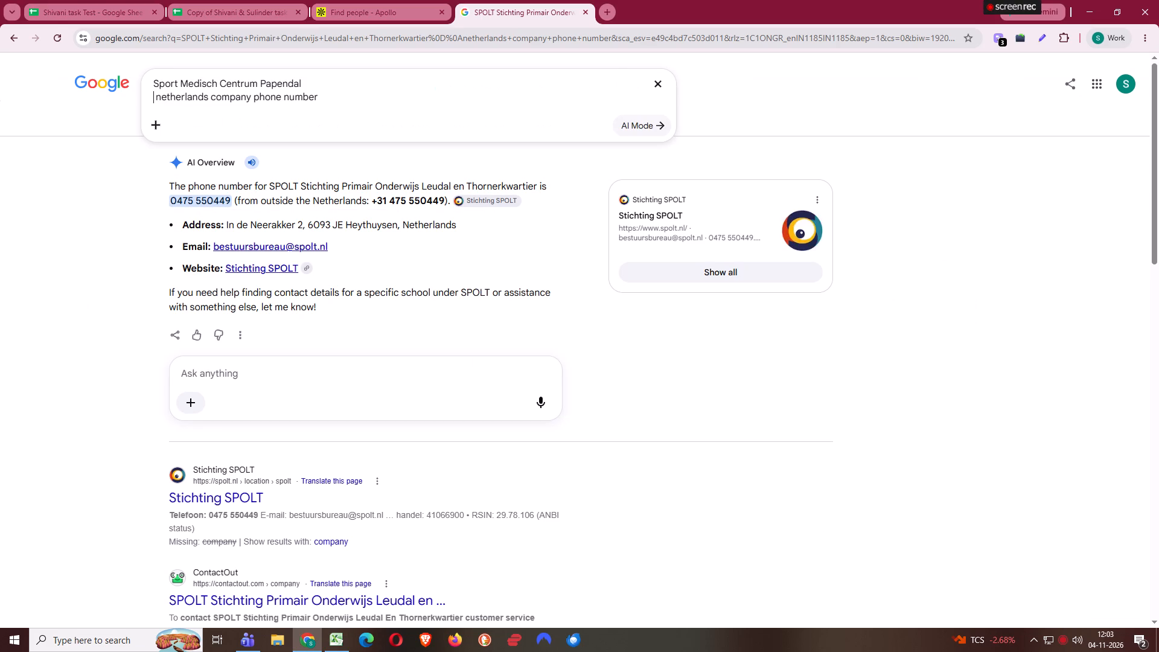
key(Return)
key(Return)
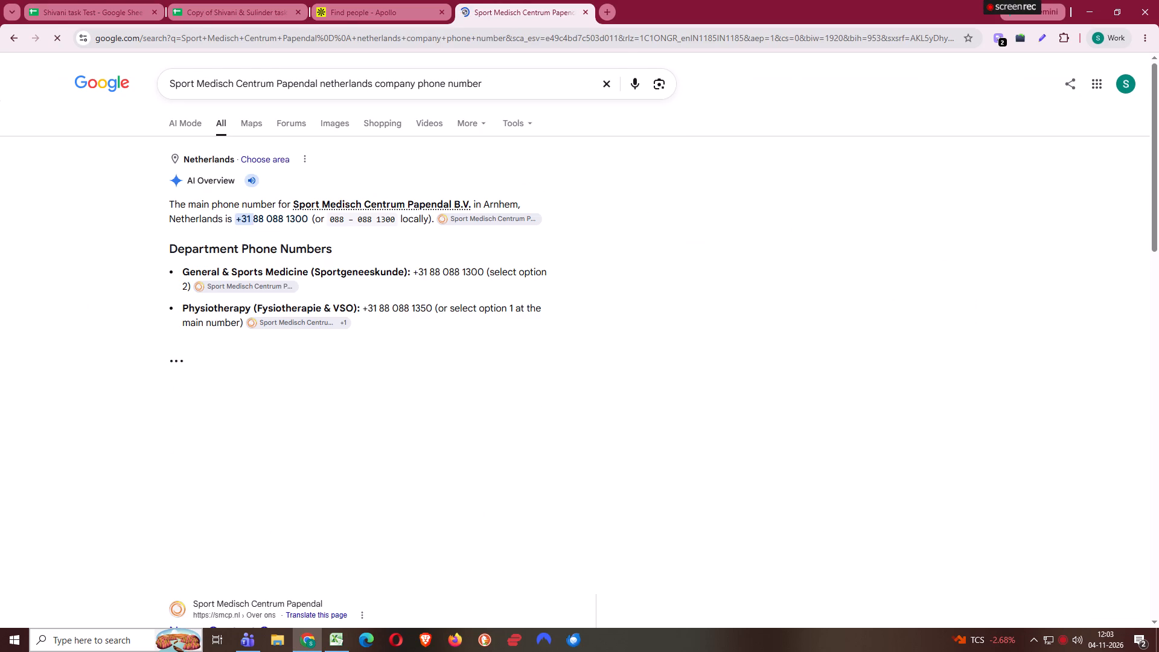
Copy Sport Medisch Centrum Papendal's main international phone number from the Google AI Overview into its Company Phone cell in Excel.
alt+click(273, 225)
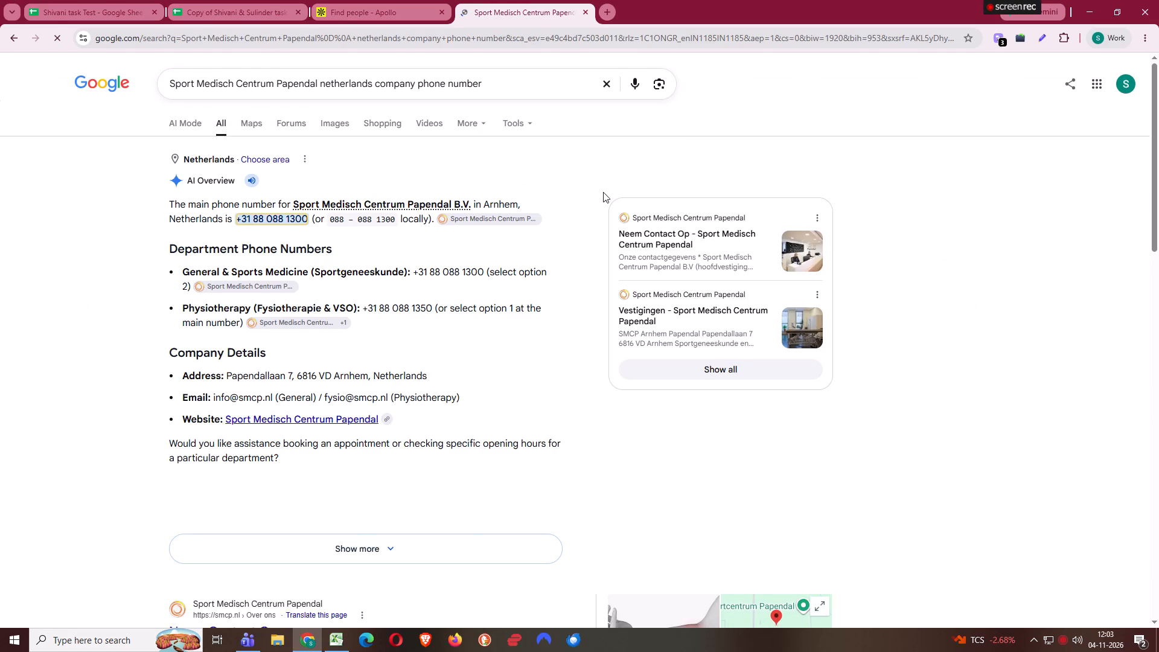
key(alt+Tab)
click(575, 132)
key(ctrl+v)
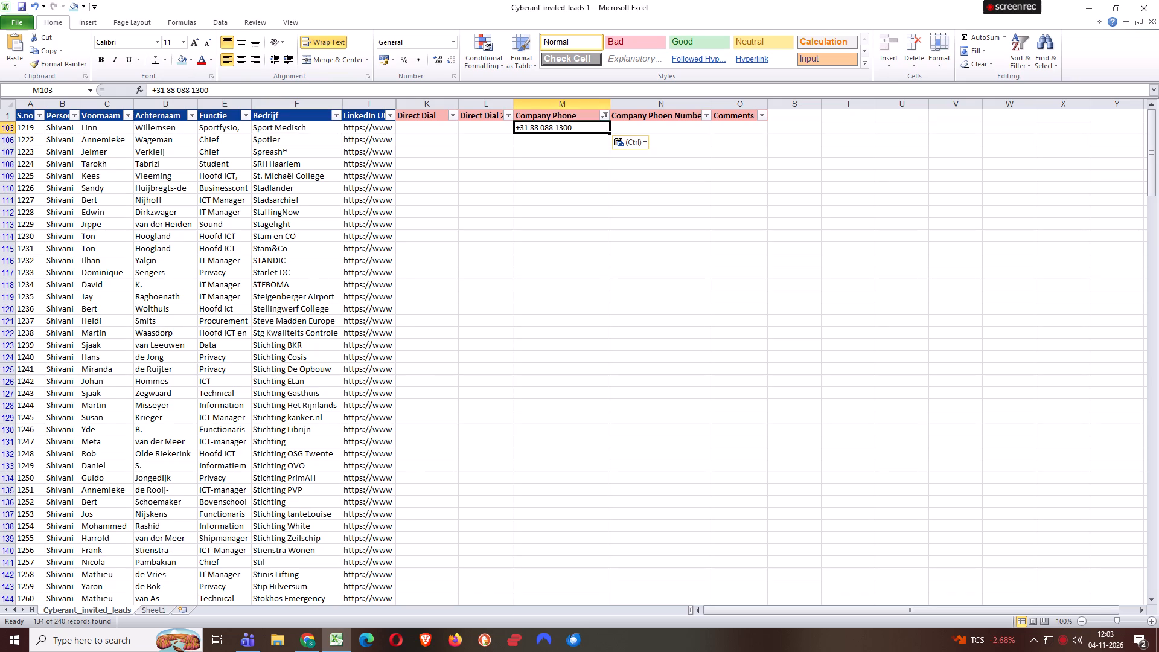
Copy the Spotler name from Excel and search Google for "Spotler netherlands company phone number".
click(281, 139)
key(ctrl+c)
key(alt+Tab)
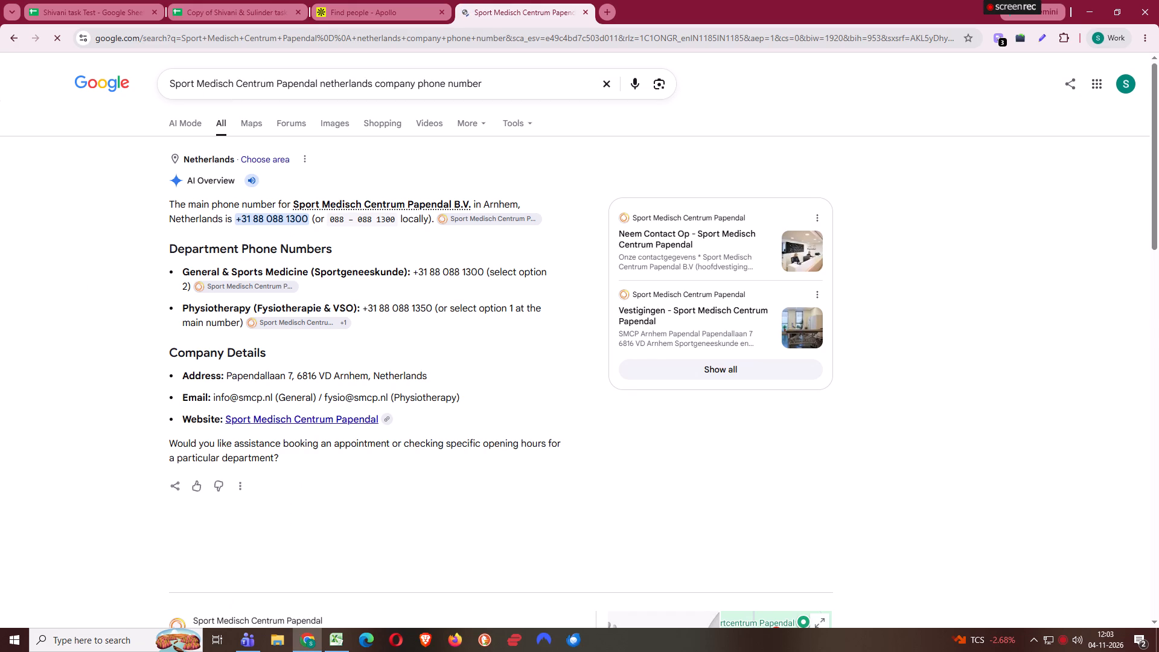
drag(317, 81, 0, 34)
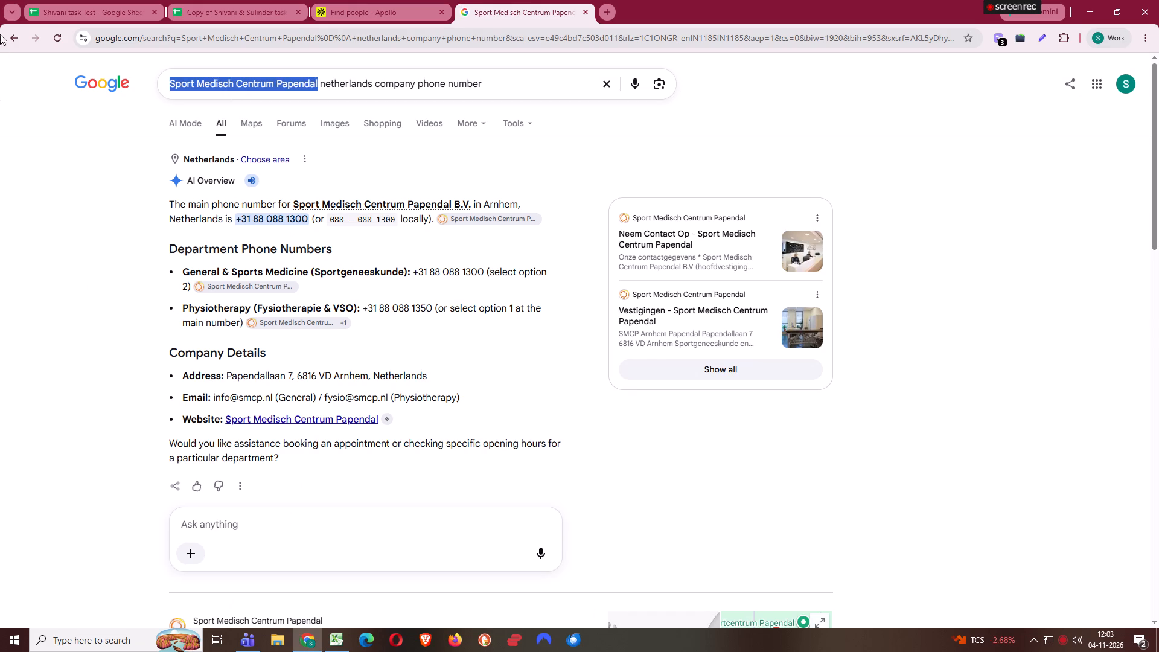
drag(0, 34, 0, 27)
key(ctrl+v)
key(Return)
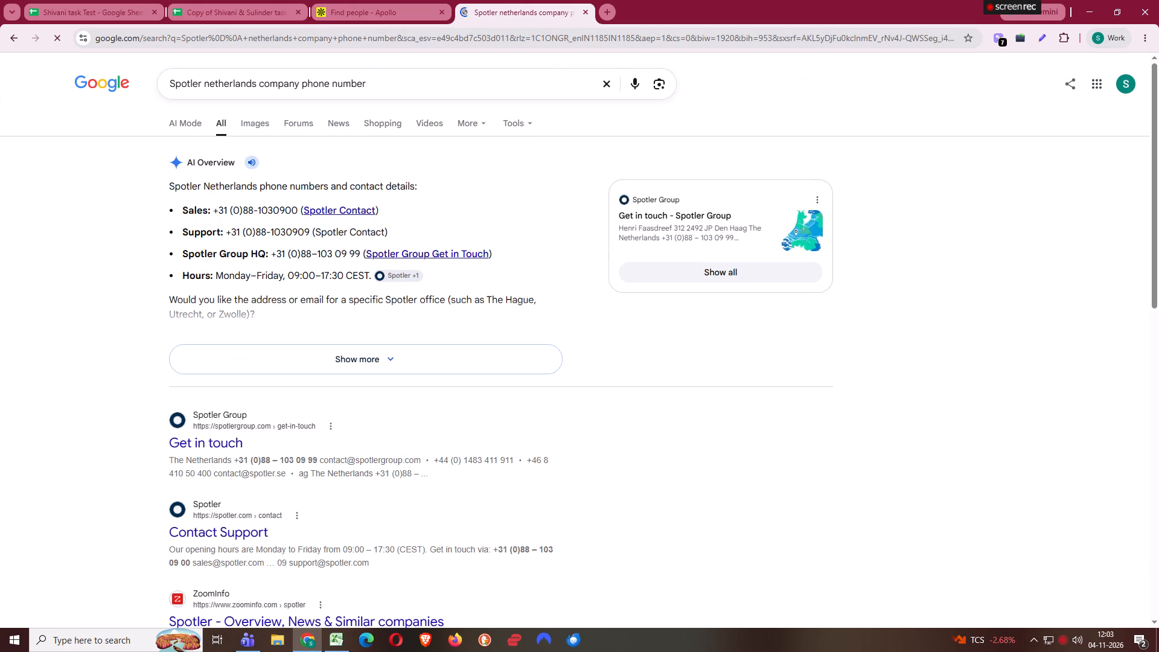
scroll(365, 473, down, 2)
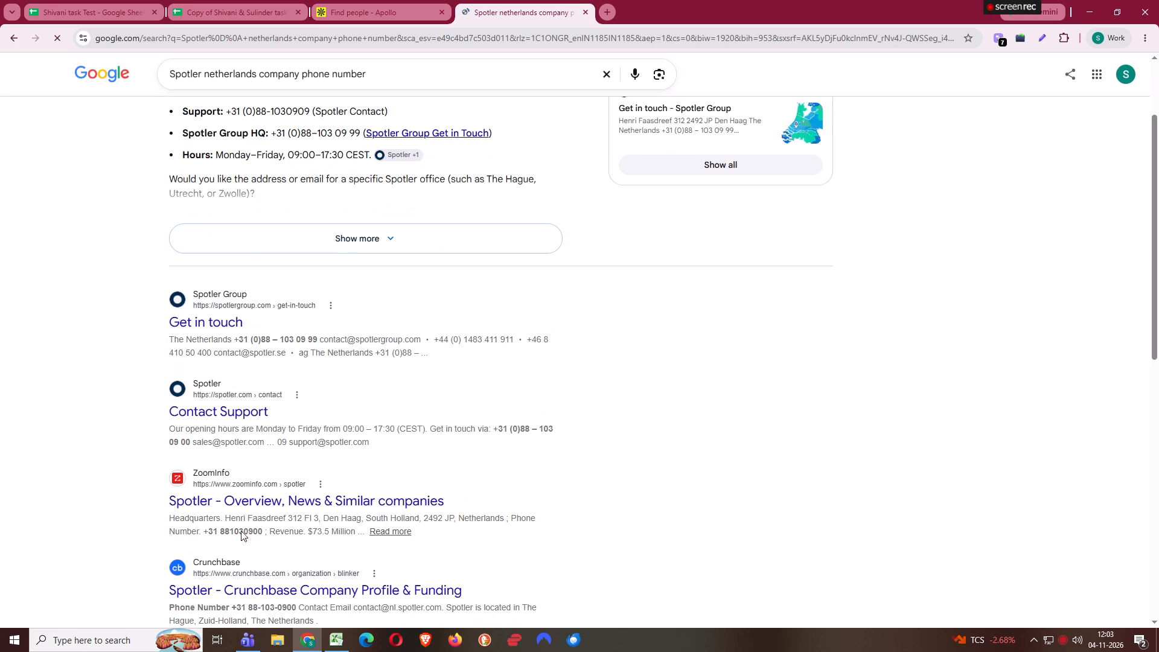
drag(204, 528, 261, 530)
key(ctrl+c)
key(ctrl+c)
key(ctrl+c)
key(ctrl+c)
key(alt+Tab)
click(552, 140)
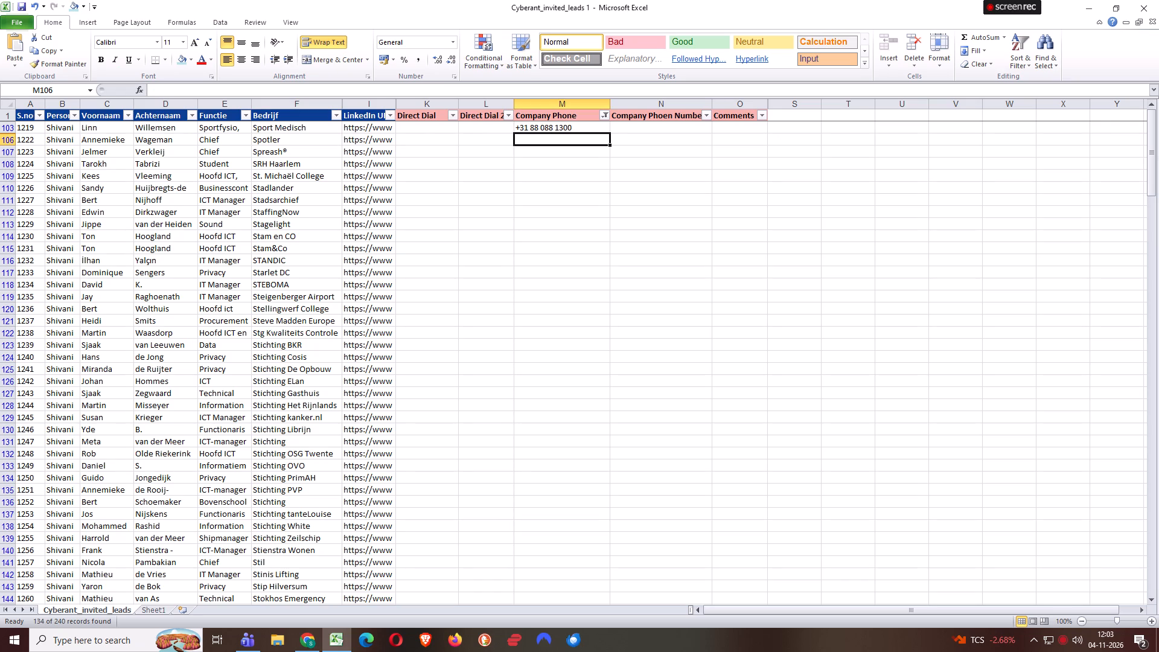
key(apostrophe)
key(ctrl+v)
drag(520, 235, 524, 228)
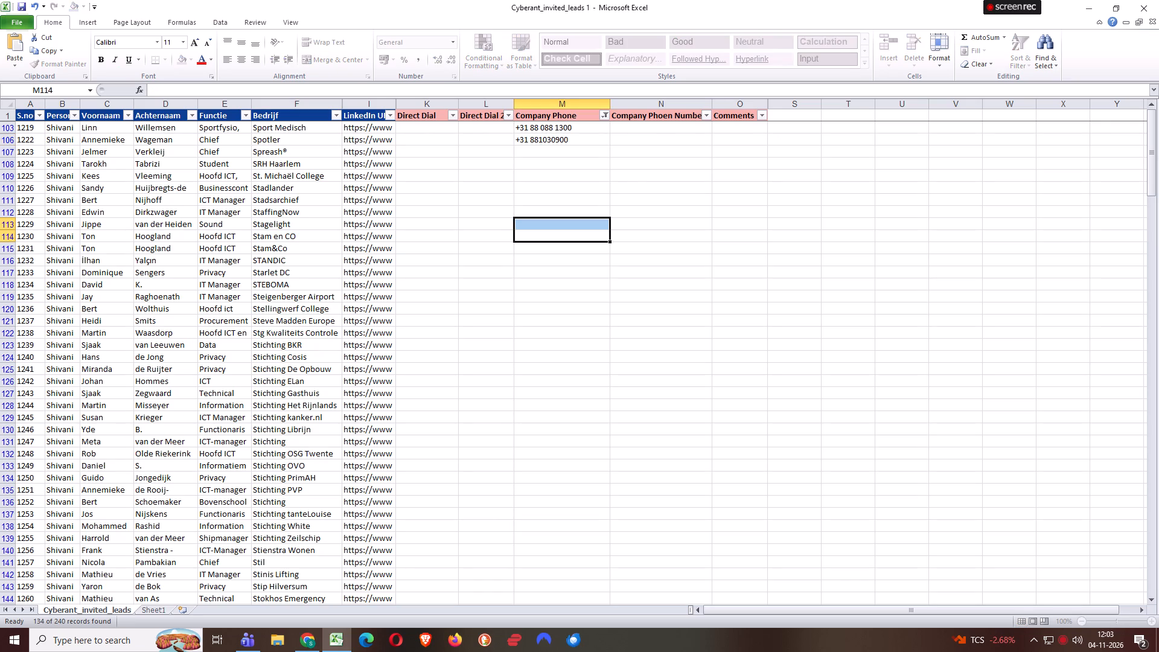
Reapply the Company Phone column filter to hide the filled Sport Medisch and Spotler rows, and save the workbook.
click(604, 115)
click(700, 339)
click(615, 380)
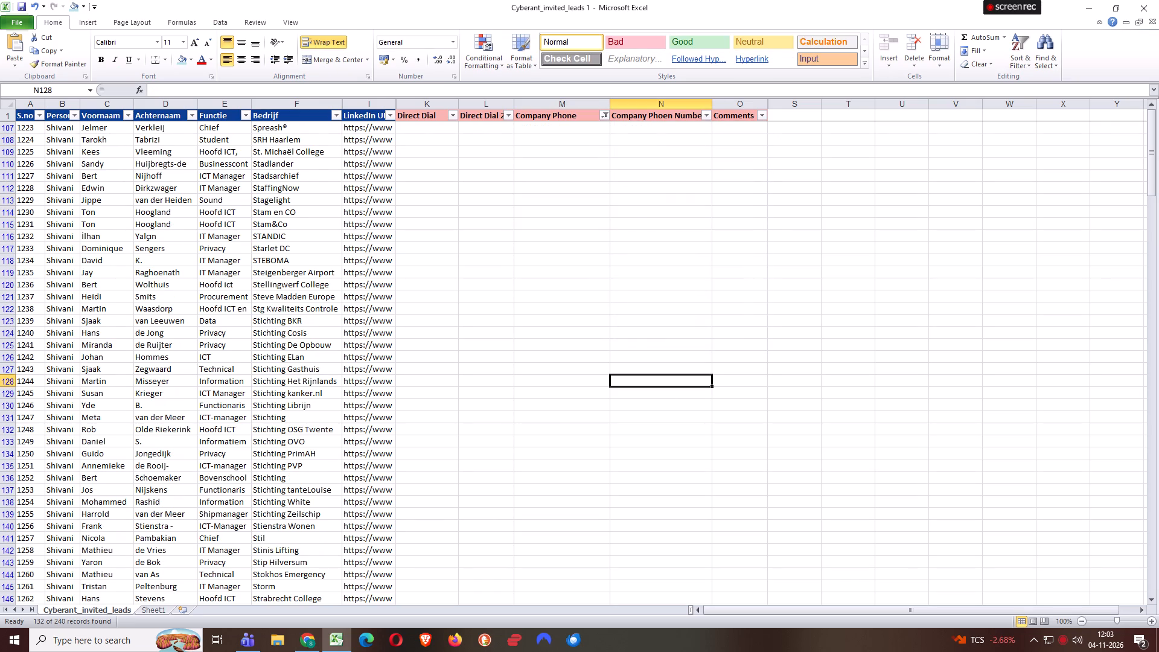
click(319, 104)
click(642, 211)
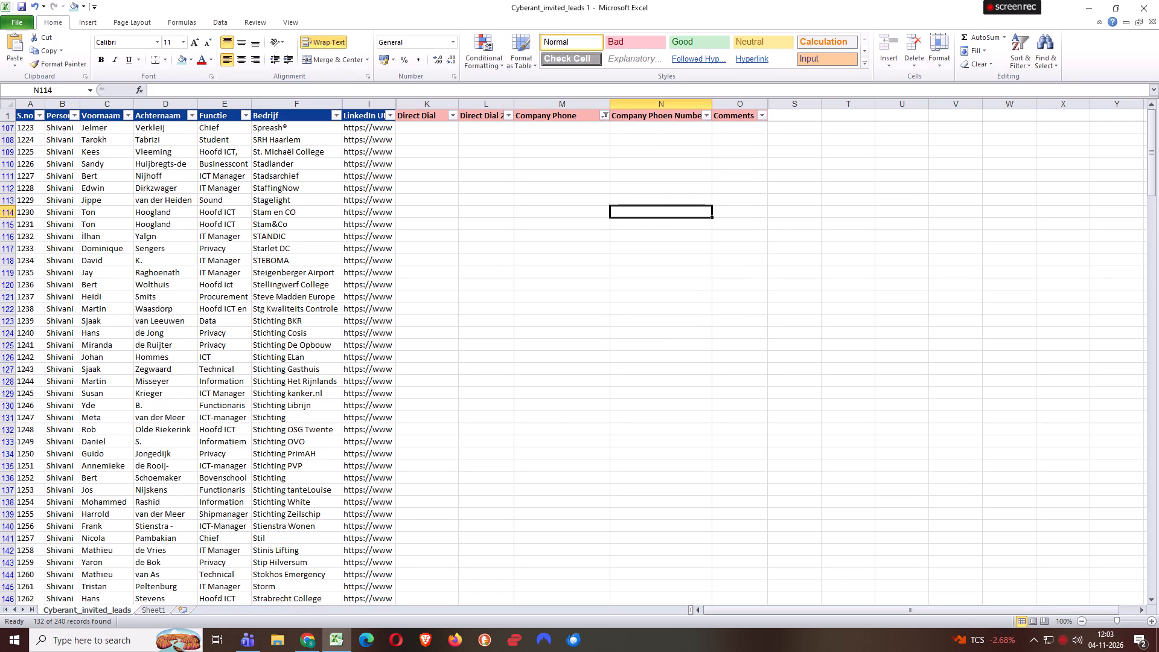
key(ctrl+s)
key(ctrl+s)
key(ctrl+s)
click(612, 305)
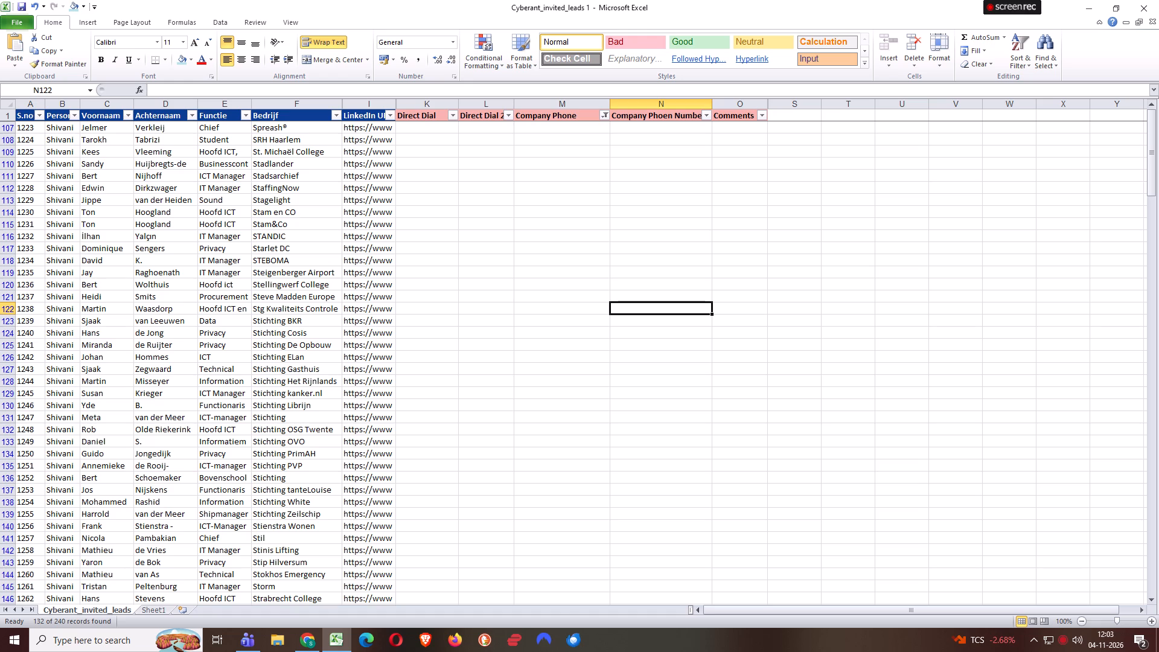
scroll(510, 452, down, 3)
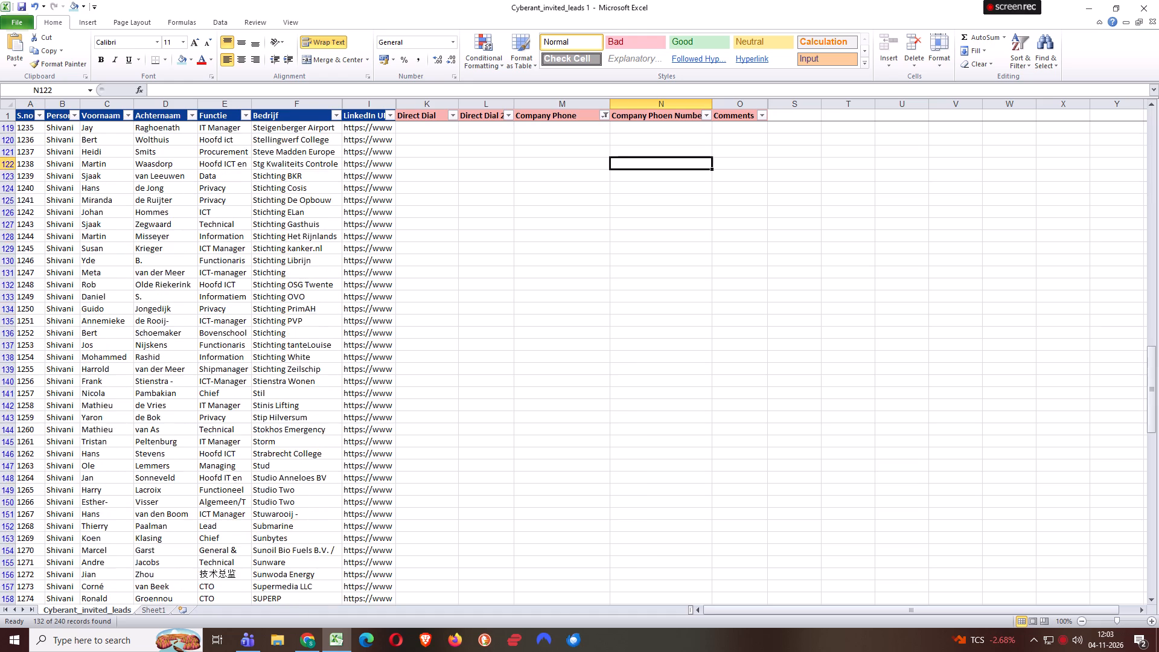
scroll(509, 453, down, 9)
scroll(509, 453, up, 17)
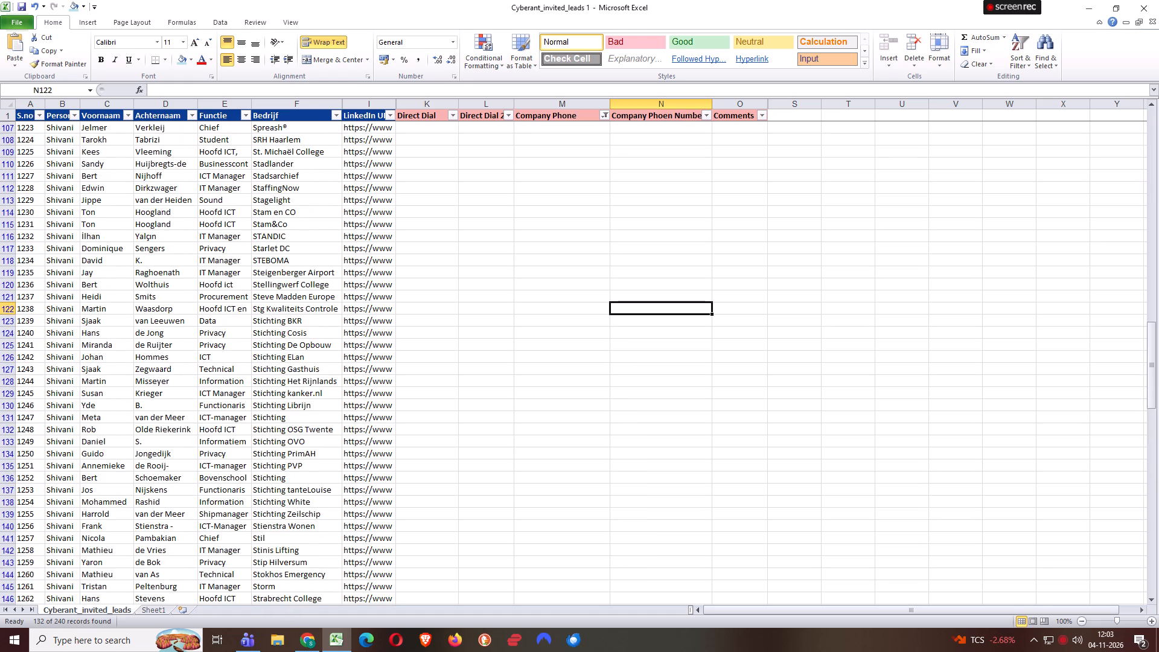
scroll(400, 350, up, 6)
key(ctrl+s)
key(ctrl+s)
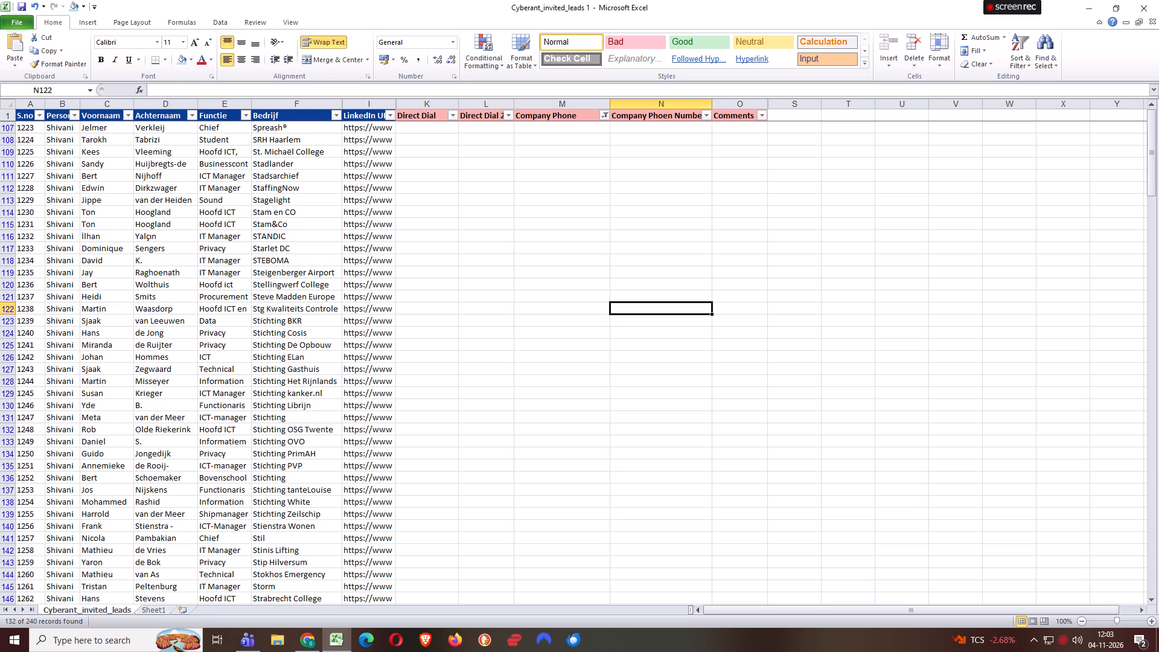
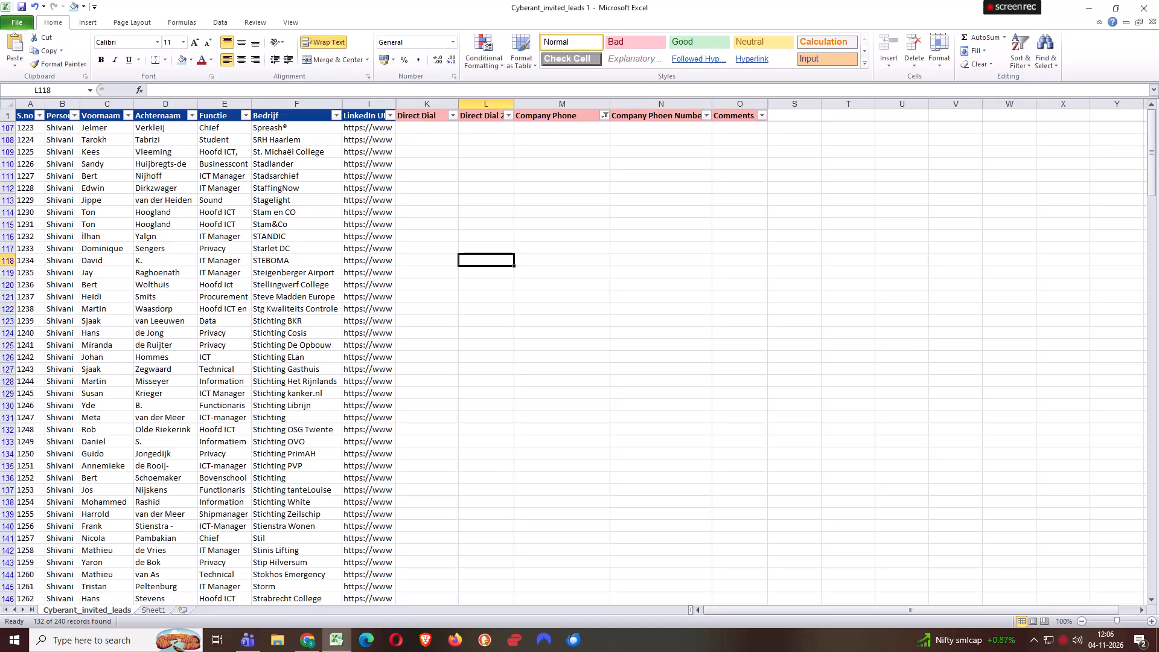
Copy the Spreash® company name from the lead sheet and search Google in Chrome for its Netherlands company phone number.
key(alt+Tab)
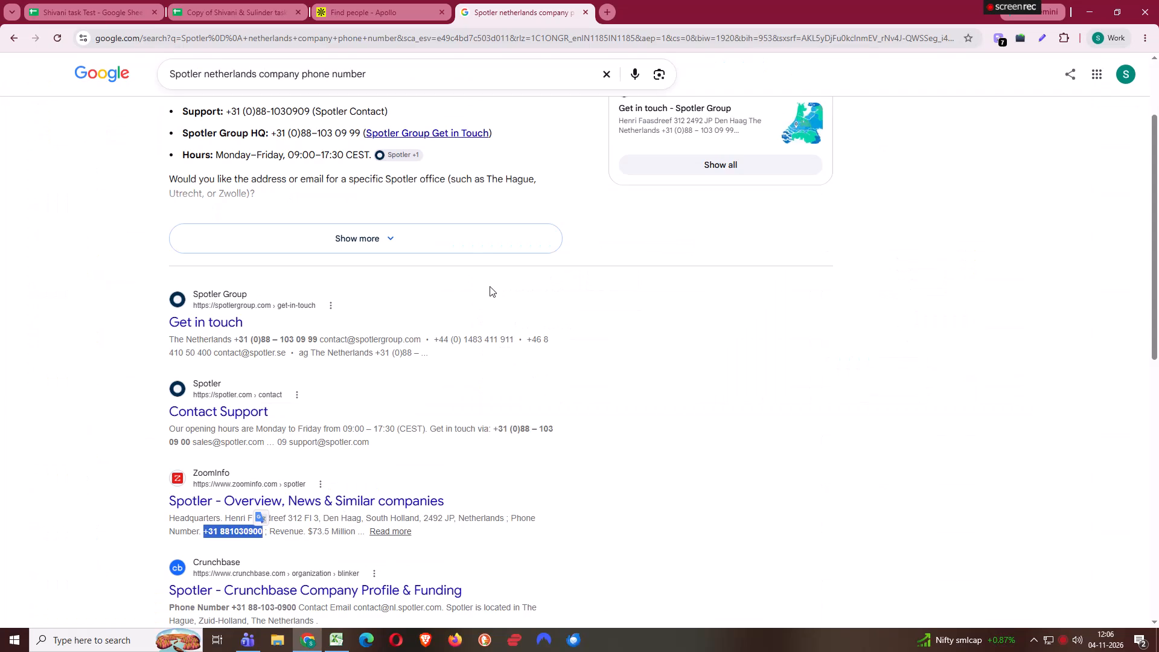
key(alt+Tab)
click(298, 124)
key(ctrl+c)
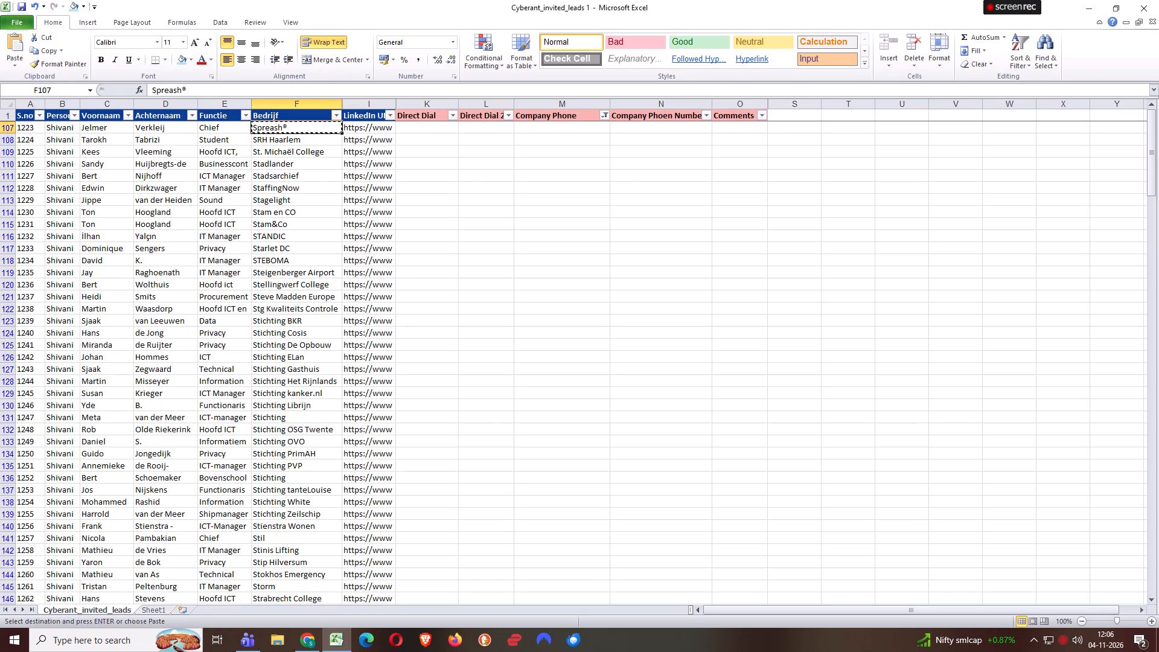
key(alt+Tab)
double_click(175, 76)
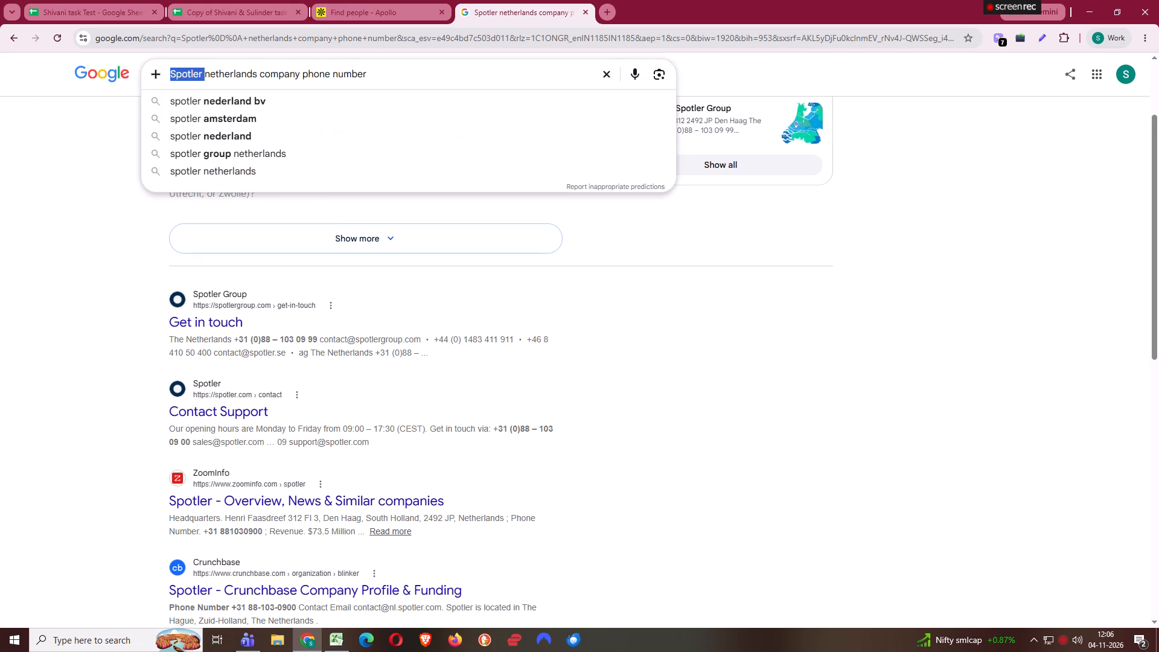
key(ctrl+v)
key(Return)
key(Return)
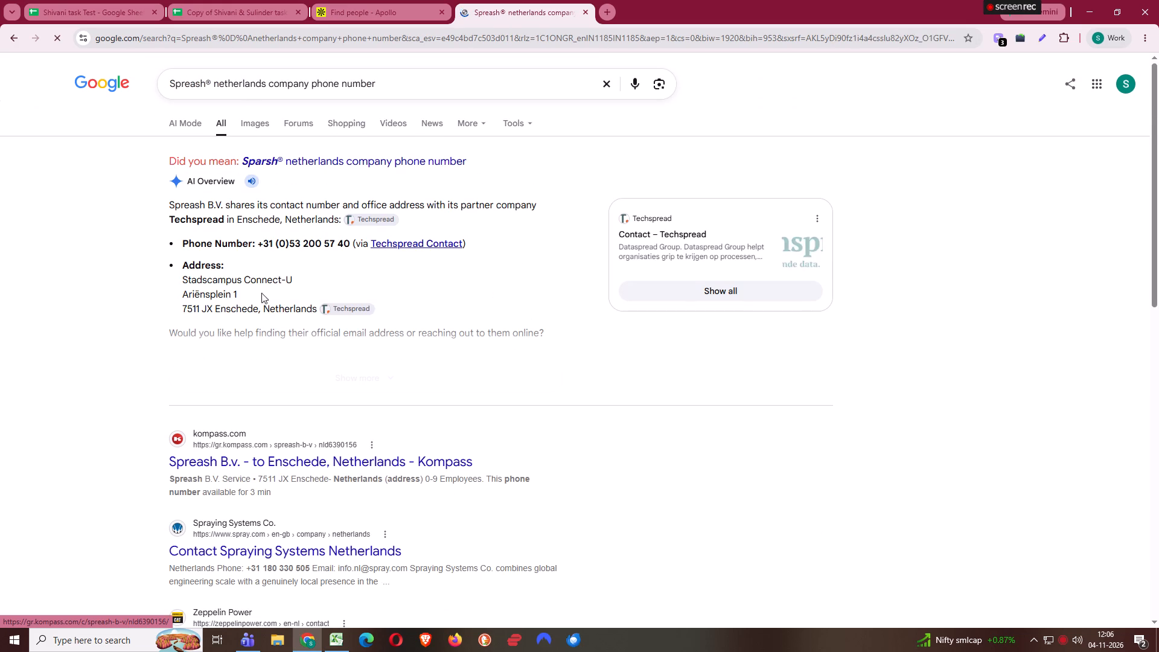
drag(291, 246, 339, 248)
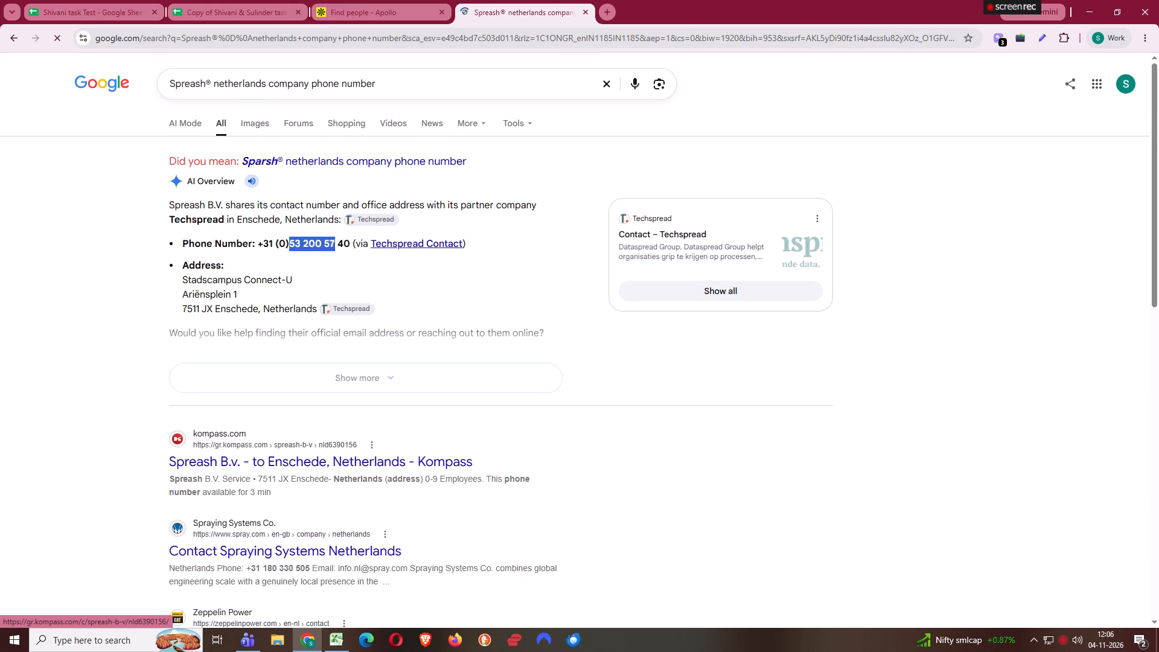
drag(339, 248, 351, 249)
key(ctrl+c)
key(ctrl+c)
key(ctrl+c)
key(ctrl+c)
key(alt+Tab)
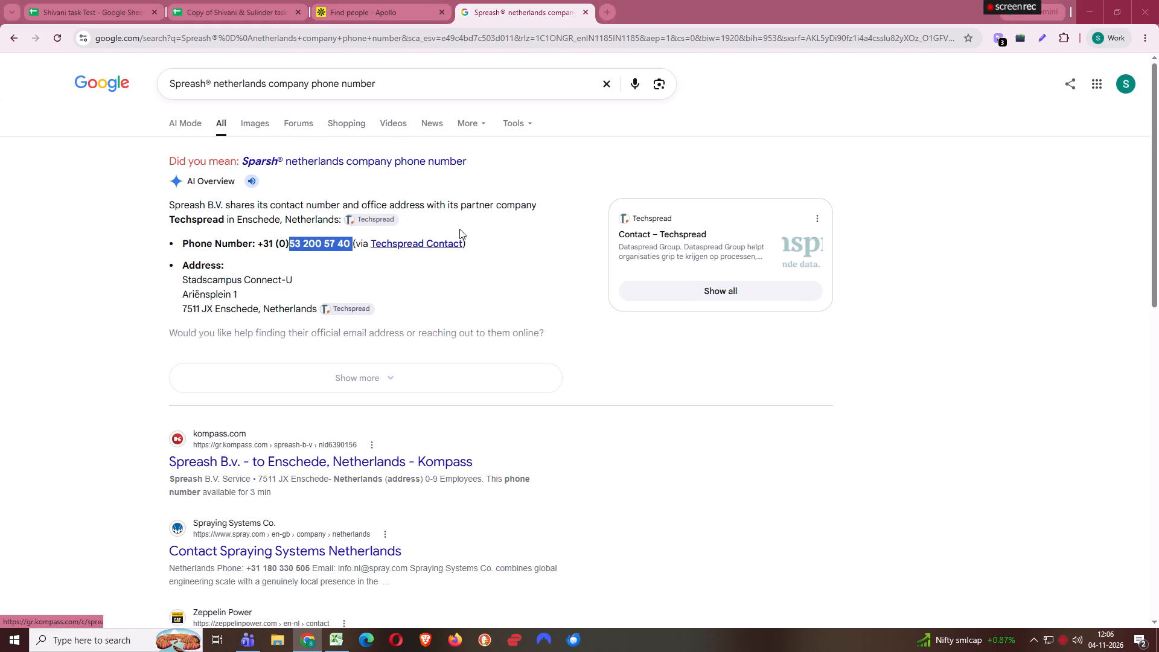
click(553, 129)
text('+31)
key(space)
key(ctrl+v)
drag(568, 208, 570, 202)
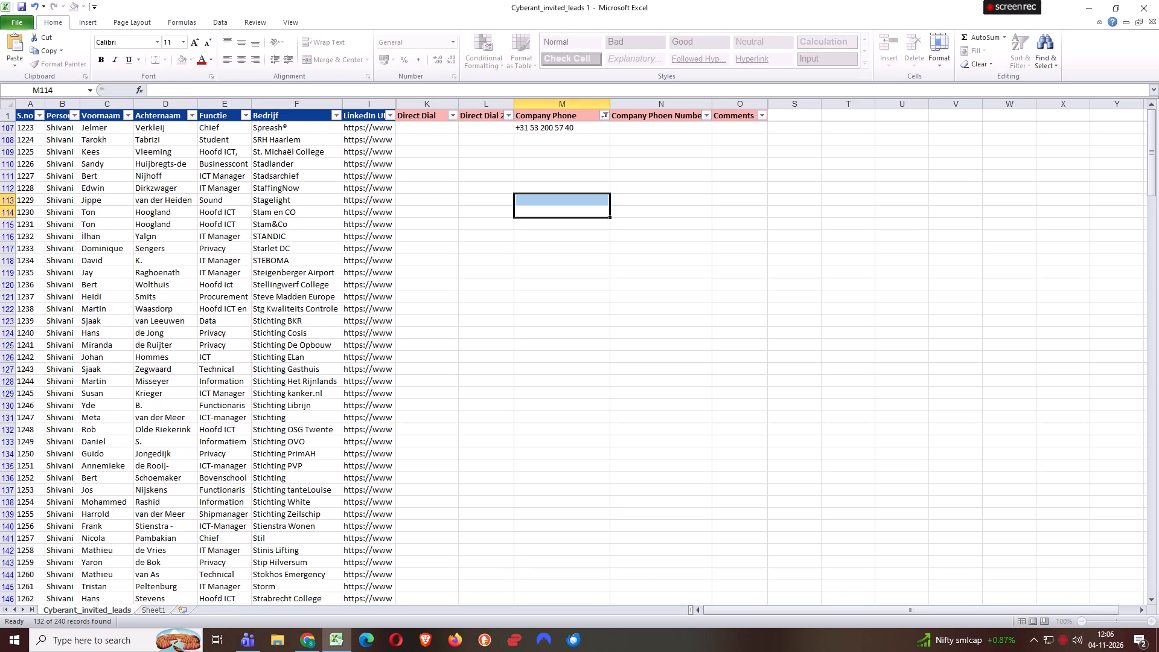
Reapply the Company Phone filter to hide the completed Spreash row and save the workbook.
click(607, 118)
click(705, 344)
click(579, 309)
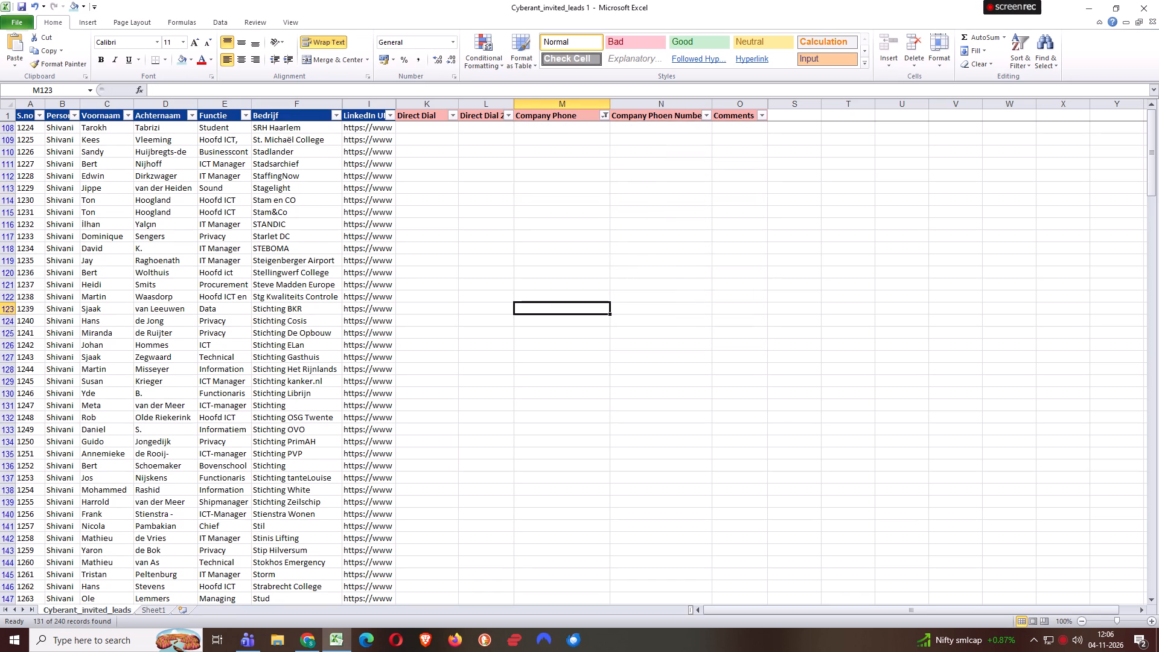
key(ctrl+s)
key(ctrl+s)
key(ctrl+s)
Copy the SRH Haarlem University of Applied Sciences name and search Google in Chrome for its Netherlands company phone number.
scroll(599, 221, down, 7)
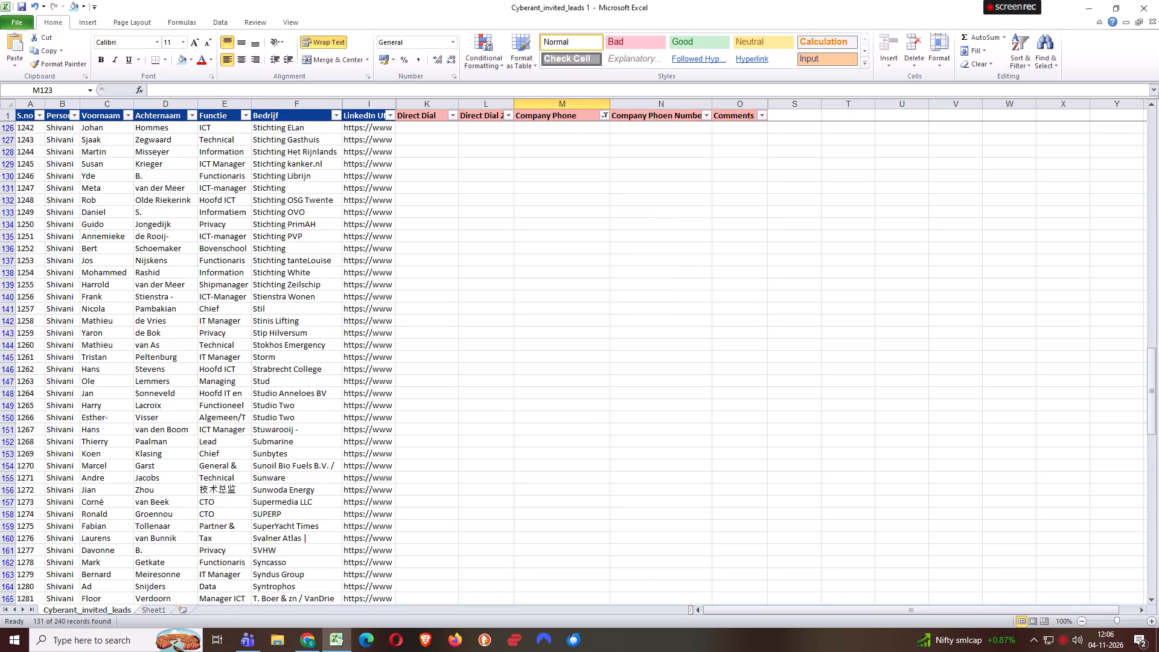
scroll(532, 302, down, 12)
scroll(524, 347, up, 20)
scroll(524, 347, up, 1)
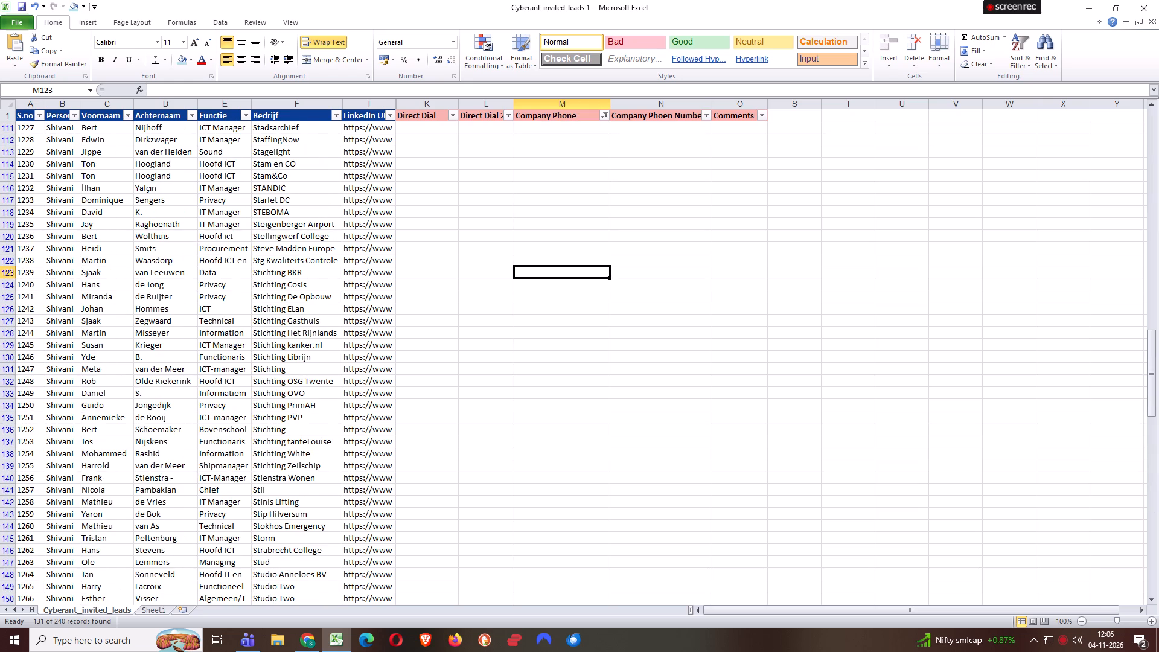
click(302, 133)
click(318, 132)
click(319, 127)
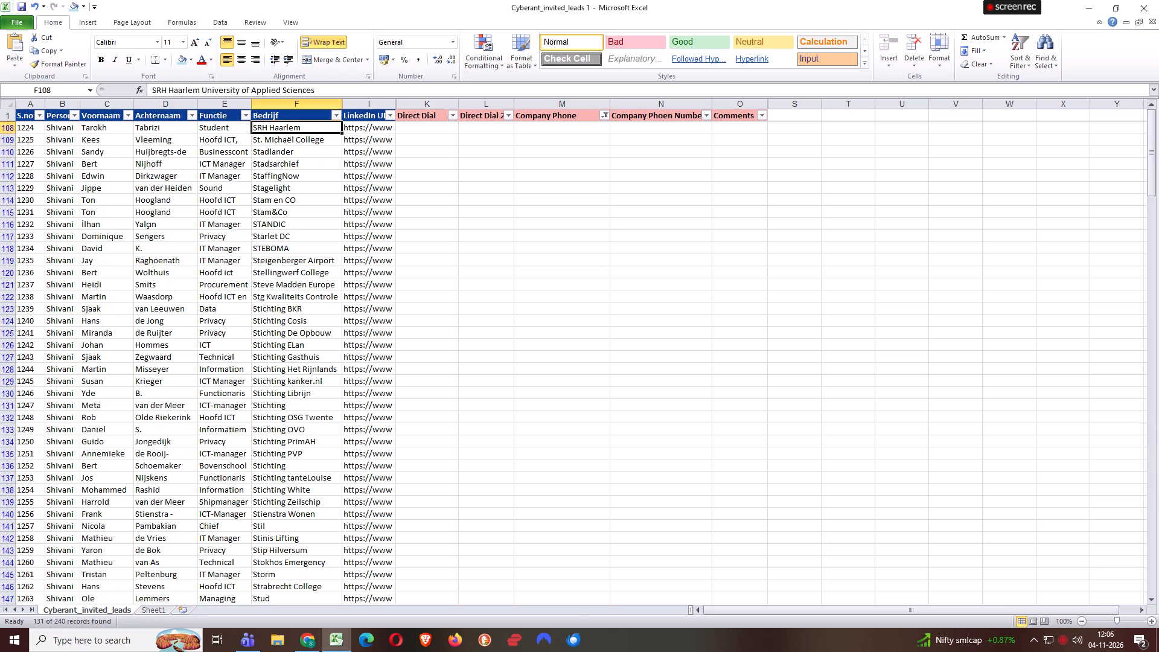
key(ctrl+c)
key(alt+Tab)
drag(209, 82, 10, 91)
key(ctrl+v)
key(Return)
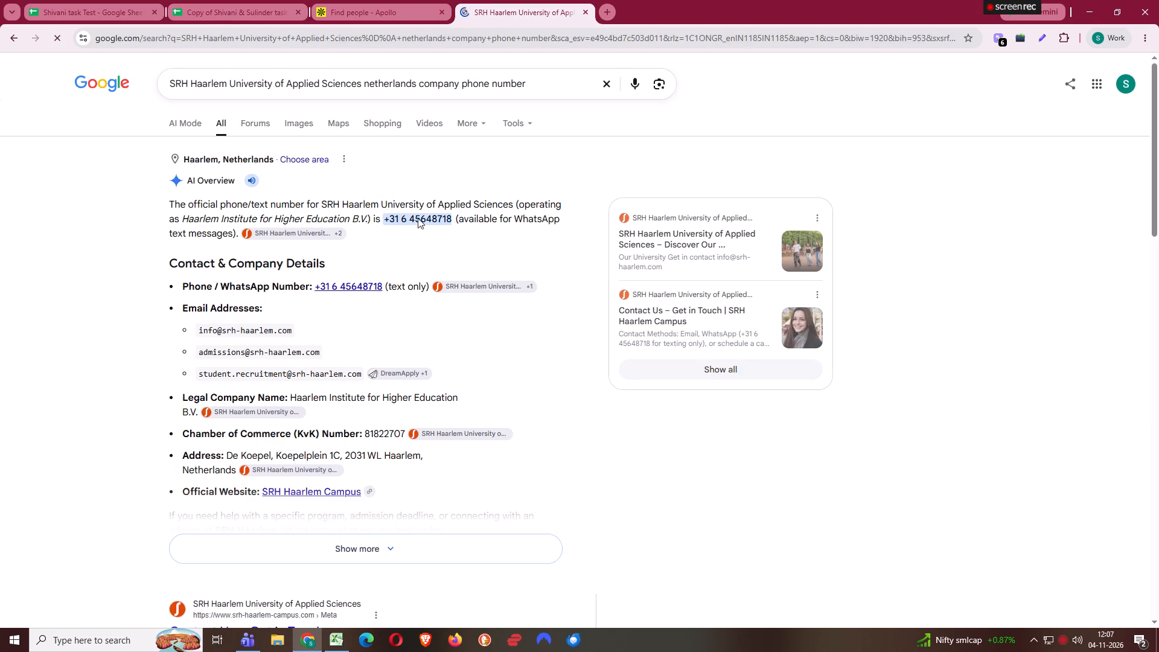
Copy the phone number from the AI Overview's opening sentence into the Excel Company Phone cell for SRH Haarlem.
alt+click(418, 218)
key(alt+Tab)
click(564, 134)
click(554, 124)
key(ctrl+v)
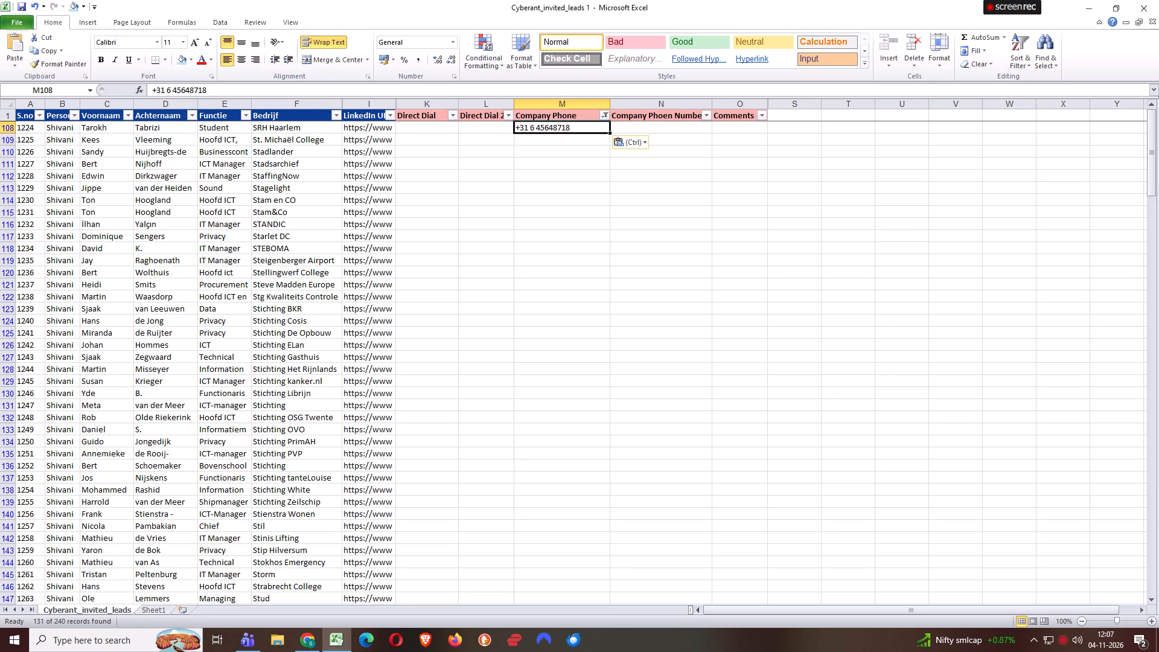
Copy the St. Michaël College name from the sheet and search Google in Chrome for its Netherlands company phone number.
click(284, 140)
key(ctrl+c)
key(alt+Tab)
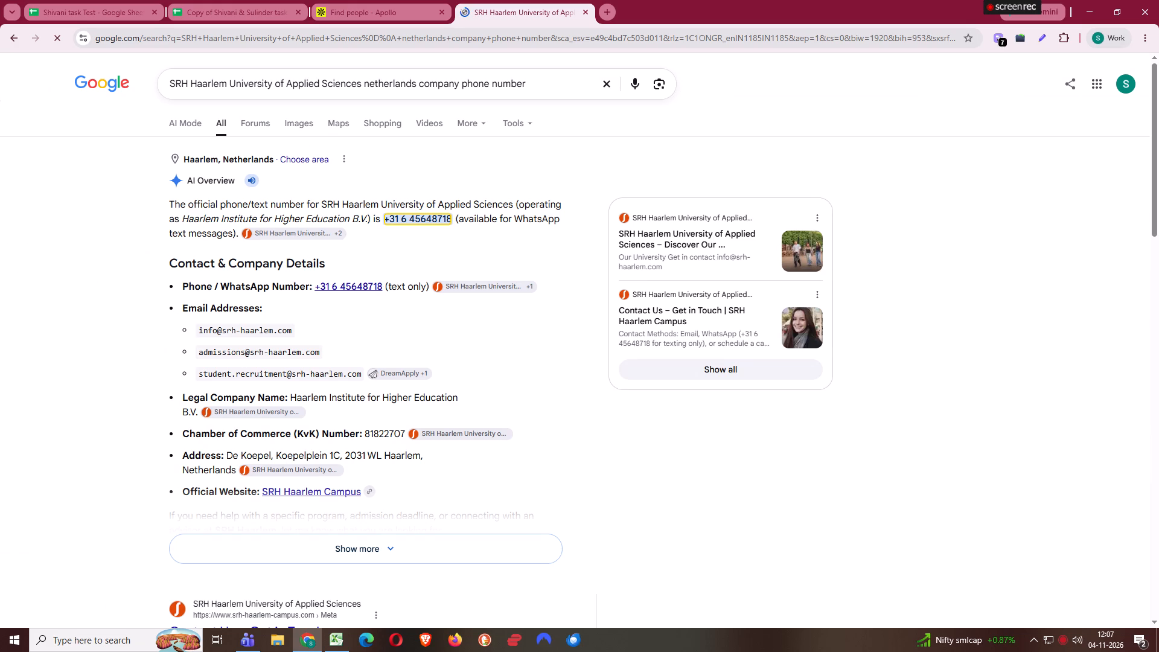
drag(363, 85, 0, 86)
key(ctrl+v)
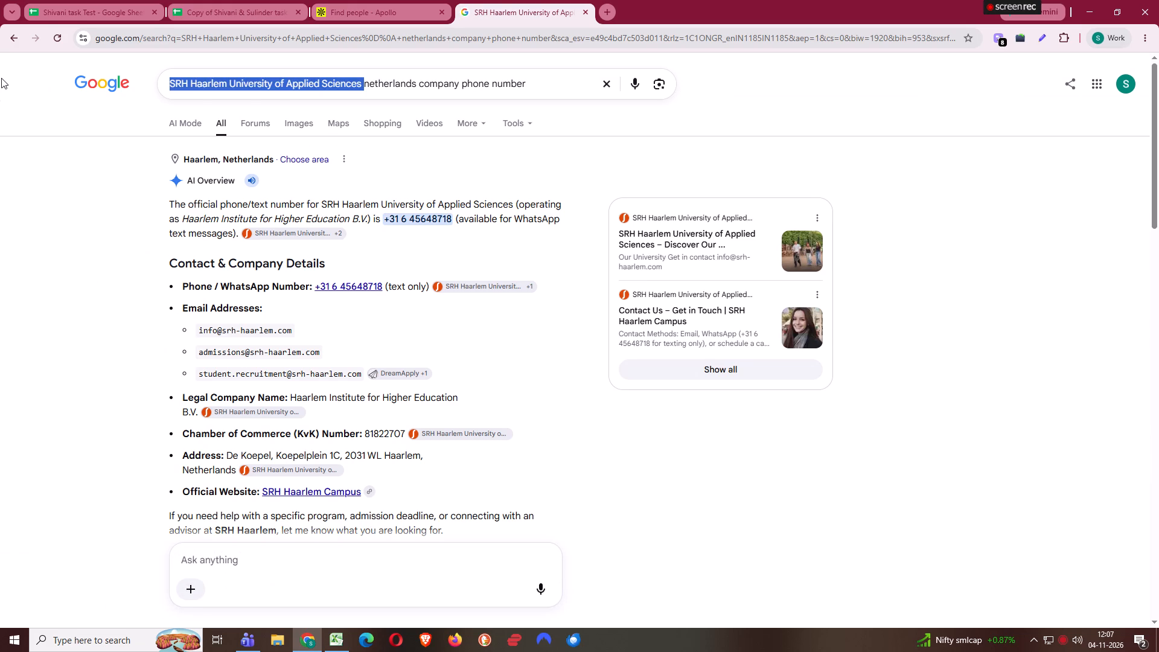
key(Return)
key(Return)
key(Return)
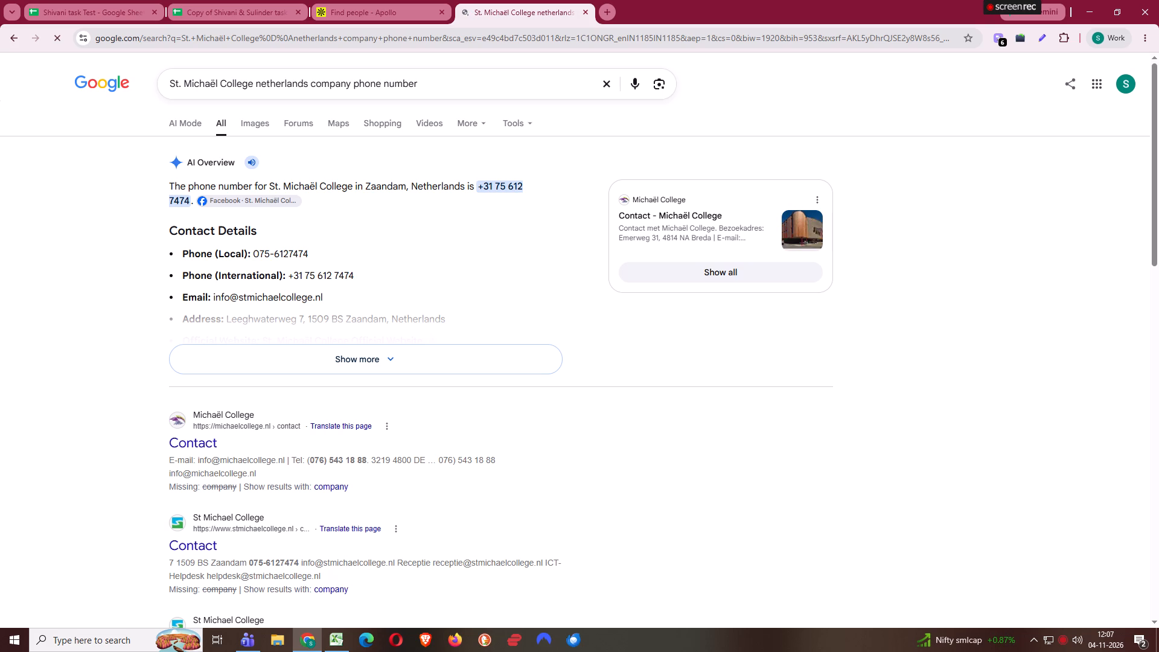
Copy St. Michaël College's international phone number and enter it as text in its Excel Company Phone cell.
drag(287, 276, 363, 276)
key(ctrl+c)
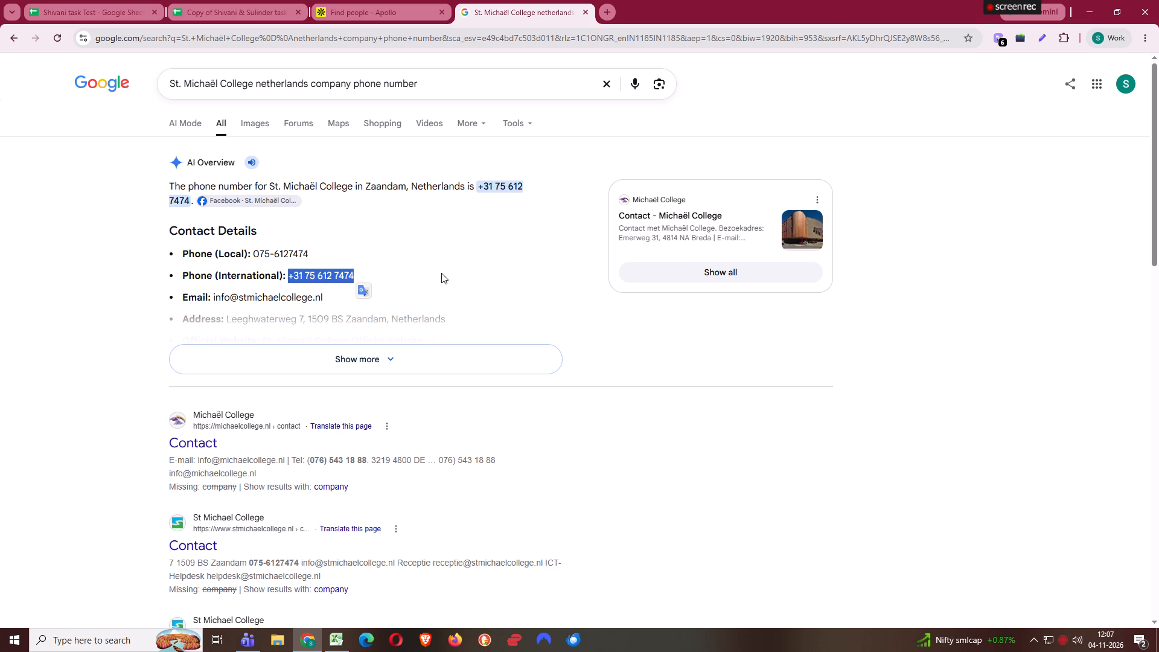
key(ctrl+c)
key(alt+Tab)
click(595, 138)
key(apostrophe)
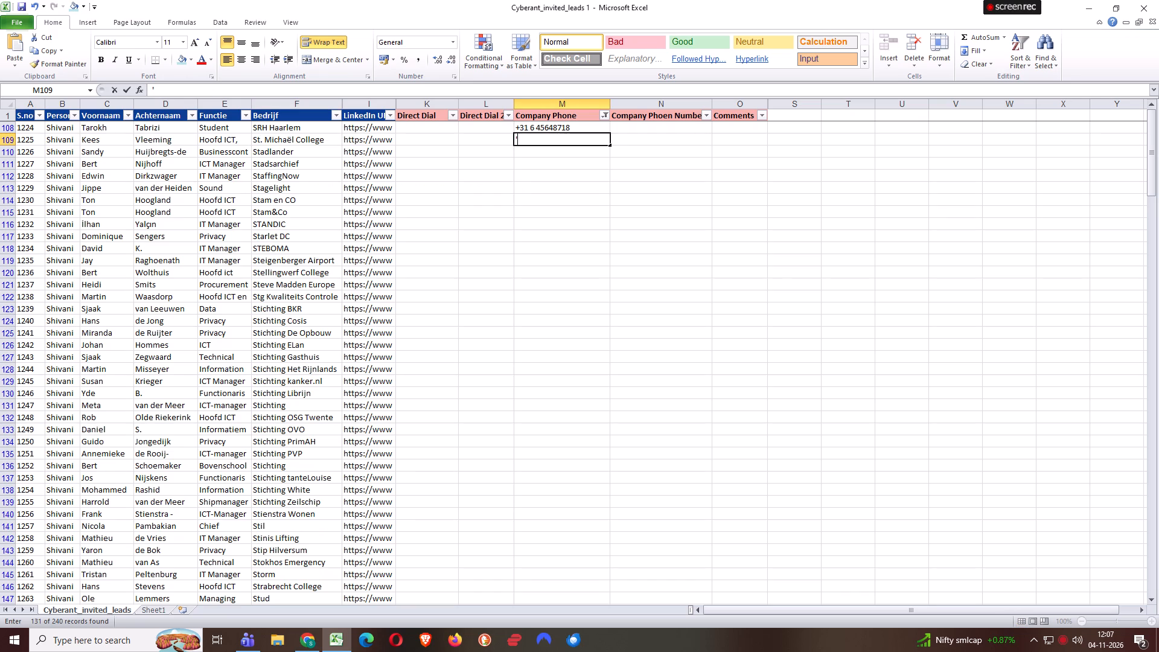
key(ctrl+v)
Copy the Stadlander company name and search Google in Chrome for its Netherlands company phone number.
click(311, 152)
key(ctrl+c)
key(alt+Tab)
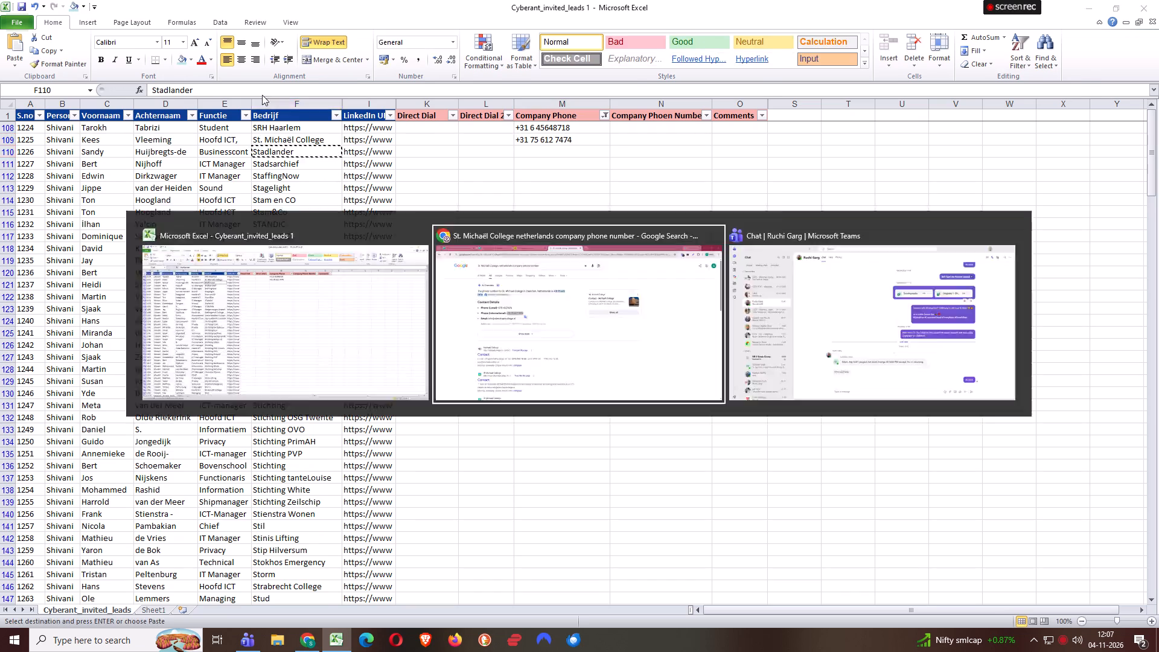
drag(257, 83, 0, 45)
key(ctrl+v)
key(Return)
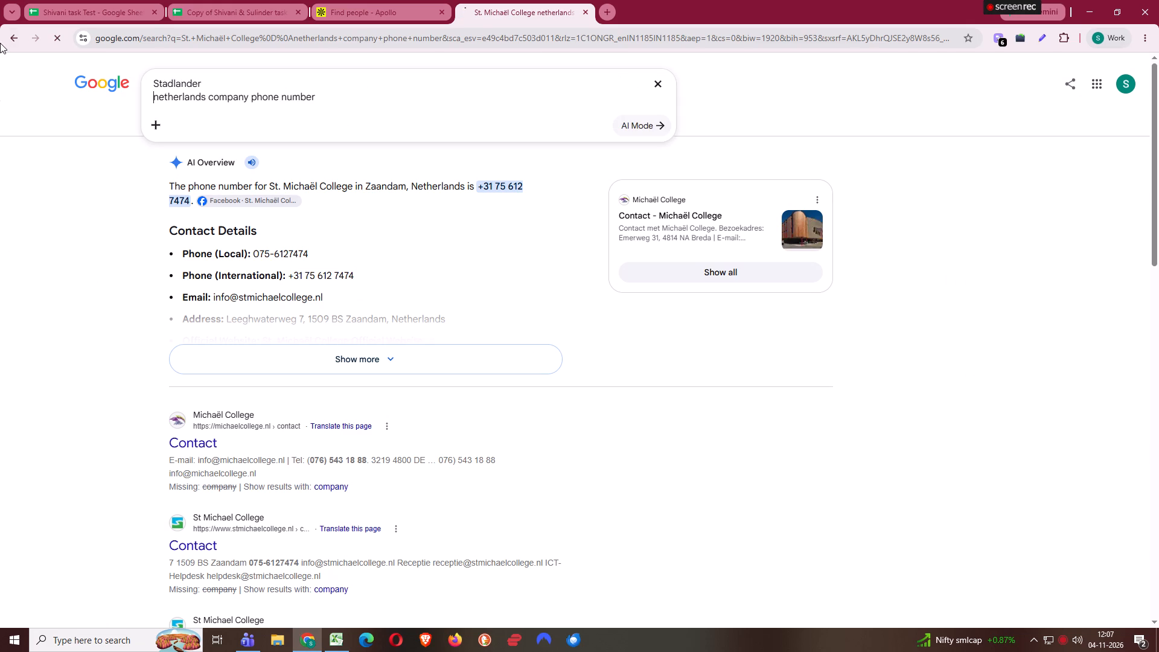
Return to Excel, reapply the filter to hide the SRH Haarlem and St. Michaël College rows, and save the workbook.
key(alt+Tab)
click(337, 114)
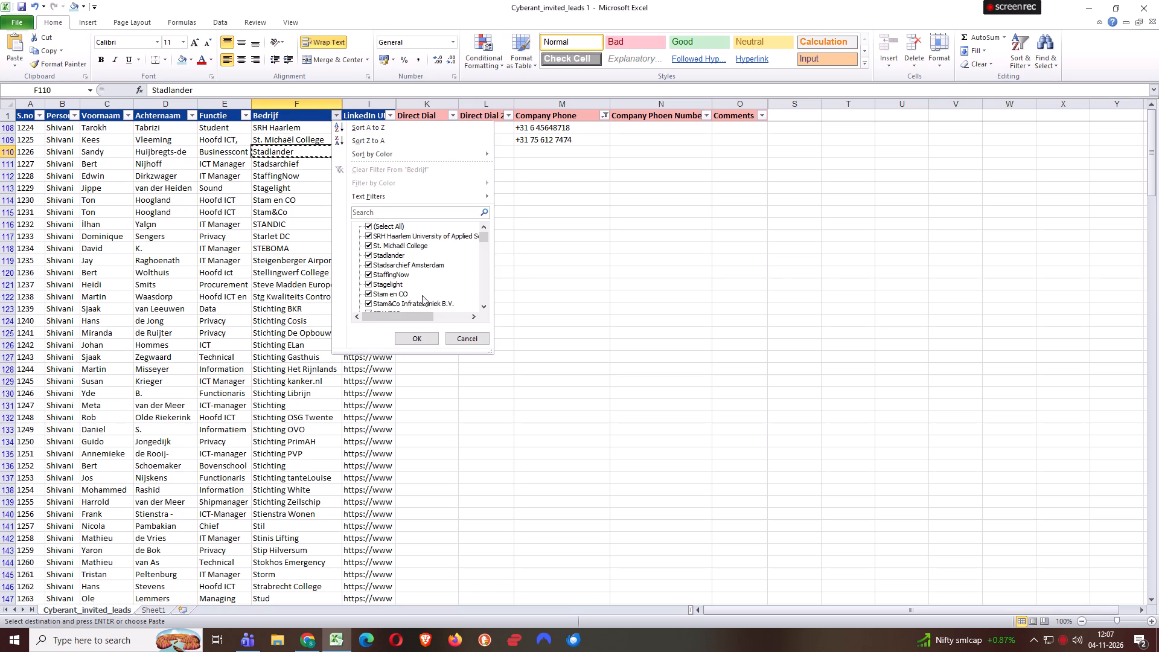
click(414, 344)
click(308, 101)
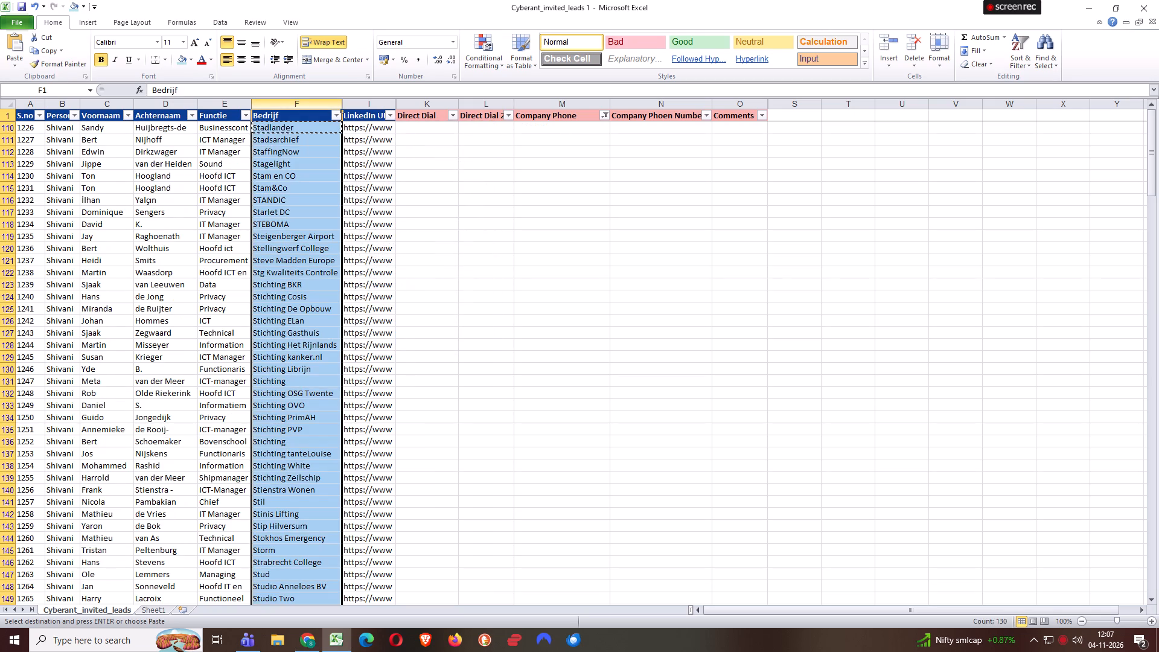
click(619, 283)
key(ctrl+s)
key(ctrl+s)
key(ctrl+s)
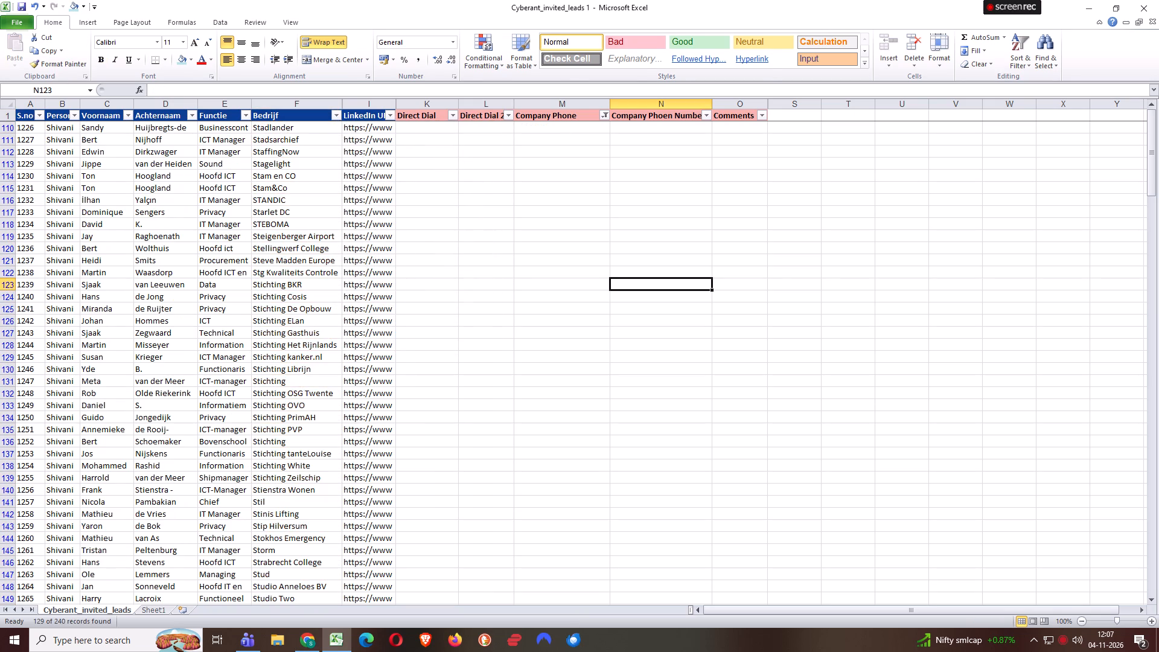
key(alt+Tab)
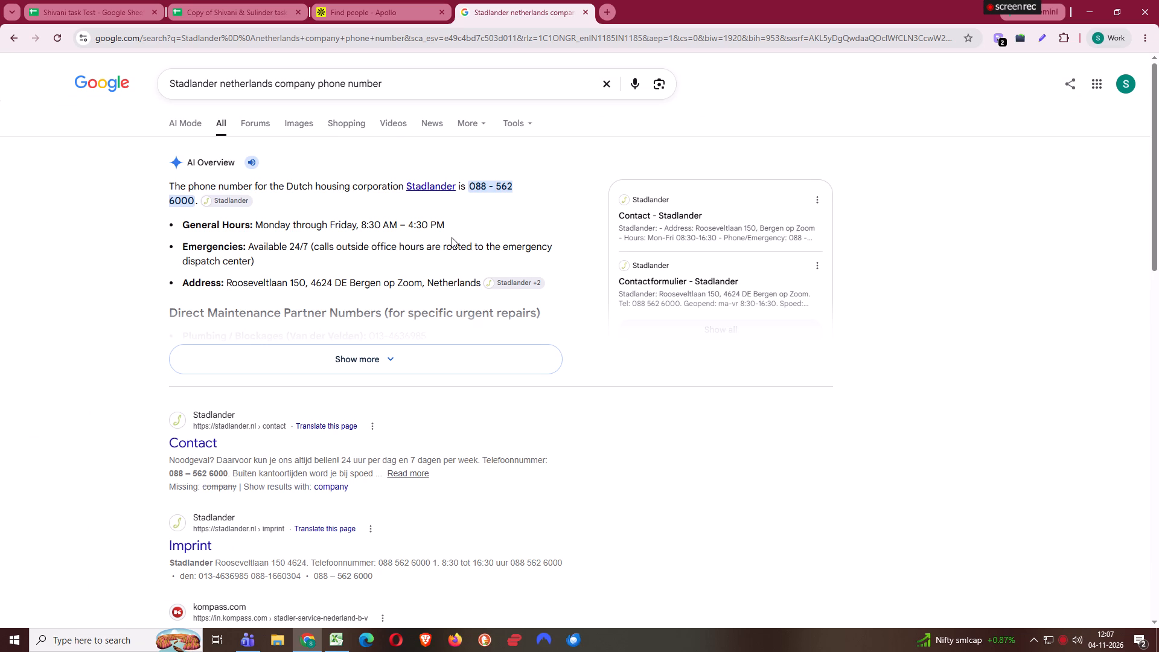
drag(473, 183, 487, 184)
drag(487, 184, 195, 203)
drag(195, 203, 194, 203)
drag(477, 184, 528, 184)
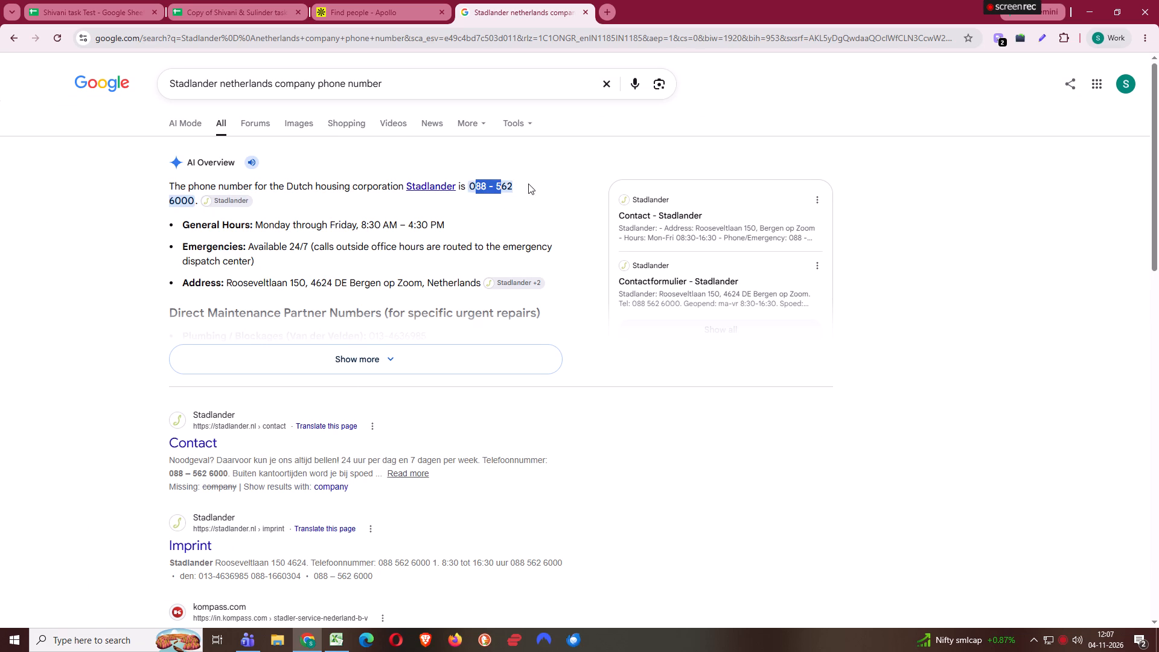
drag(528, 184, 194, 203)
key(ctrl+c)
key(ctrl+c)
key(ctrl+c)
key(ctrl+c)
key(ctrl+c)
key(alt+Tab)
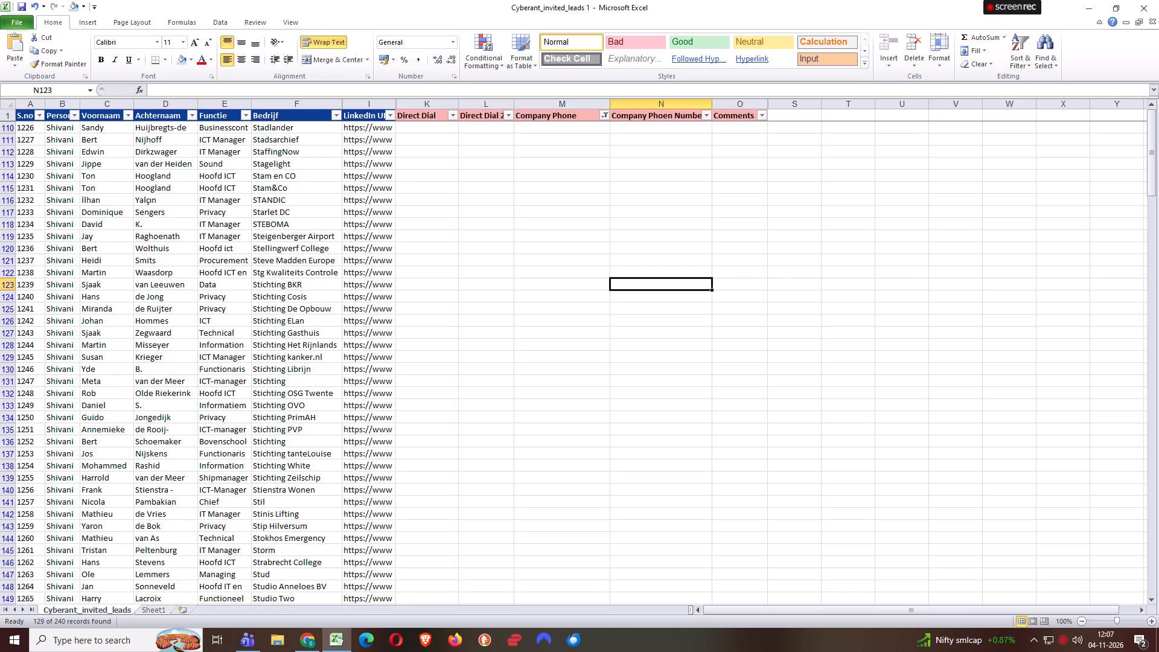
click(529, 129)
text('+31)
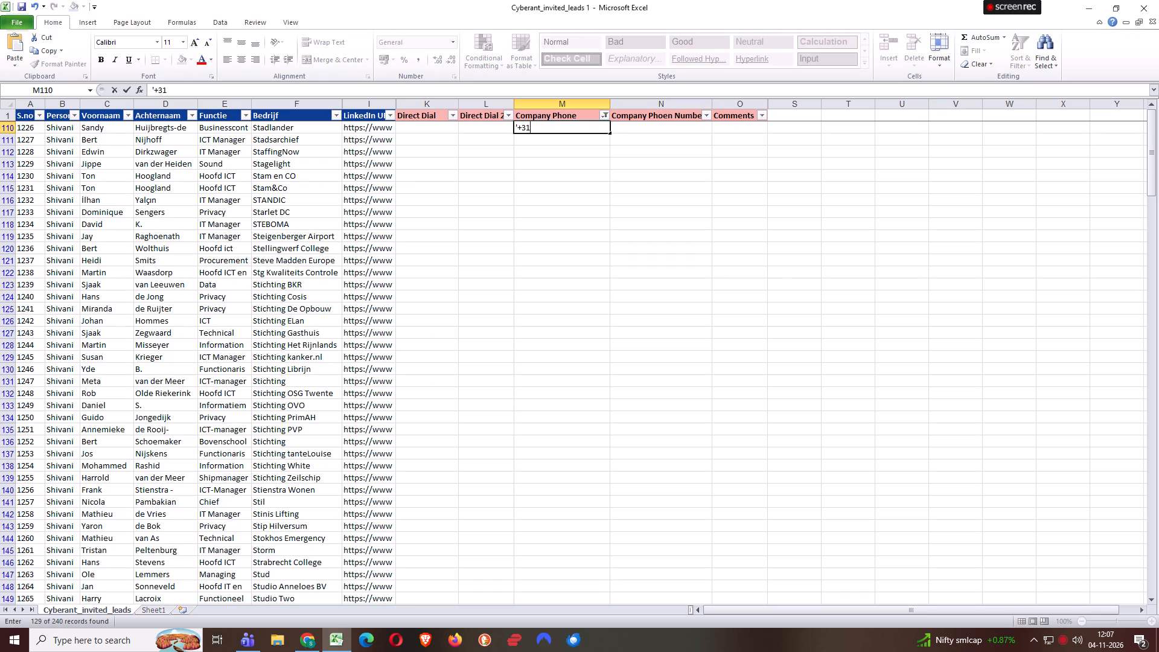
key(space)
key(ctrl+v)
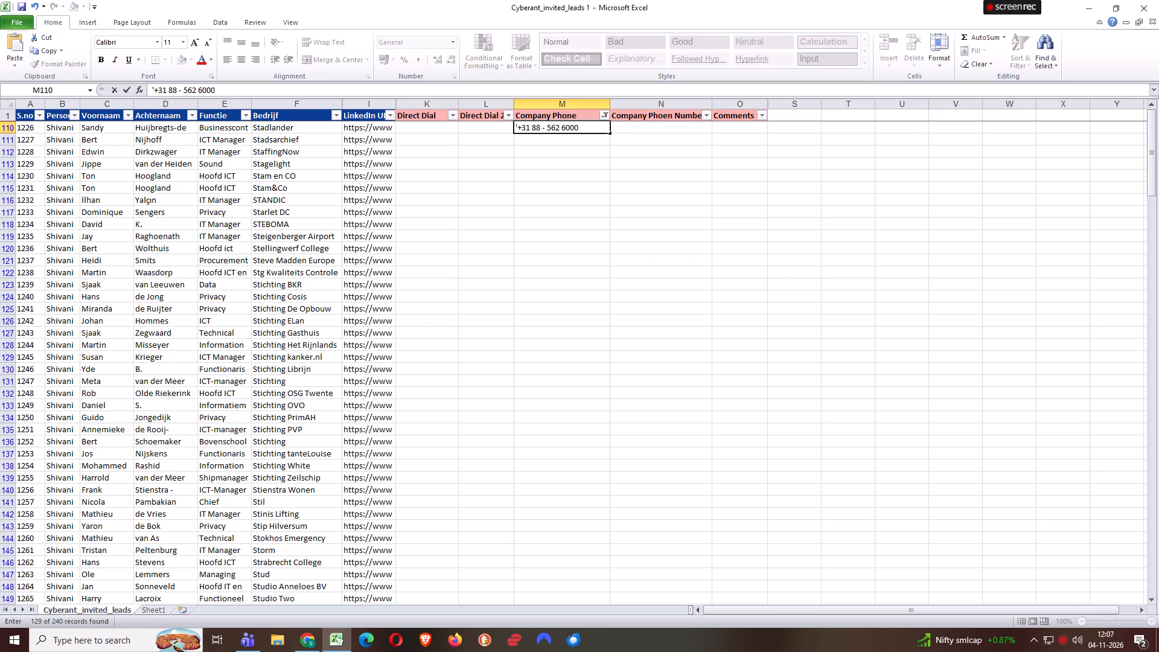
click(545, 126)
key(BackSpace)
key(Right)
key(BackSpace)
key(BackSpace)
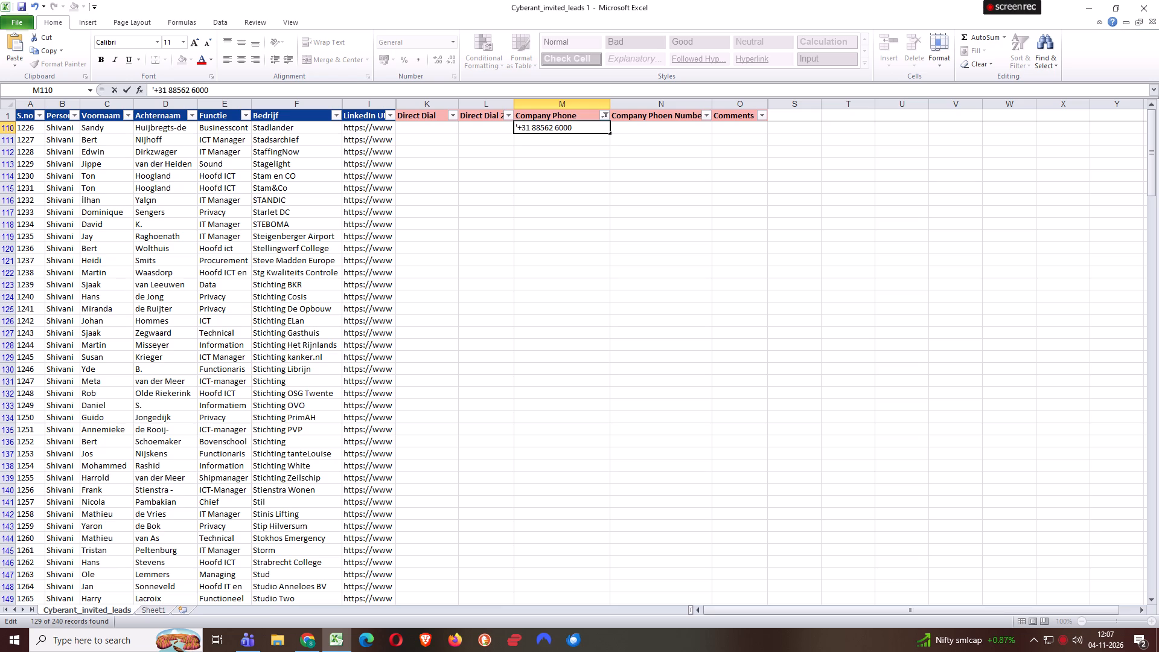
click(569, 148)
Reapply the Company Phone filter to hide the completed Stadlander row.
click(604, 116)
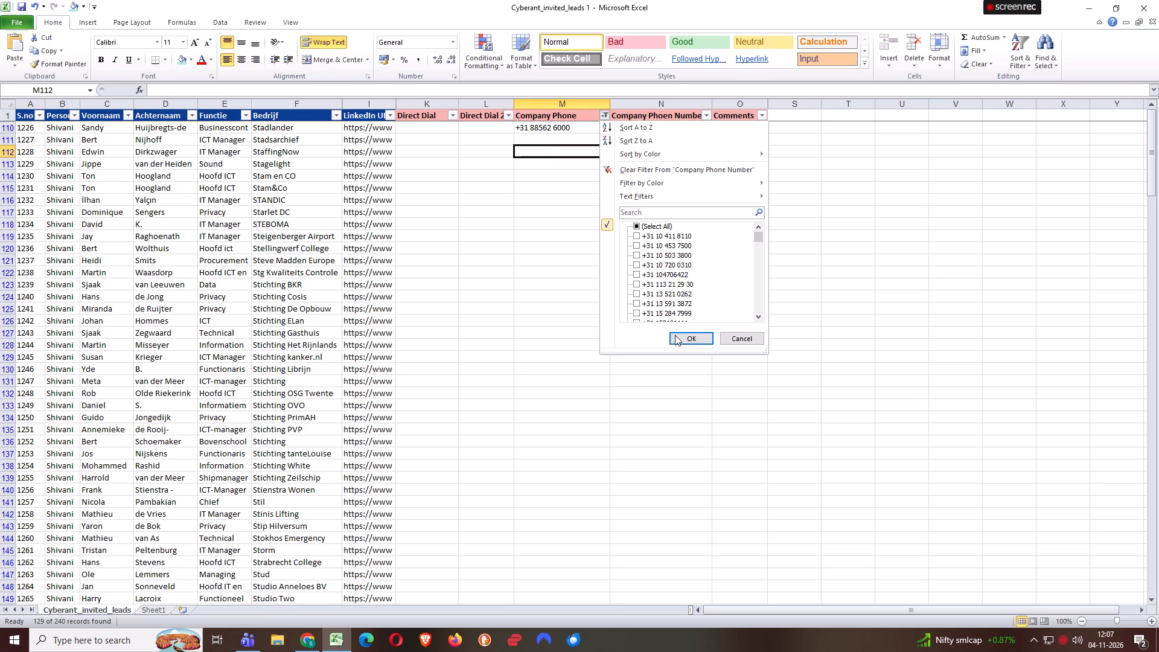
click(676, 340)
Copy the Stadsarchief Amsterdam company name from Excel and search Google in Chrome for its Netherlands company phone number.
click(318, 121)
click(316, 128)
key(ctrl+c)
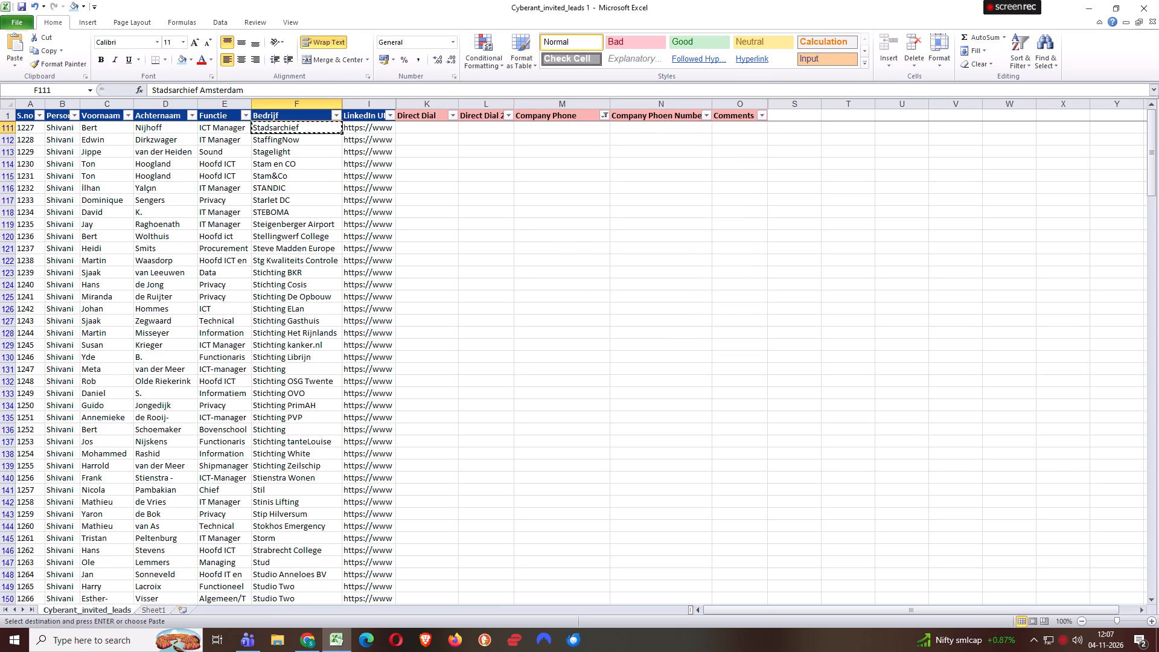
key(alt+Tab)
double_click(203, 86)
key(ctrl+v)
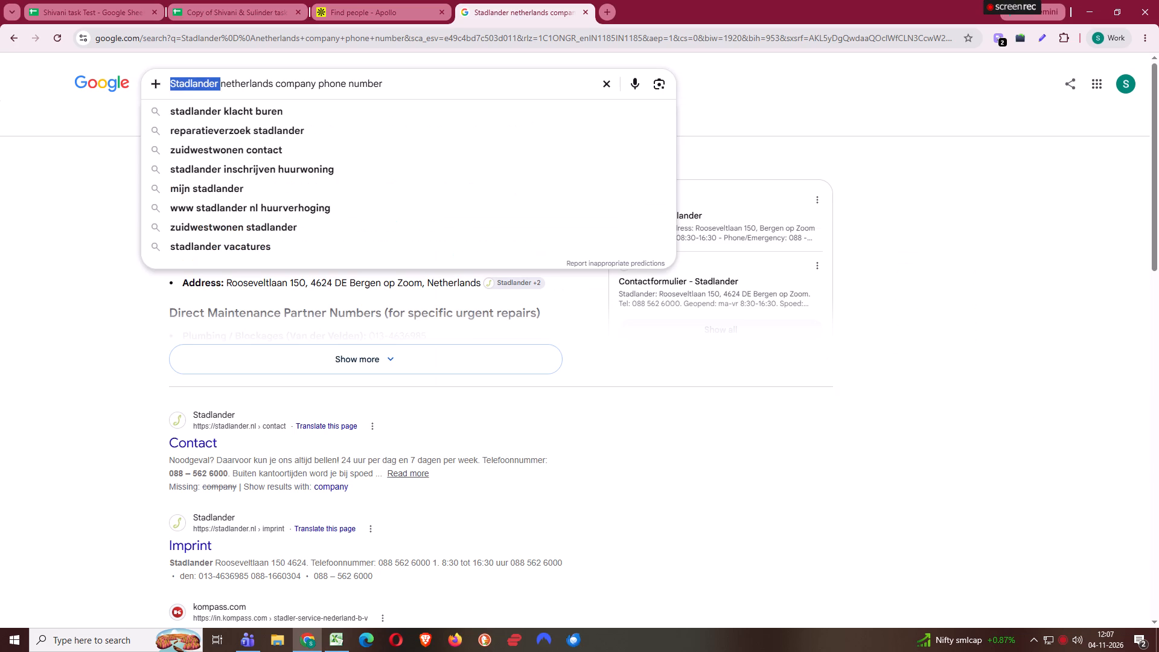
key(Return)
key(Return)
key(Return)
scroll(203, 85, up, 1)
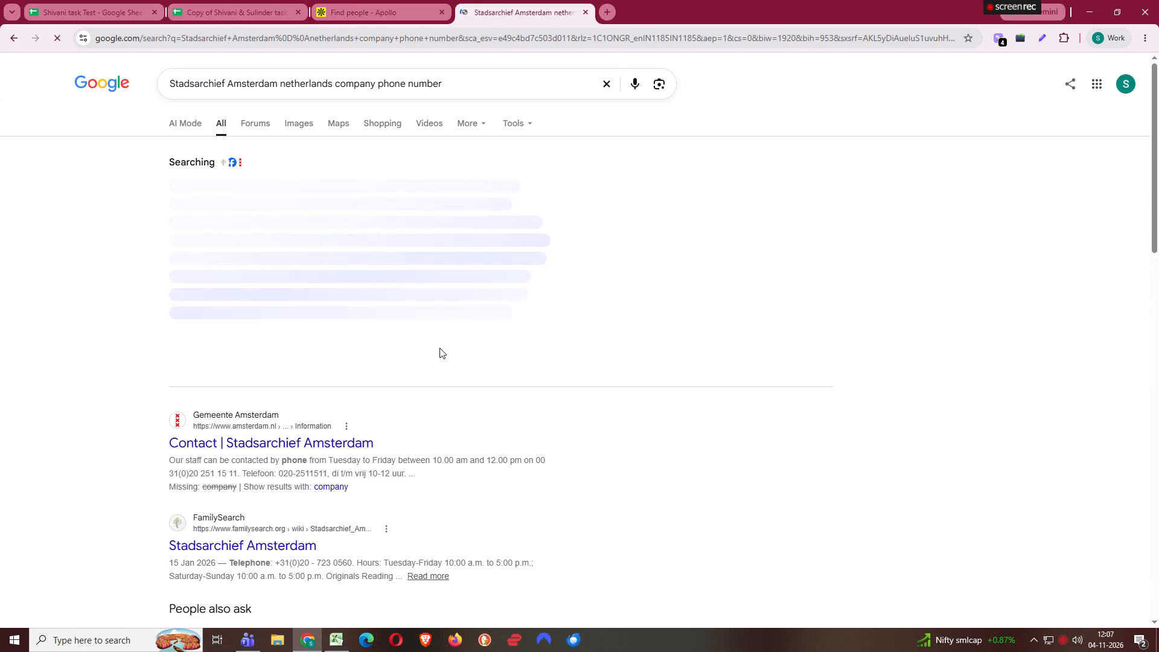
Copy Stadsarchief Amsterdam's main phone number from the AI Overview and paste it into its Company Phone cell in Excel.
alt+click(206, 202)
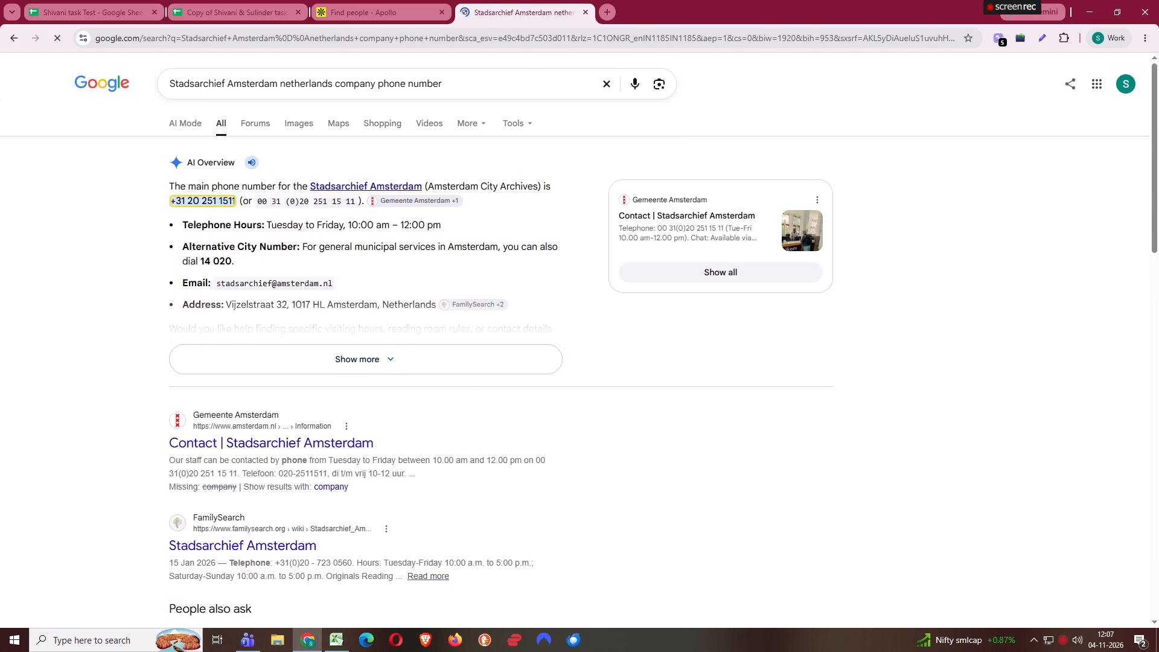
key(alt+Tab)
click(571, 119)
click(570, 127)
key(ctrl+v)
Copy the StaffingNow company name from Excel and search Google in Chrome for its Netherlands company phone number.
click(287, 142)
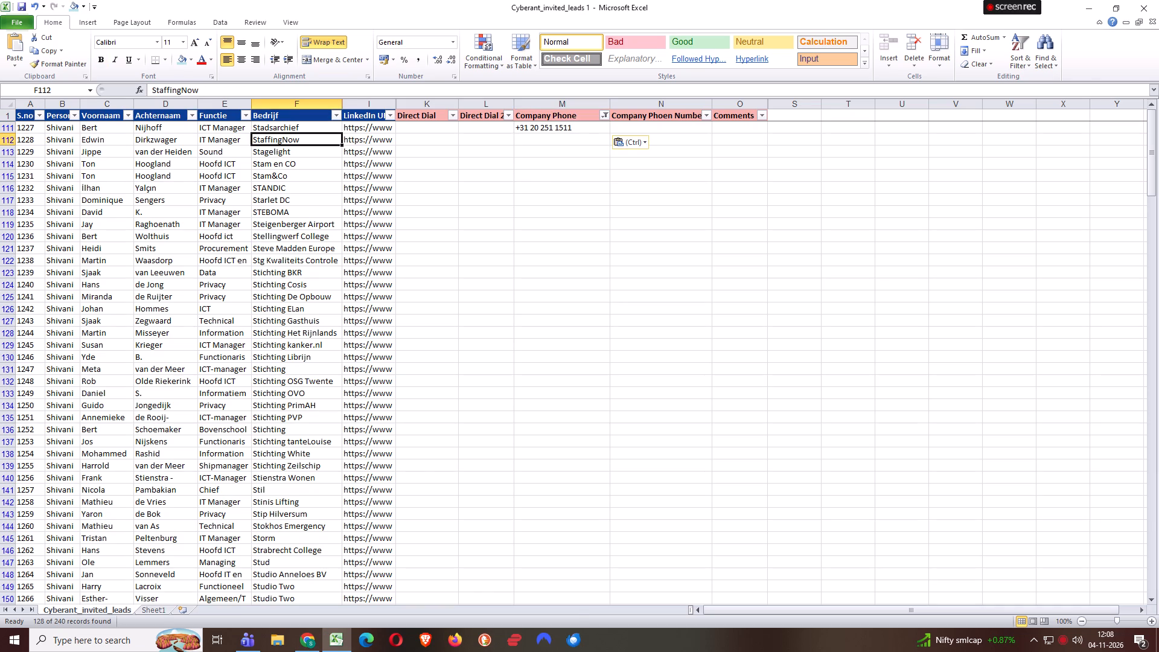
key(ctrl+c)
key(alt+Tab)
drag(278, 83, 0, 85)
key(ctrl+v)
key(Return)
Return to Excel, reapply the Company Phone filter to hide the completed Stadsarchief row, and save the workbook.
key(alt+Tab)
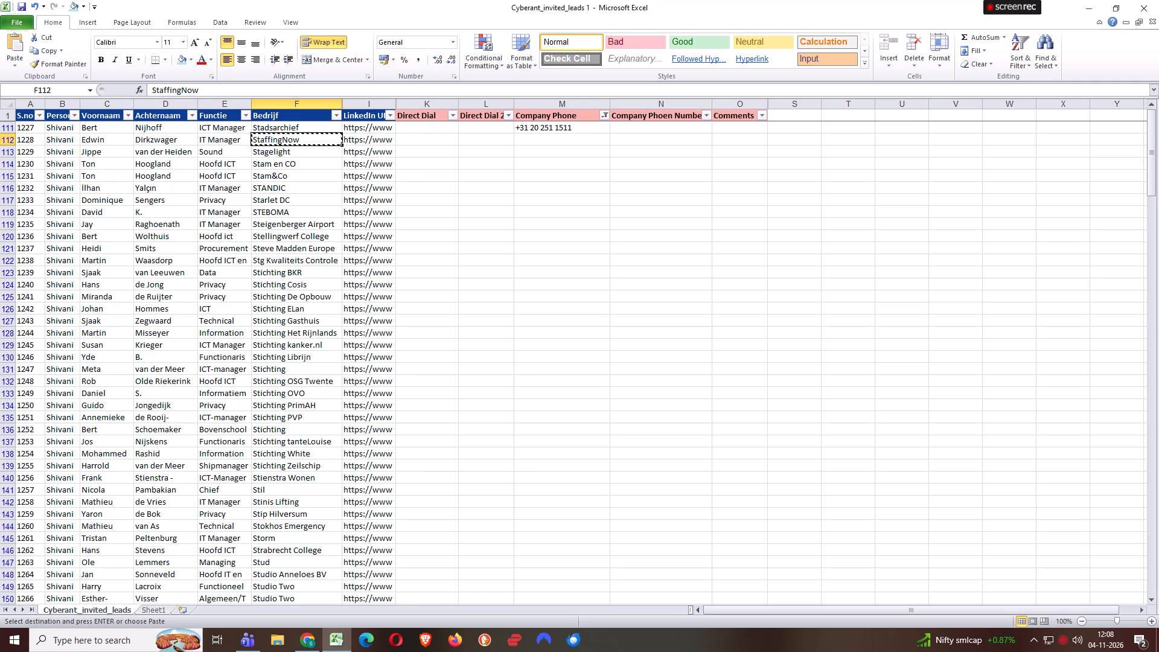
click(600, 113)
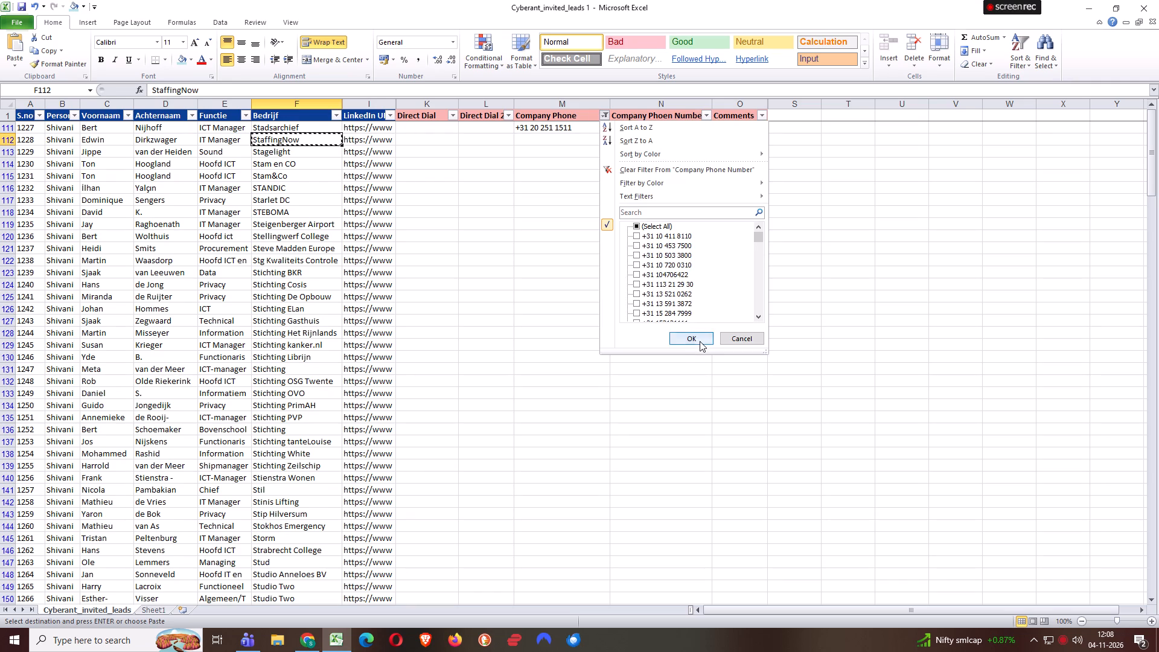
click(700, 341)
key(ctrl+s)
key(ctrl+s)
key(ctrl+s)
Copy StaffingNow's number from the NIDV result in Chrome, starting after the 7, and enter it as text in its Excel Company Phone cell, prefixed with +31 7.
click(540, 128)
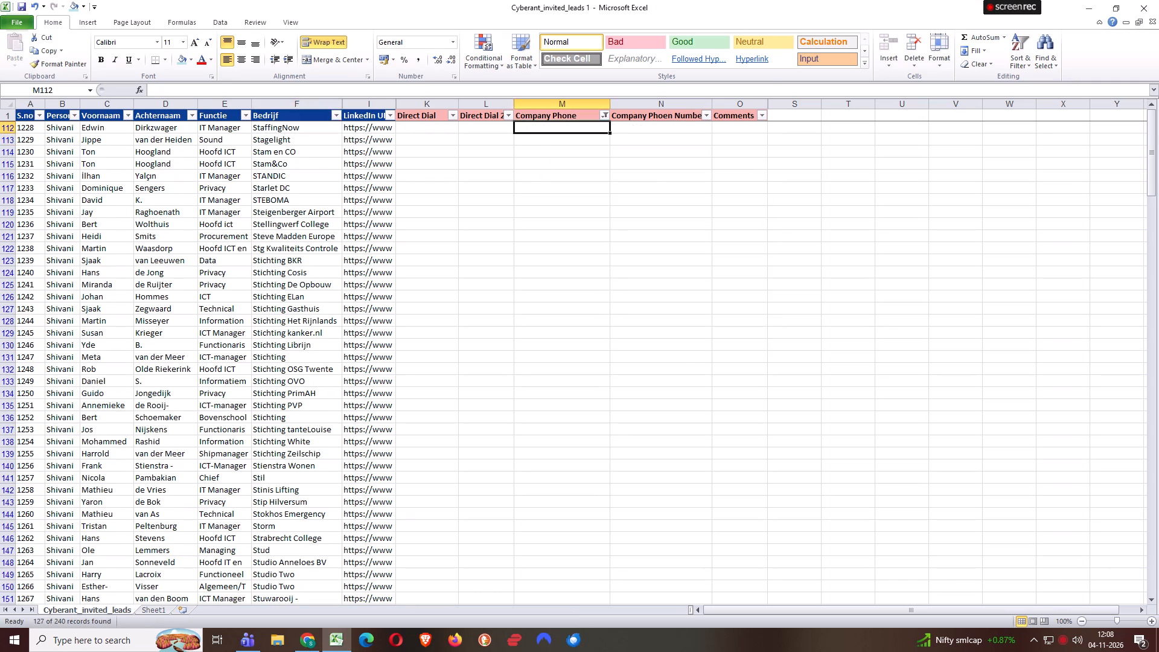
key(alt+Tab)
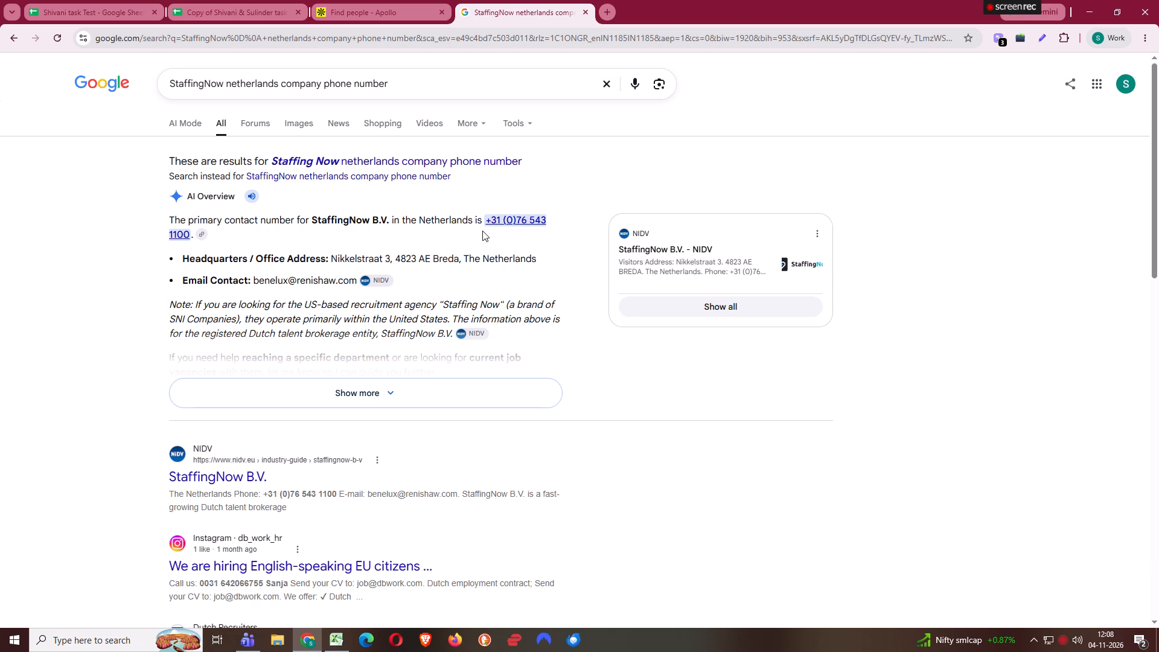
drag(288, 492, 295, 491)
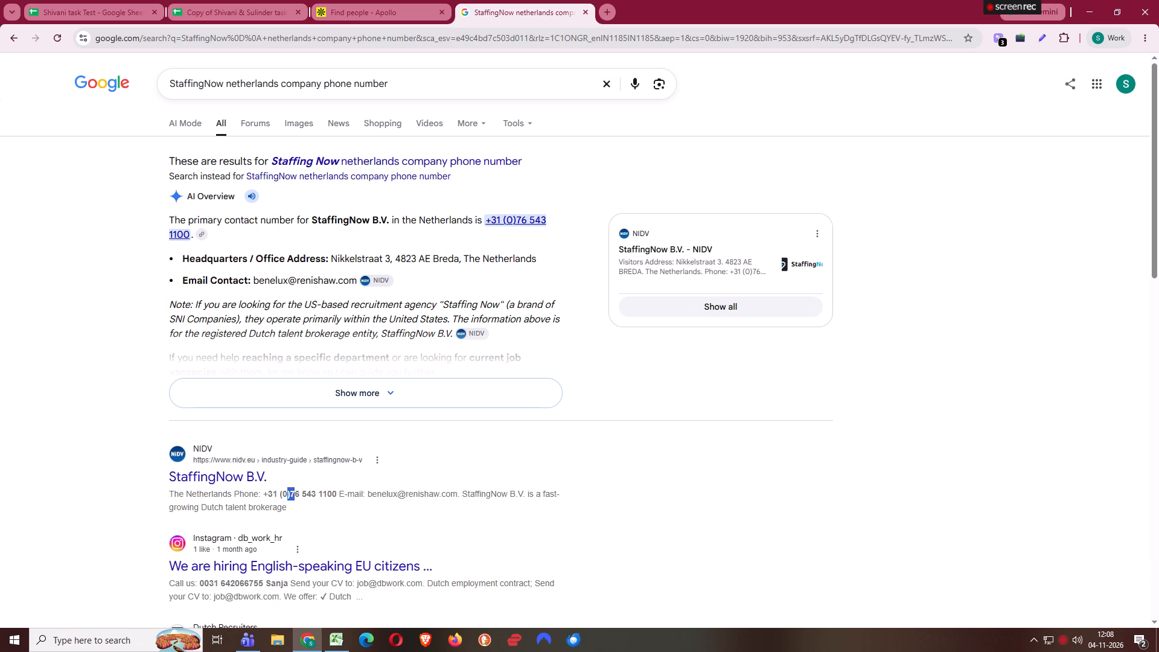
drag(295, 491, 304, 490)
click(306, 490)
drag(335, 495, 293, 492)
key(ctrl+c)
key(ctrl+c)
key(ctrl+c)
key(ctrl+c)
key(ctrl+c)
key(alt+Tab)
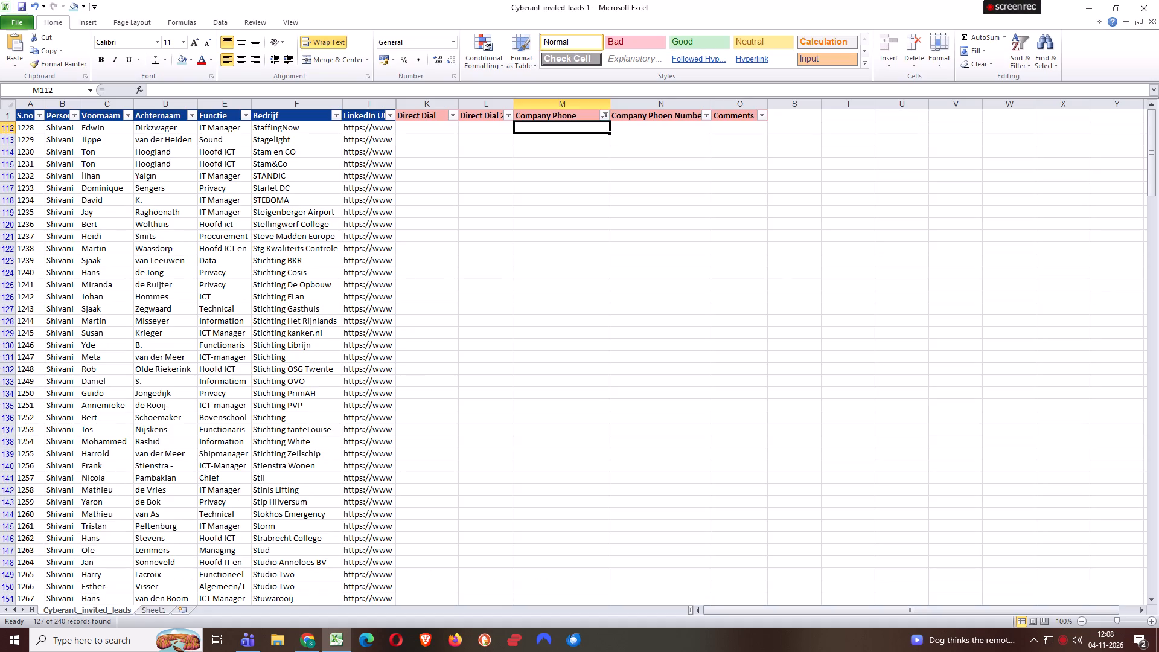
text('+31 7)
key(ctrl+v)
click(543, 128)
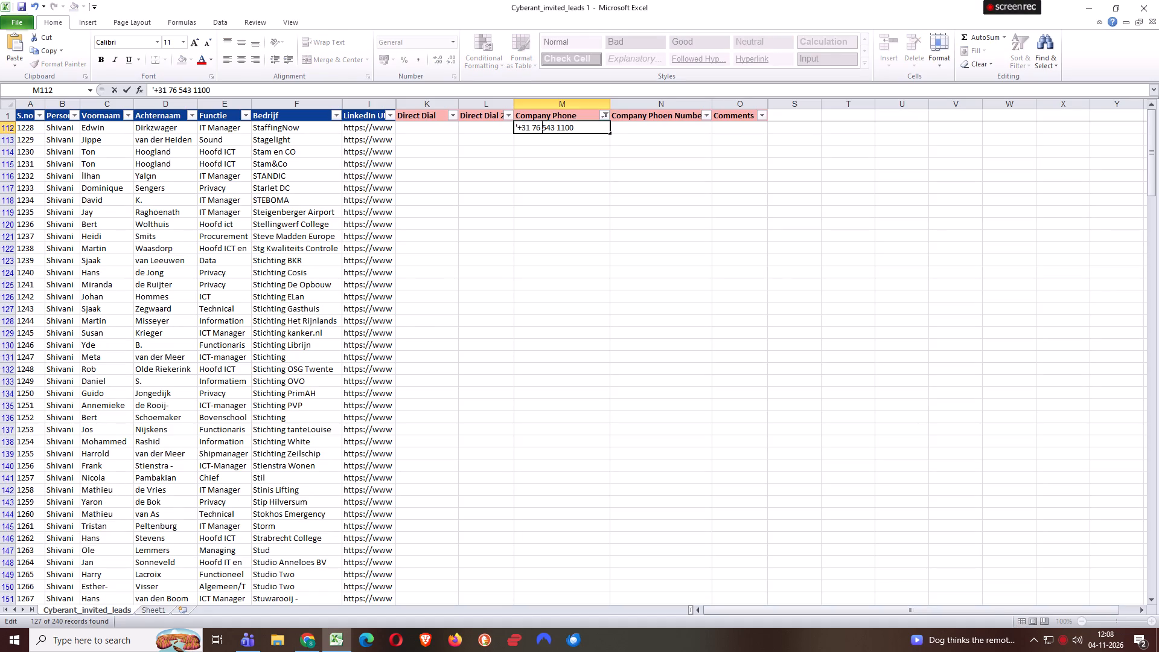
click(638, 272)
Reapply the Company Phone filter to hide the completed StaffingNow row and save the workbook.
click(608, 120)
click(701, 339)
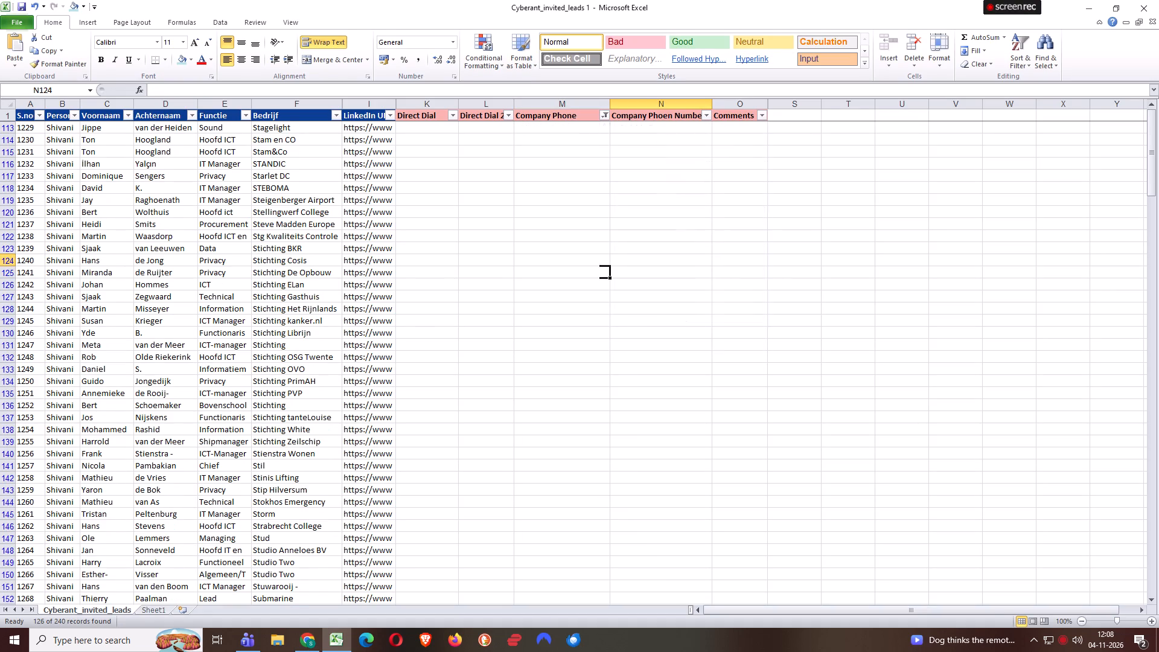
click(522, 272)
key(ctrl+s)
key(ctrl+s)
key(ctrl+s)
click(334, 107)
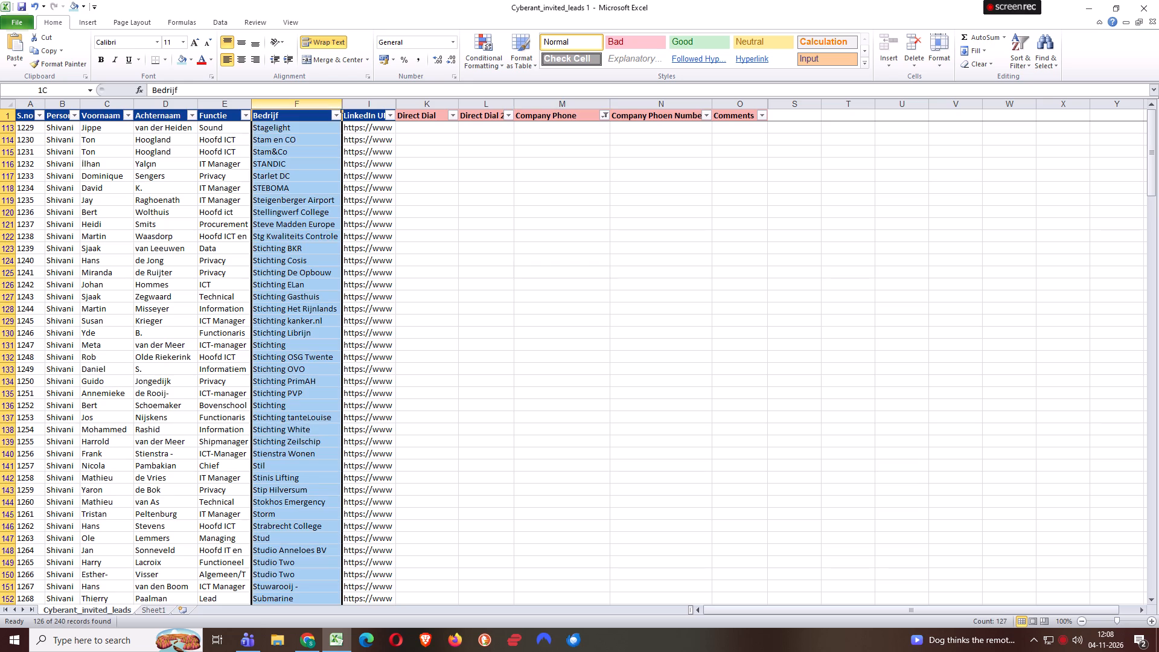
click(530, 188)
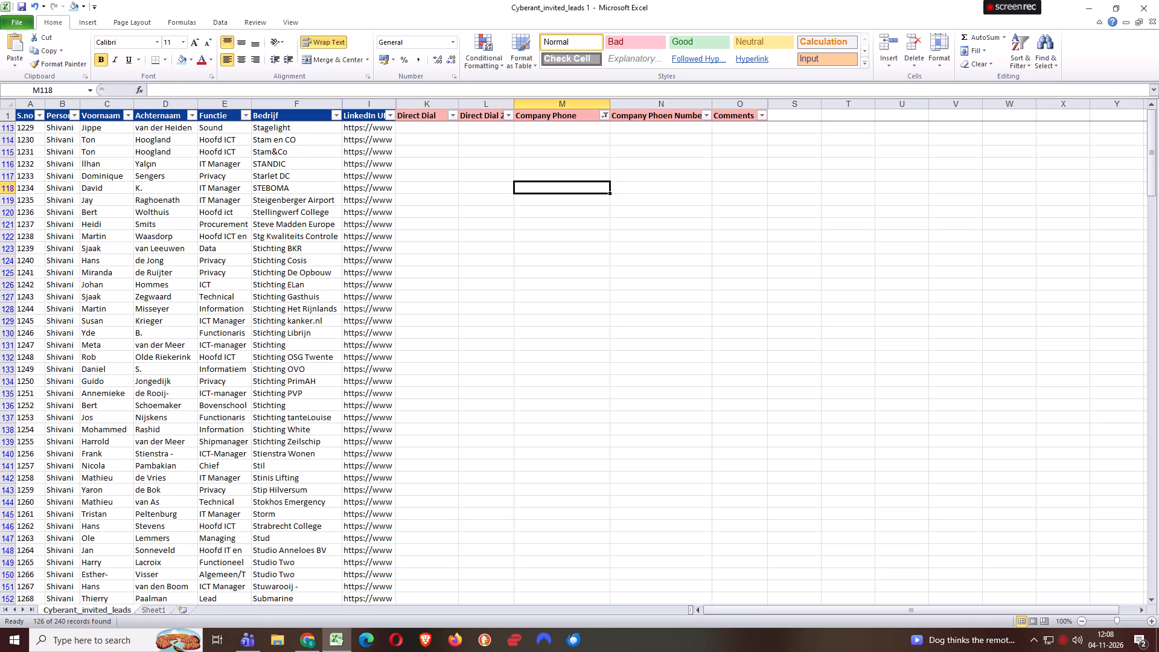